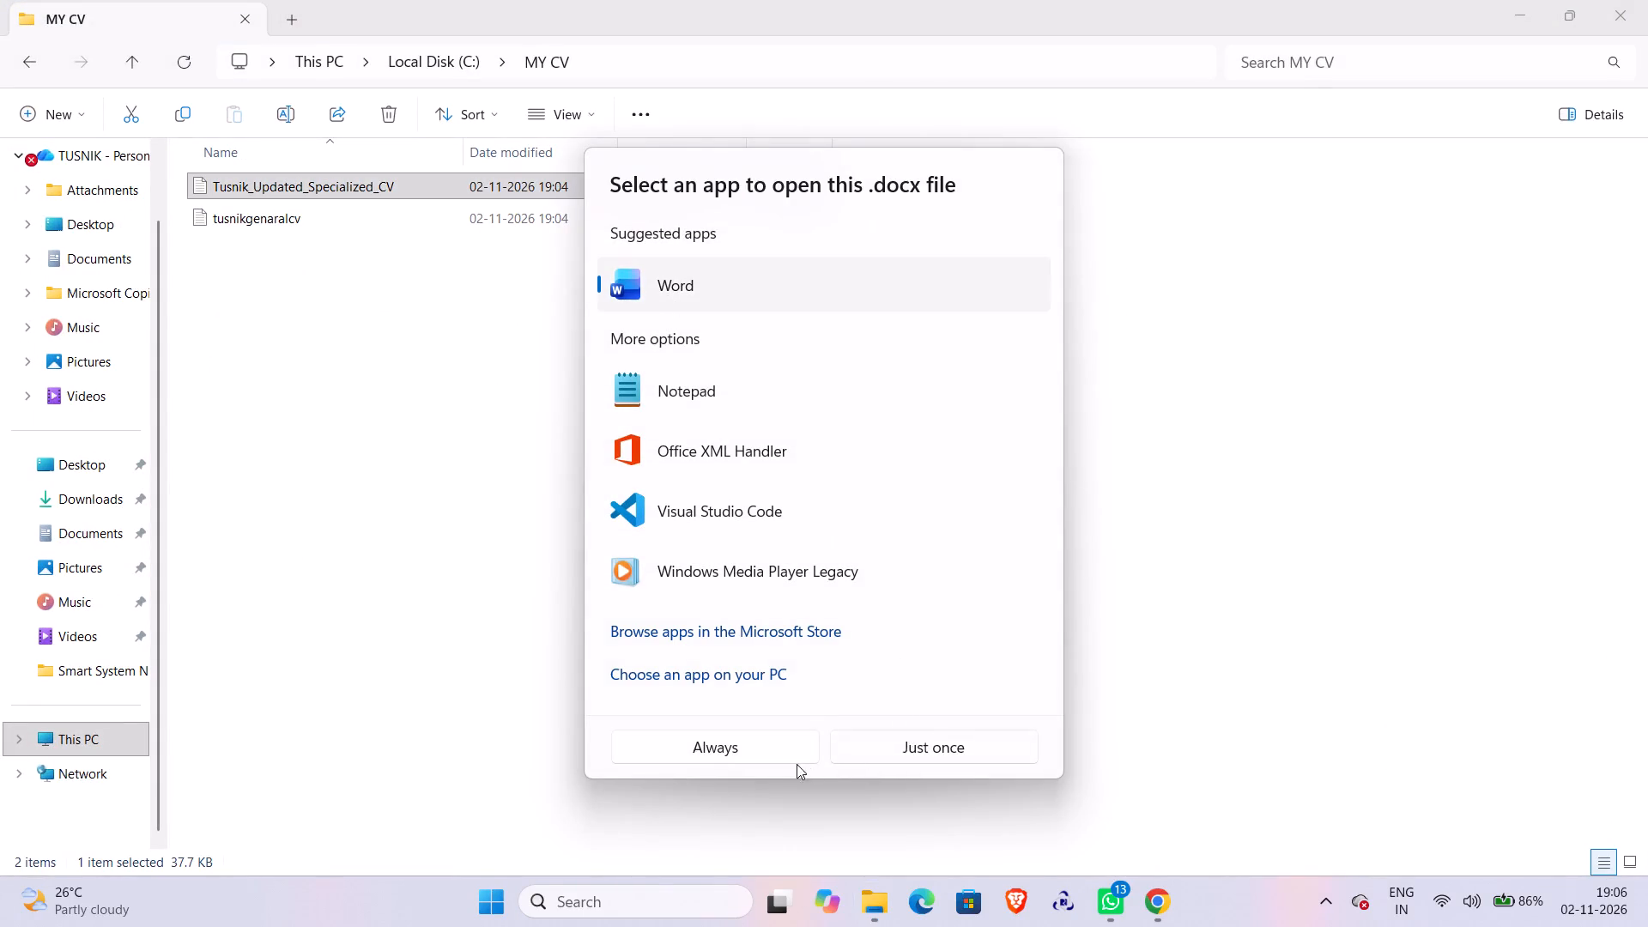
click(769, 748)
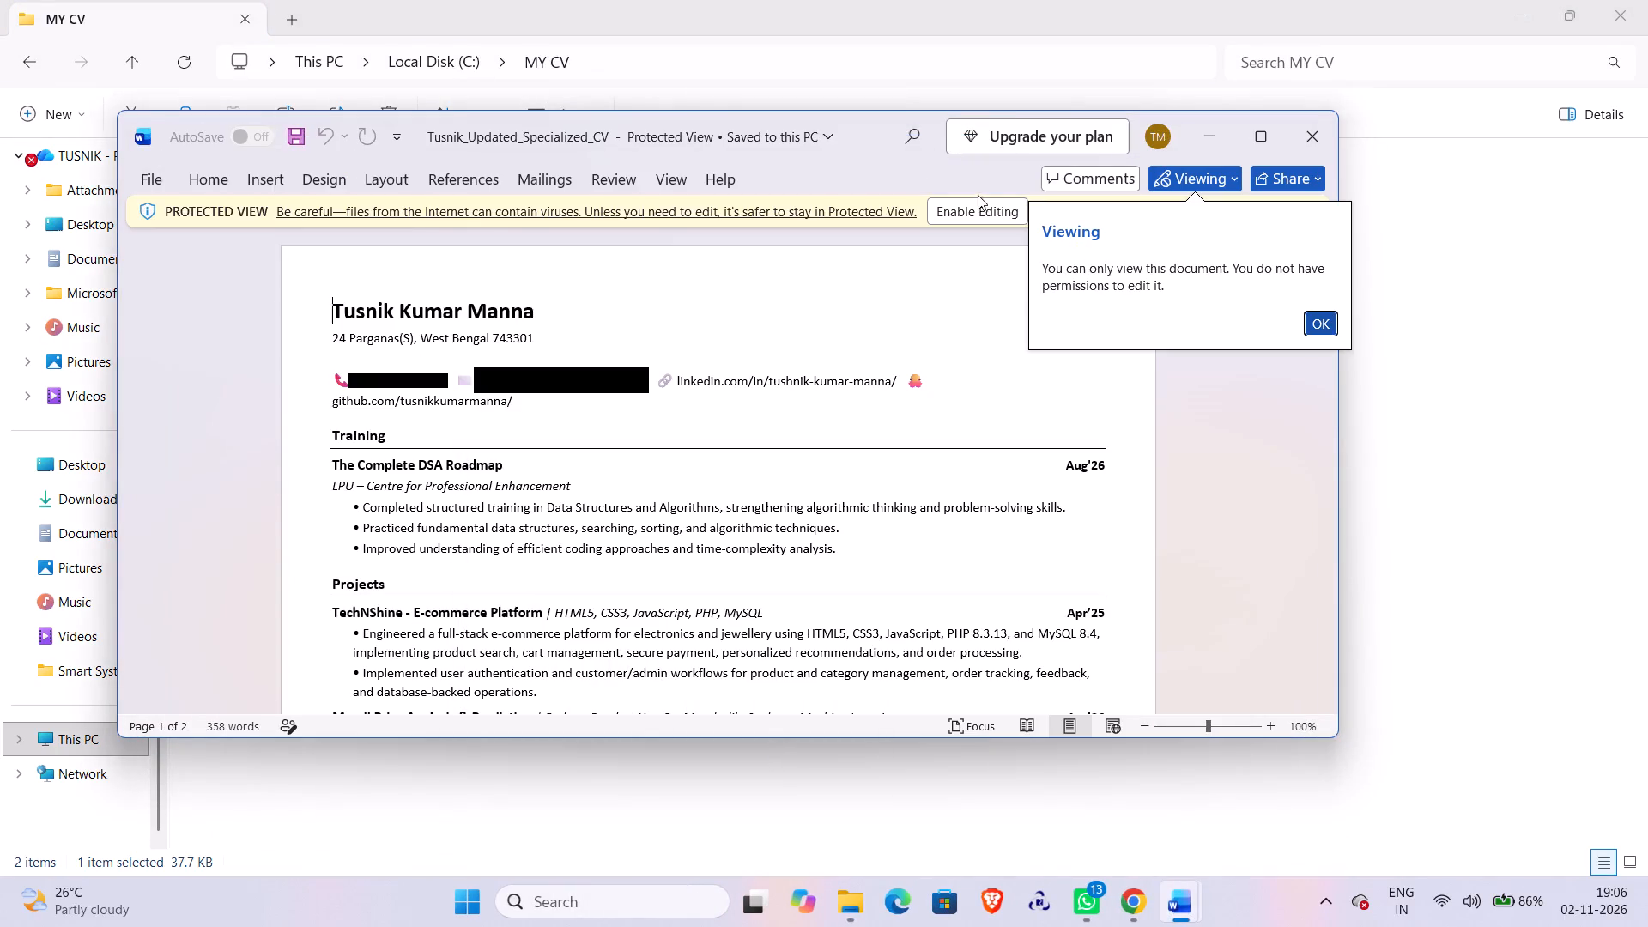
click(972, 215)
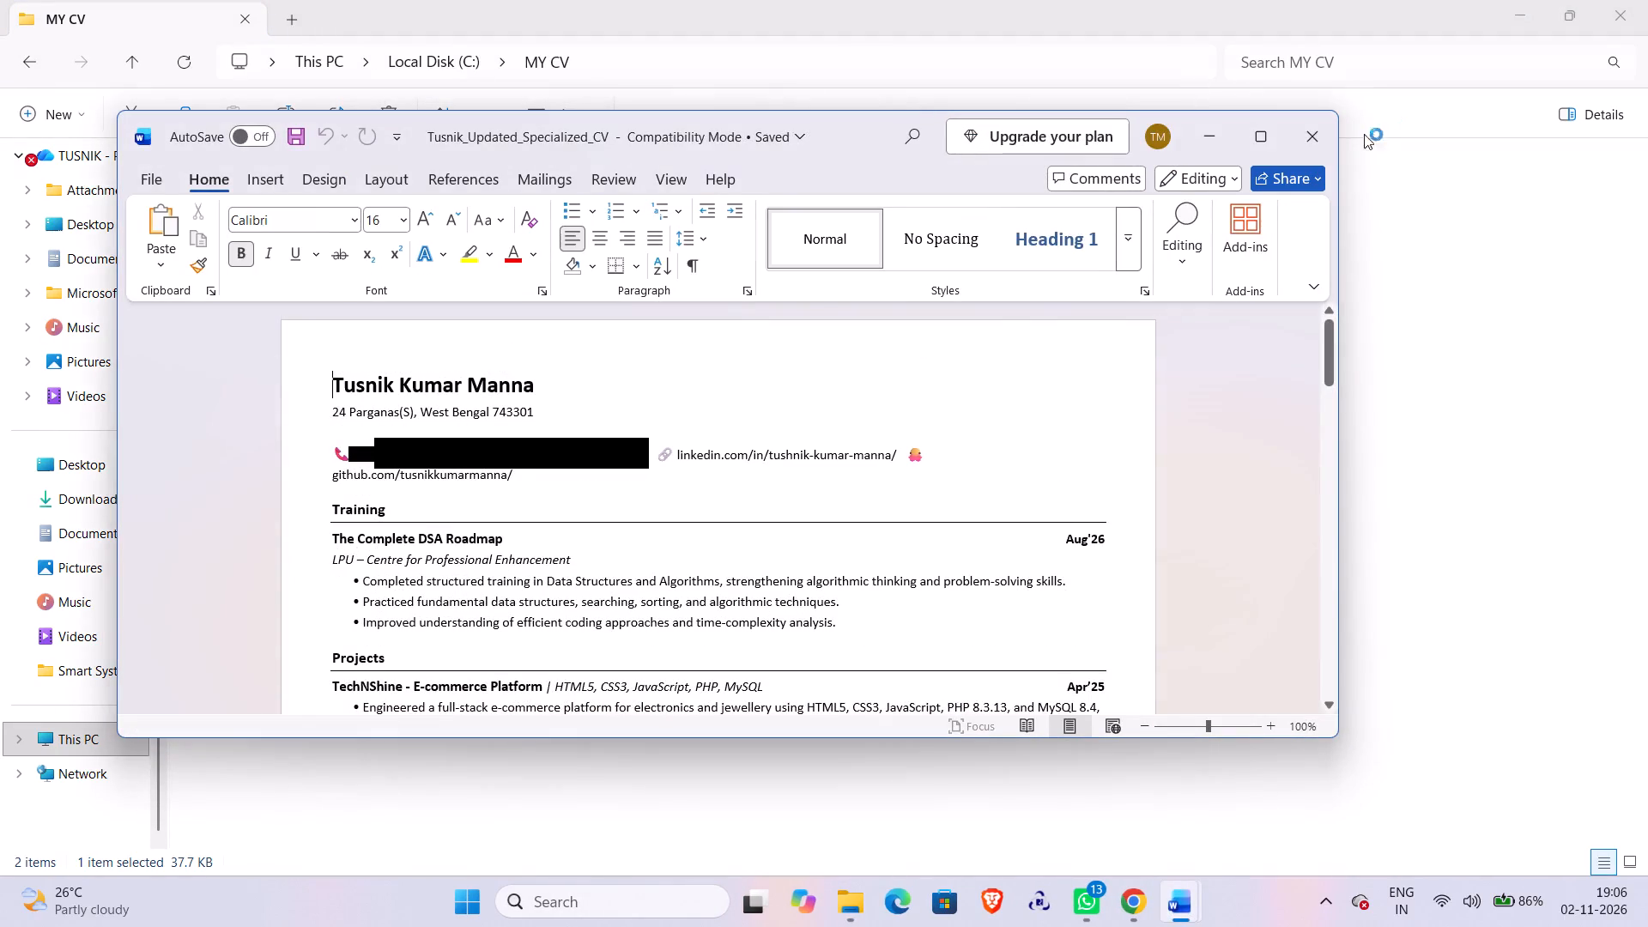
click(1193, 132)
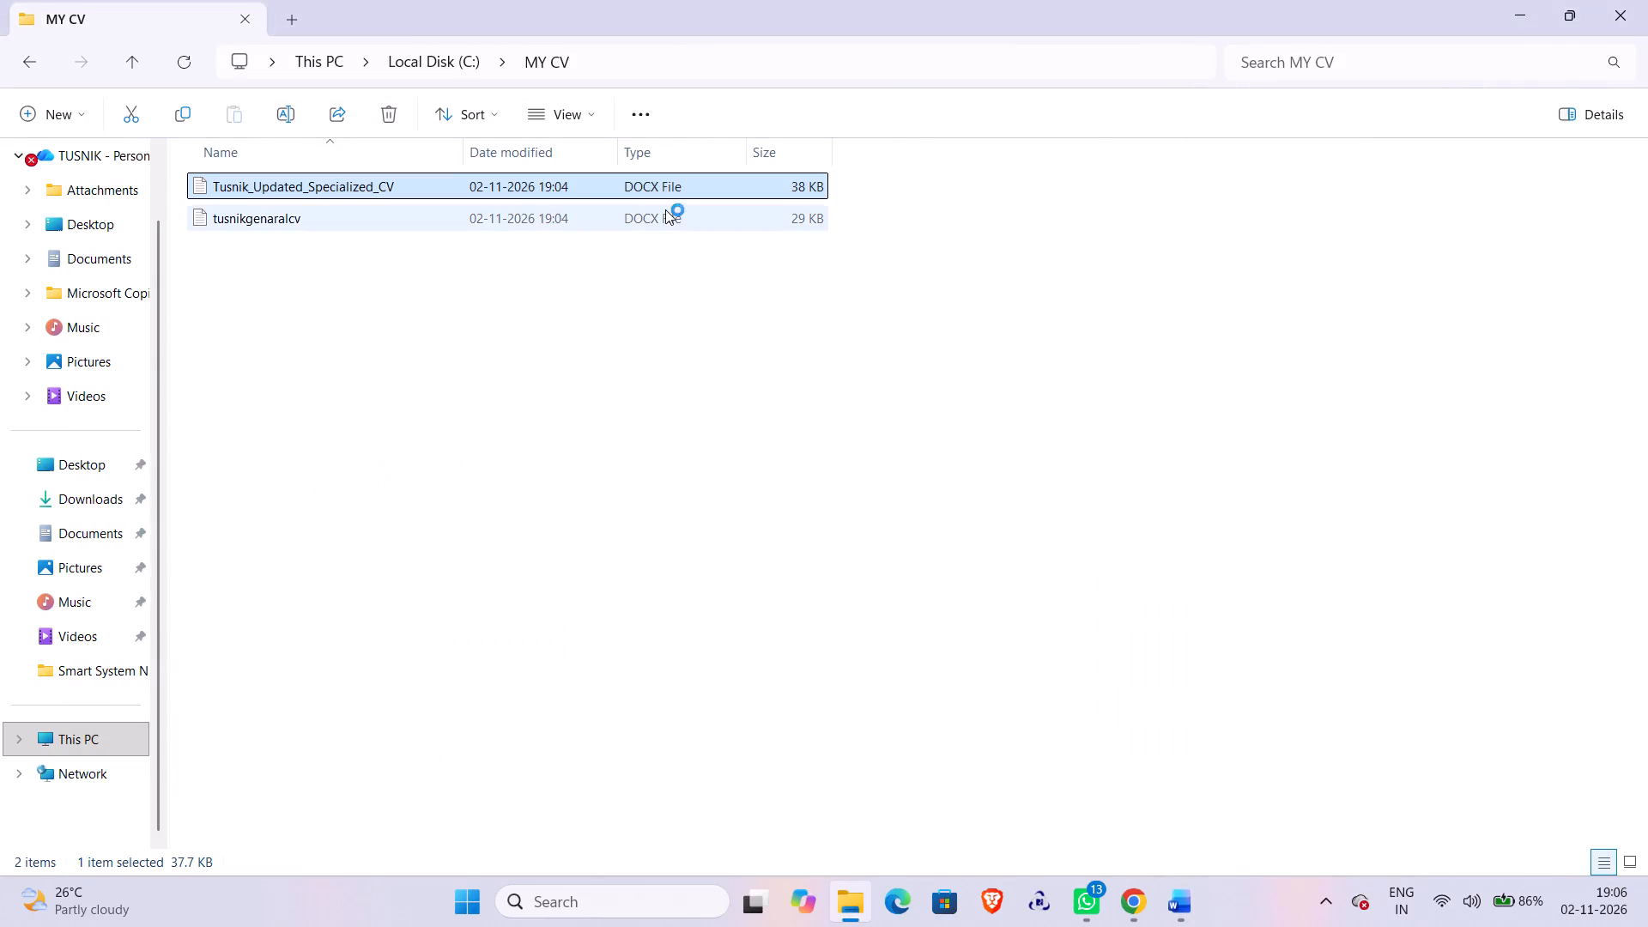
Open the general CV from the MY CV folder in Word, enable editing, and maximize its window.
double_click(645, 212)
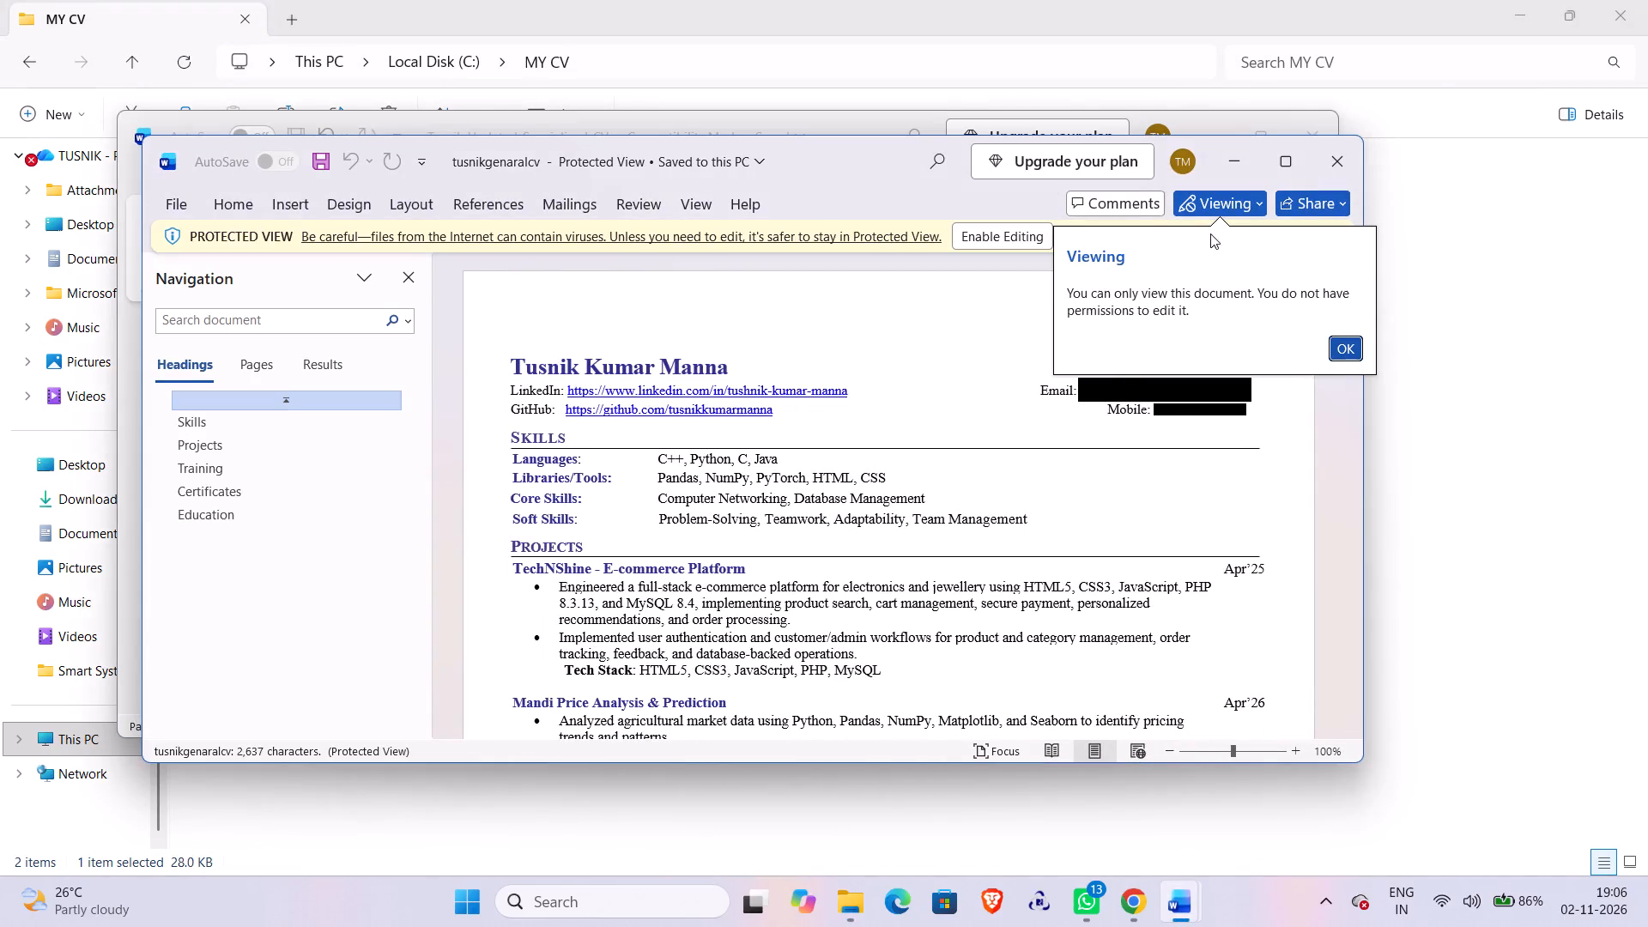
click(1345, 348)
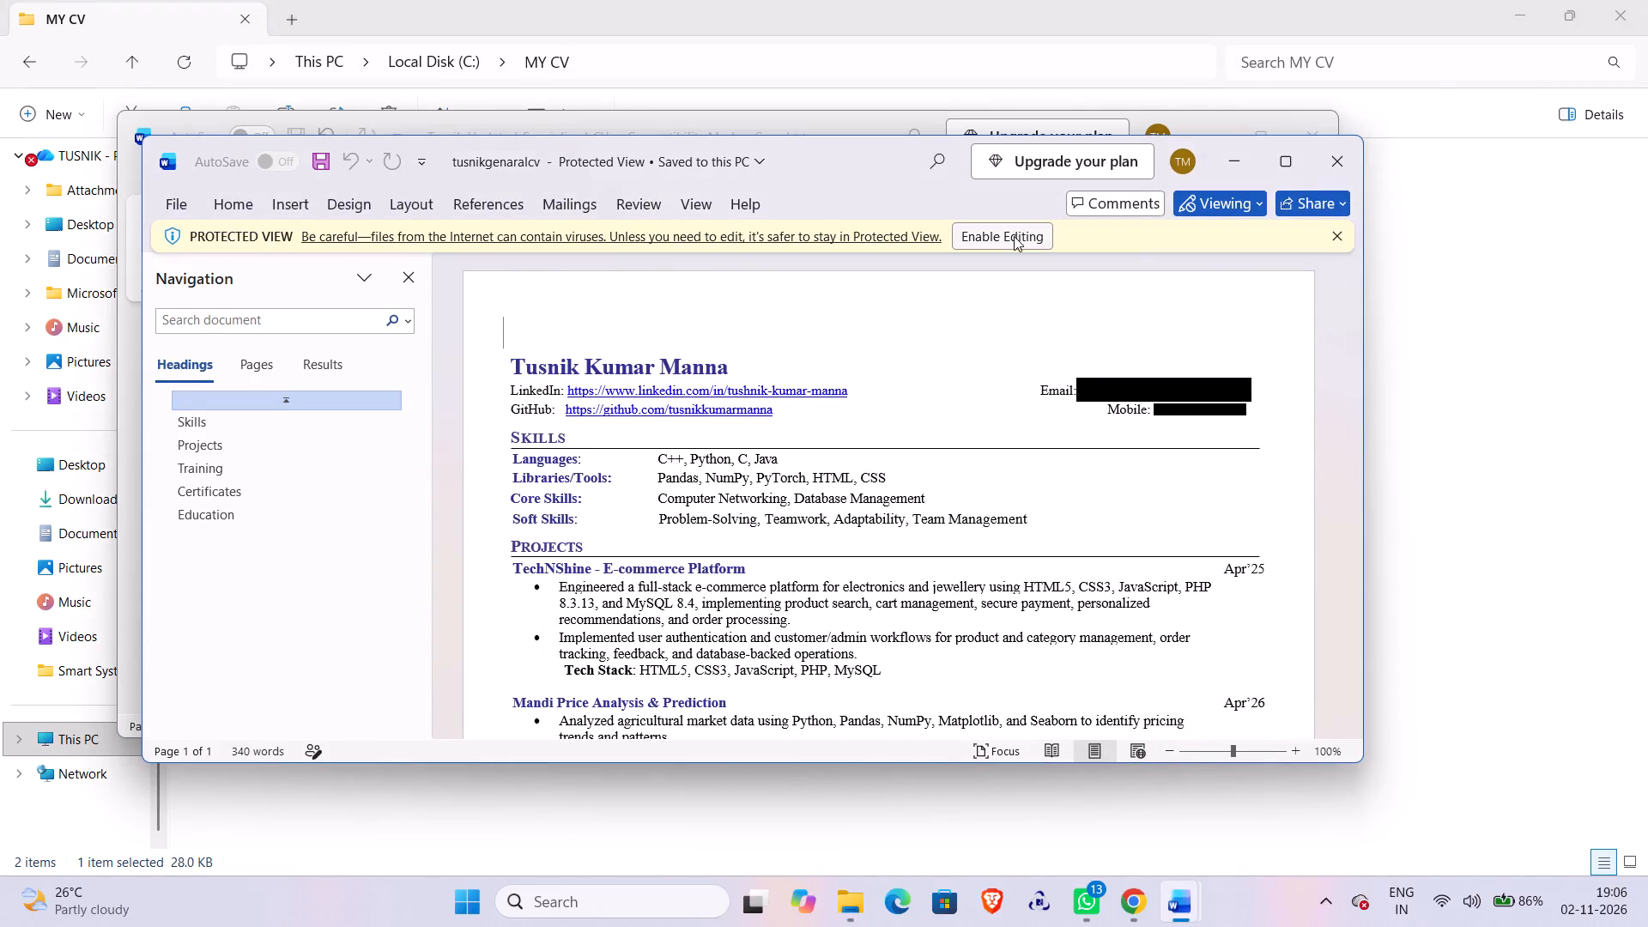
click(1014, 236)
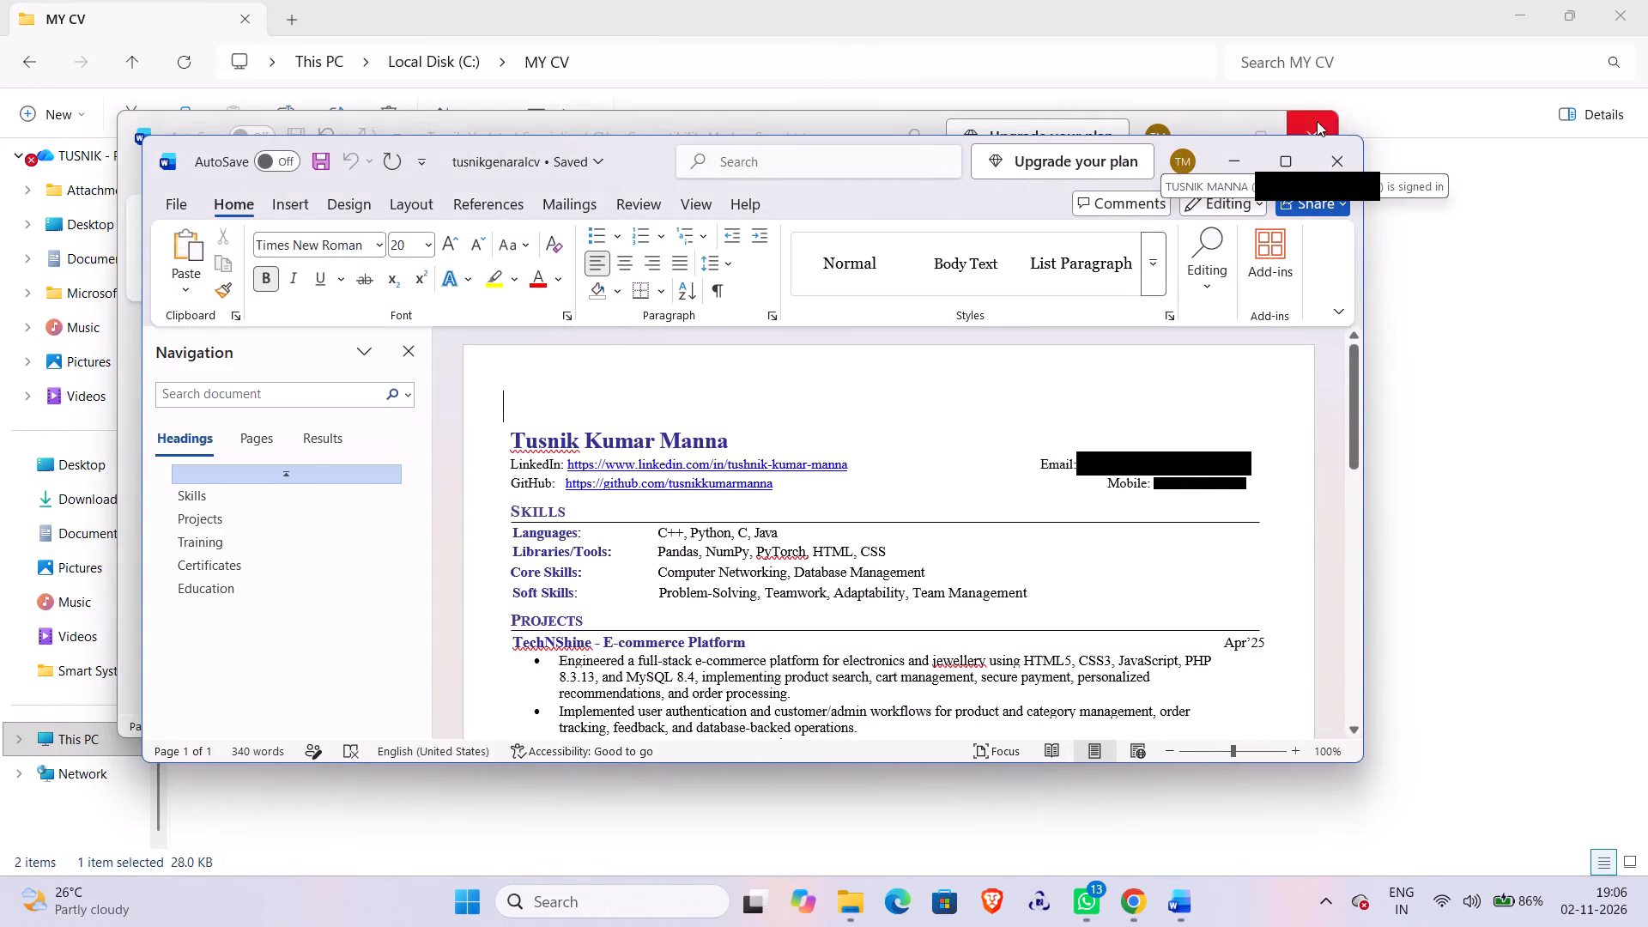
click(1297, 167)
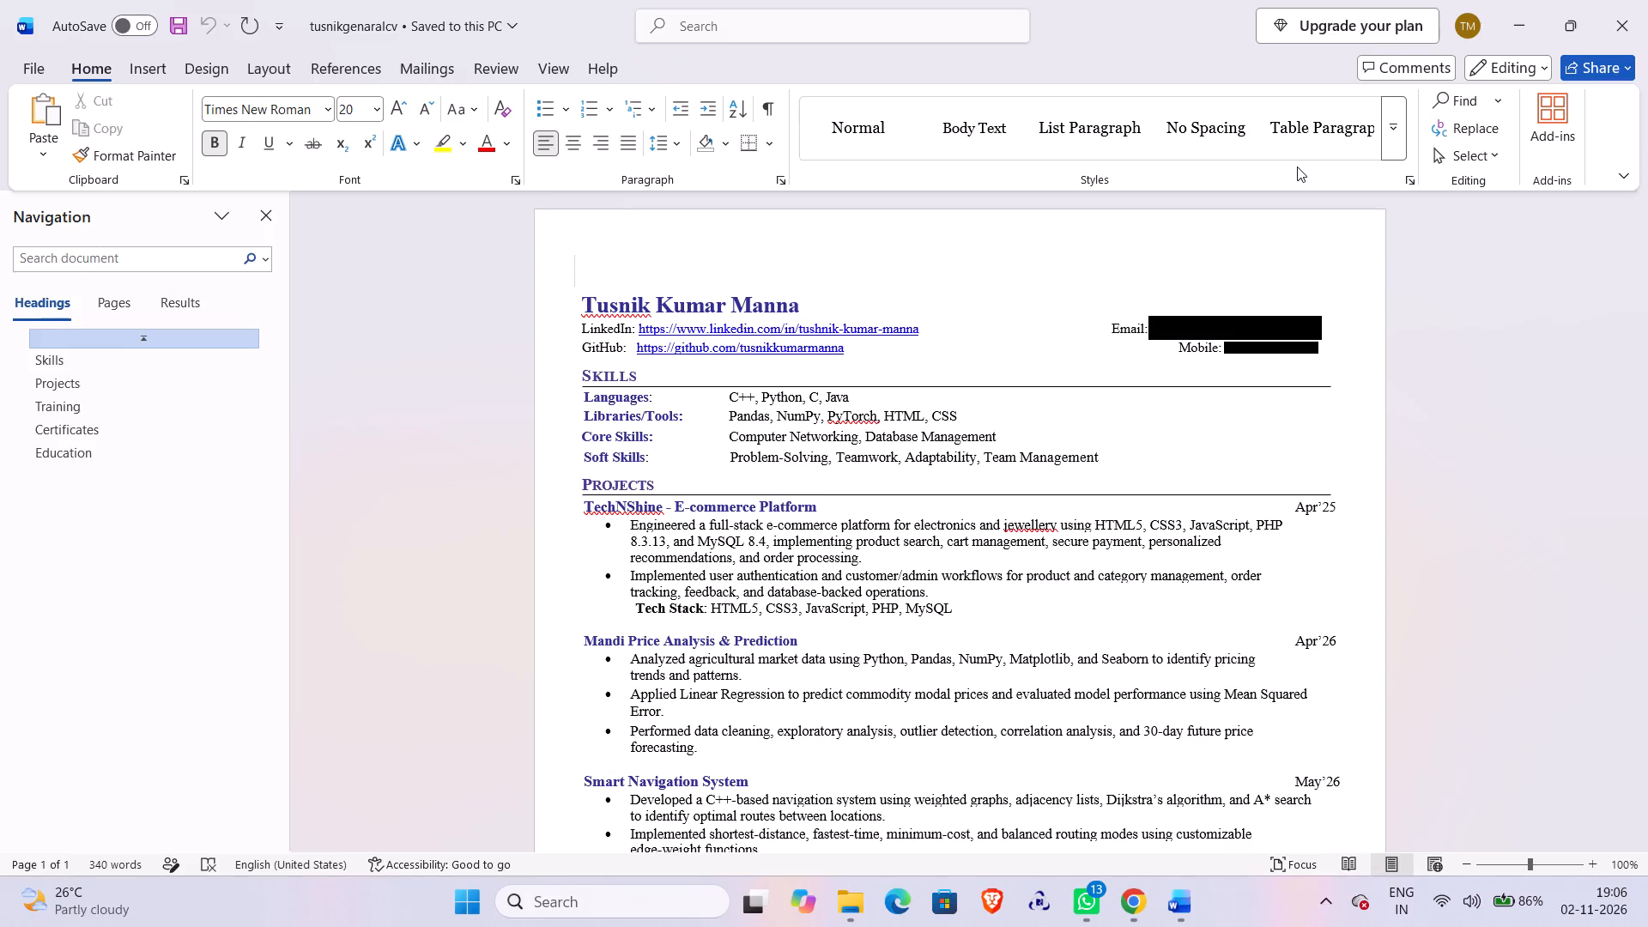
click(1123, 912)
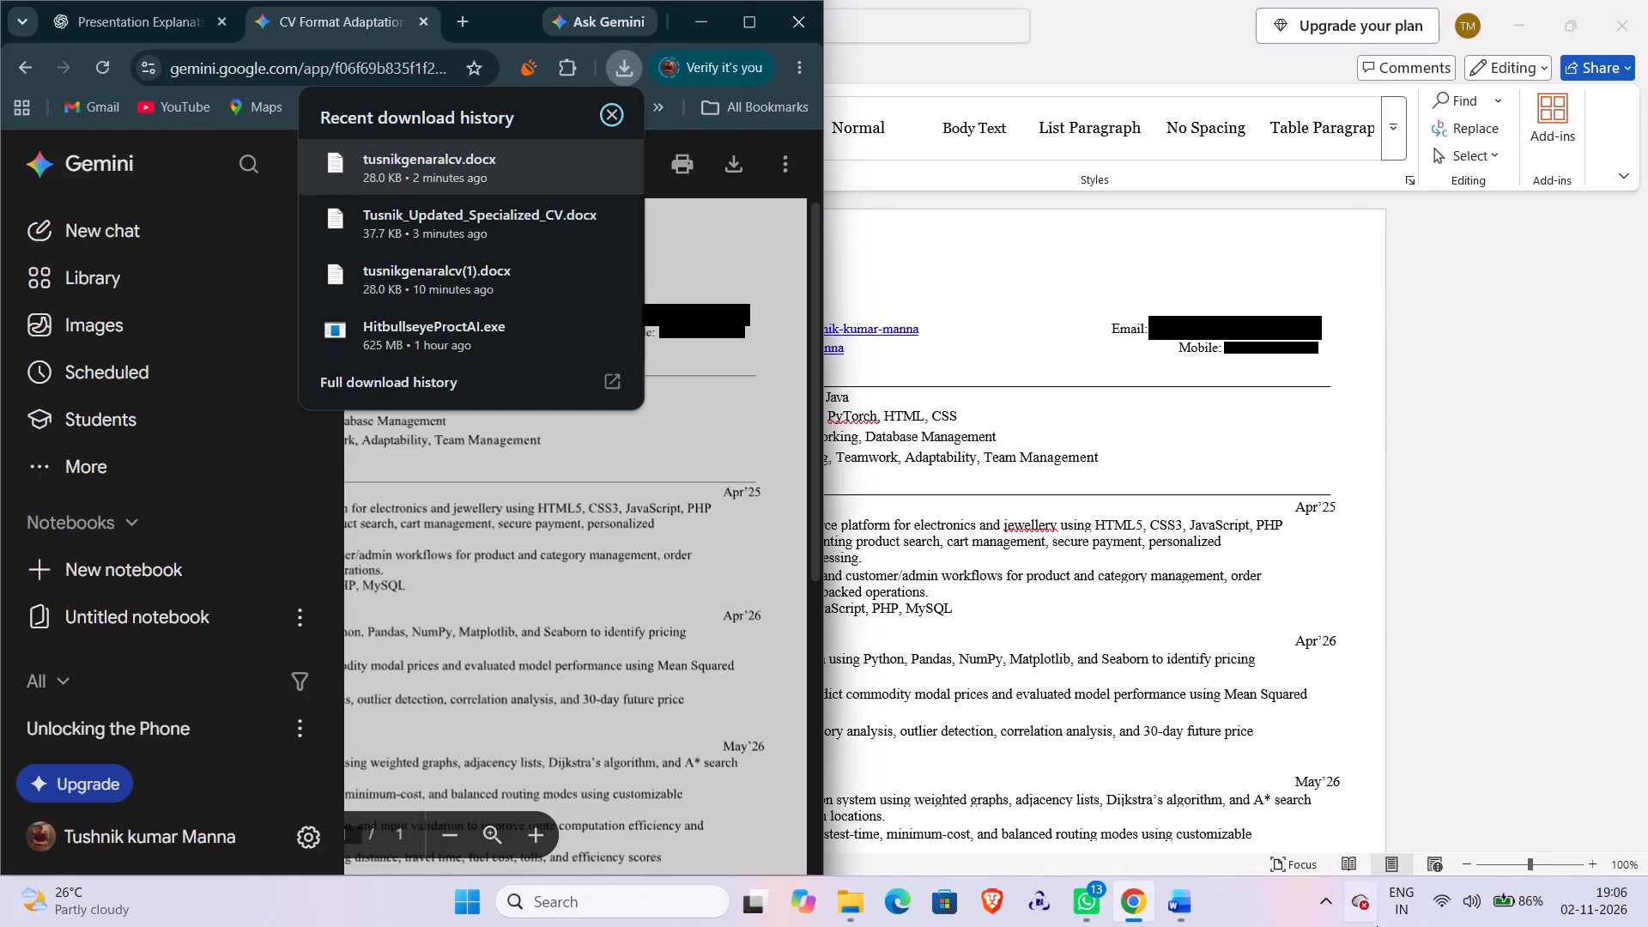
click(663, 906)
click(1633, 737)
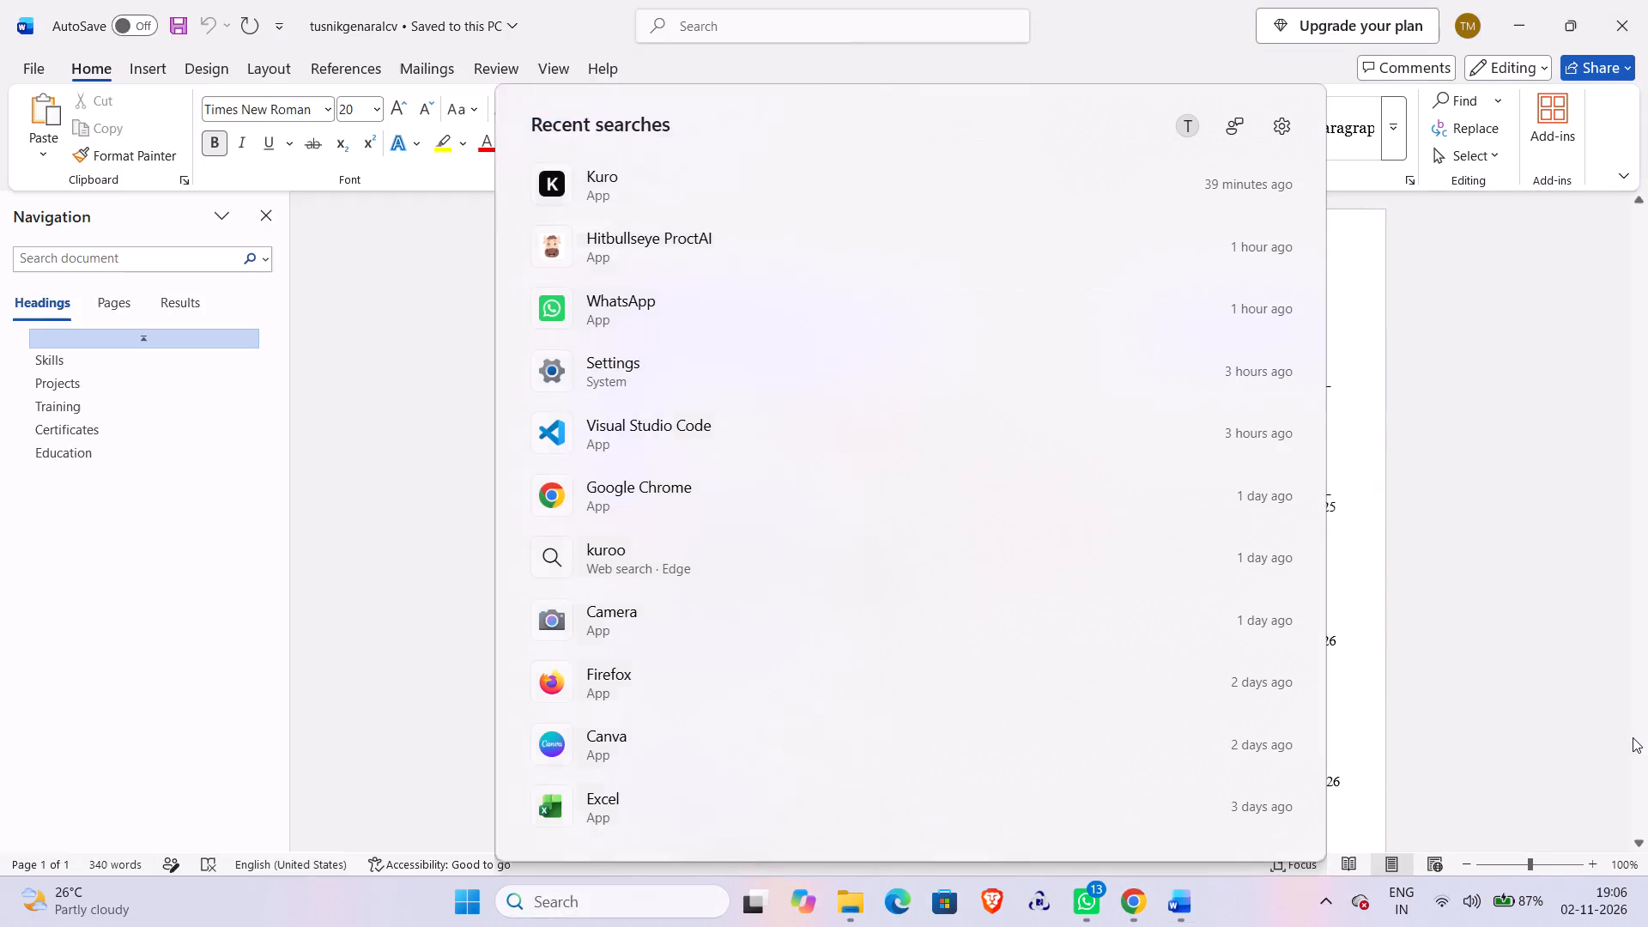
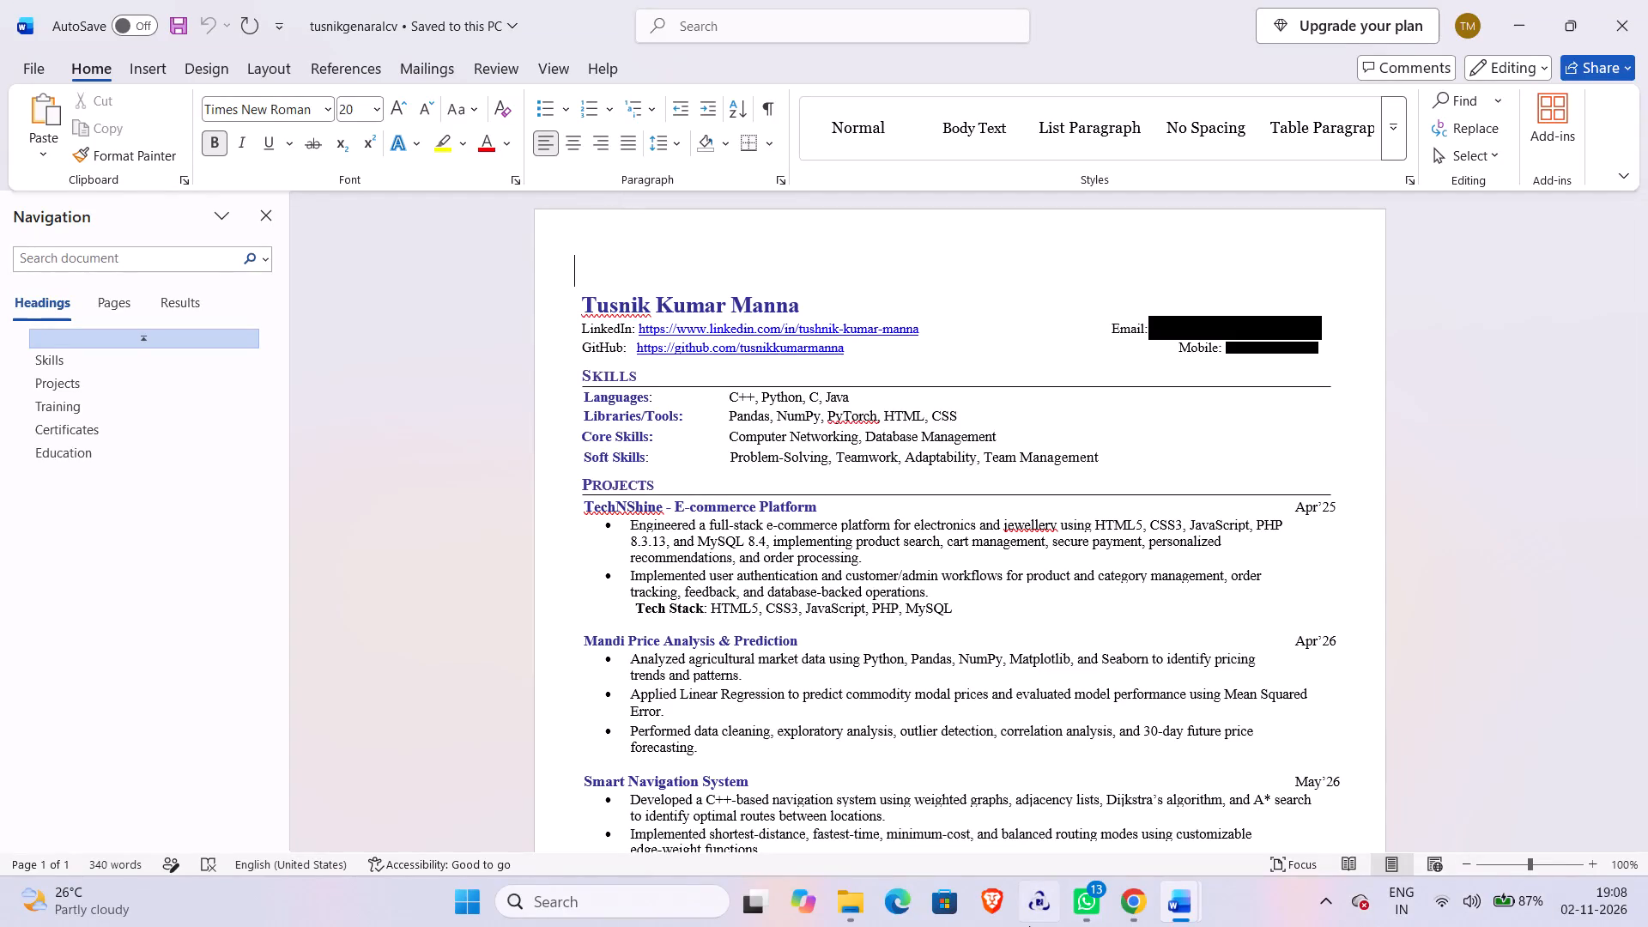
Look through the whole general CV, from the header and Skills section down to Education and back.
scroll(1063, 753, down, 4)
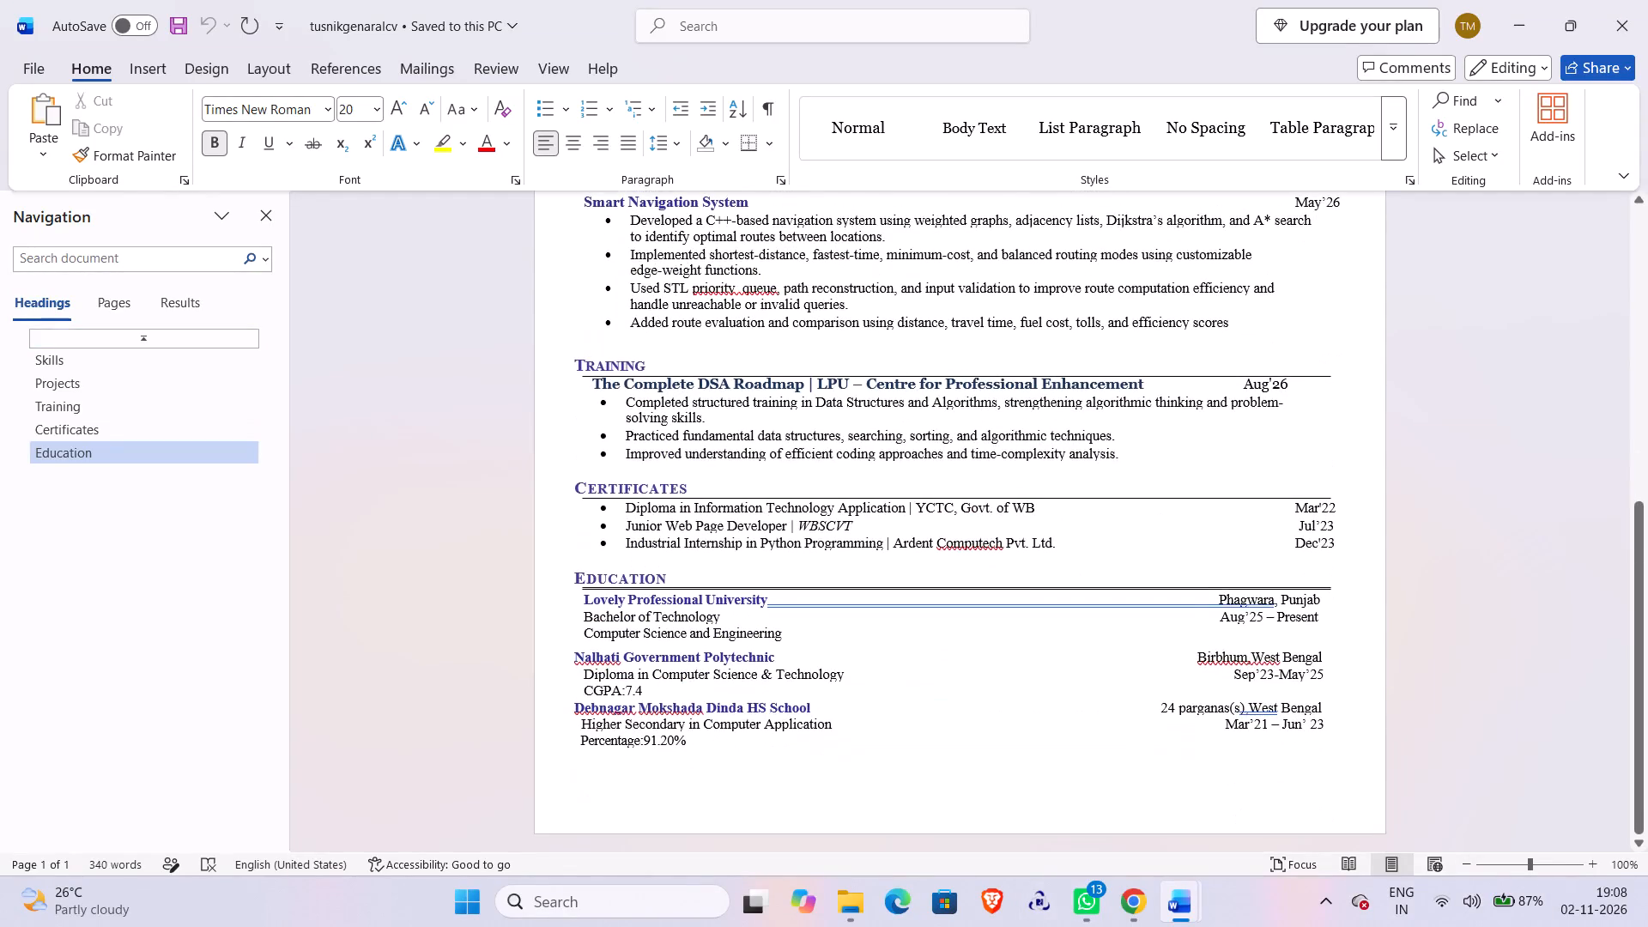
scroll(1063, 753, down, 1)
scroll(1063, 753, up, 2)
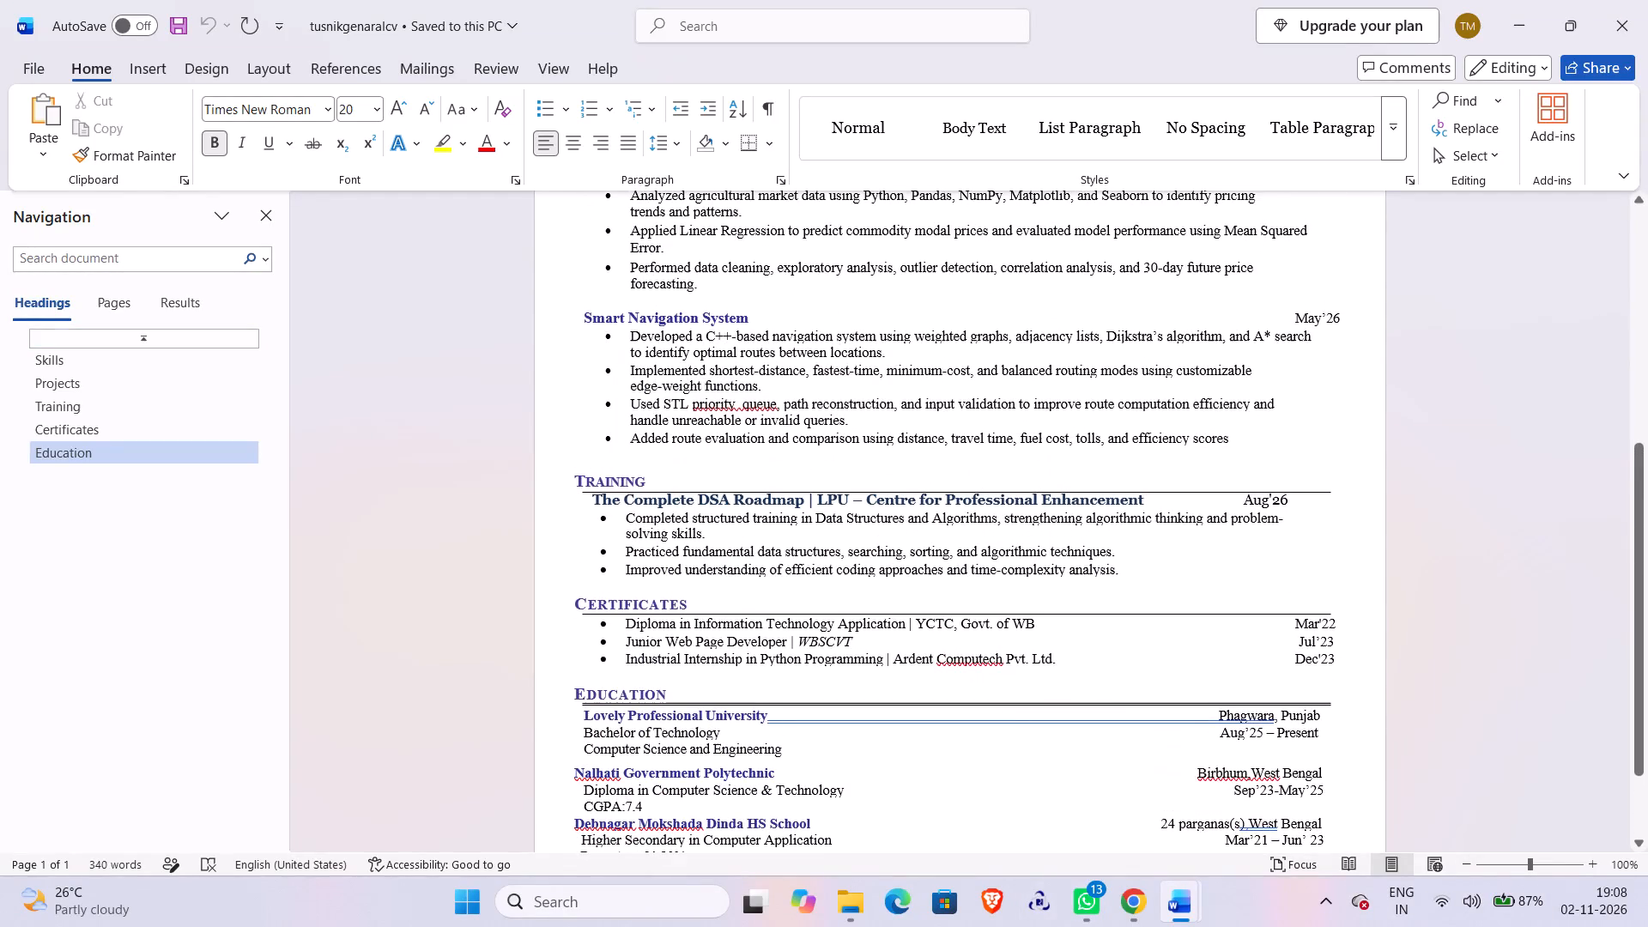
scroll(1063, 753, up, 3)
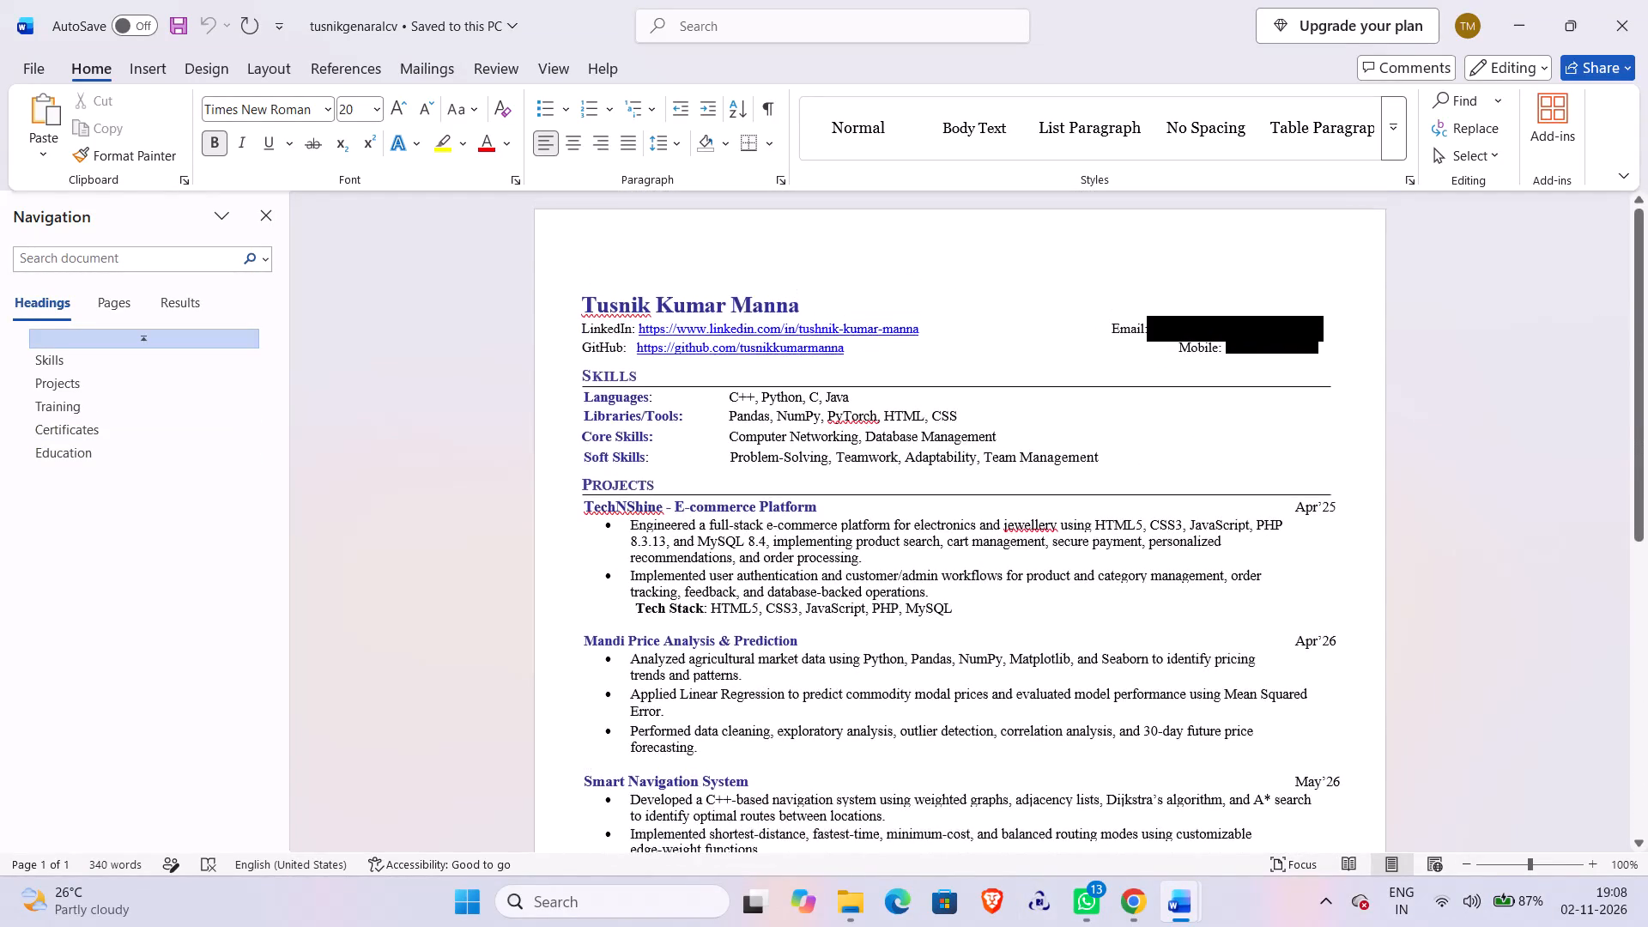
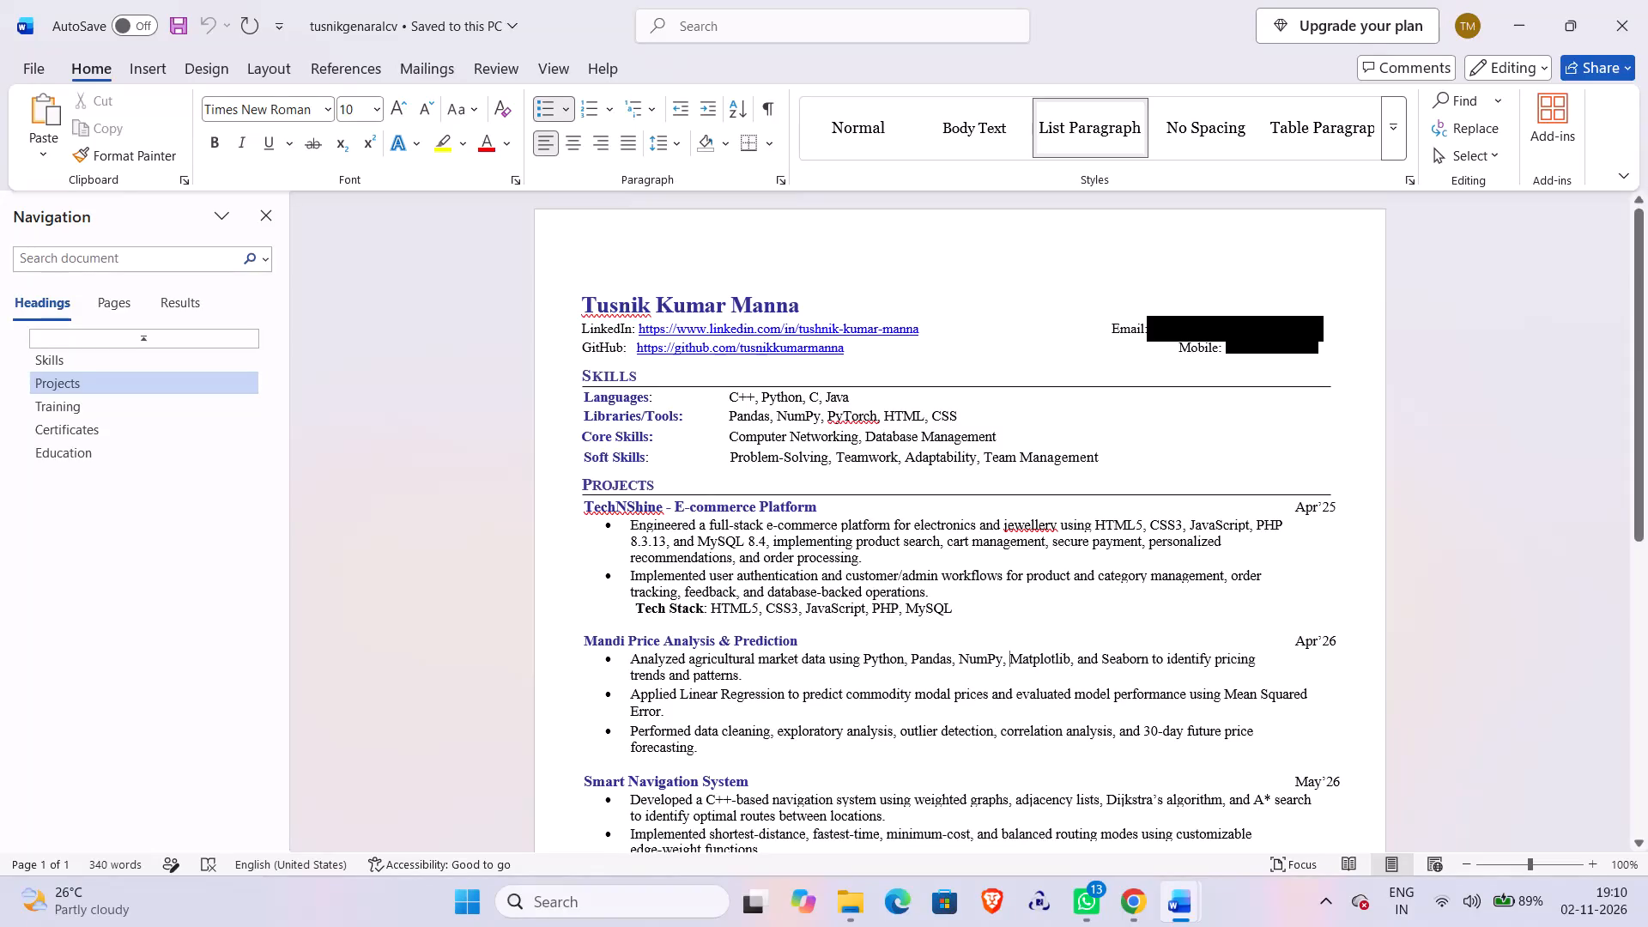
Review the general CV again from the Education section back up through Certificates, Training and Projects.
scroll(1025, 615, up, 1)
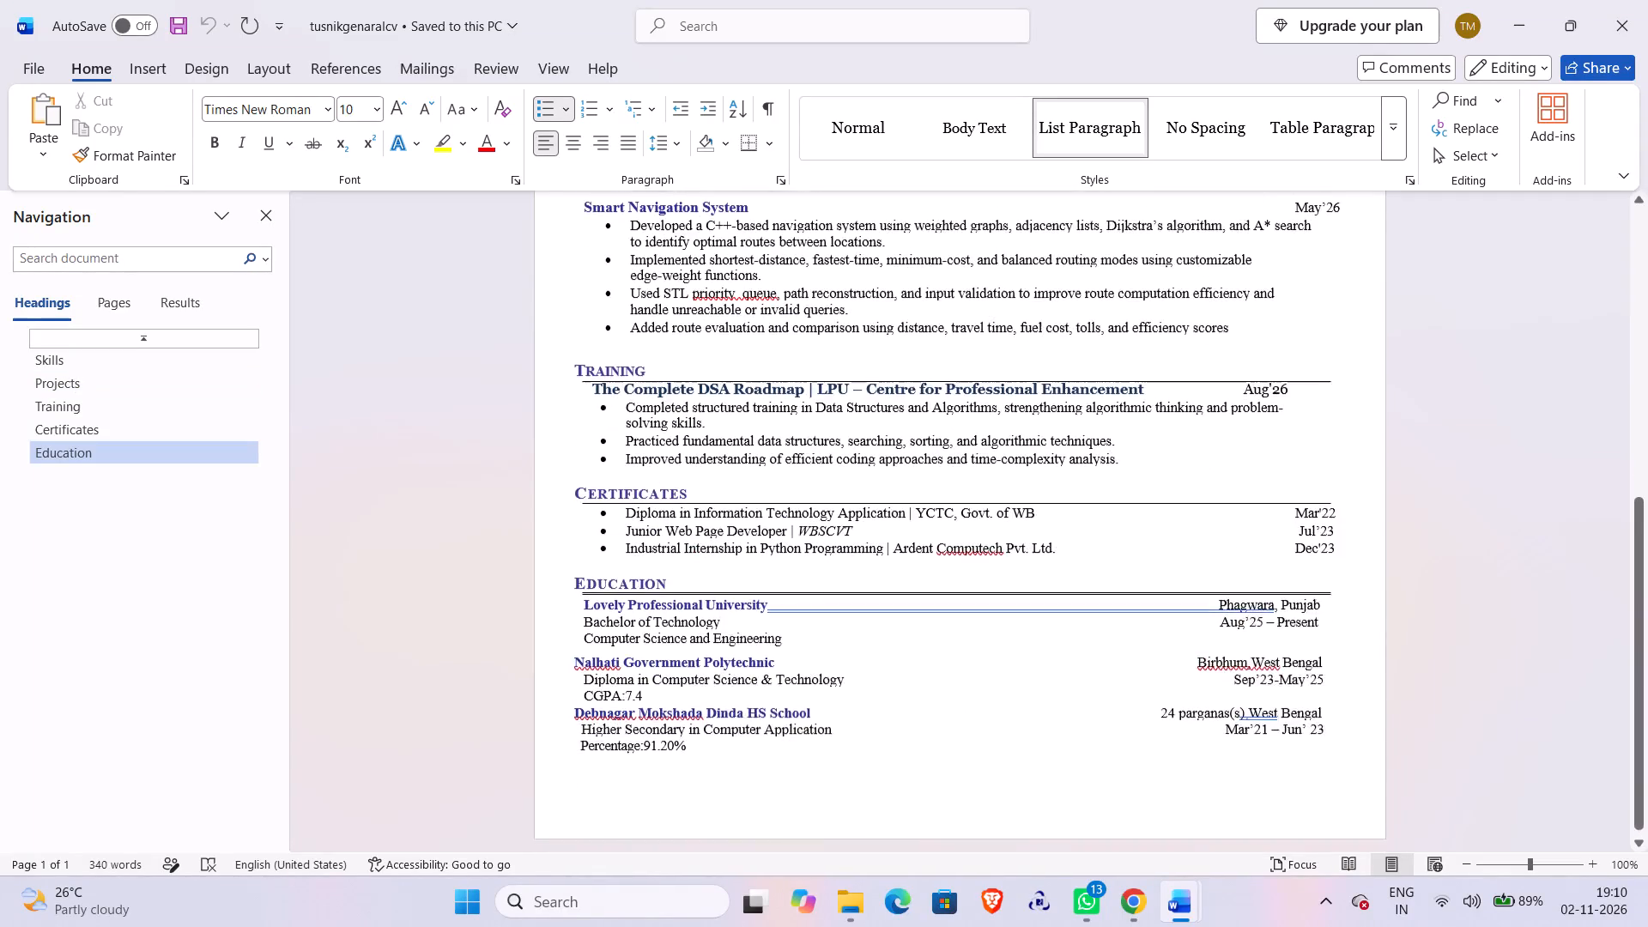
scroll(1025, 615, up, 3)
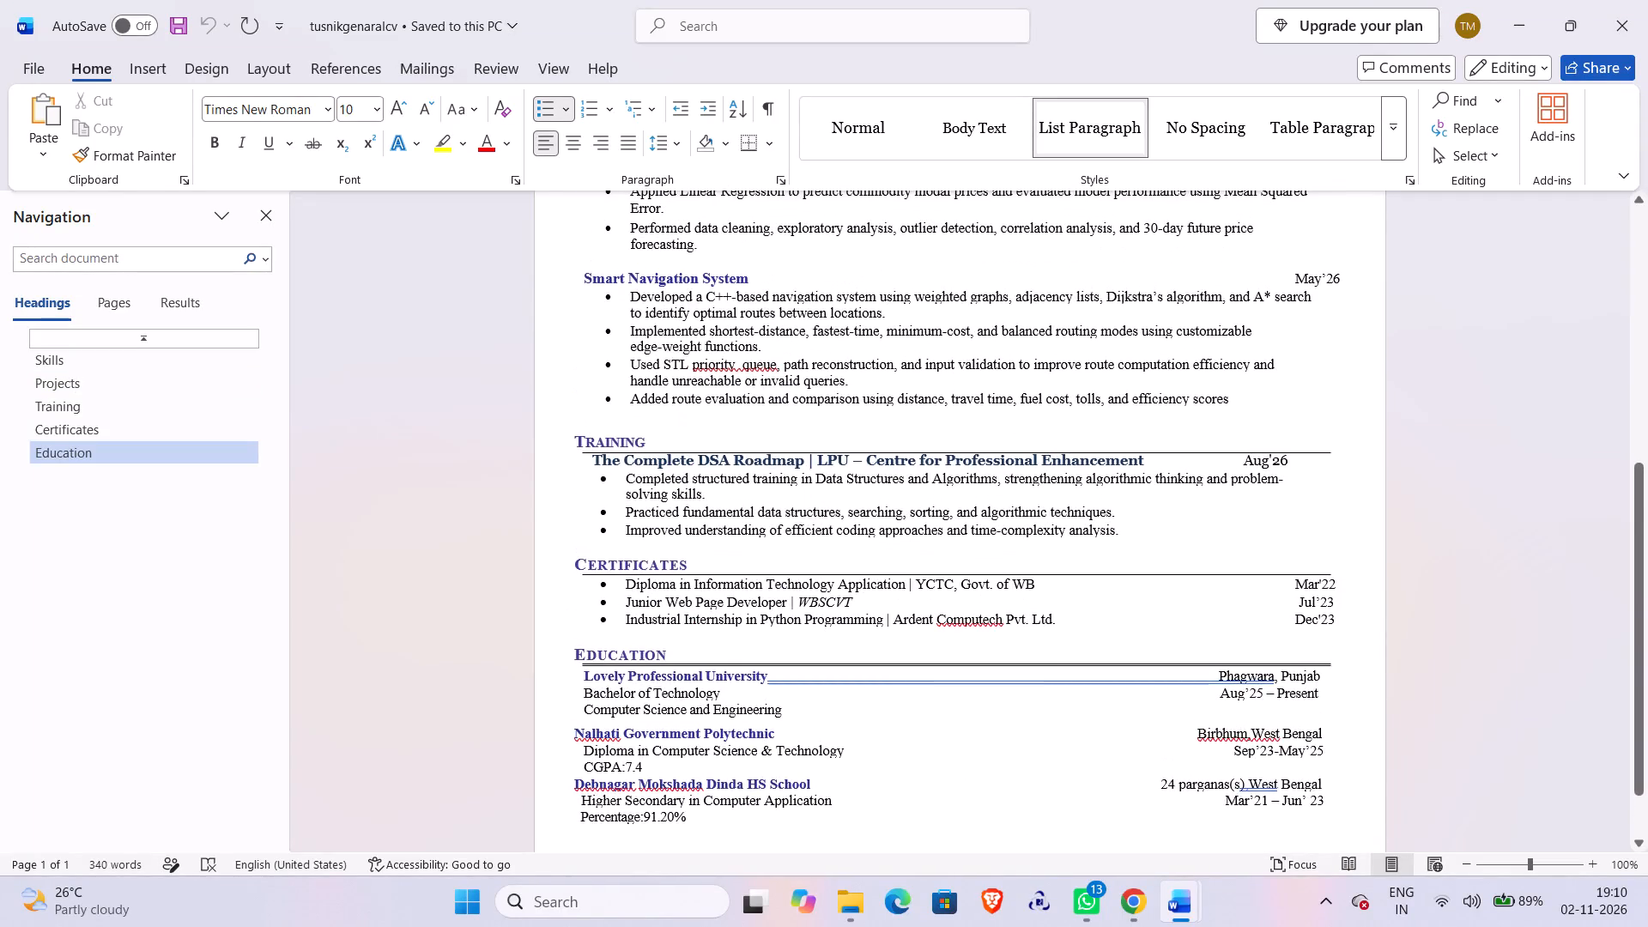
scroll(1025, 615, up, 1)
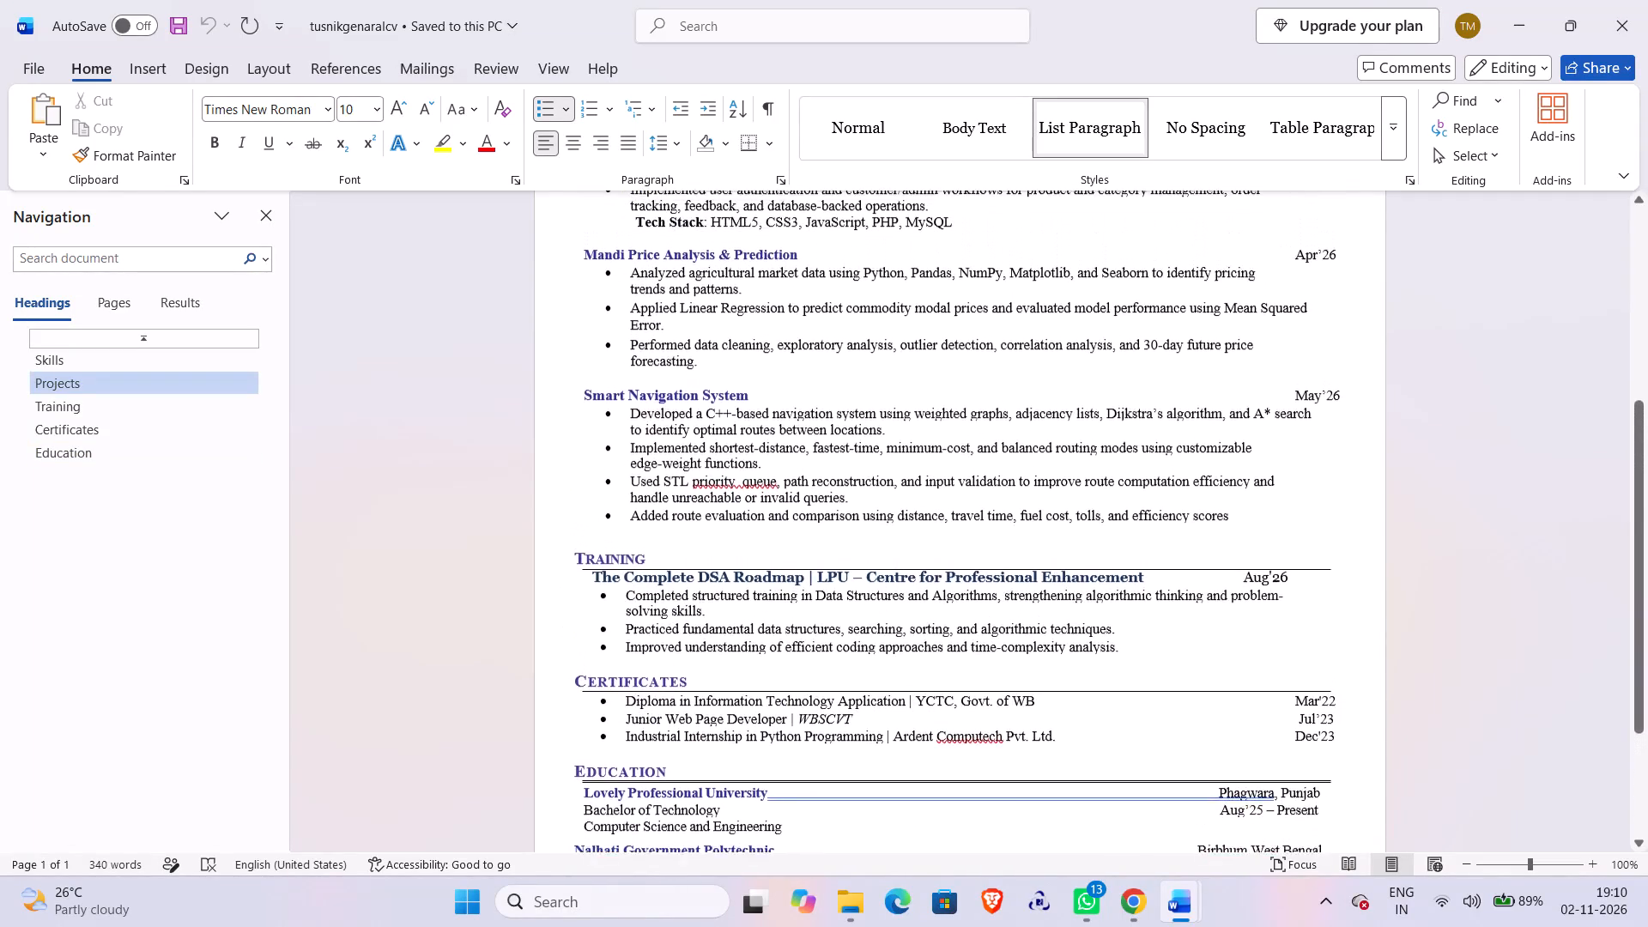
scroll(1025, 615, up, 2)
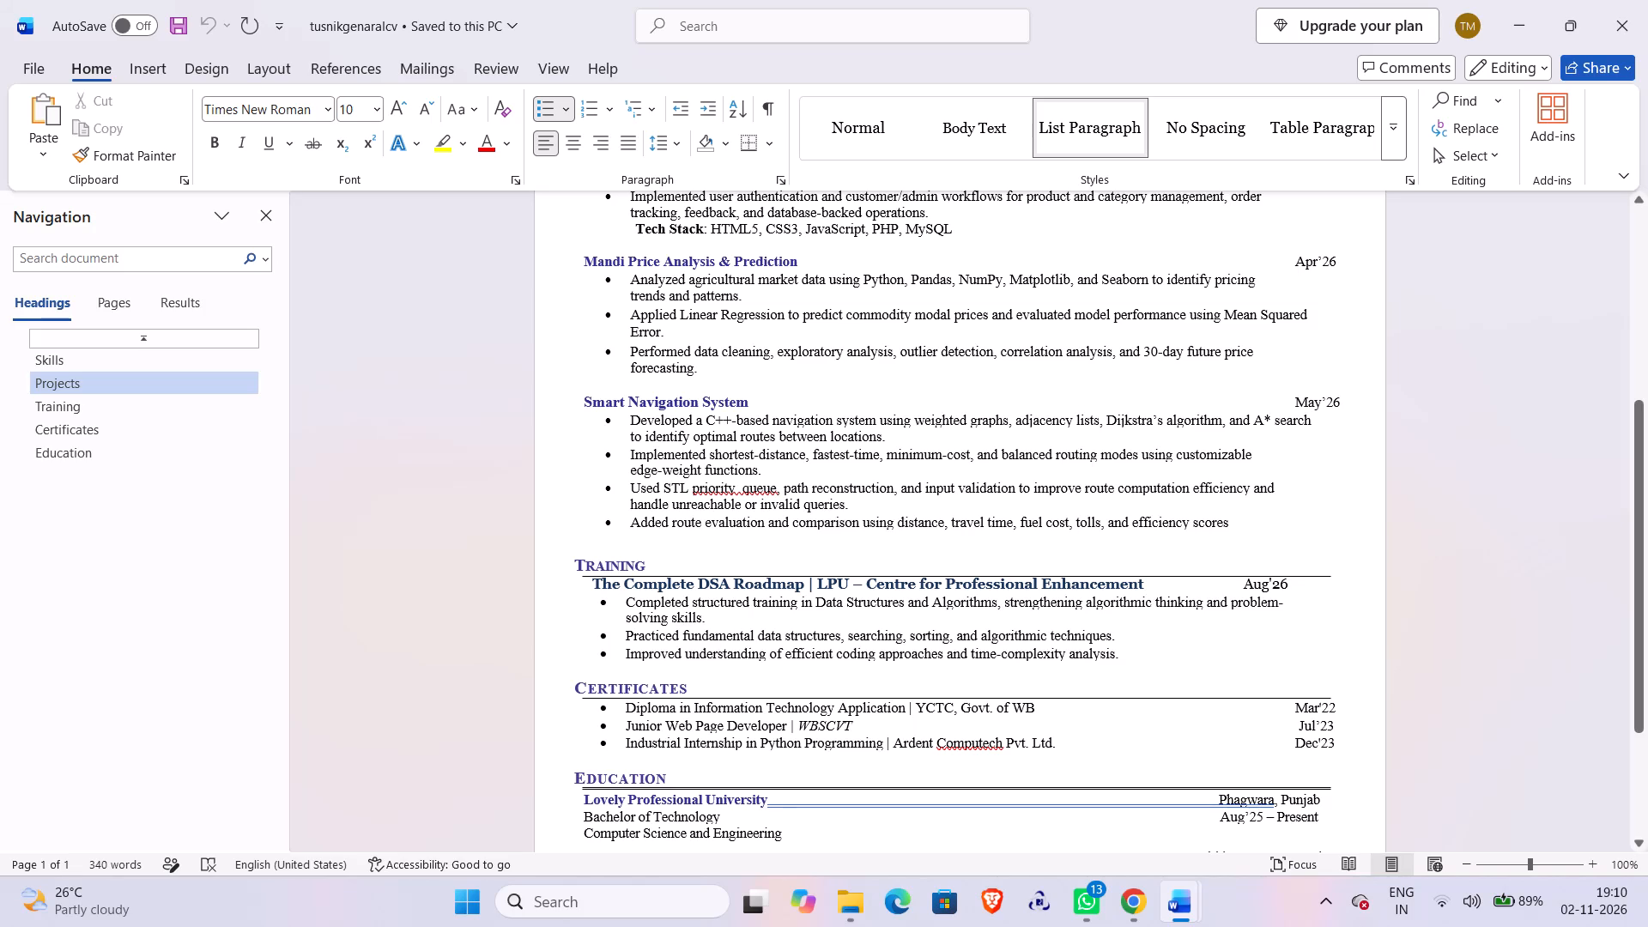
scroll(1025, 615, up, 1)
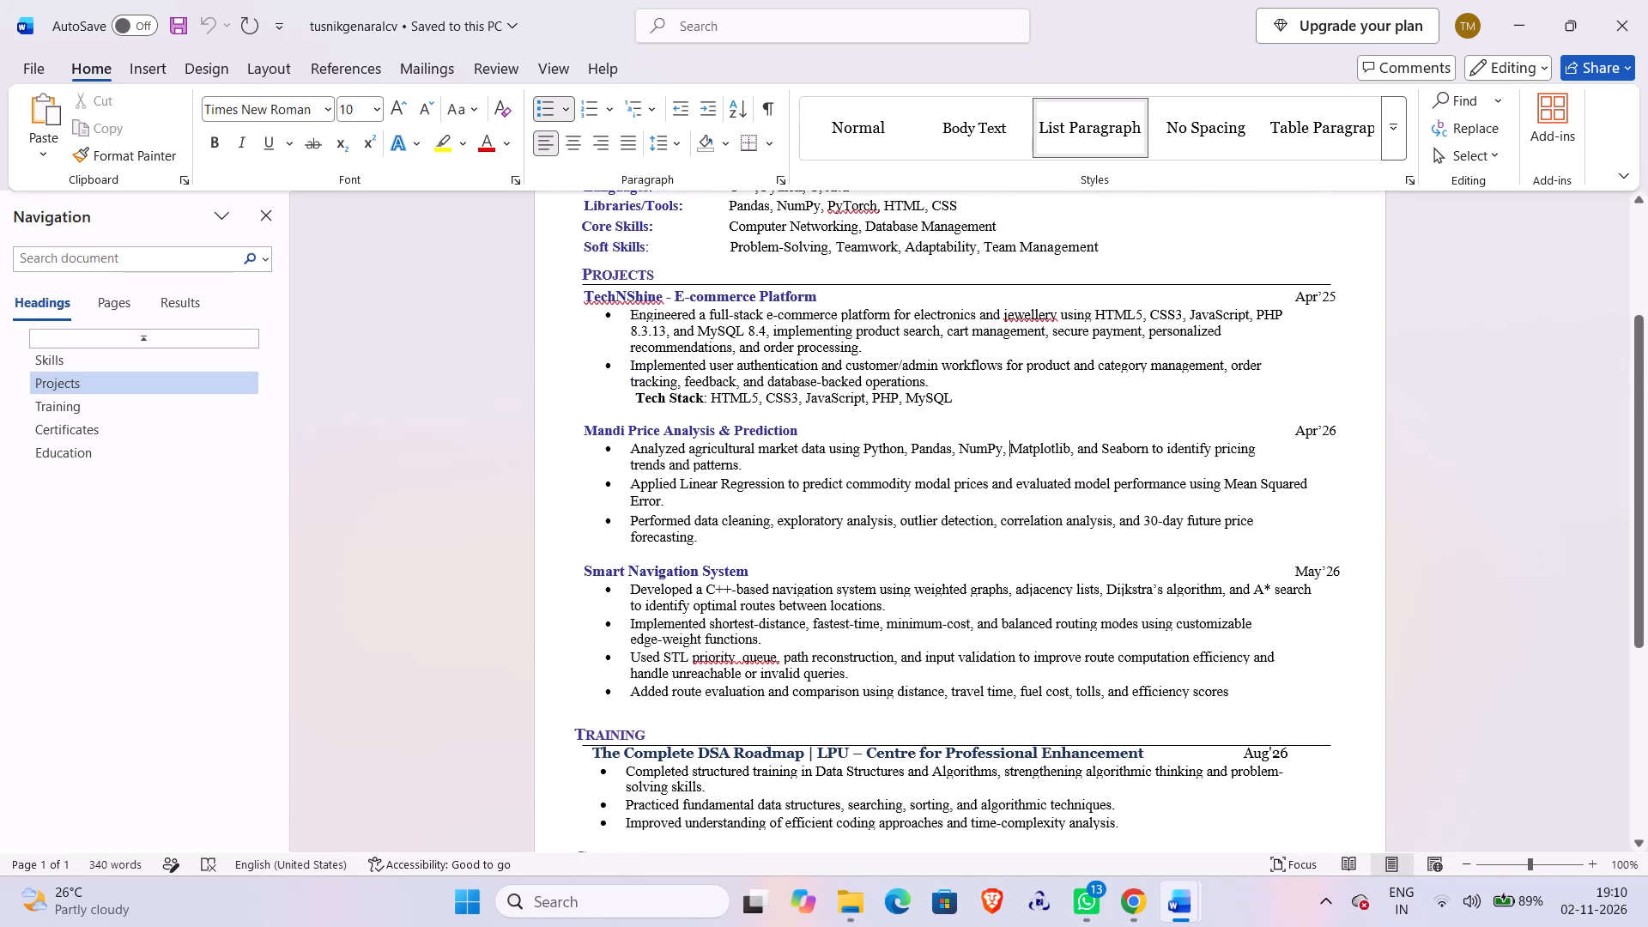
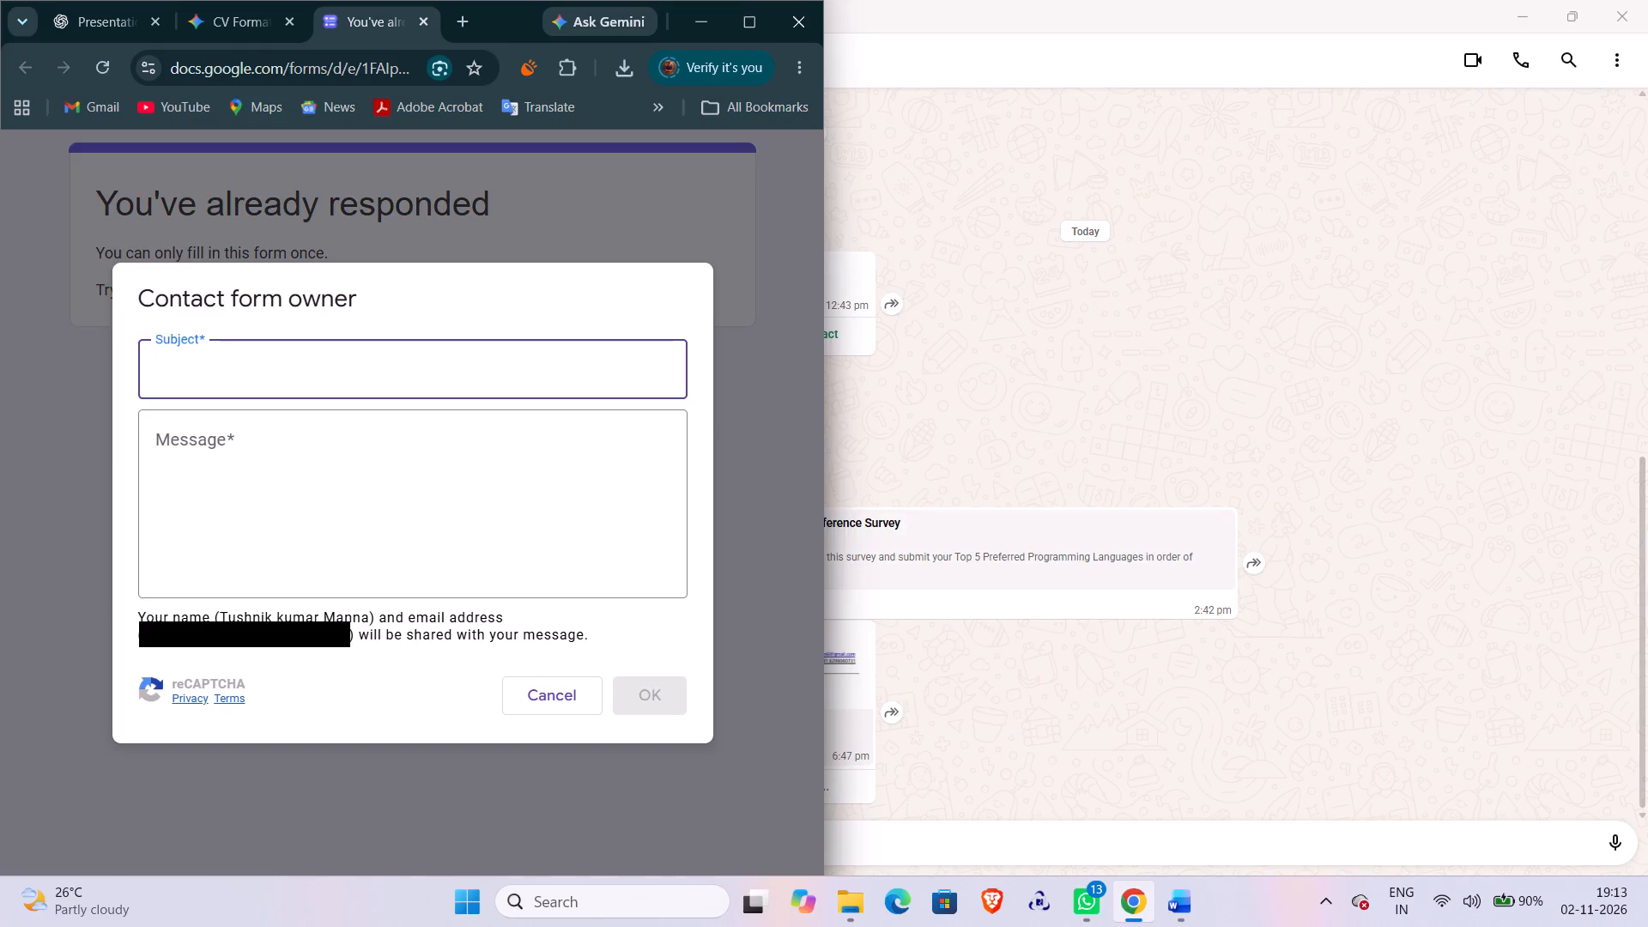
click(506, 361)
Begin the subject of the message to the form owner with "I change my".
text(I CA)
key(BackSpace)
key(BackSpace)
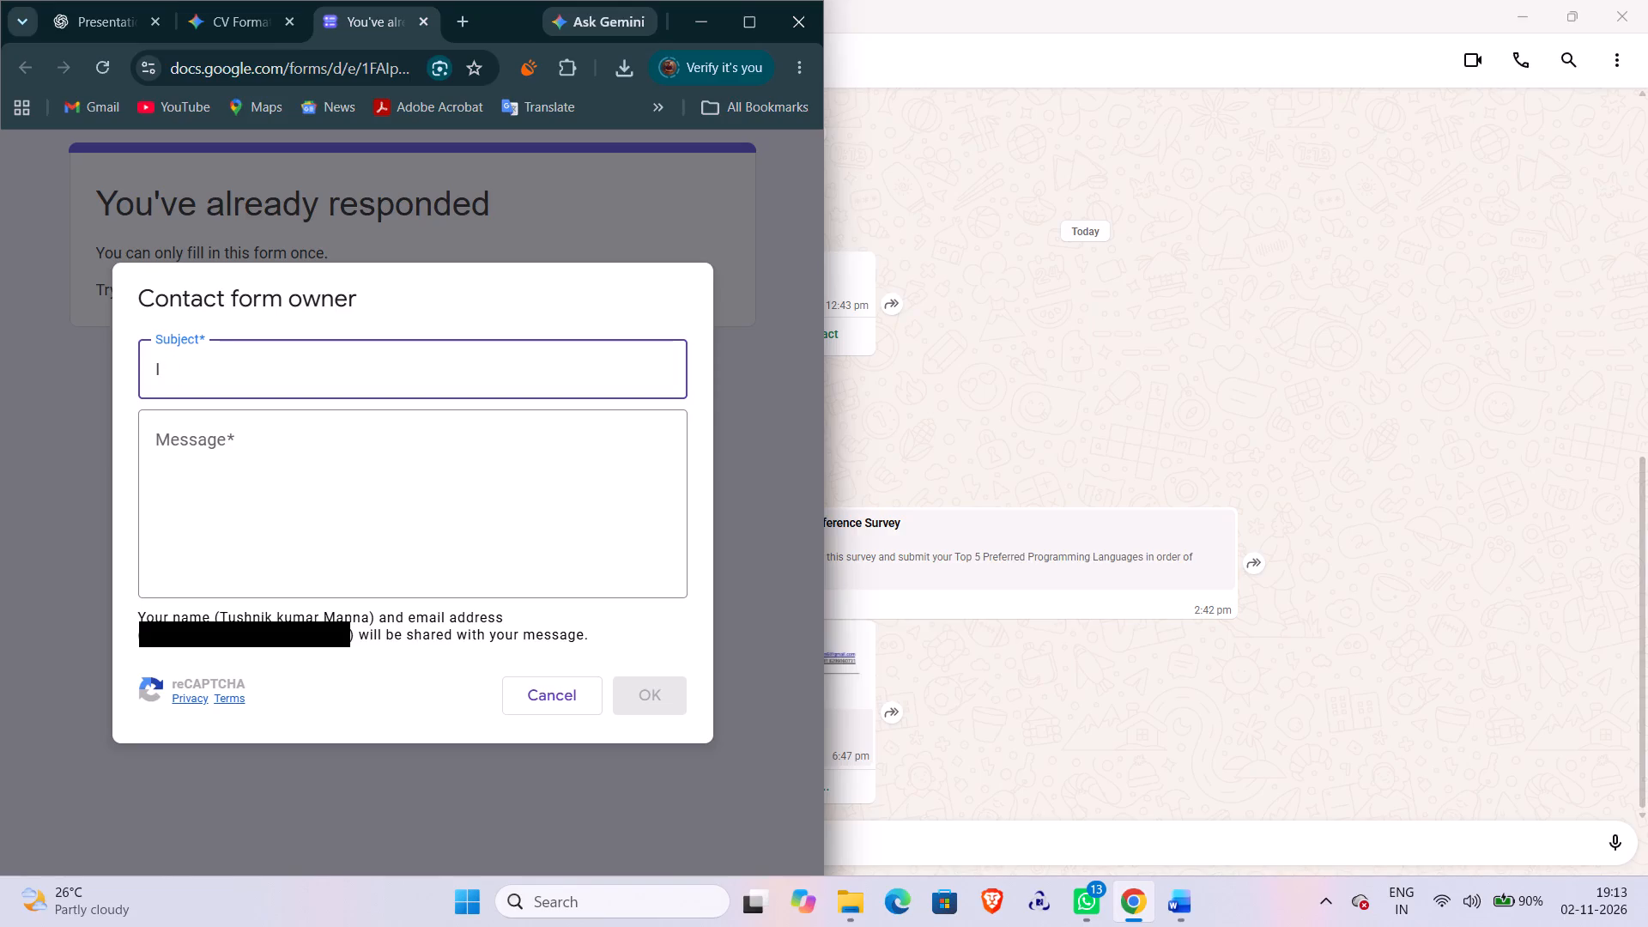
text(chan)
text(ge)
key(space)
text(mt)
key(BackSpace)
key(y)
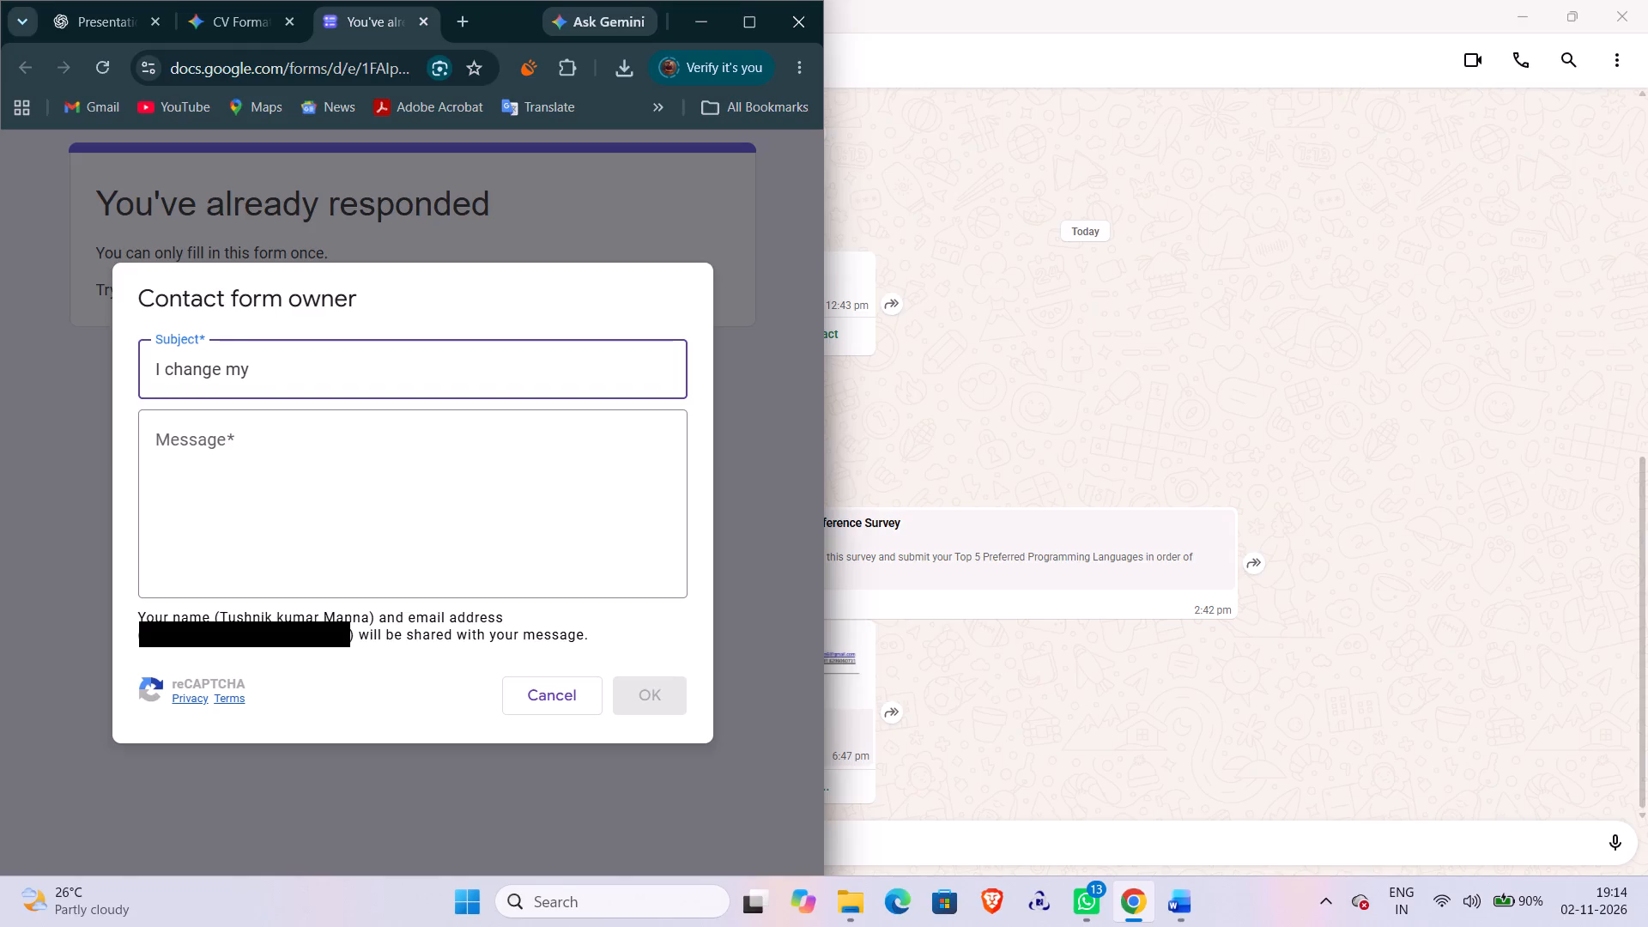
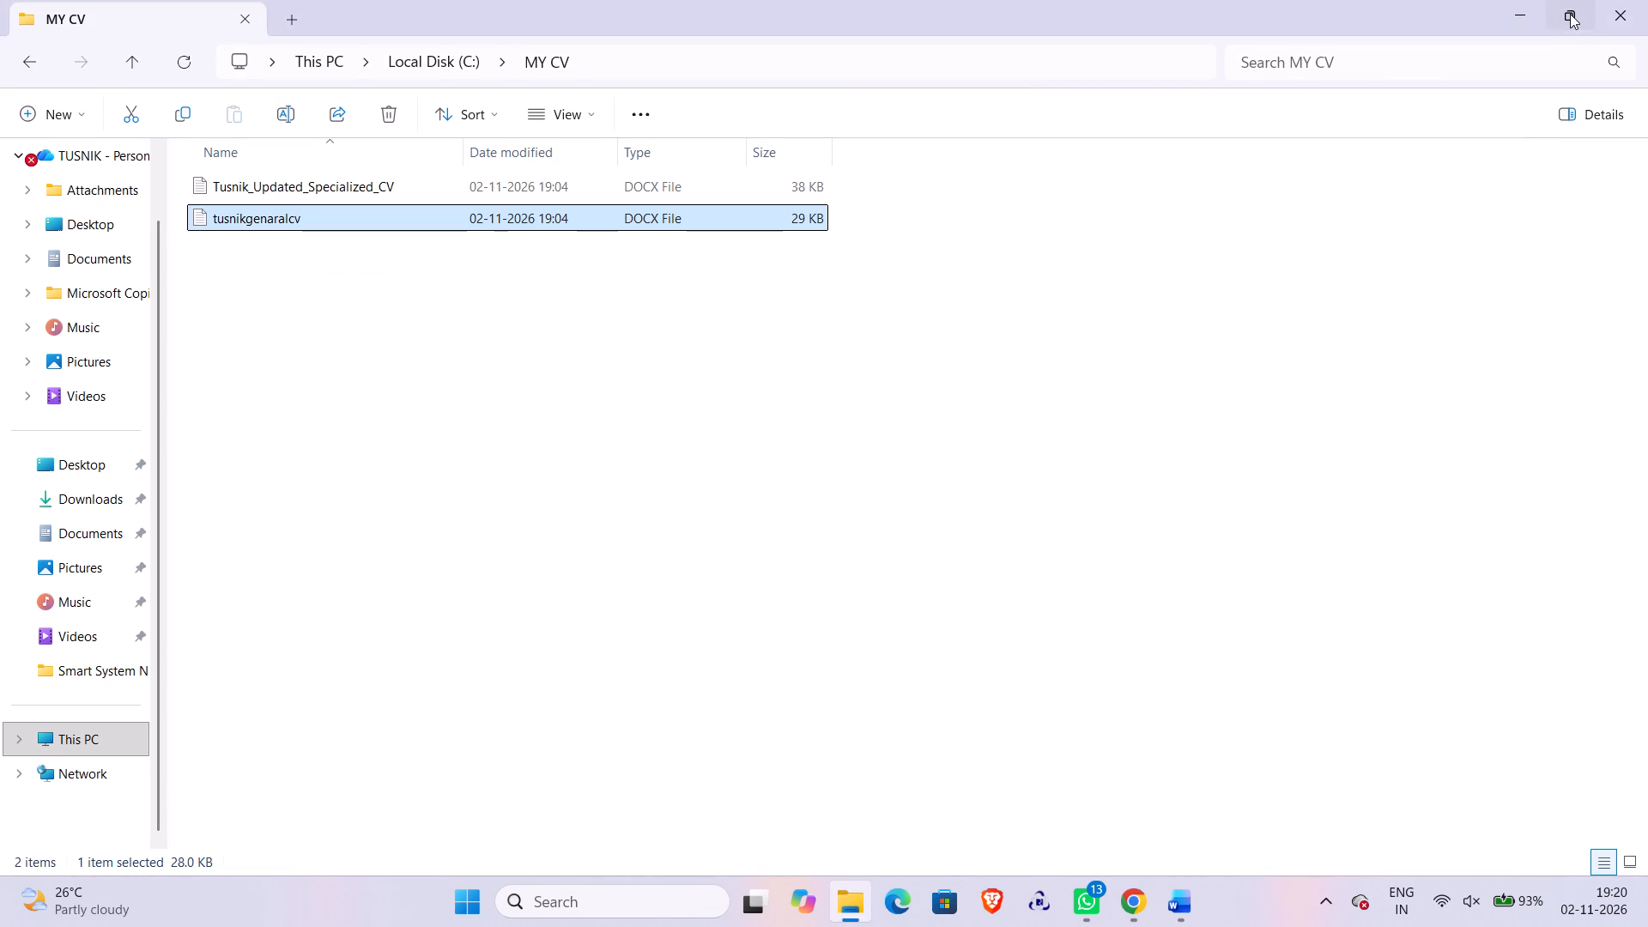
click(1415, 91)
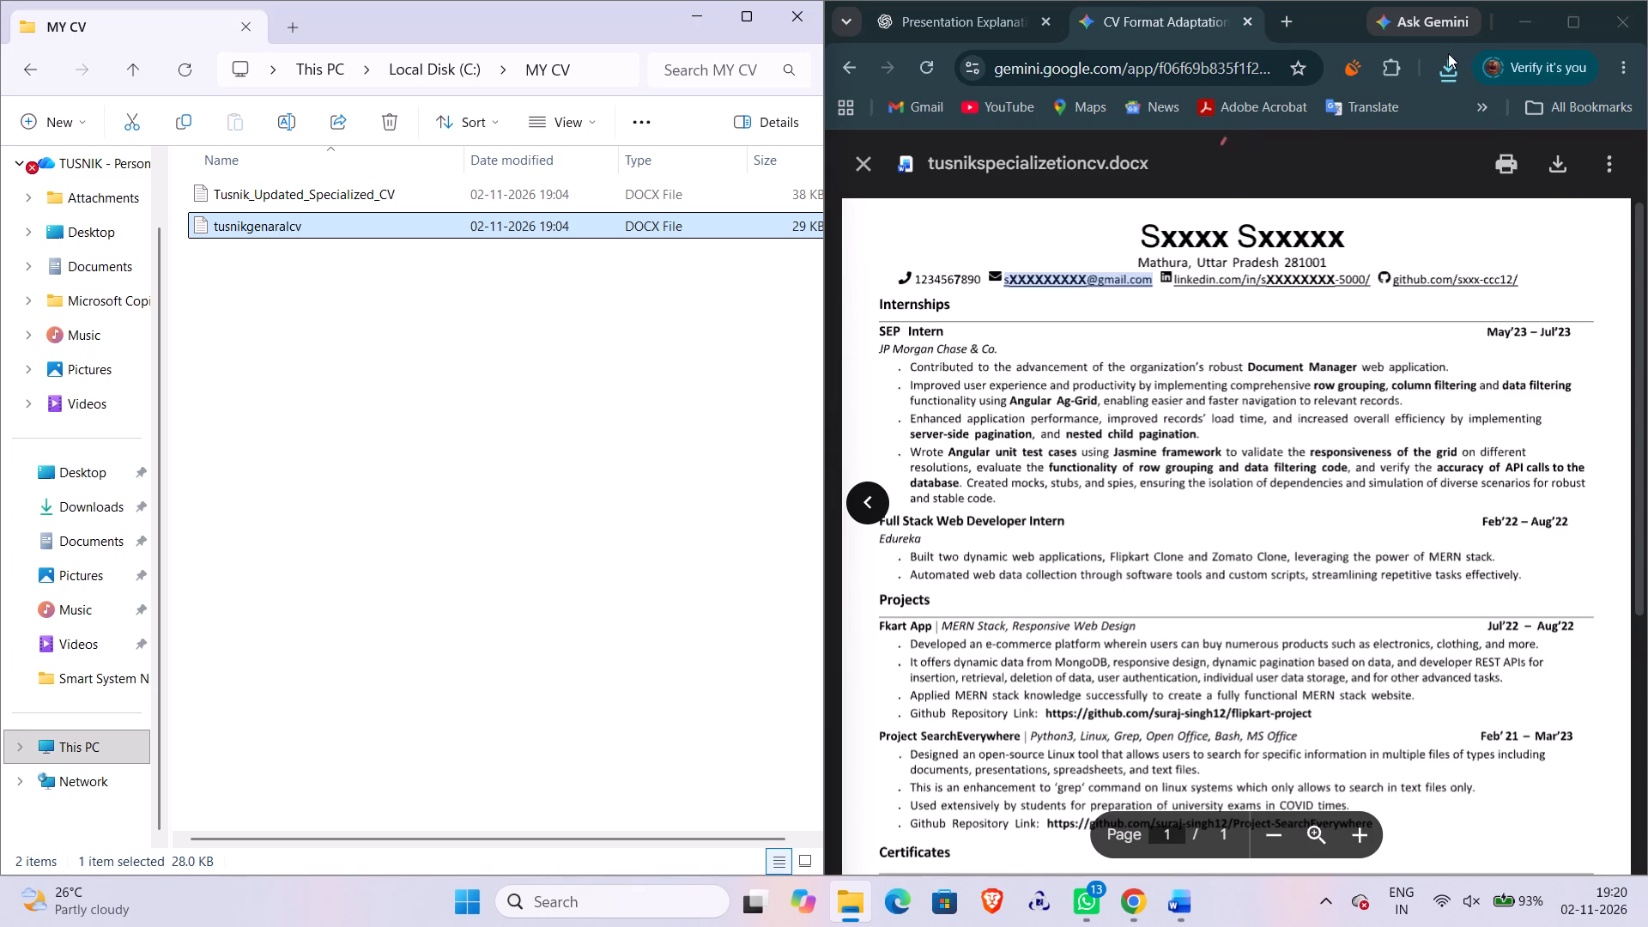
click(1447, 65)
drag(1307, 161, 964, 245)
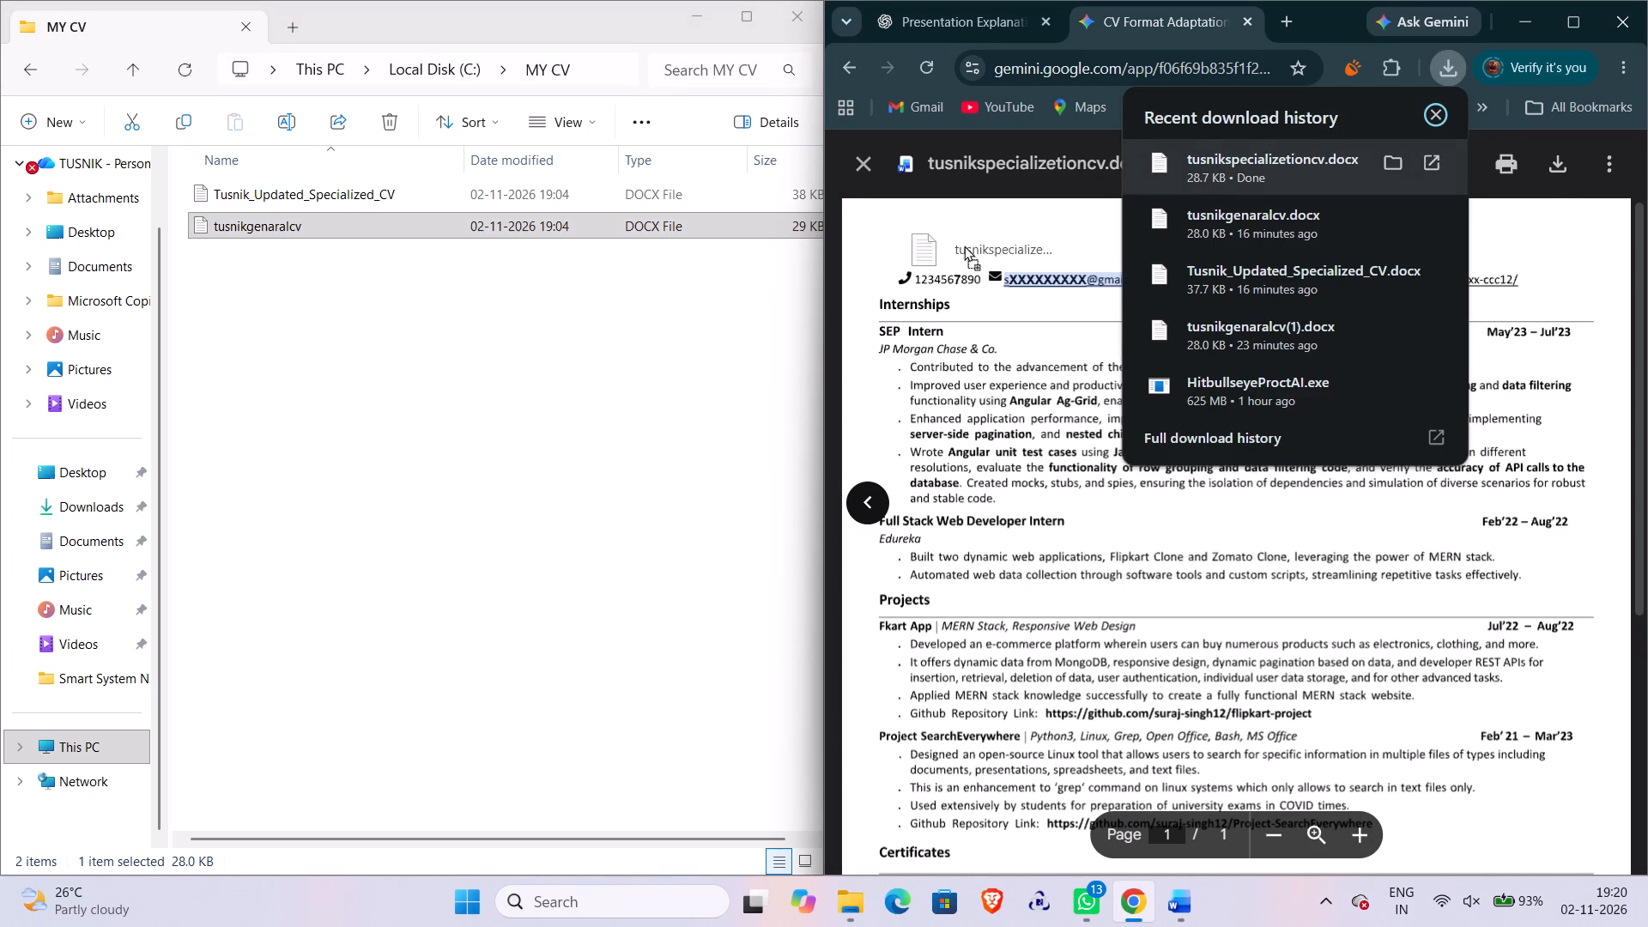
drag(964, 245, 466, 306)
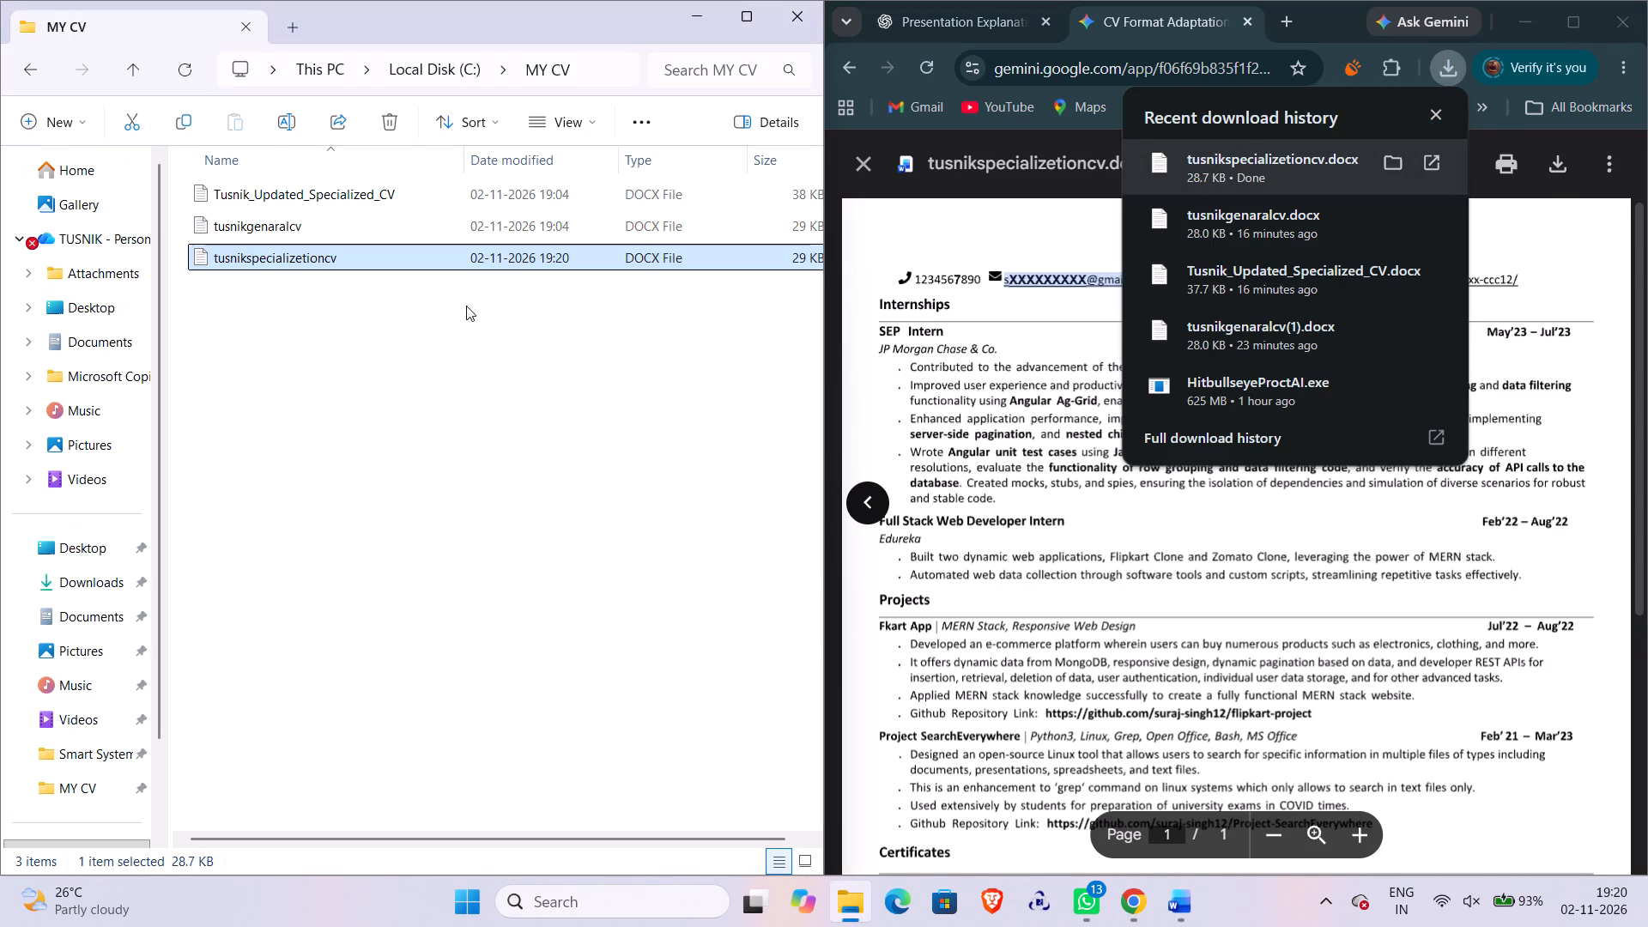
click(466, 306)
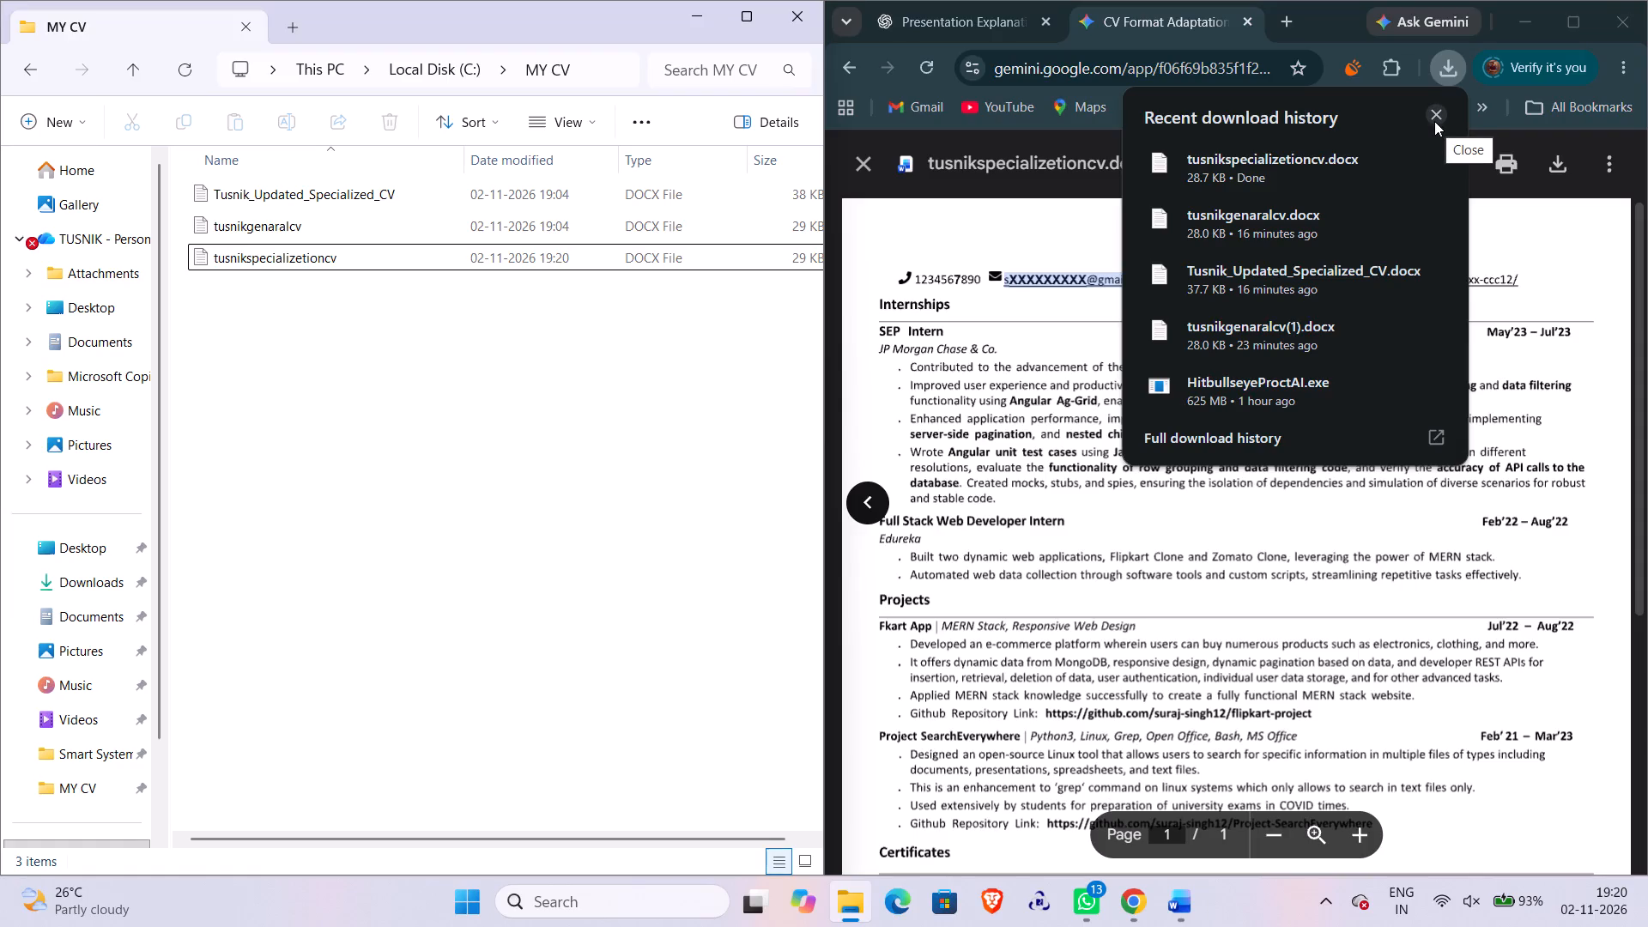
Close the browser and open the tusnikspecializetioncv document from the MY CV folder in Word.
click(1524, 0)
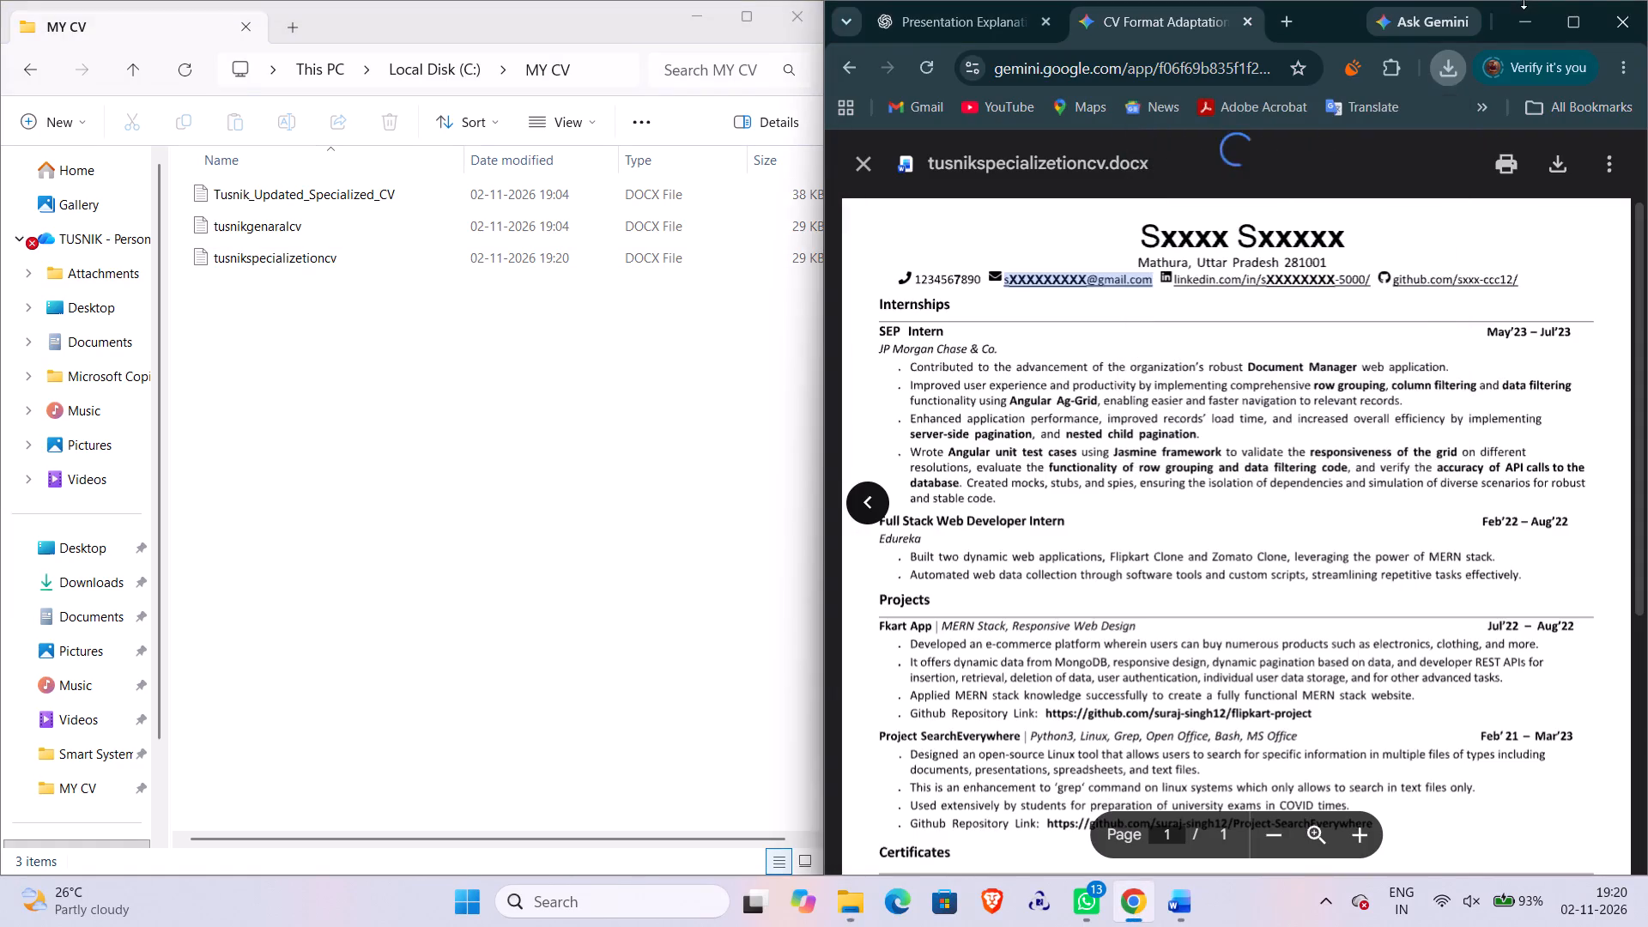
click(1647, 6)
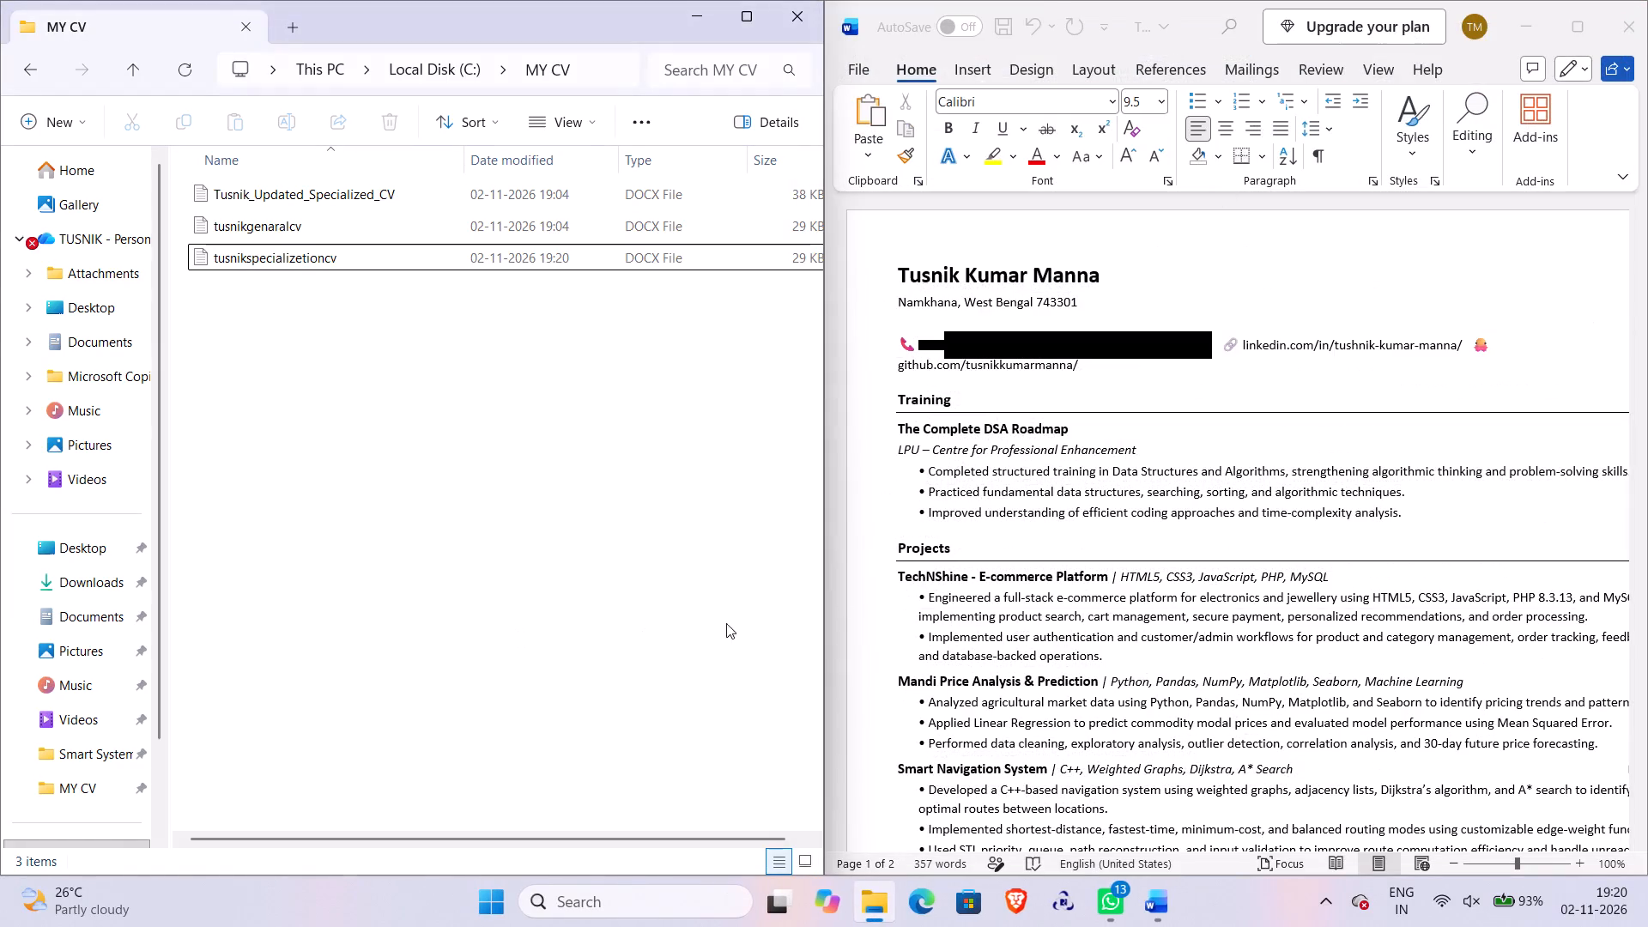
double_click(449, 255)
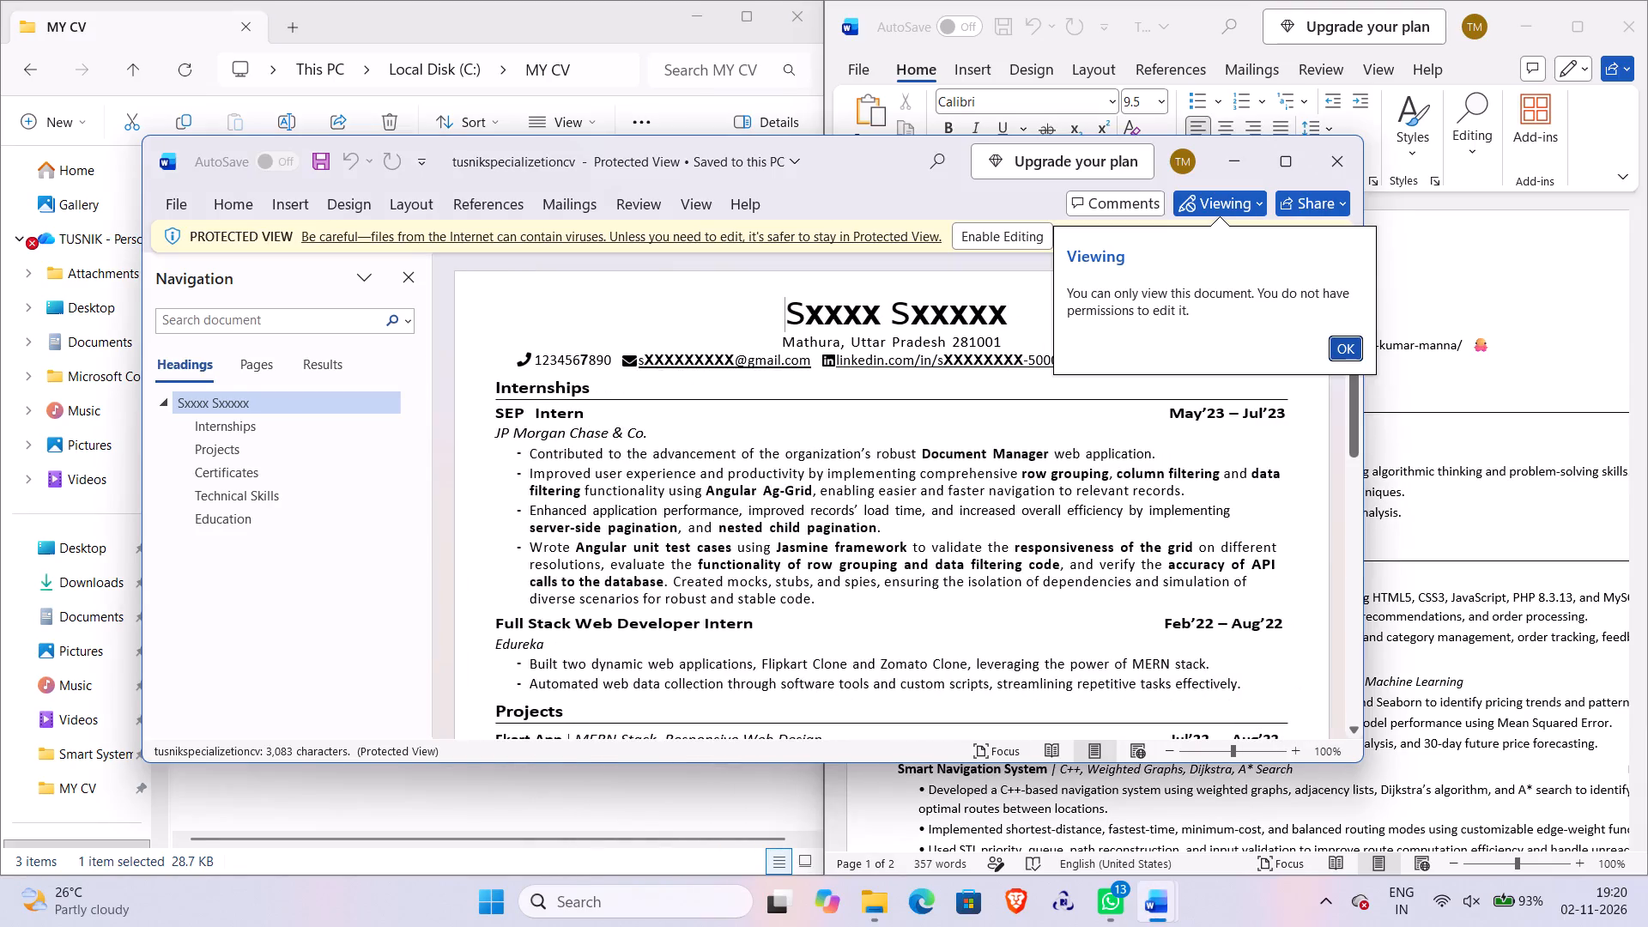
Copy the template's phone icon and paste it over the phone emoji in the updated CV's contact line.
drag(533, 359, 518, 359)
key(ctrl+c)
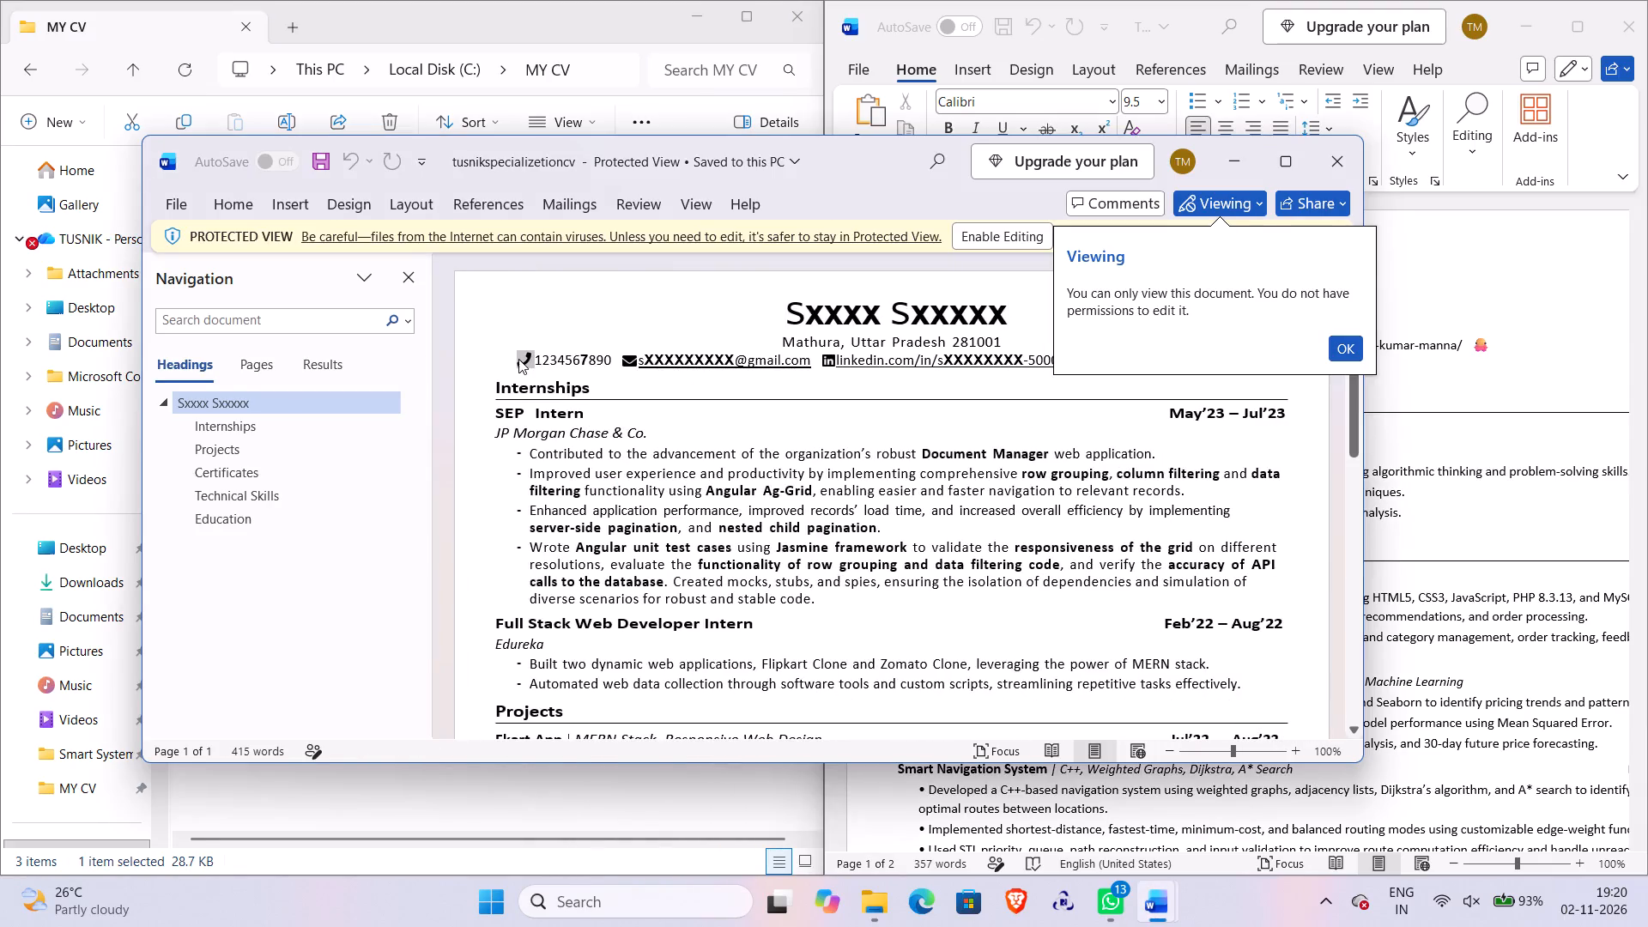
click(1428, 233)
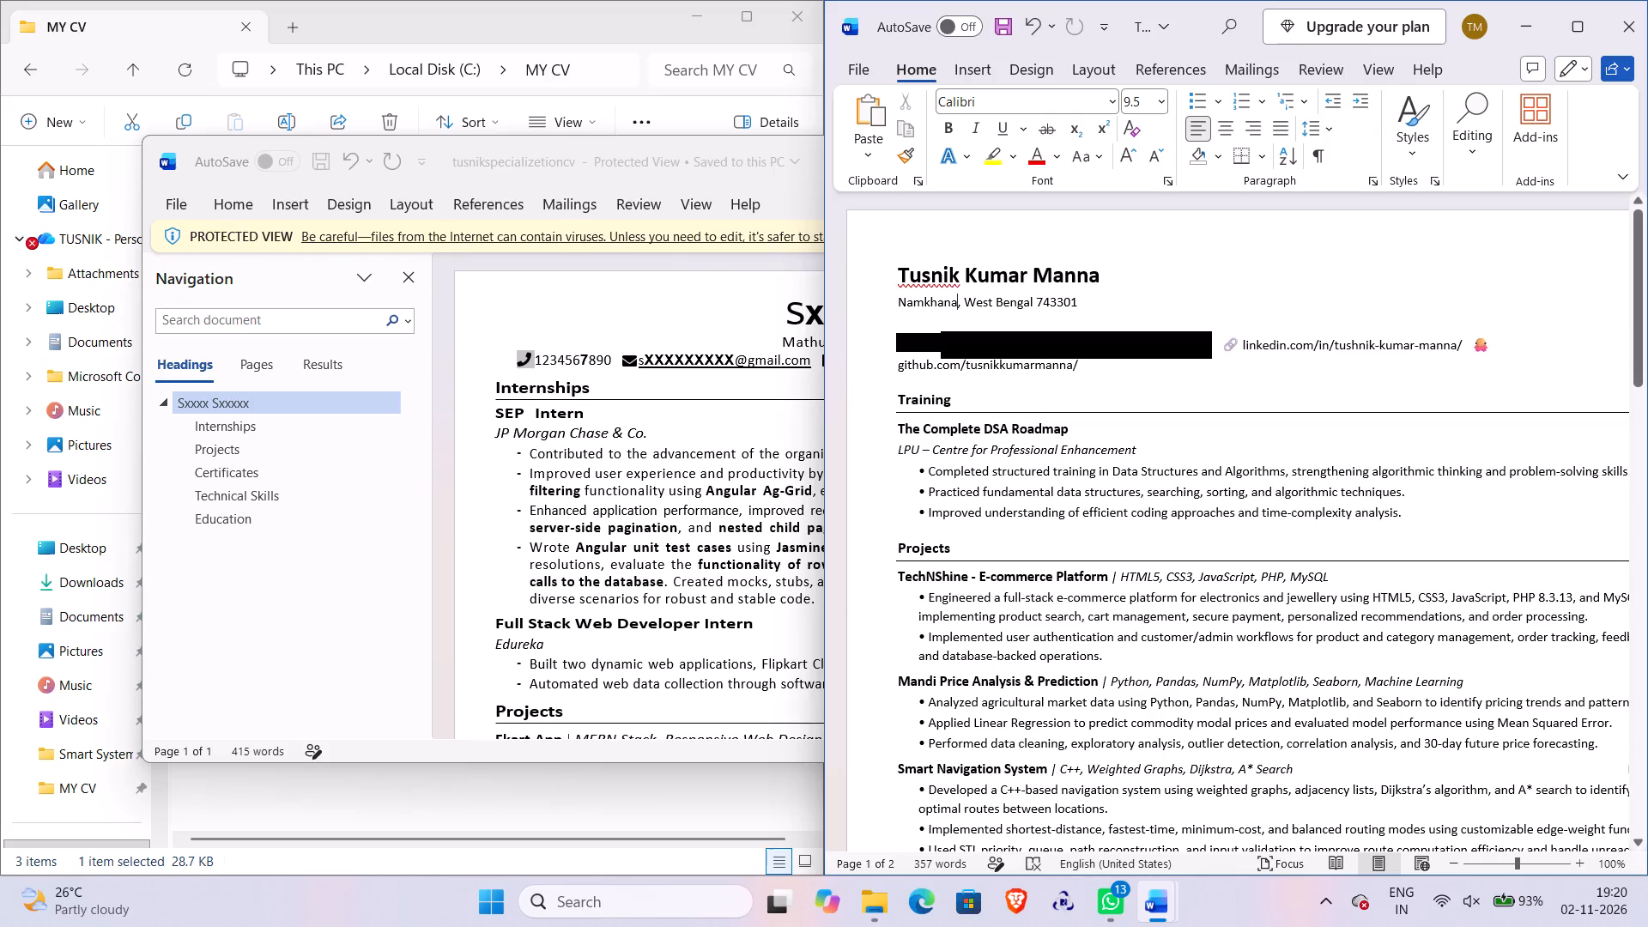
drag(916, 345, 900, 345)
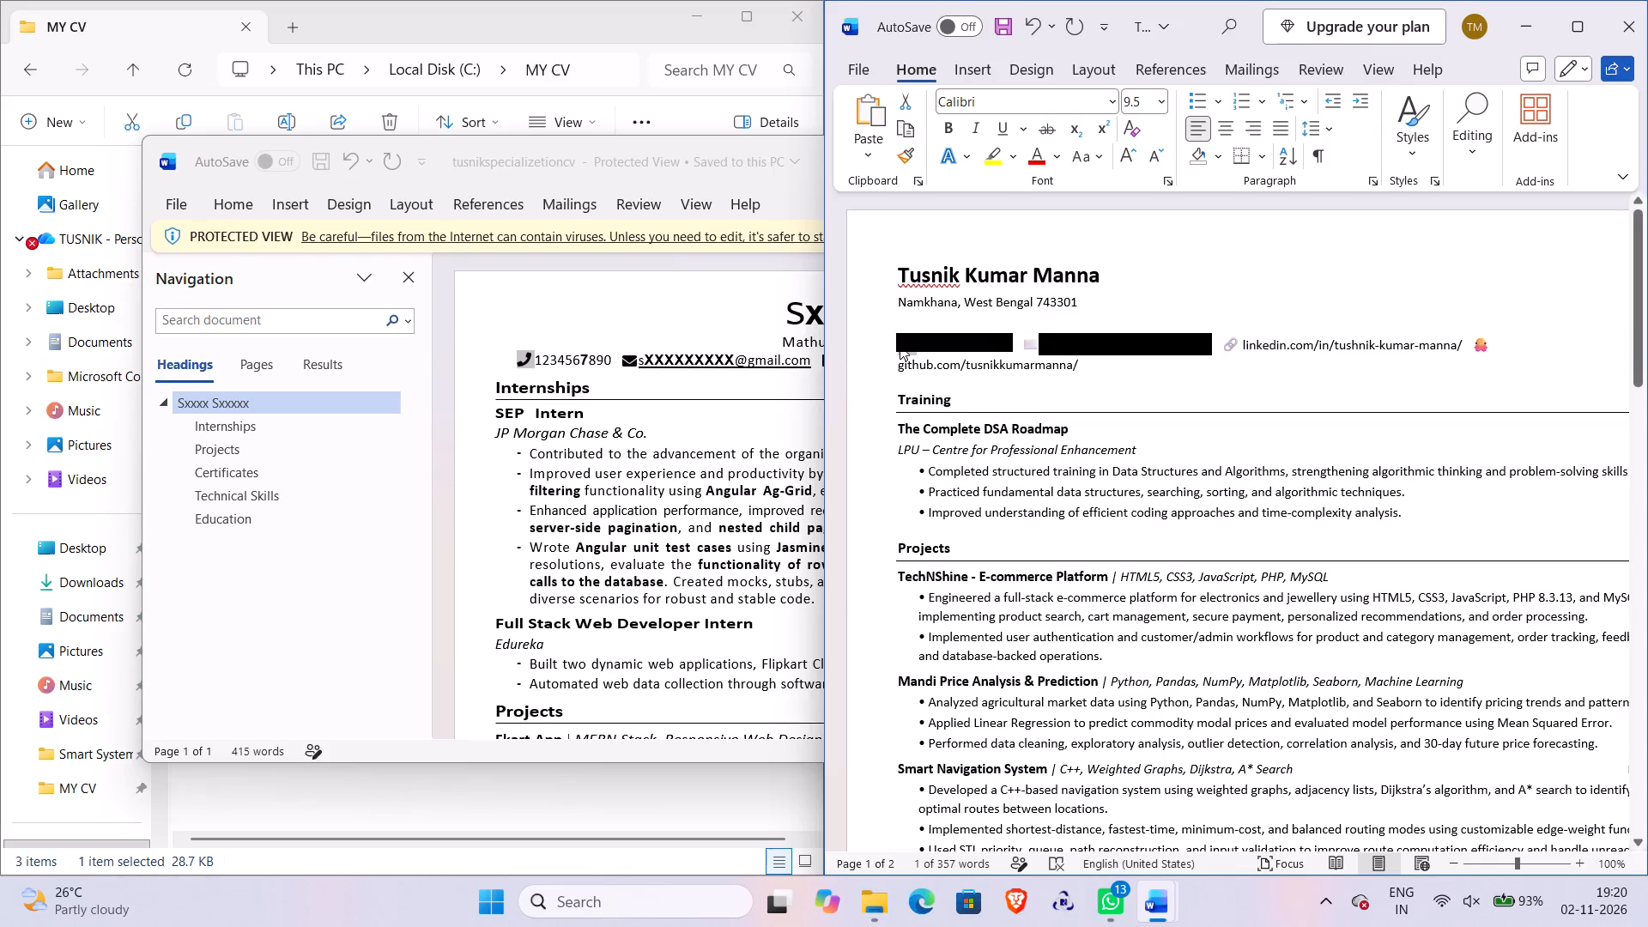
key(ctrl+v)
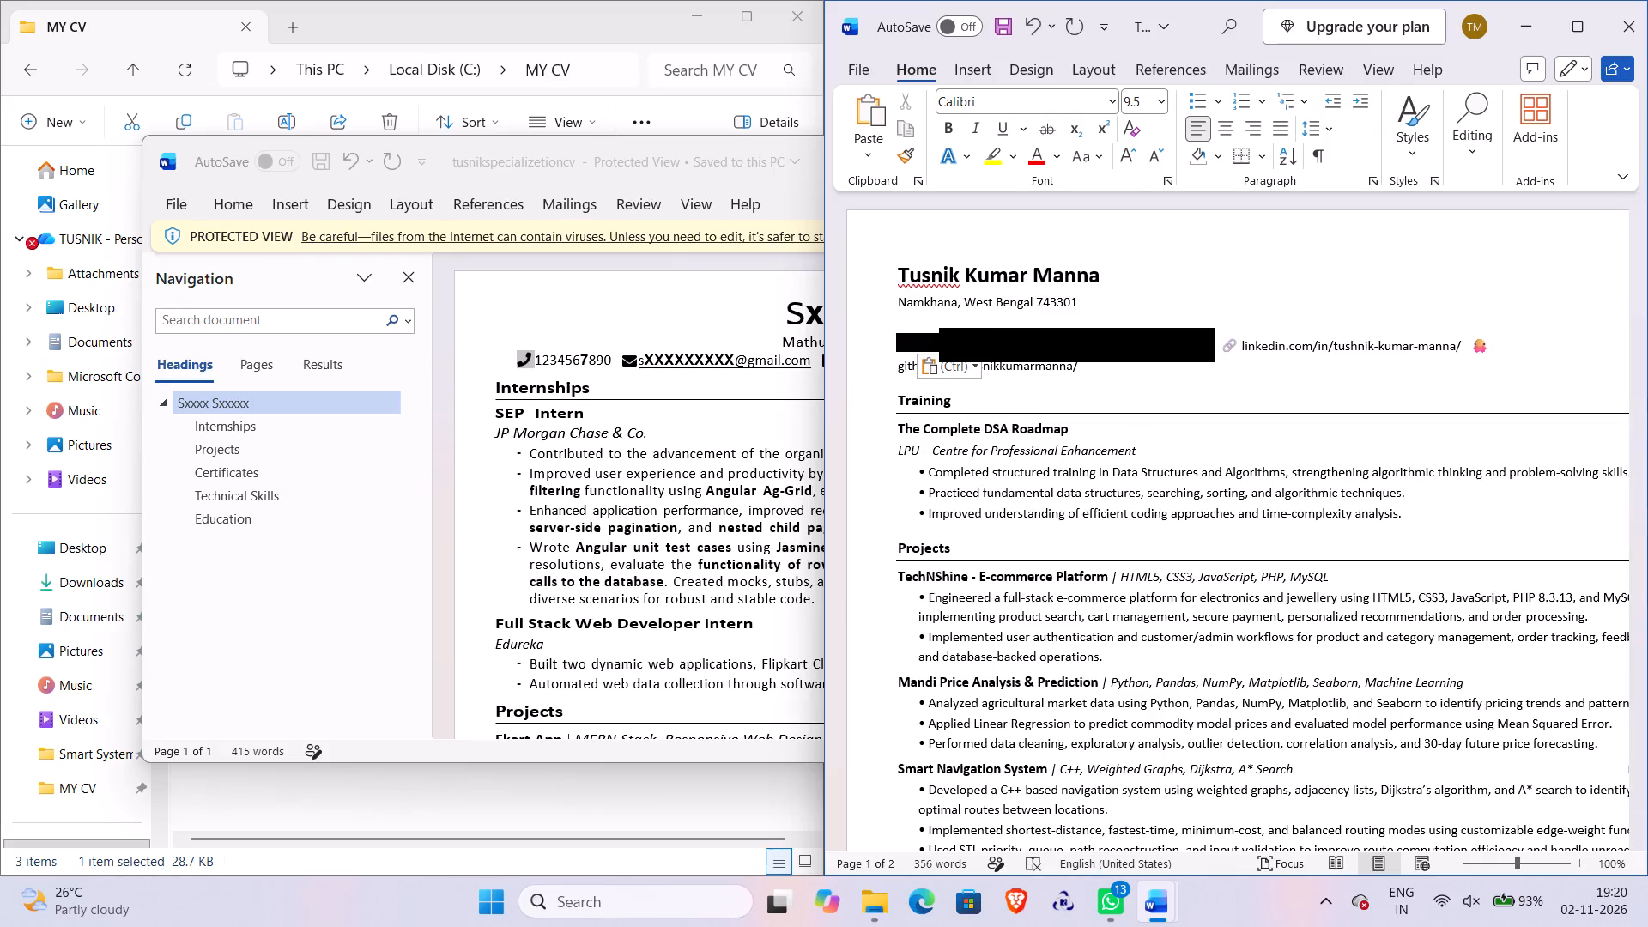
Copy the template's envelope icon, close the template, and paste the icon over the email emoji in the updated CV.
drag(634, 363, 636, 353)
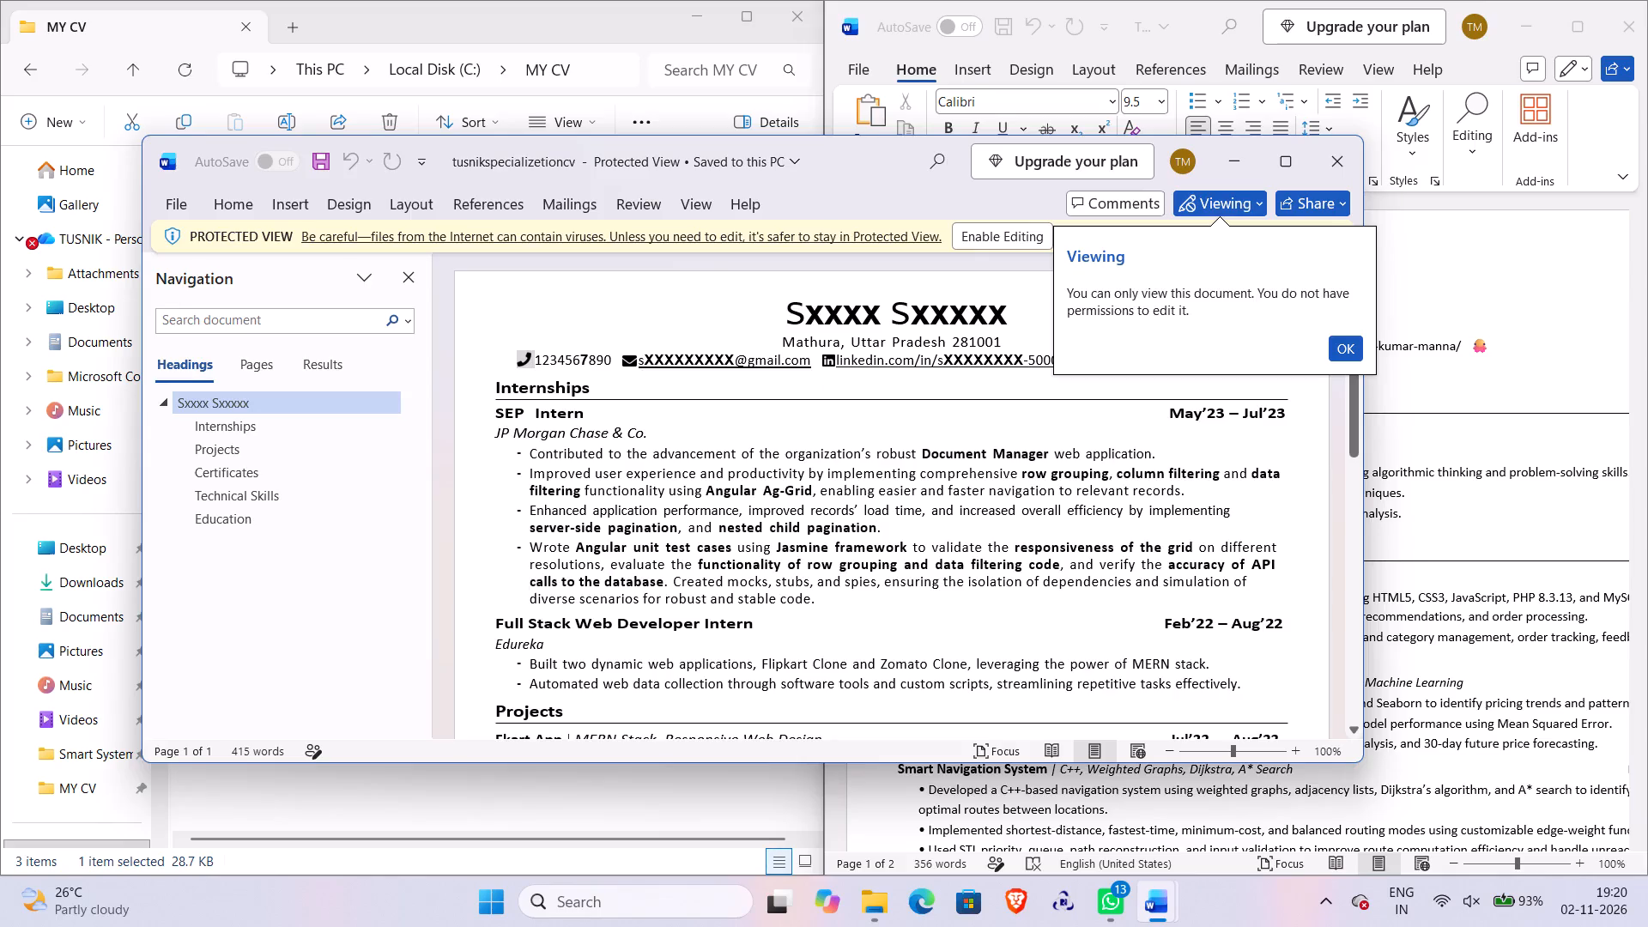
drag(636, 353, 641, 355)
key(ctrl+c)
click(1318, 154)
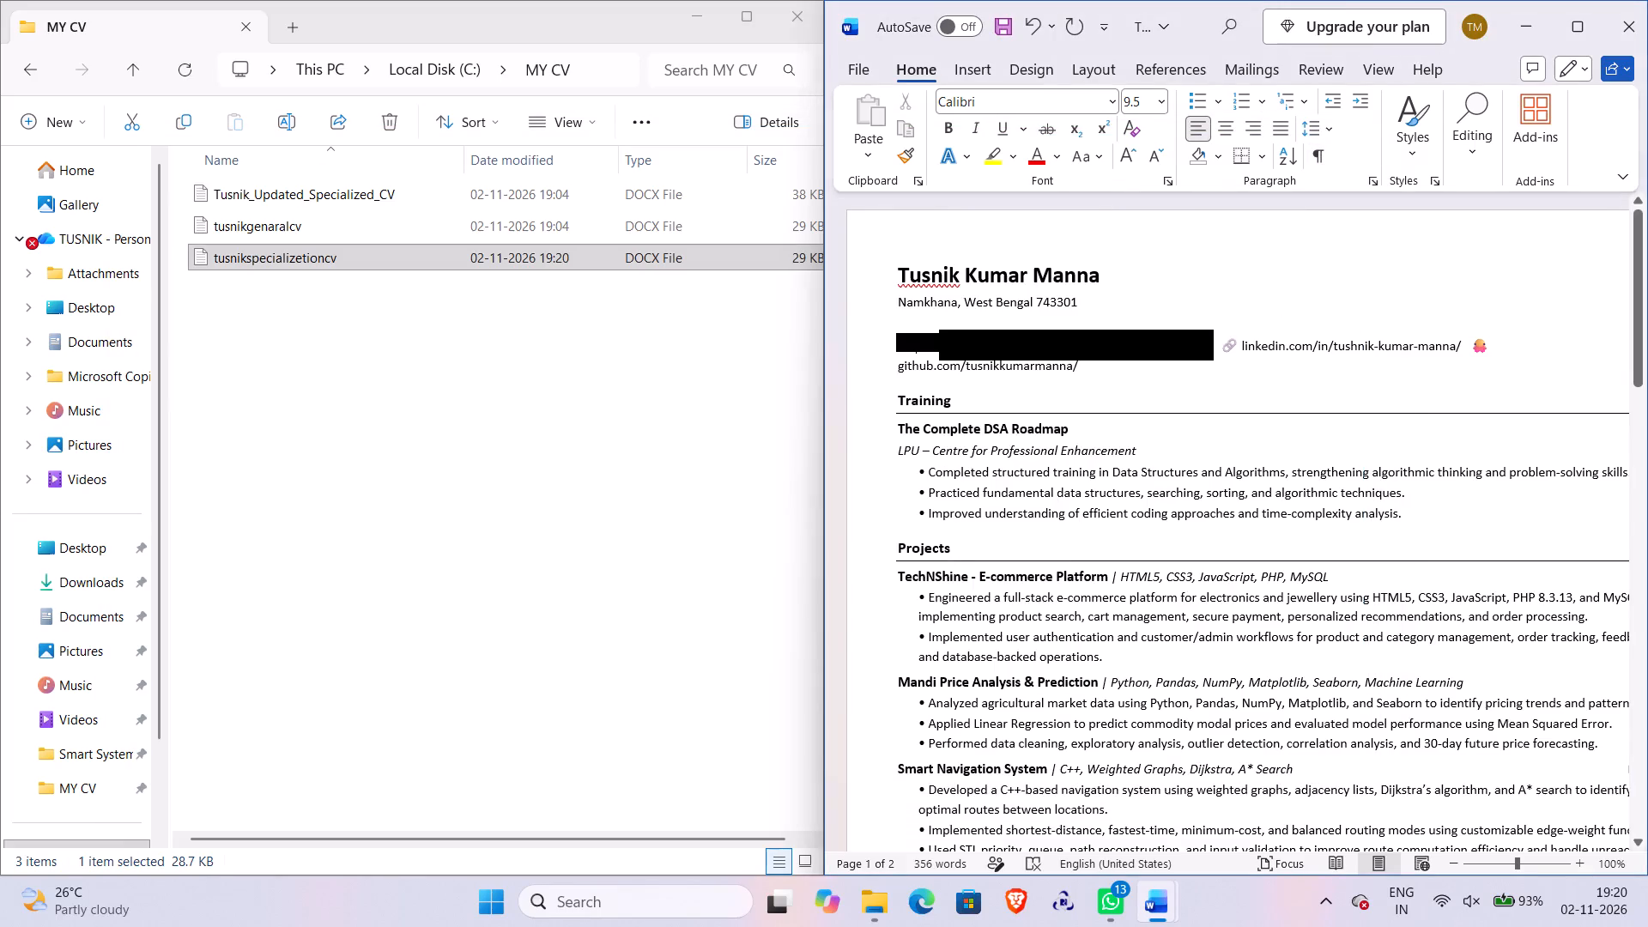
double_click(1038, 346)
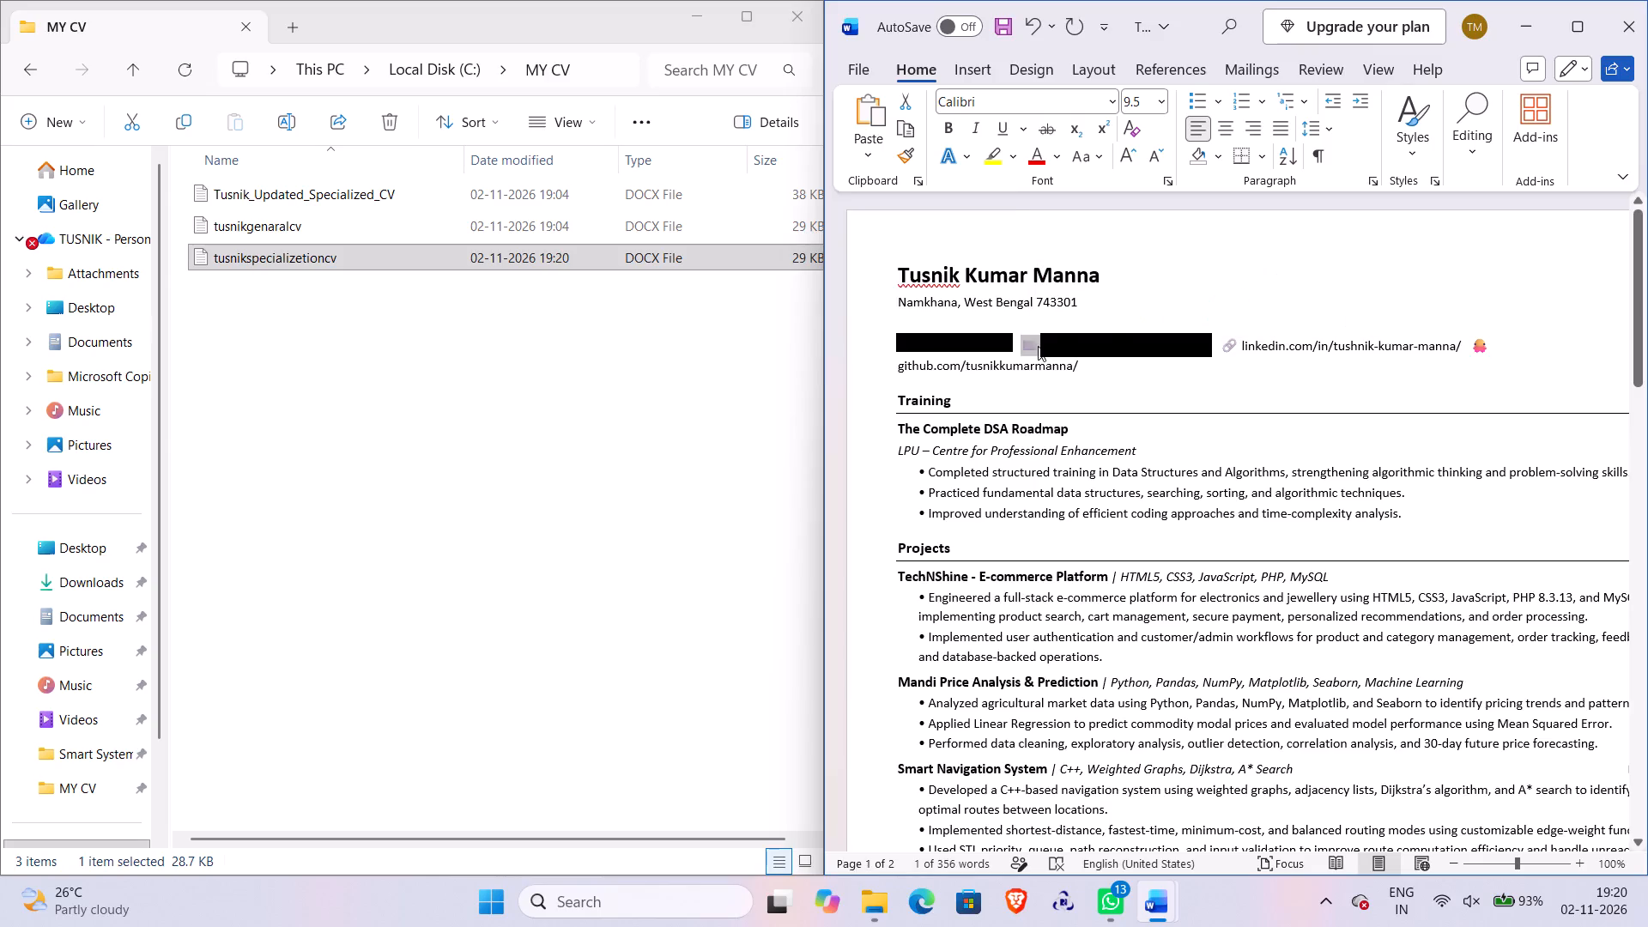
key(ctrl+v)
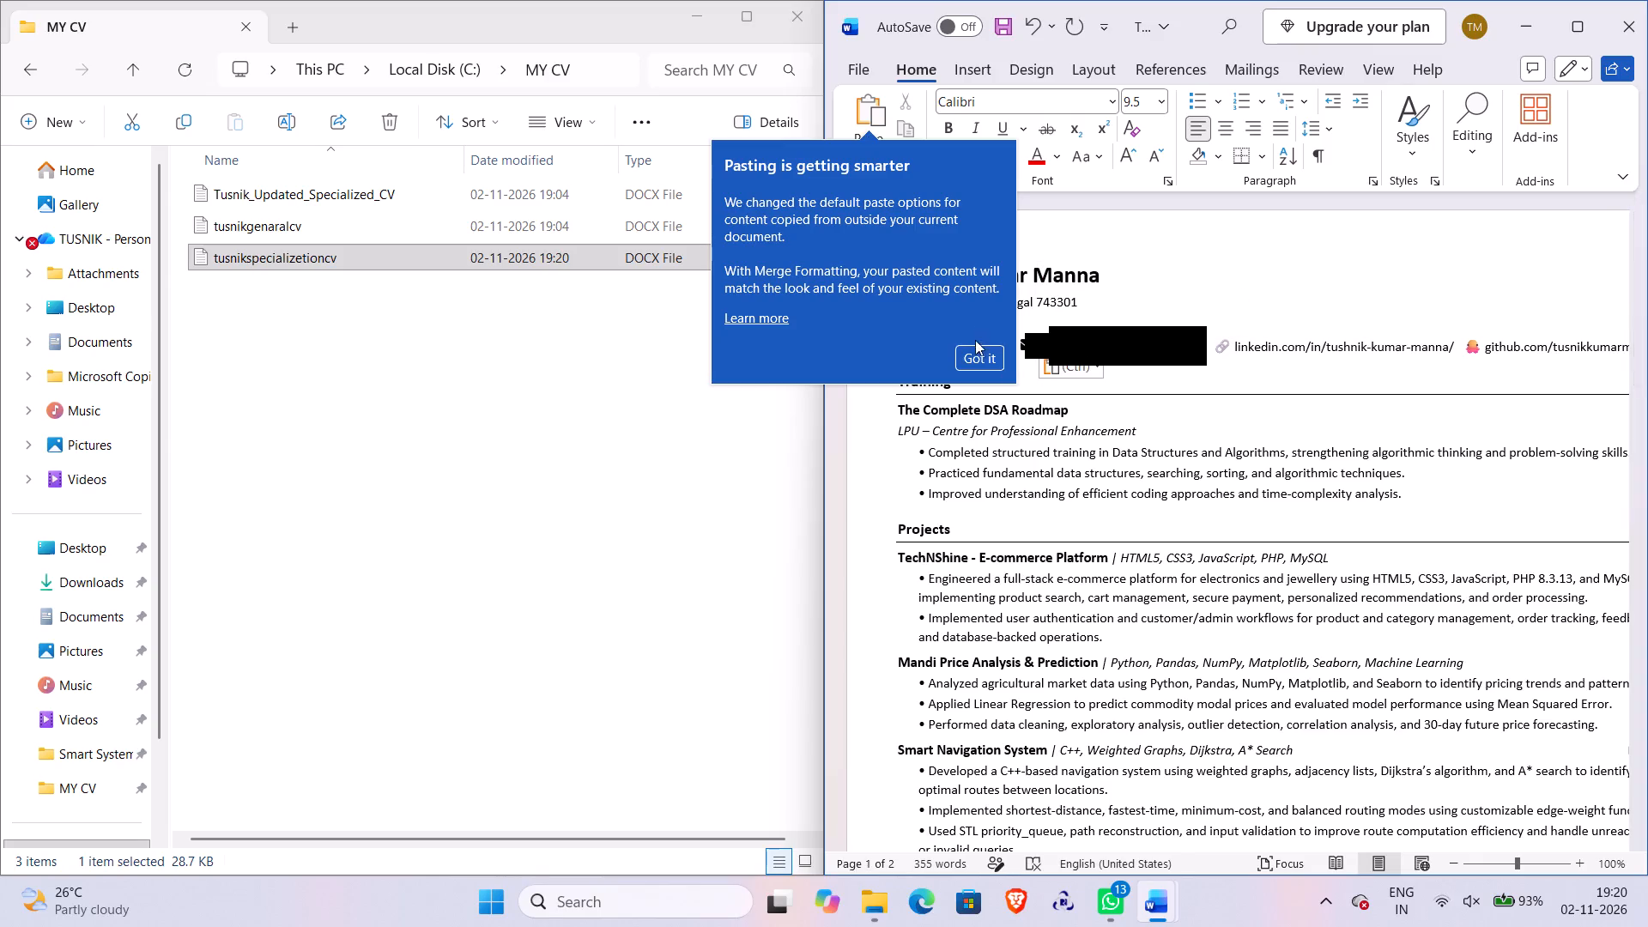
click(985, 349)
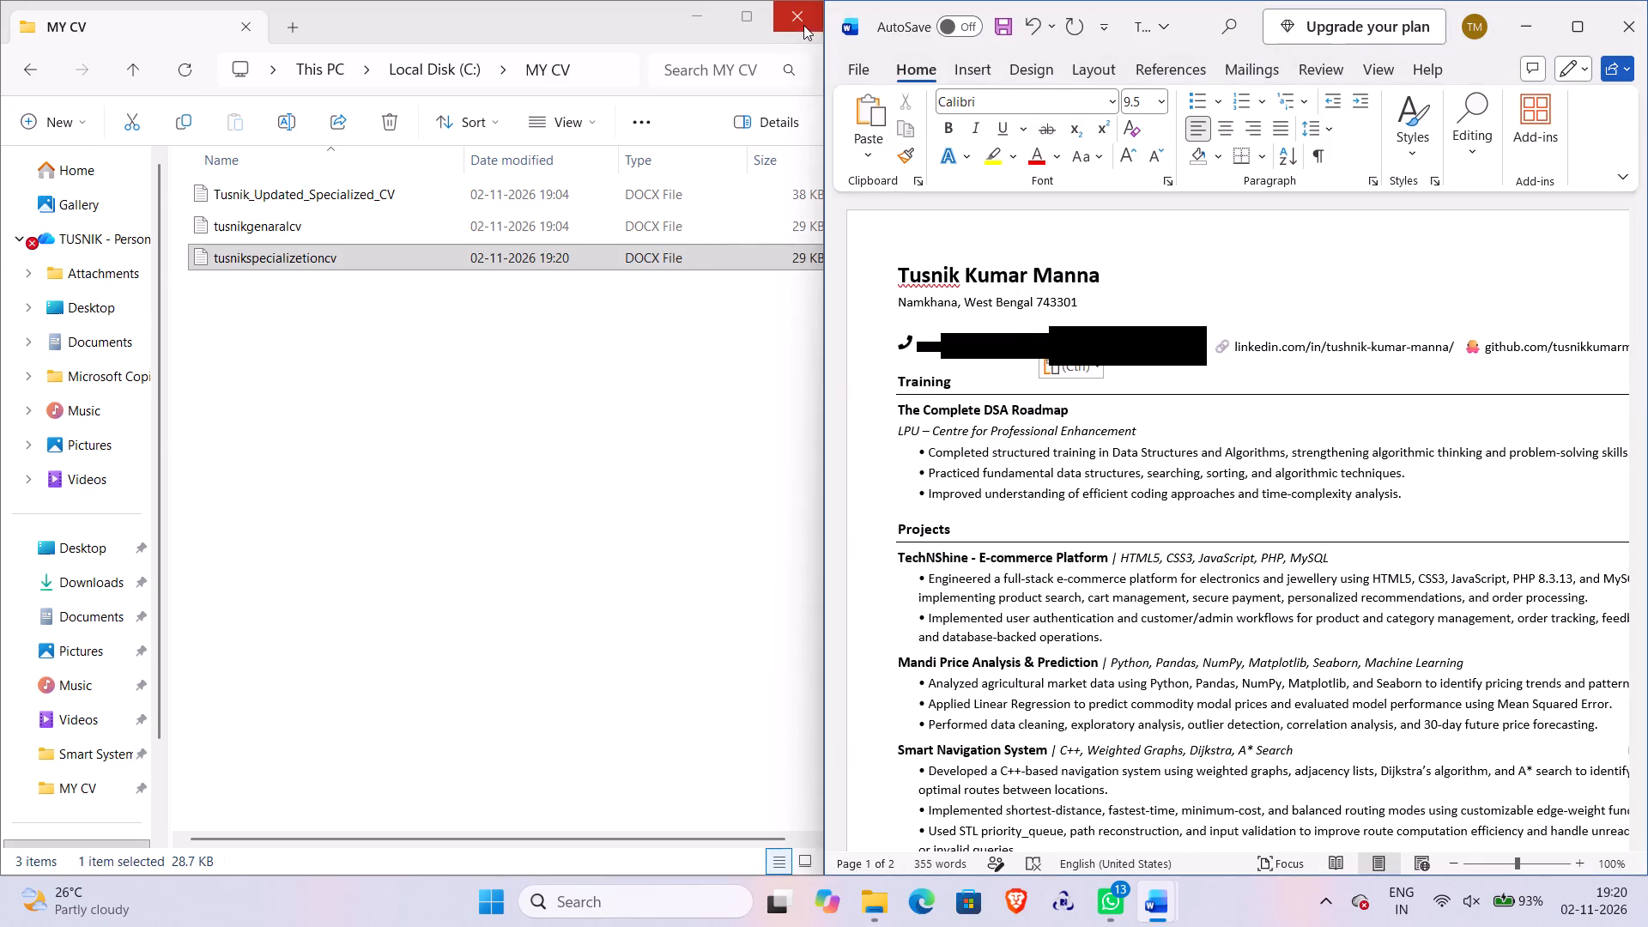
Close the MY CV folder window.
click(803, 25)
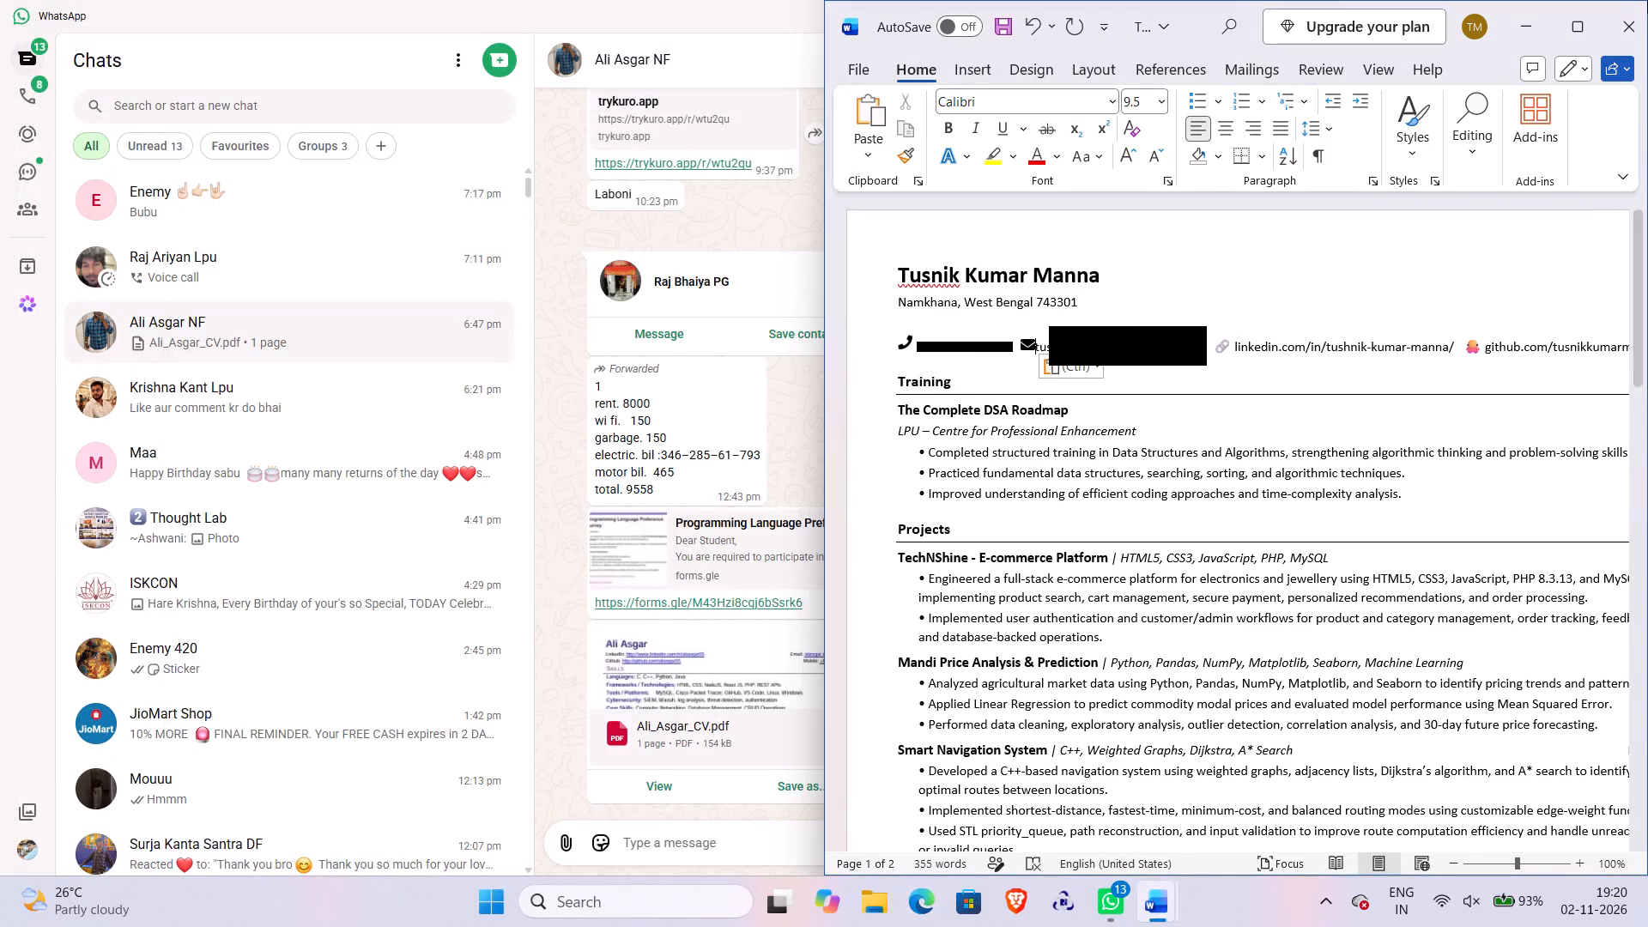
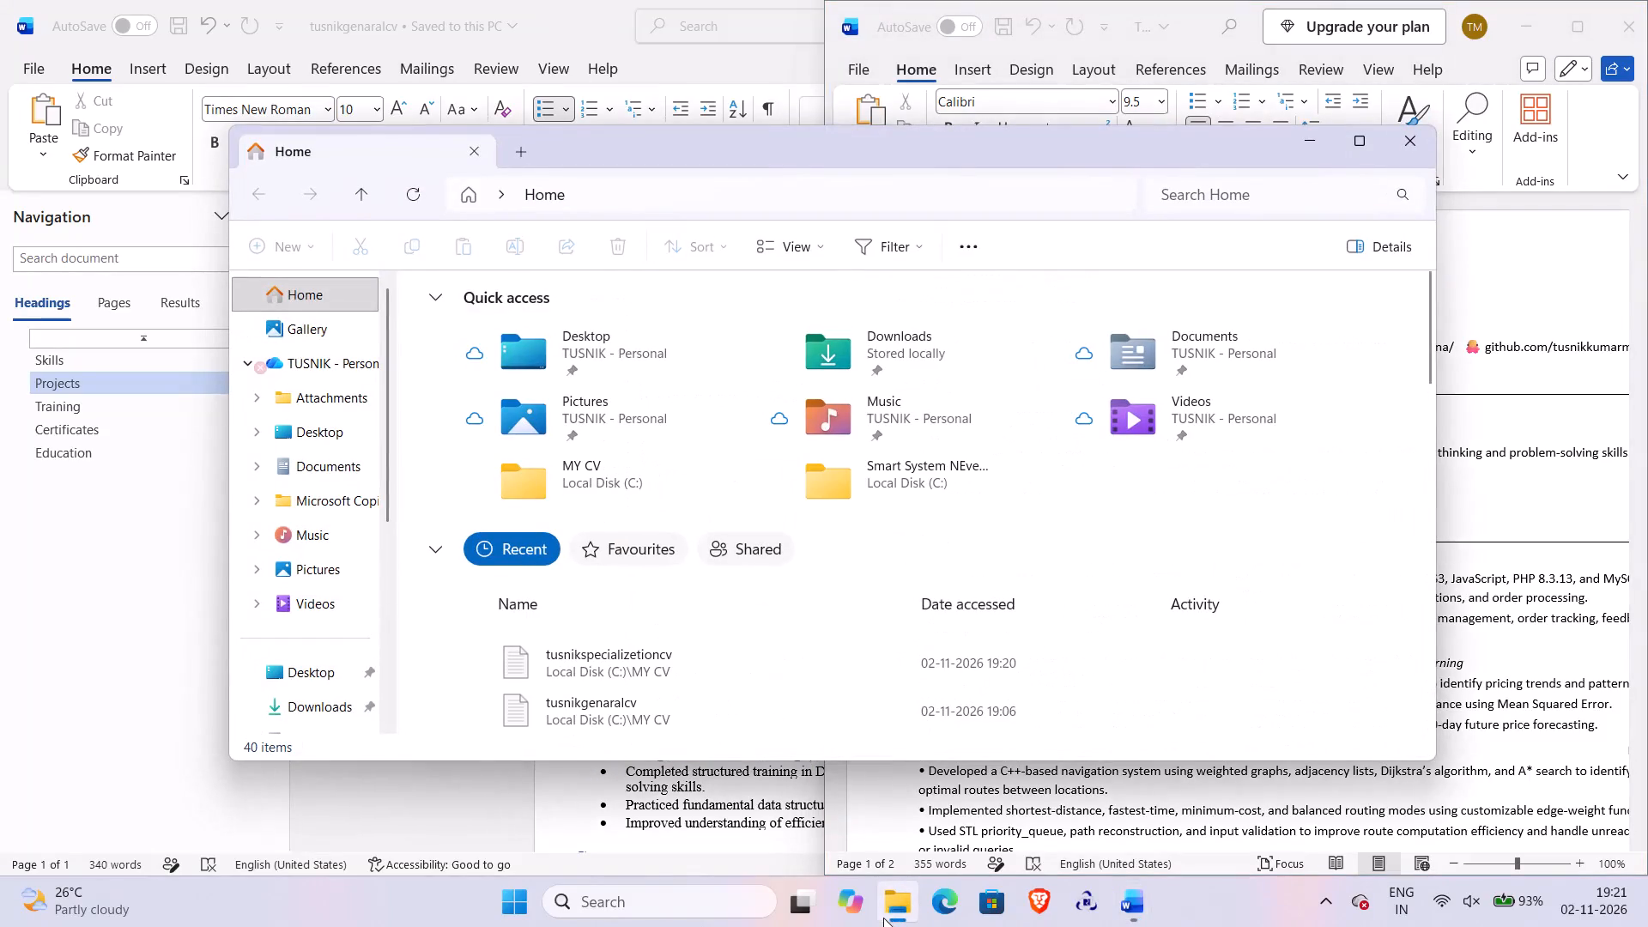
Reopen the tusnikspecializetioncv template and arrange it side by side with the updated CV.
double_click(726, 663)
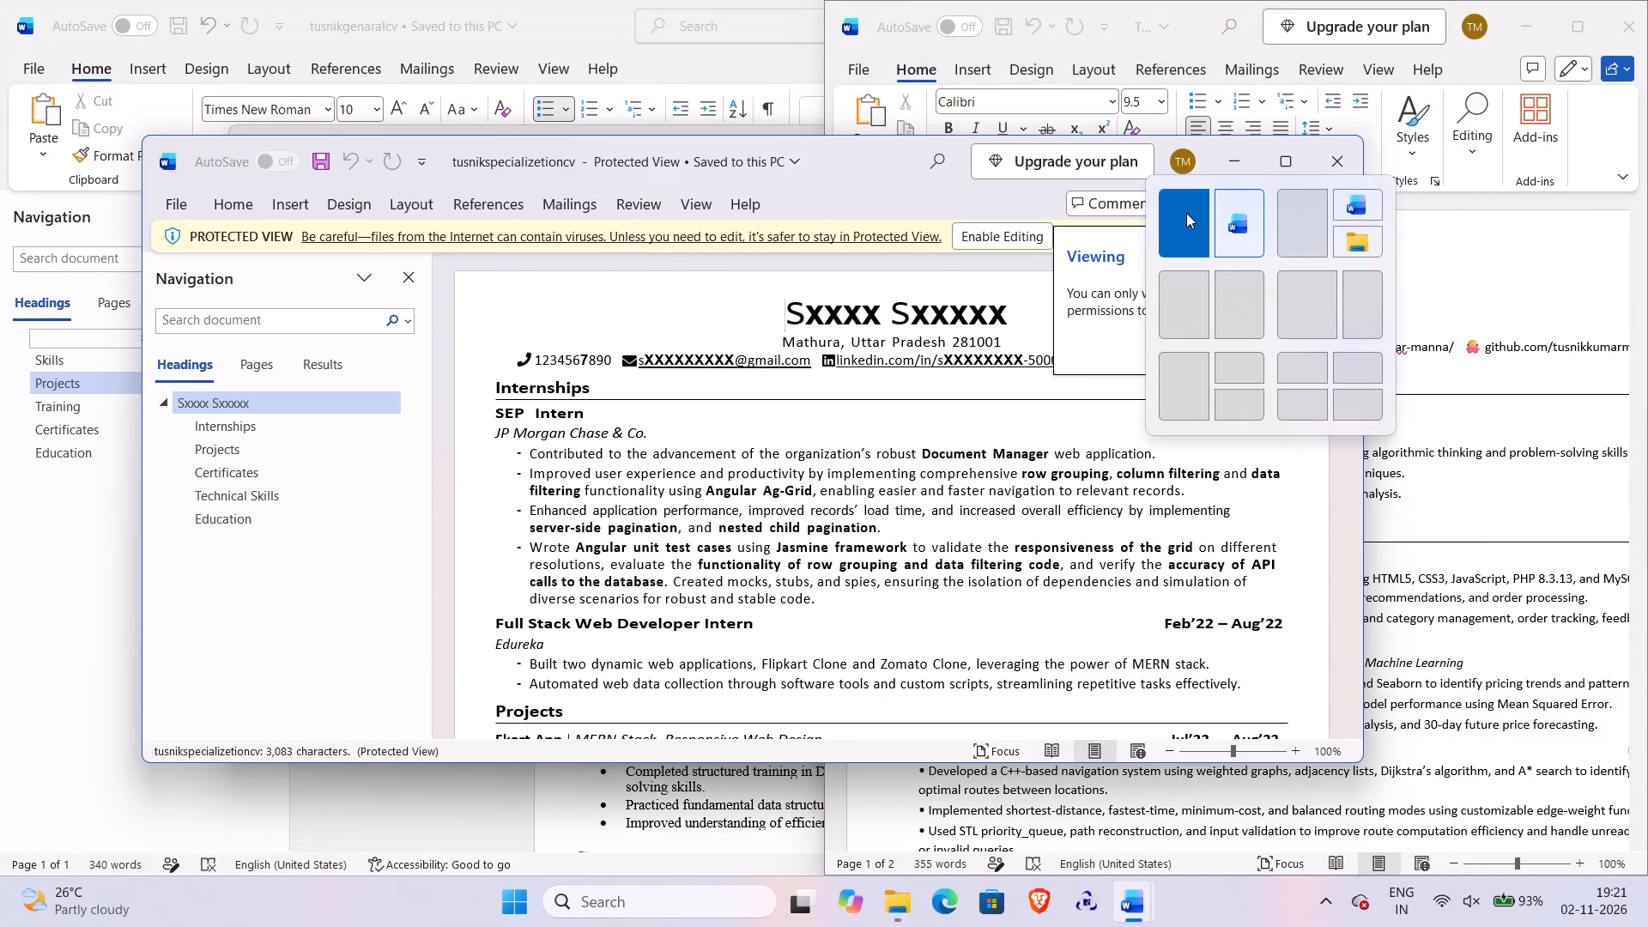
click(1174, 215)
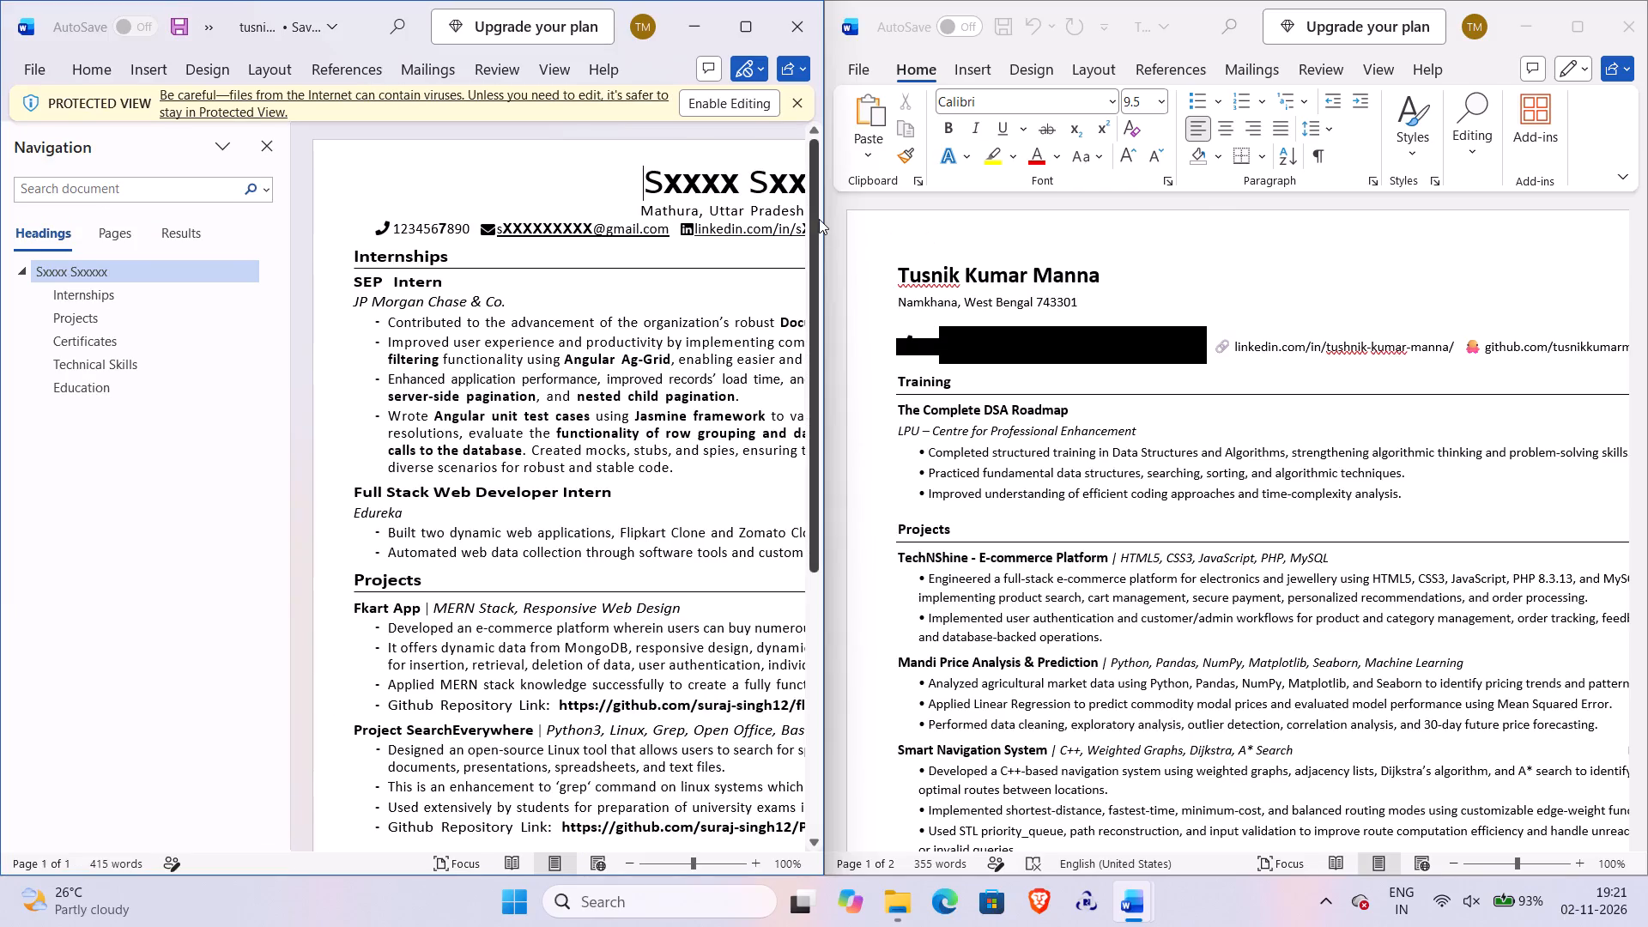
Copy the template's LinkedIn icon and paste it over the link emoji in the updated CV's contact line.
scroll(708, 310, left, 1)
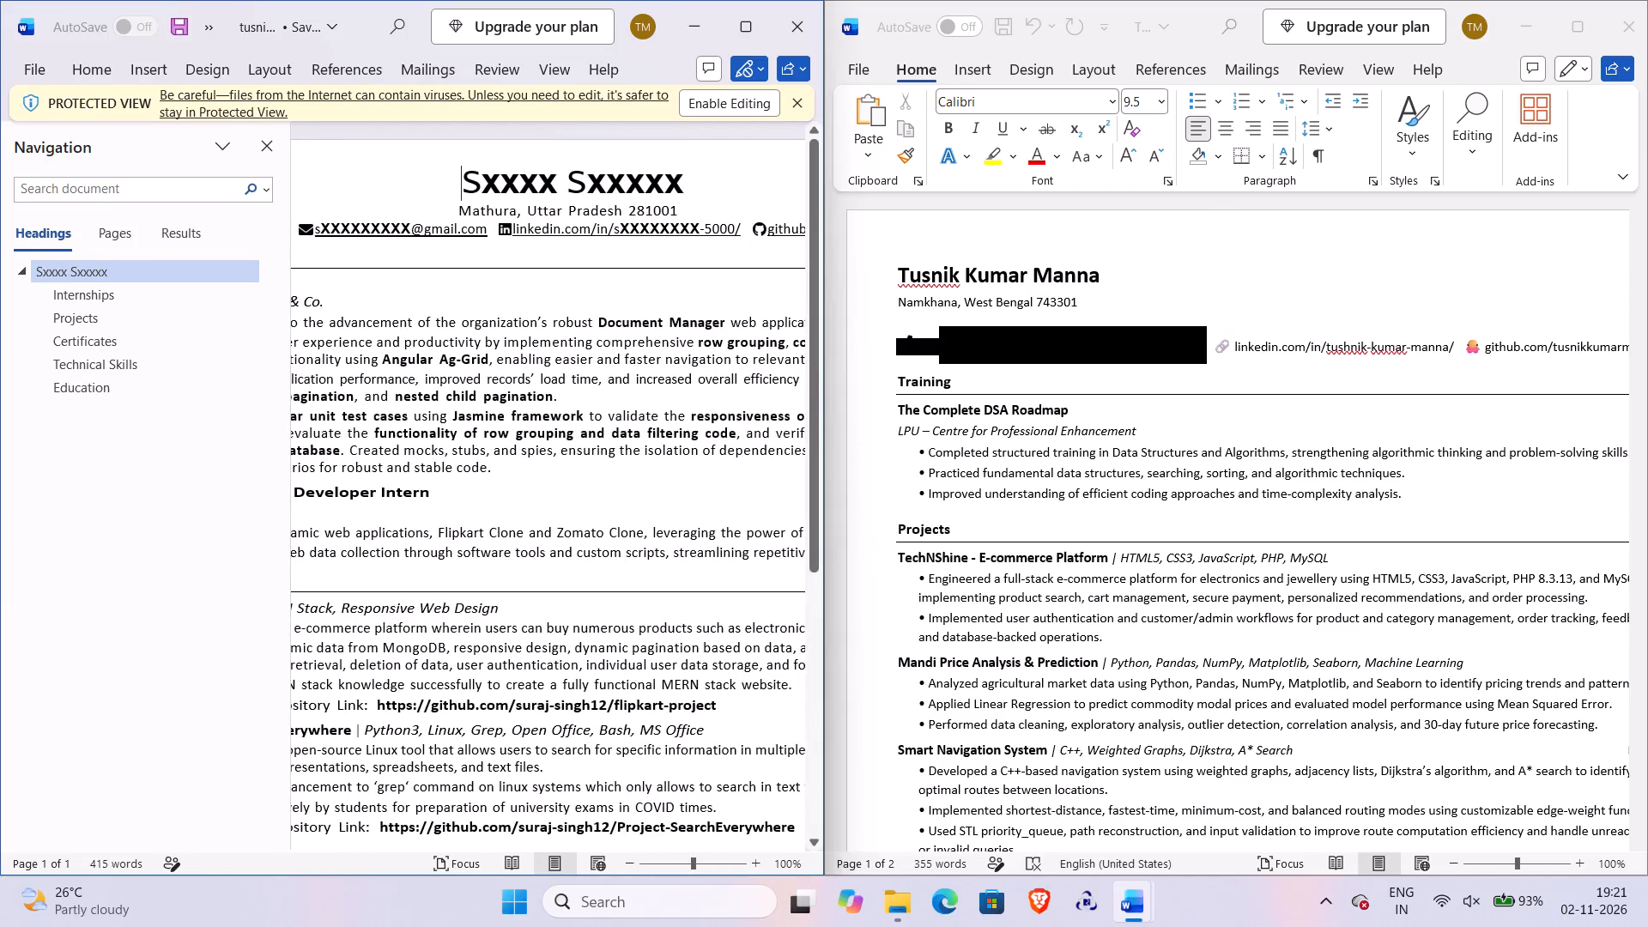
click(502, 227)
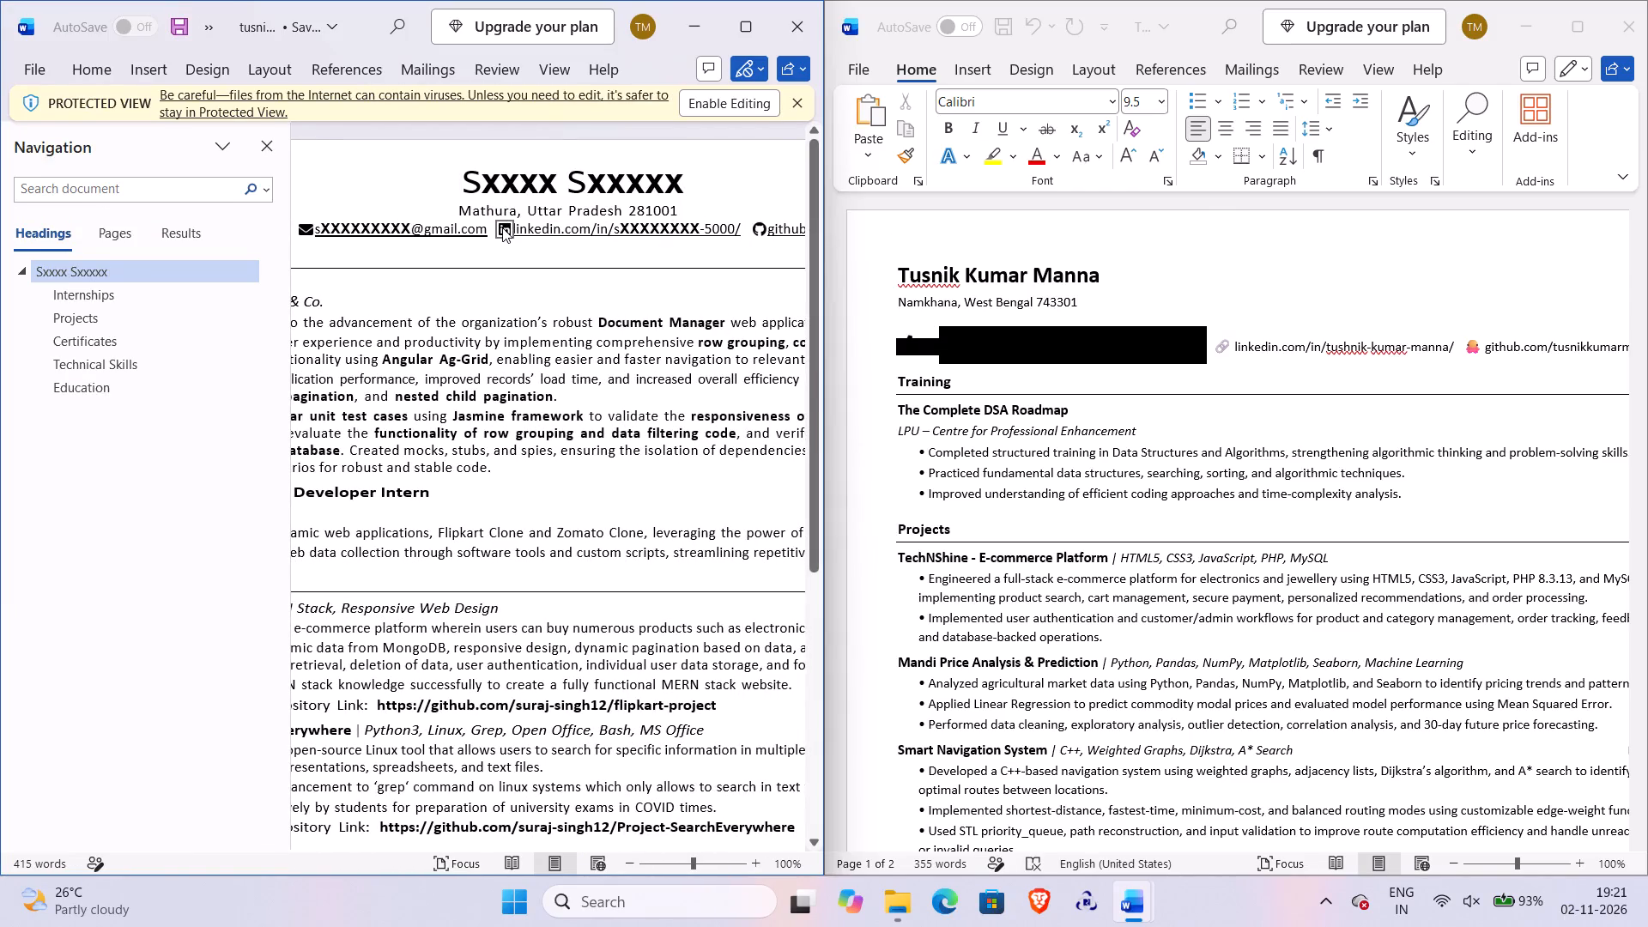
key(ctrl+c)
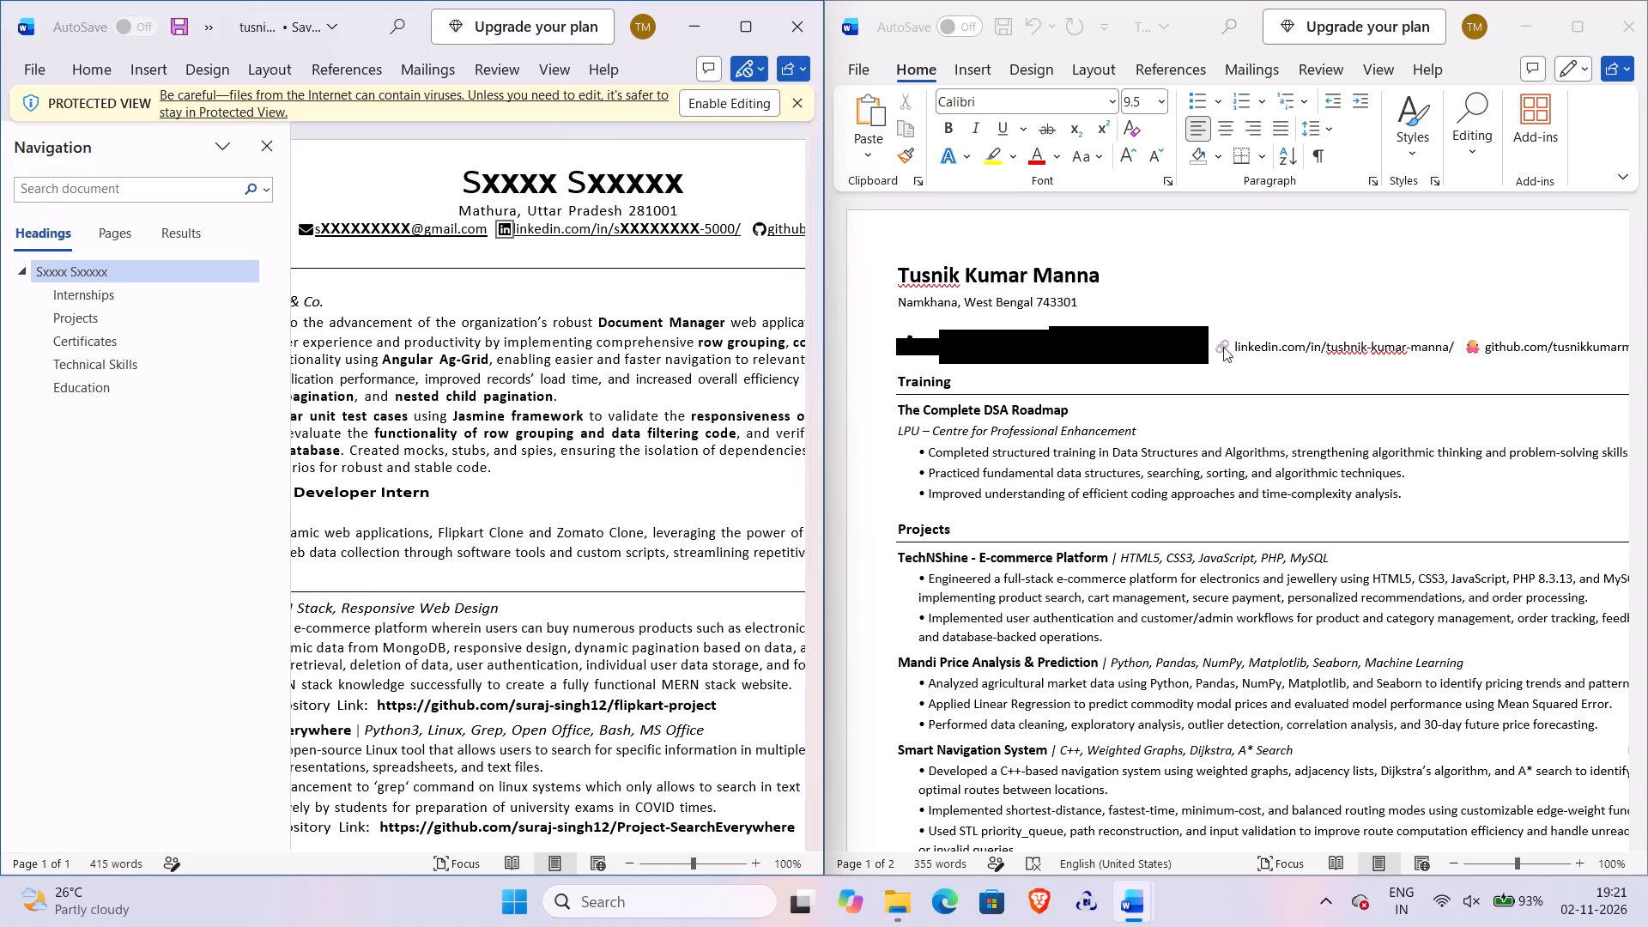
click(1221, 345)
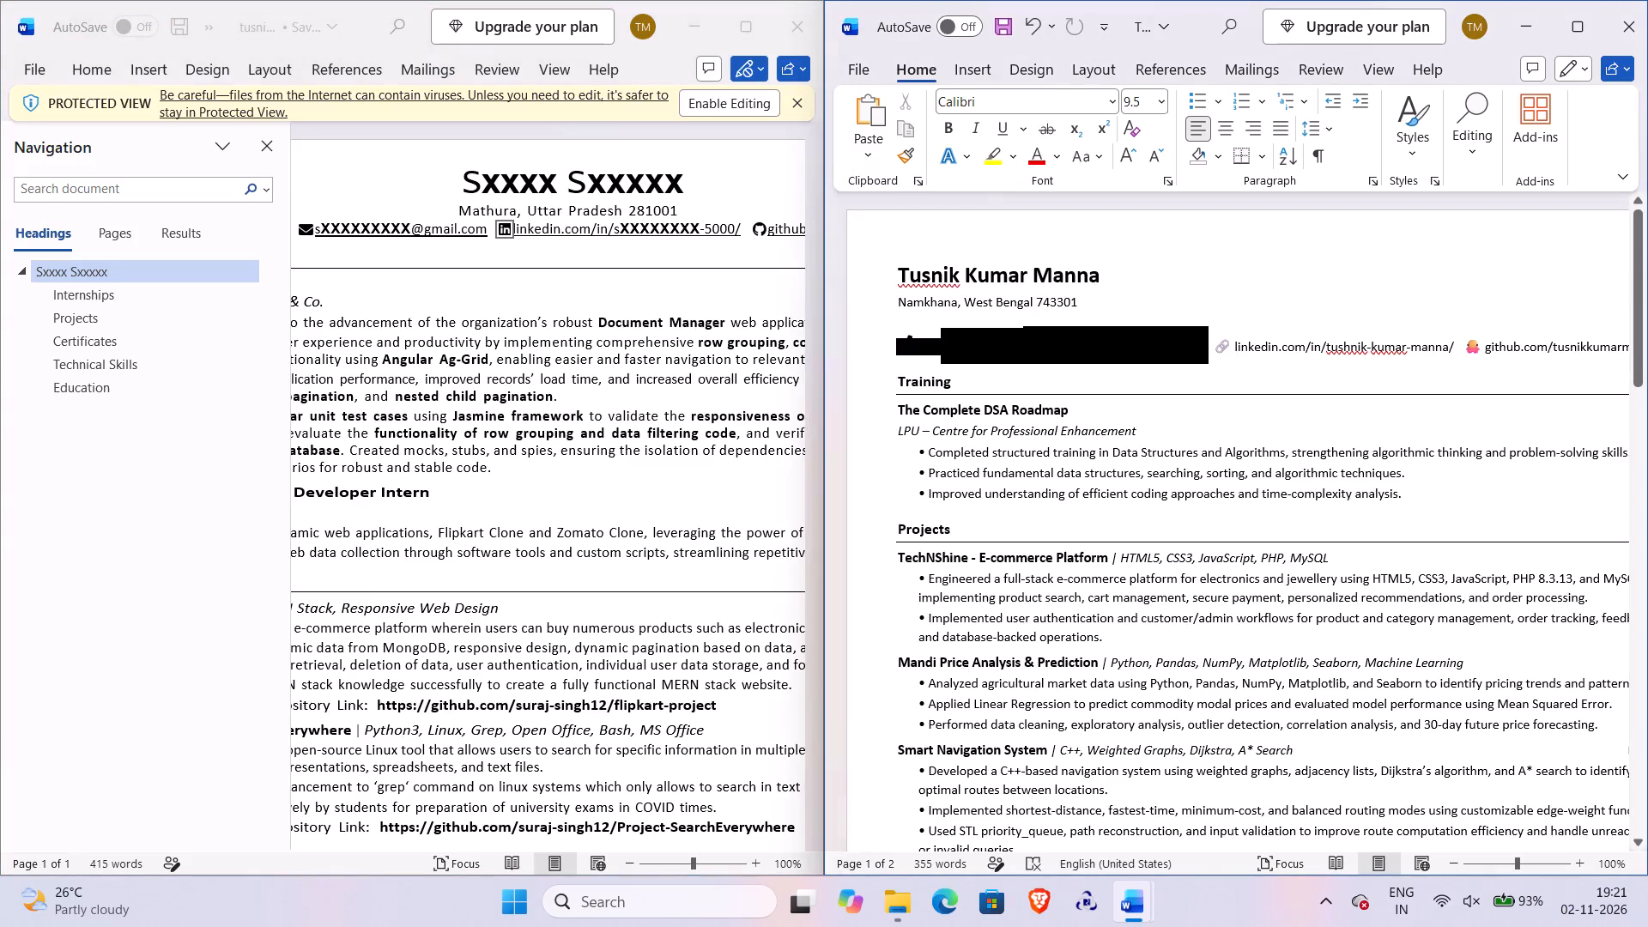
double_click(1221, 345)
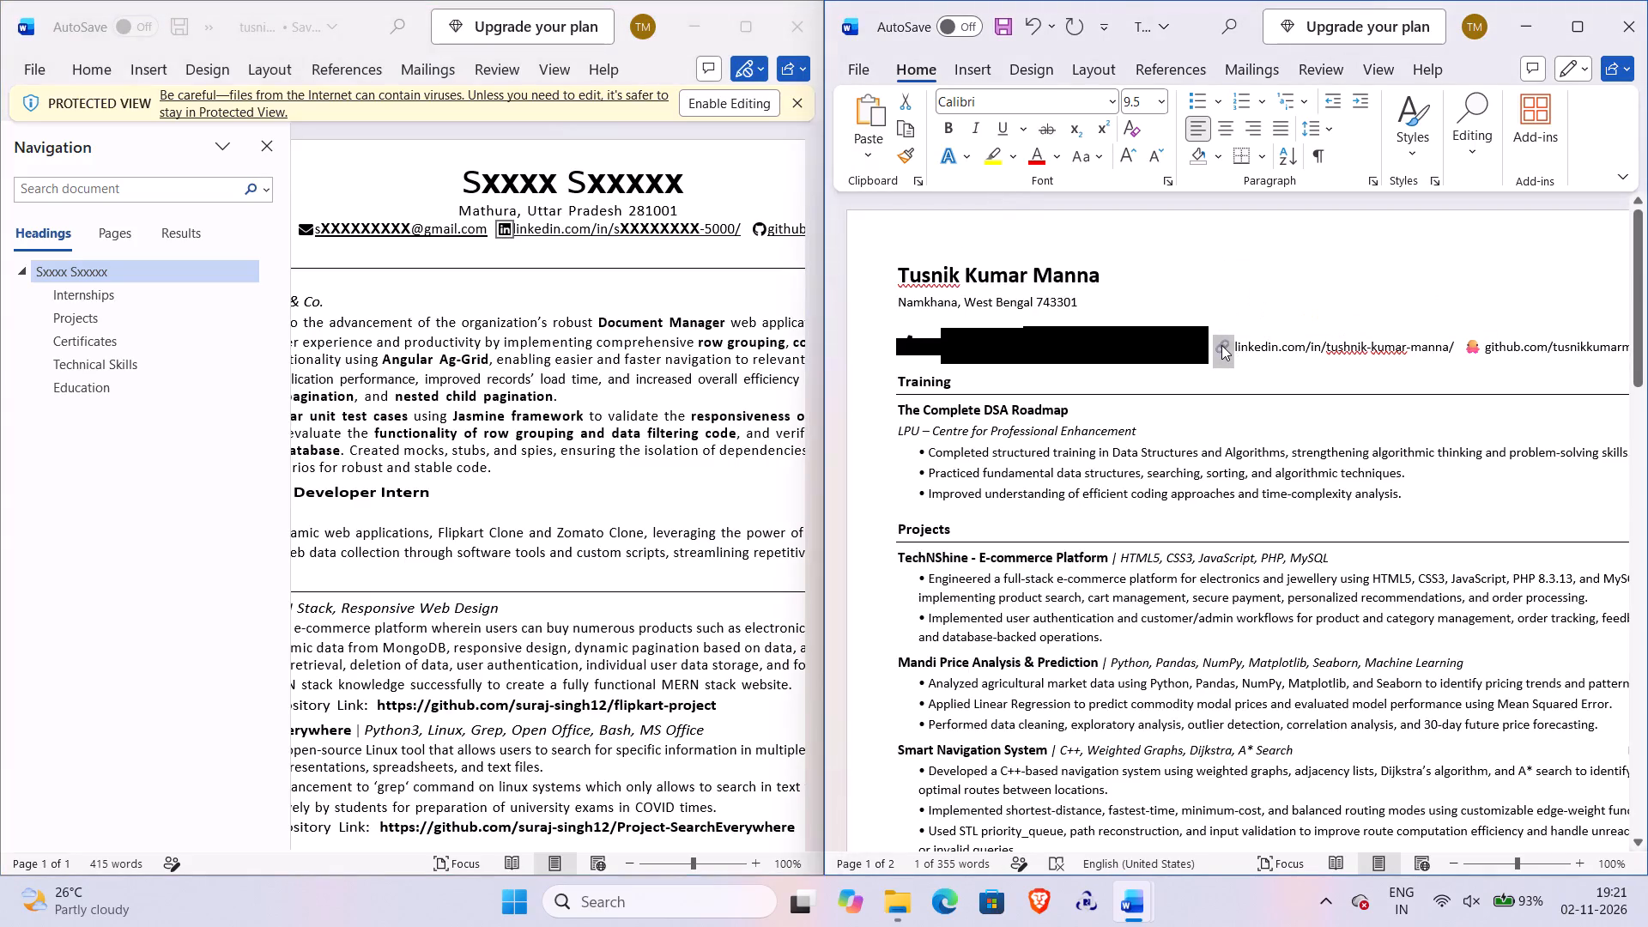
key(ctrl+v)
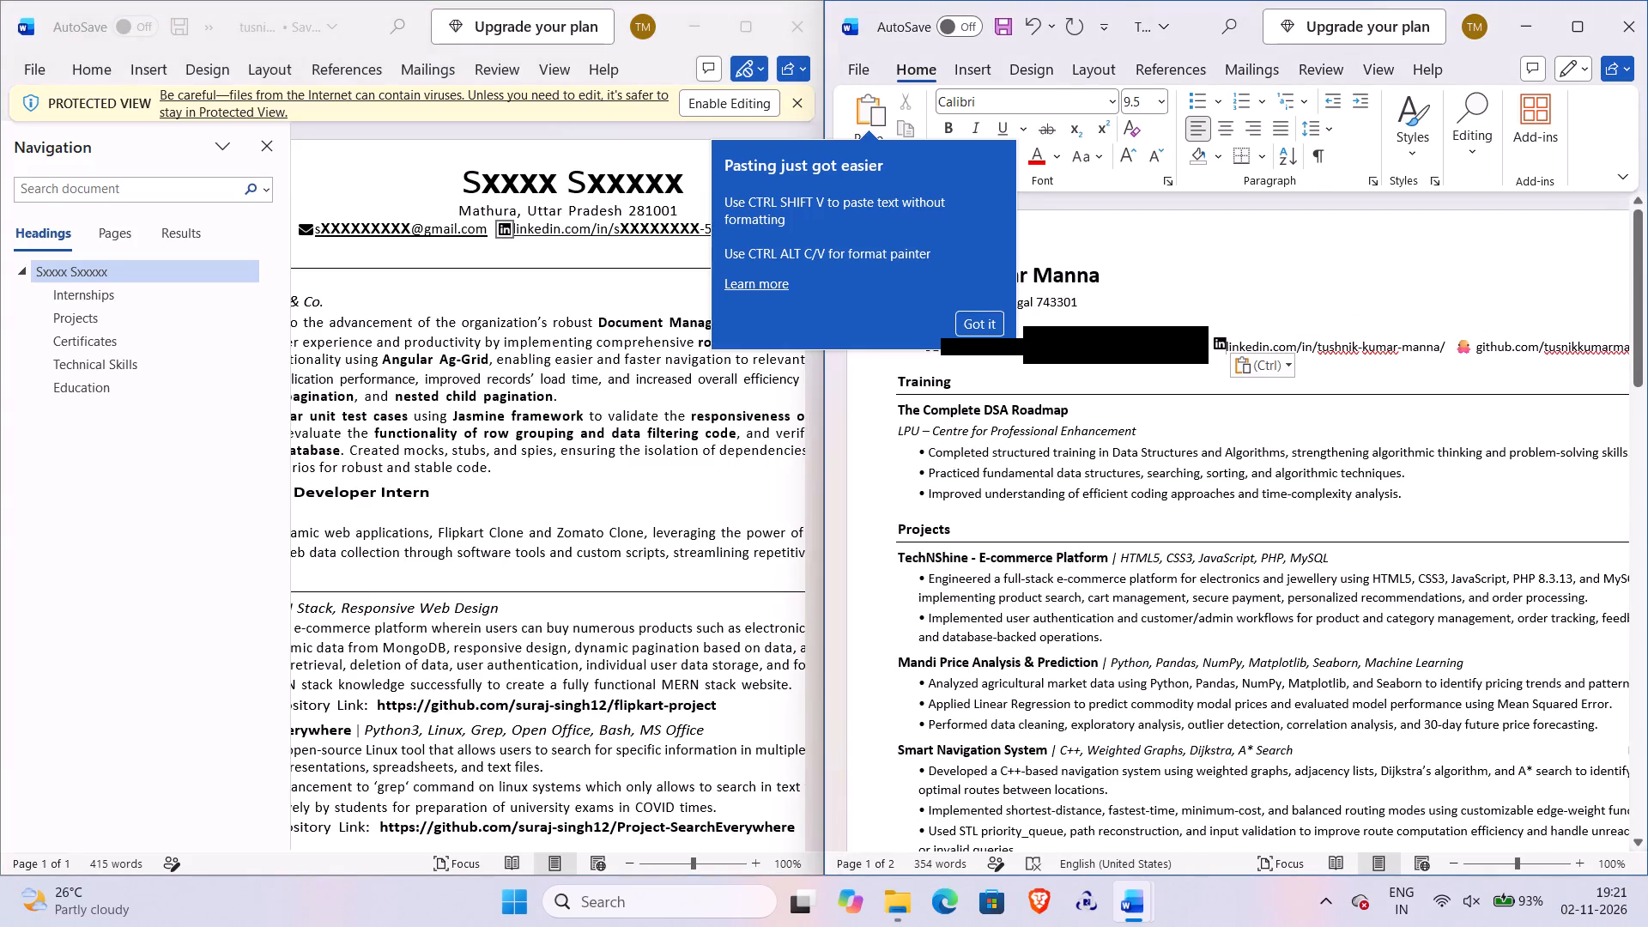
Copy the template's GitHub icon and paste it over the emoji before the GitHub address in the updated CV.
double_click(1463, 345)
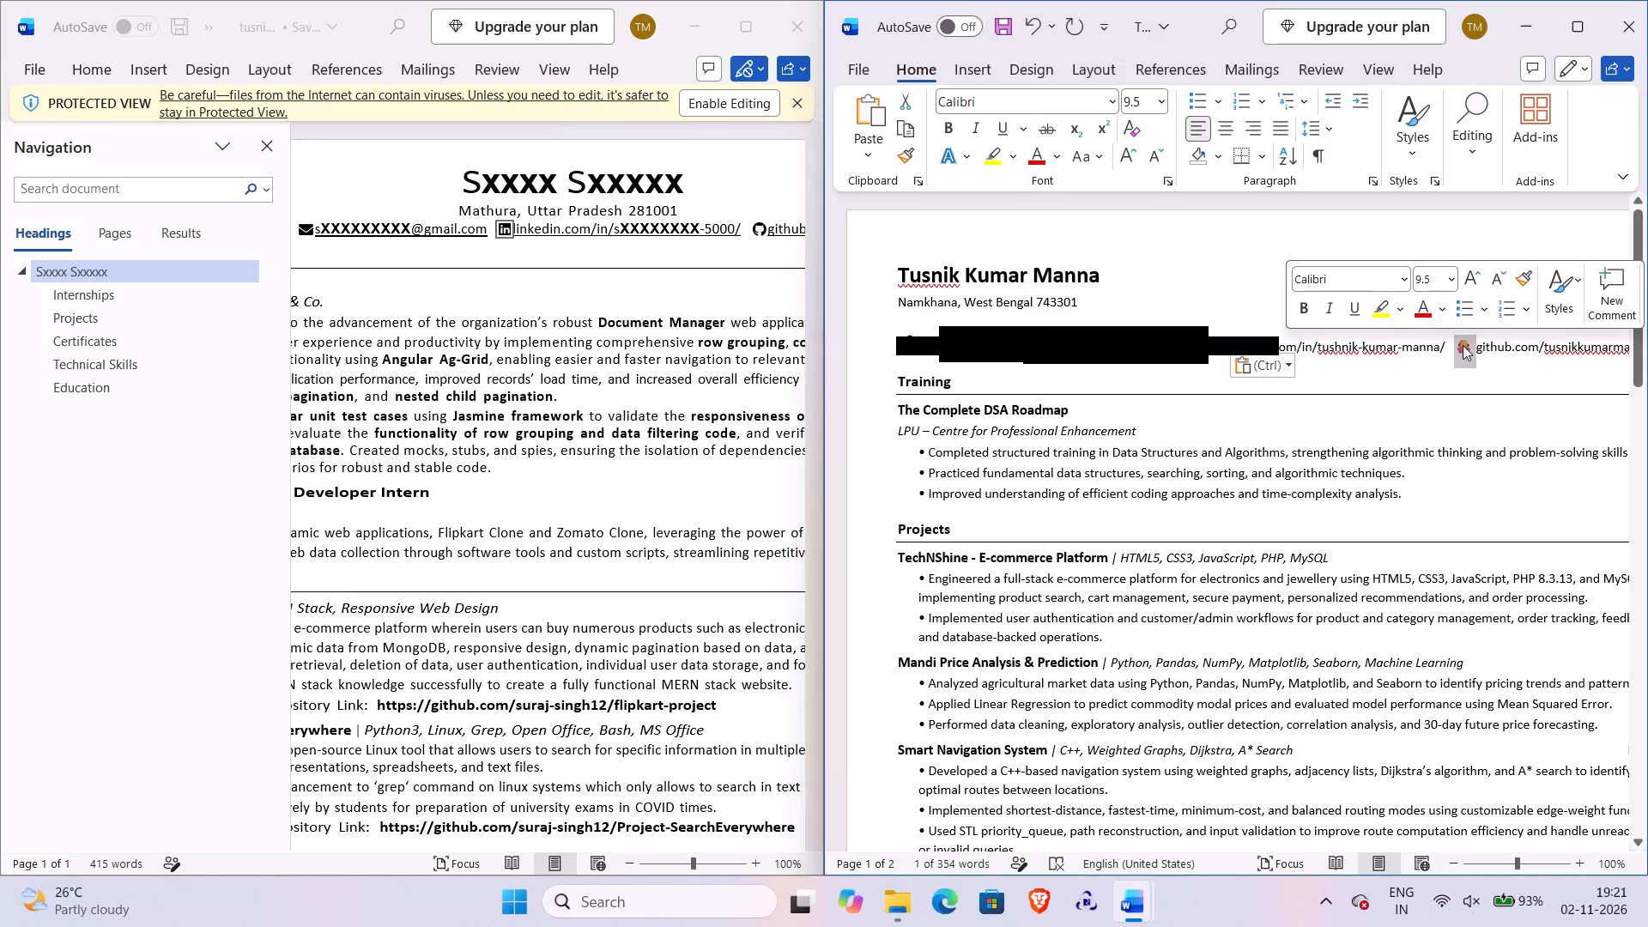
double_click(761, 226)
key(ctrl+c)
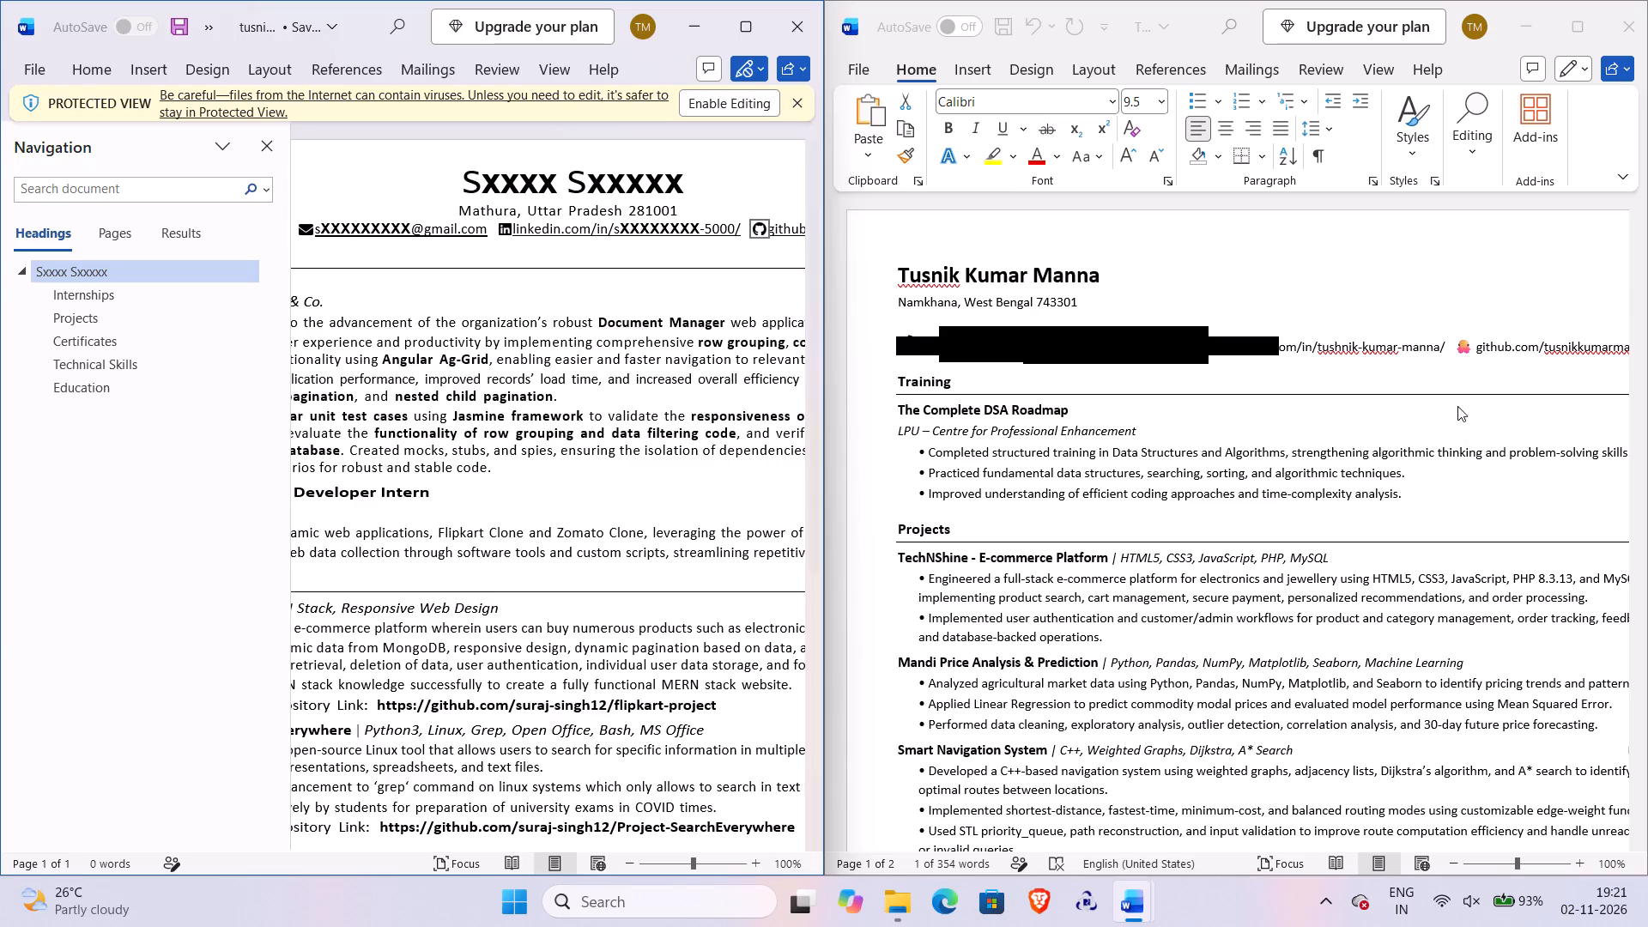
double_click(1465, 347)
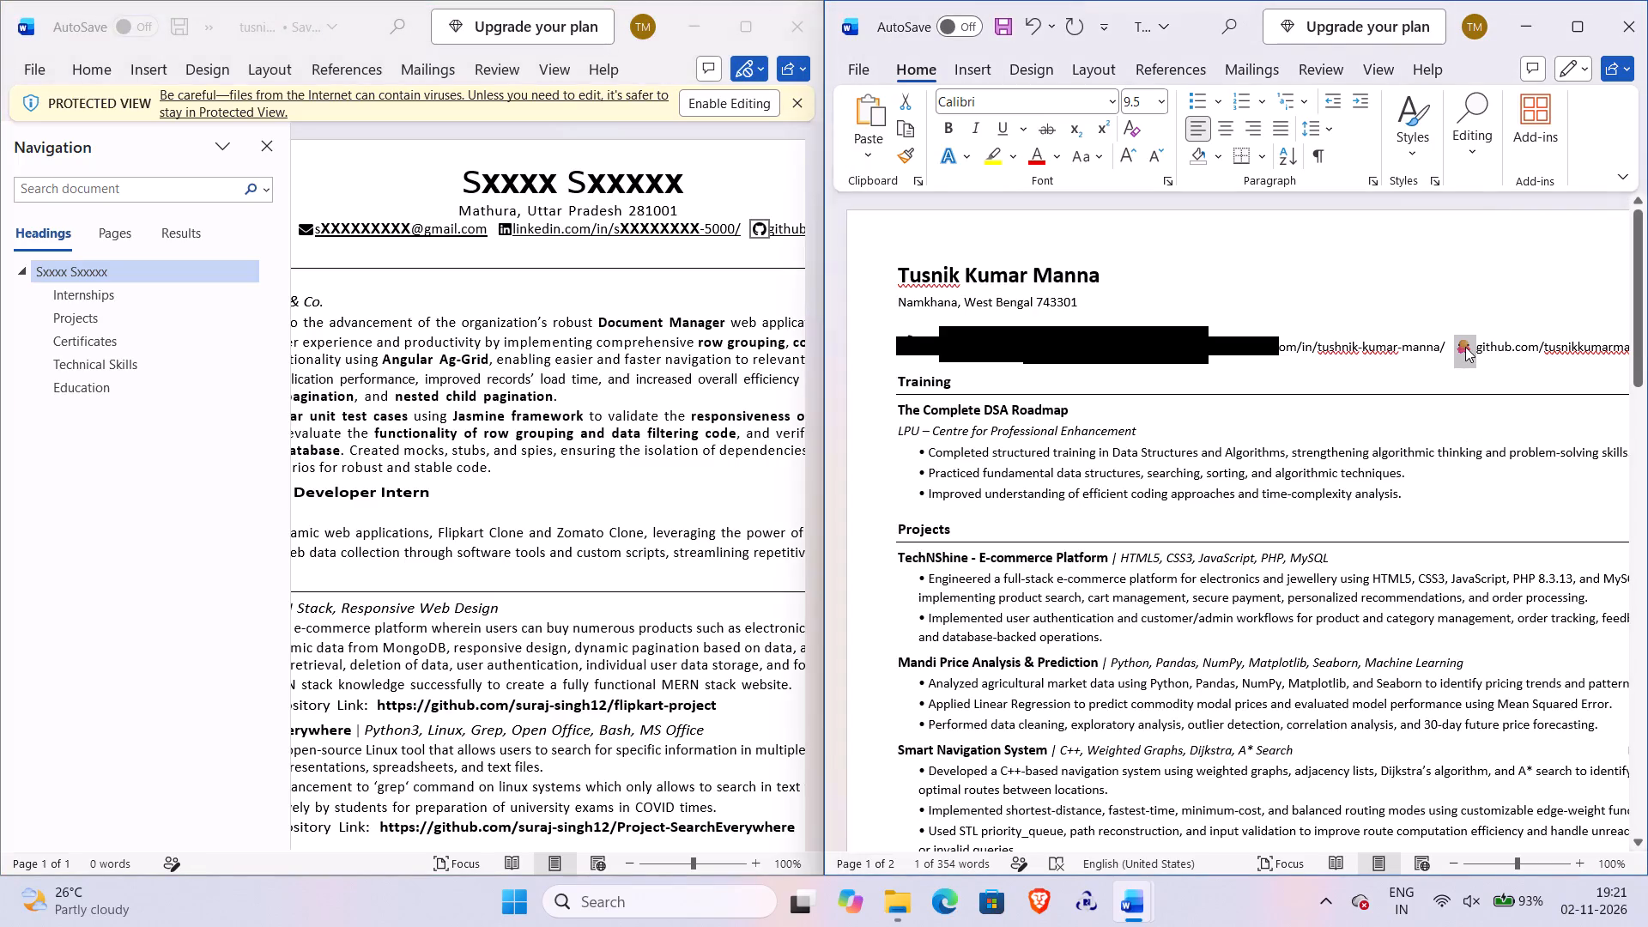
key(ctrl+v)
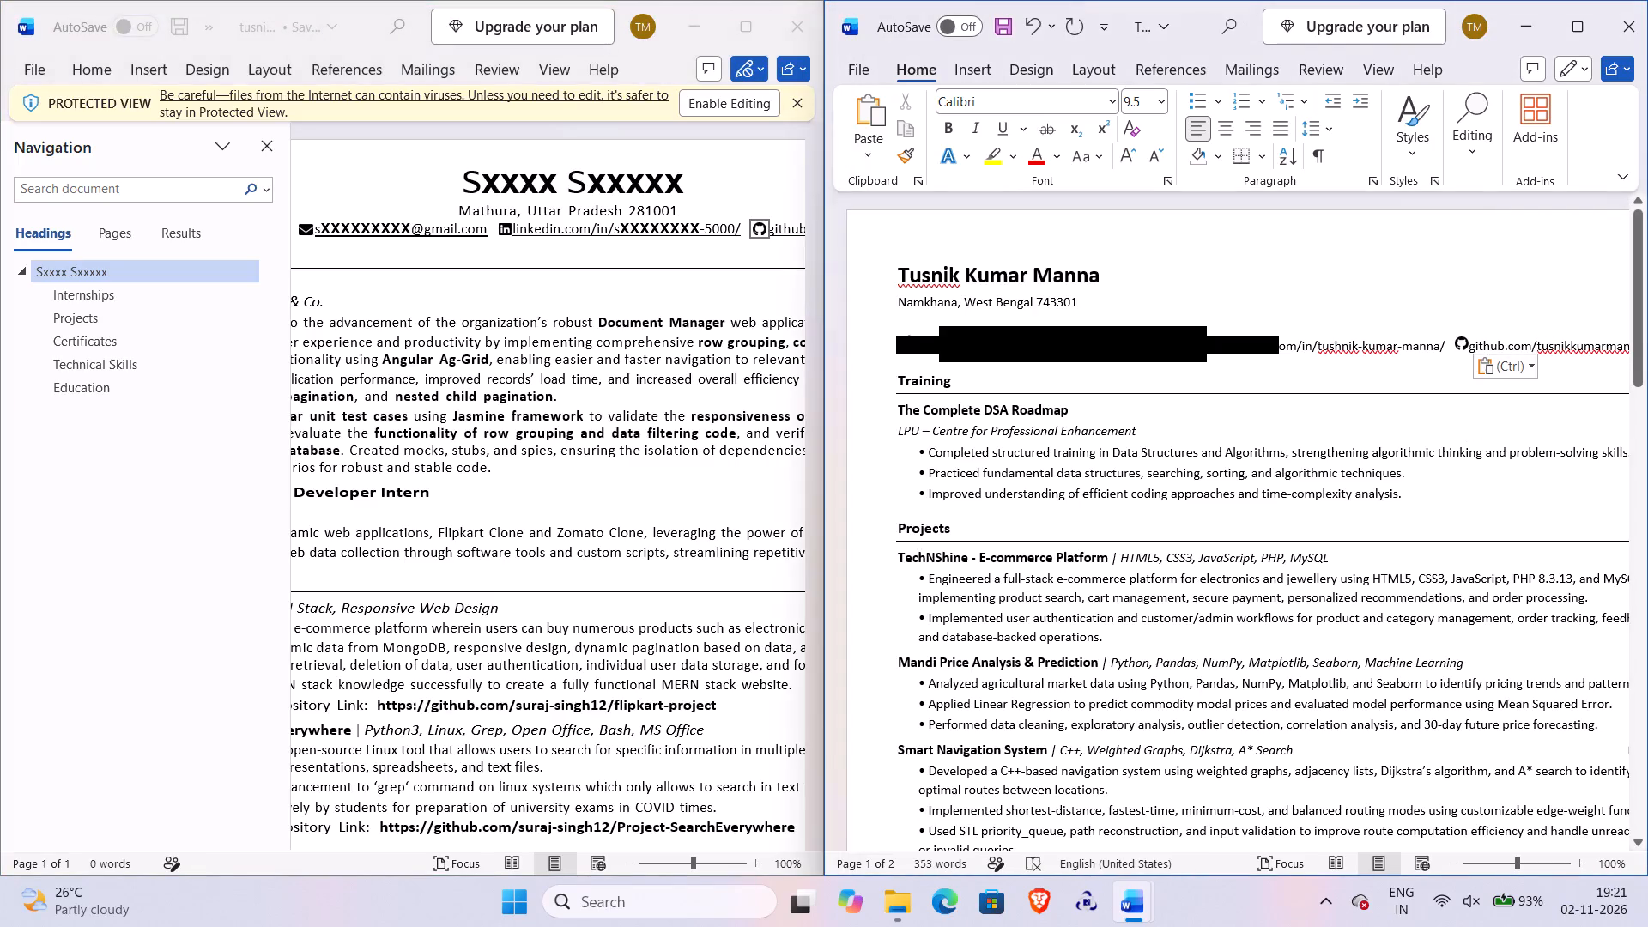
Indent the updated CV's name heading by six tab stops toward the page centre and align the address line's start with it.
click(898, 274)
key(Tab)
key(Tab)
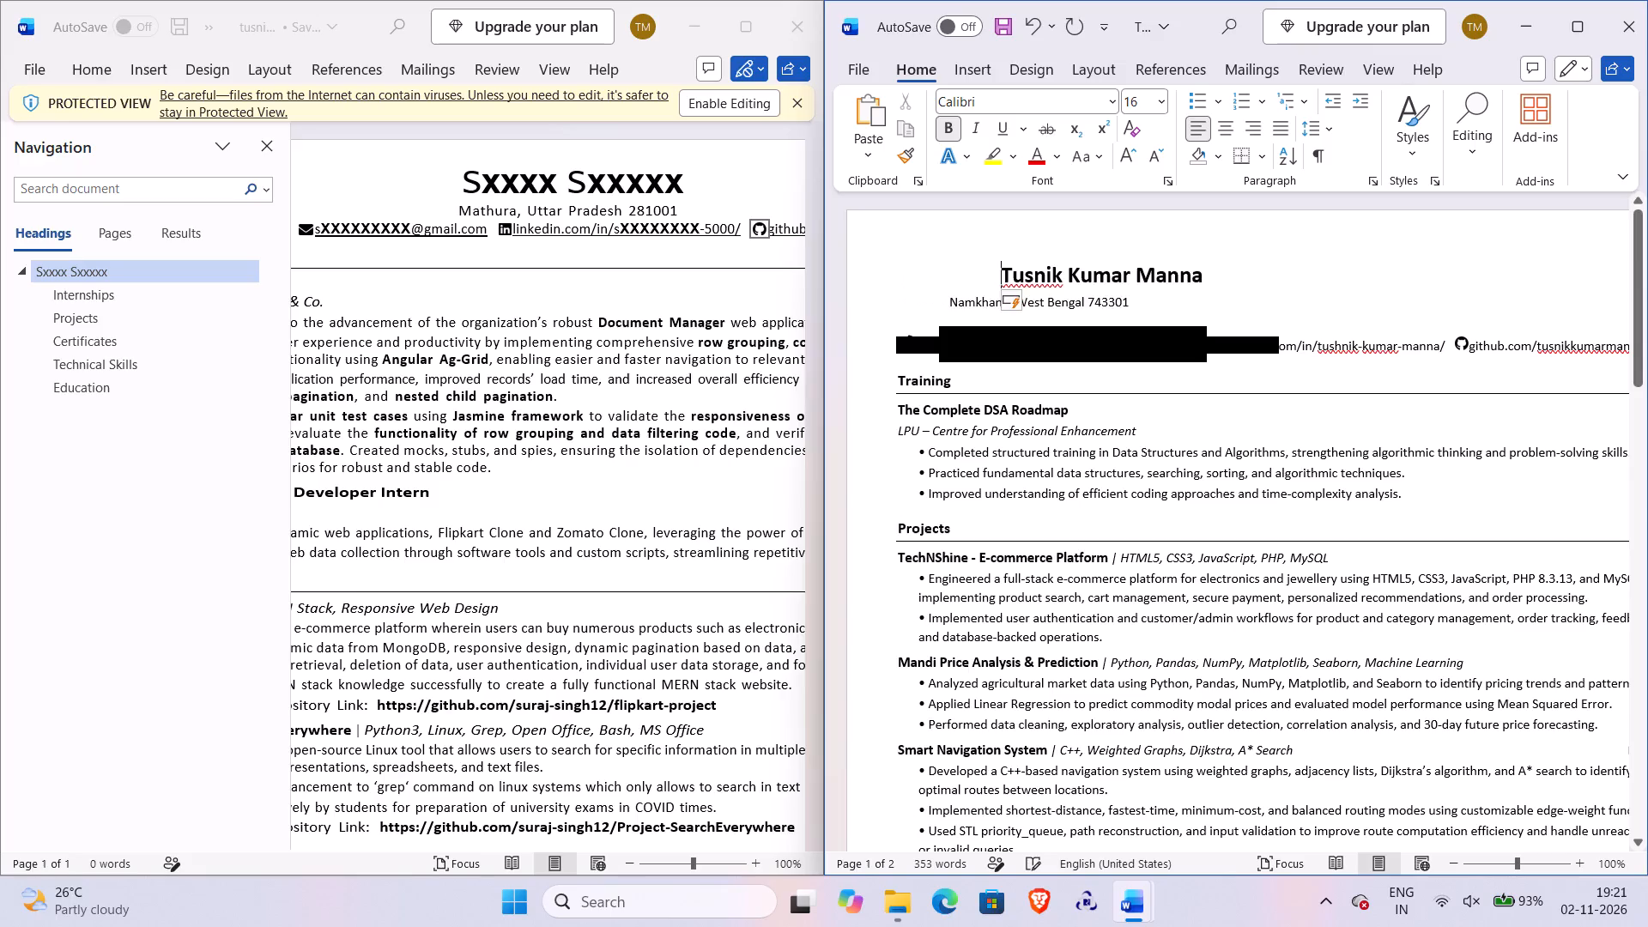
key(Tab)
key(Tab)
key(Tab)
key(Tab)
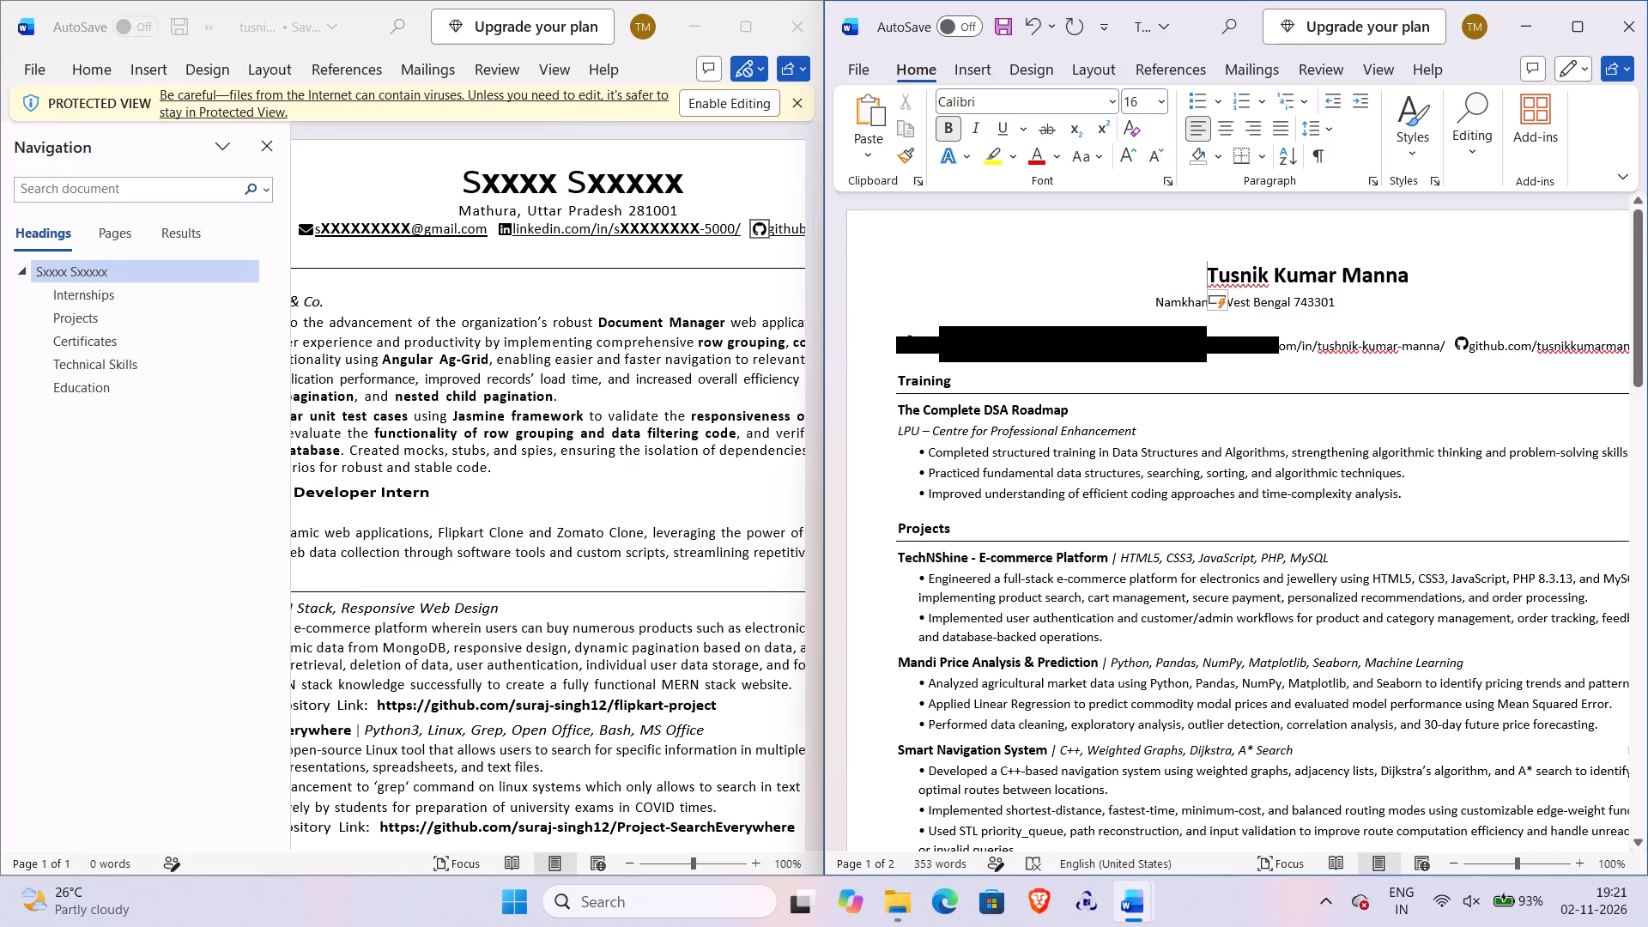
click(1152, 301)
key(Tab)
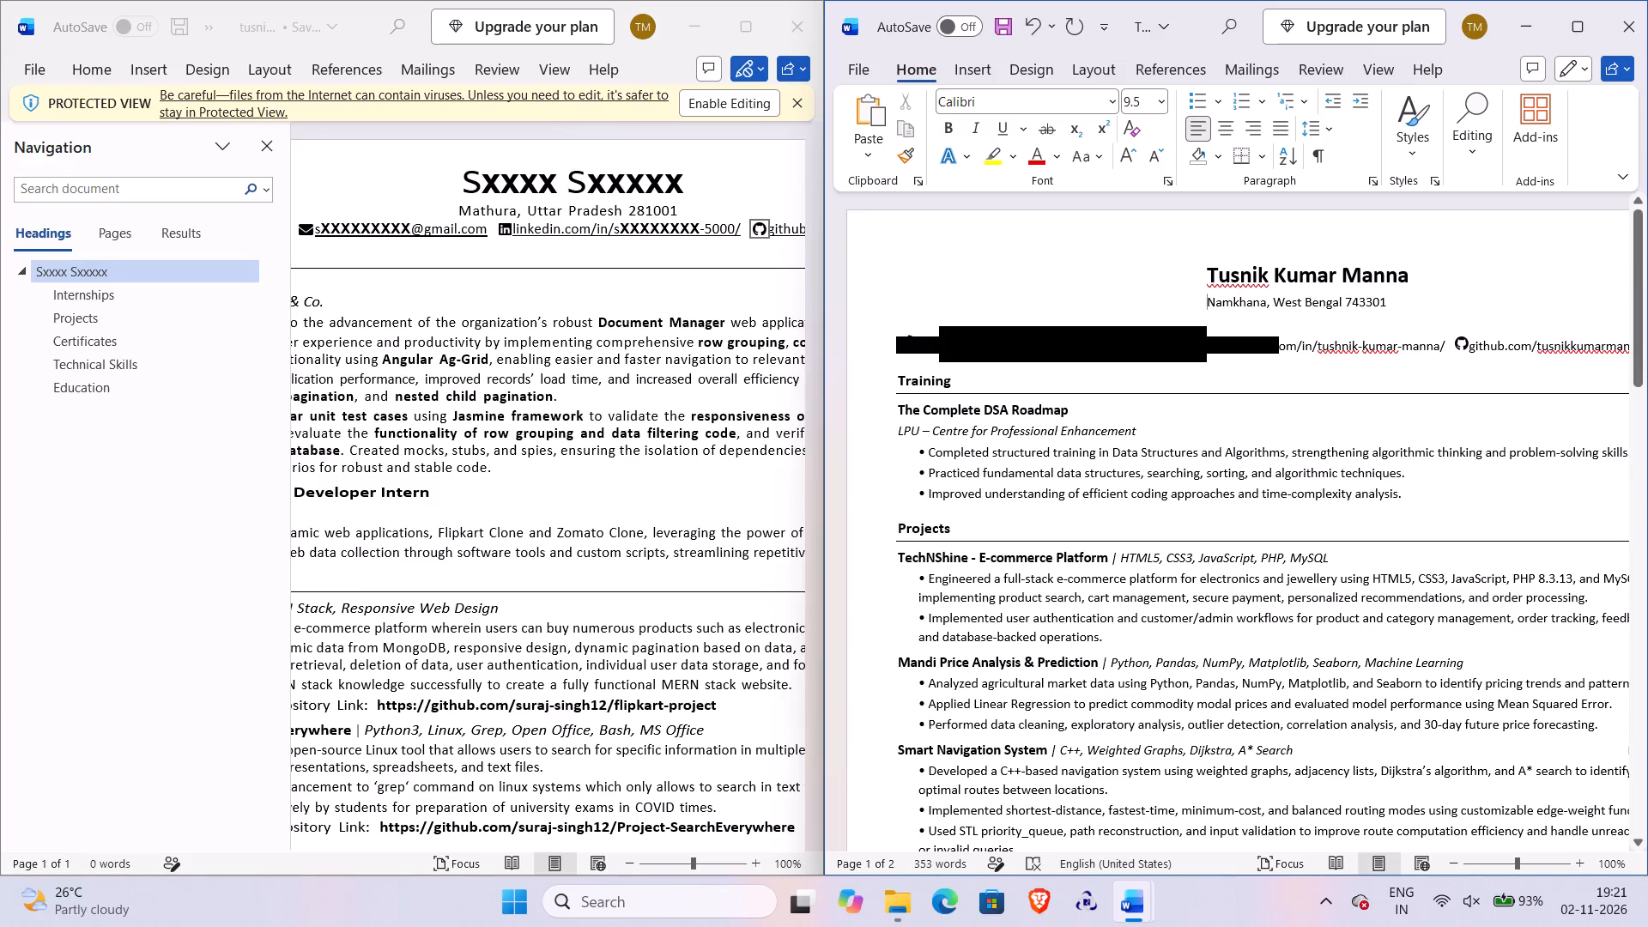
Close the Navigation pane in the template document.
scroll(1152, 491, down, 1)
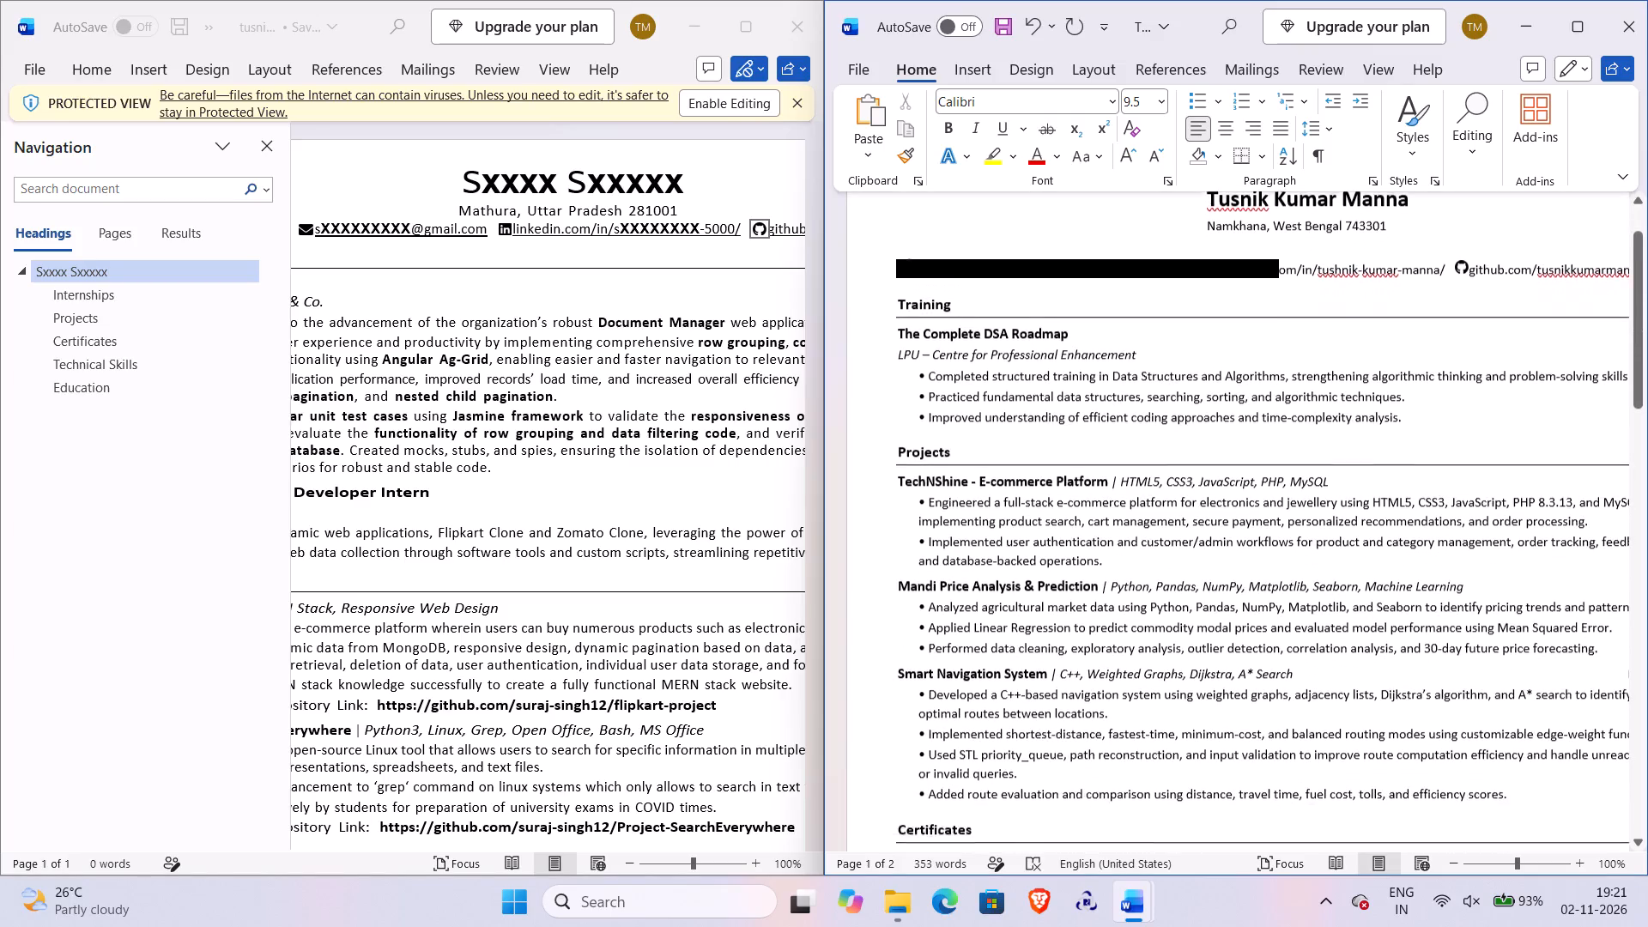
scroll(1152, 491, down, 1)
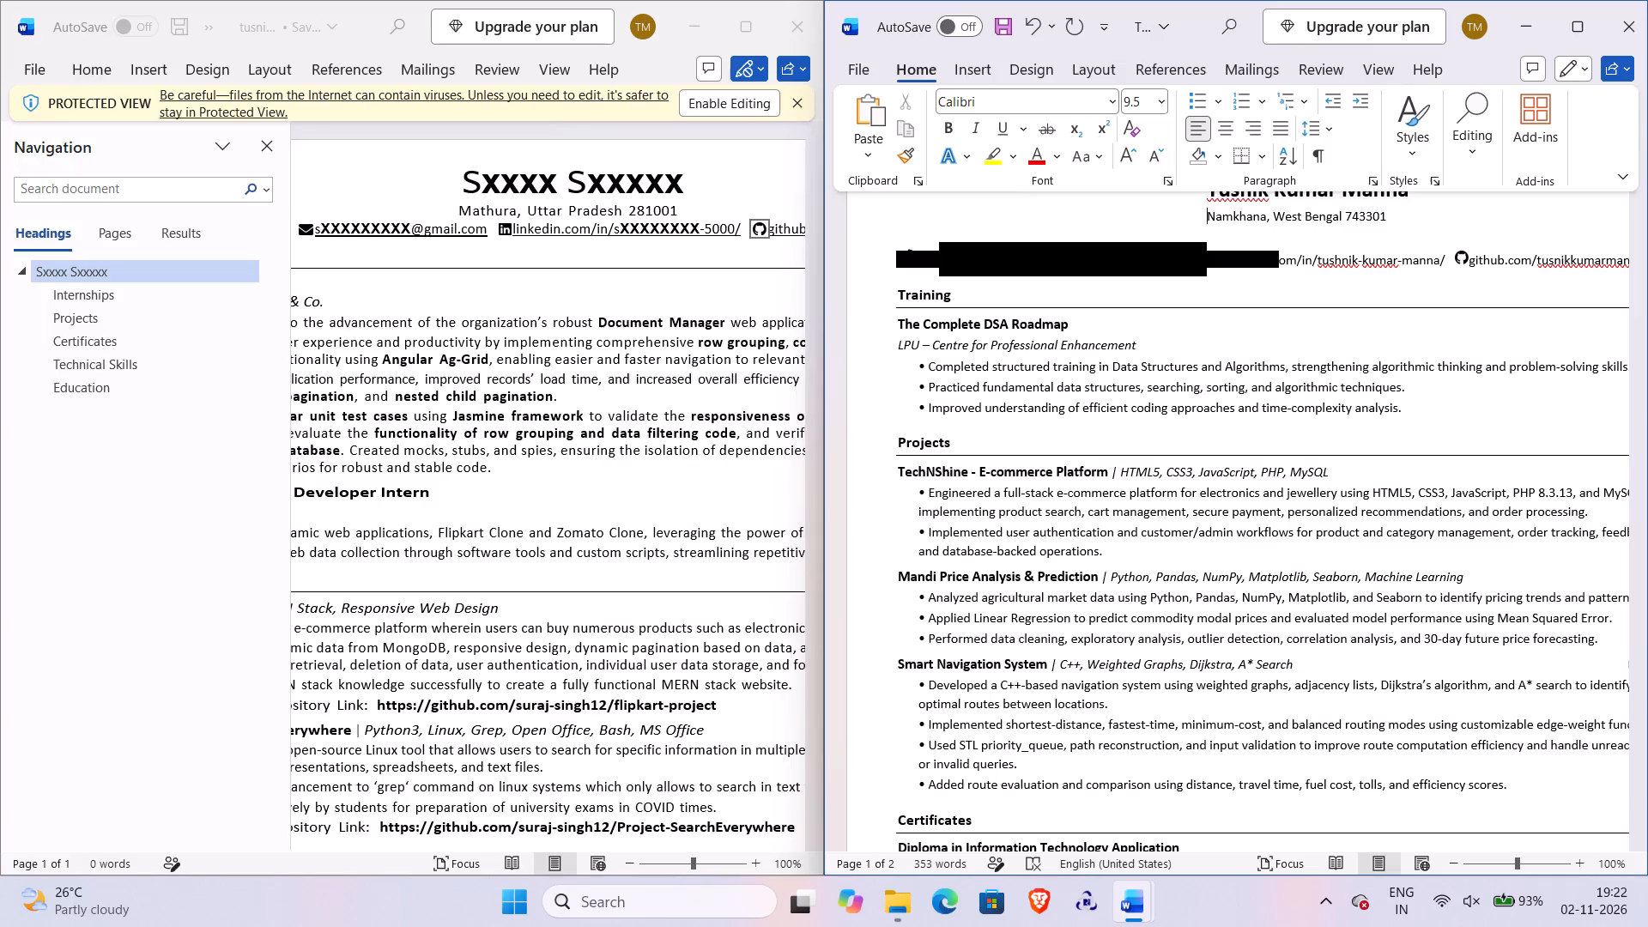
click(273, 140)
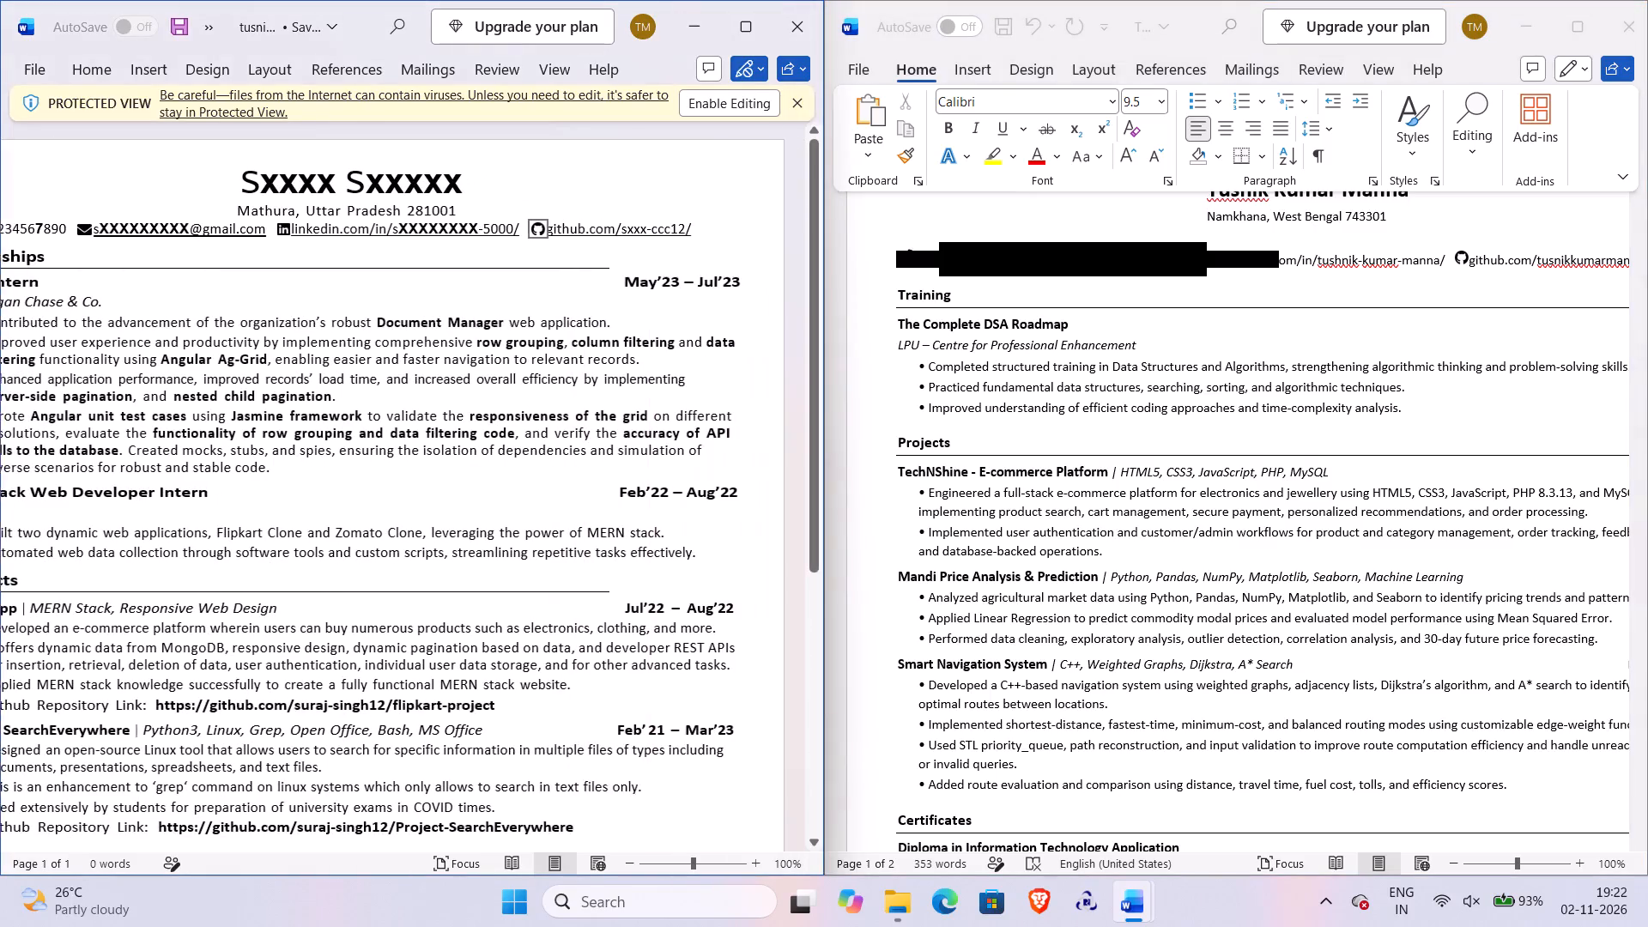
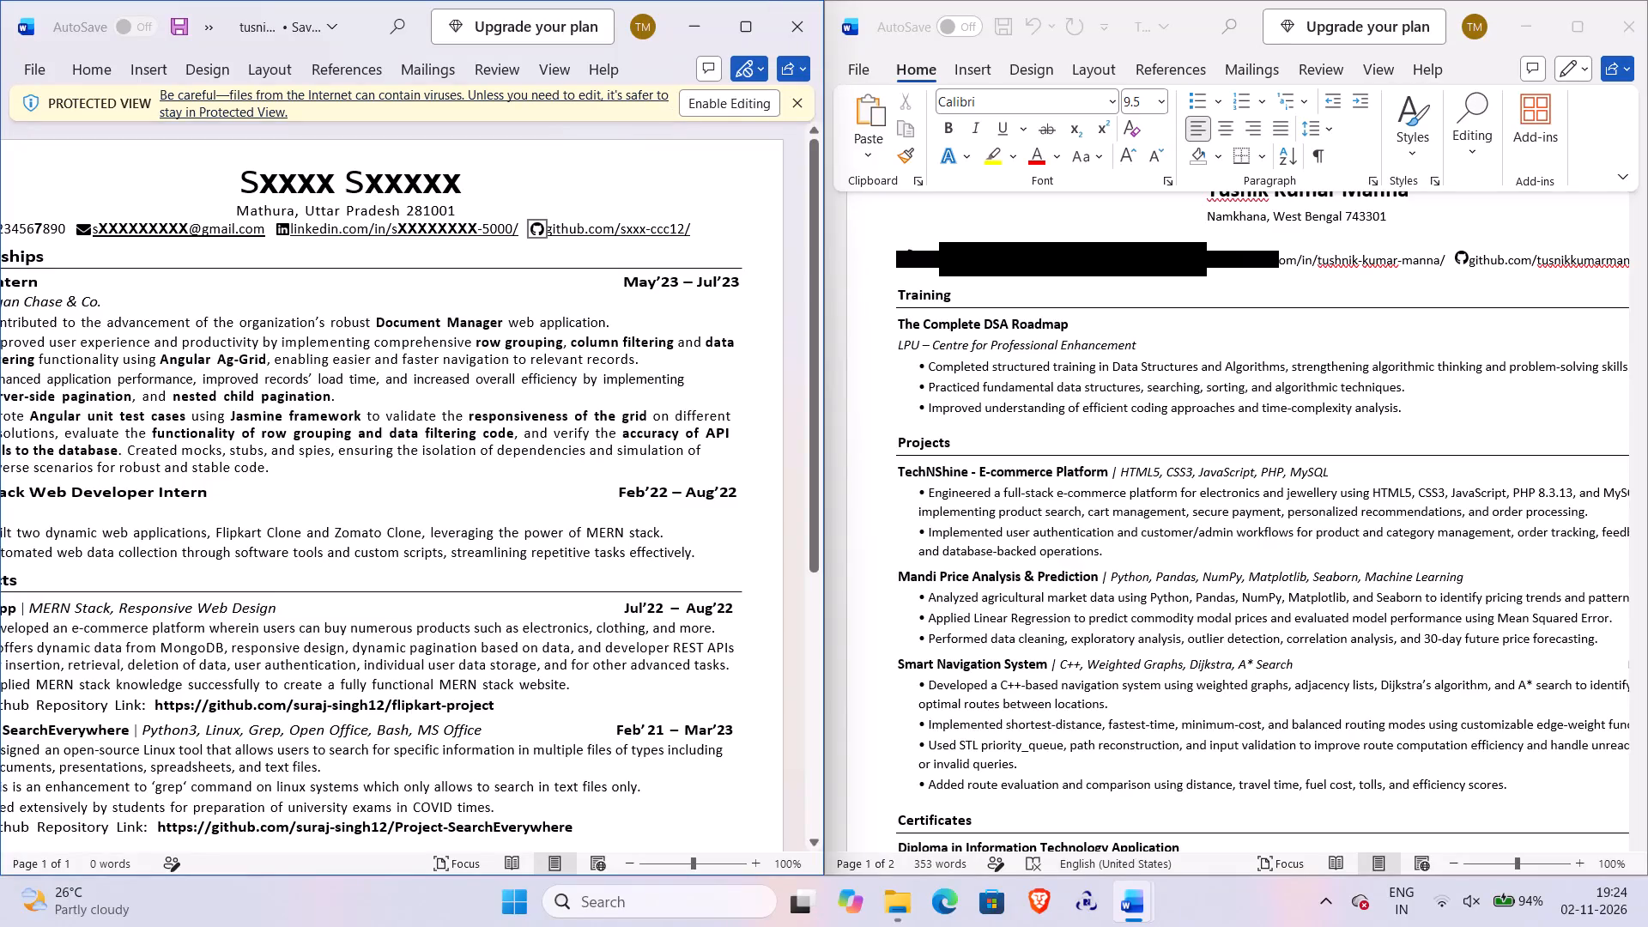
click(602, 906)
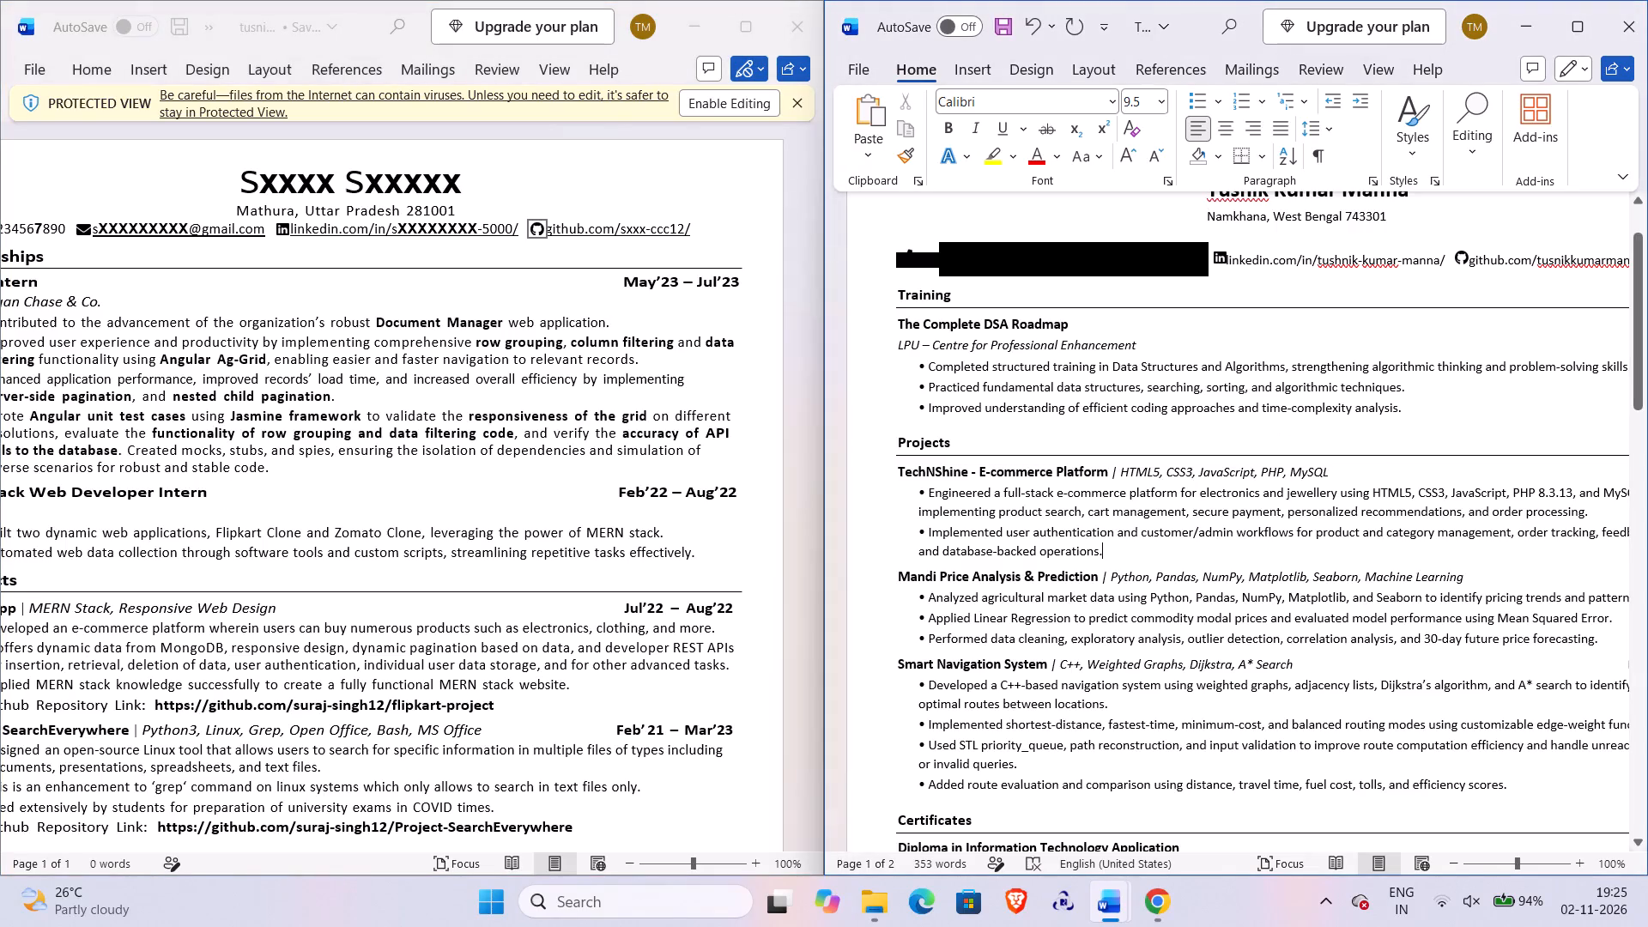
key(Return)
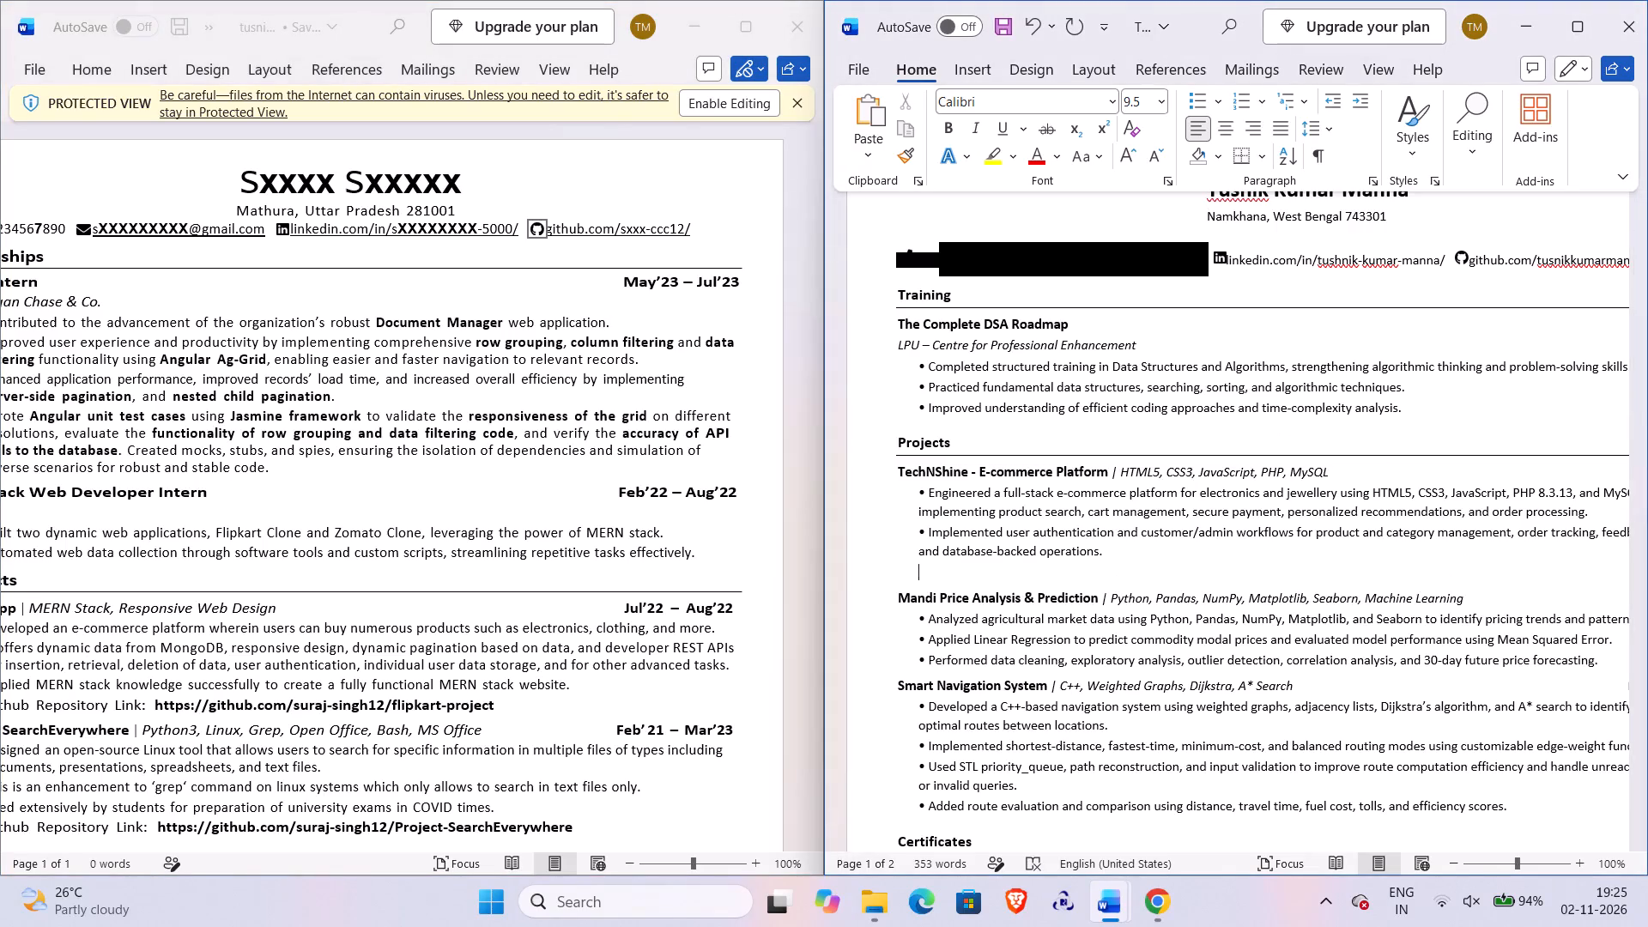
key(ctrl+v)
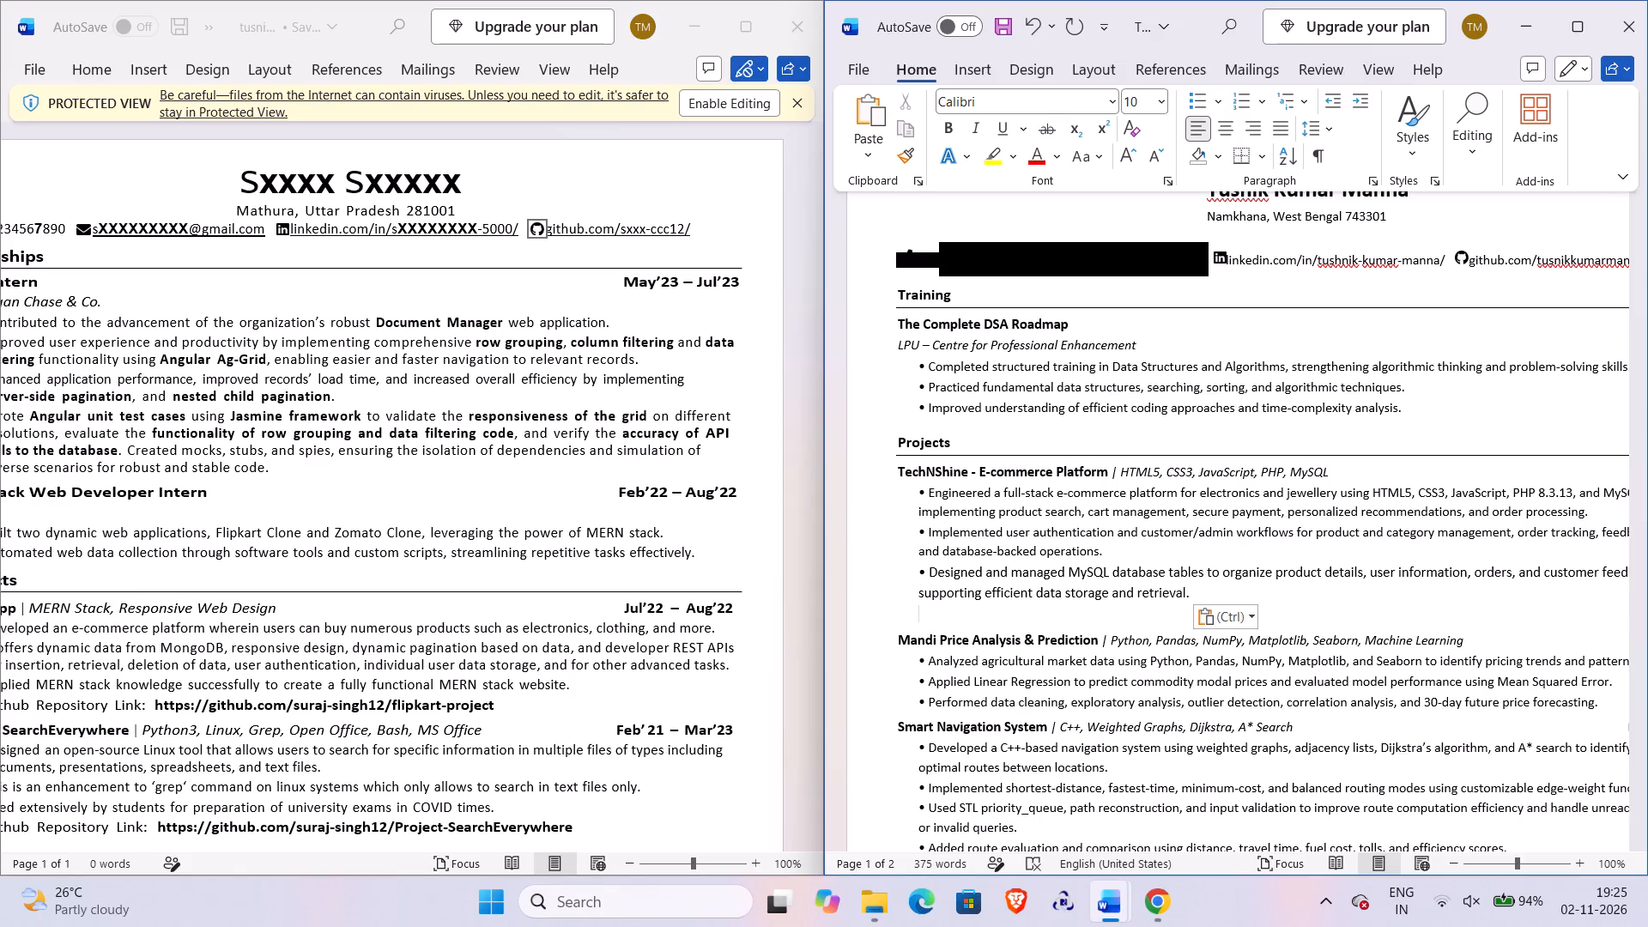
key(BackSpace)
key(BackSpace)
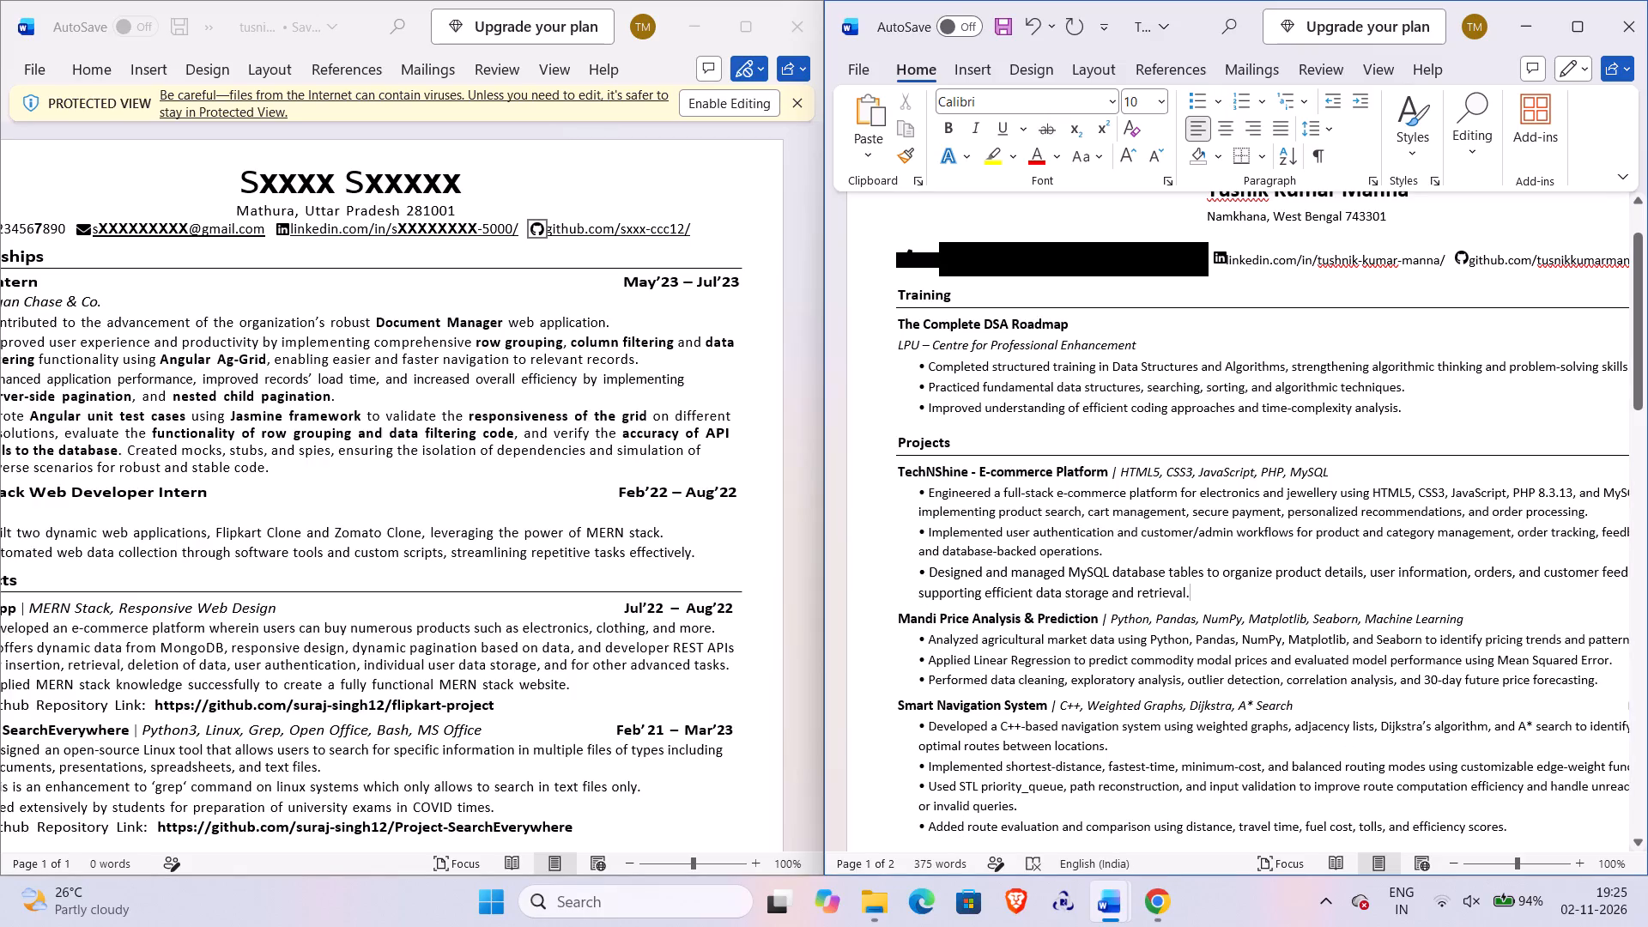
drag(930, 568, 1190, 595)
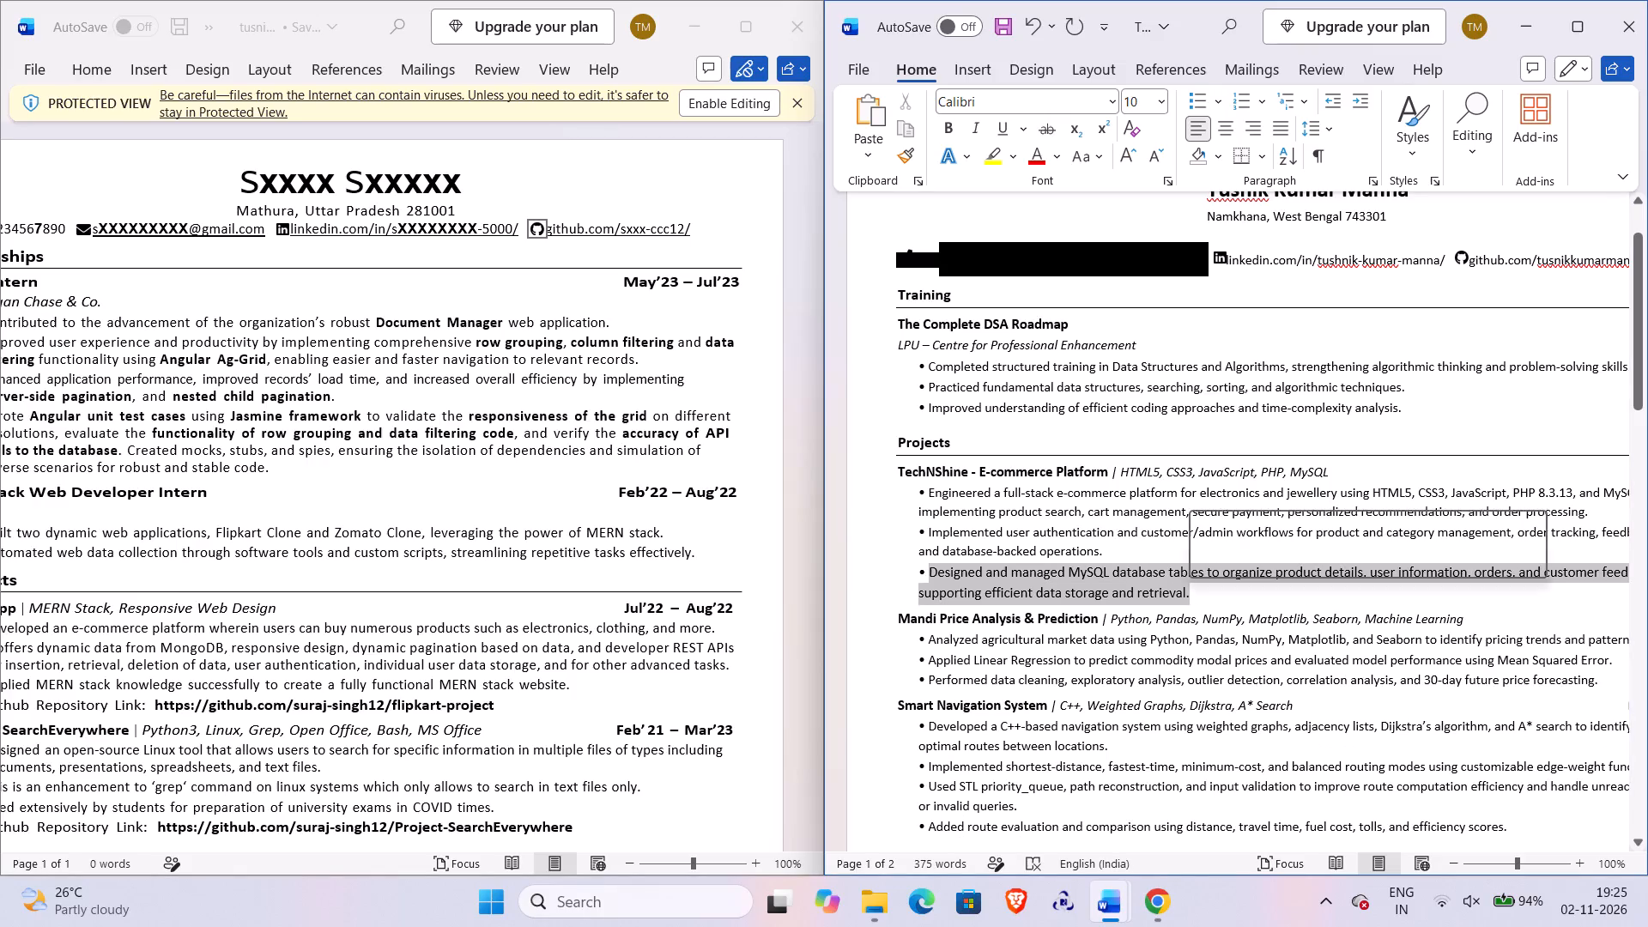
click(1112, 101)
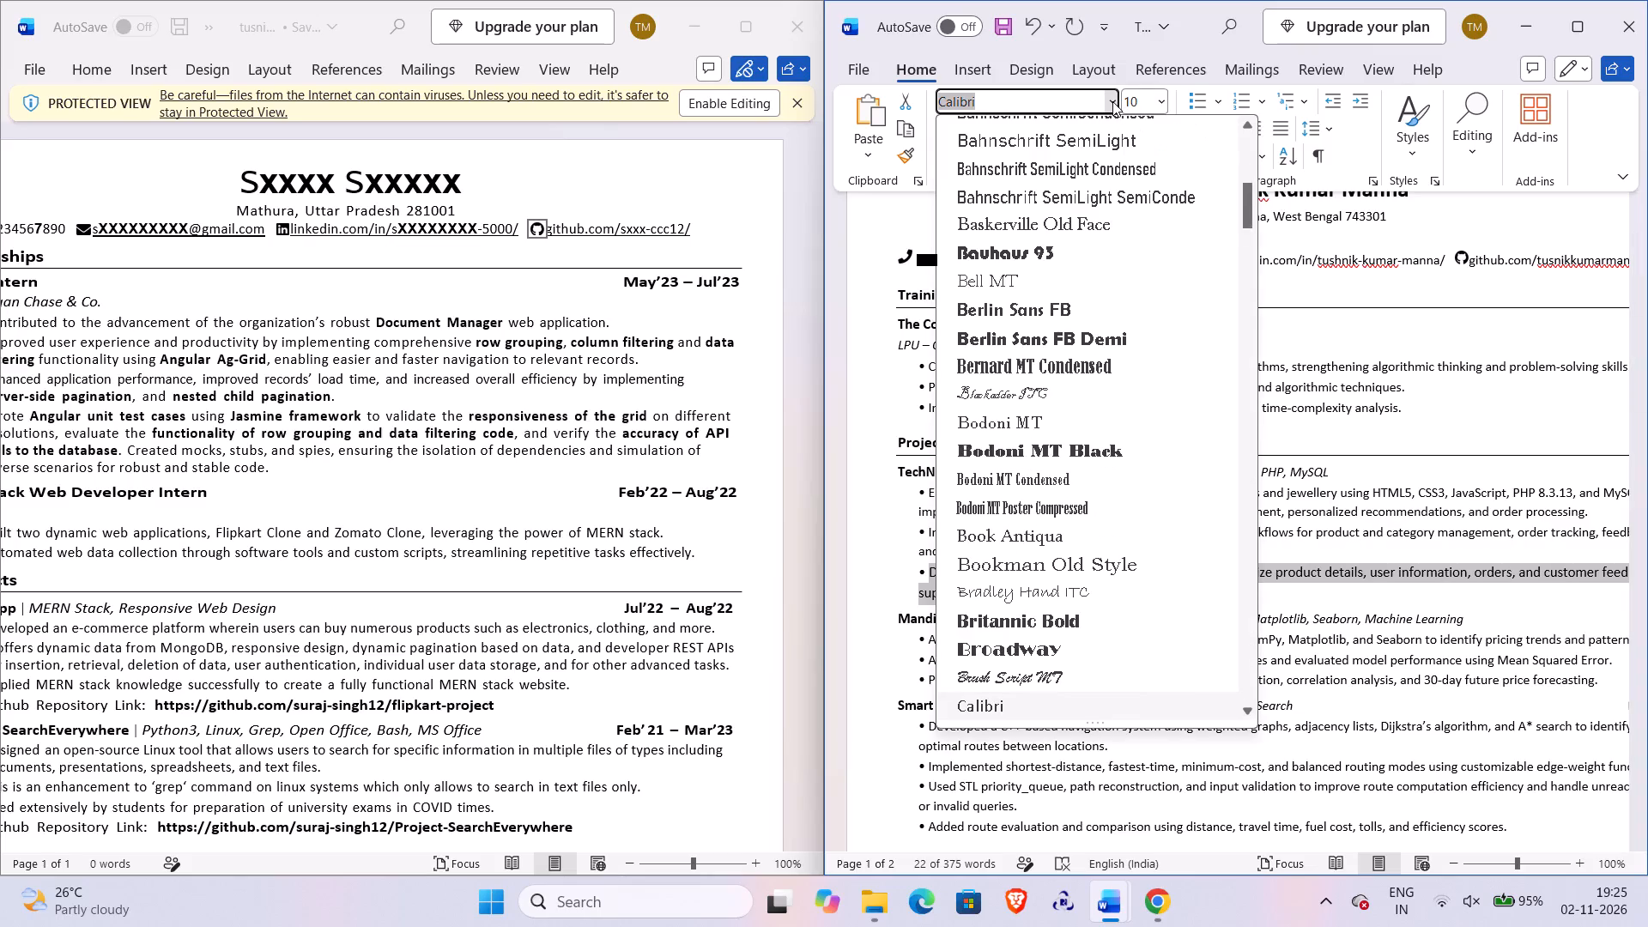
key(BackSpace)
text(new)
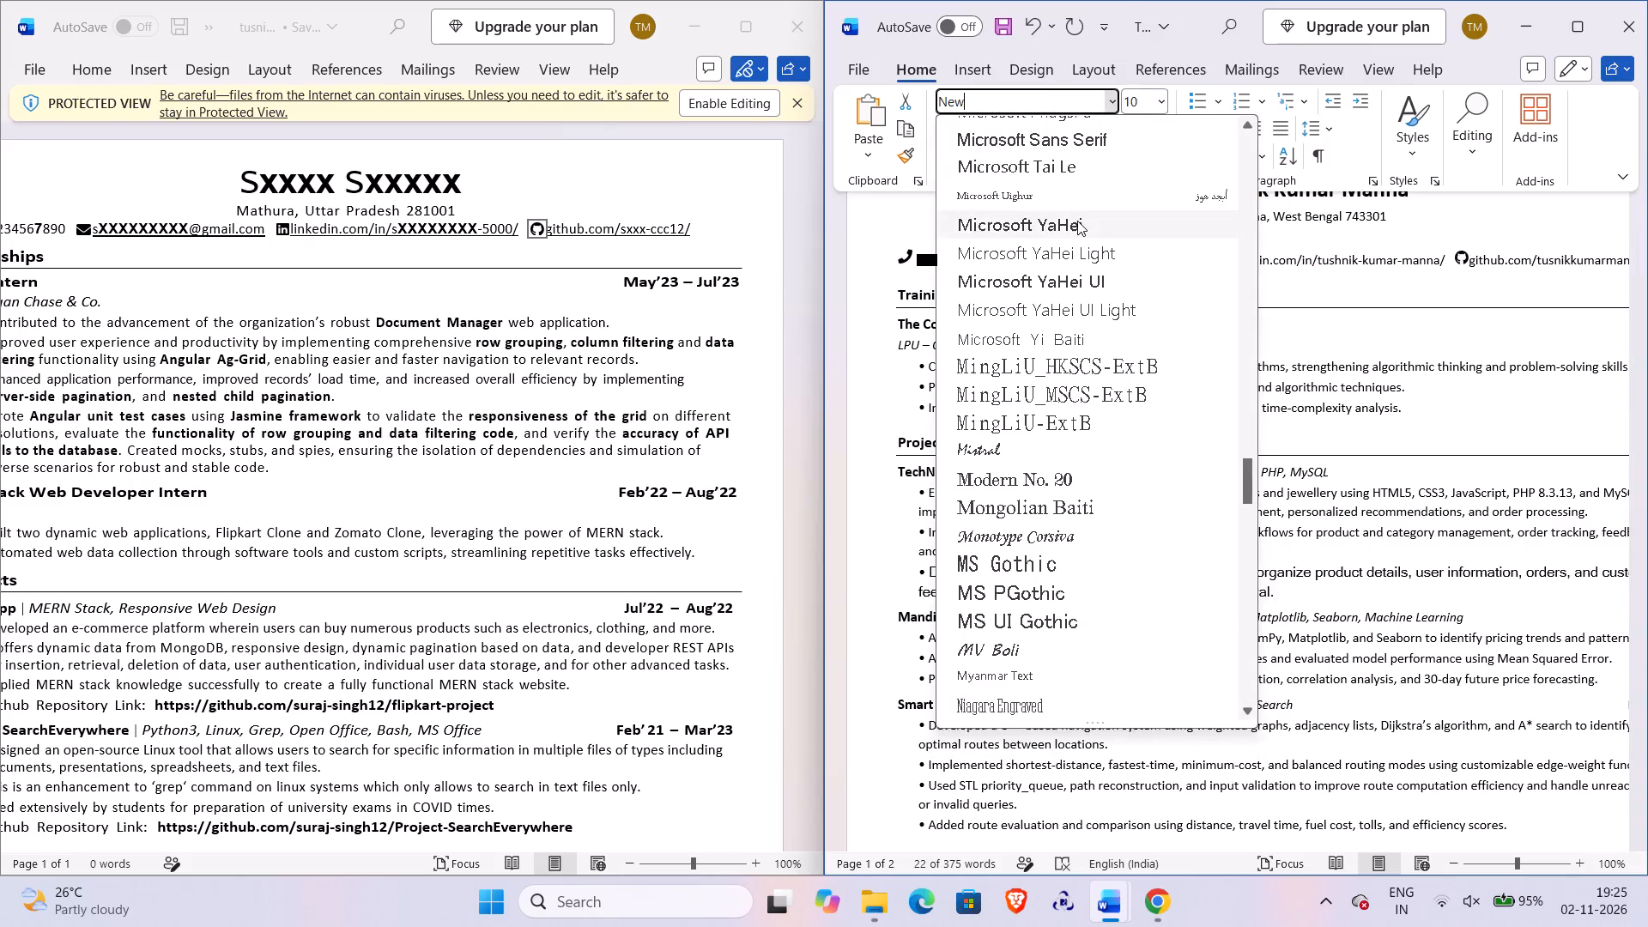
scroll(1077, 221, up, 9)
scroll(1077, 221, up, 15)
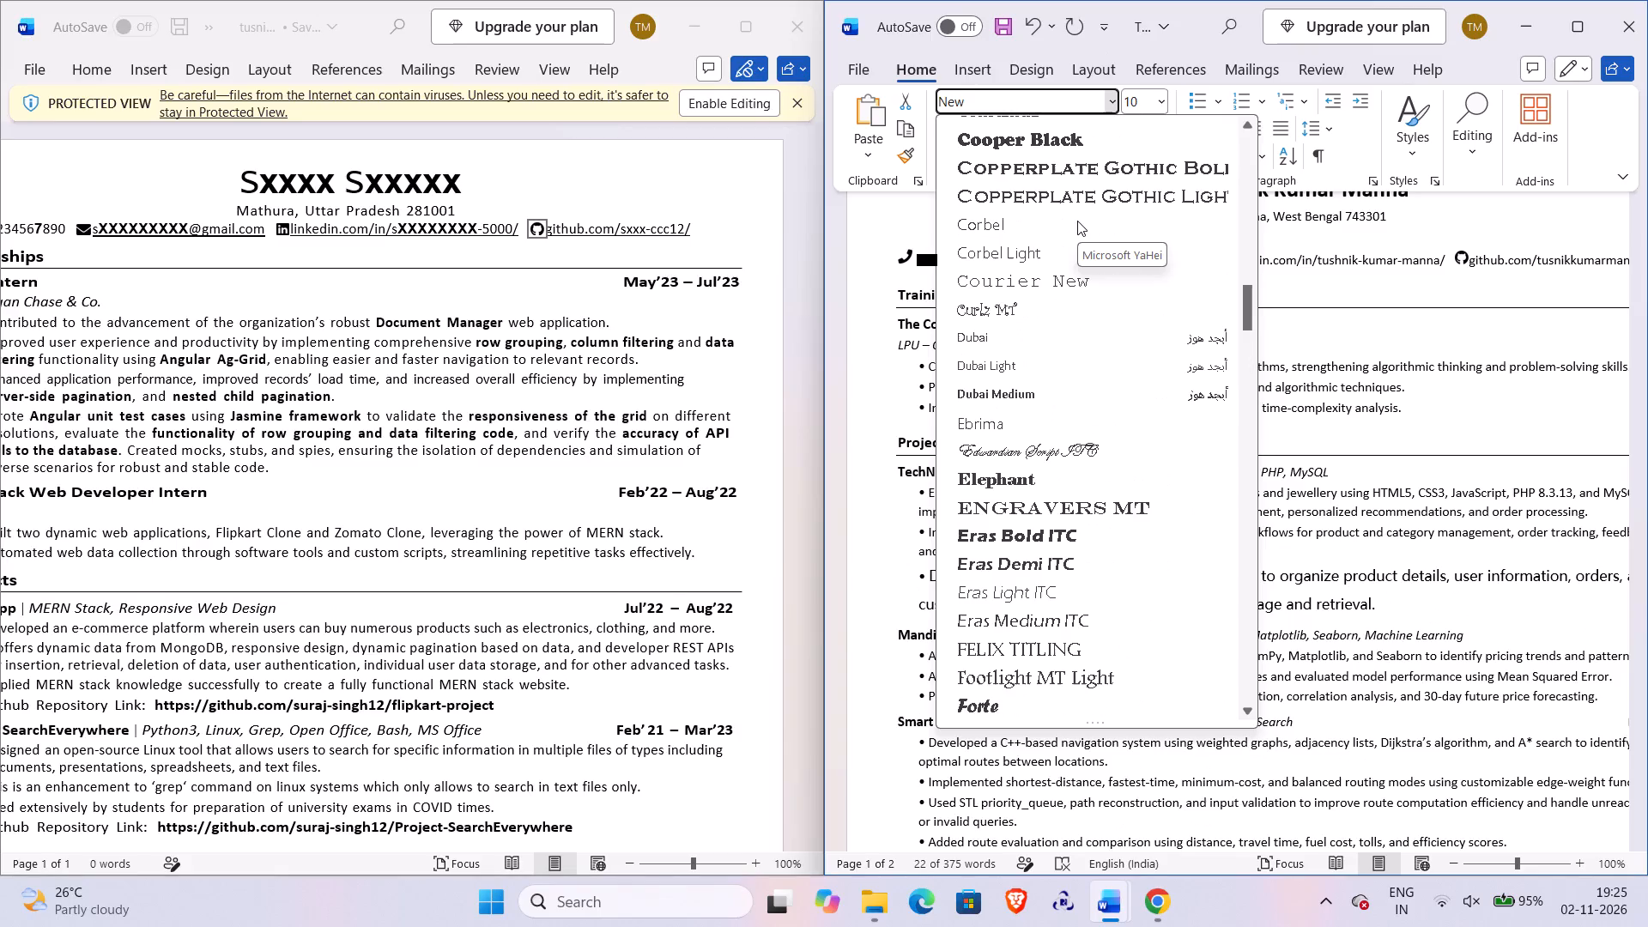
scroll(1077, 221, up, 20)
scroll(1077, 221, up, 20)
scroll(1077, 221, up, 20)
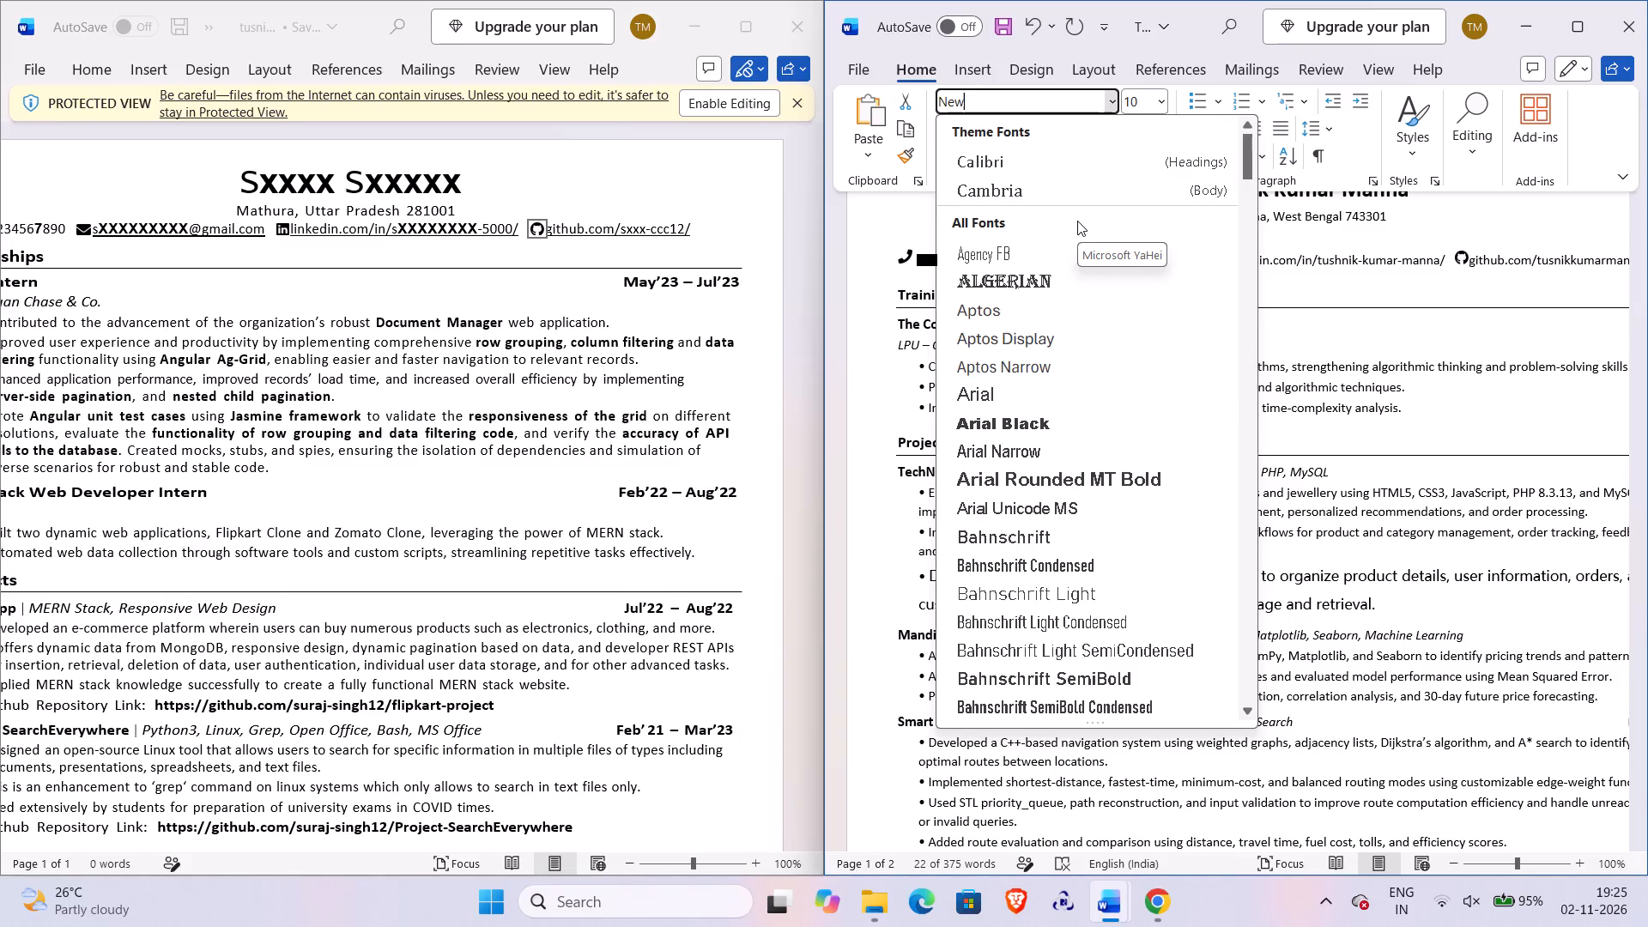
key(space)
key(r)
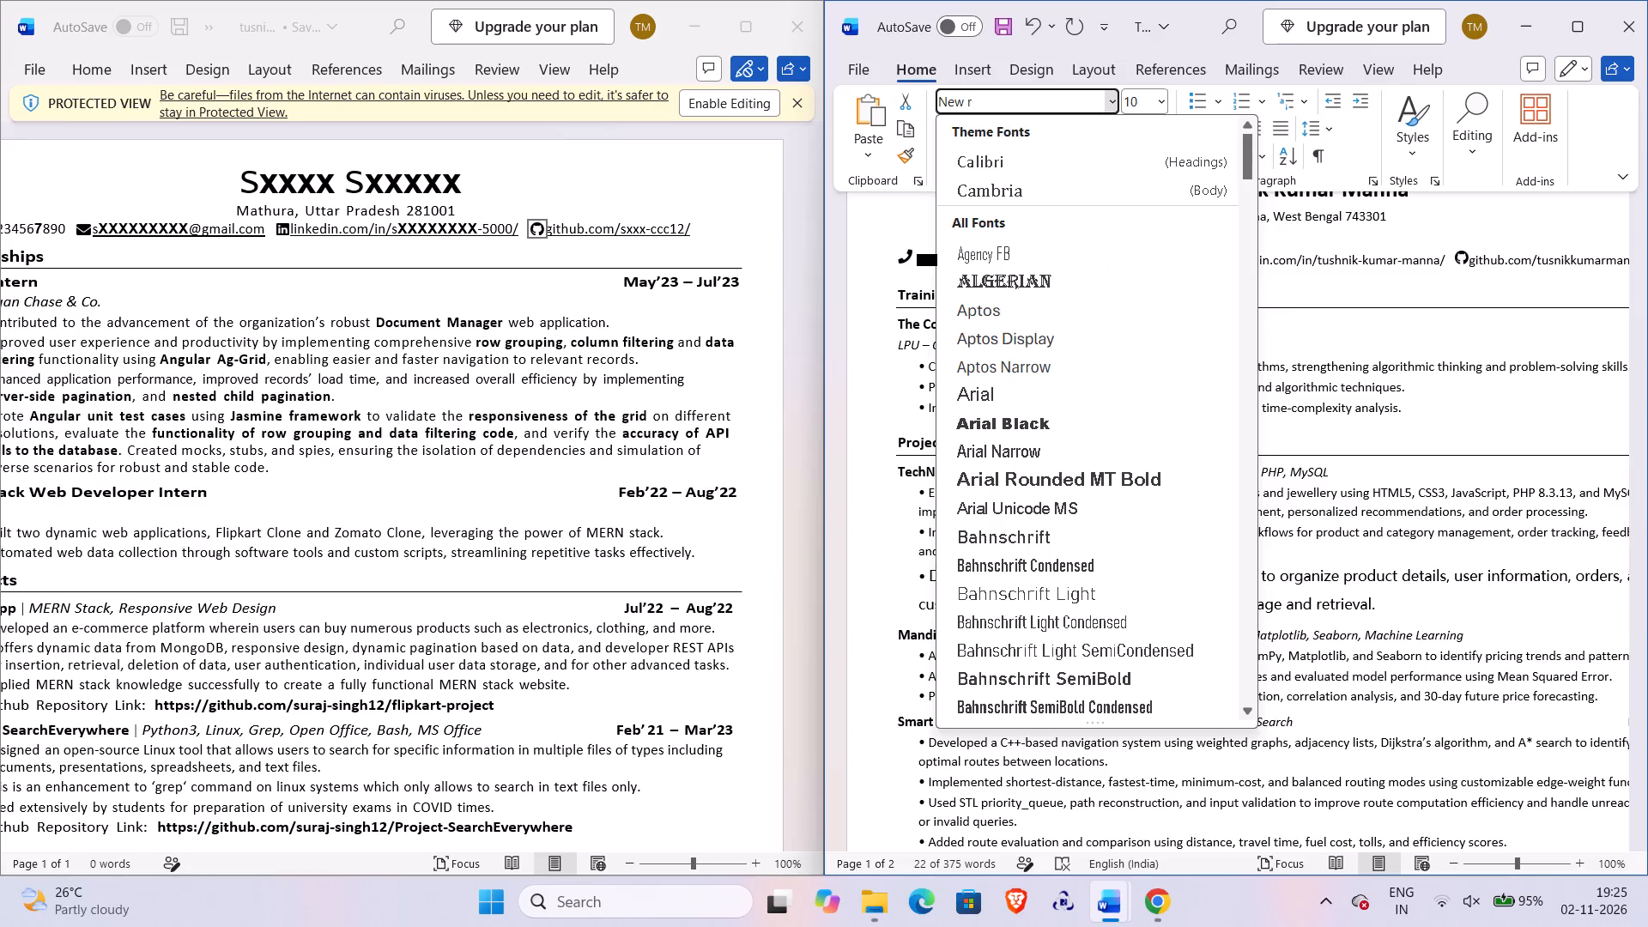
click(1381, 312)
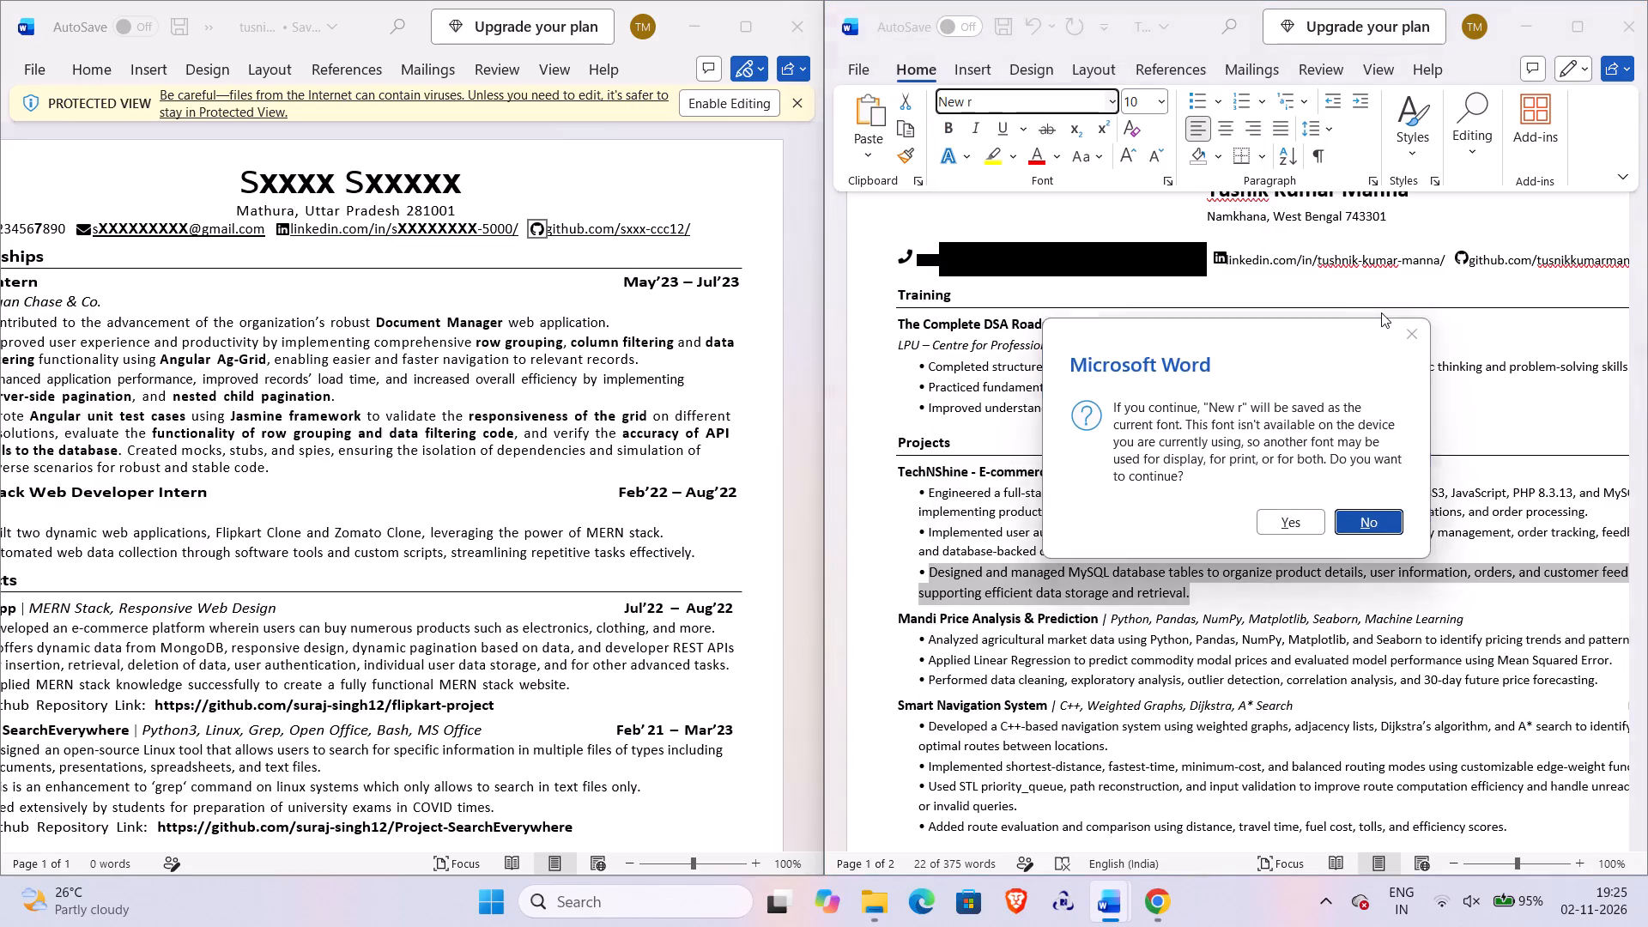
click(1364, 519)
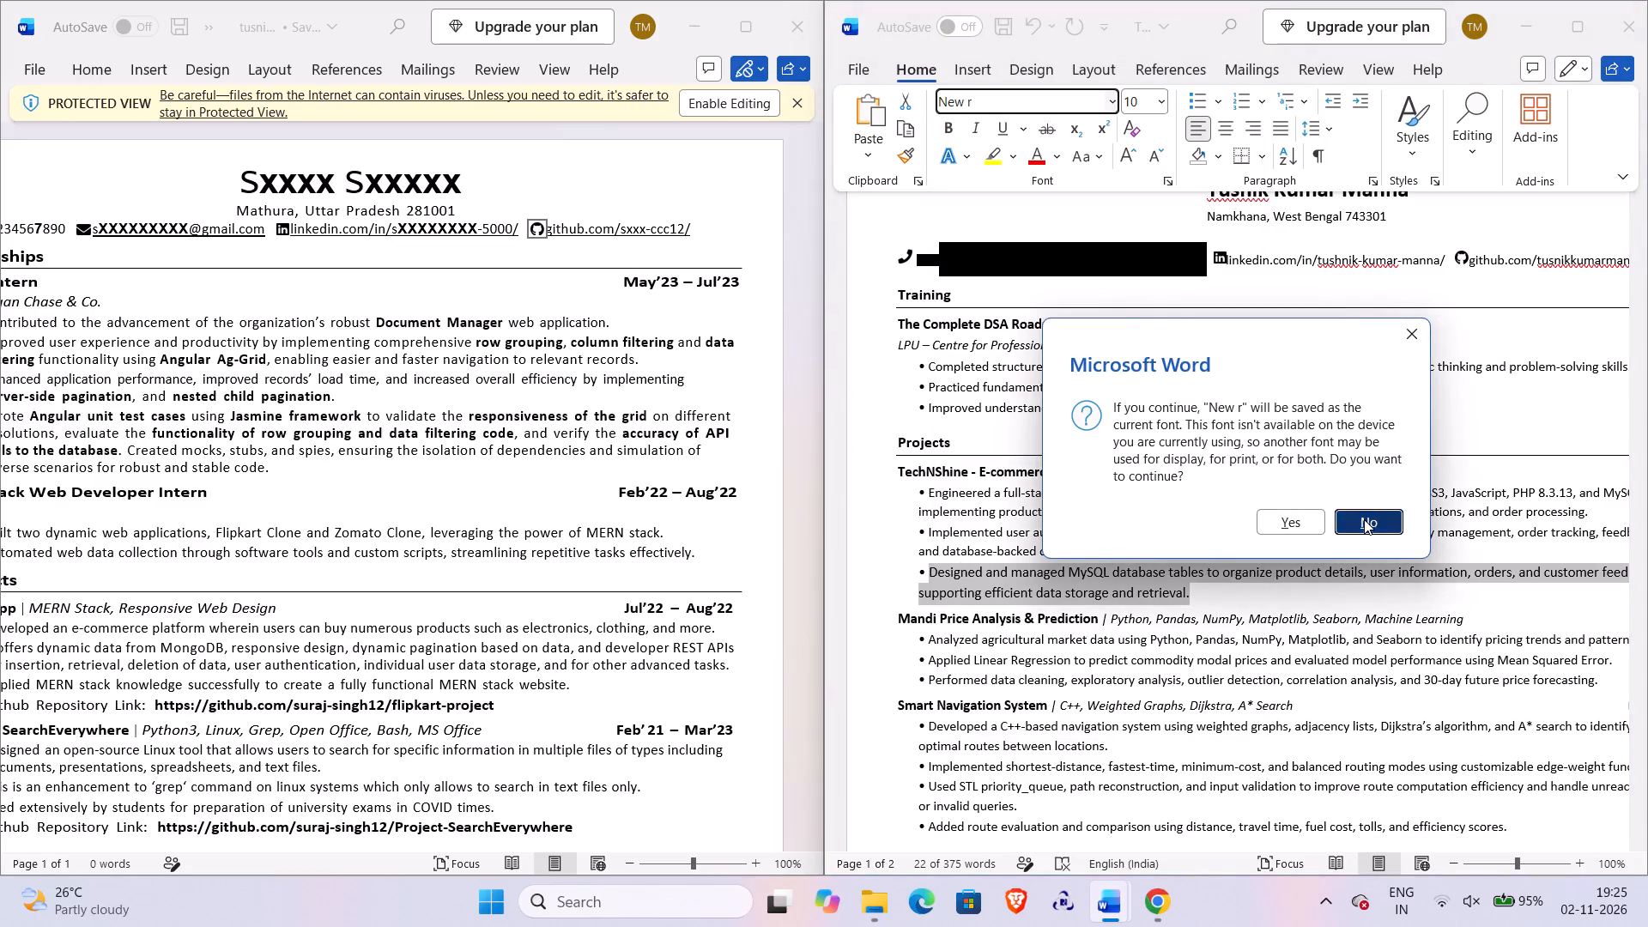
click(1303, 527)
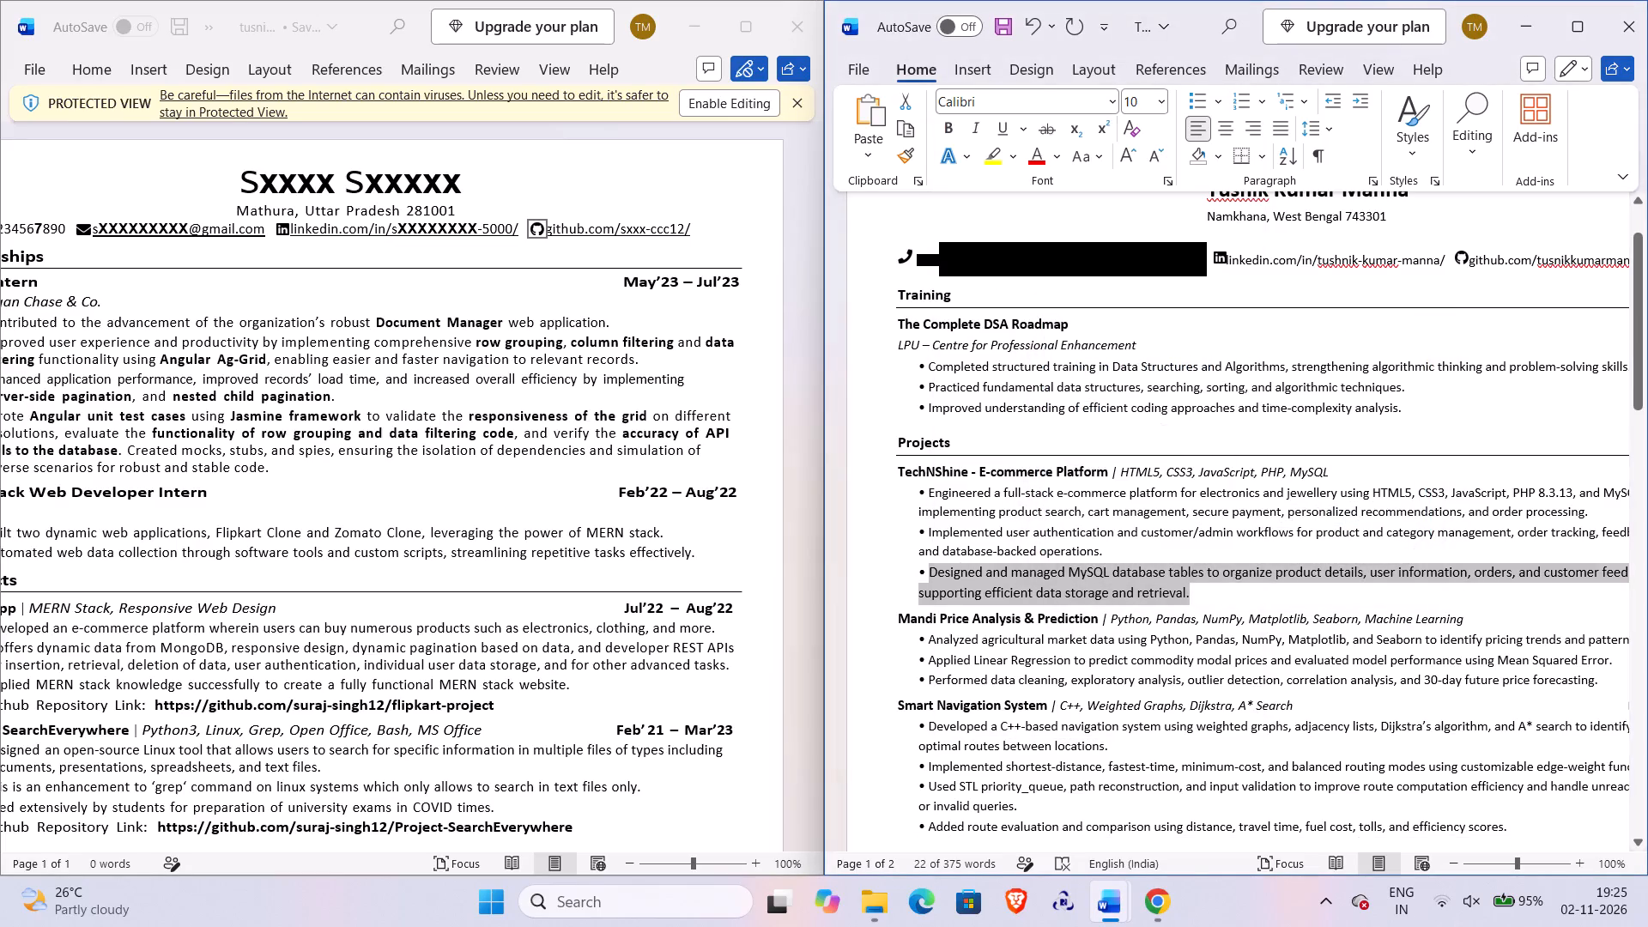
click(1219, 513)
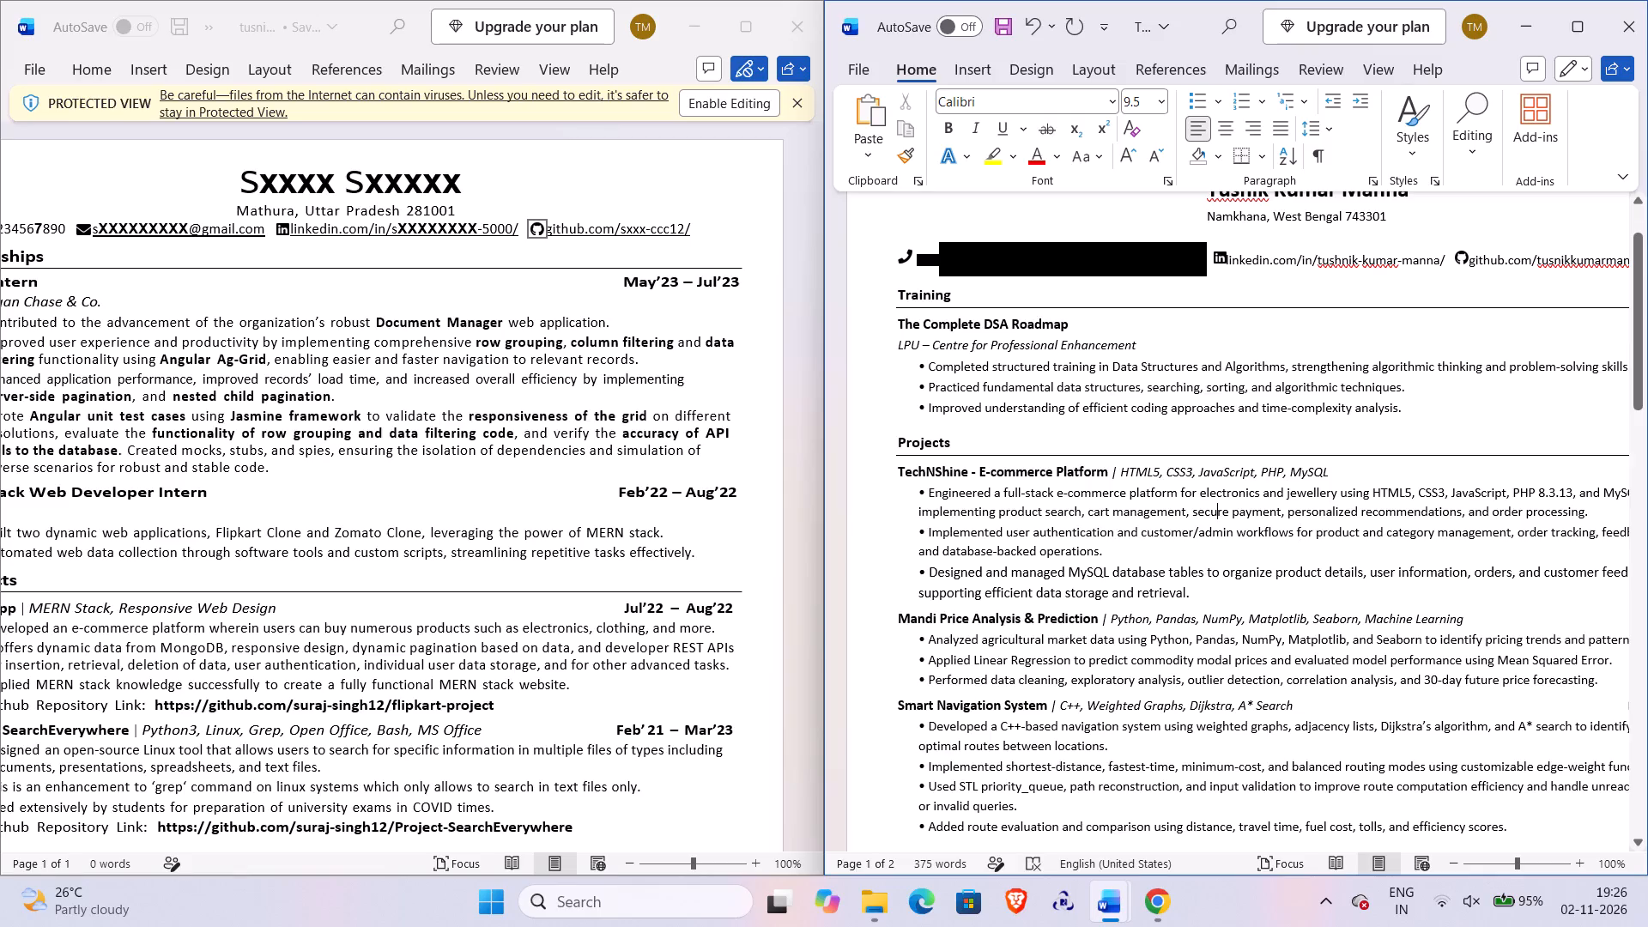
Select the text of the first two TechNShine bullets and search the available fonts for "new".
drag(935, 498, 998, 543)
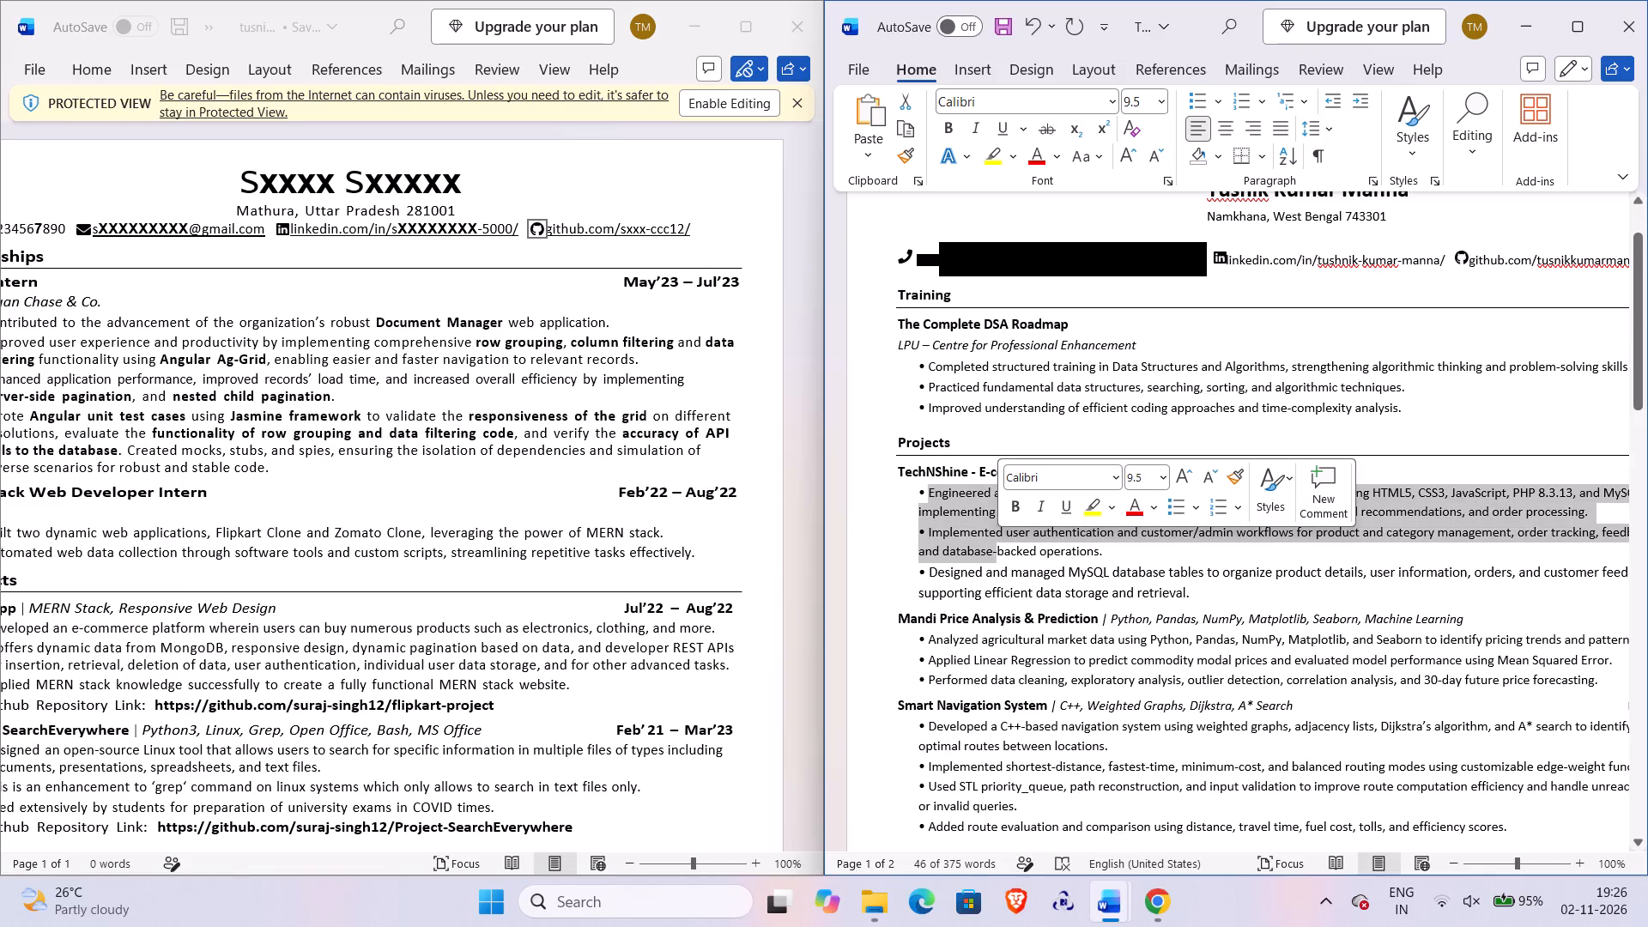
click(1107, 106)
double_click(1107, 106)
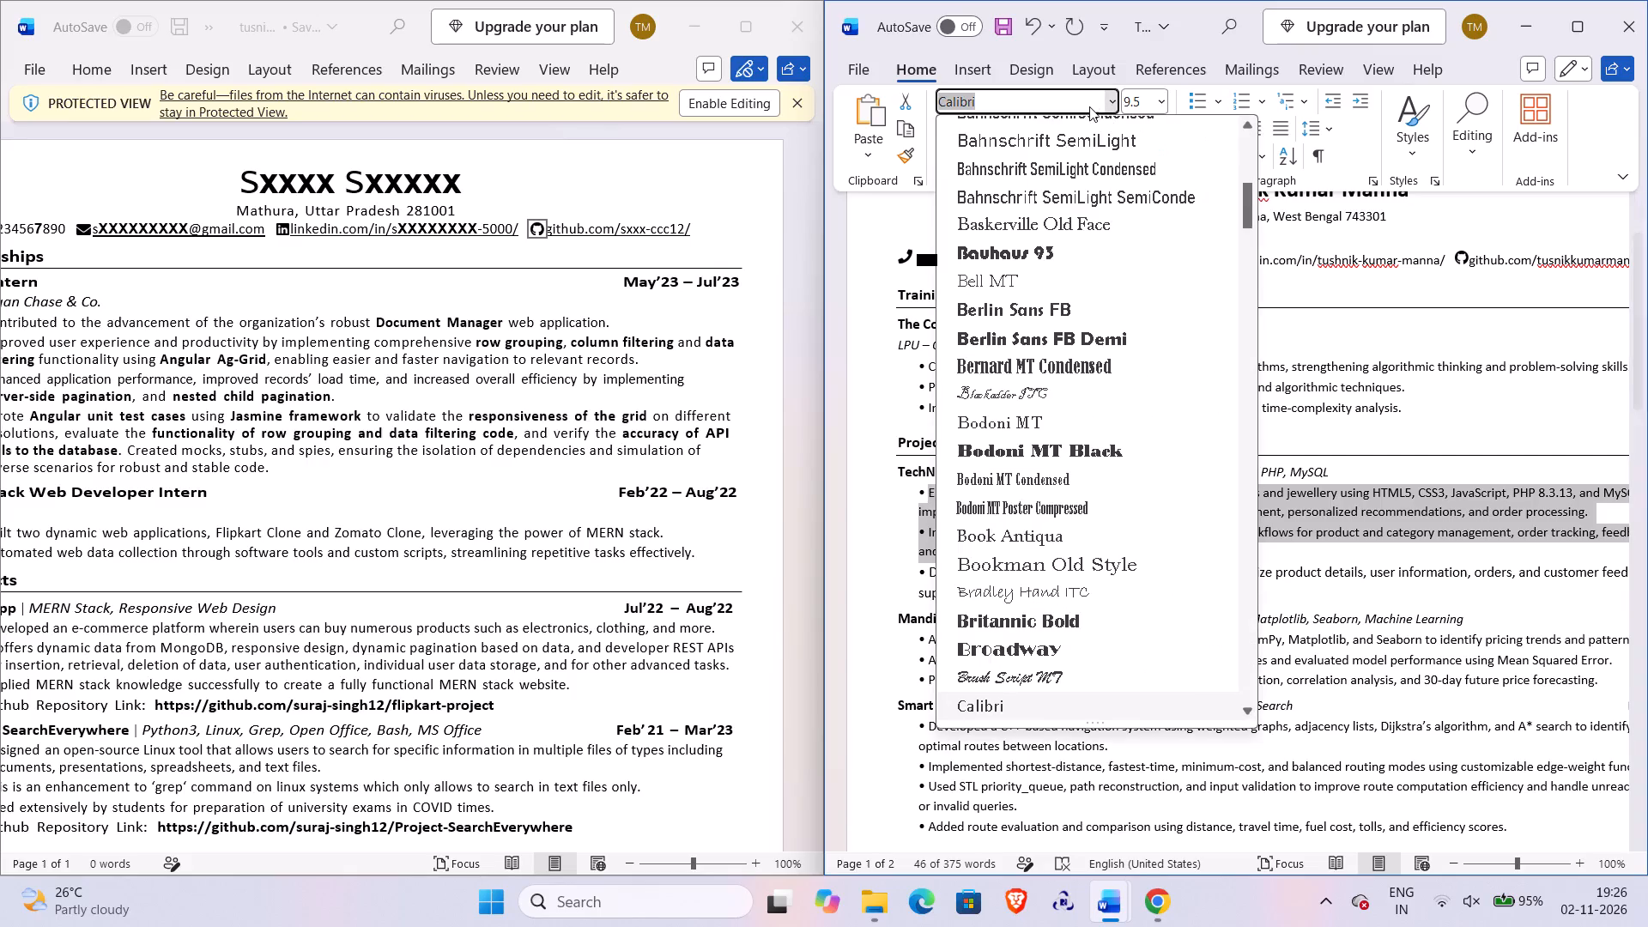
click(1081, 105)
key(BackSpace)
key(BackSpace)
key(BackSpace)
key(BackSpace)
key(BackSpace)
key(BackSpace)
key(BackSpace)
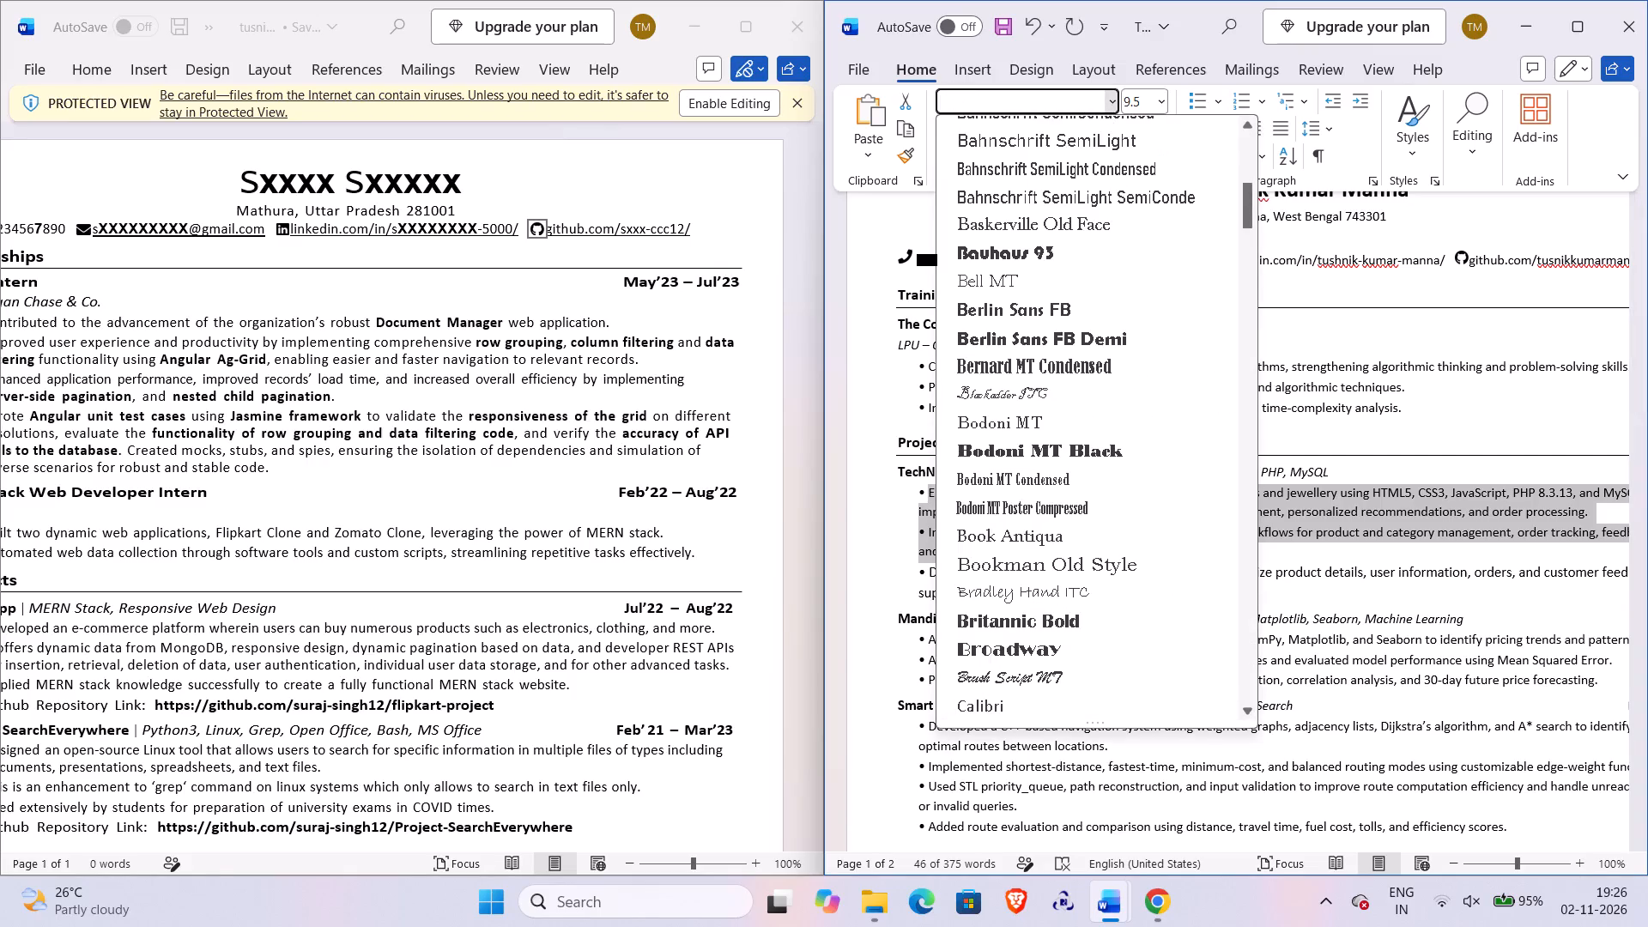
text(new)
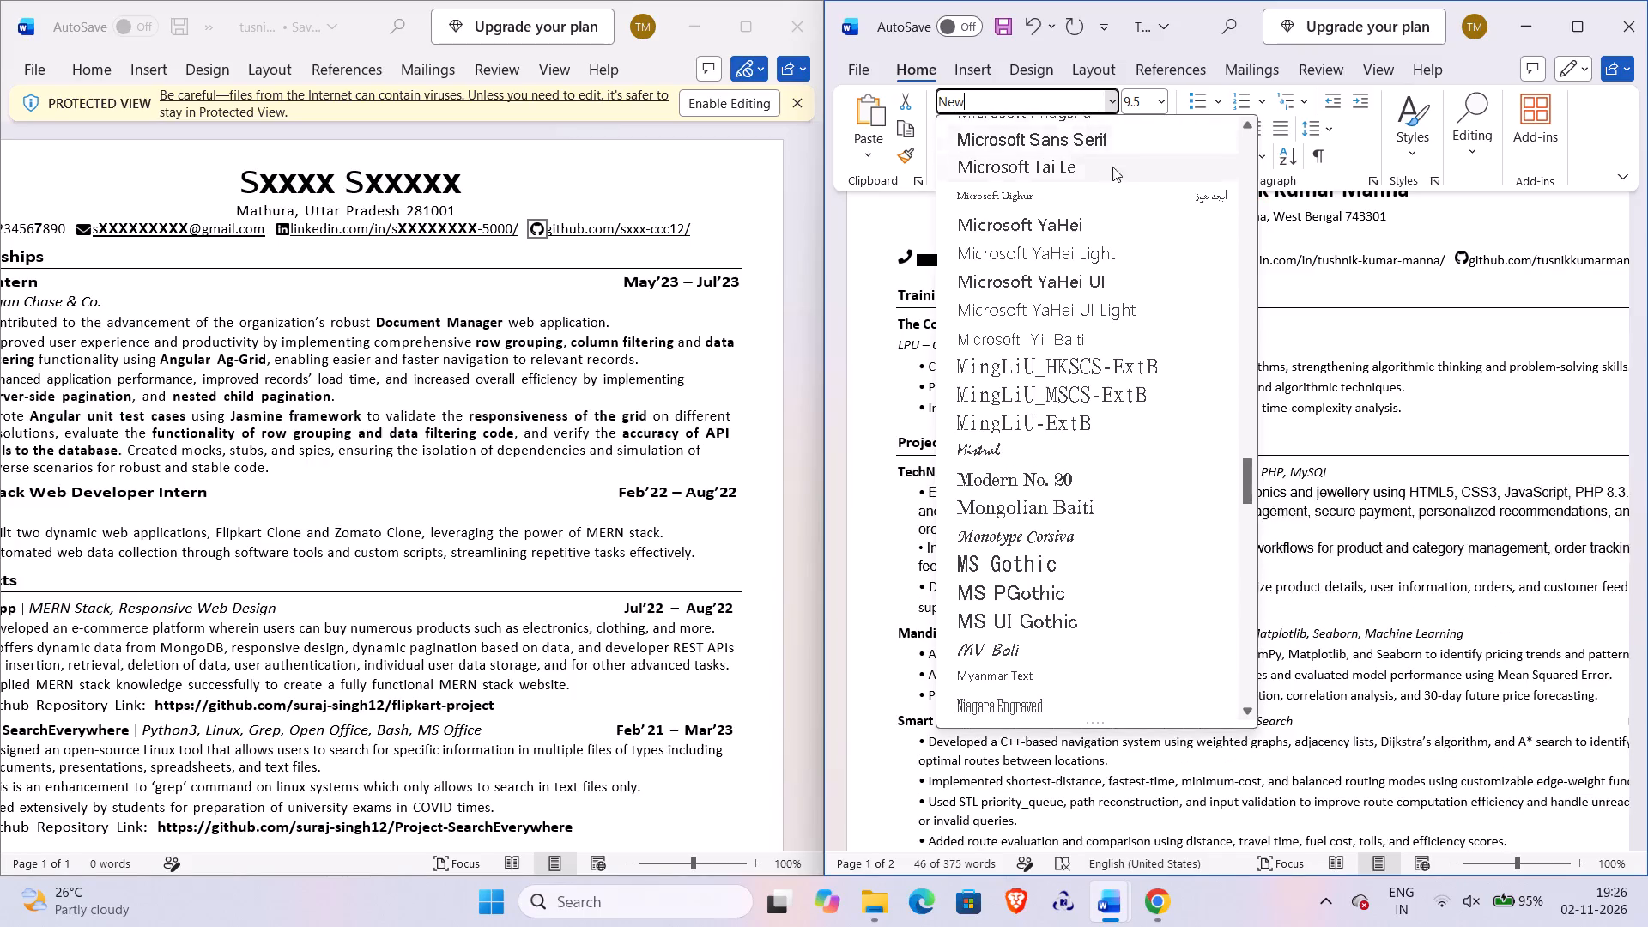
Look through the available fonts from beginning to end for one to apply to the selected TechNShine bullets.
scroll(1106, 171, up, 8)
scroll(1106, 171, up, 17)
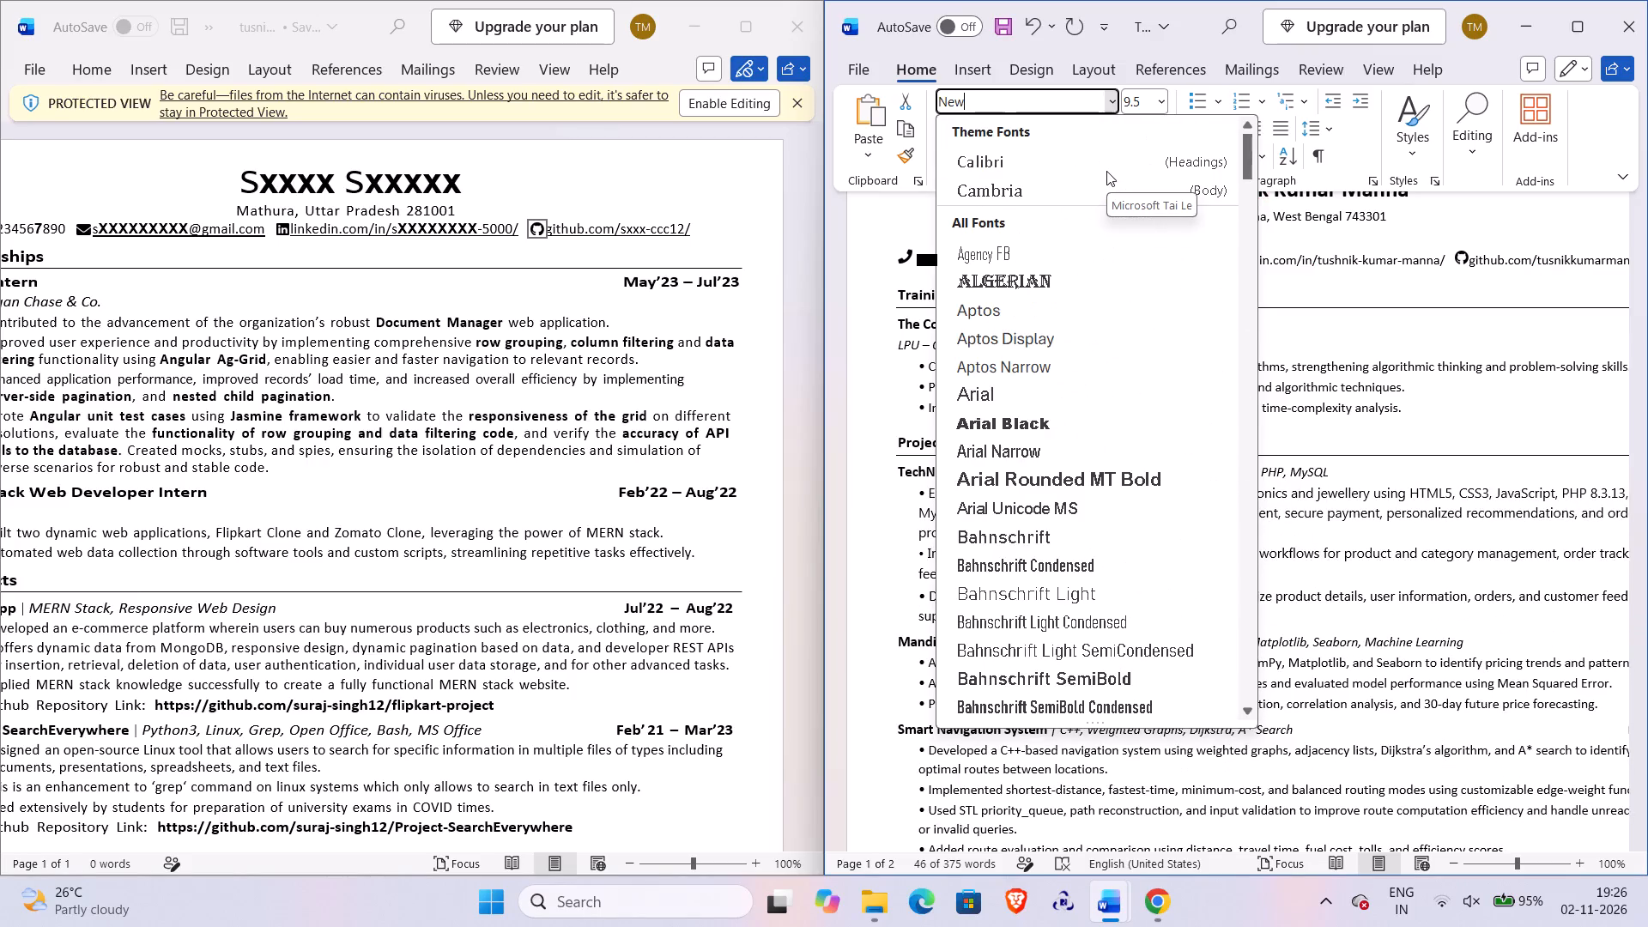
scroll(1106, 171, down, 3)
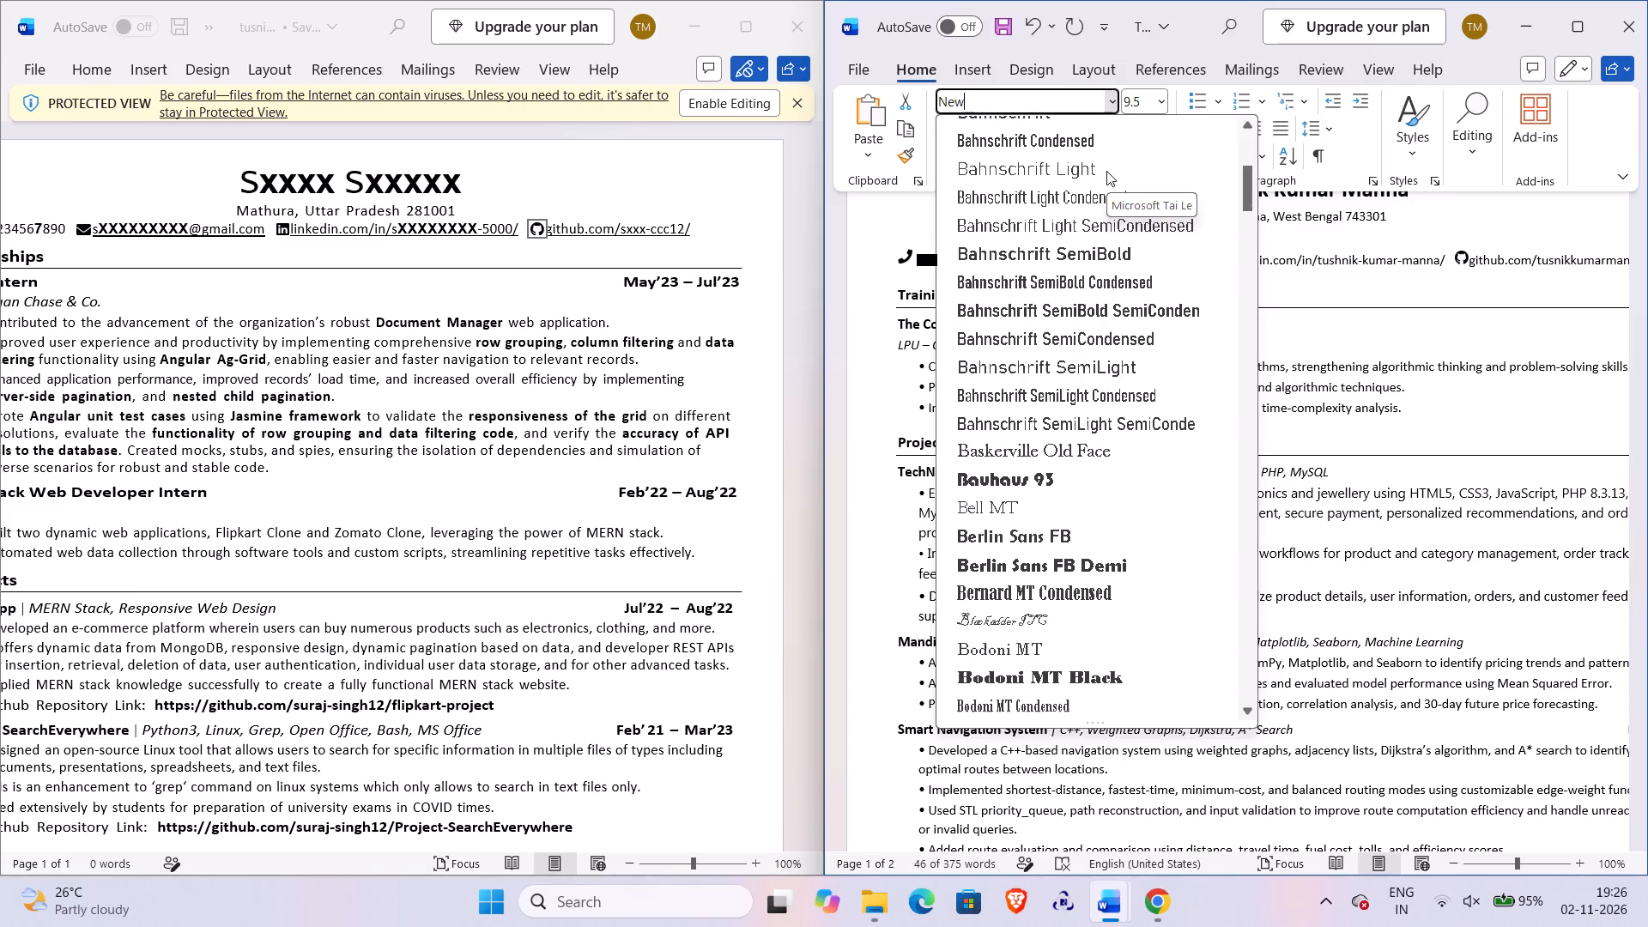
scroll(1106, 171, down, 1)
scroll(1106, 171, down, 20)
scroll(1106, 171, down, 20)
scroll(1106, 171, down, 20)
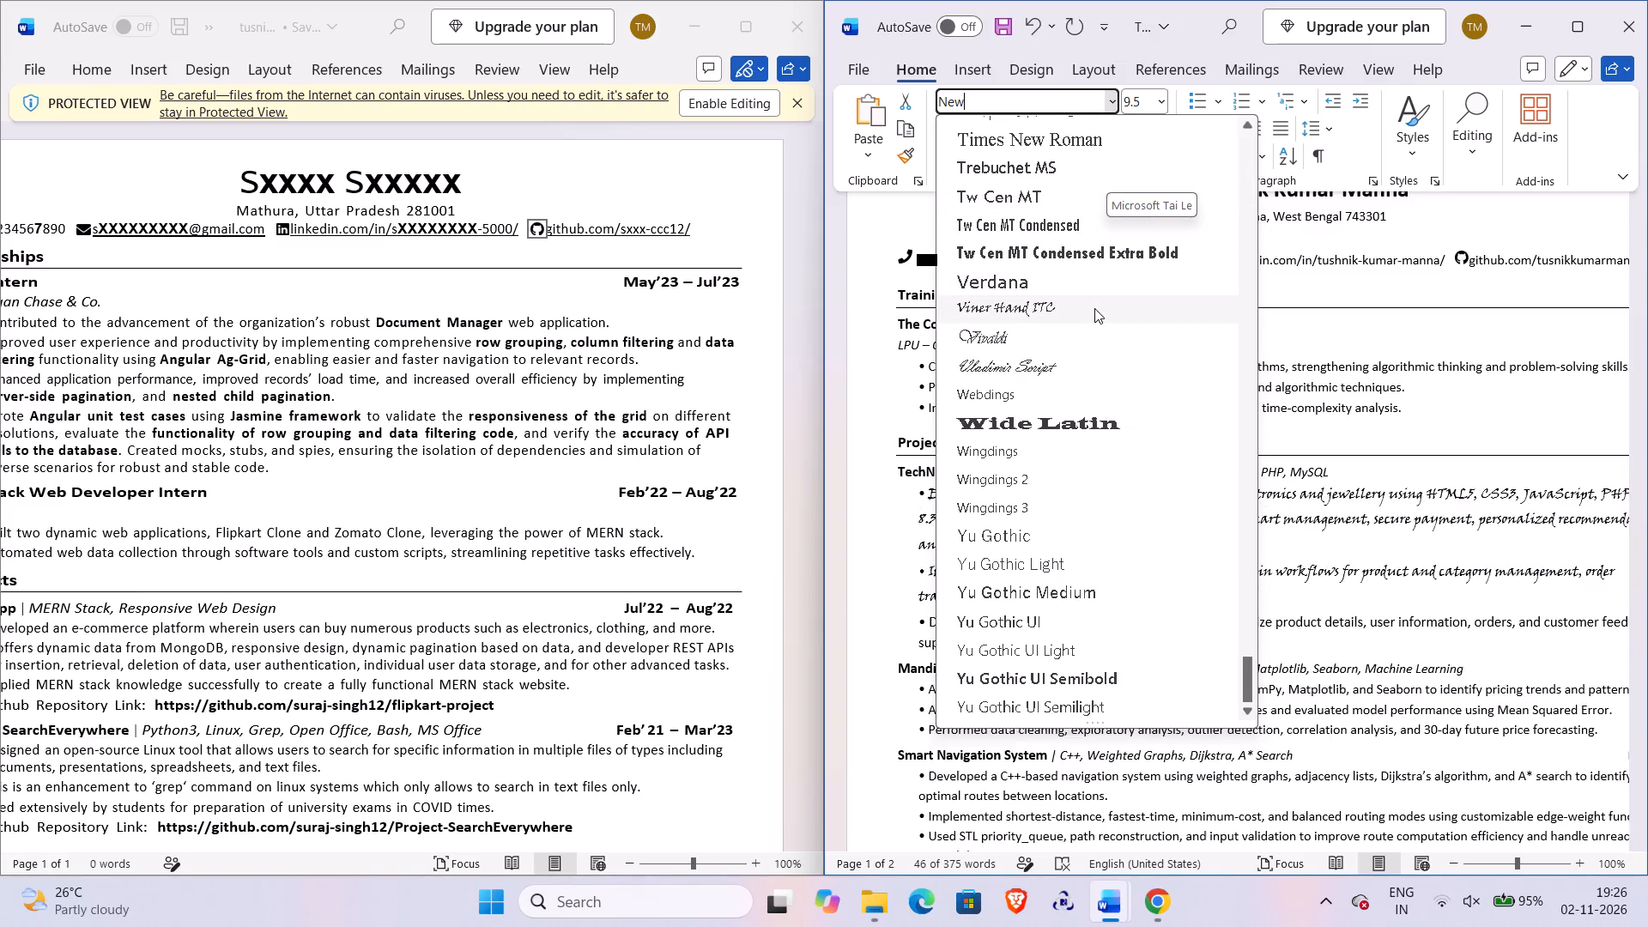
drag(1248, 676, 1245, 663)
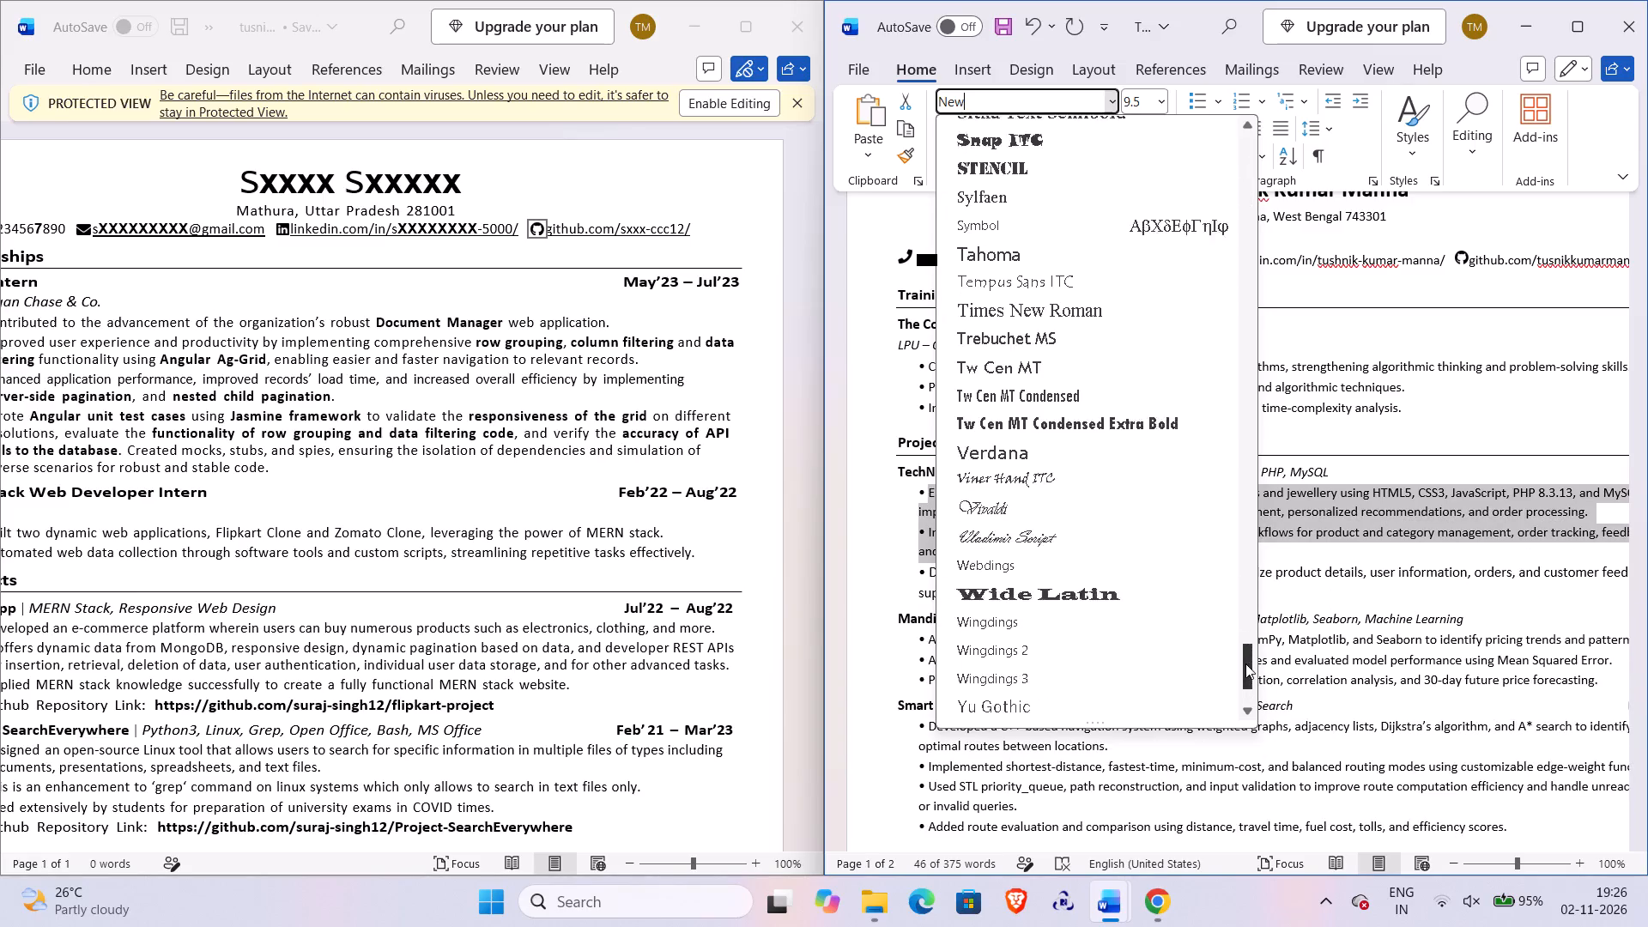
drag(1245, 663, 1237, 651)
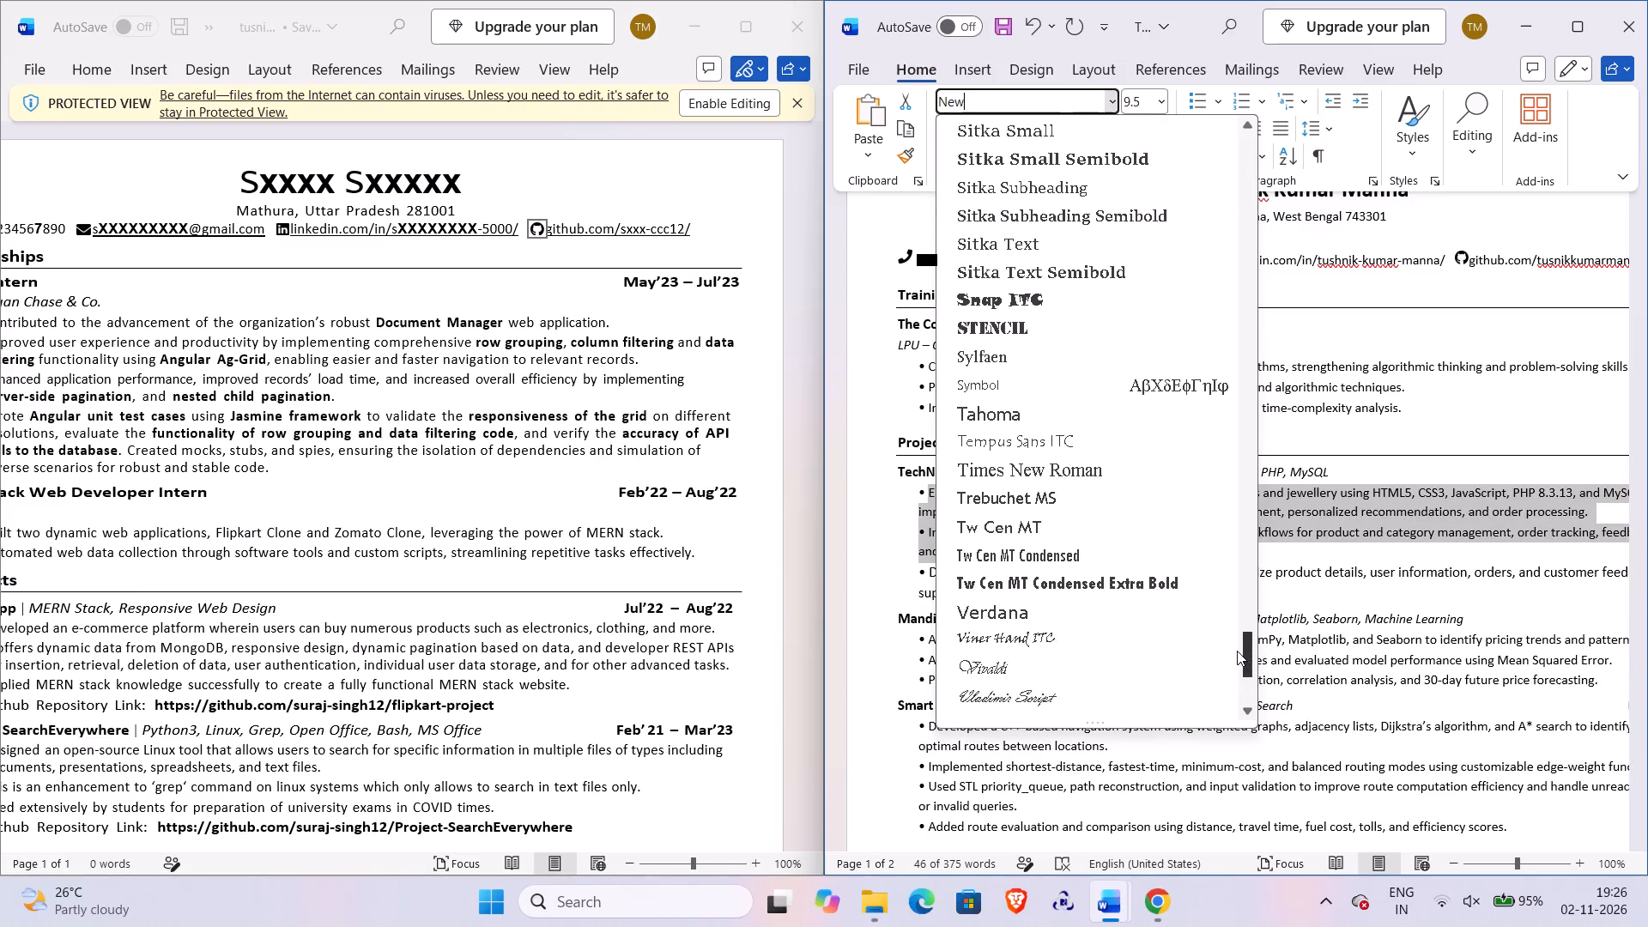
drag(1237, 651, 1233, 642)
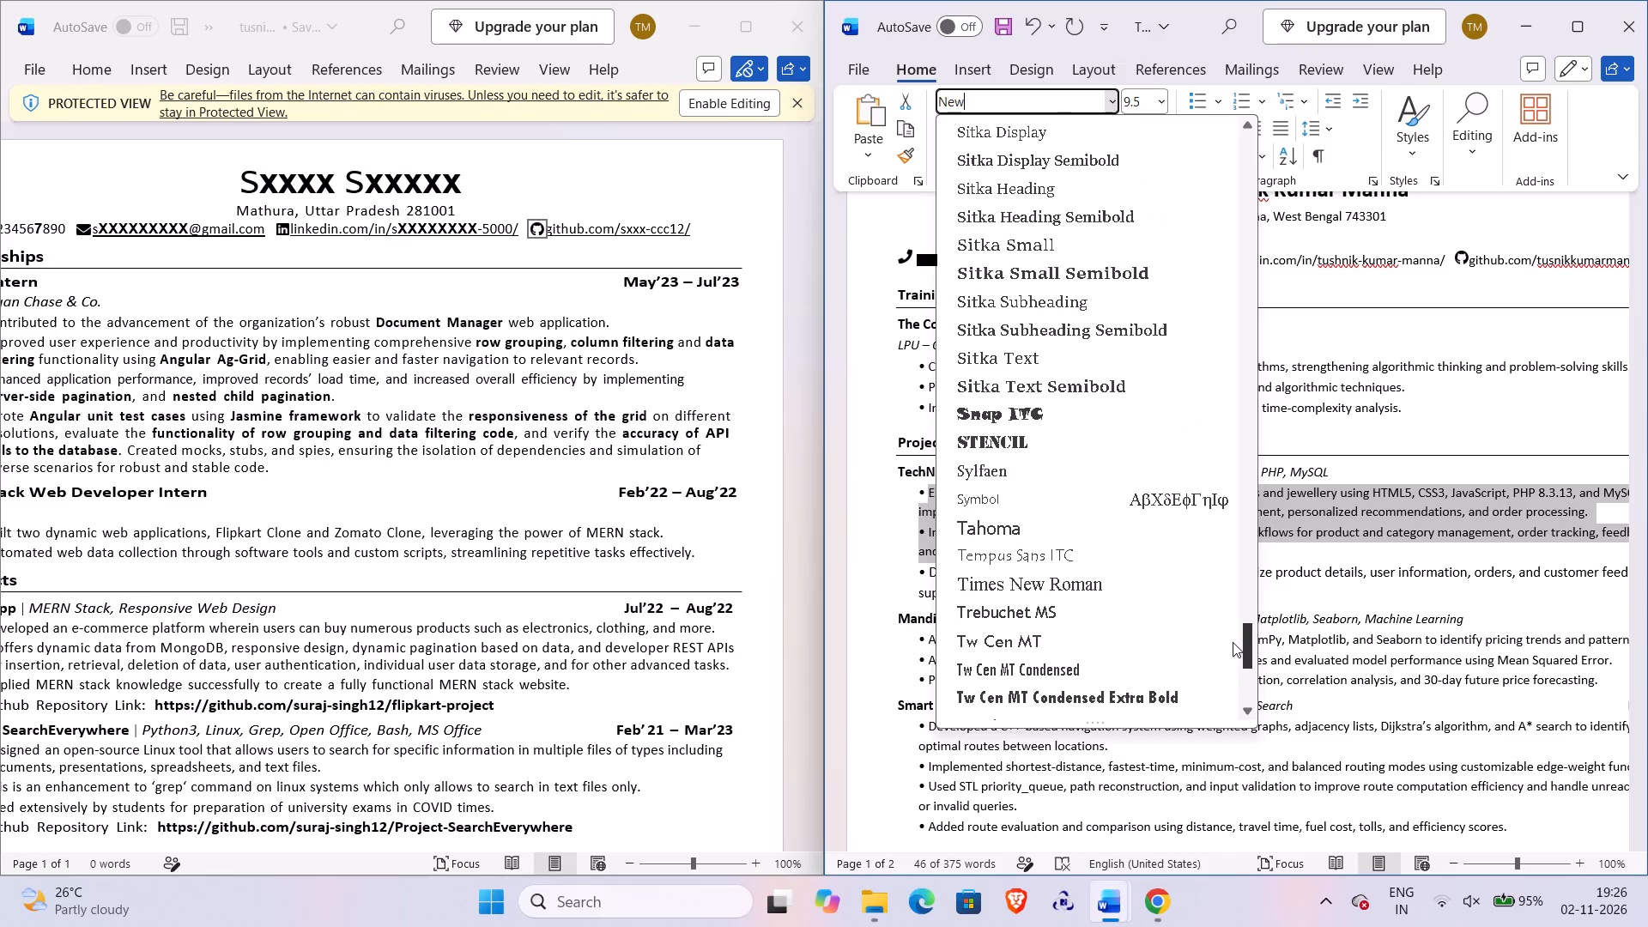
drag(1233, 642, 1215, 621)
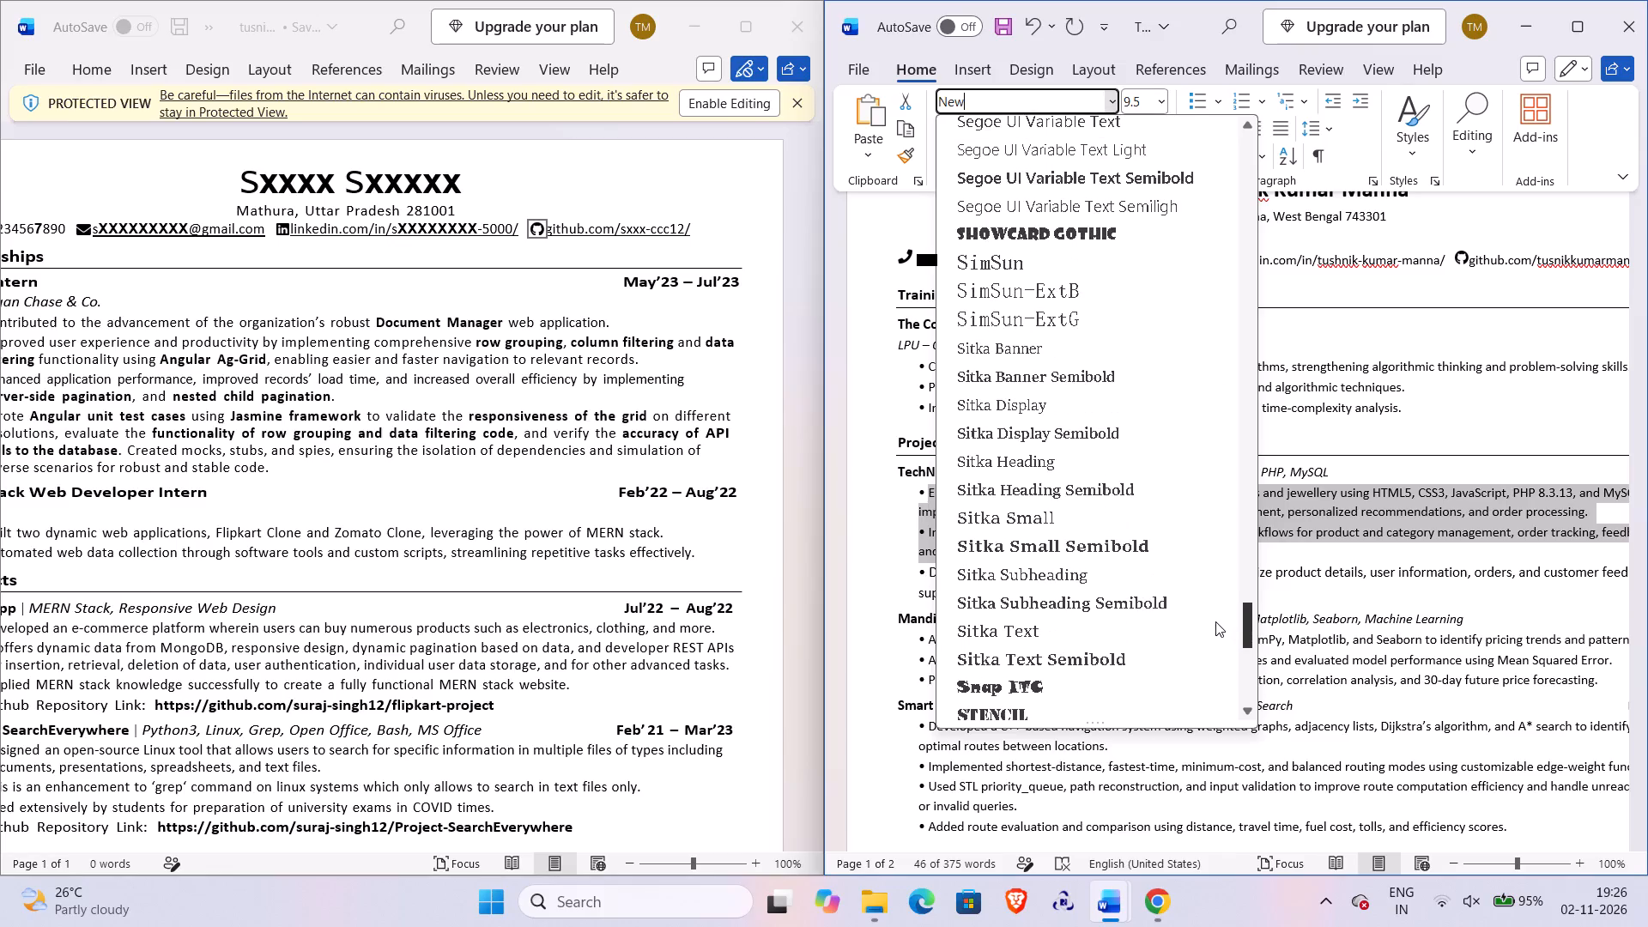
drag(1215, 621, 1203, 591)
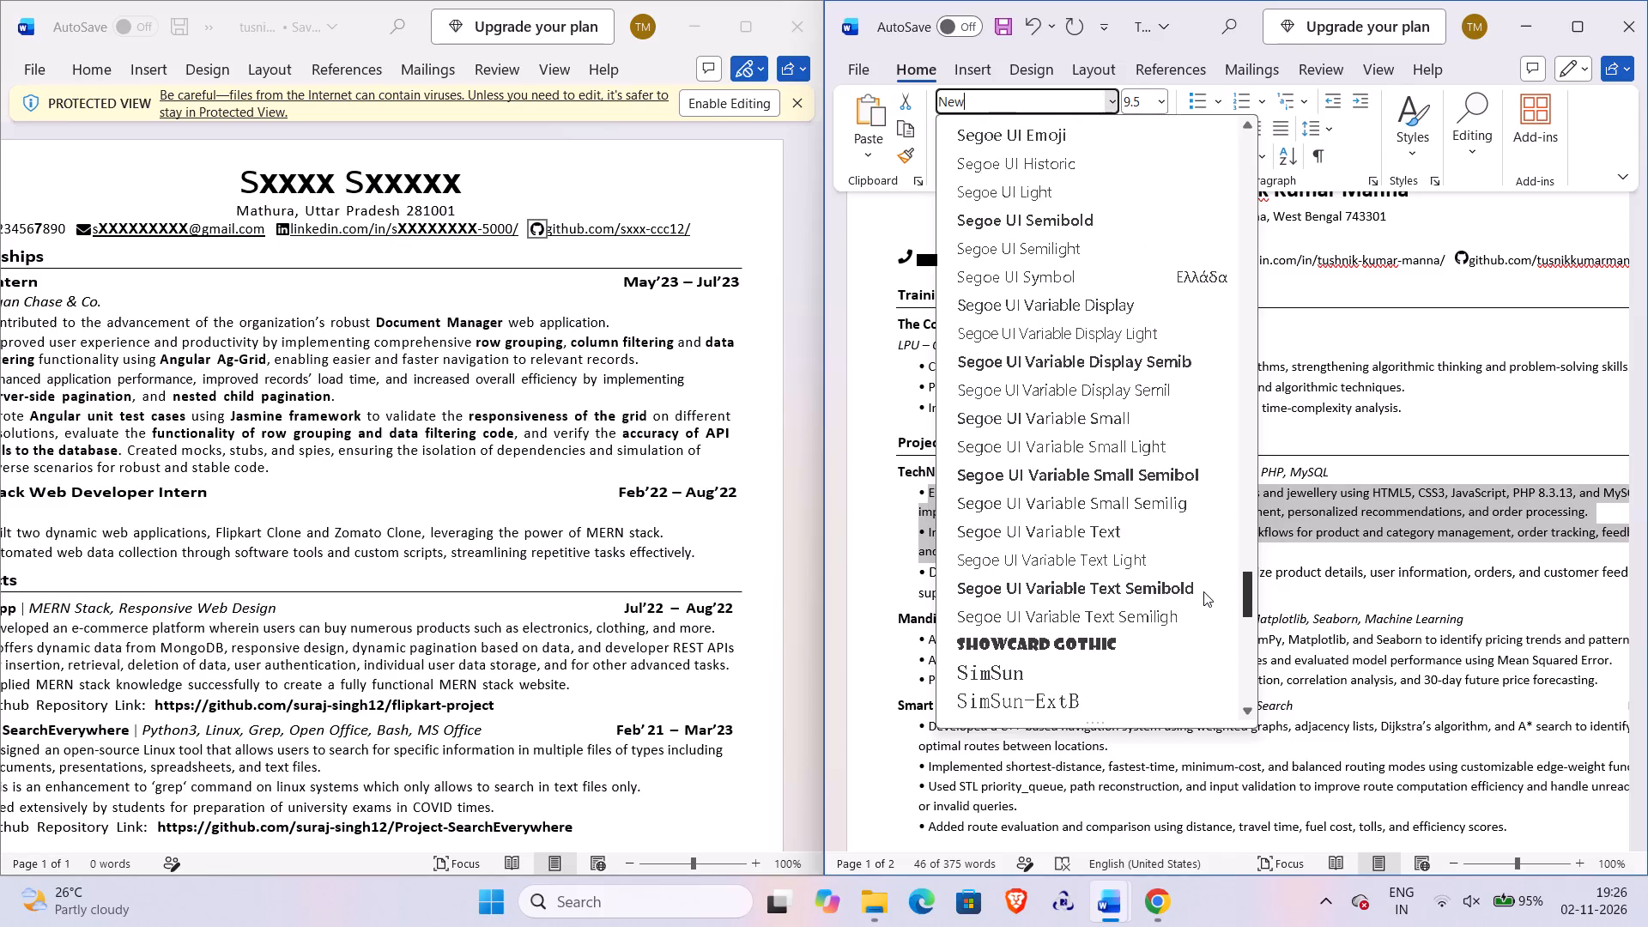
drag(1203, 591, 1202, 573)
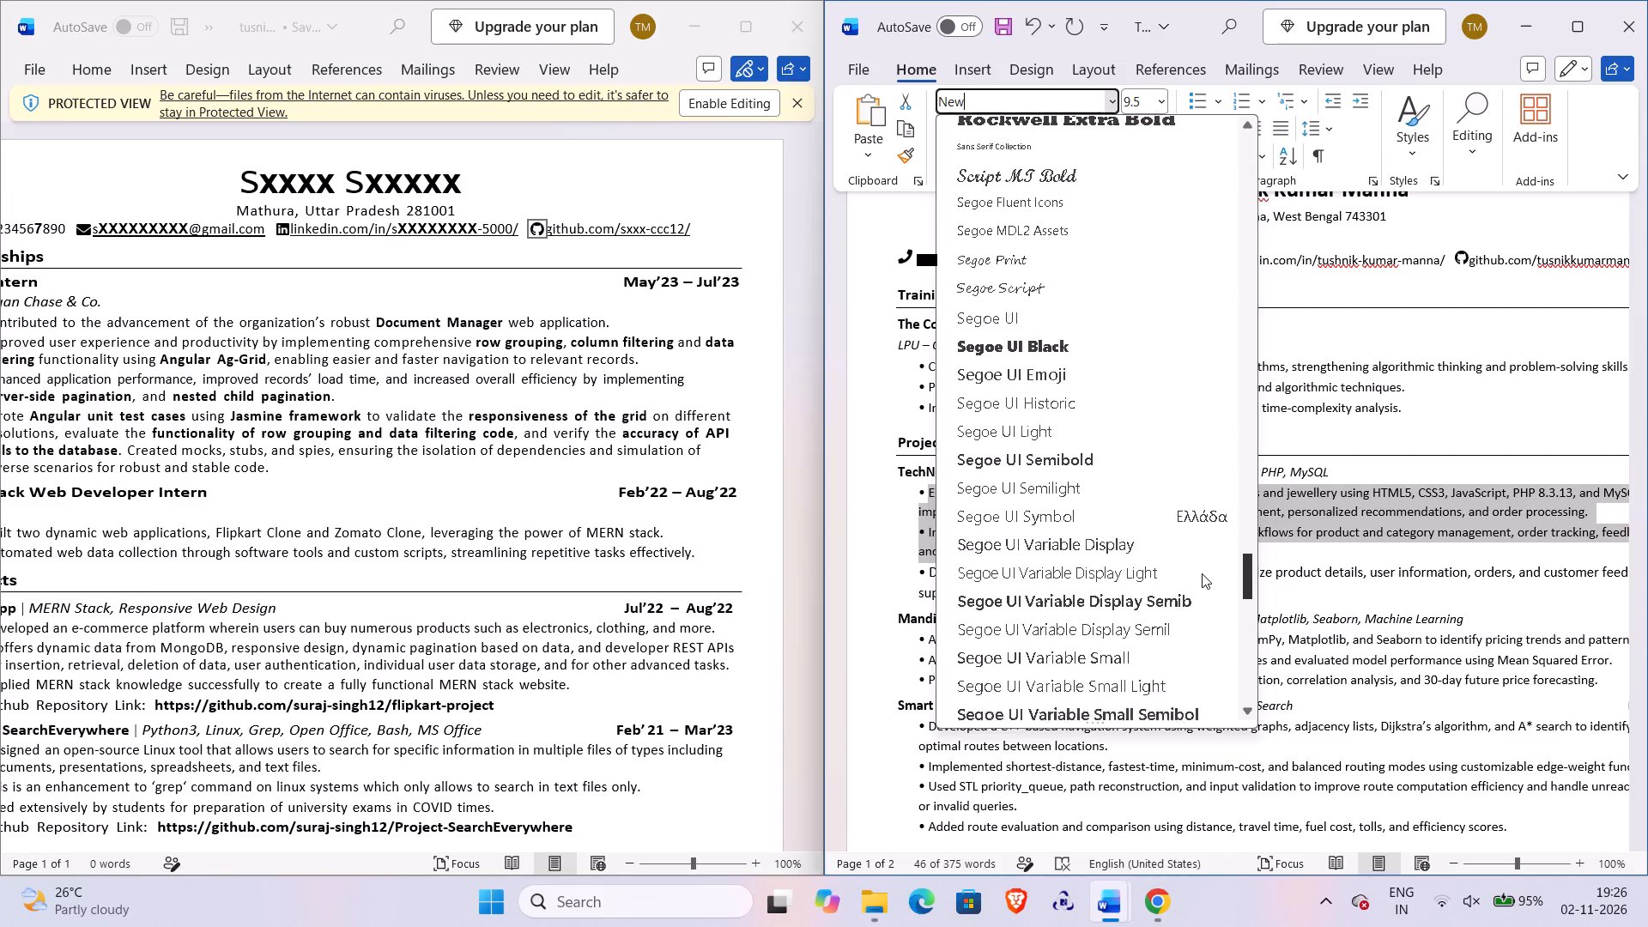
drag(1202, 573, 1199, 545)
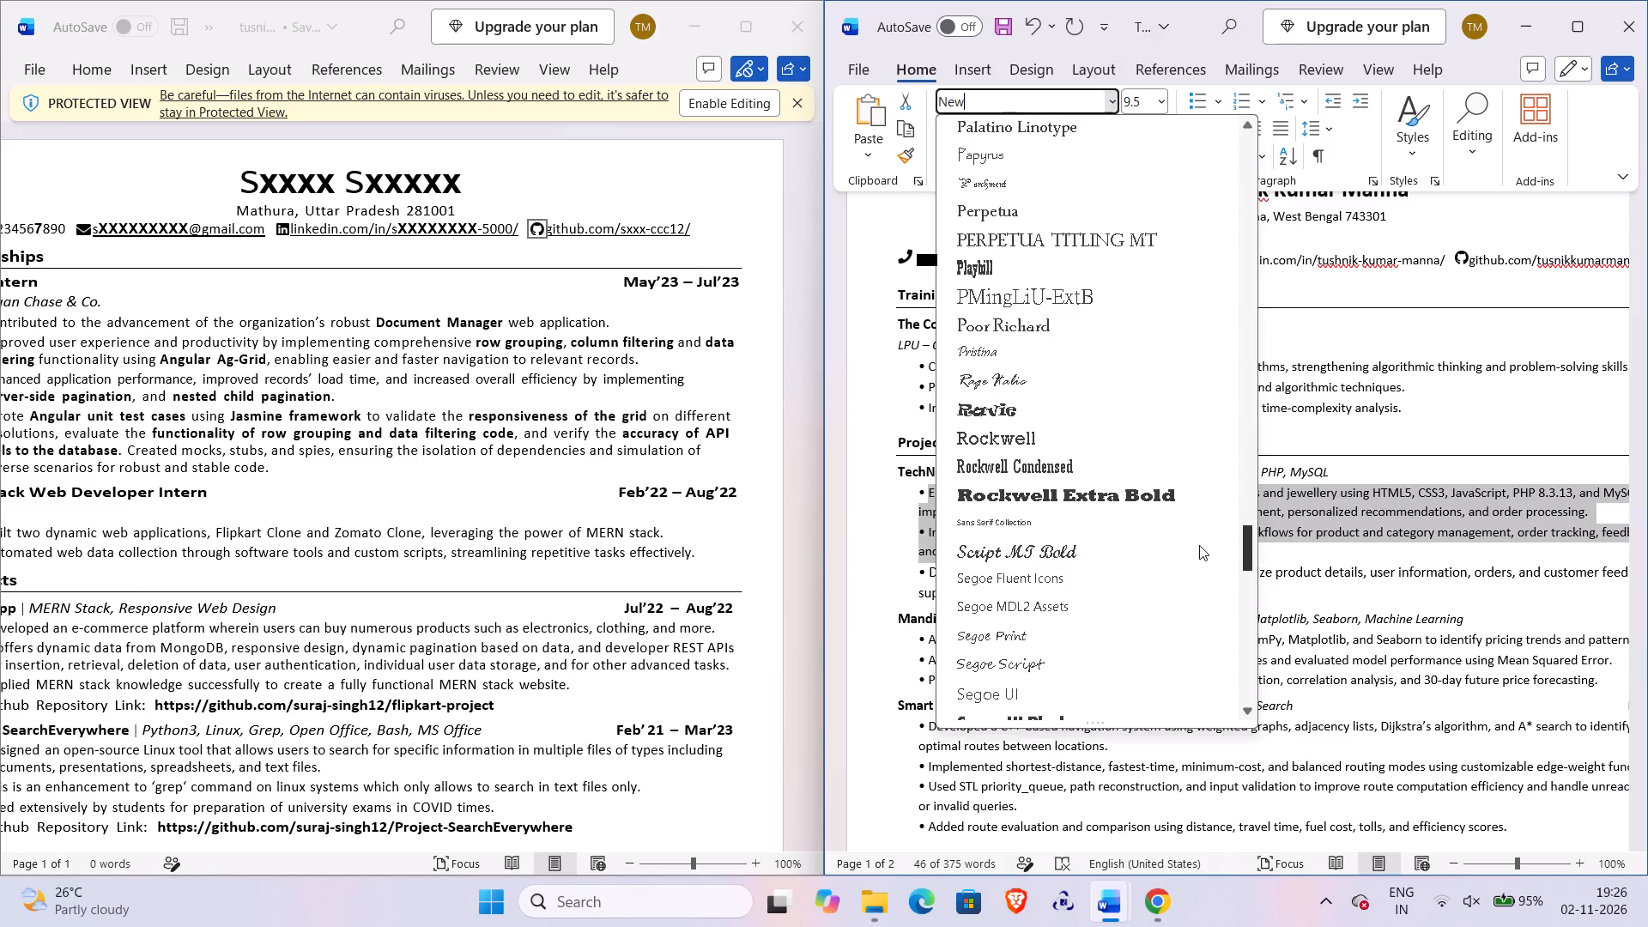
drag(1199, 545, 1196, 530)
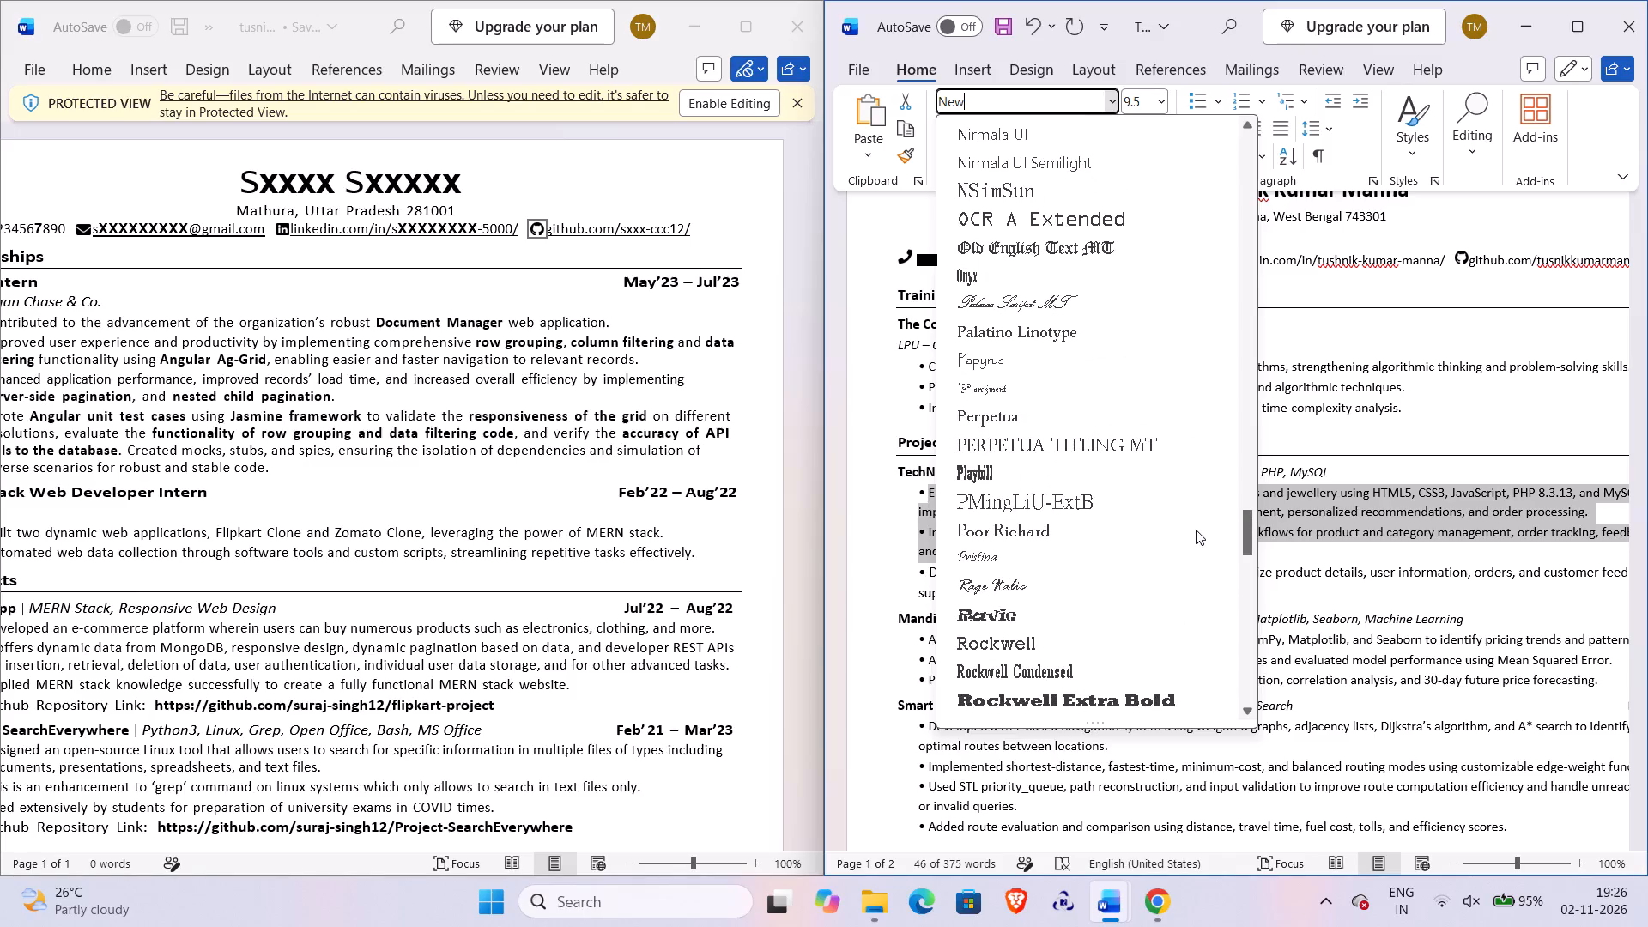
drag(1250, 535, 1245, 524)
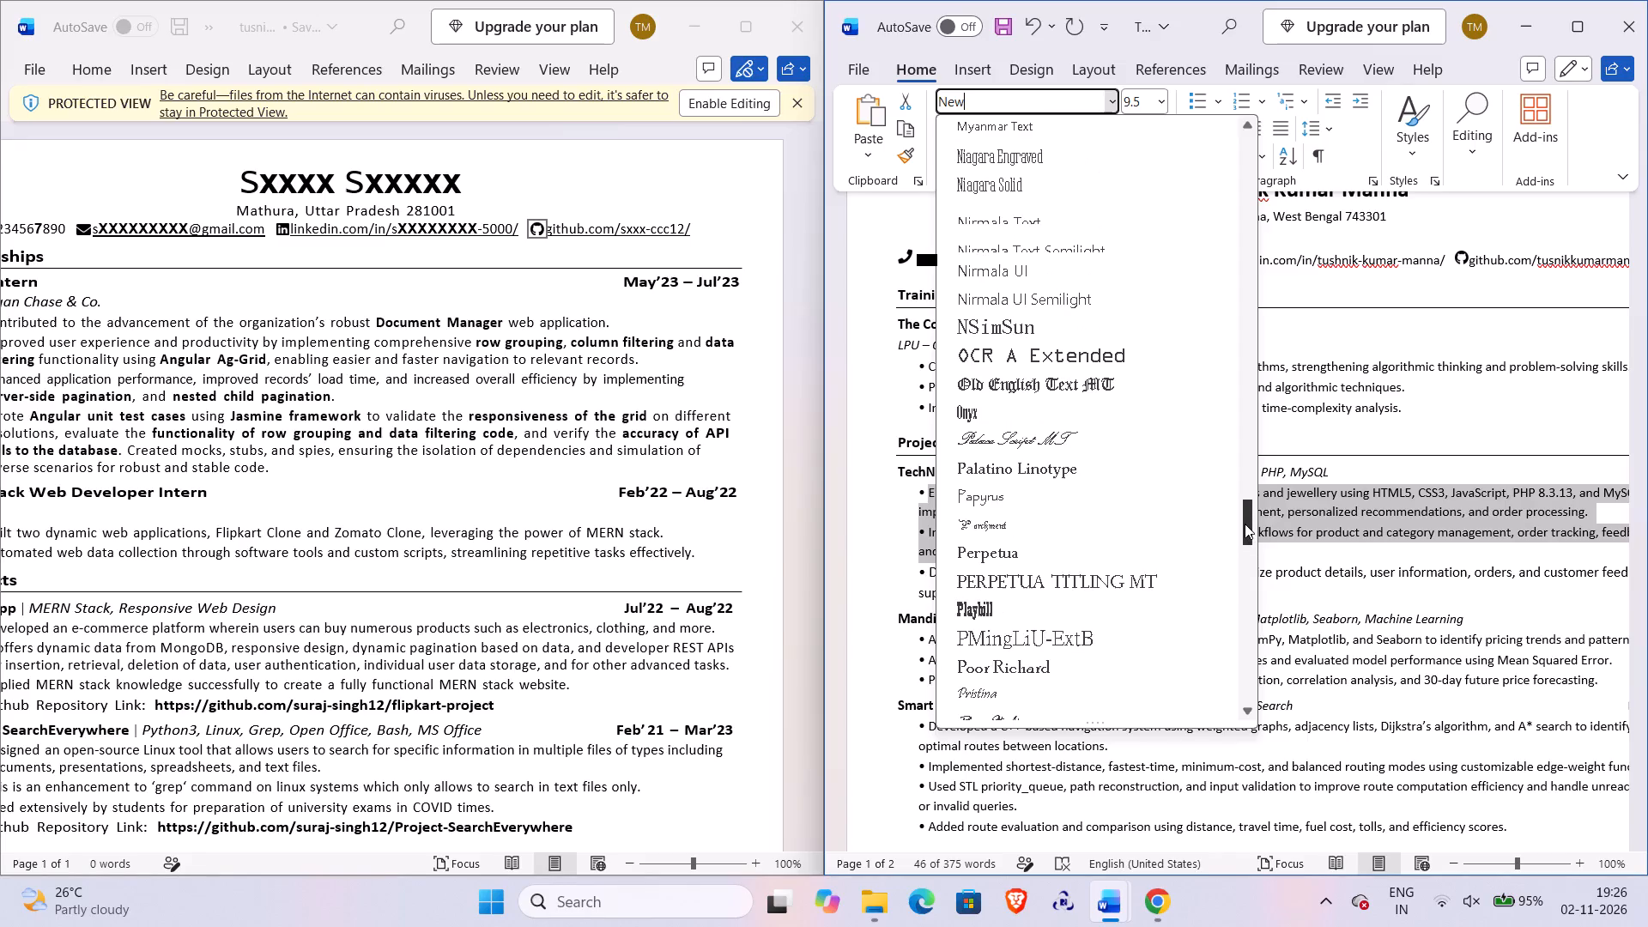
drag(1245, 524, 1239, 516)
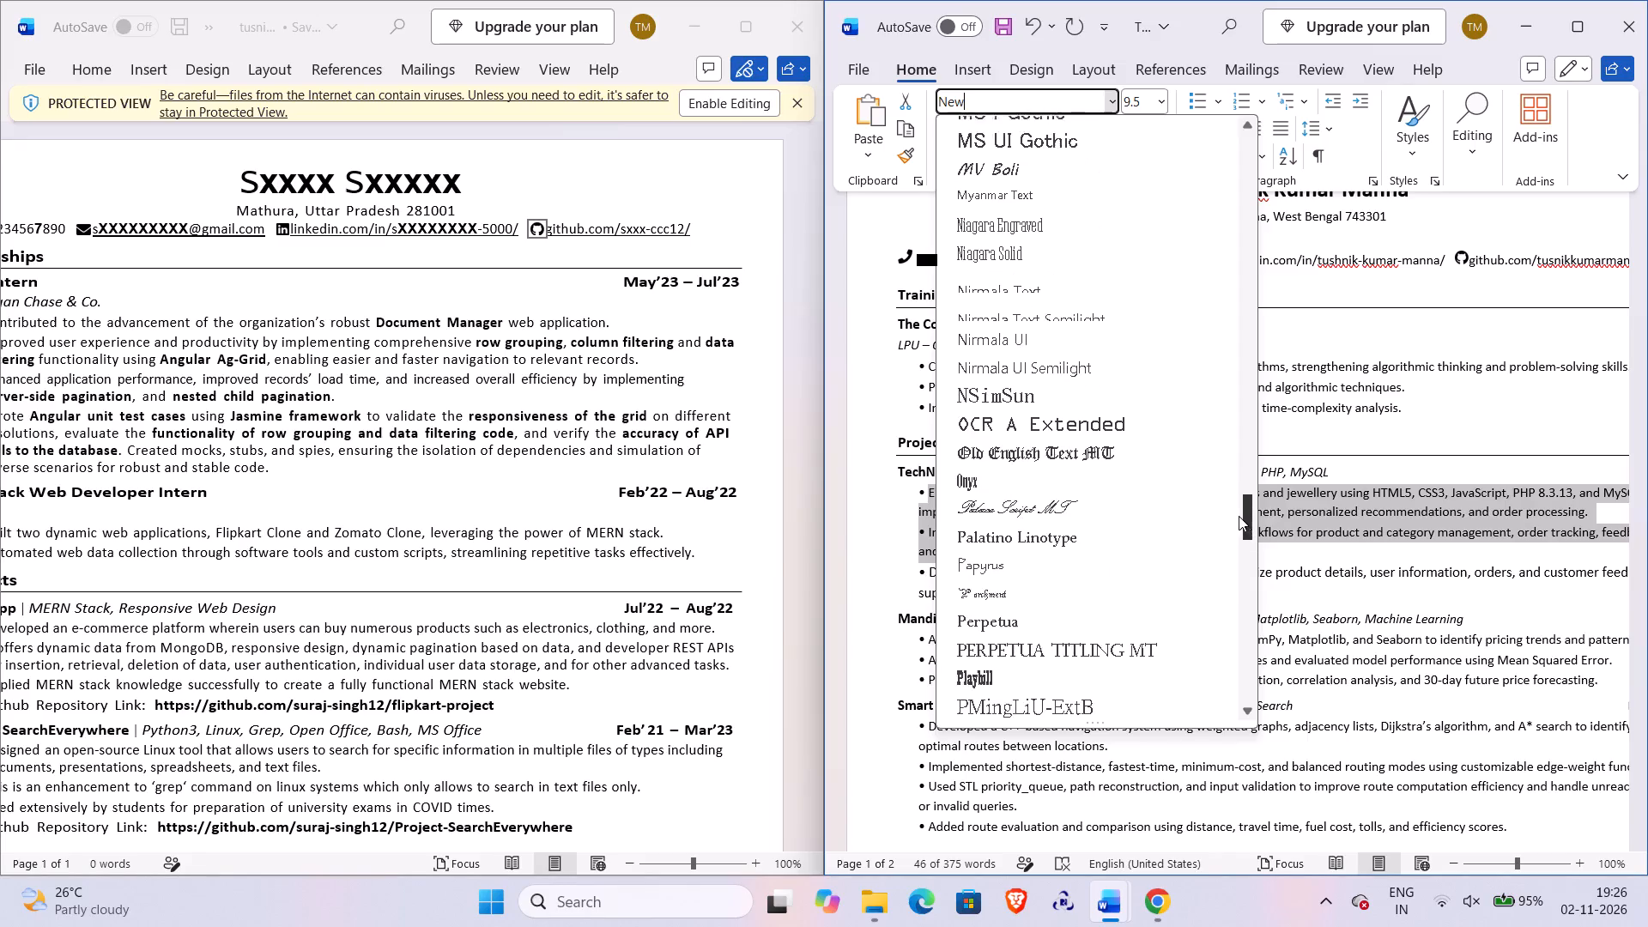
drag(1239, 516, 1233, 504)
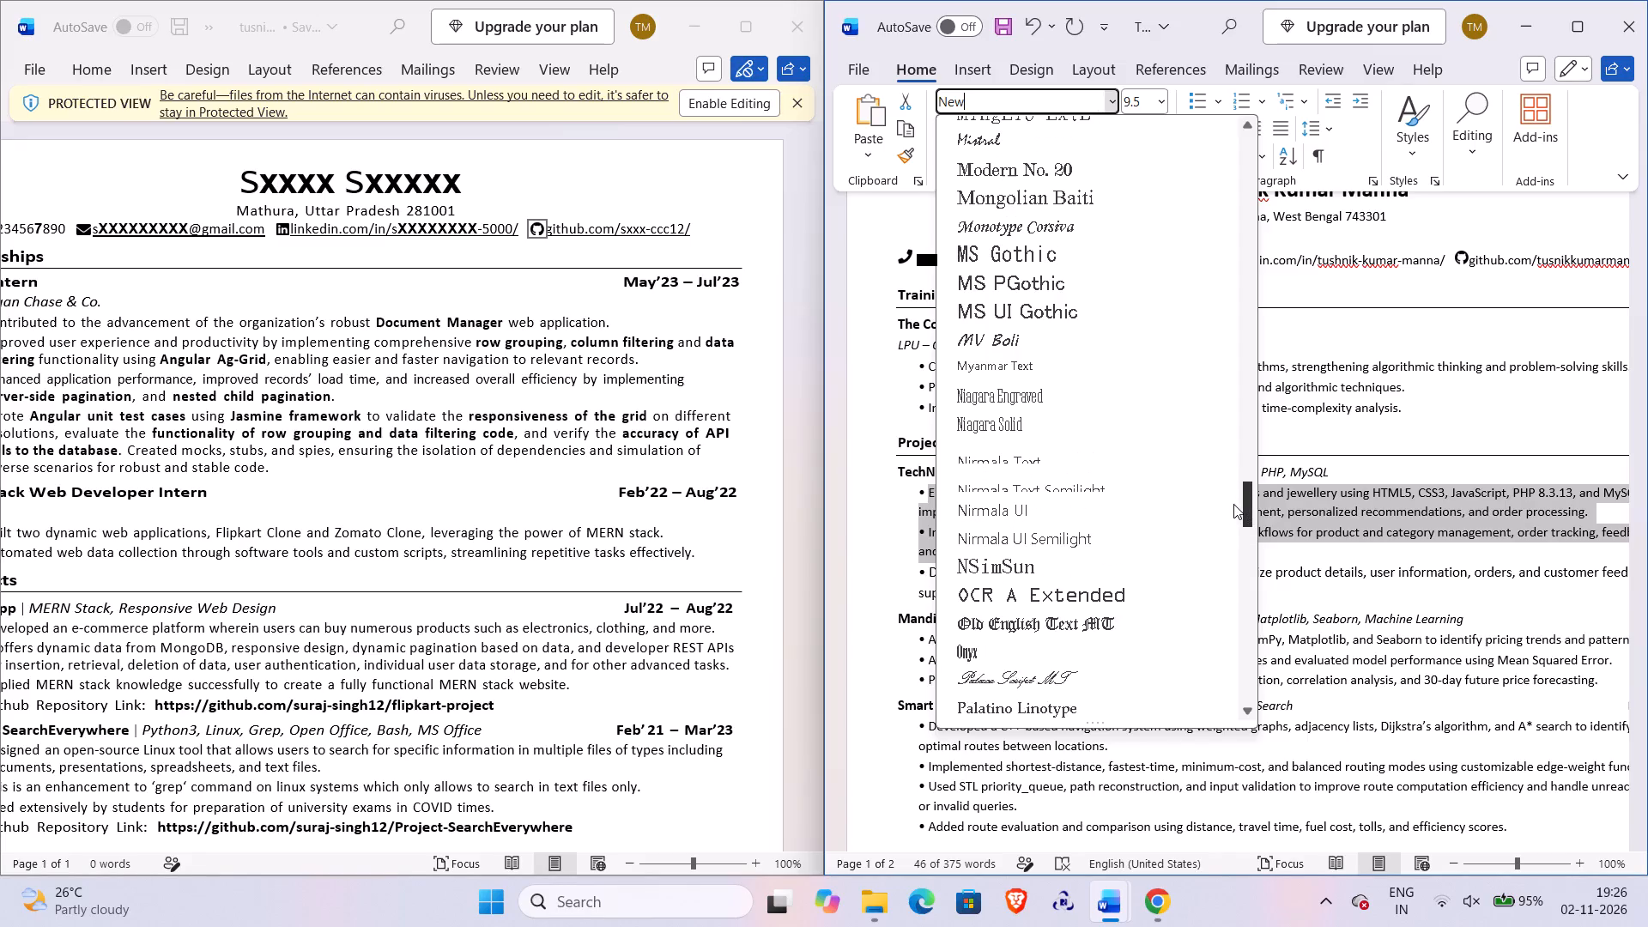
drag(1233, 504, 1227, 487)
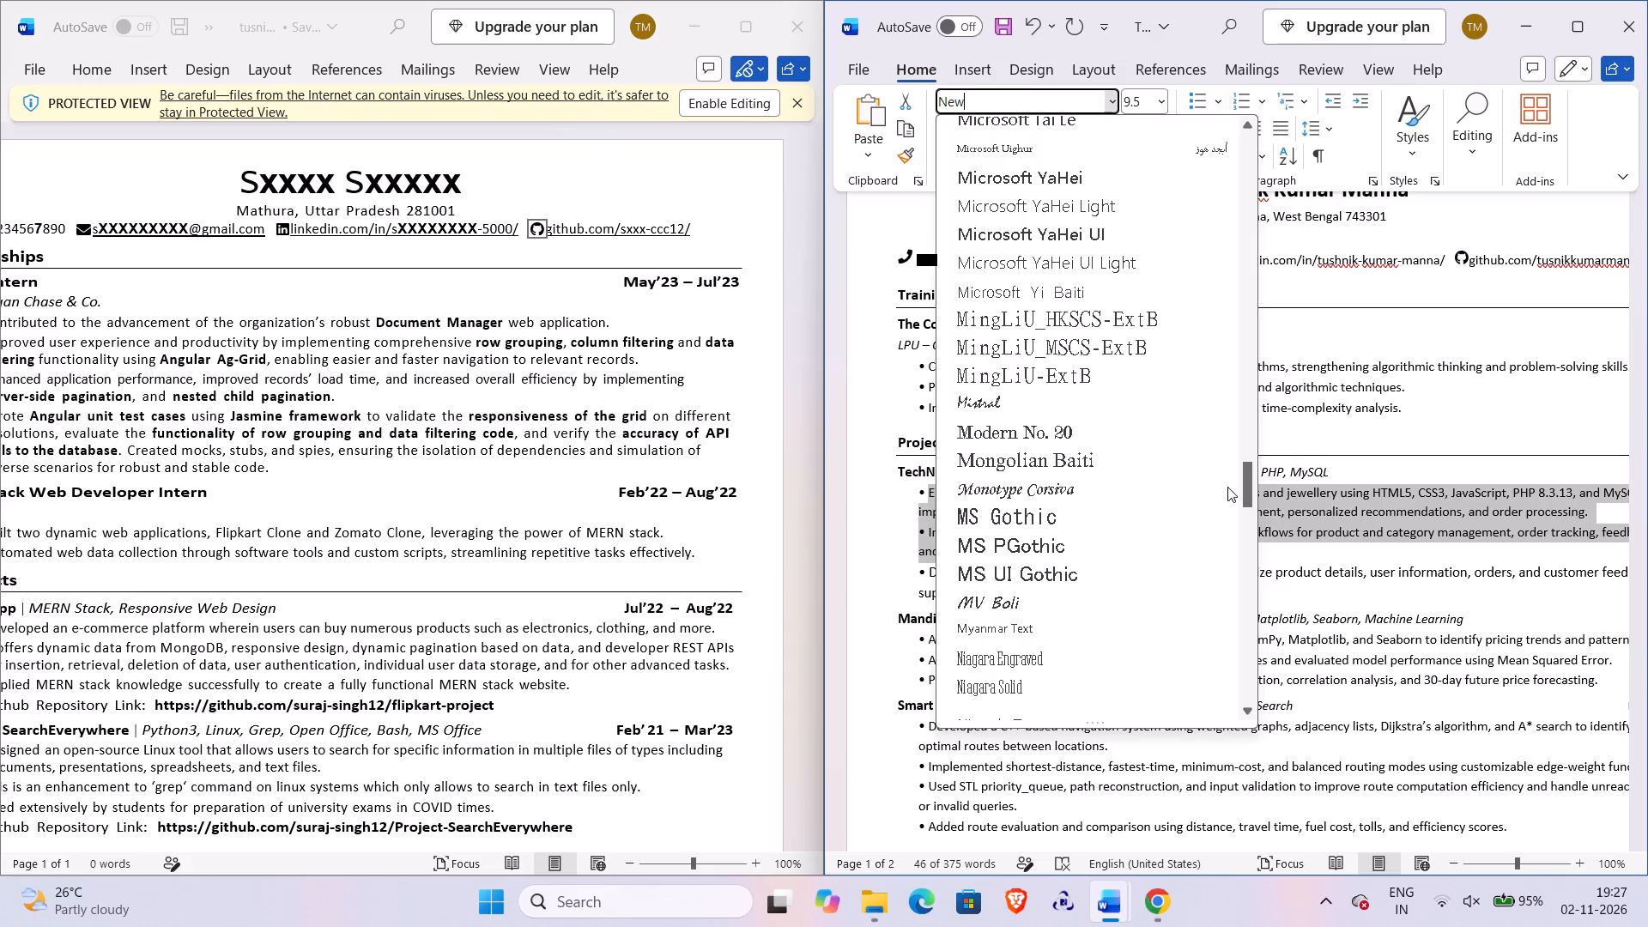
drag(1246, 493, 1243, 471)
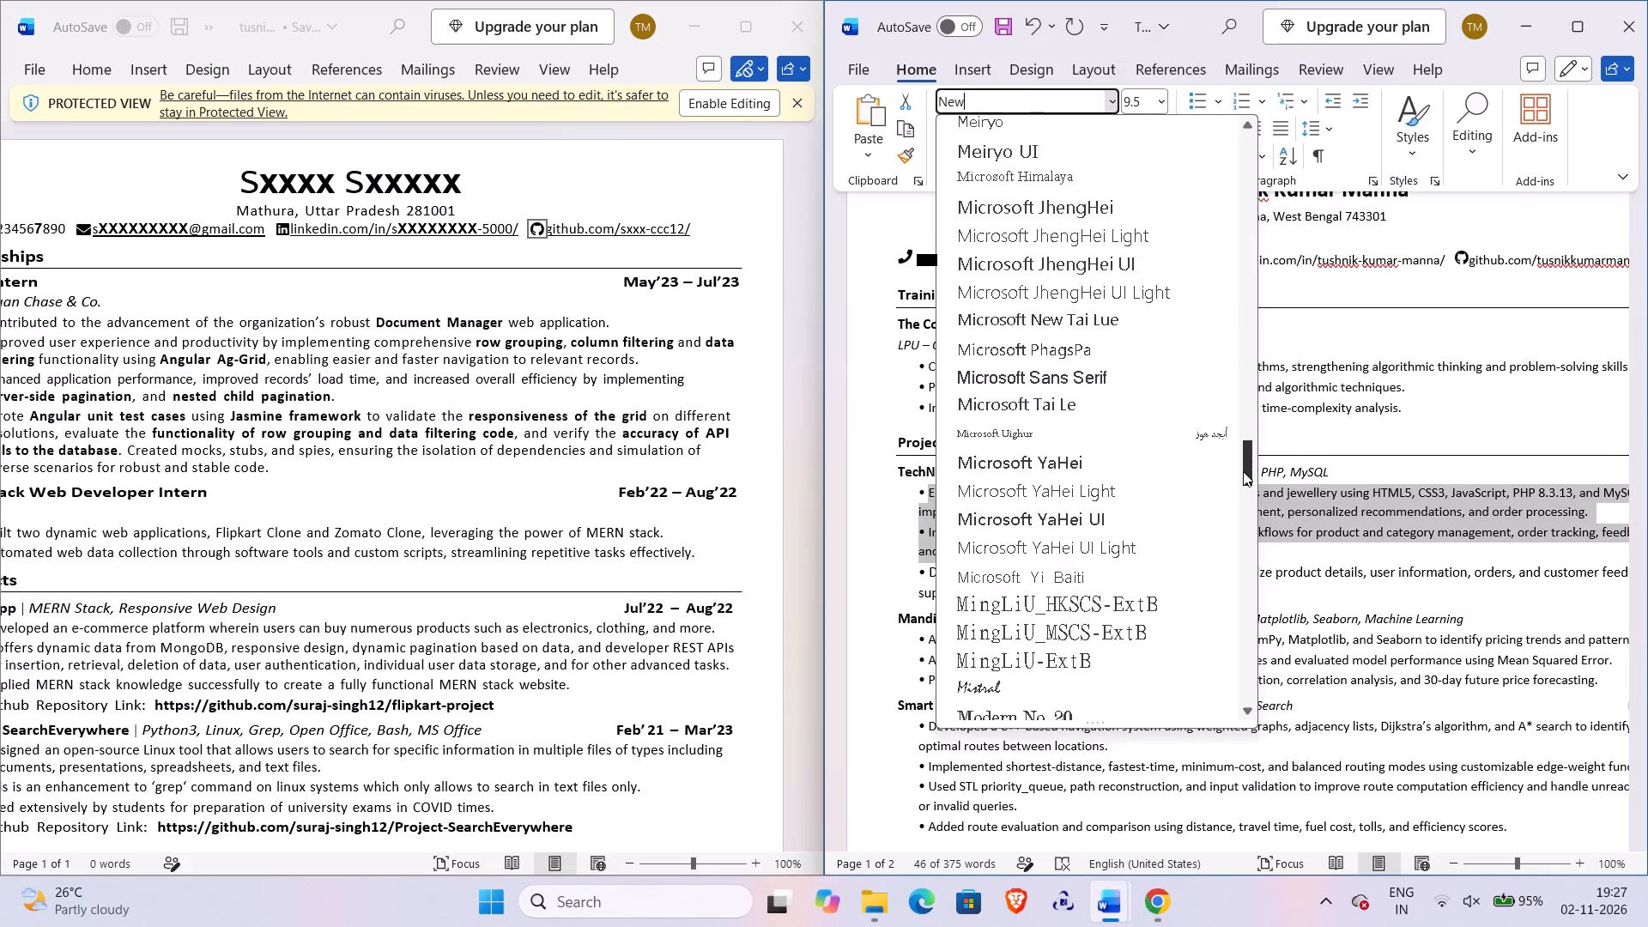
drag(1243, 471, 1239, 461)
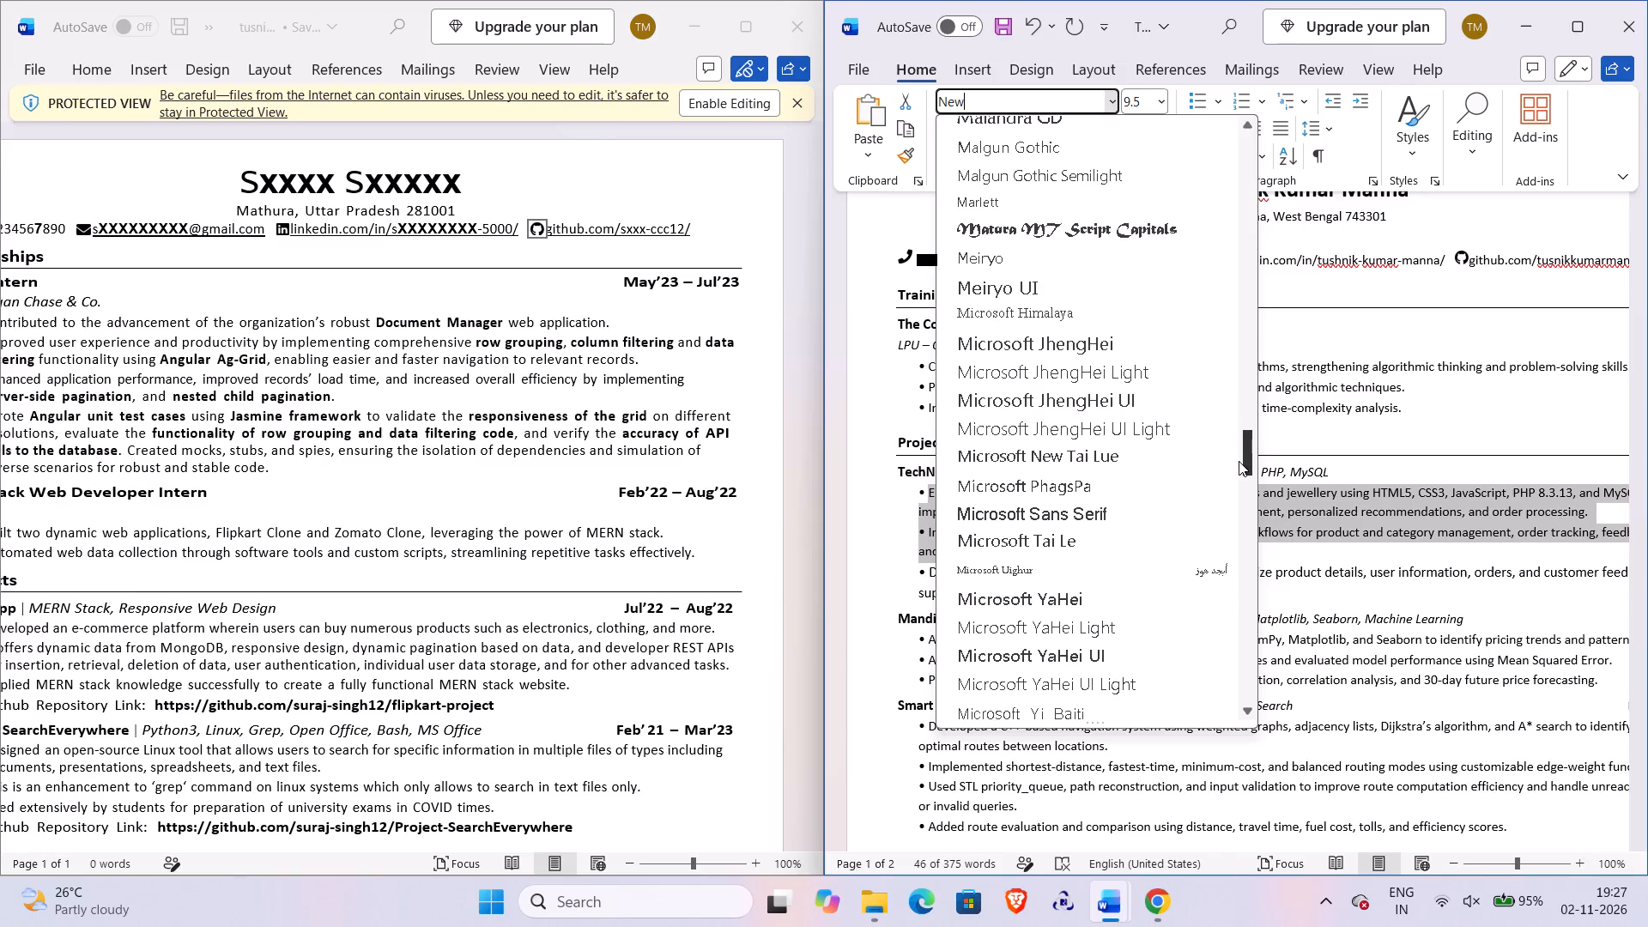
drag(1239, 461, 1241, 447)
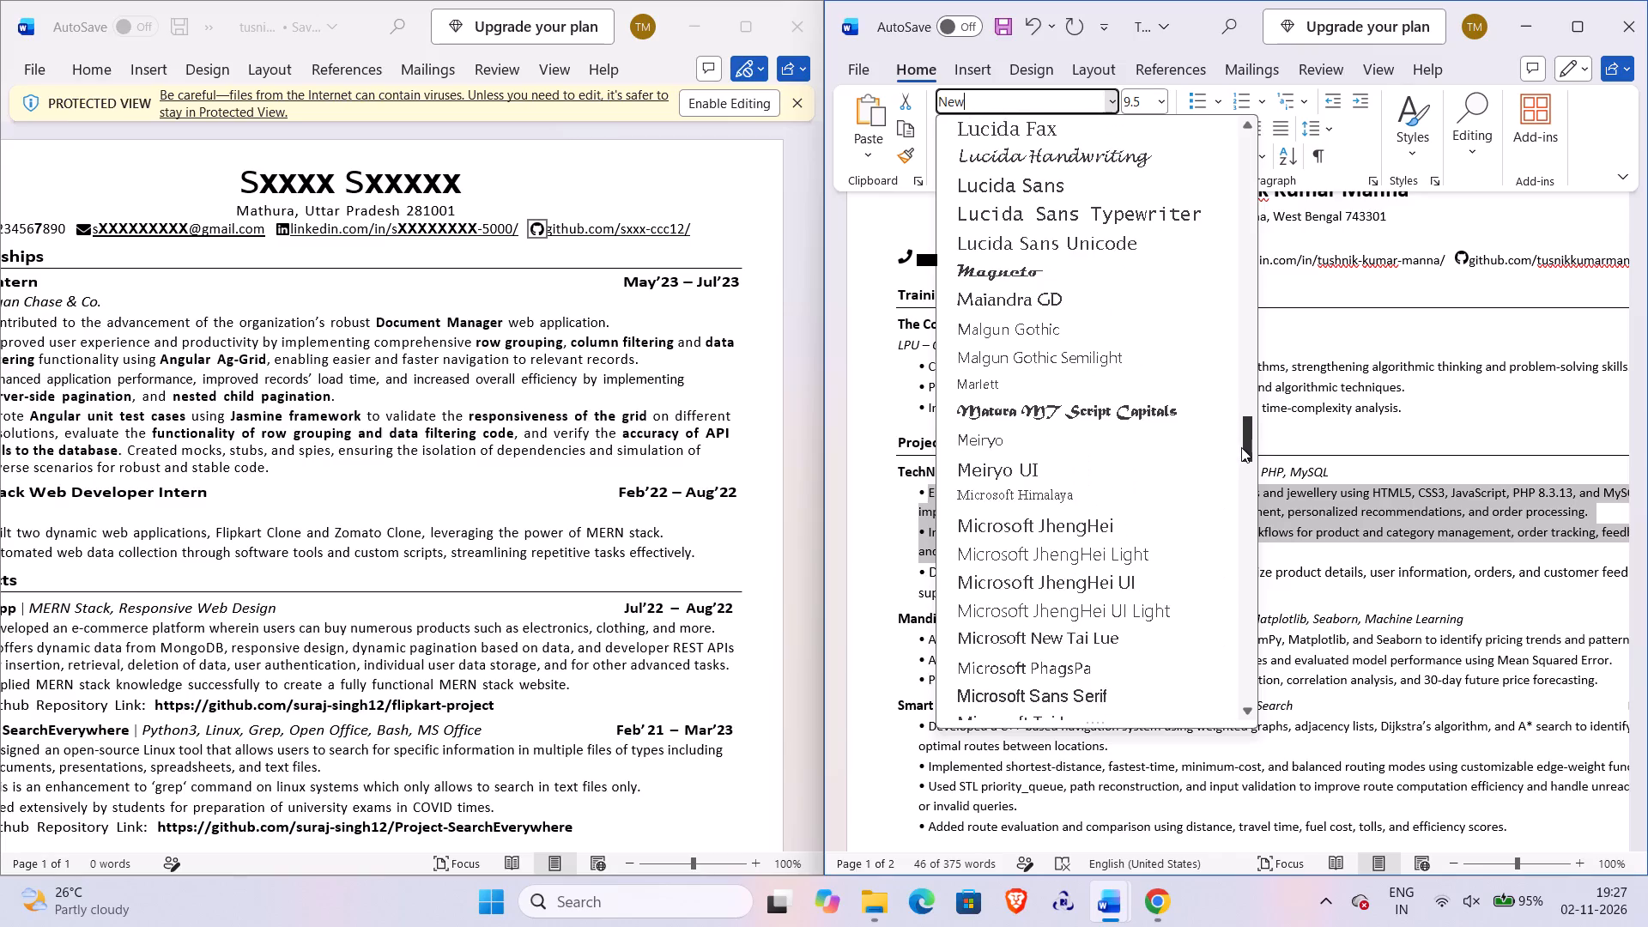
drag(1241, 447, 1243, 440)
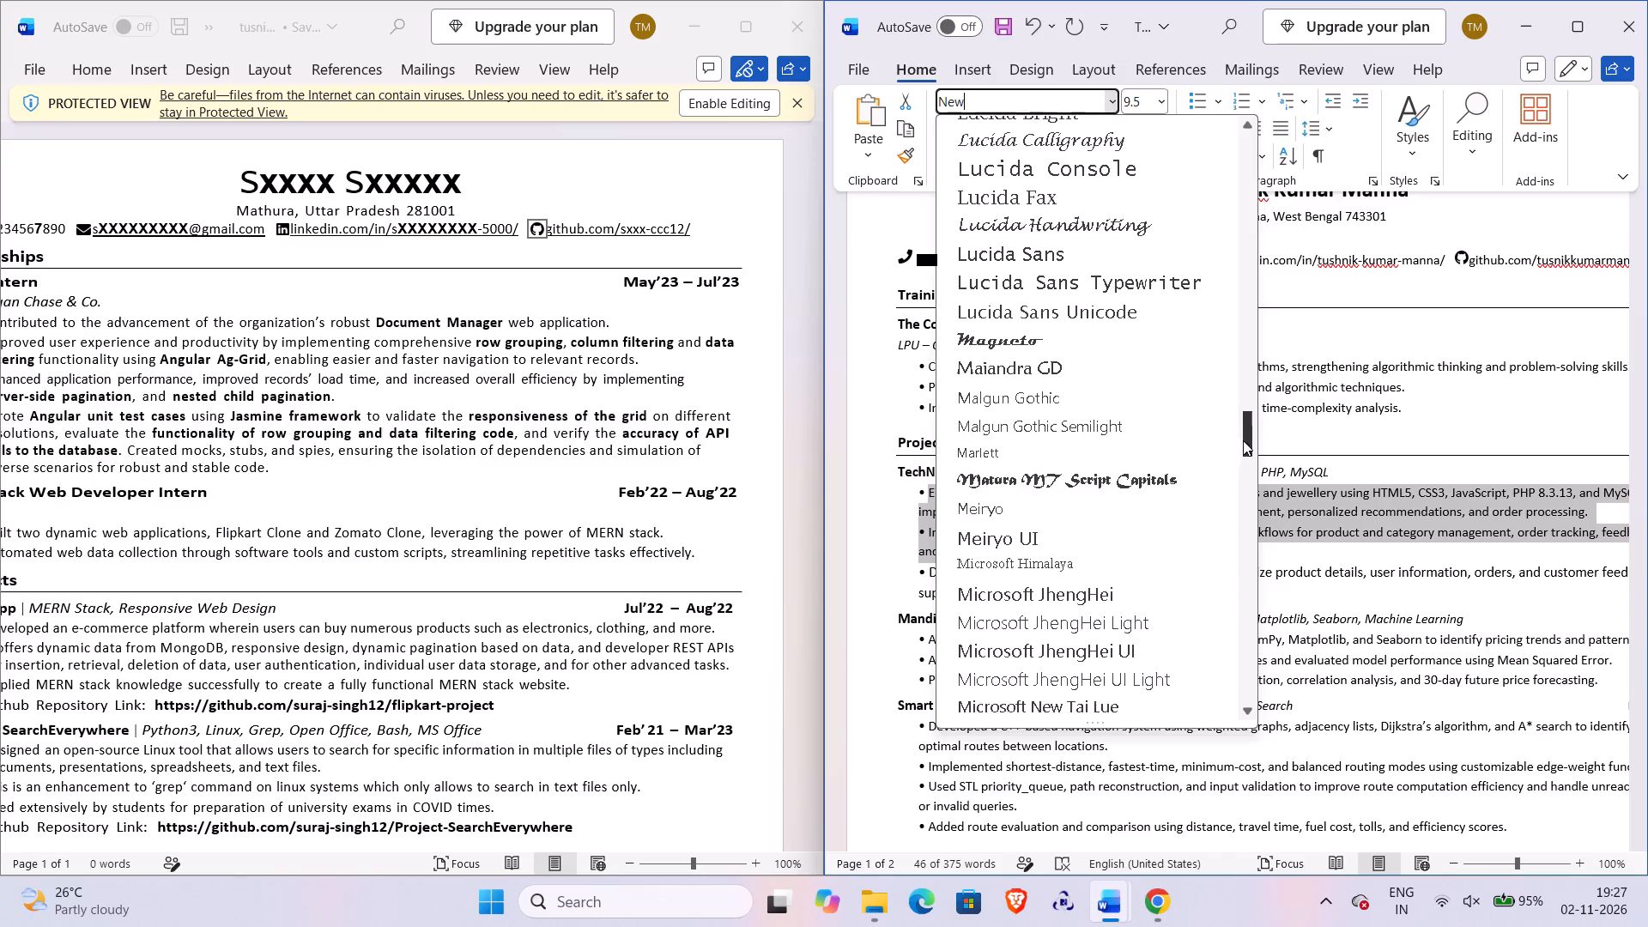
drag(1243, 440, 1239, 404)
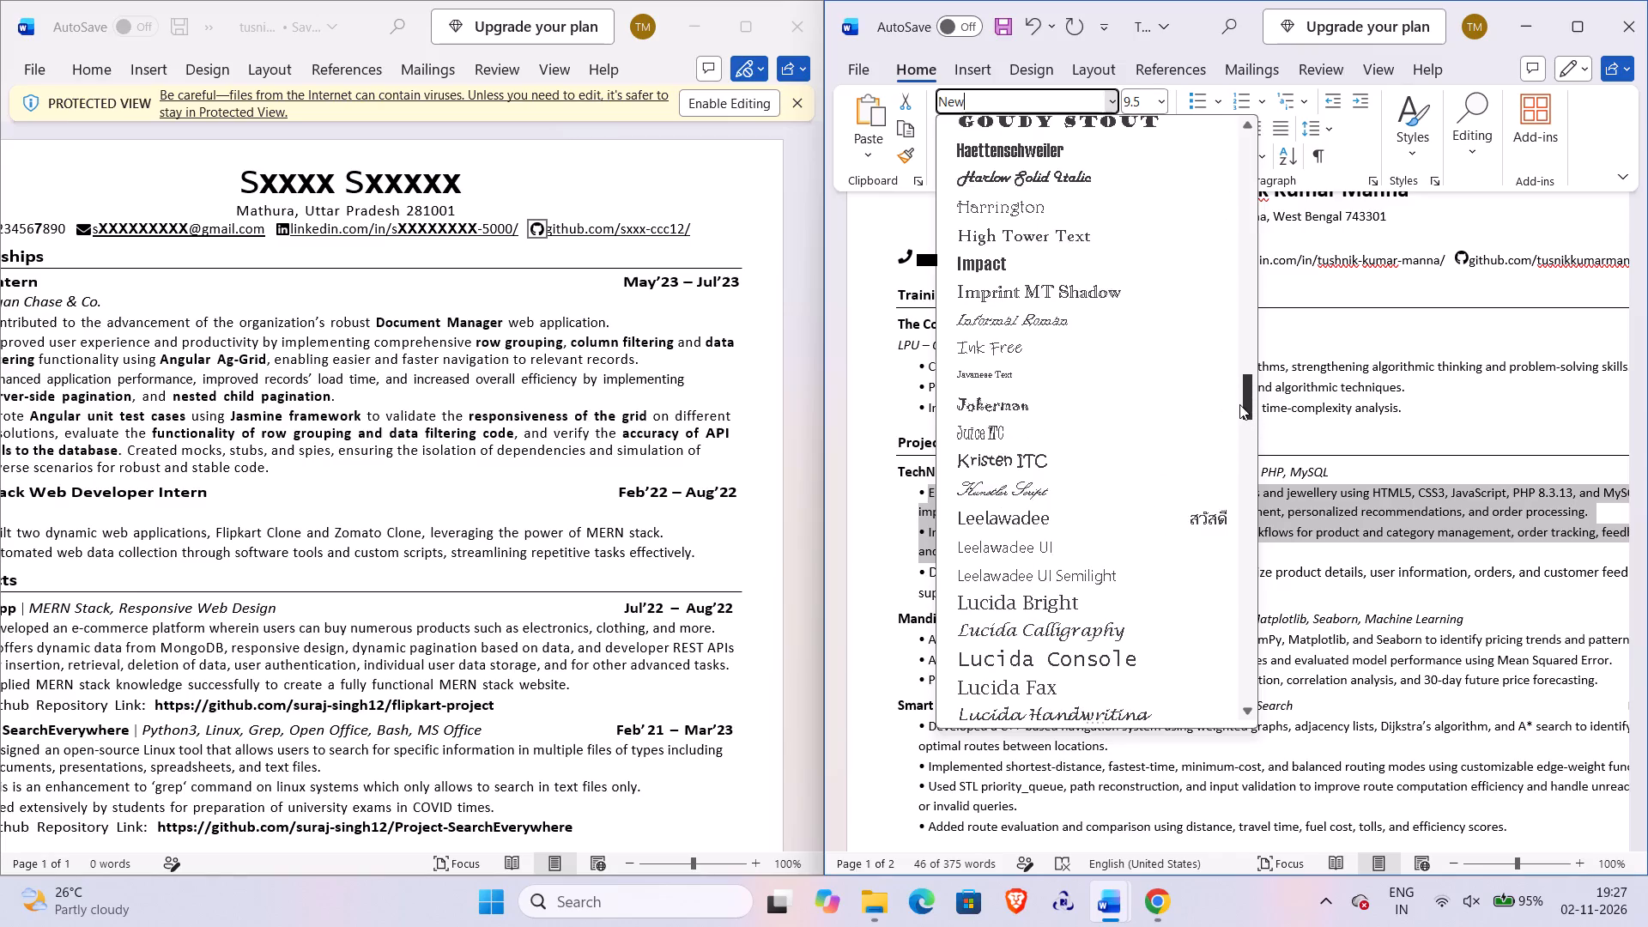
drag(1239, 404, 1227, 380)
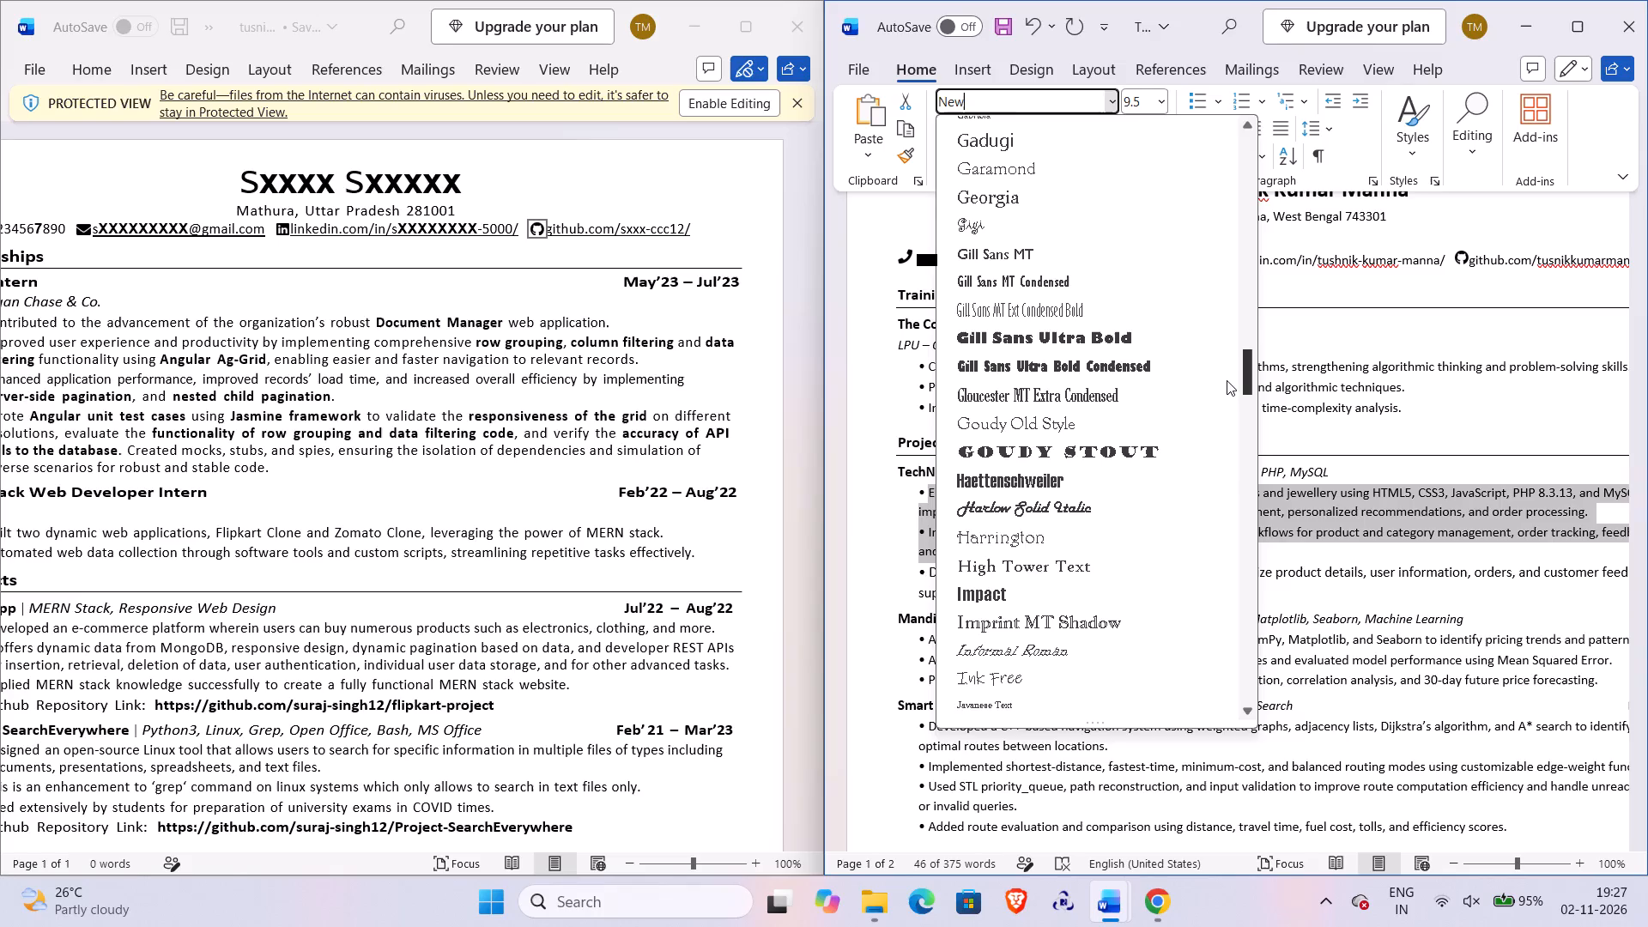
drag(1227, 380, 1225, 376)
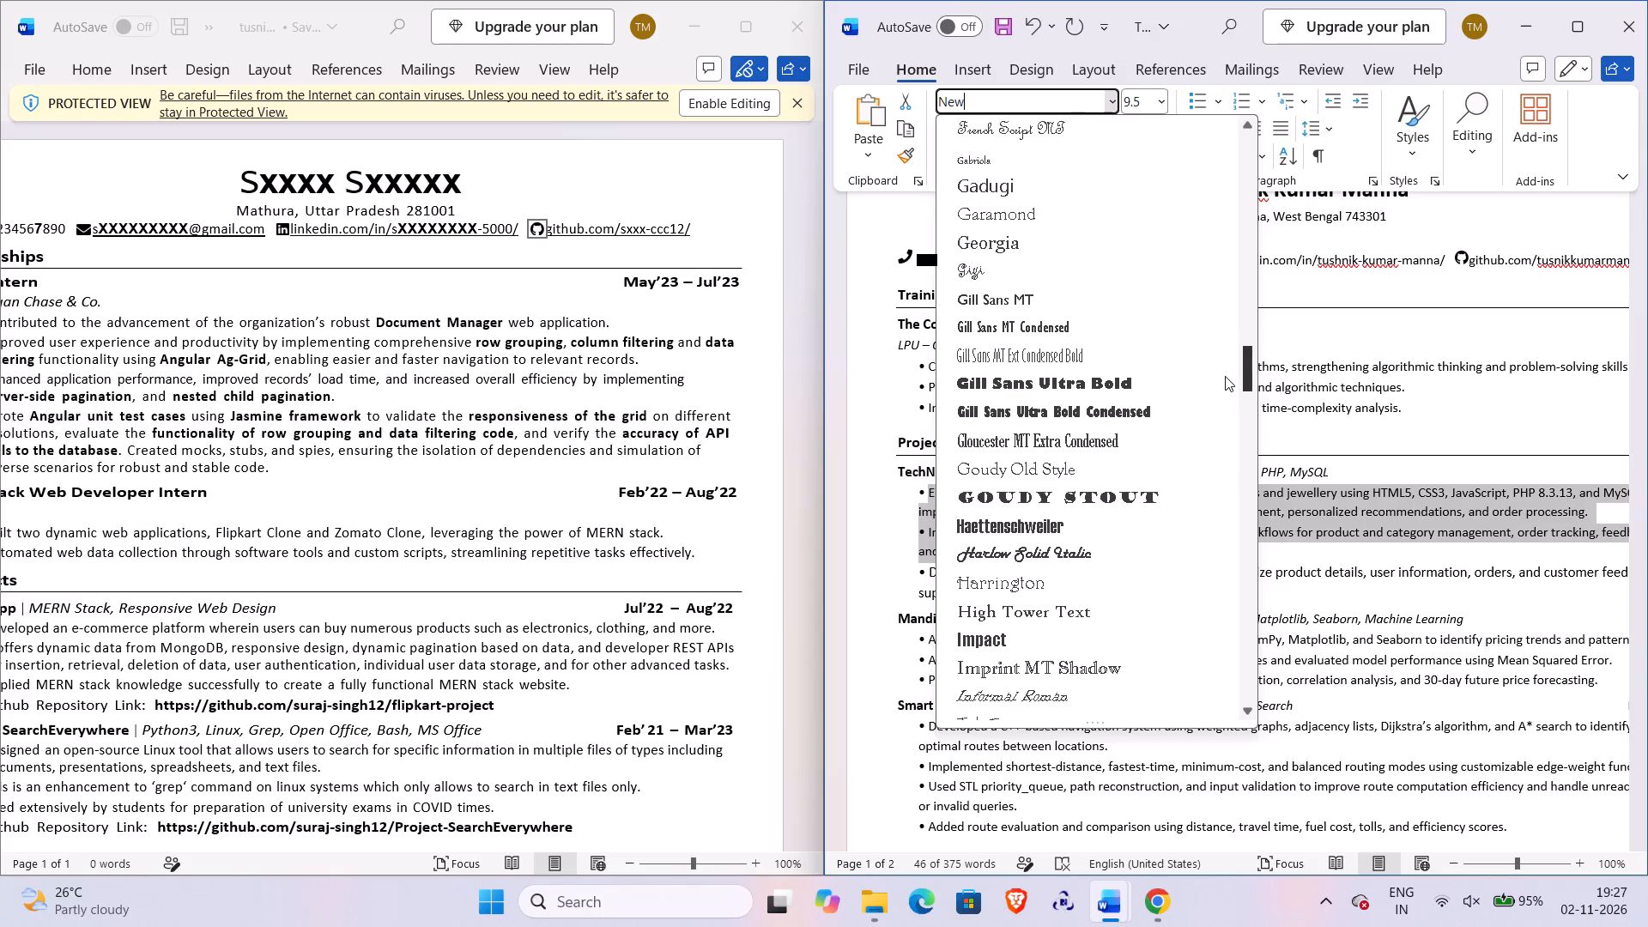
drag(1225, 376, 1221, 248)
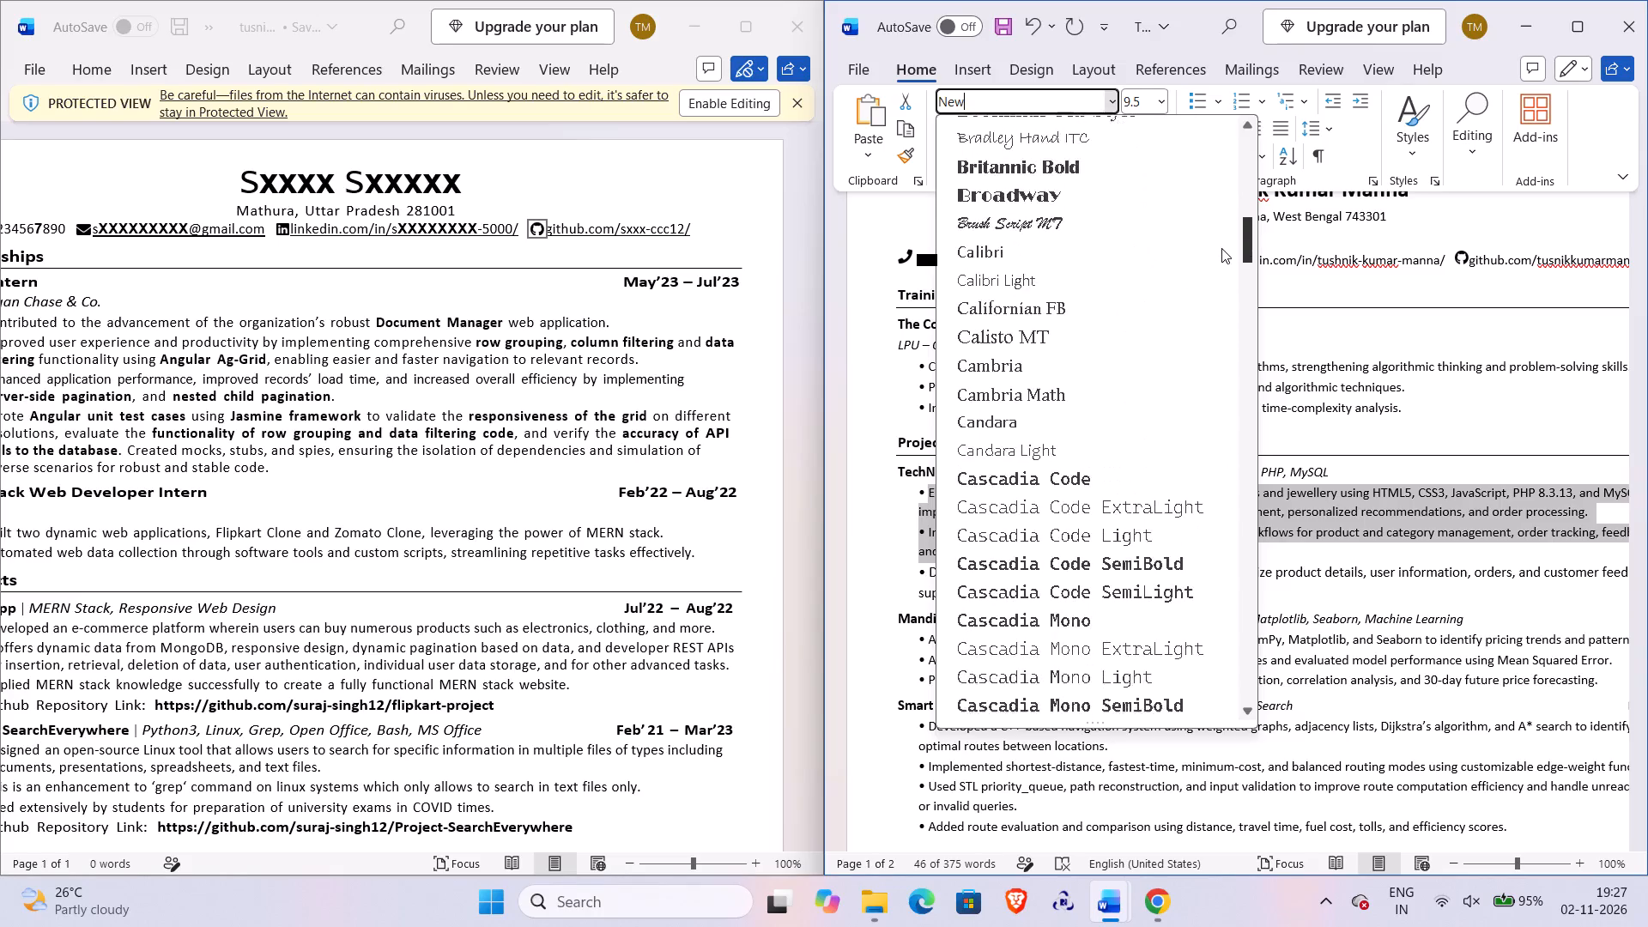
drag(1221, 248, 1220, 133)
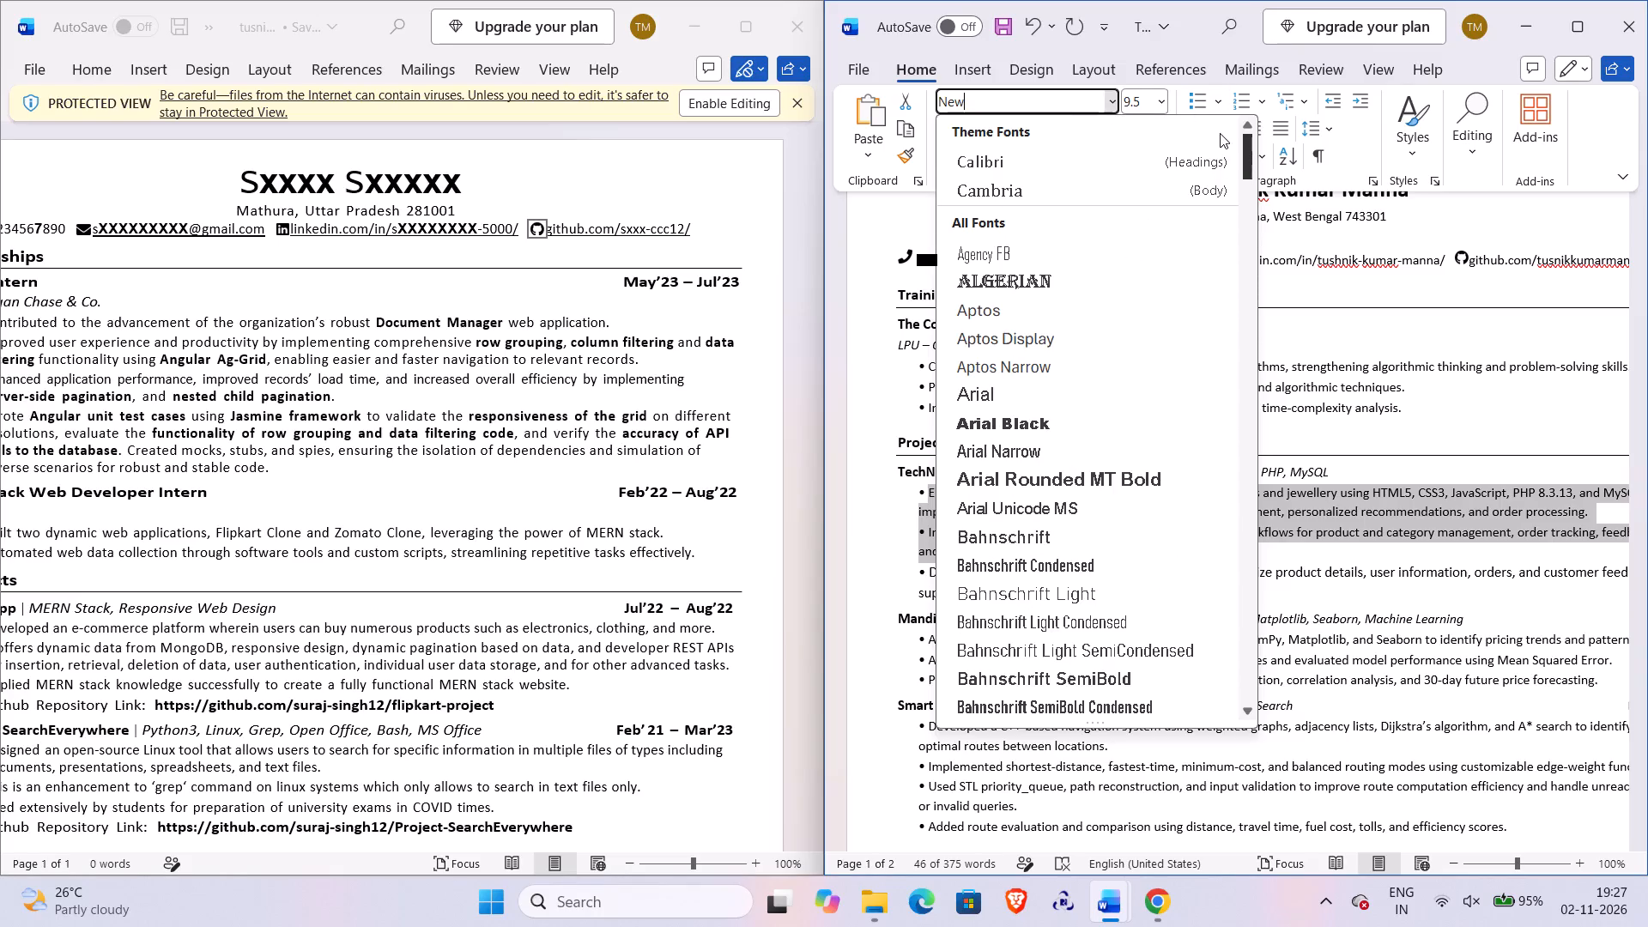
drag(1220, 133, 1227, 201)
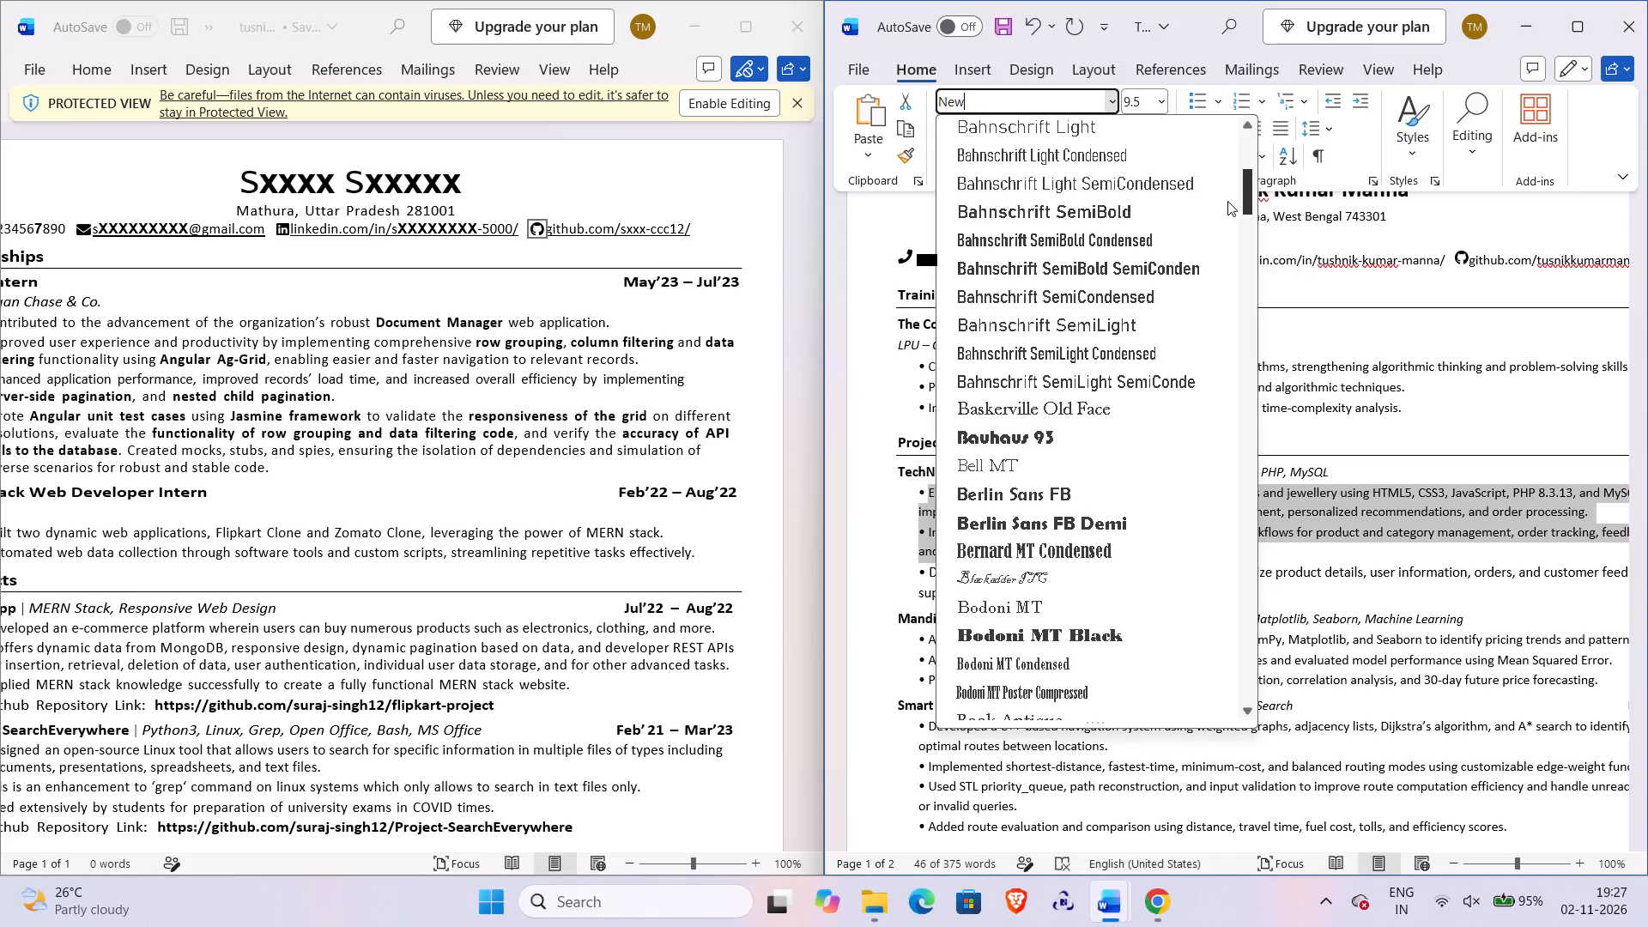
drag(1227, 201, 1227, 215)
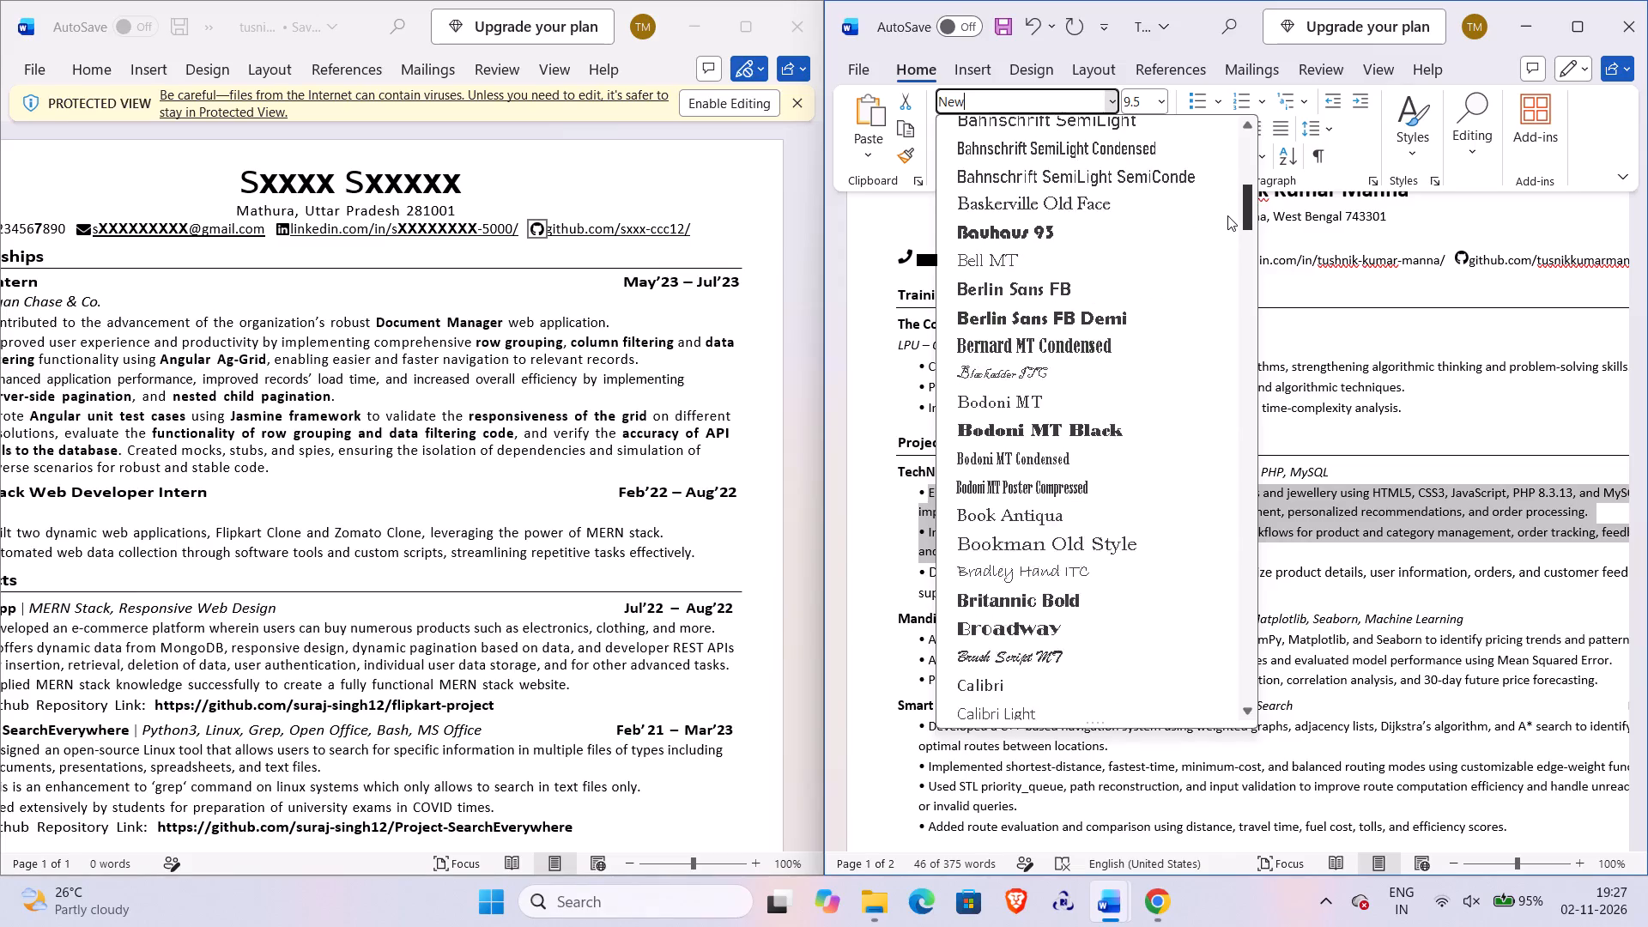
drag(1227, 215, 1221, 155)
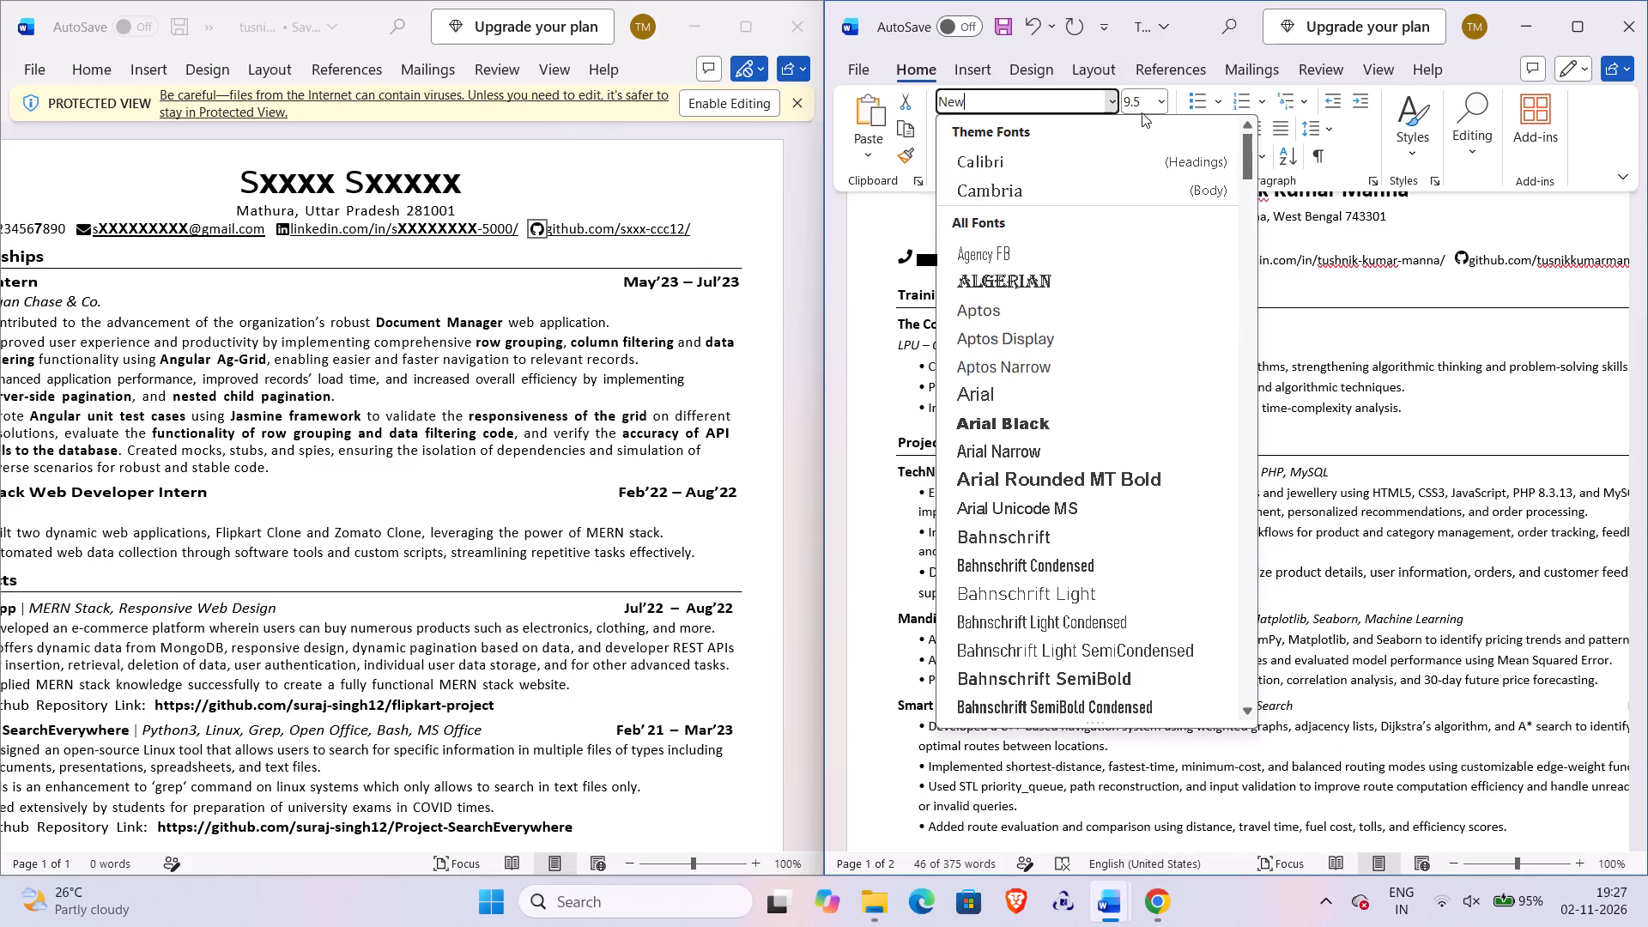
Search the available fonts for names starting with N for the selected first two TechNShine bullets.
click(1062, 95)
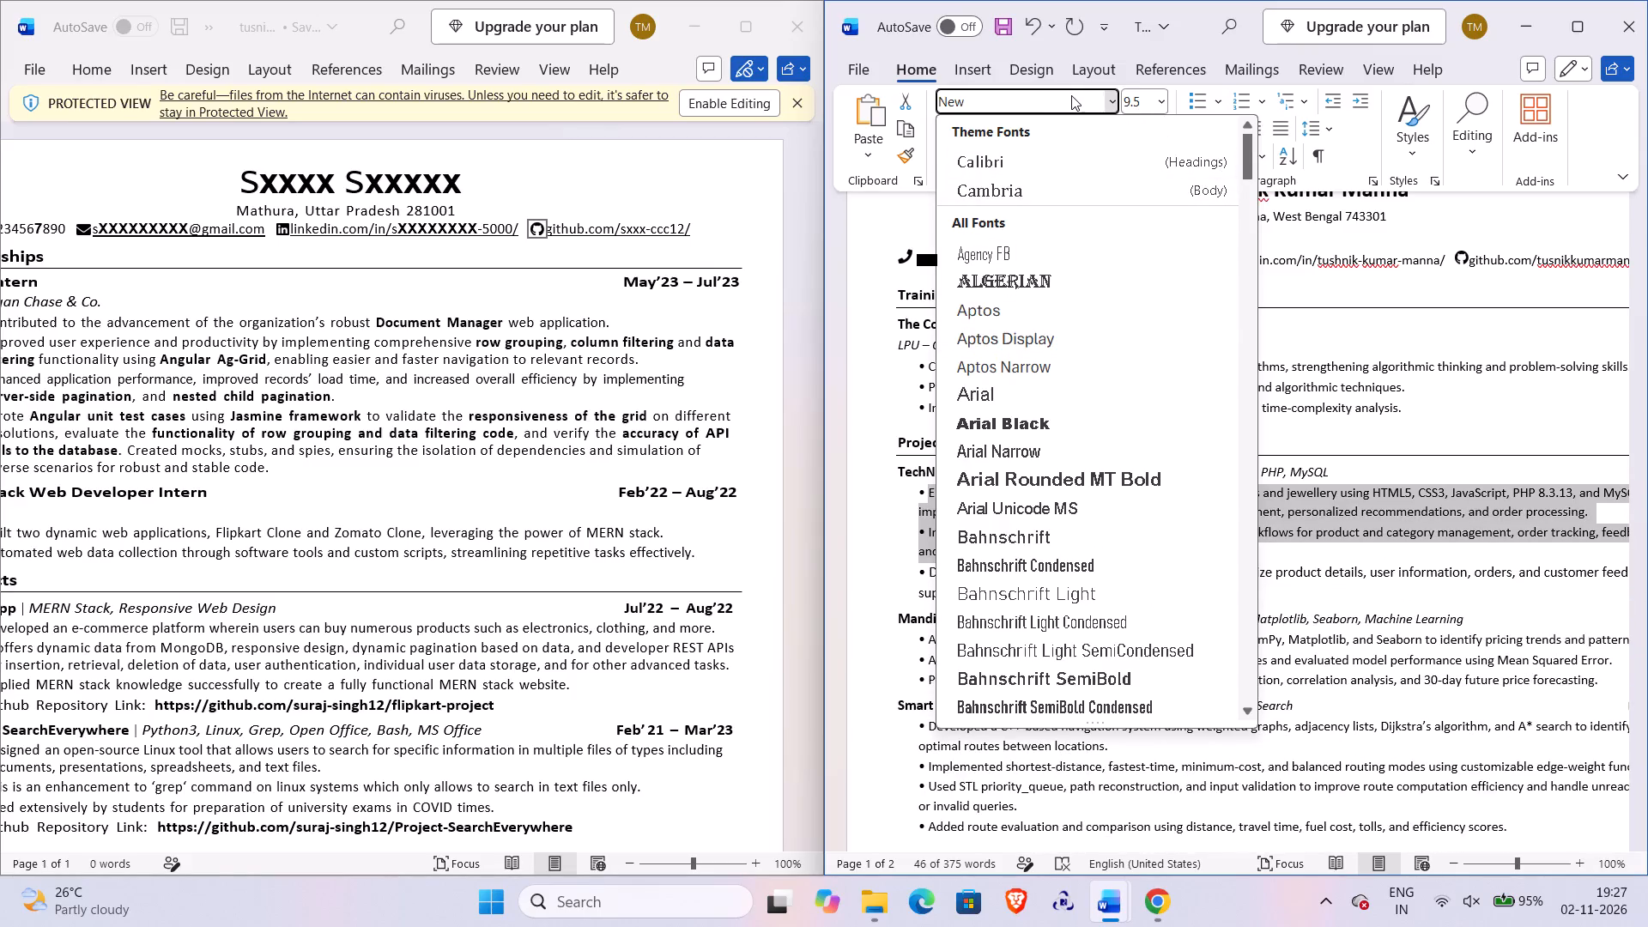
key(BackSpace)
key(BackSpace)
key(BackSpace)
key(n)
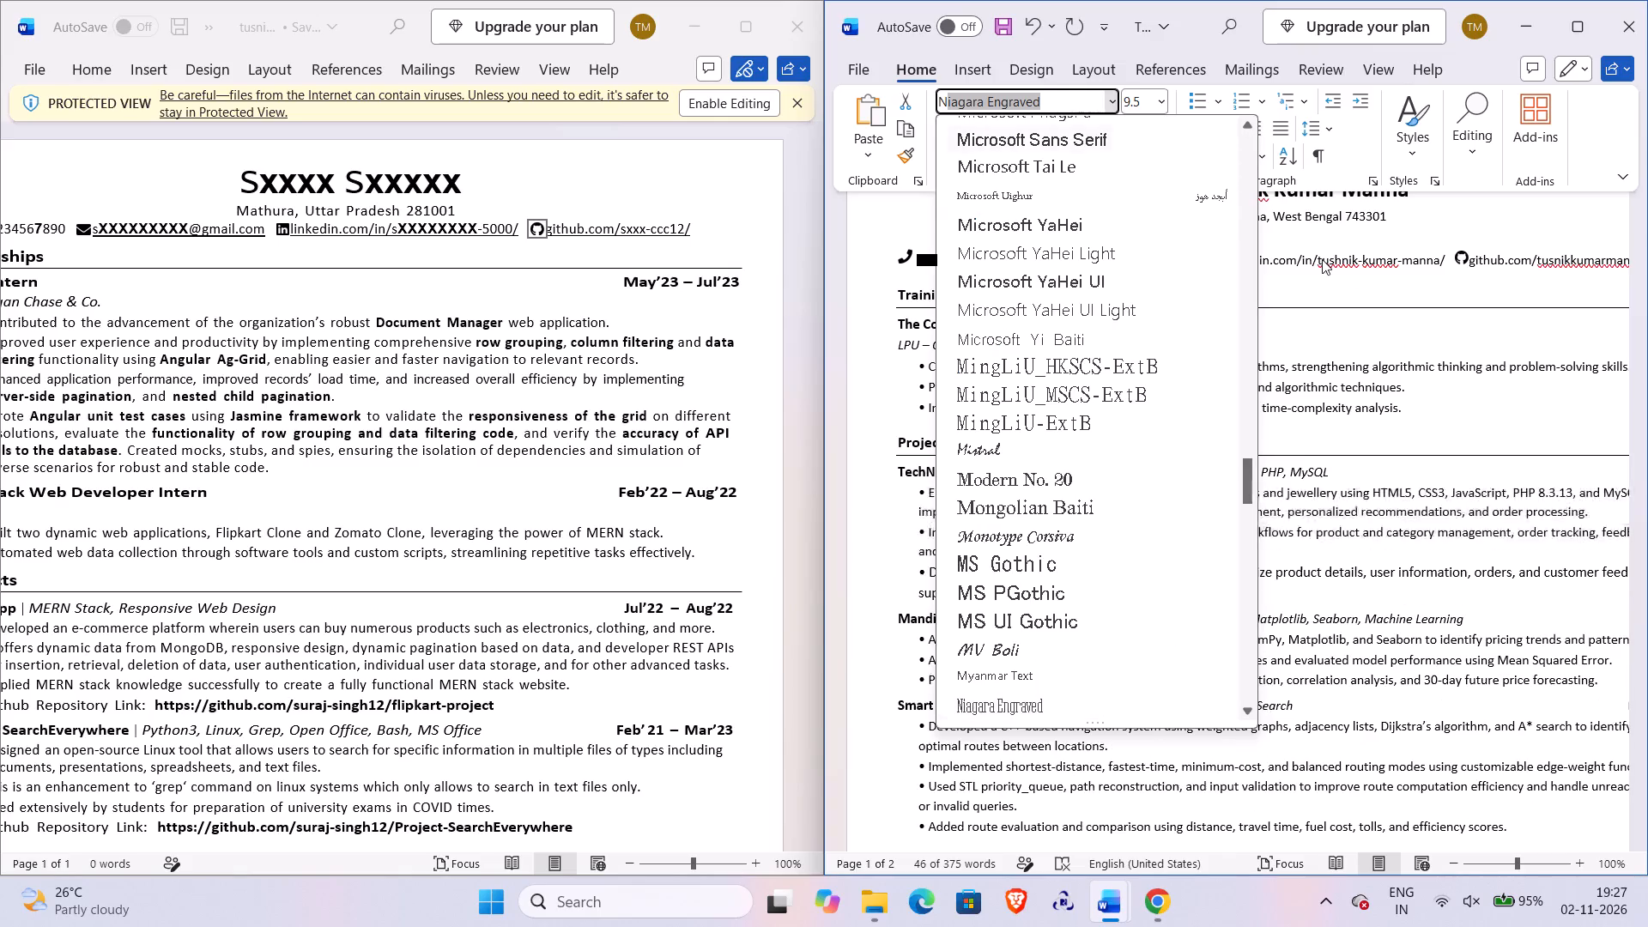
scroll(1195, 506, down, 1)
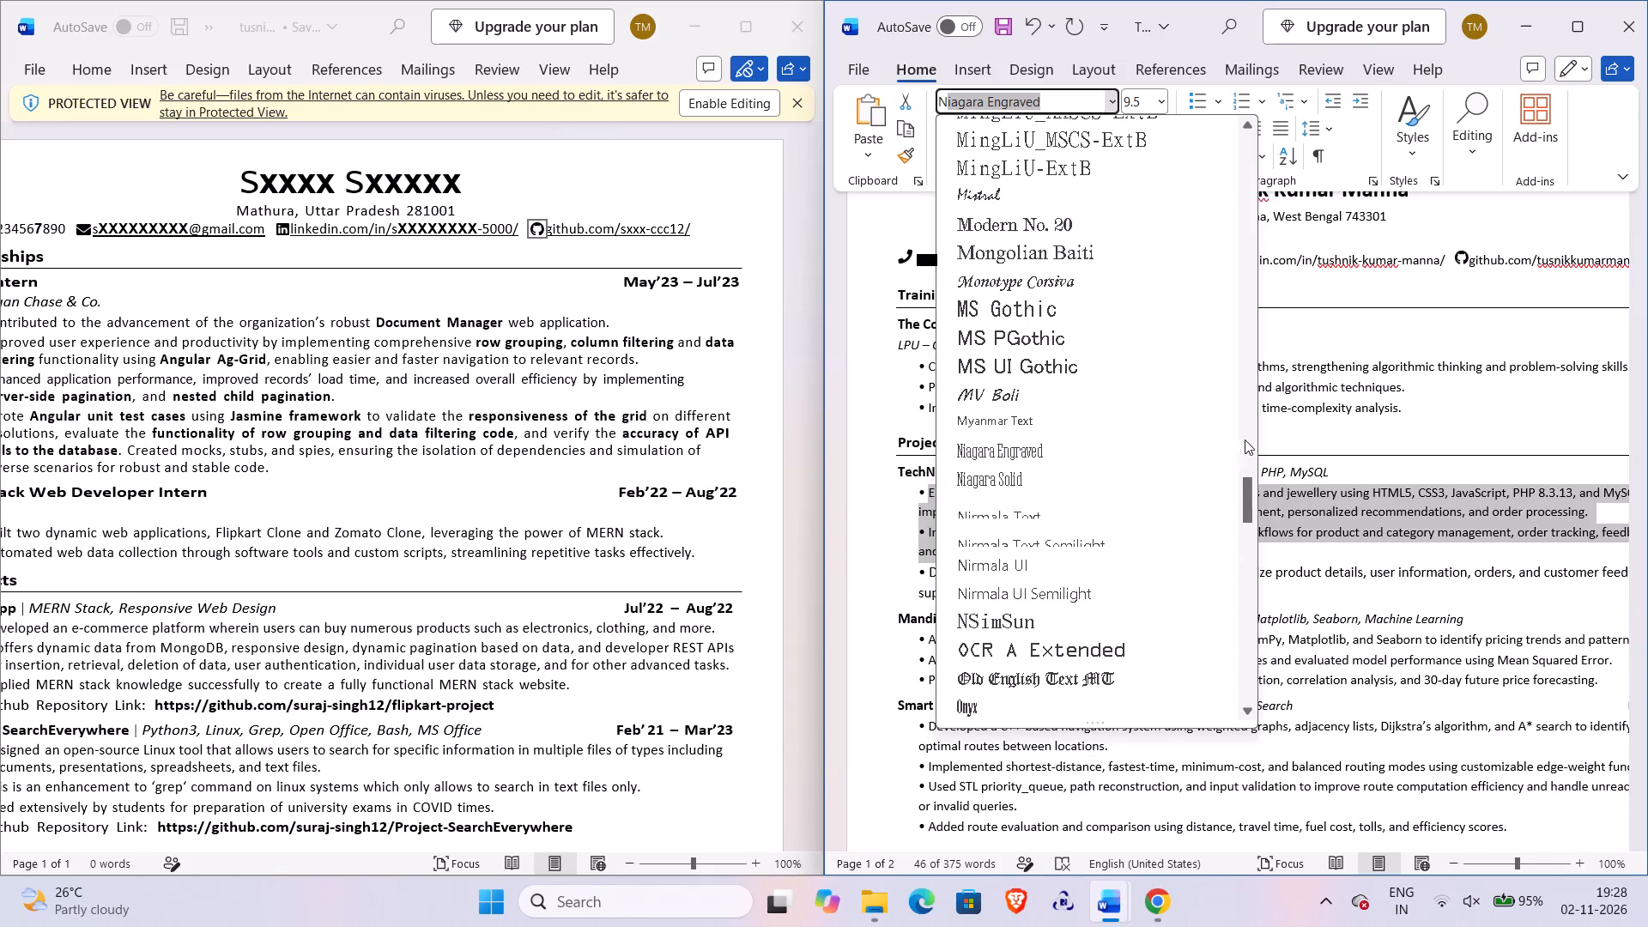
Search the available fonts for names starting with R, look back through the font list, and leave it without choosing one.
click(1073, 99)
key(BackSpace)
key(BackSpace)
key(BackSpace)
key(BackSpace)
key(BackSpace)
key(BackSpace)
key(BackSpace)
key(BackSpace)
key(BackSpace)
key(BackSpace)
key(BackSpace)
key(BackSpace)
key(BackSpace)
key(BackSpace)
key(BackSpace)
key(BackSpace)
key(BackSpace)
key(BackSpace)
key(BackSpace)
key(BackSpace)
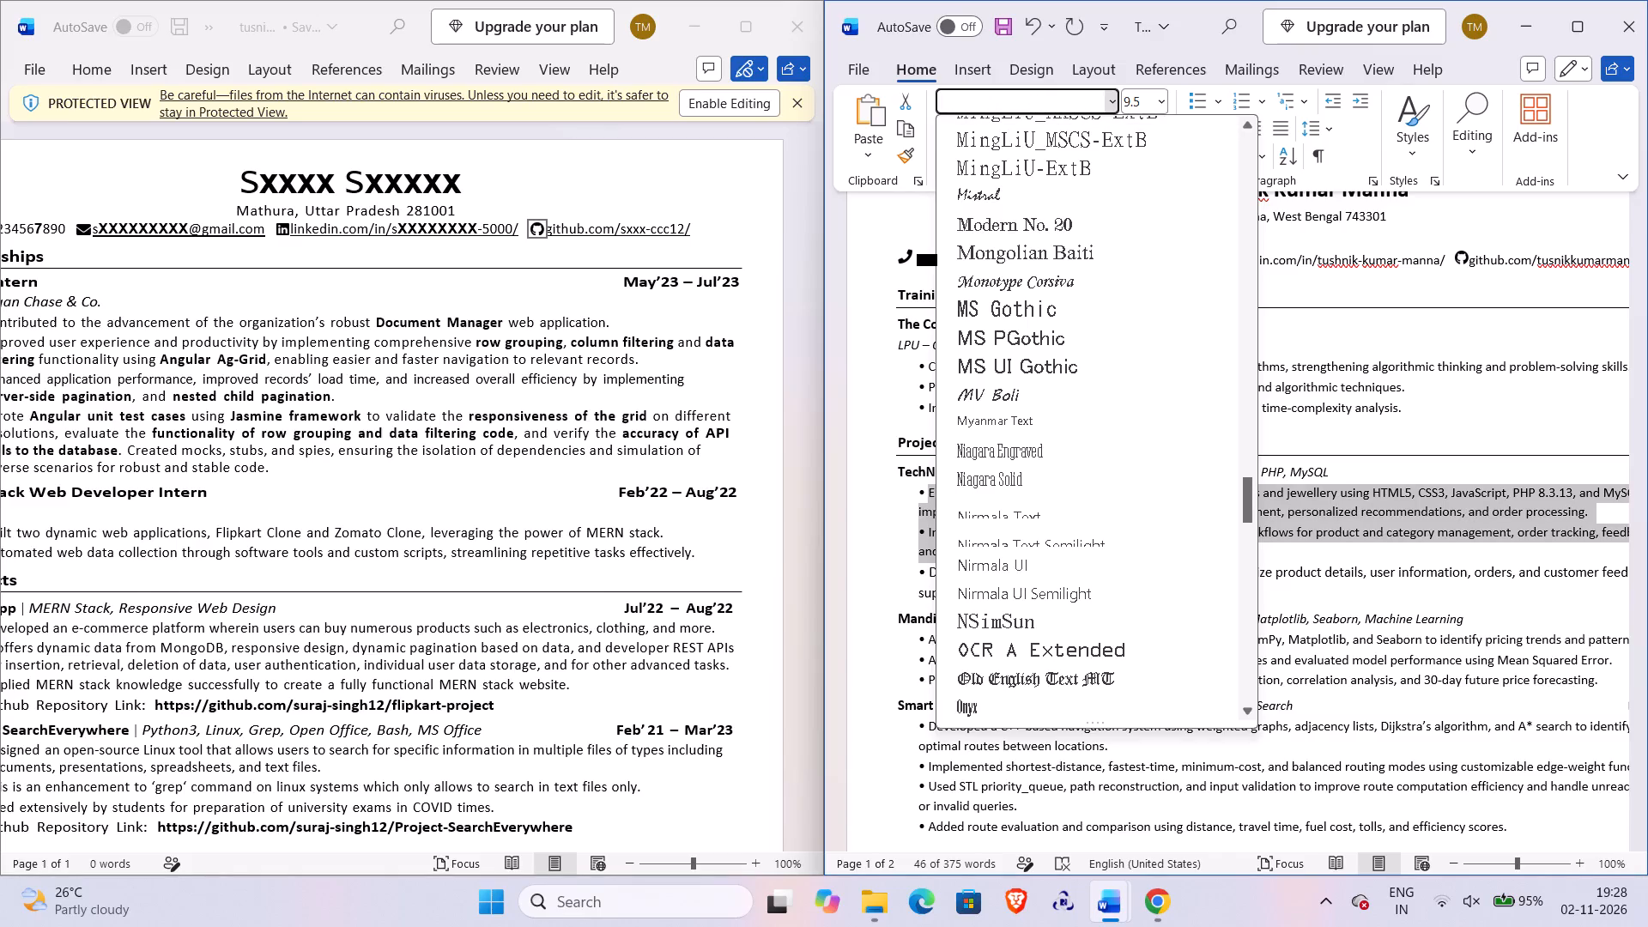
key(r)
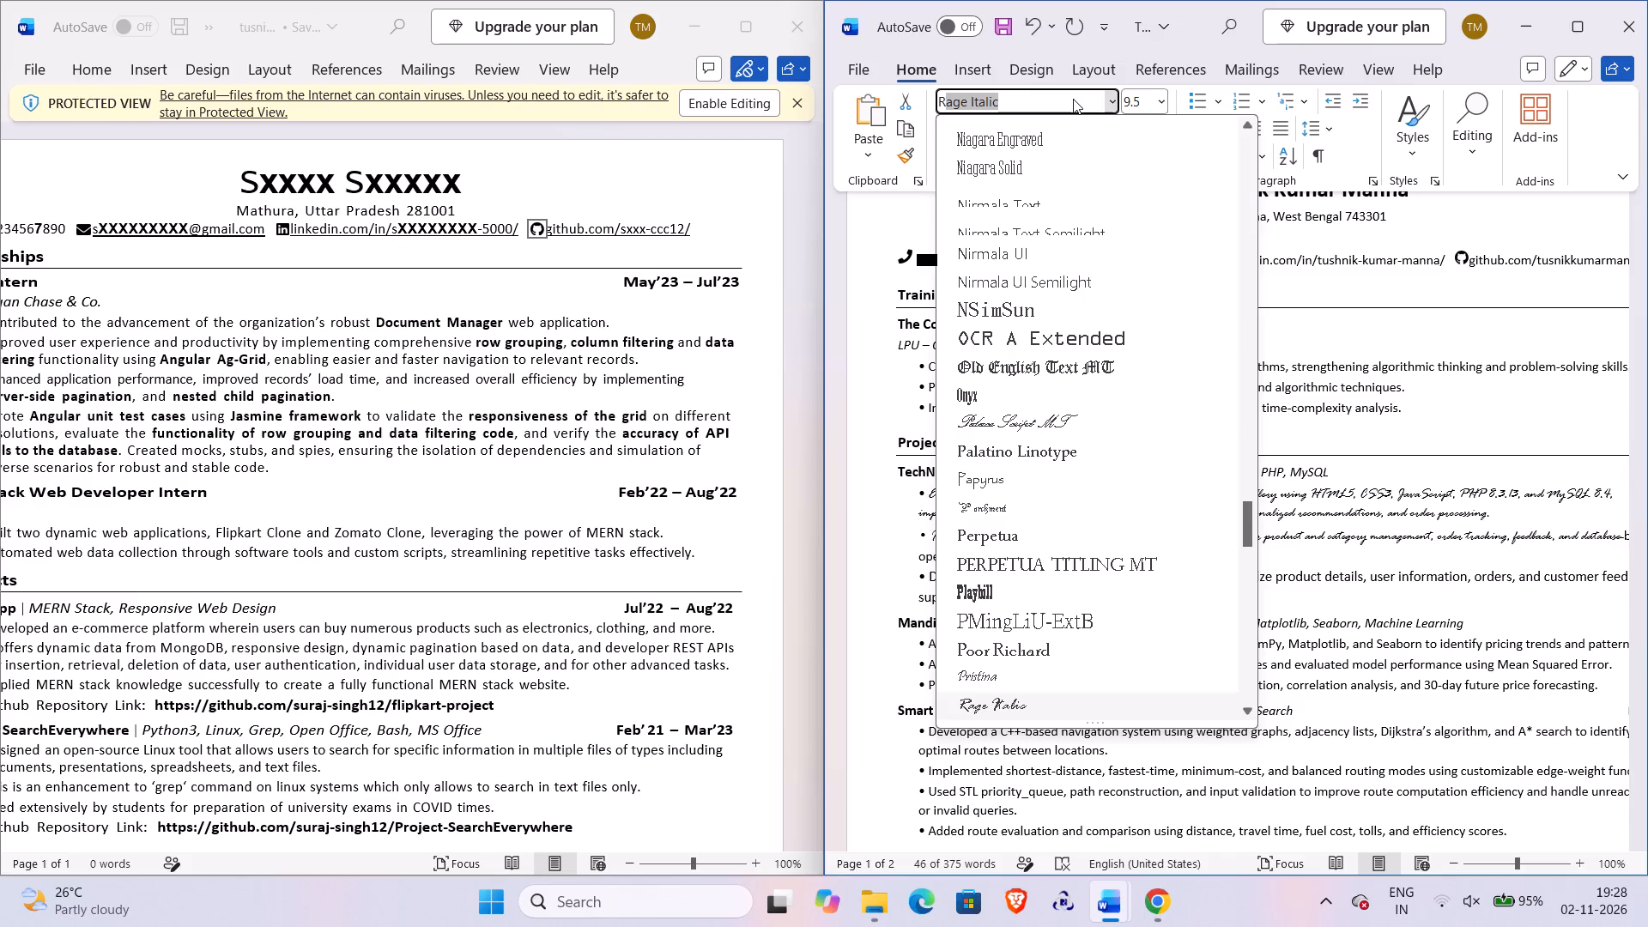
drag(1250, 517, 1250, 547)
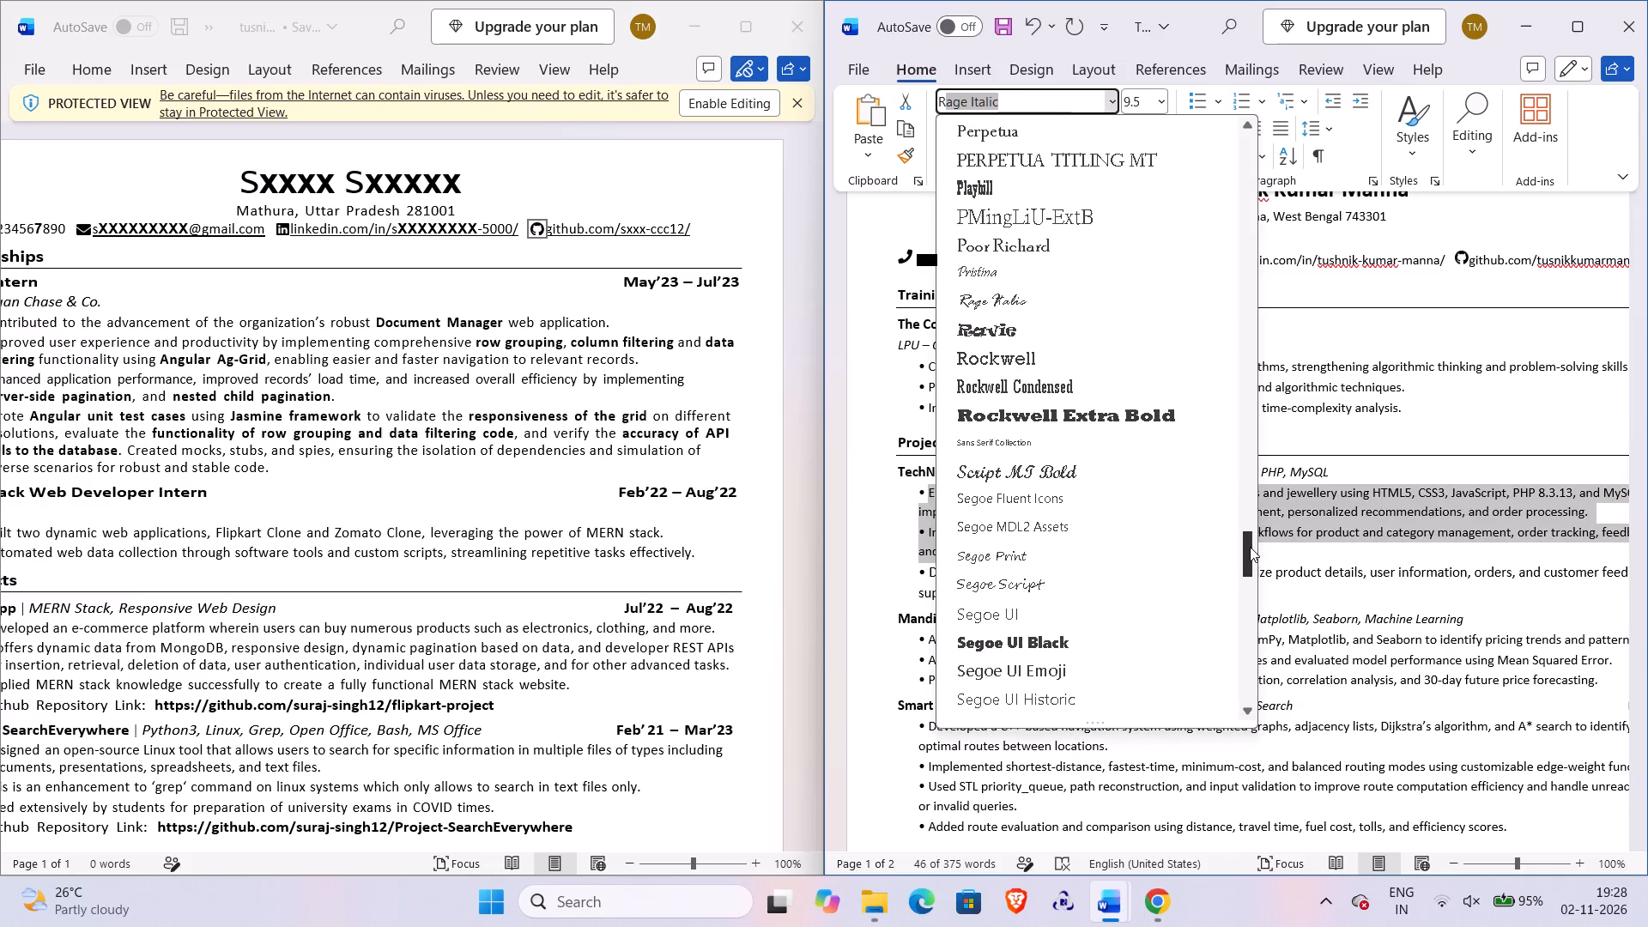
drag(1250, 547, 1250, 515)
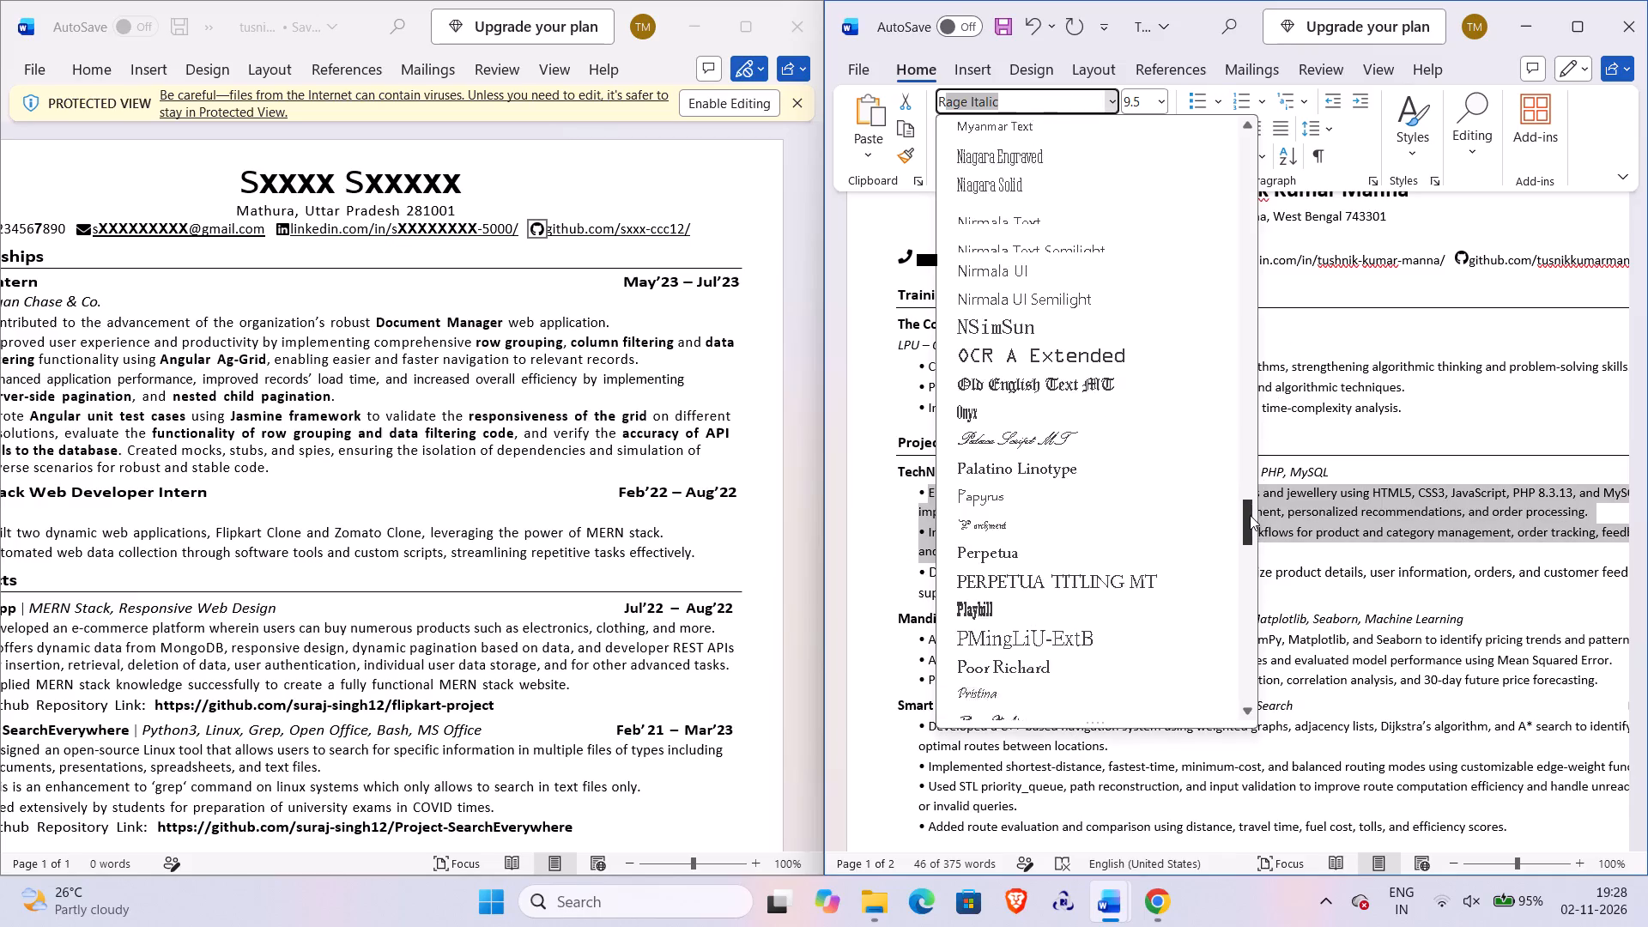
drag(1250, 515, 1251, 500)
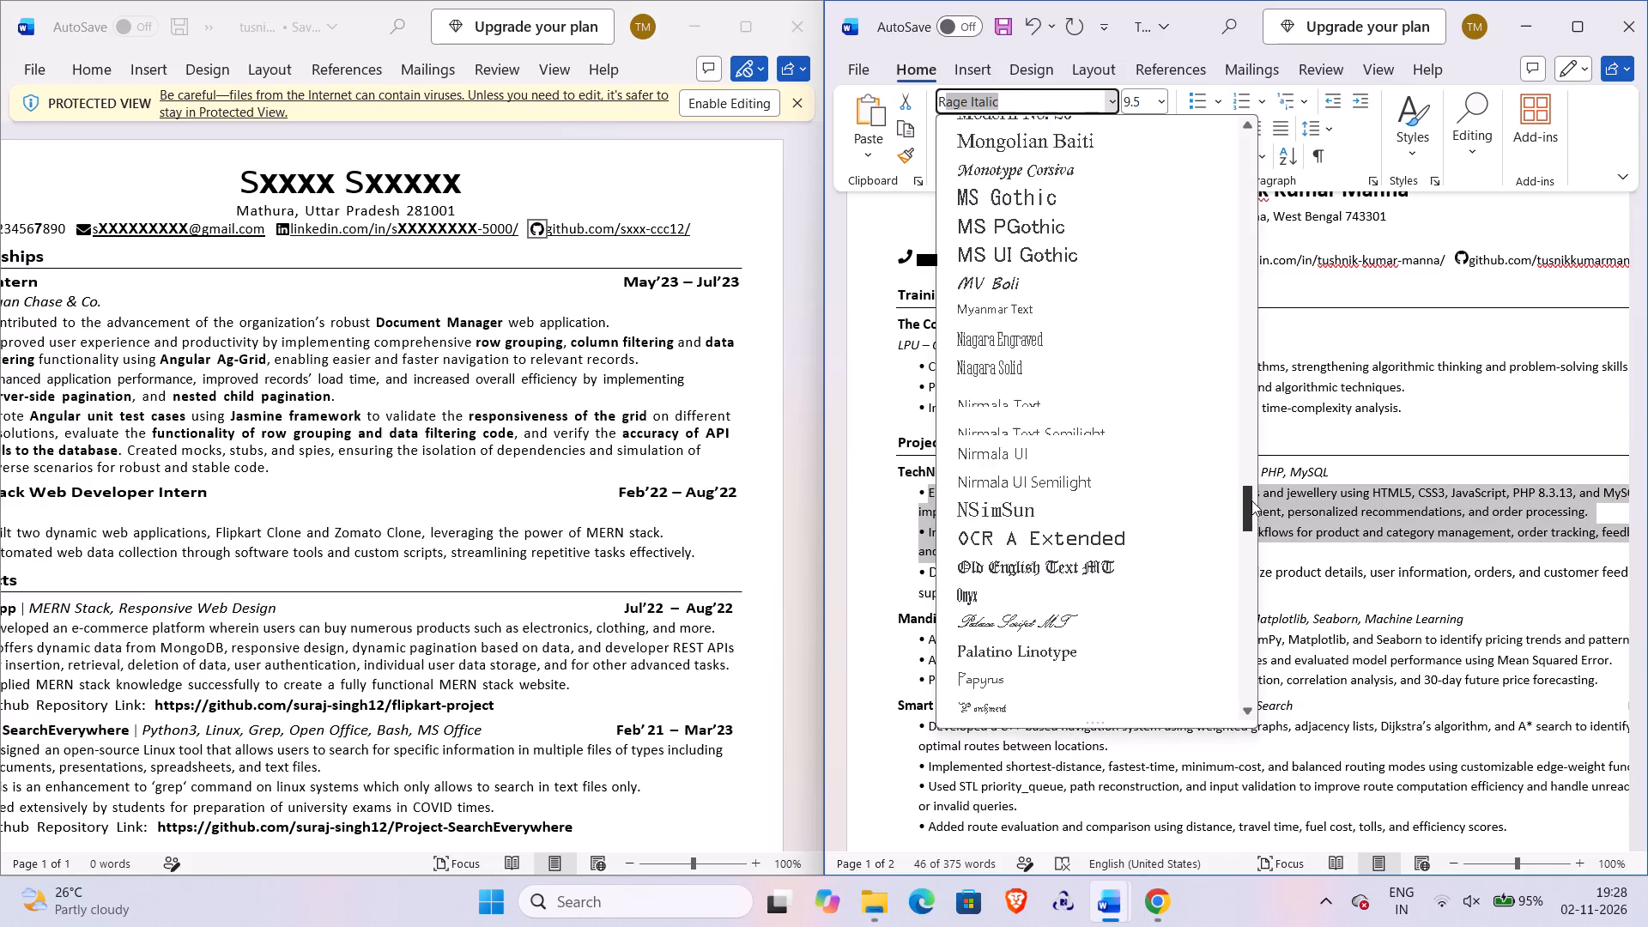
drag(1251, 500, 1252, 478)
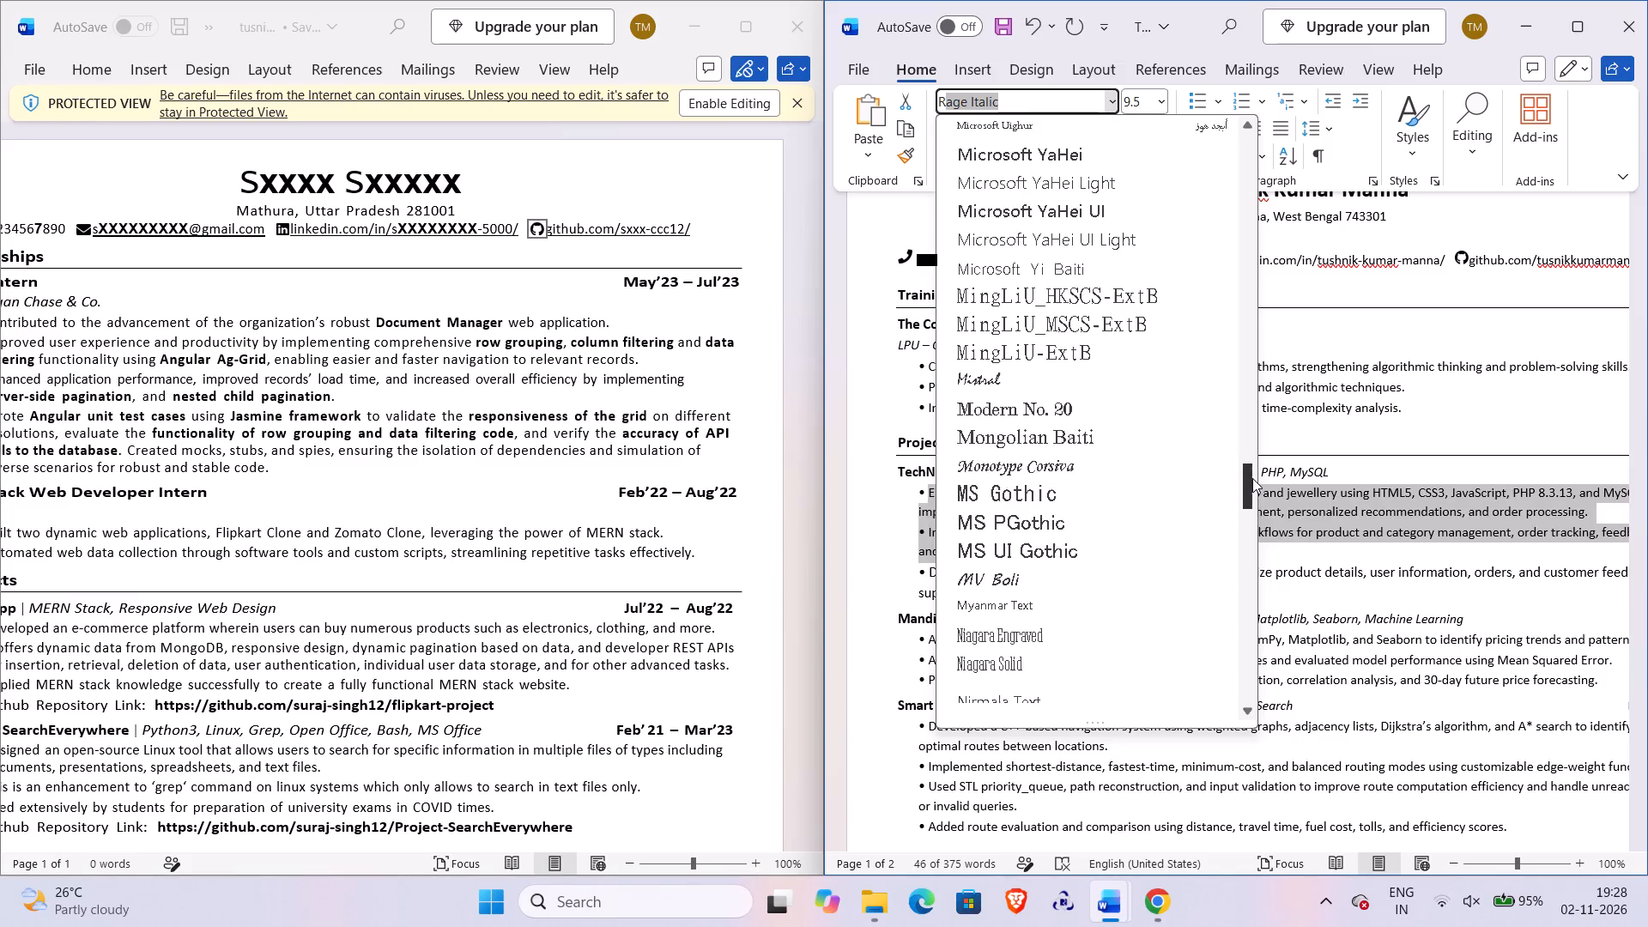
drag(1252, 478, 1253, 471)
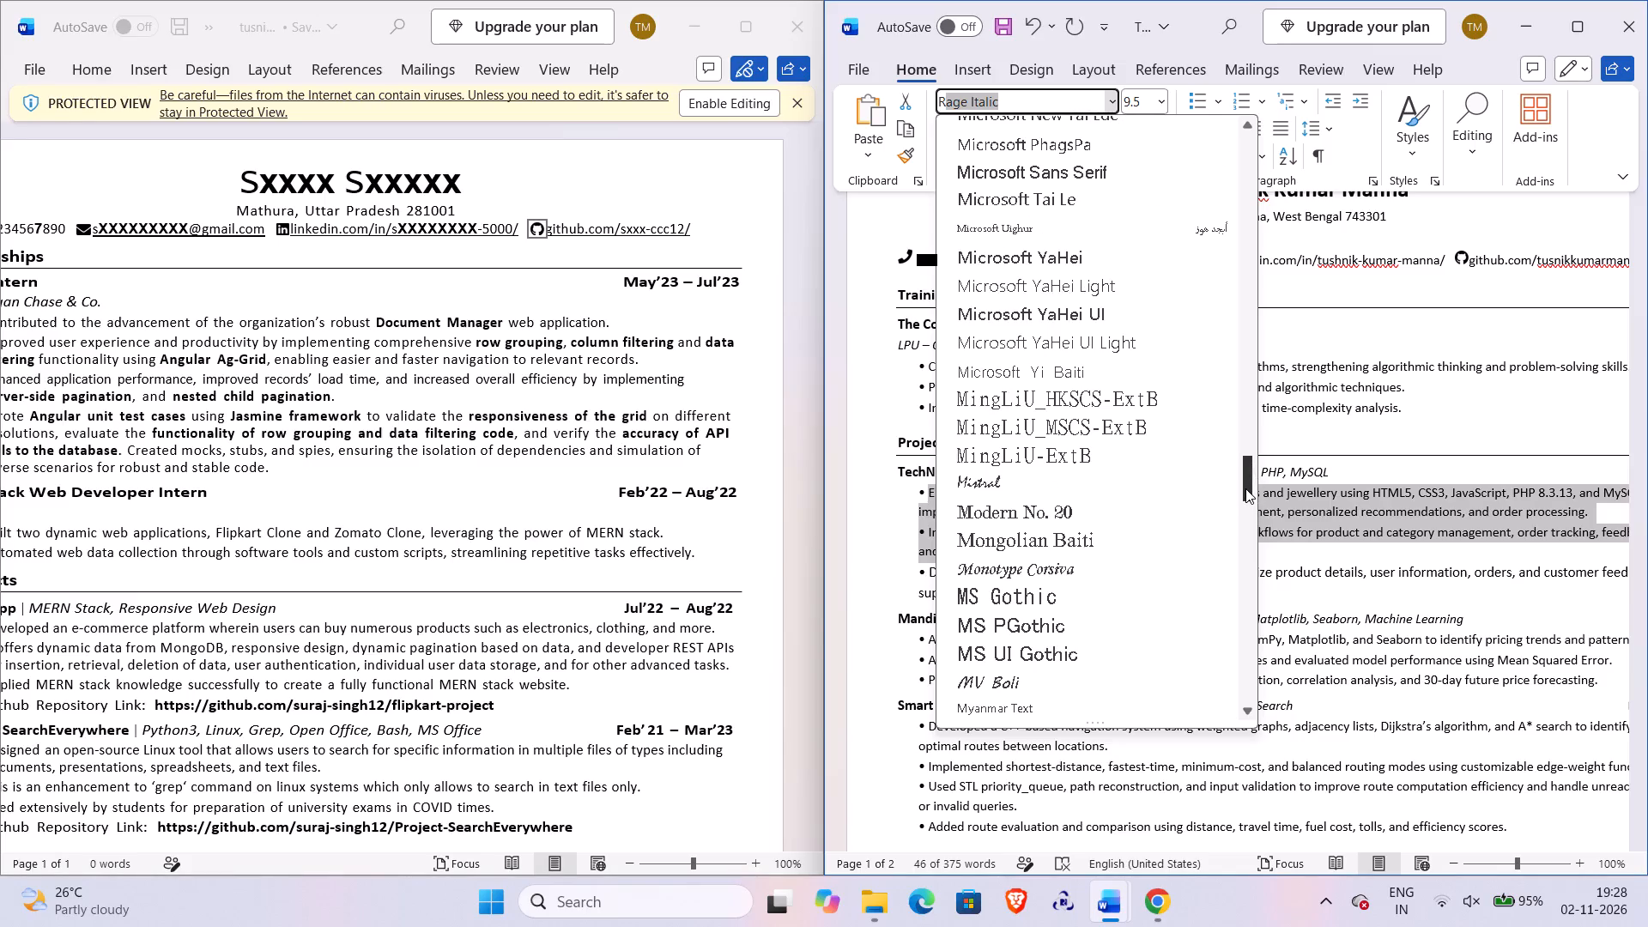
click(1245, 488)
drag(1245, 488, 1251, 385)
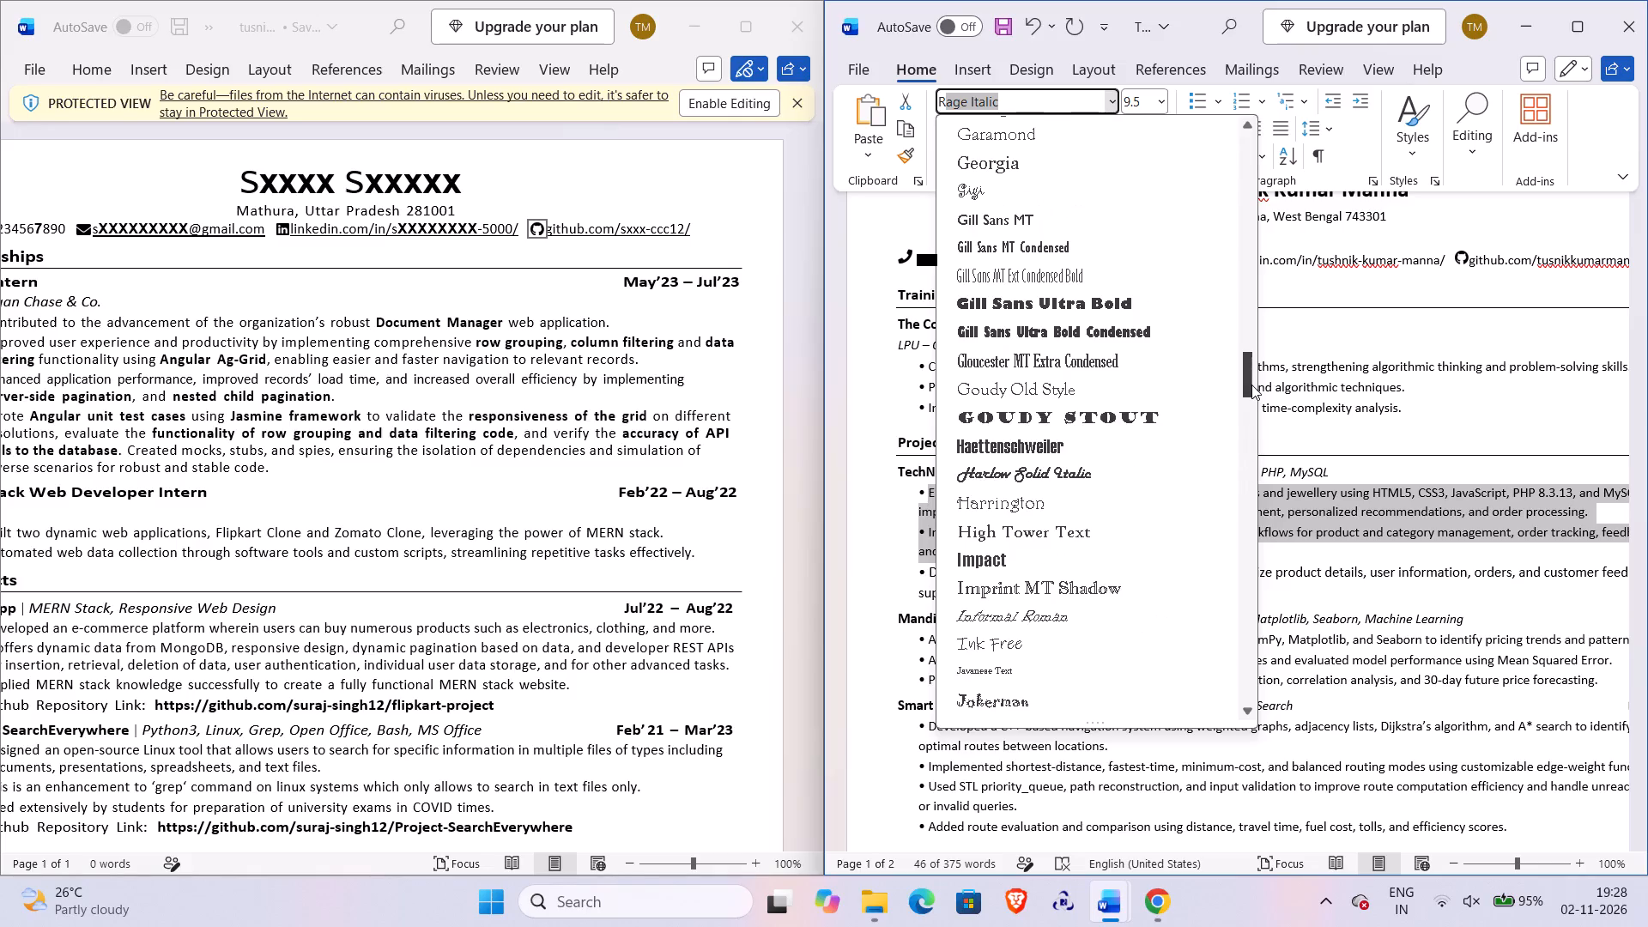
click(1408, 341)
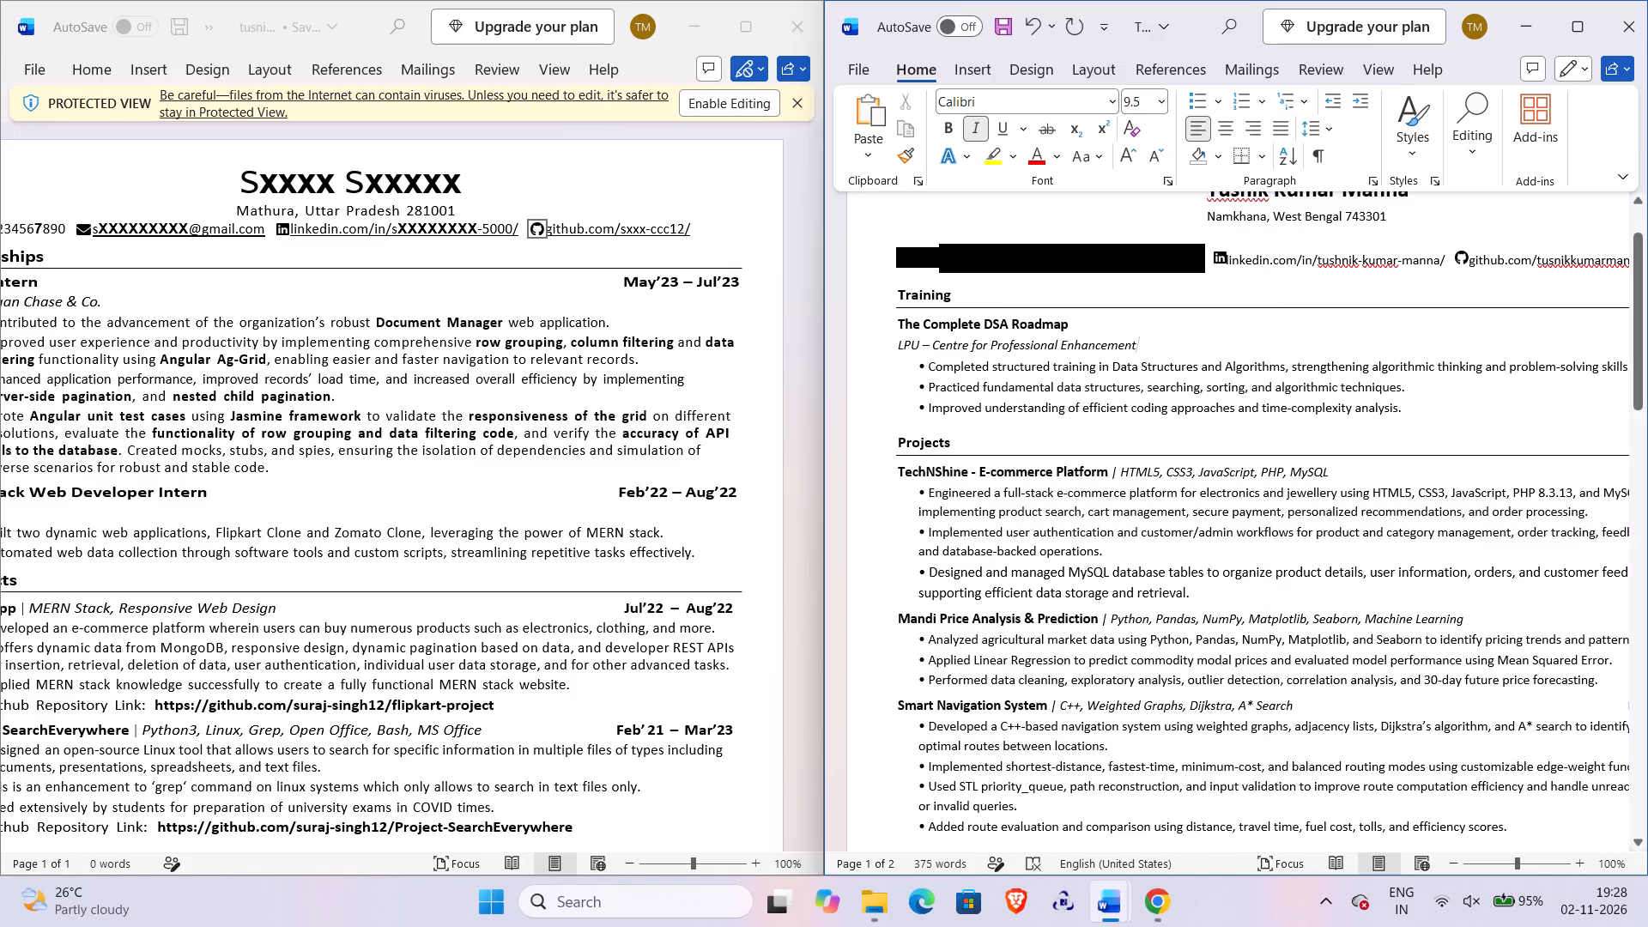
Compare the font and size of the second and third TechNShine bullets, and select the text of the first two bullets.
click(1076, 567)
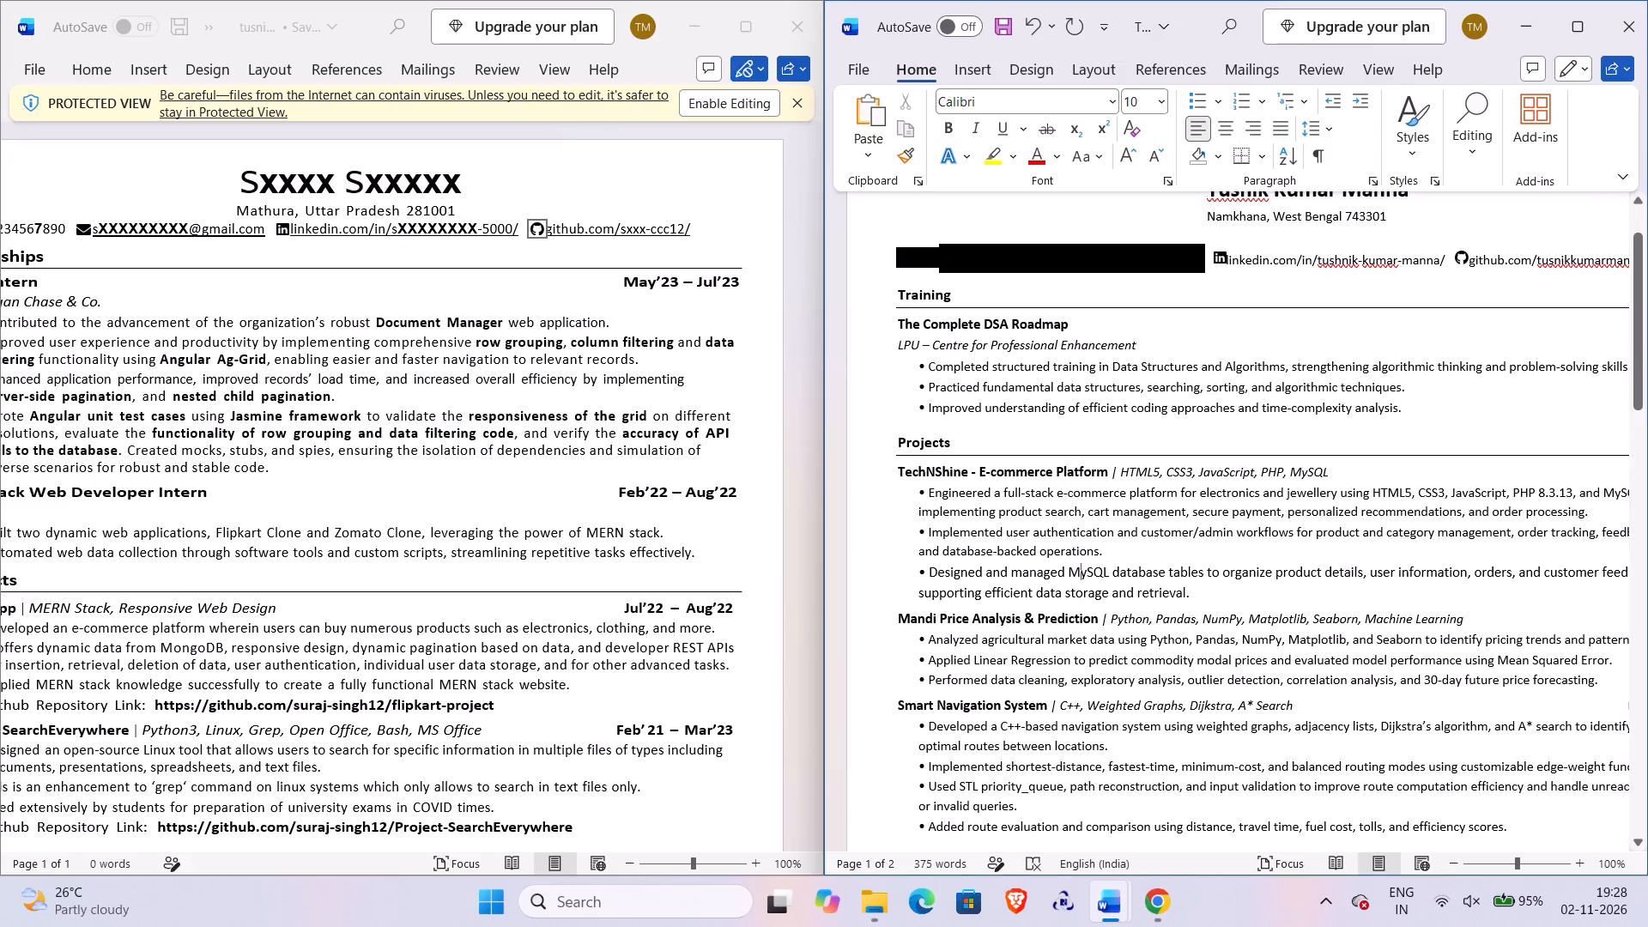
click(960, 557)
scroll(928, 573, down, 6)
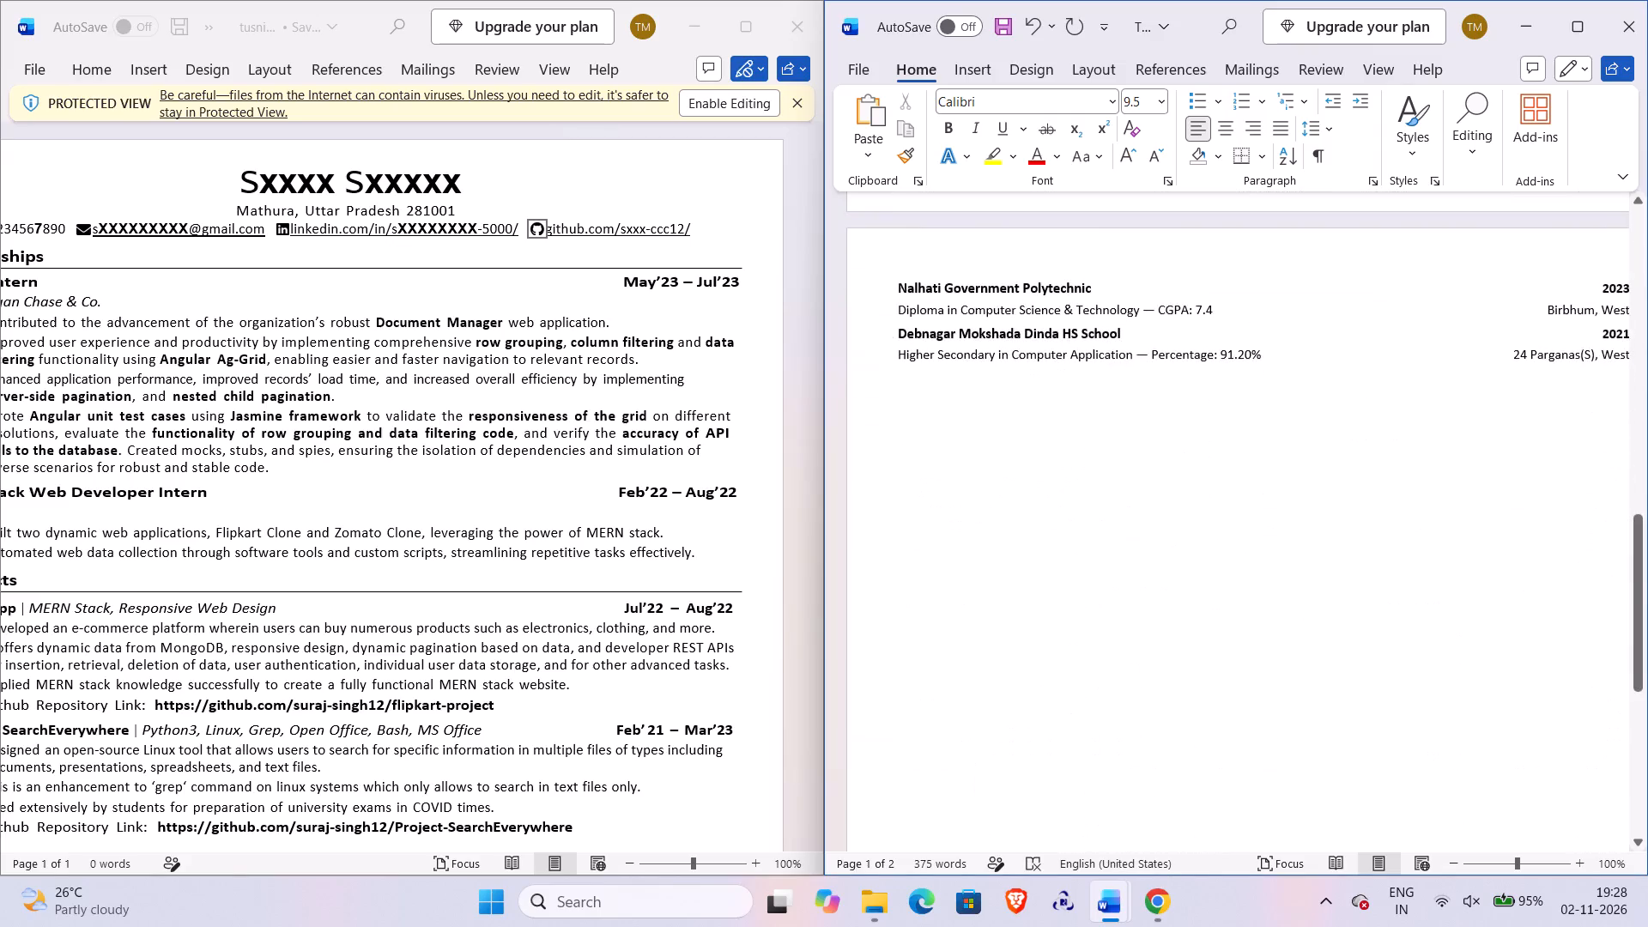
scroll(928, 573, up, 14)
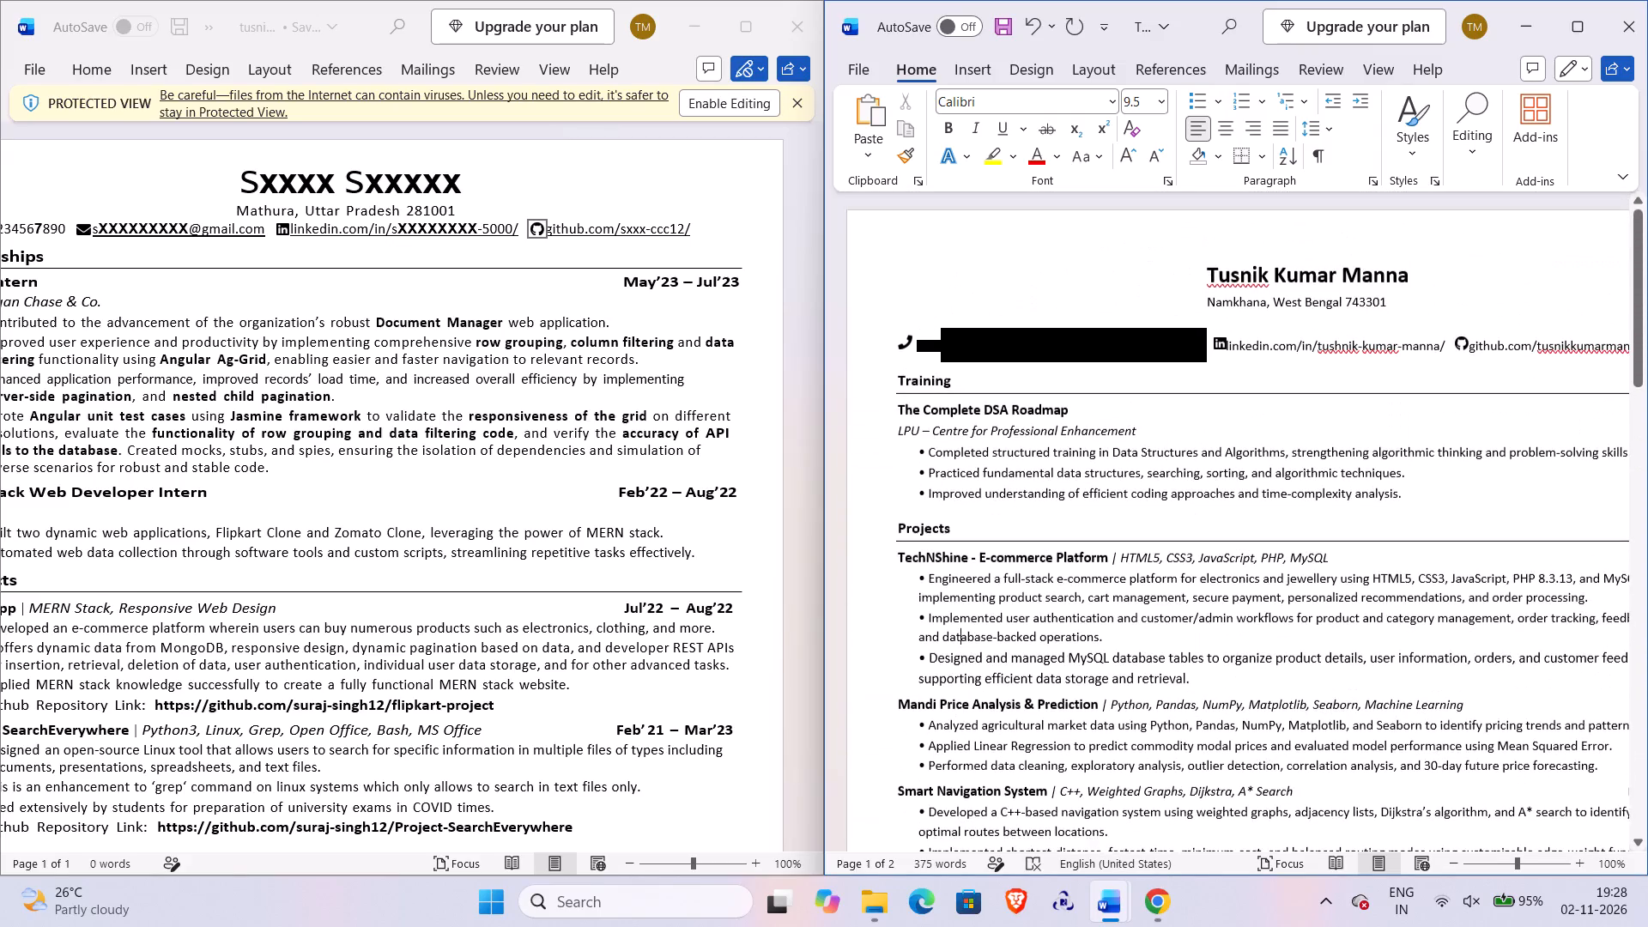
drag(928, 573, 891, 640)
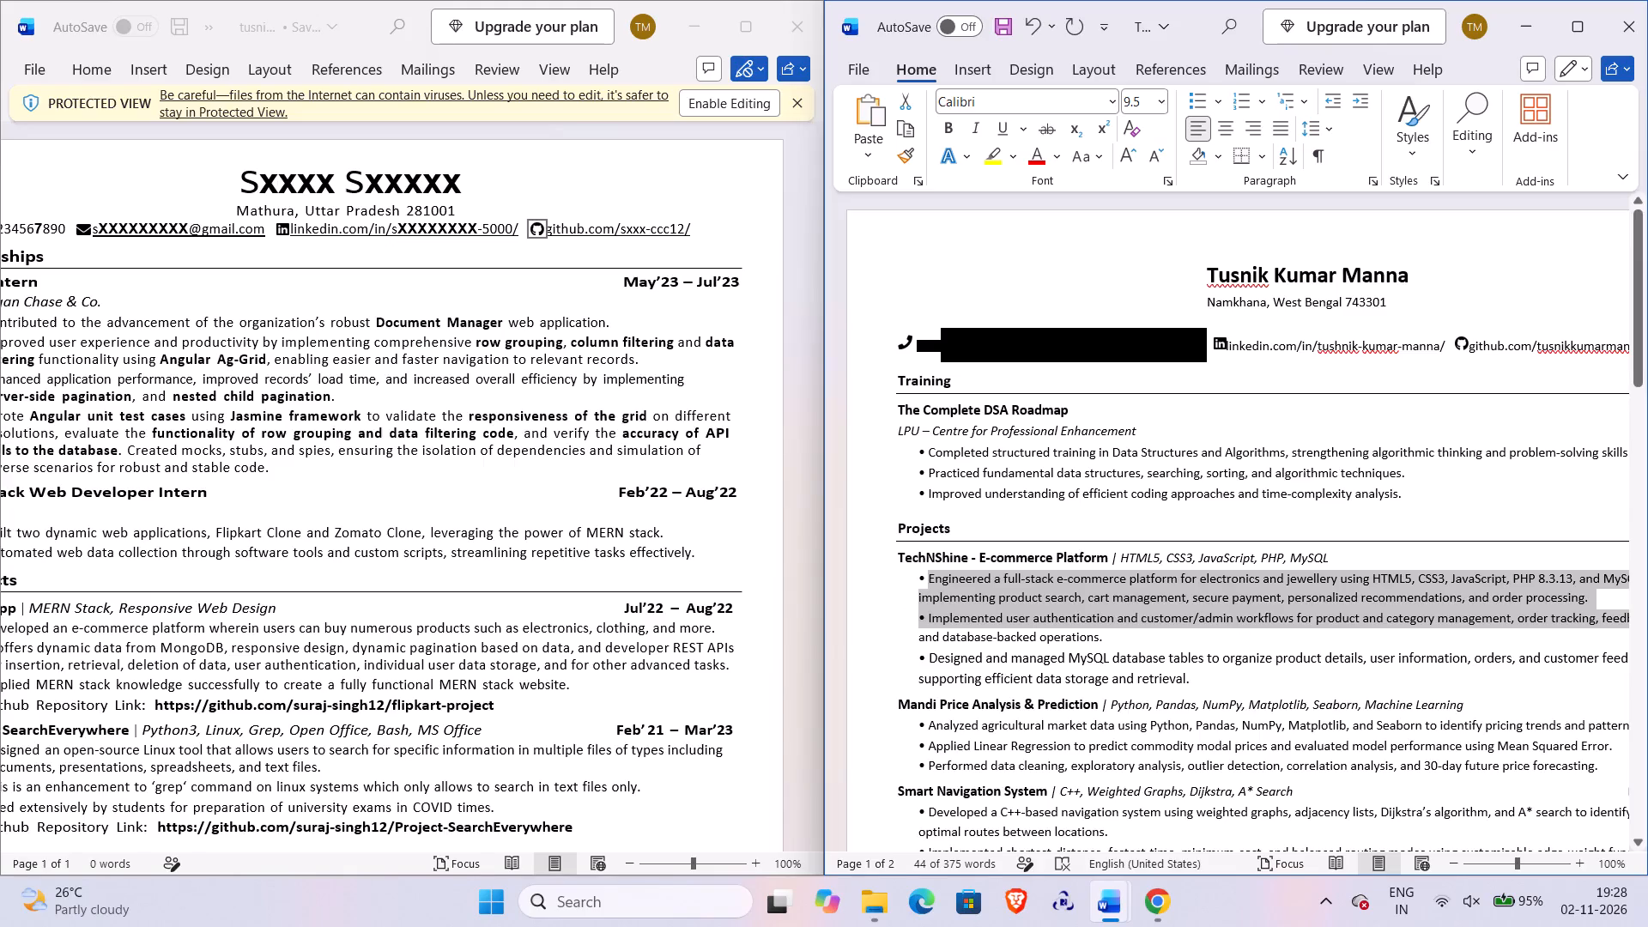
Delete the blank line between the address line and the contact details line in the CV header.
click(908, 324)
click(908, 324)
key(BackSpace)
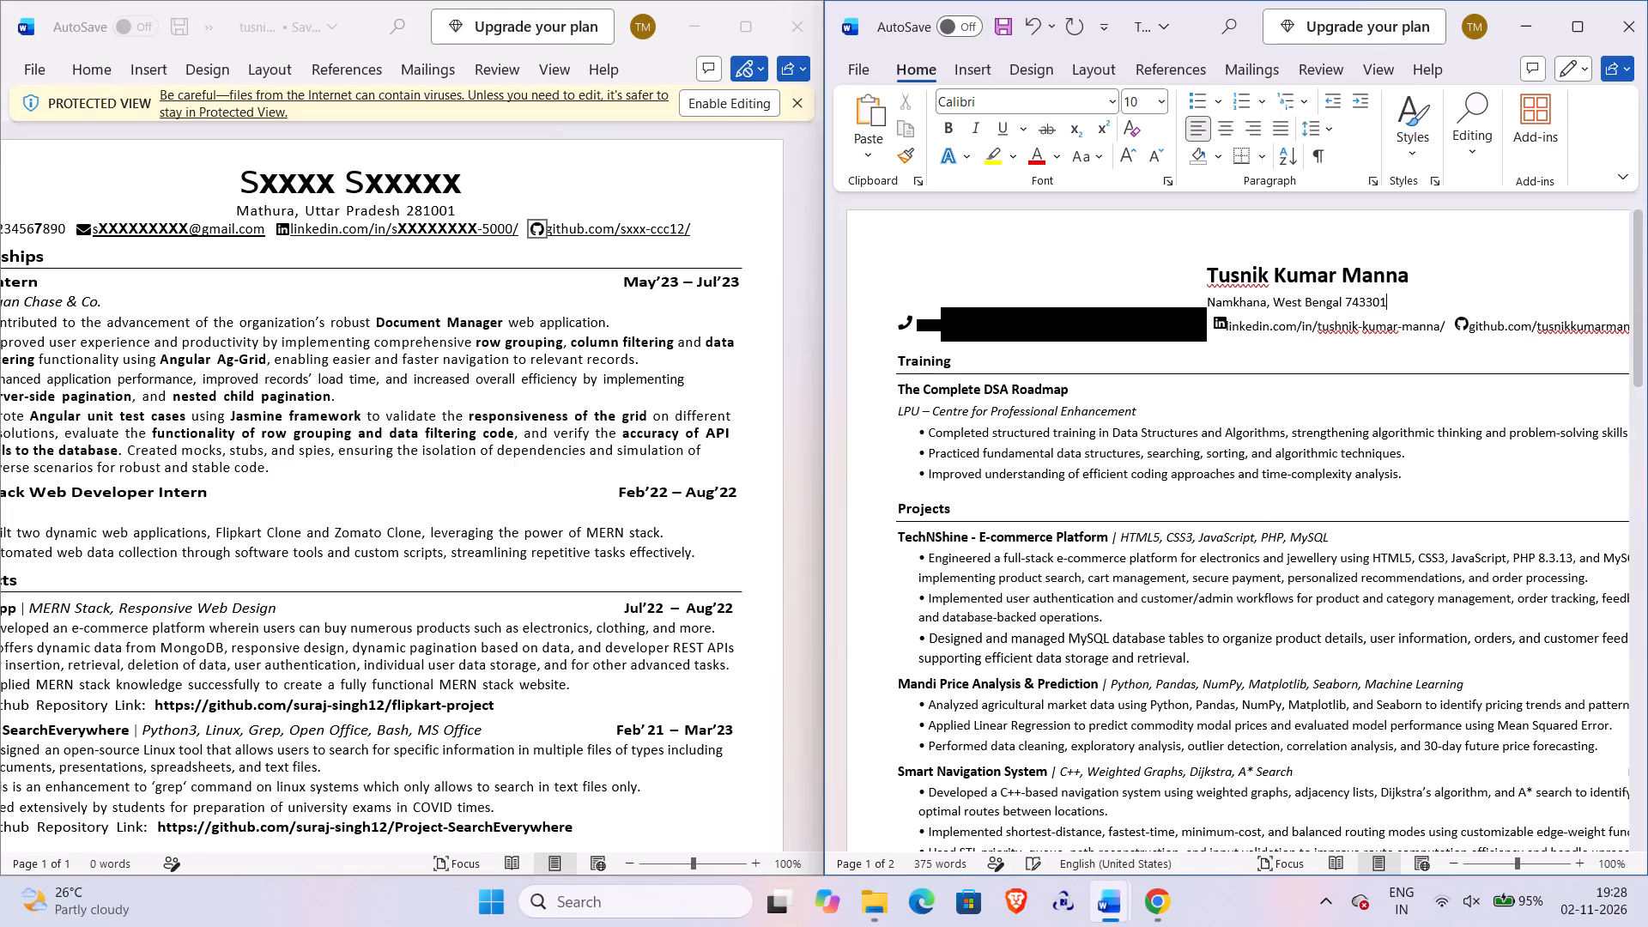
Replace the postal code at the end of the address line with the correct one.
key(BackSpace)
key(BackSpace)
key(BackSpace)
key(BackSpace)
key(BackSpace)
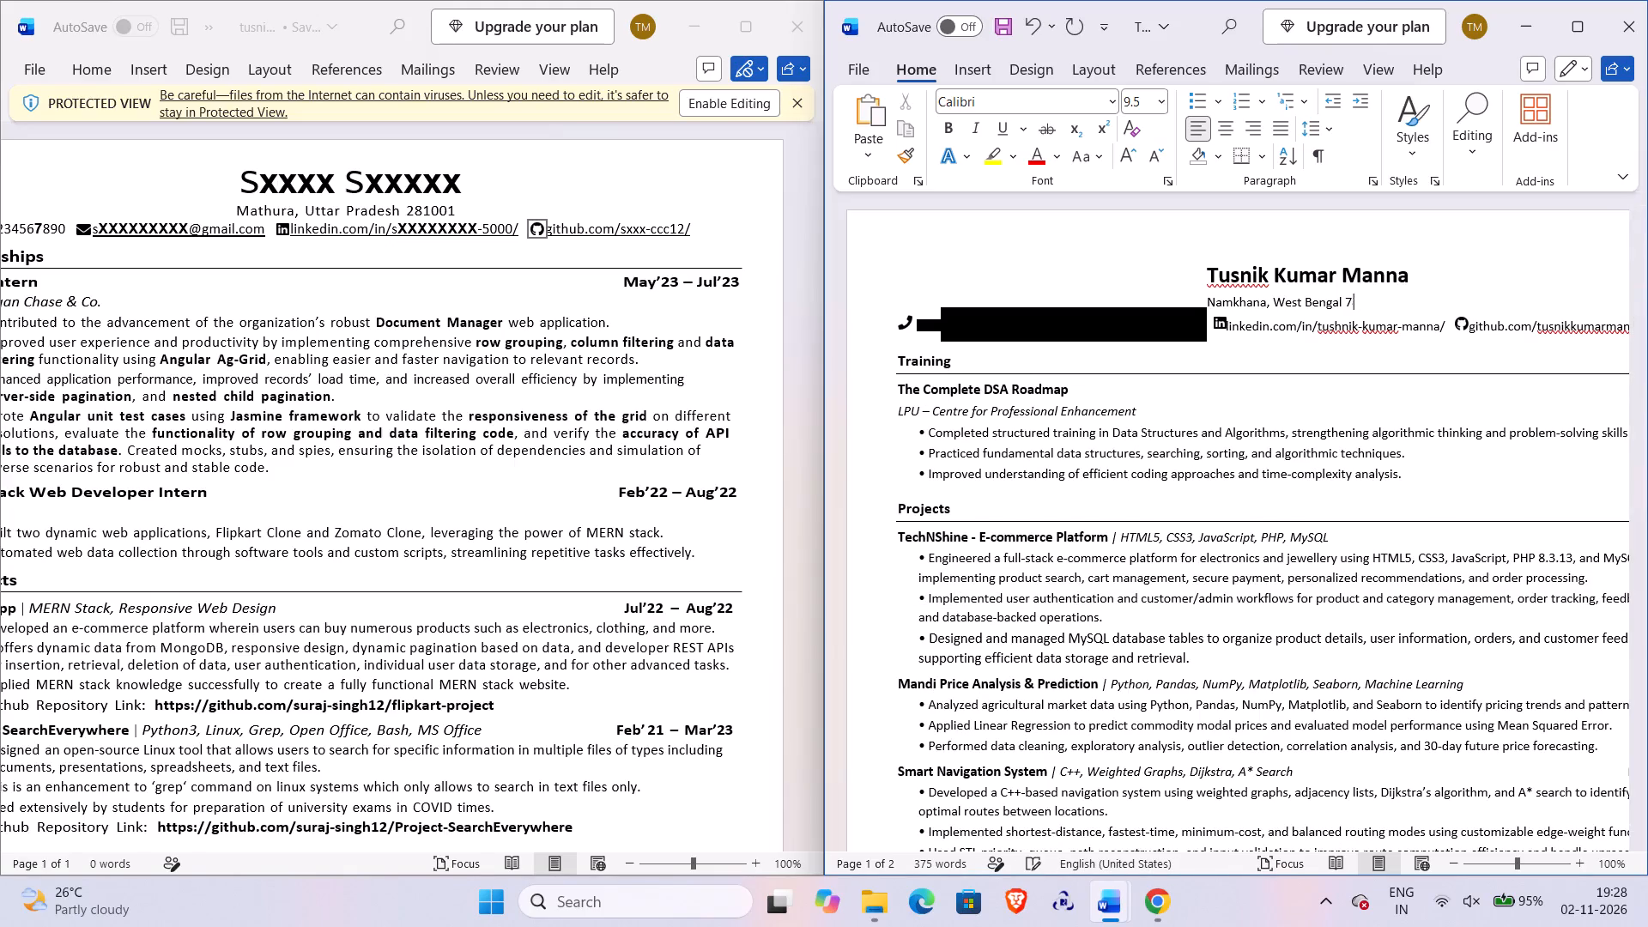
key(BackSpace)
key(7)
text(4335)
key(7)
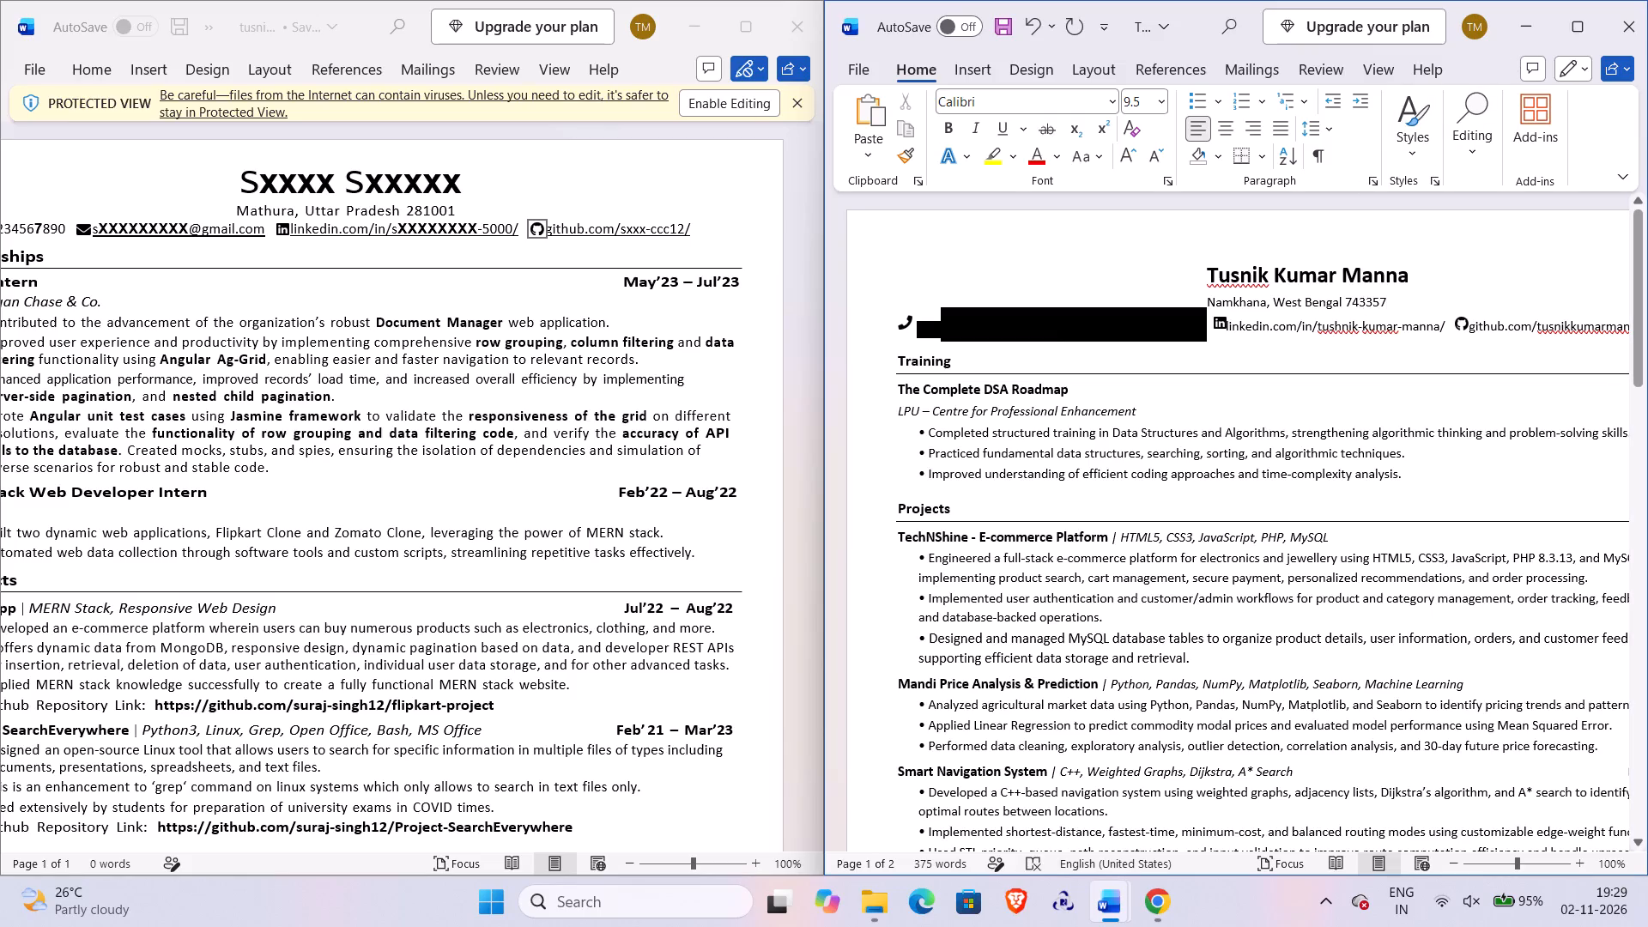
Maximize the CV window and insert three spaces before the address line under the name.
click(1574, 27)
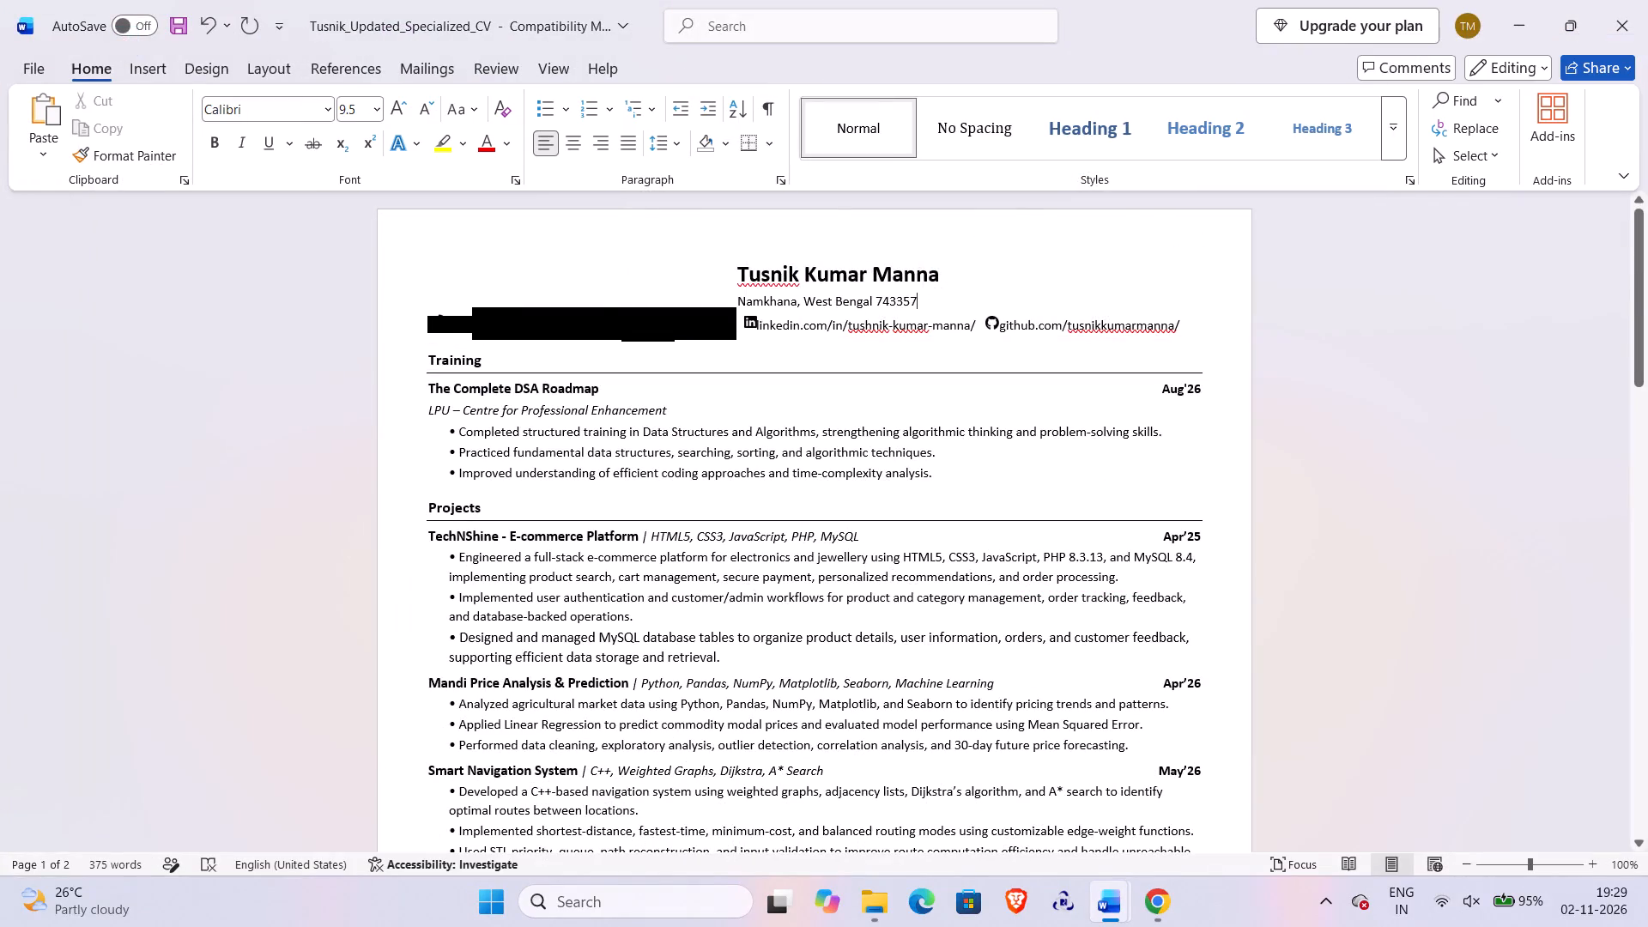
click(731, 290)
click(734, 316)
key(Left)
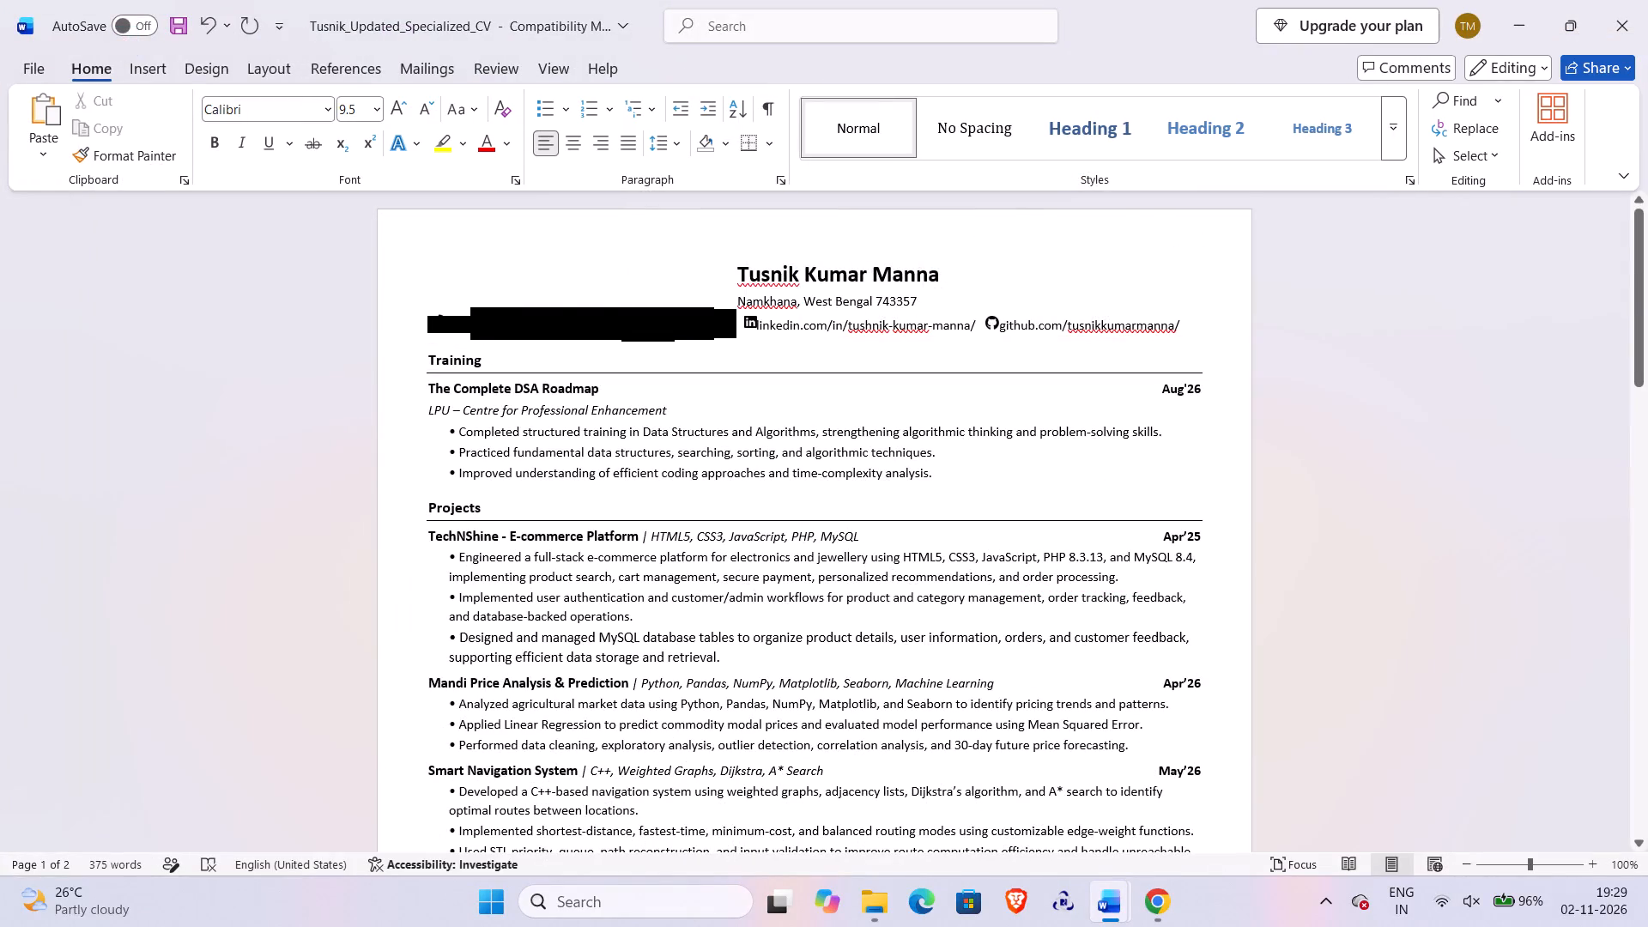
click(737, 301)
key(space)
key(space)
key(space)
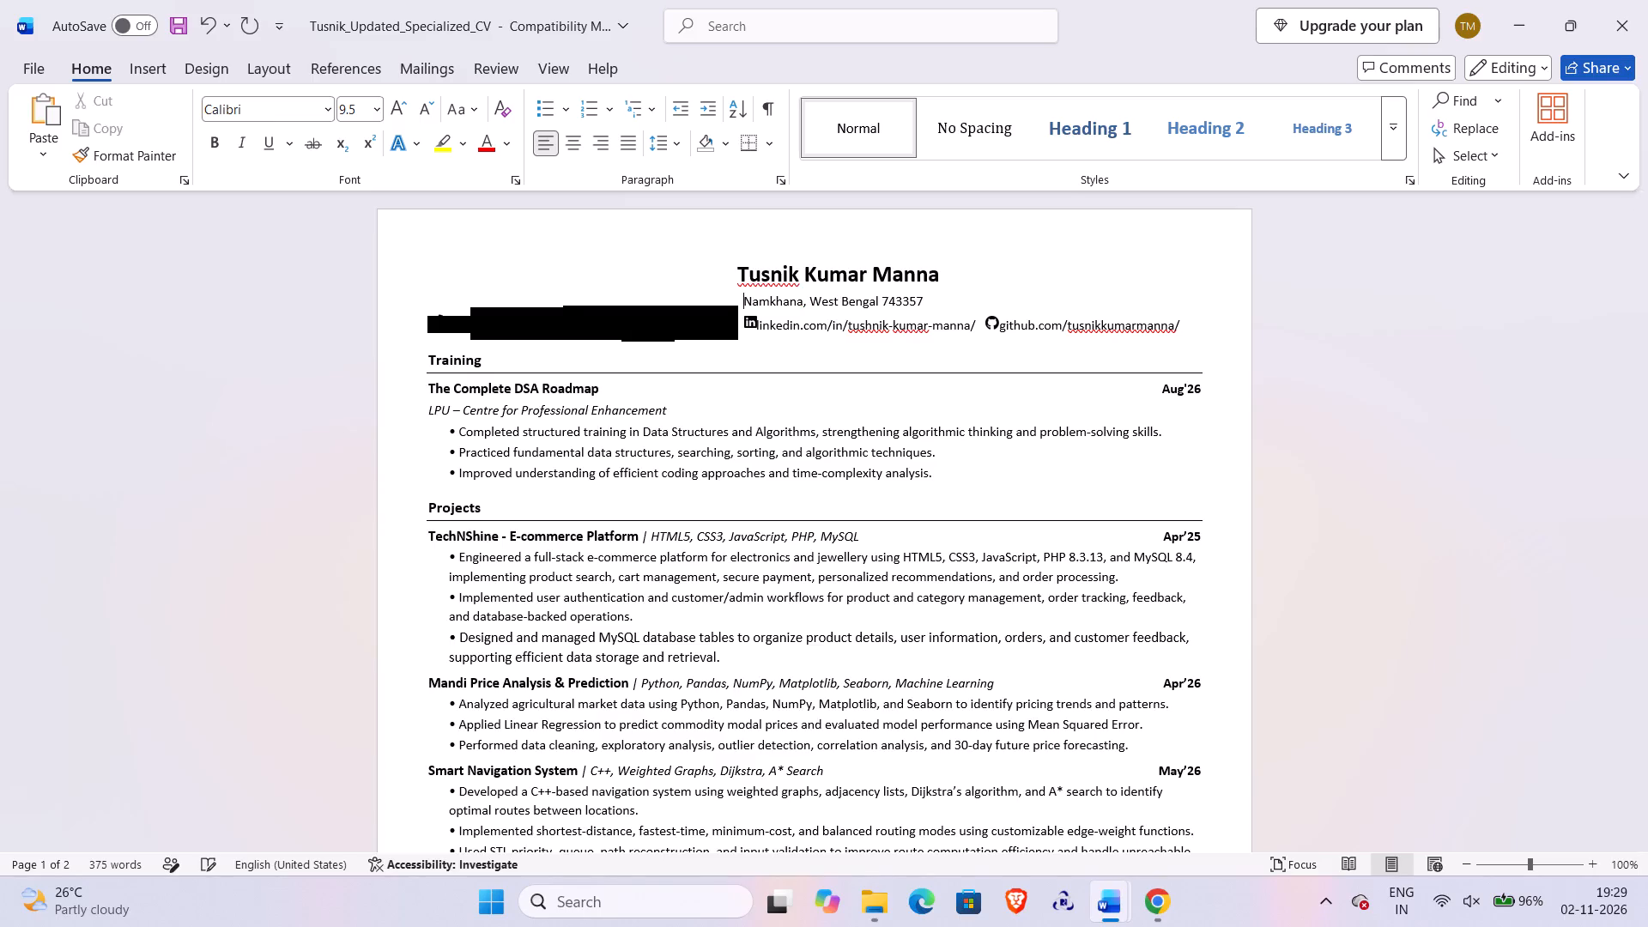
Remove the indentation before the name heading and indent it again by six tab stops.
click(721, 240)
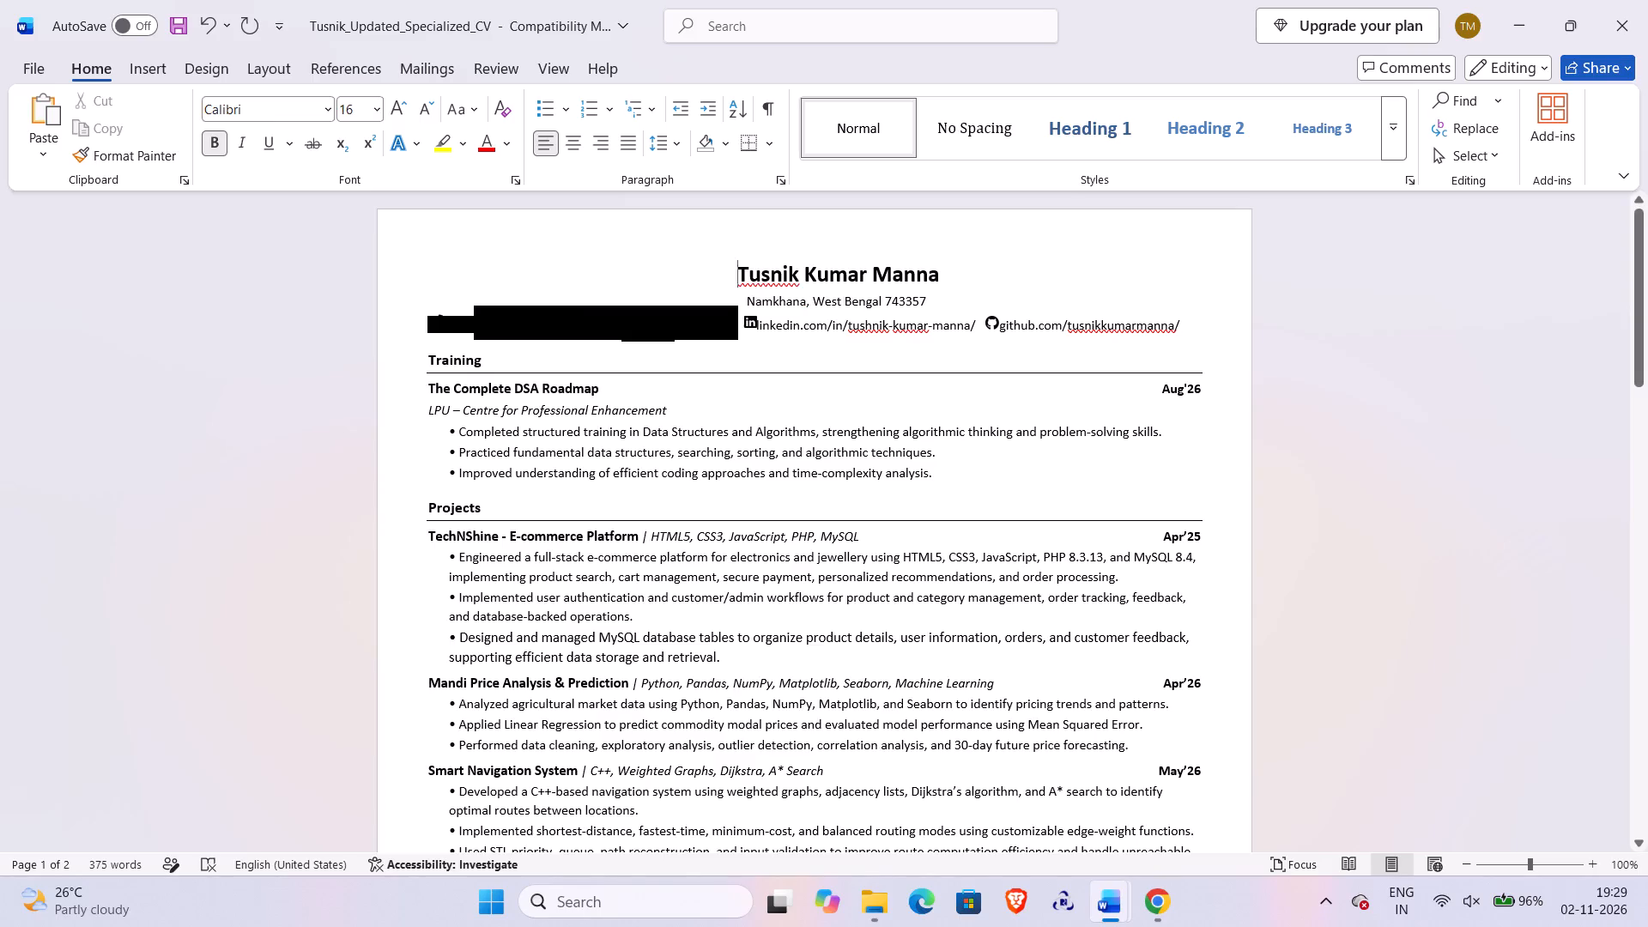
key(BackSpace)
key(BackSpace)
key(BackSpace)
key(BackSpace)
key(BackSpace)
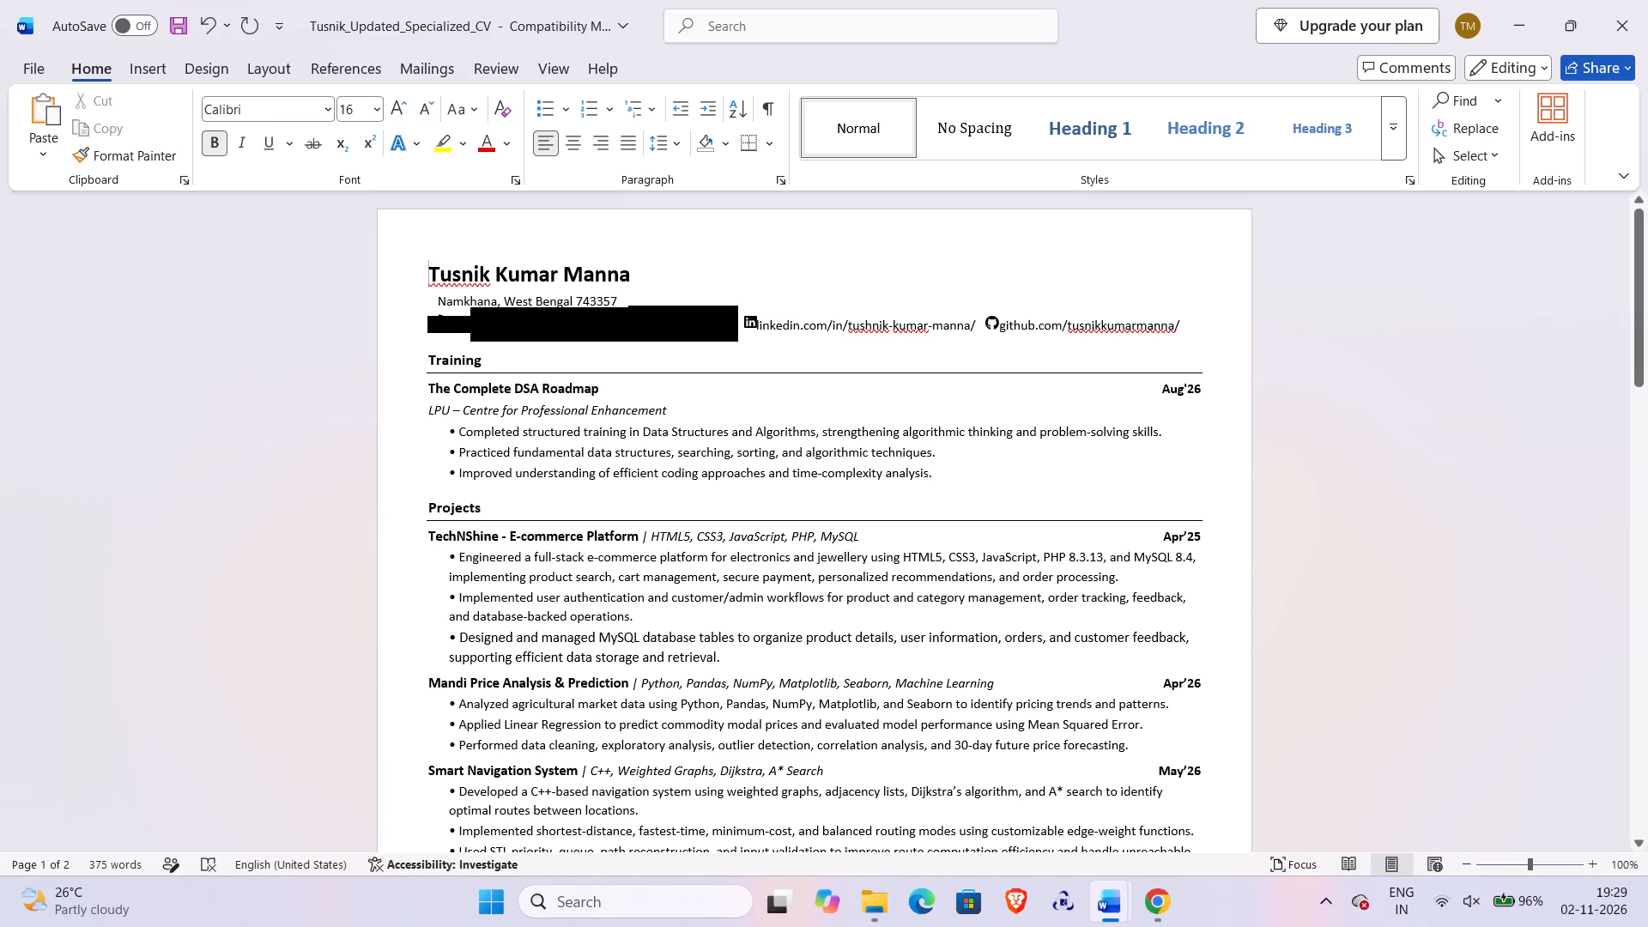
key(Tab)
key(Tab)
key(Tab)
key(Tab)
key(Tab)
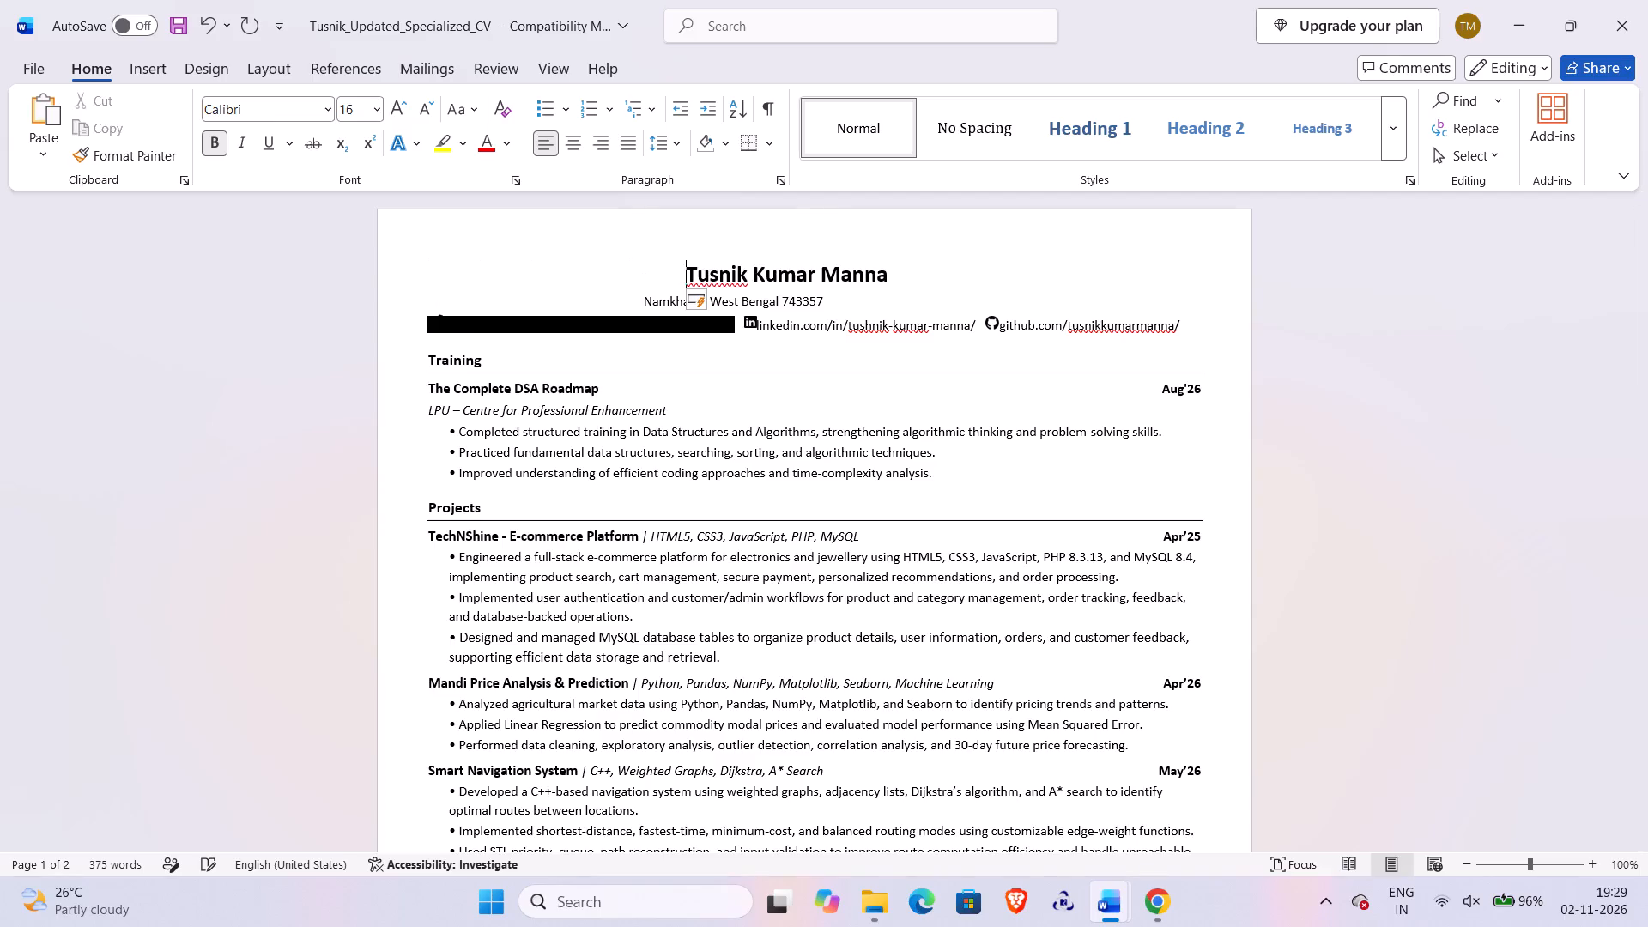
key(Tab)
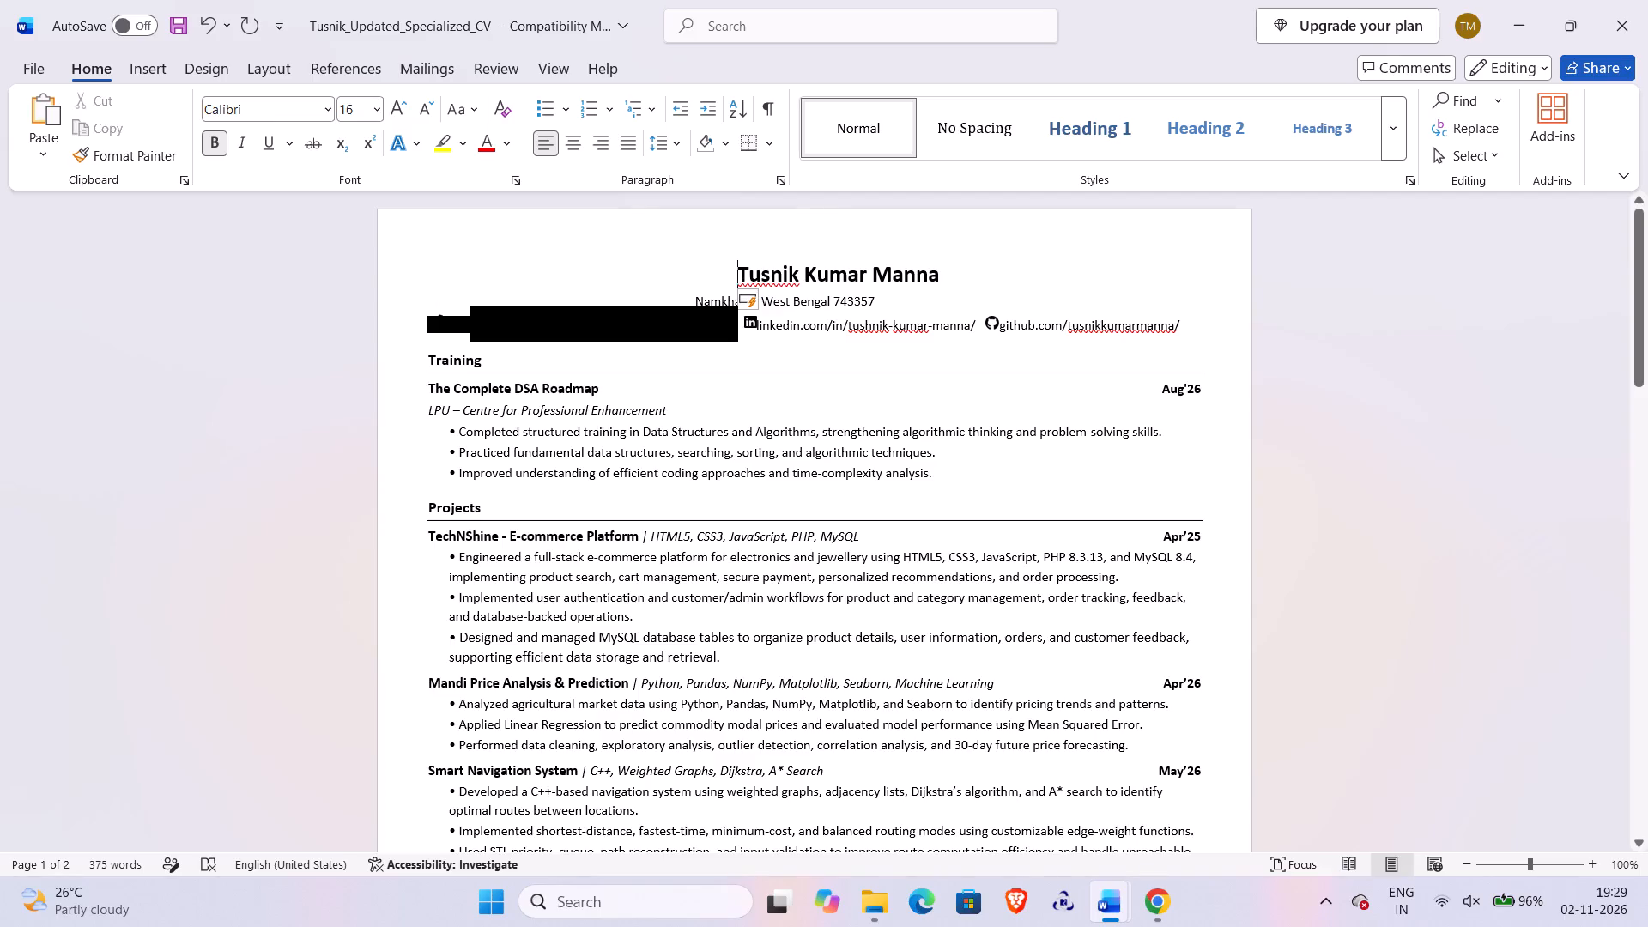
Shift the address line beneath the name by inserting one tab and four spaces before it.
key(Down)
key(Left)
key(Left)
key(Left)
key(Left)
key(Left)
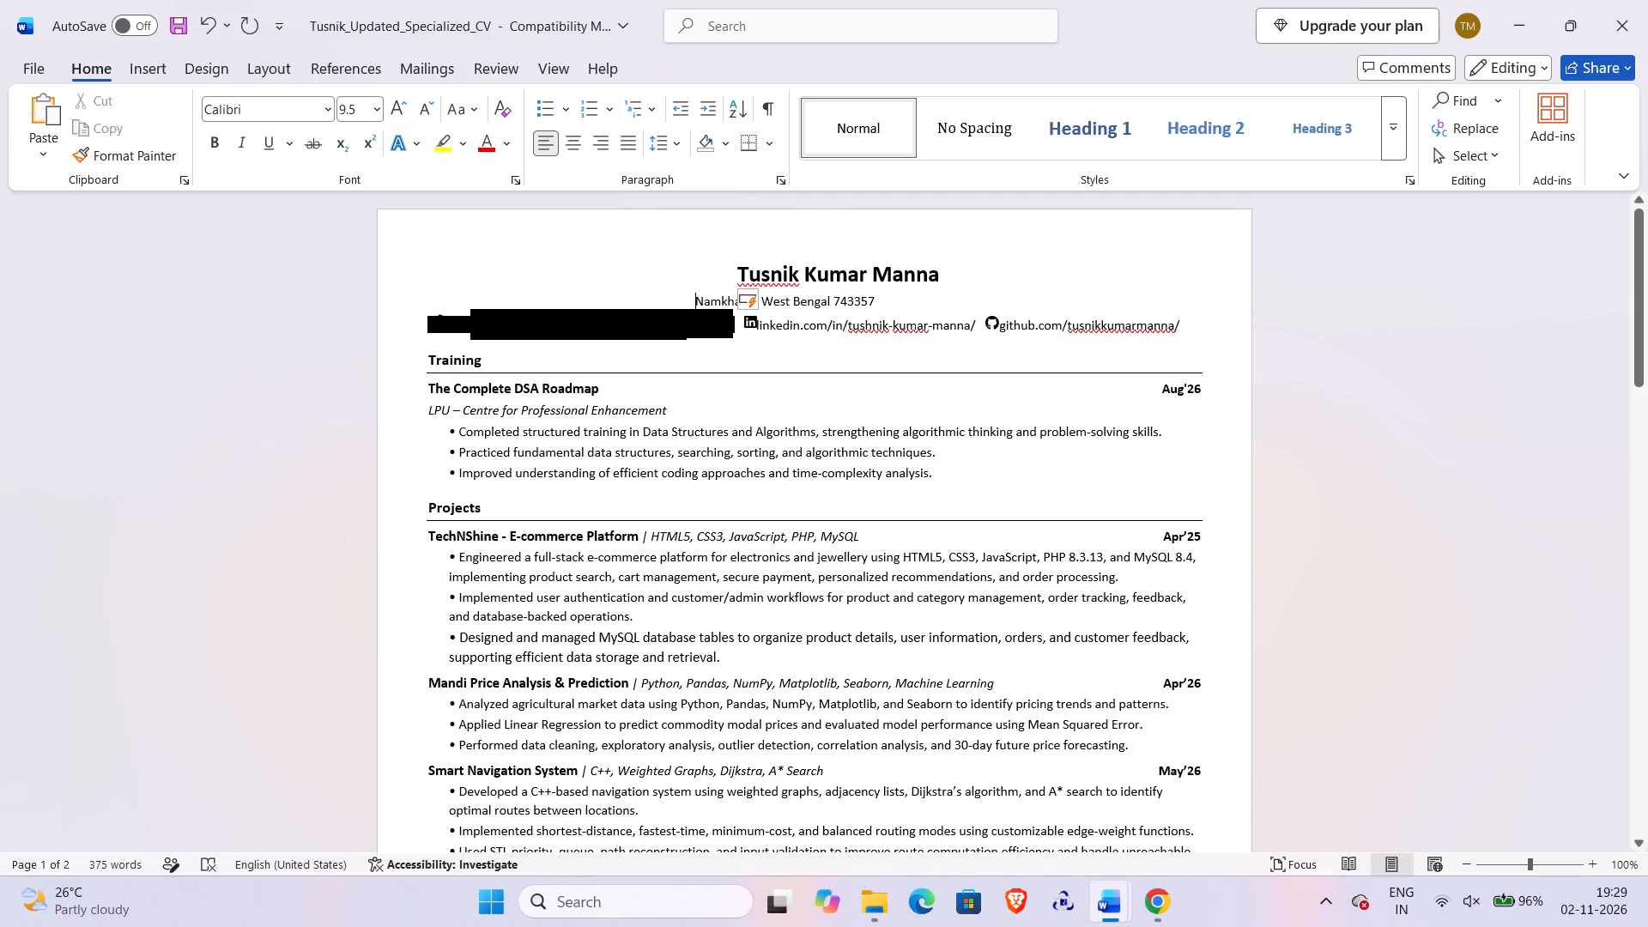
key(Tab)
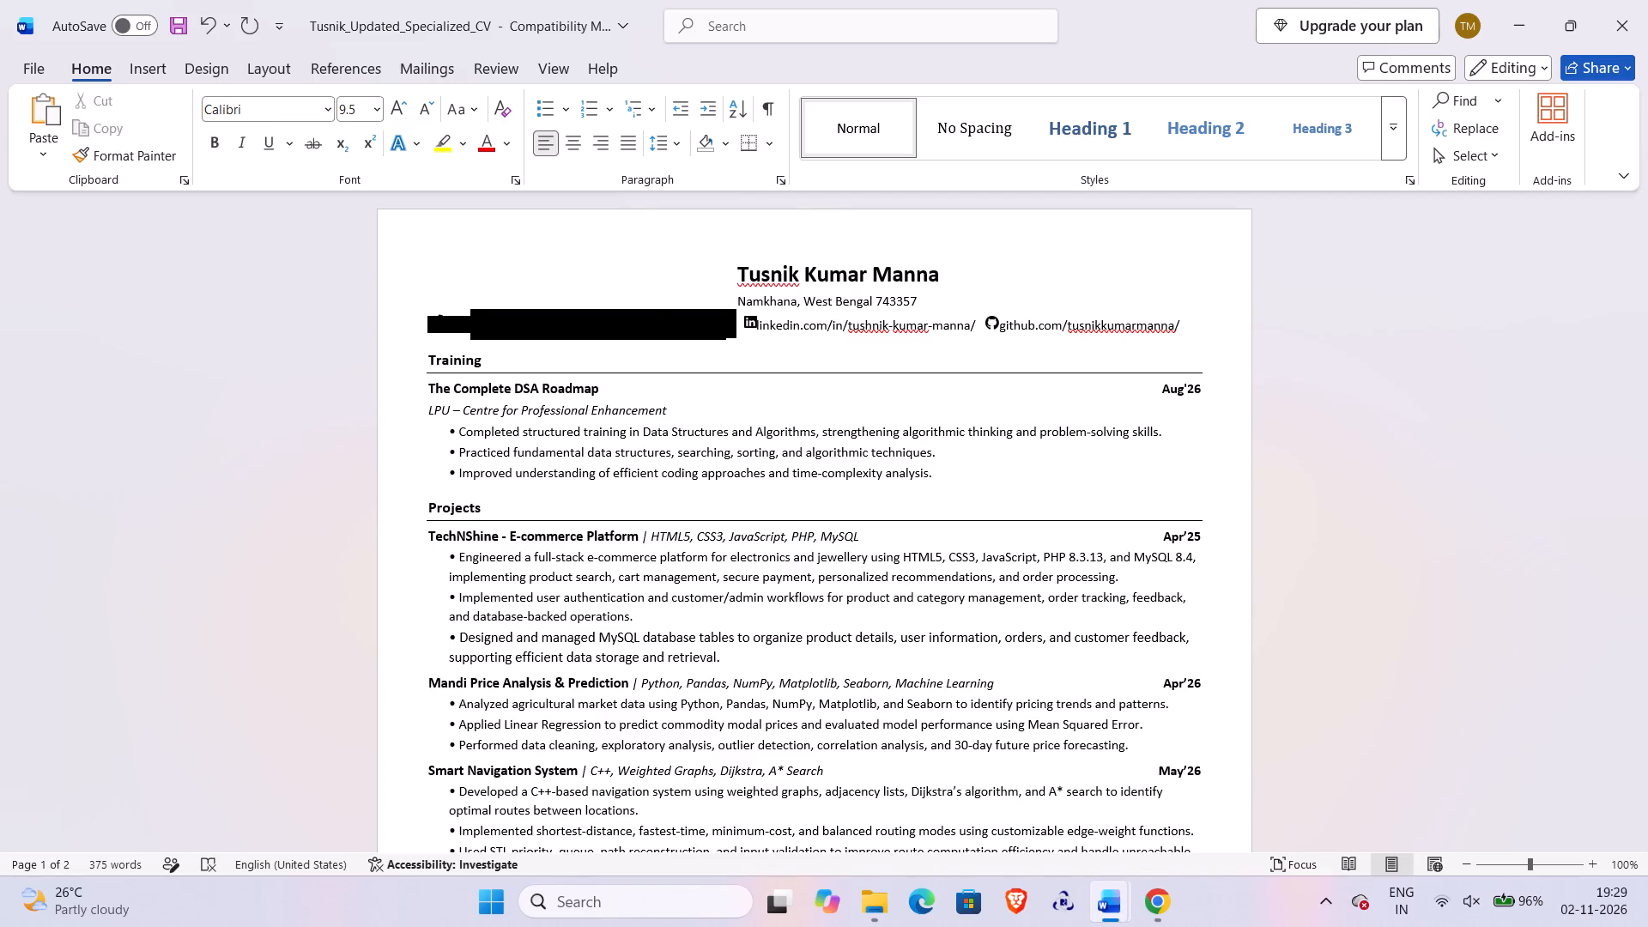
key(space)
key(space)
key(space)
key(space)
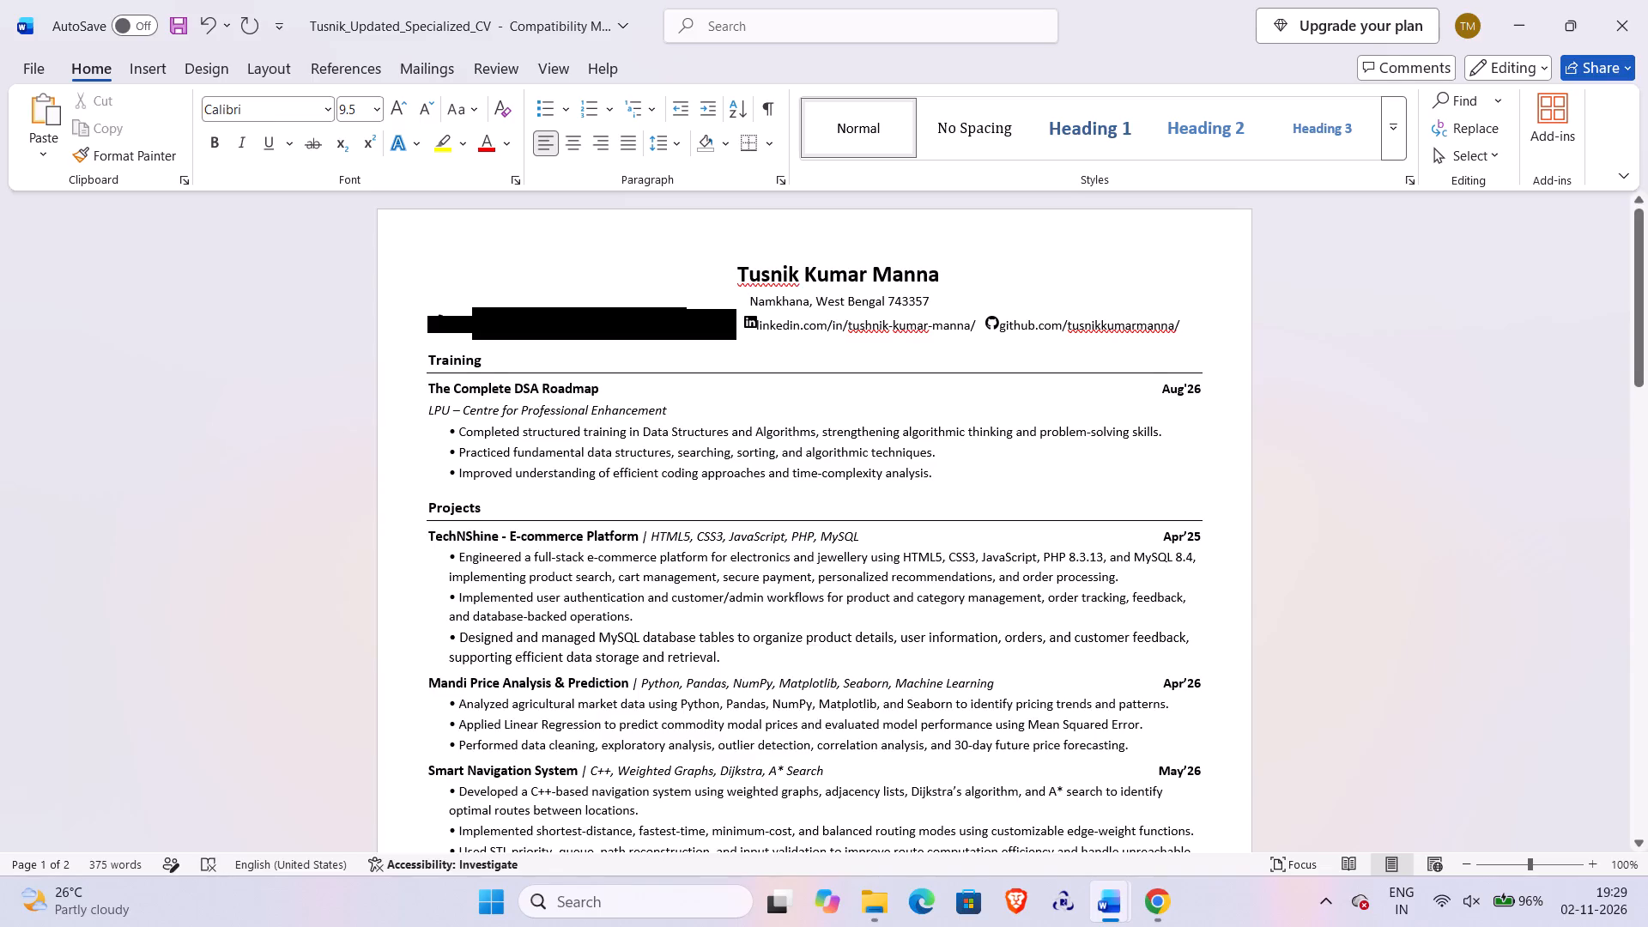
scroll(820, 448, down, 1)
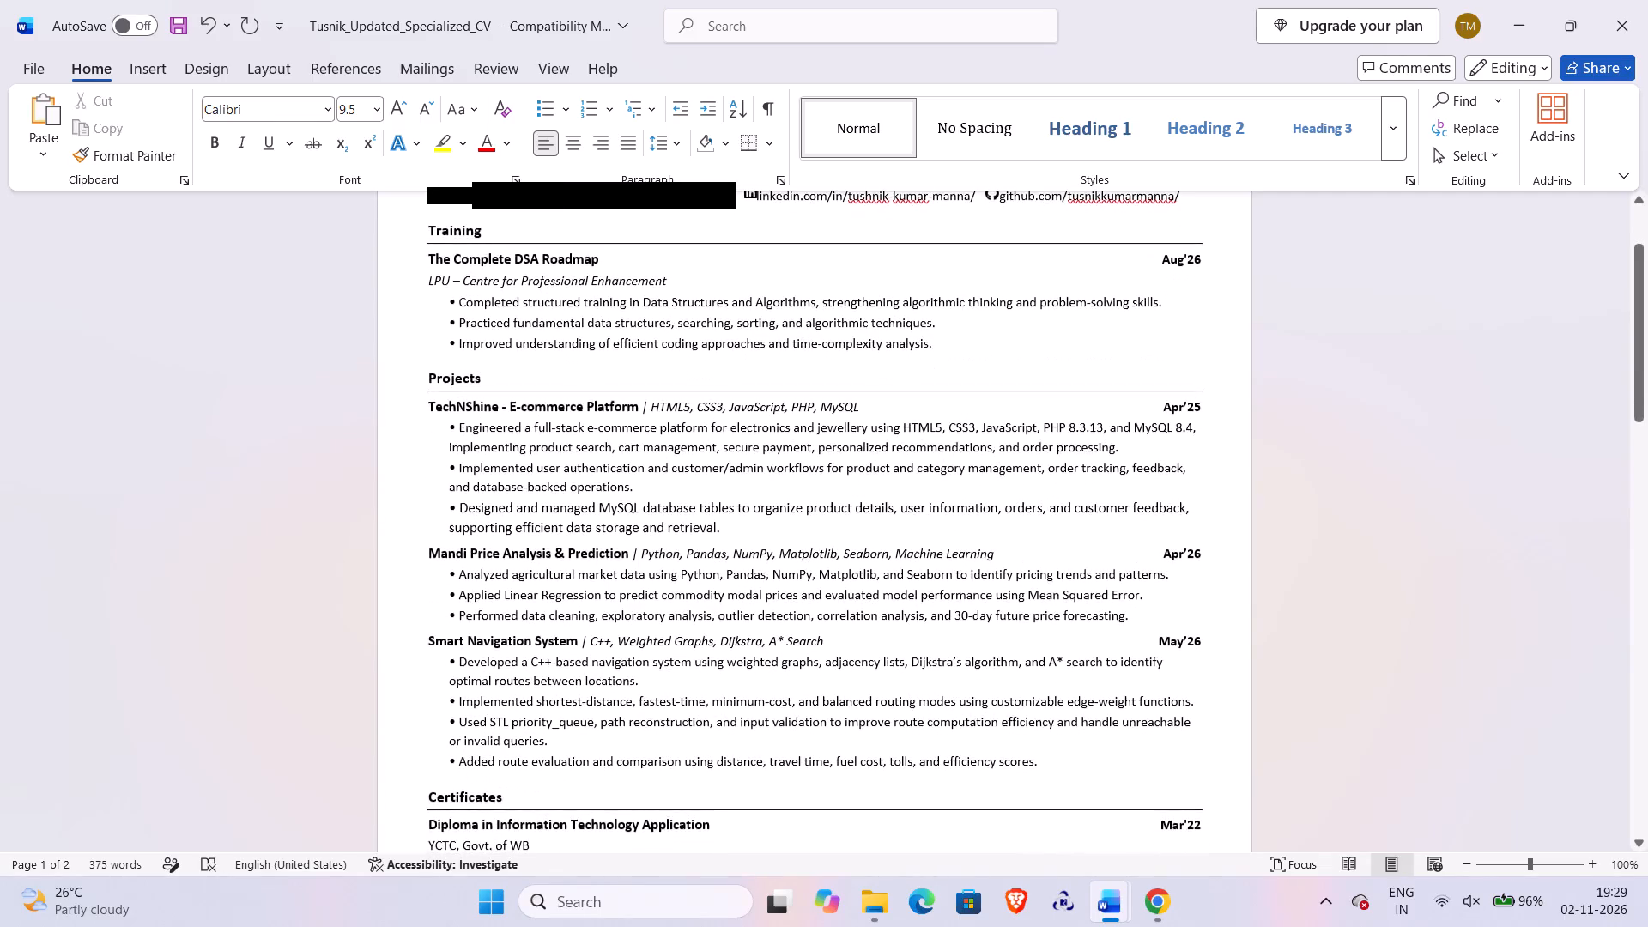
Copy the whole Training section, from its heading through its last bullet, and delete it from above the Projects section.
scroll(820, 448, down, 1)
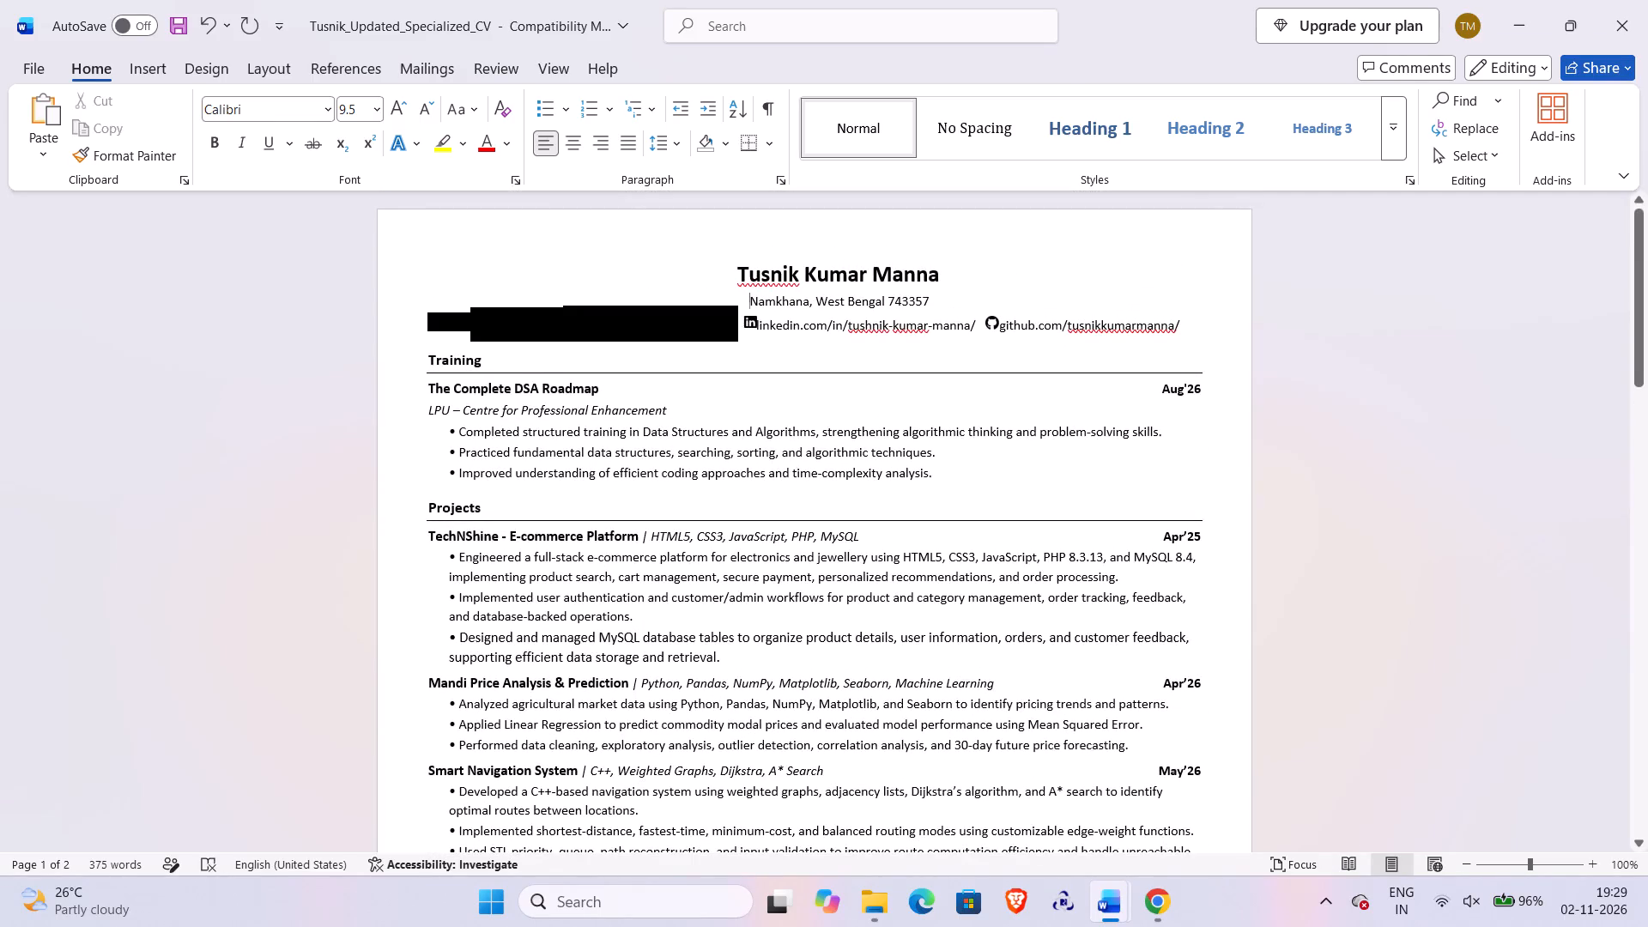
drag(429, 358, 828, 434)
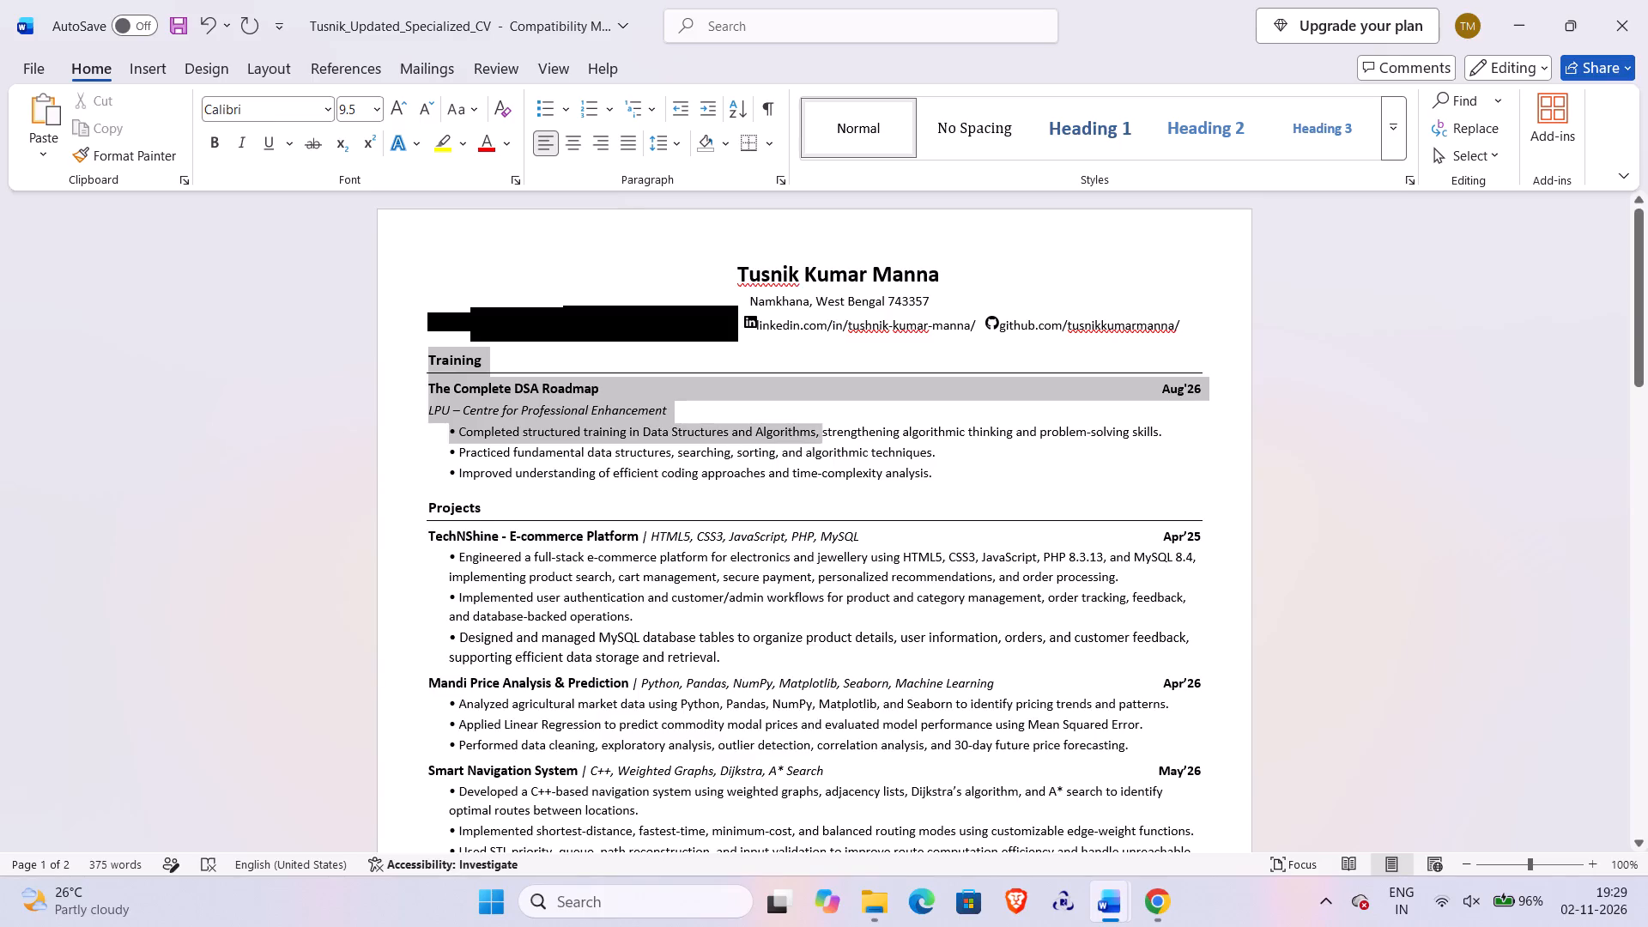
drag(828, 434, 1013, 469)
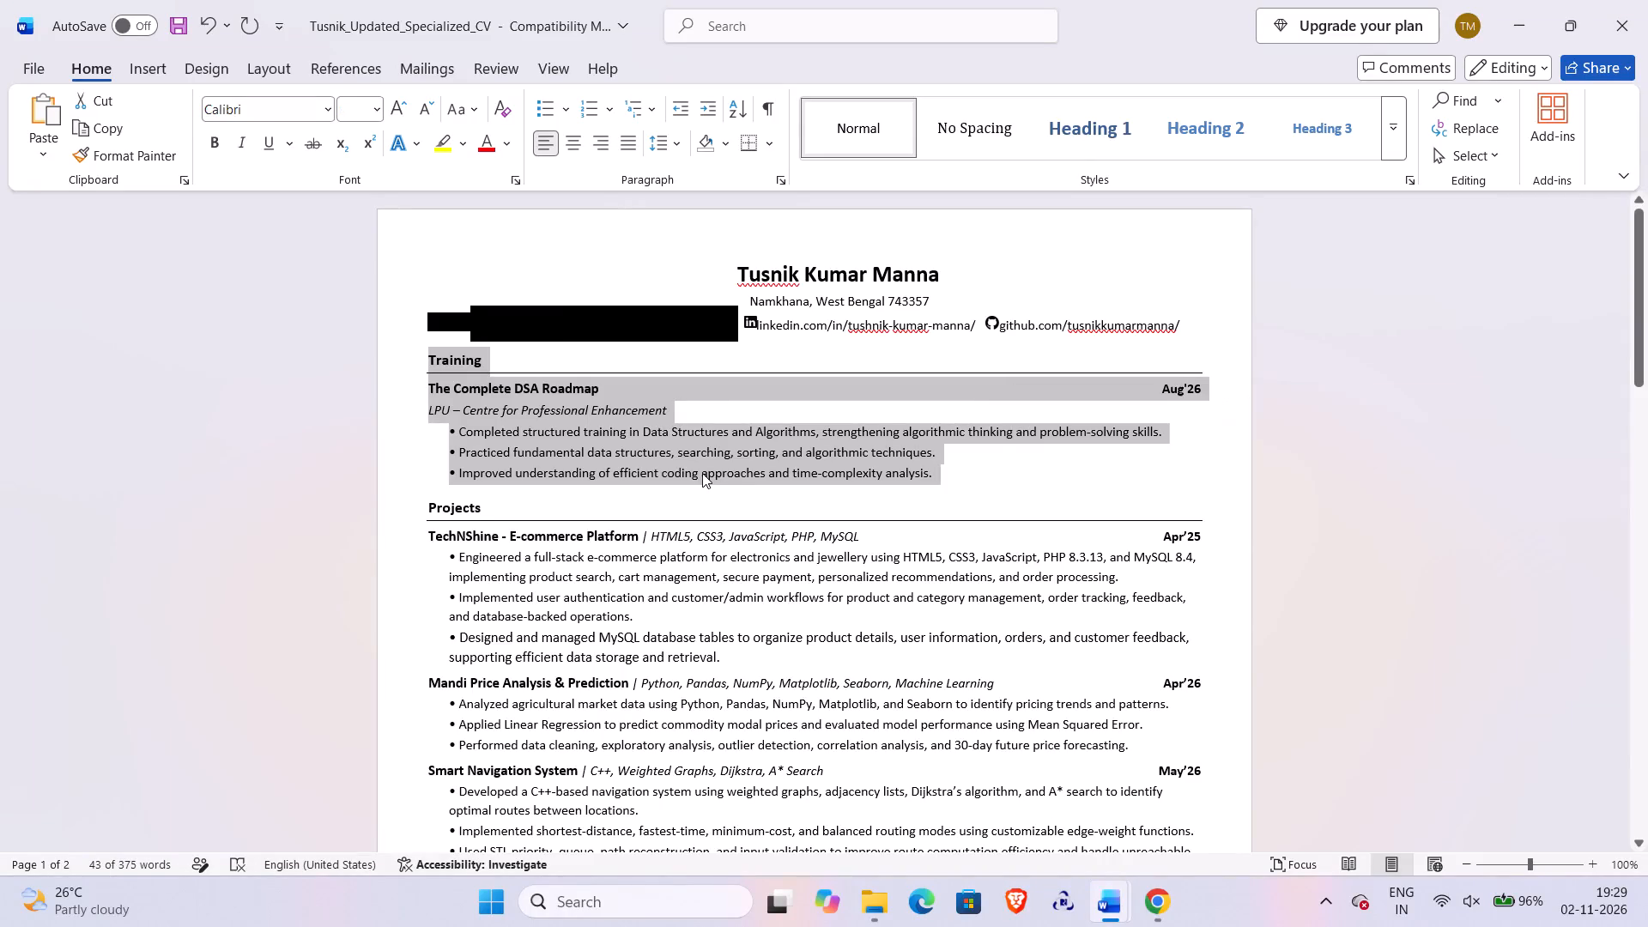
key(ctrl+c)
key(ctrl+c)
key(ctrl+c)
key(ctrl+c)
key(ctrl+c)
key(ctrl+c)
key(ctrl+c)
key(ctrl+c)
key(ctrl+c)
key(ctrl+c)
key(ctrl+c)
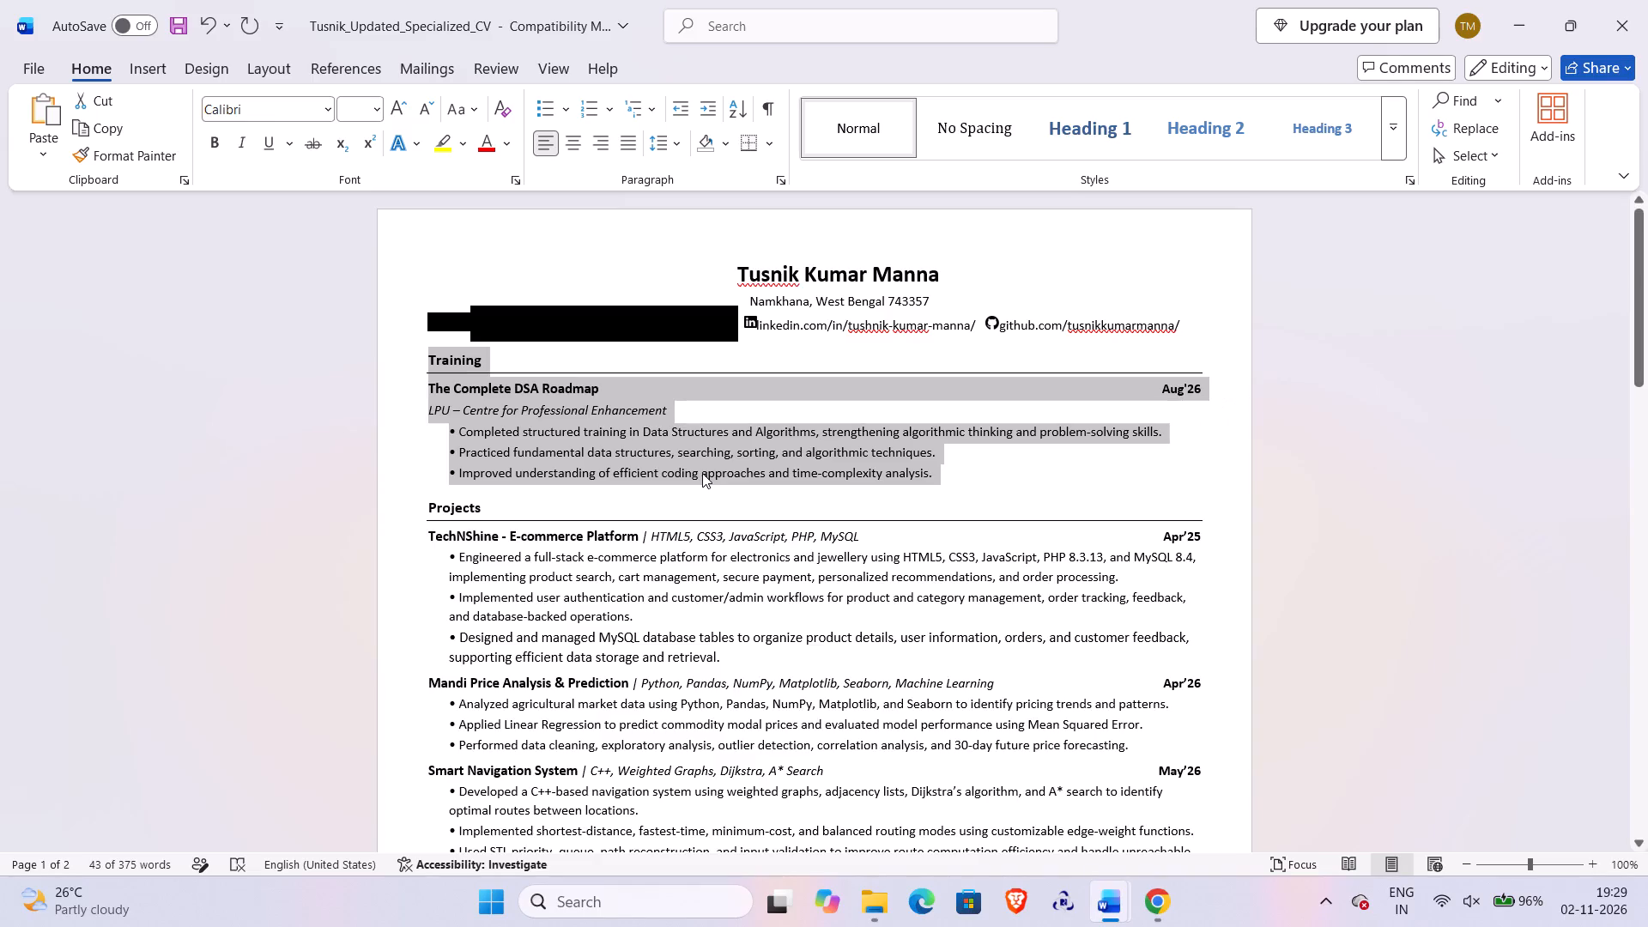
key(BackSpace)
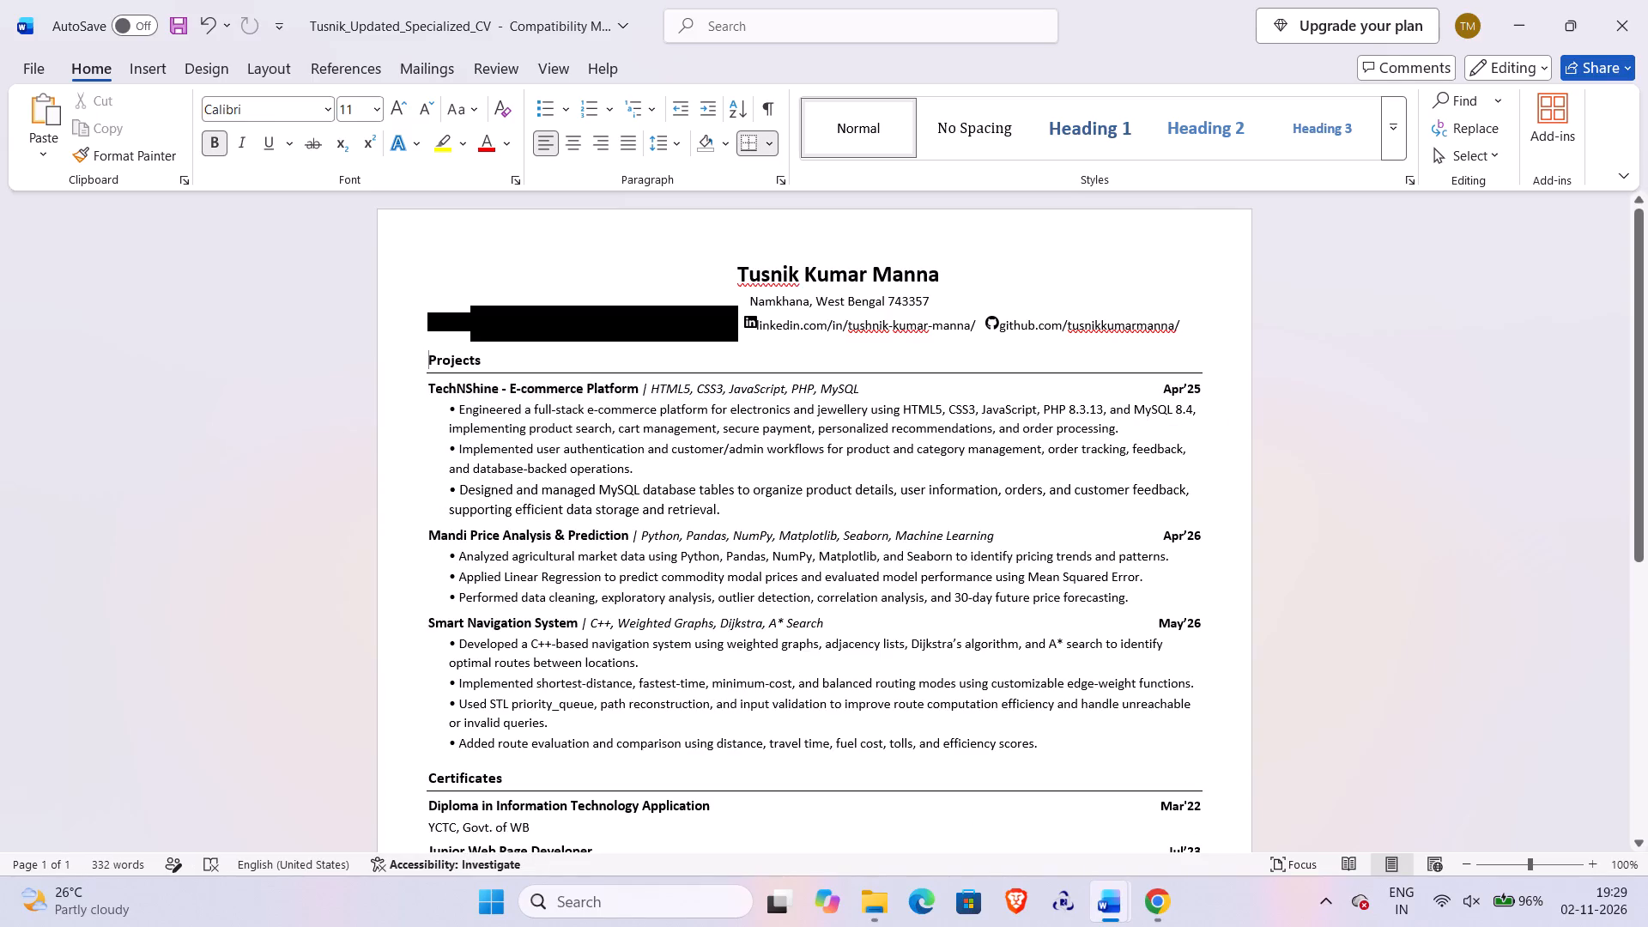
Paste the Training section after the last Smart Navigation System bullet, before Certificates, and remove the extra blank line below it.
click(1042, 742)
key(Return)
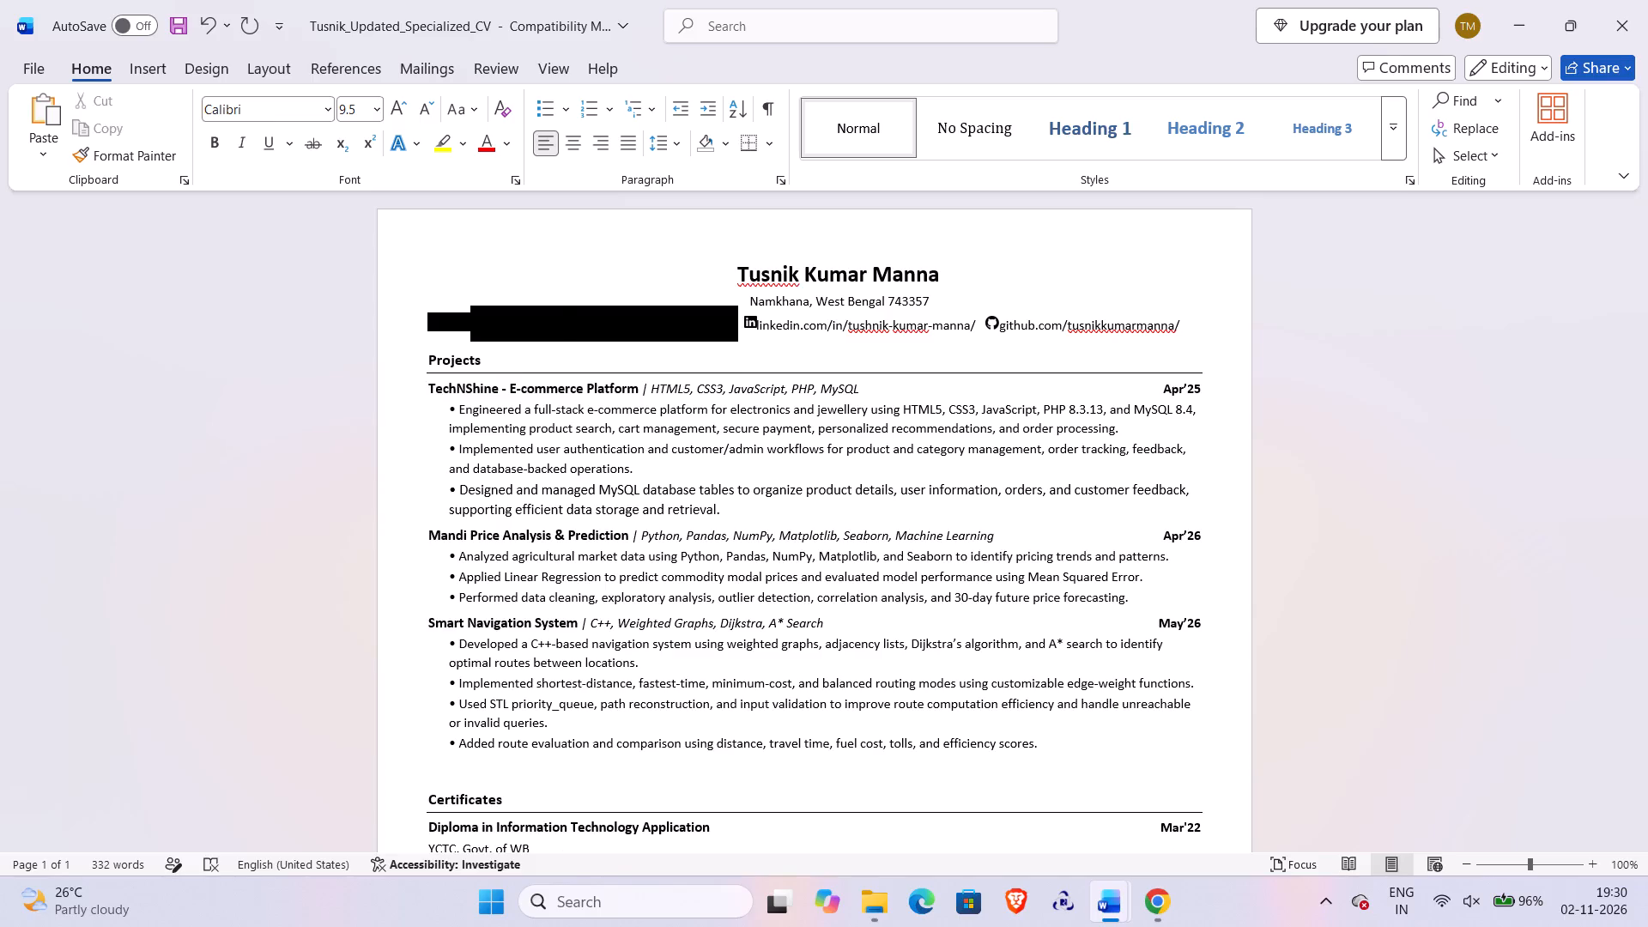
key(BackSpace)
key(BackSpace)
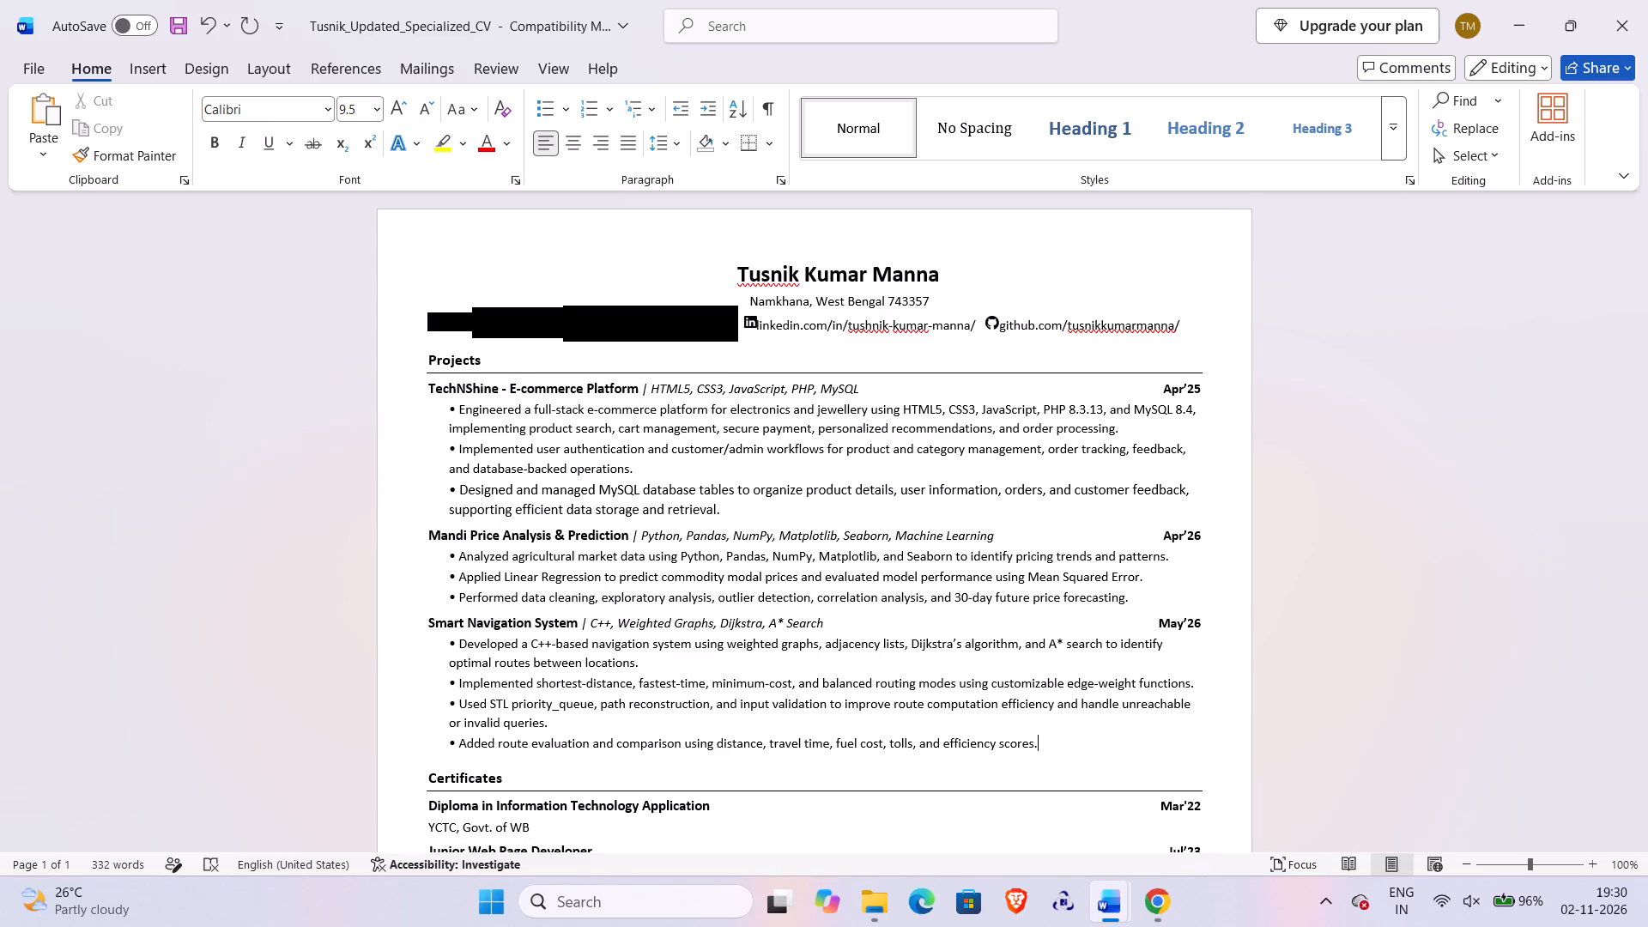
key(Return)
key(BackSpace)
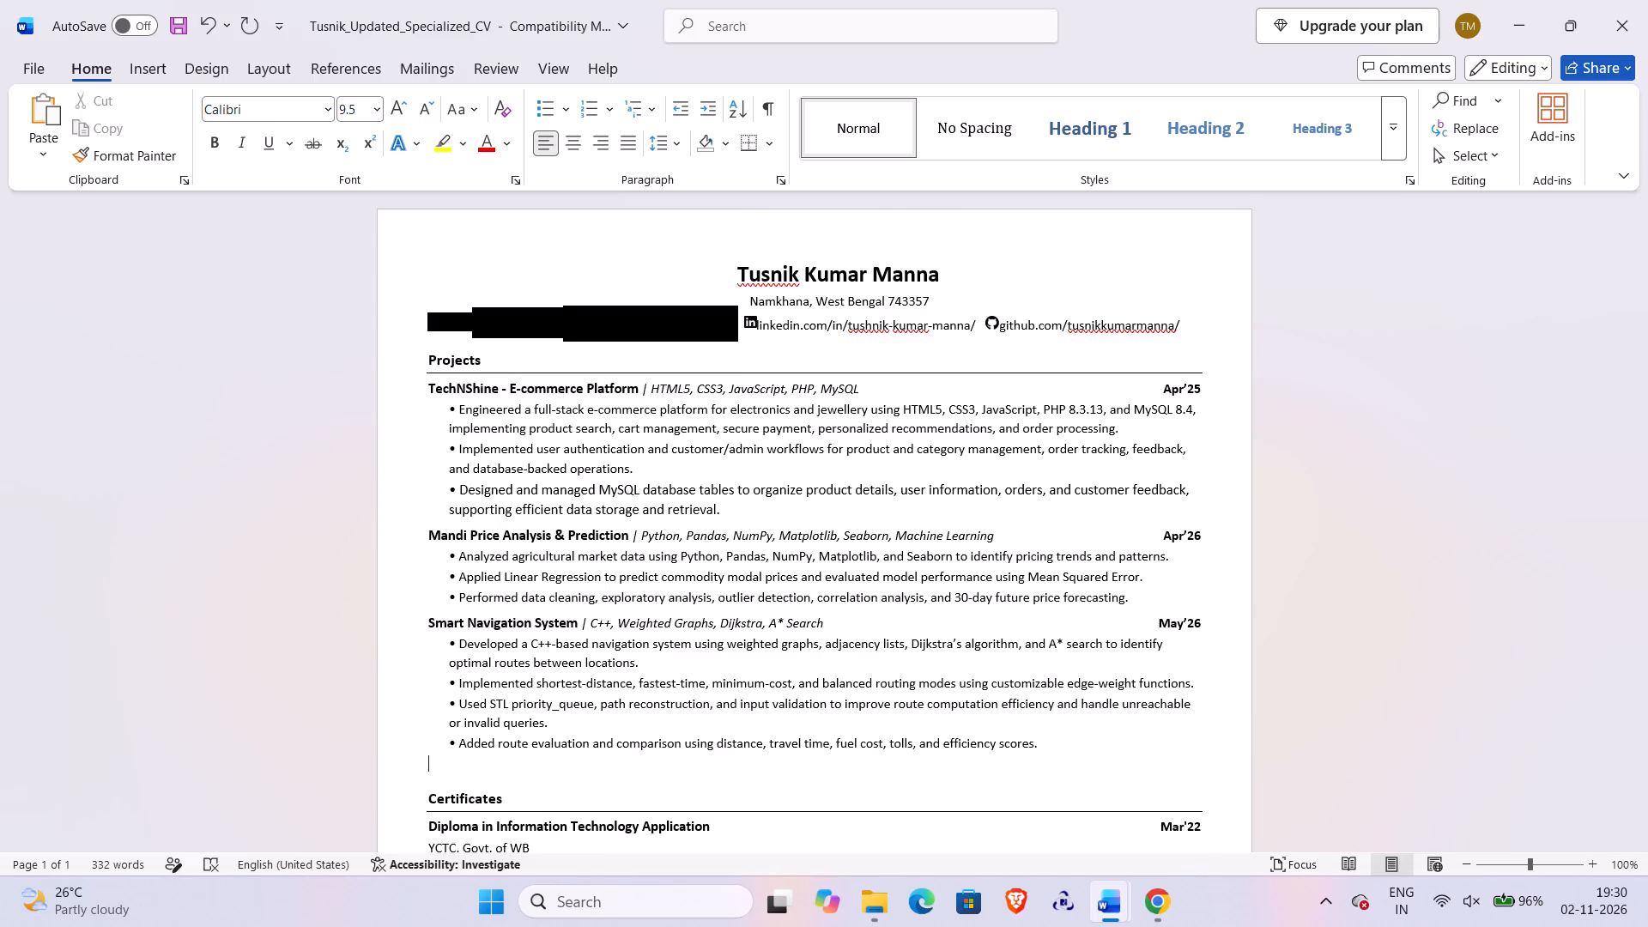
key(ctrl+v)
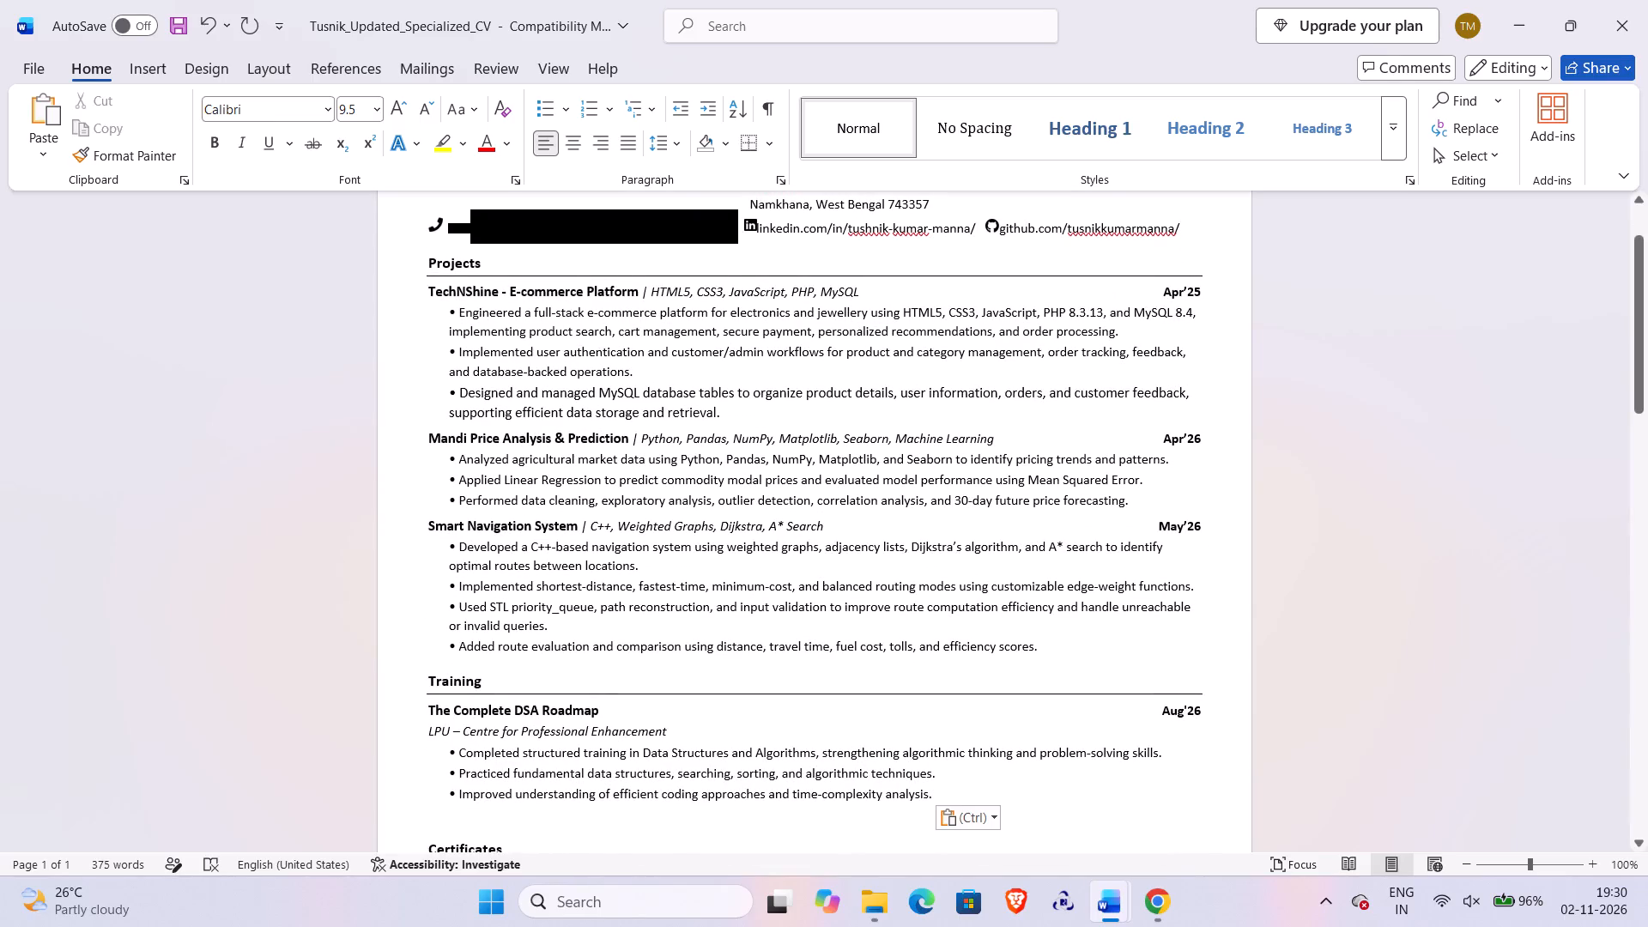
key(BackSpace)
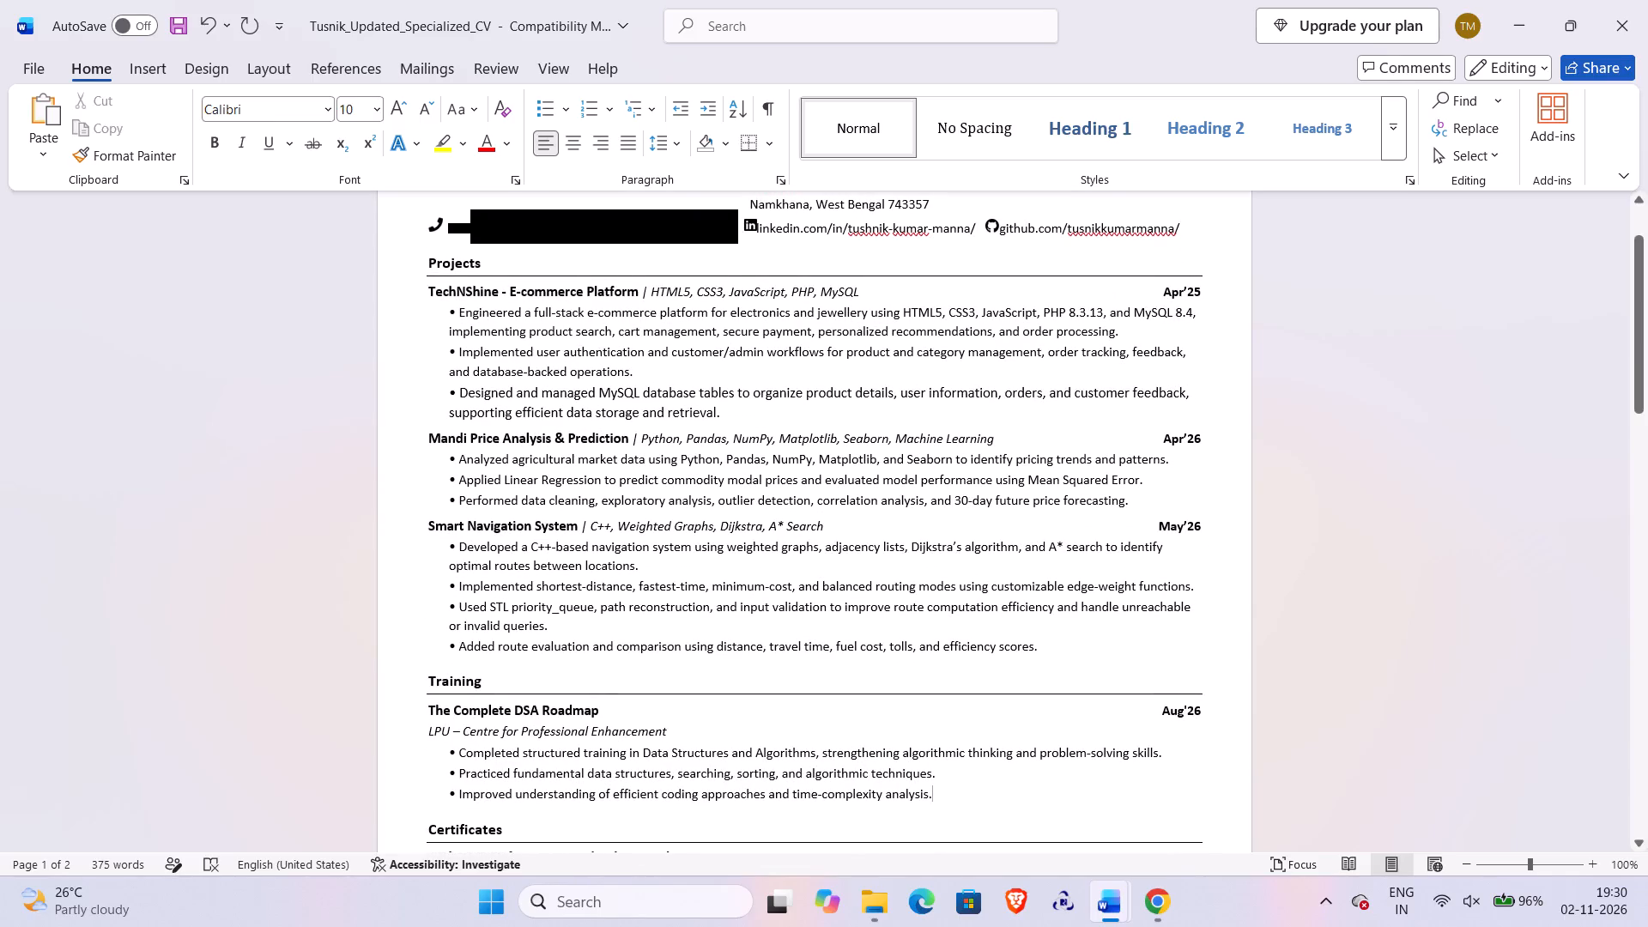
Delete "Teamwork, Adaptability, Team Management" from the Skills line under Technical Skills, leaving the line ending at "Problem-Solving".
scroll(878, 772, down, 2)
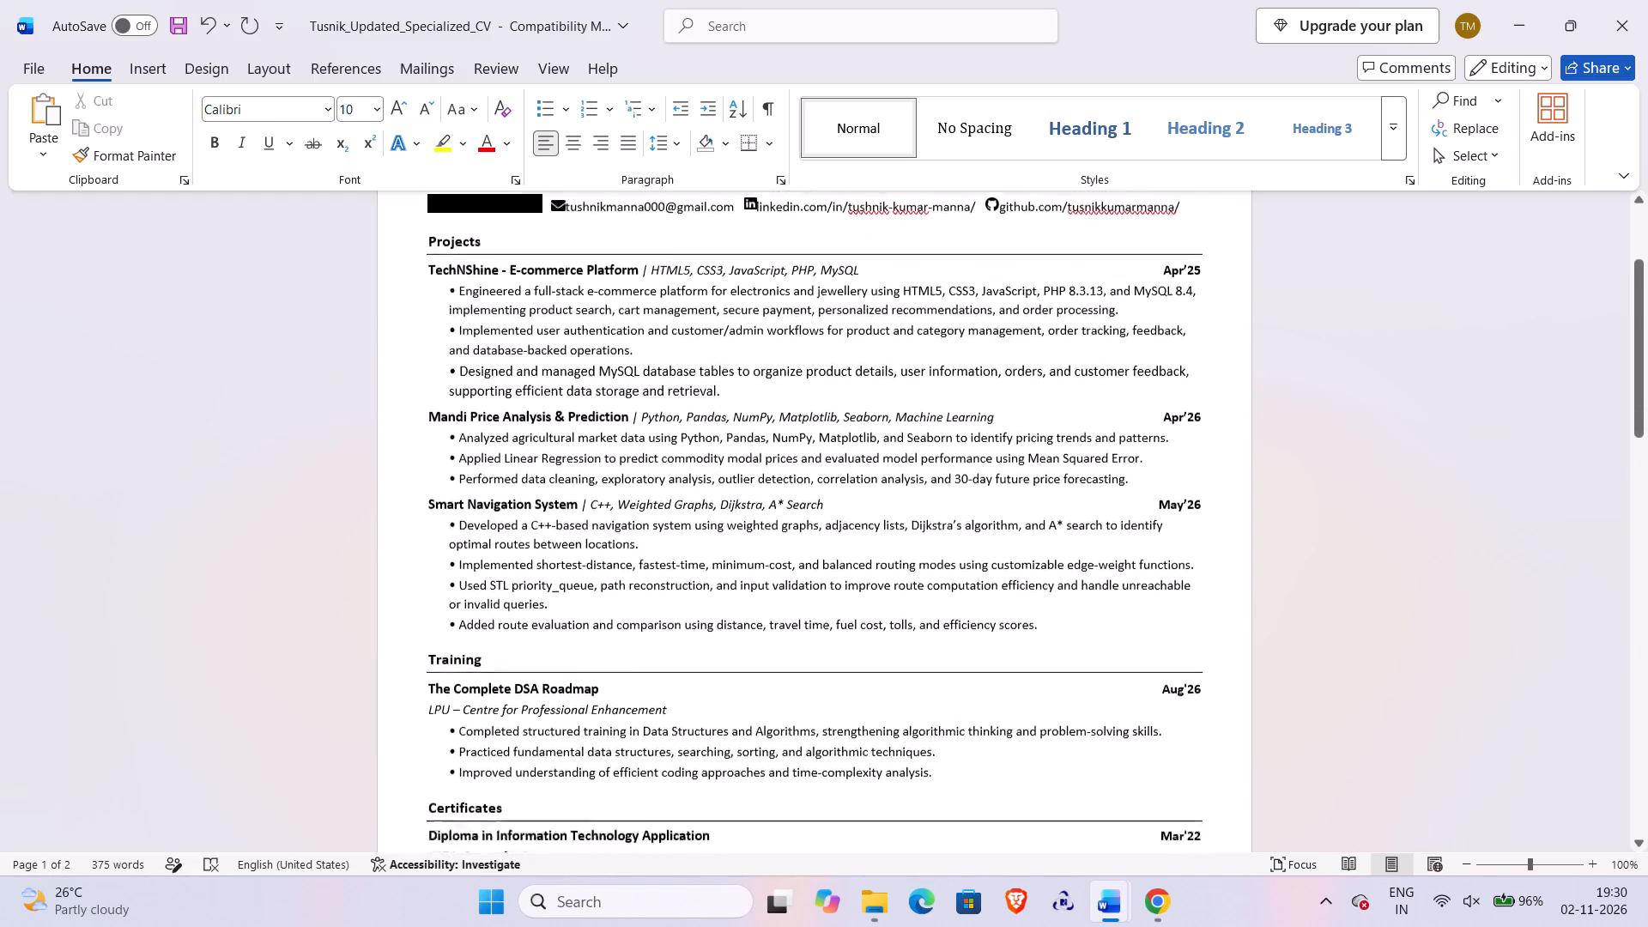
scroll(878, 772, down, 2)
scroll(878, 772, up, 2)
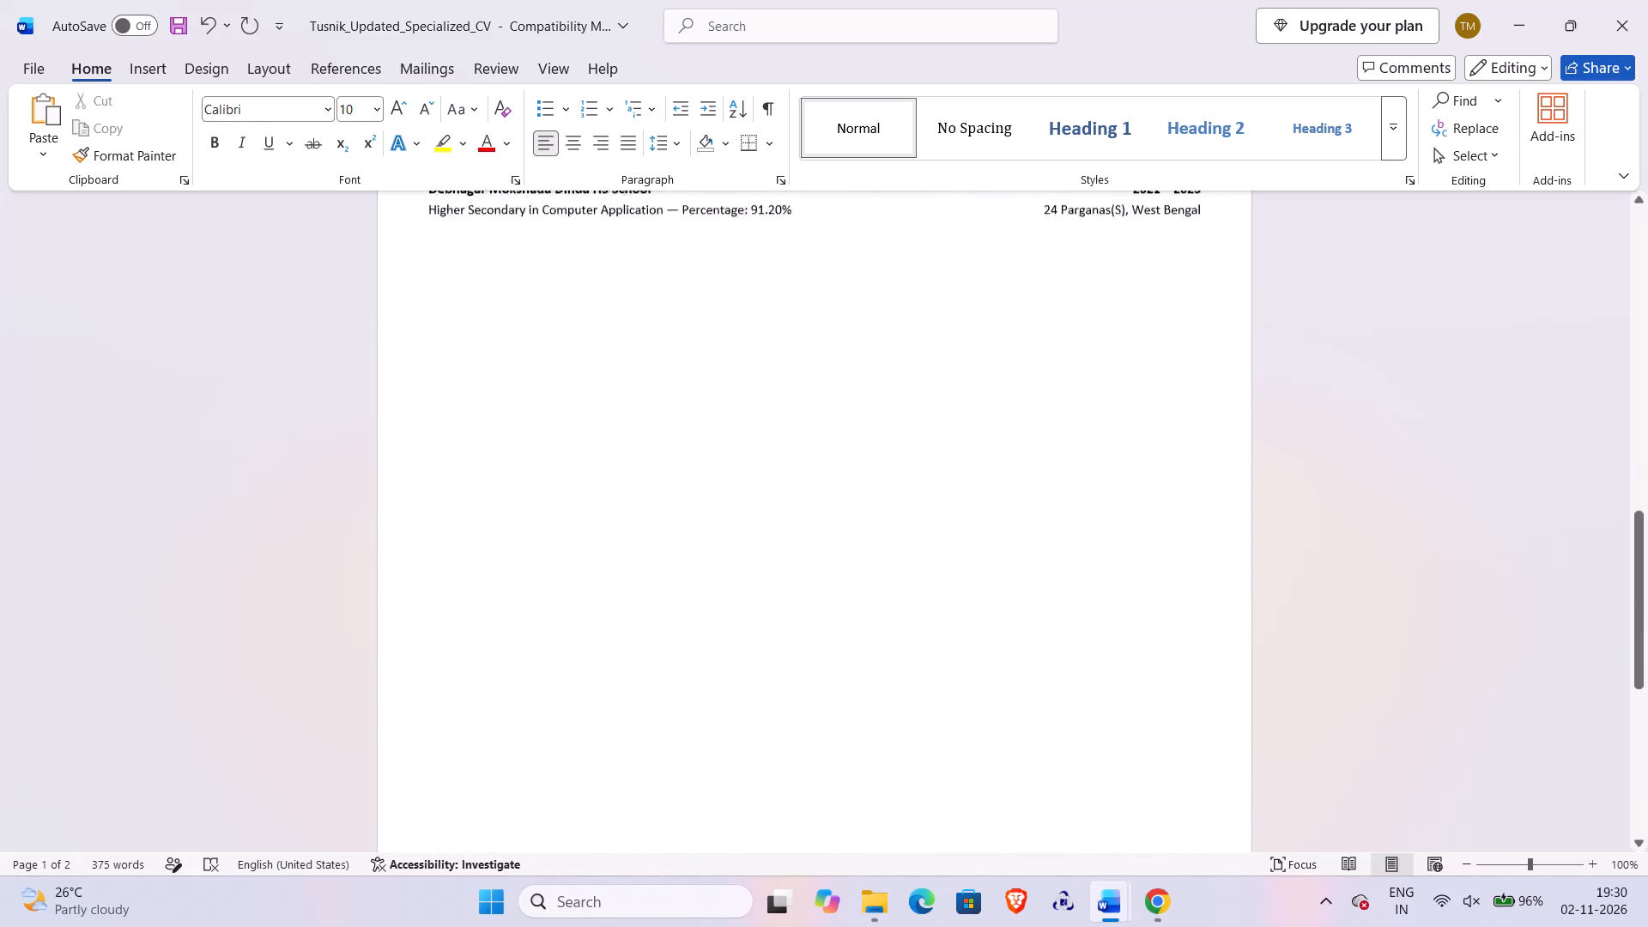
scroll(878, 772, up, 2)
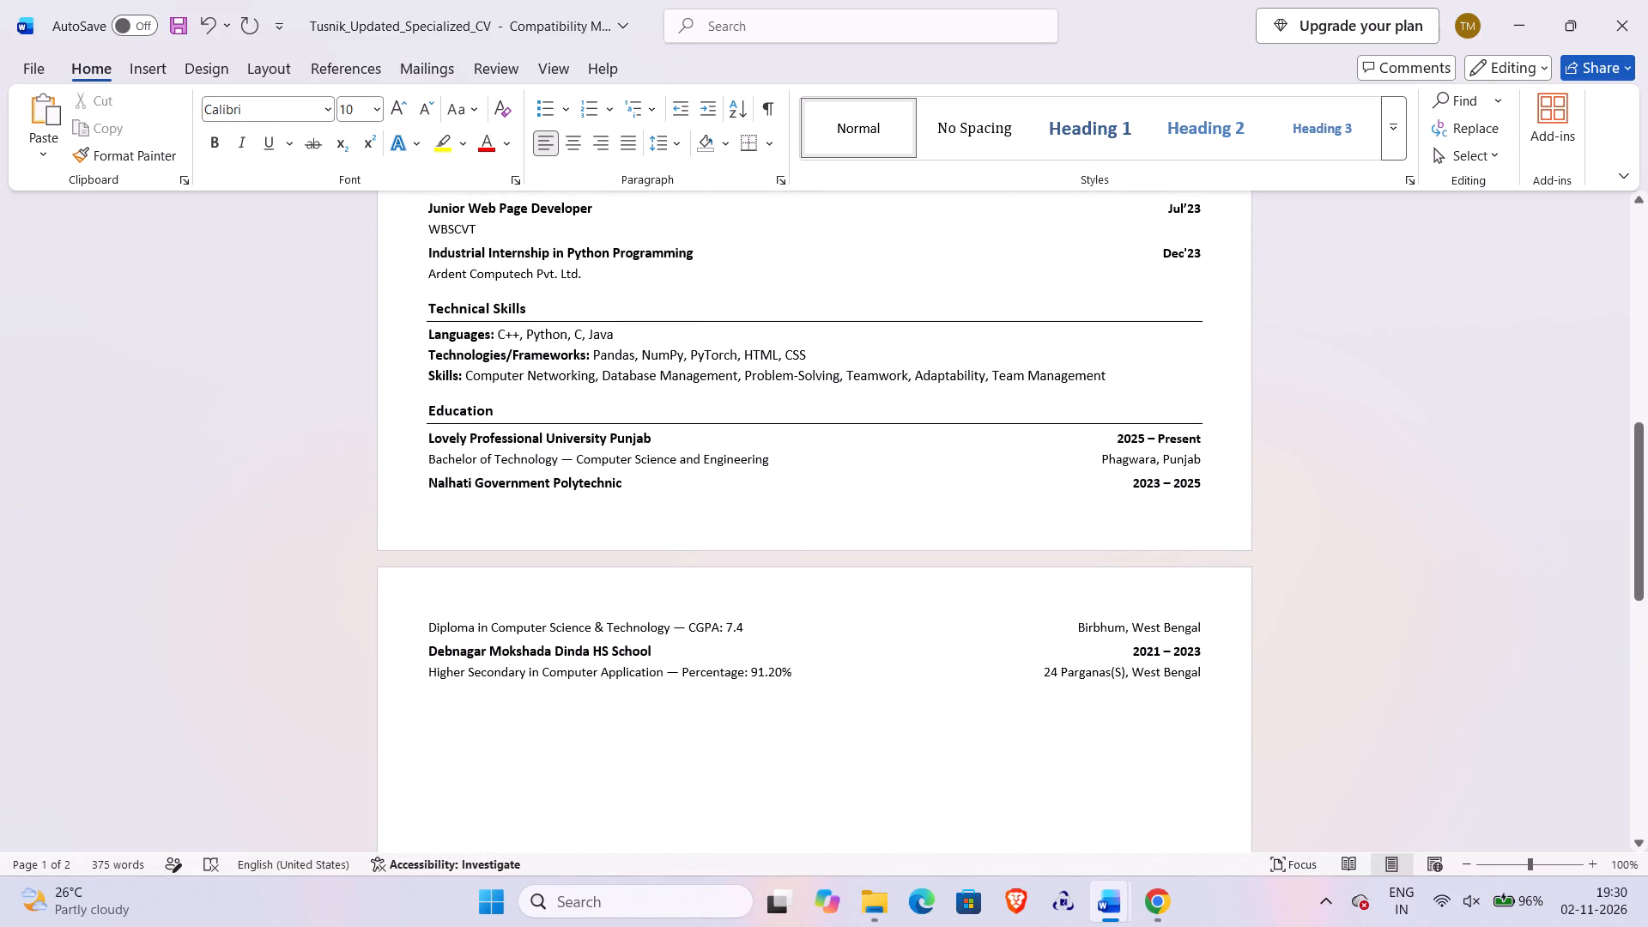
scroll(878, 772, up, 3)
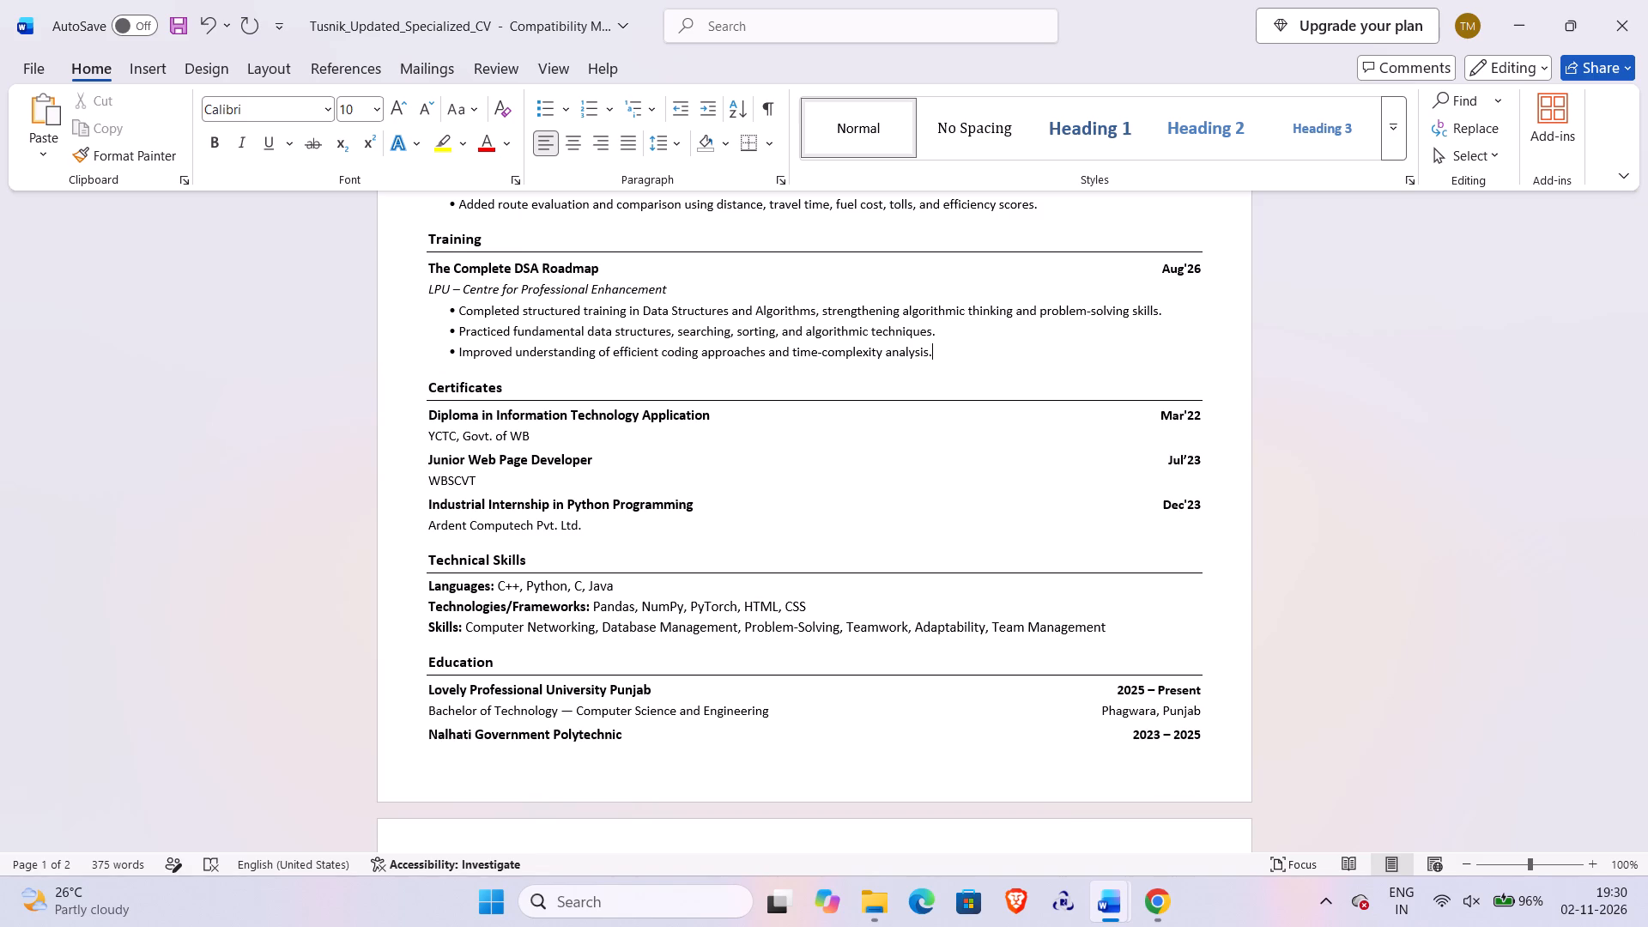
click(1136, 632)
key(BackSpace)
key(BackSpace)
key(BackSpace)
key(BackSpace)
key(BackSpace)
key(BackSpace)
key(BackSpace)
key(BackSpace)
key(BackSpace)
key(BackSpace)
key(BackSpace)
key(BackSpace)
key(BackSpace)
key(BackSpace)
key(BackSpace)
key(BackSpace)
key(BackSpace)
key(BackSpace)
key(BackSpace)
key(BackSpace)
key(BackSpace)
key(BackSpace)
key(BackSpace)
key(BackSpace)
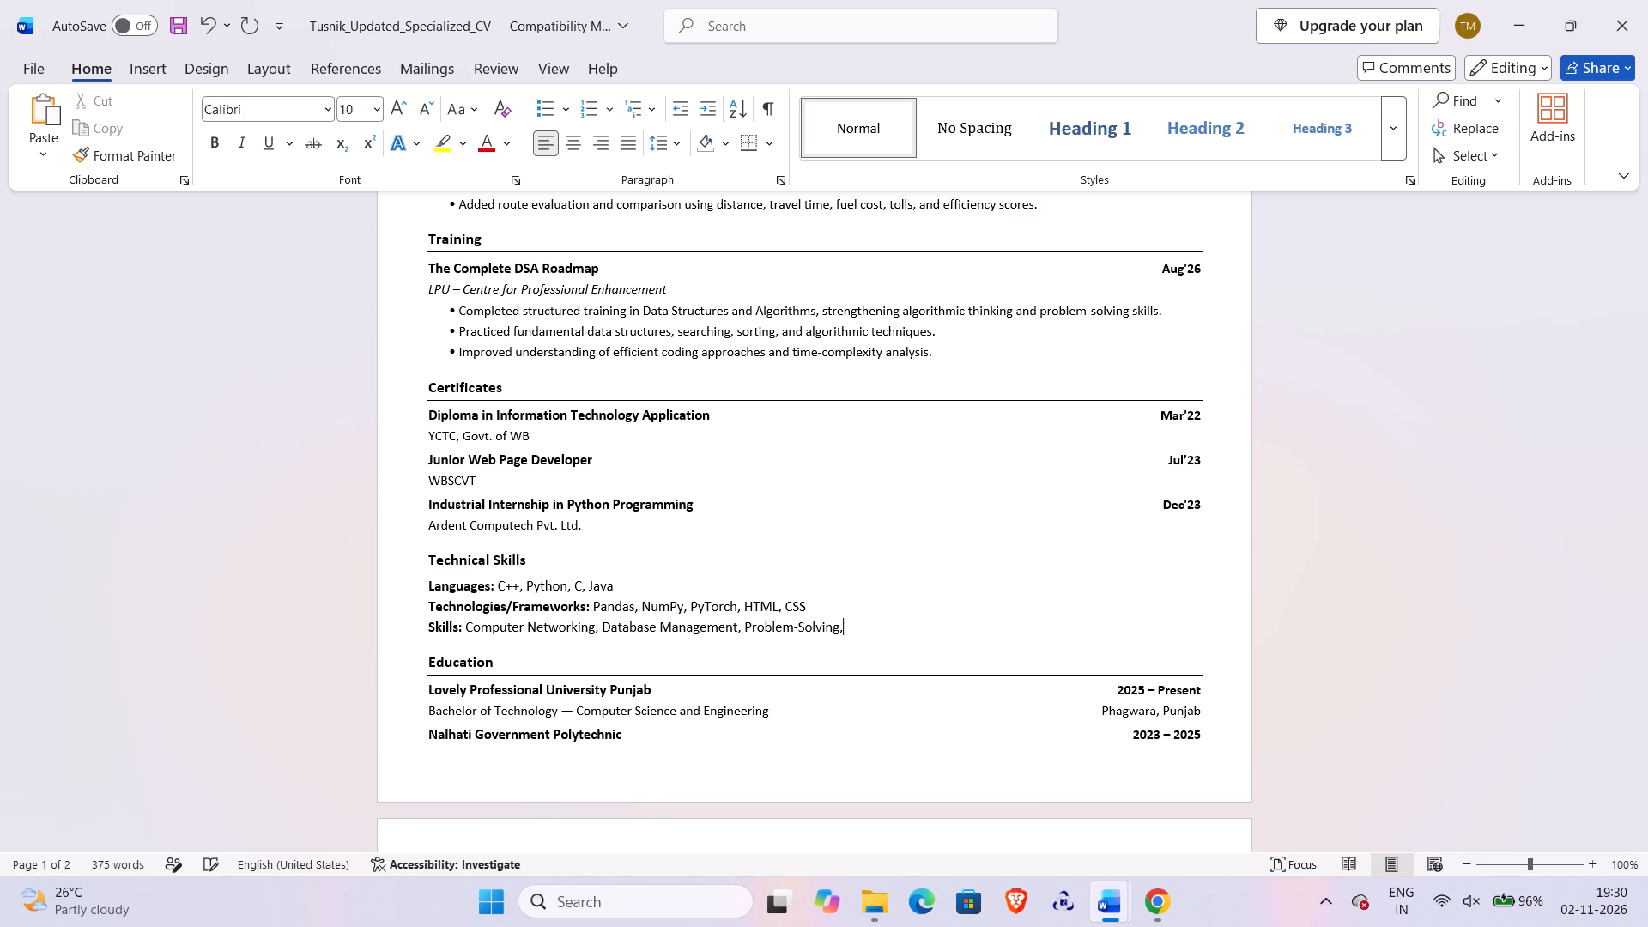
key(BackSpace)
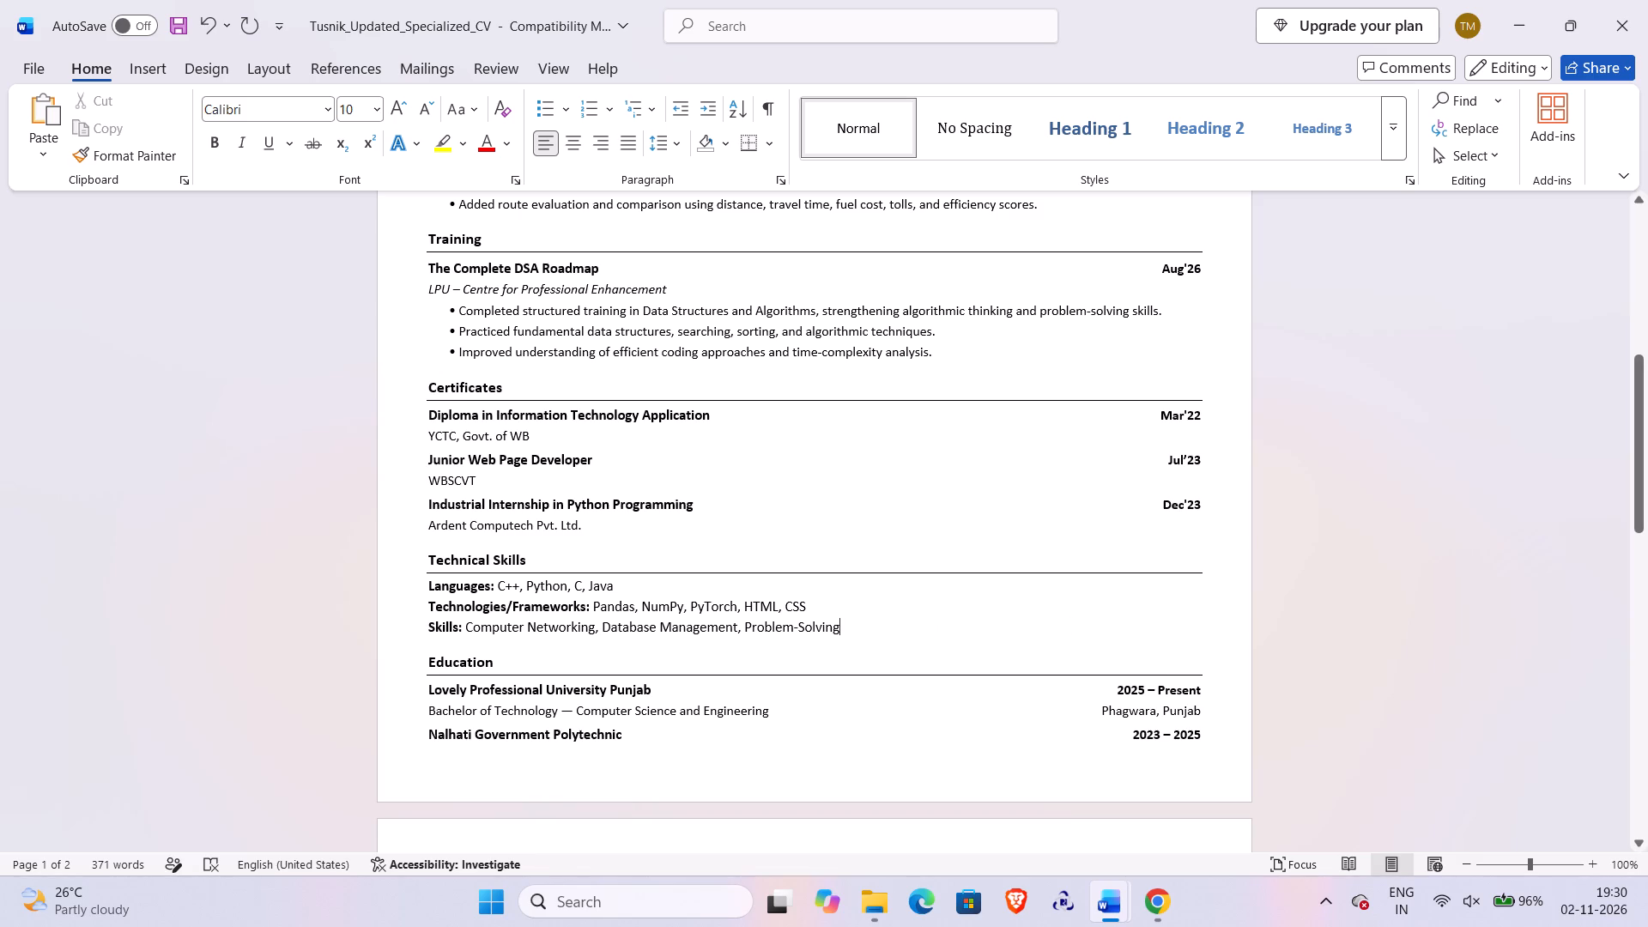
Set the top page margin to 1.2 cm for the whole document.
scroll(664, 521, up, 5)
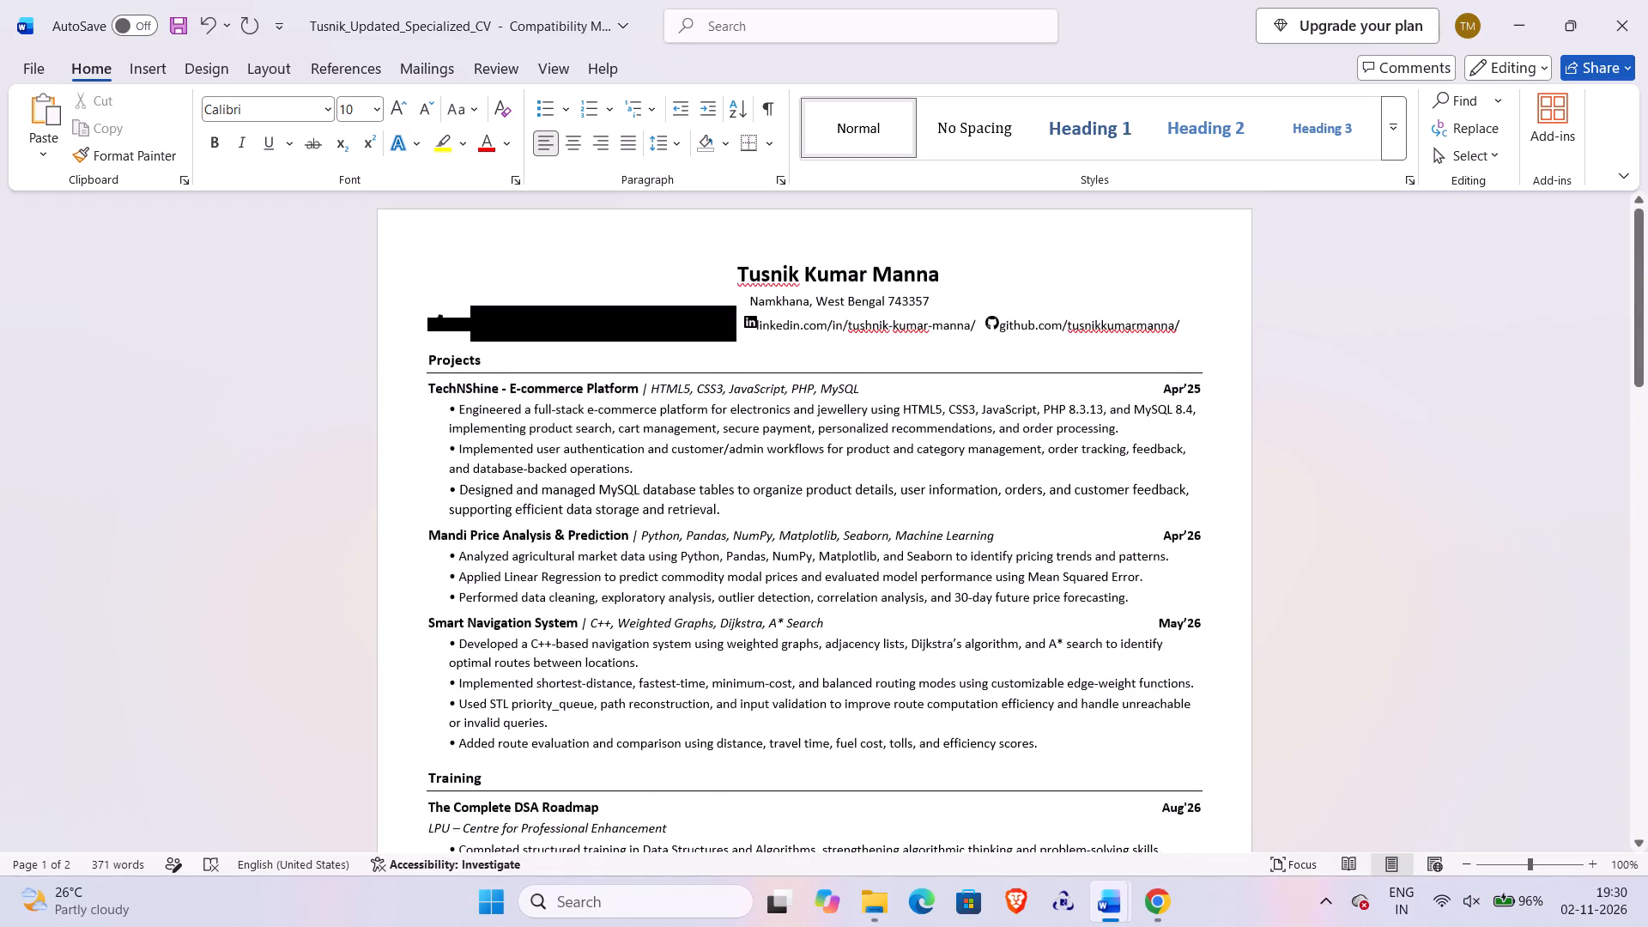
click(458, 754)
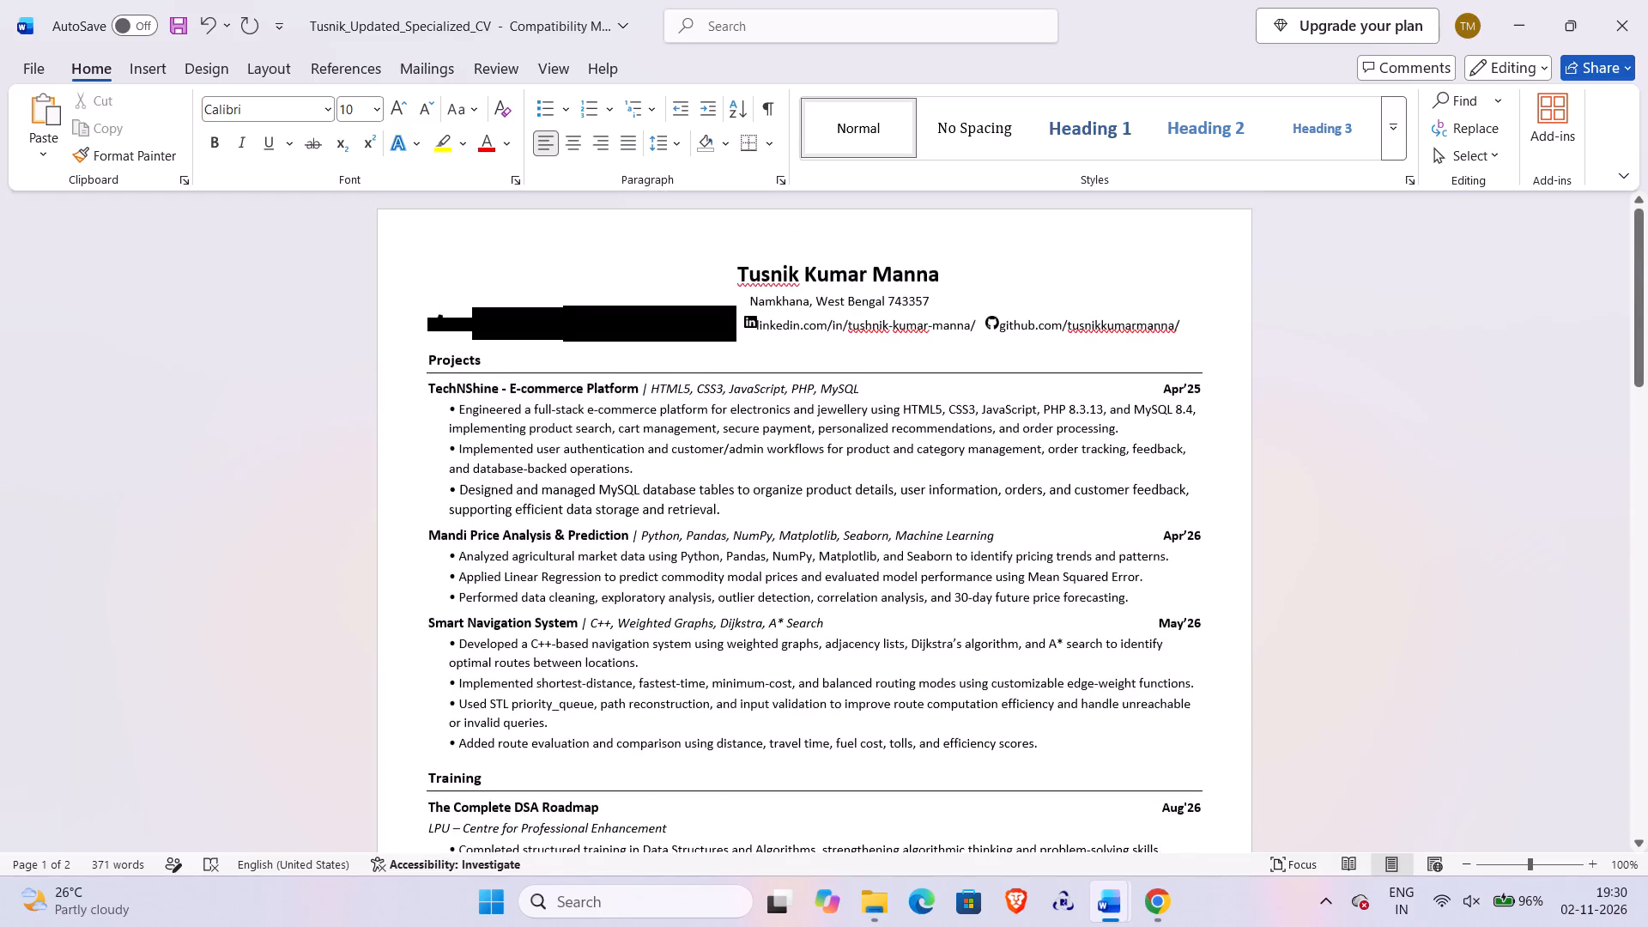
click(457, 763)
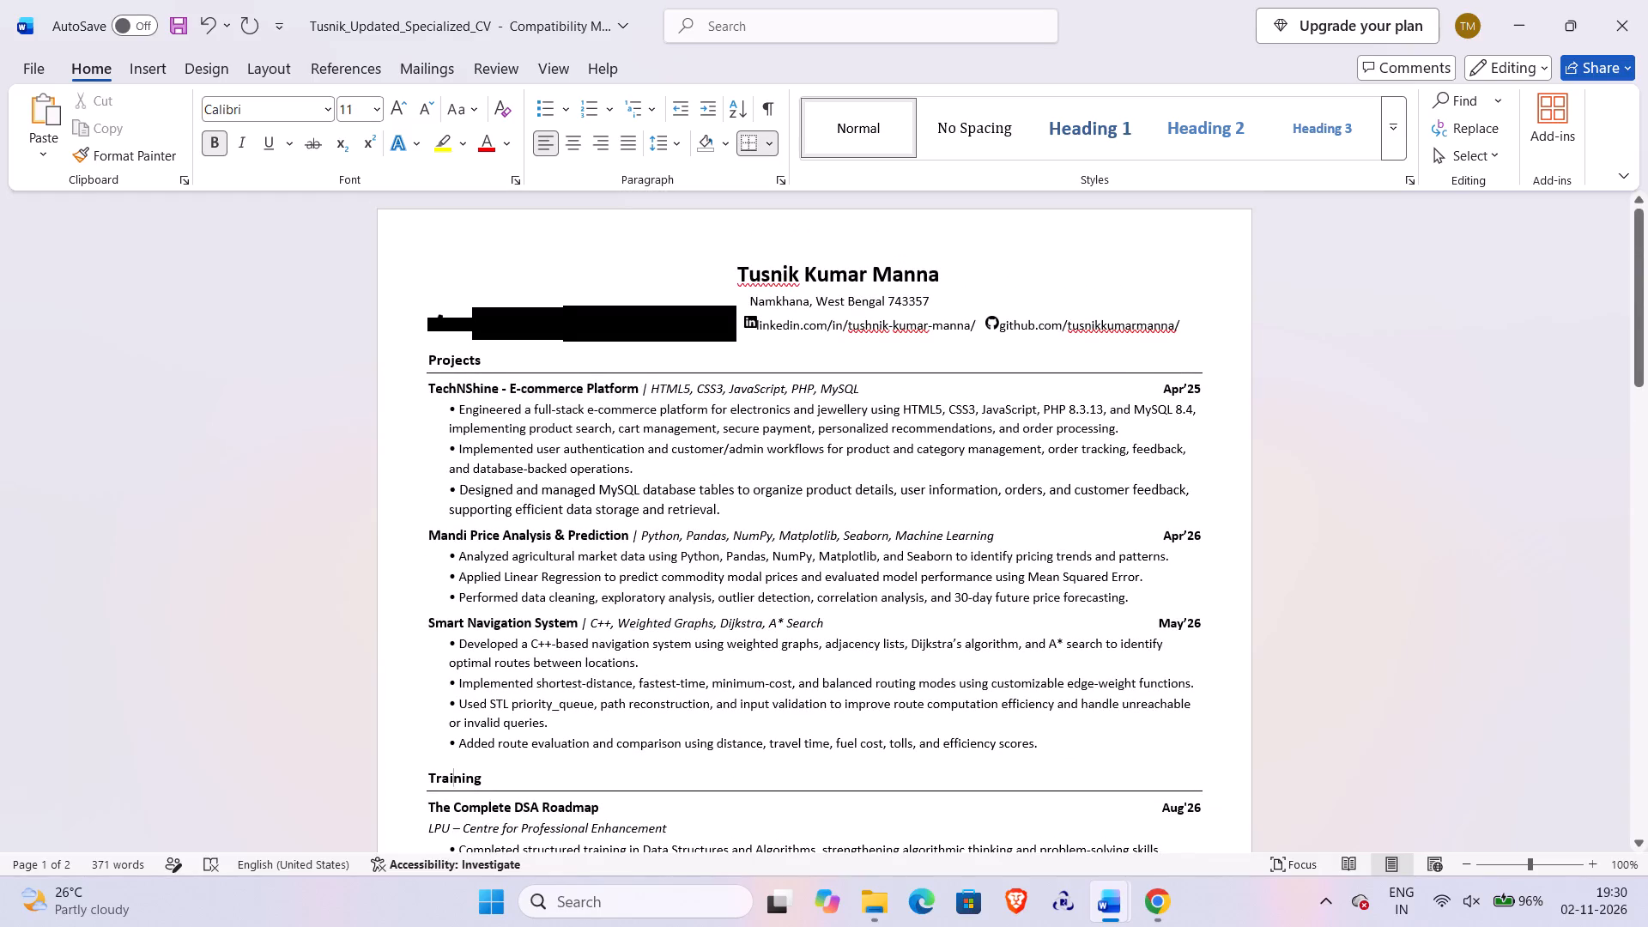
triple_click(427, 243)
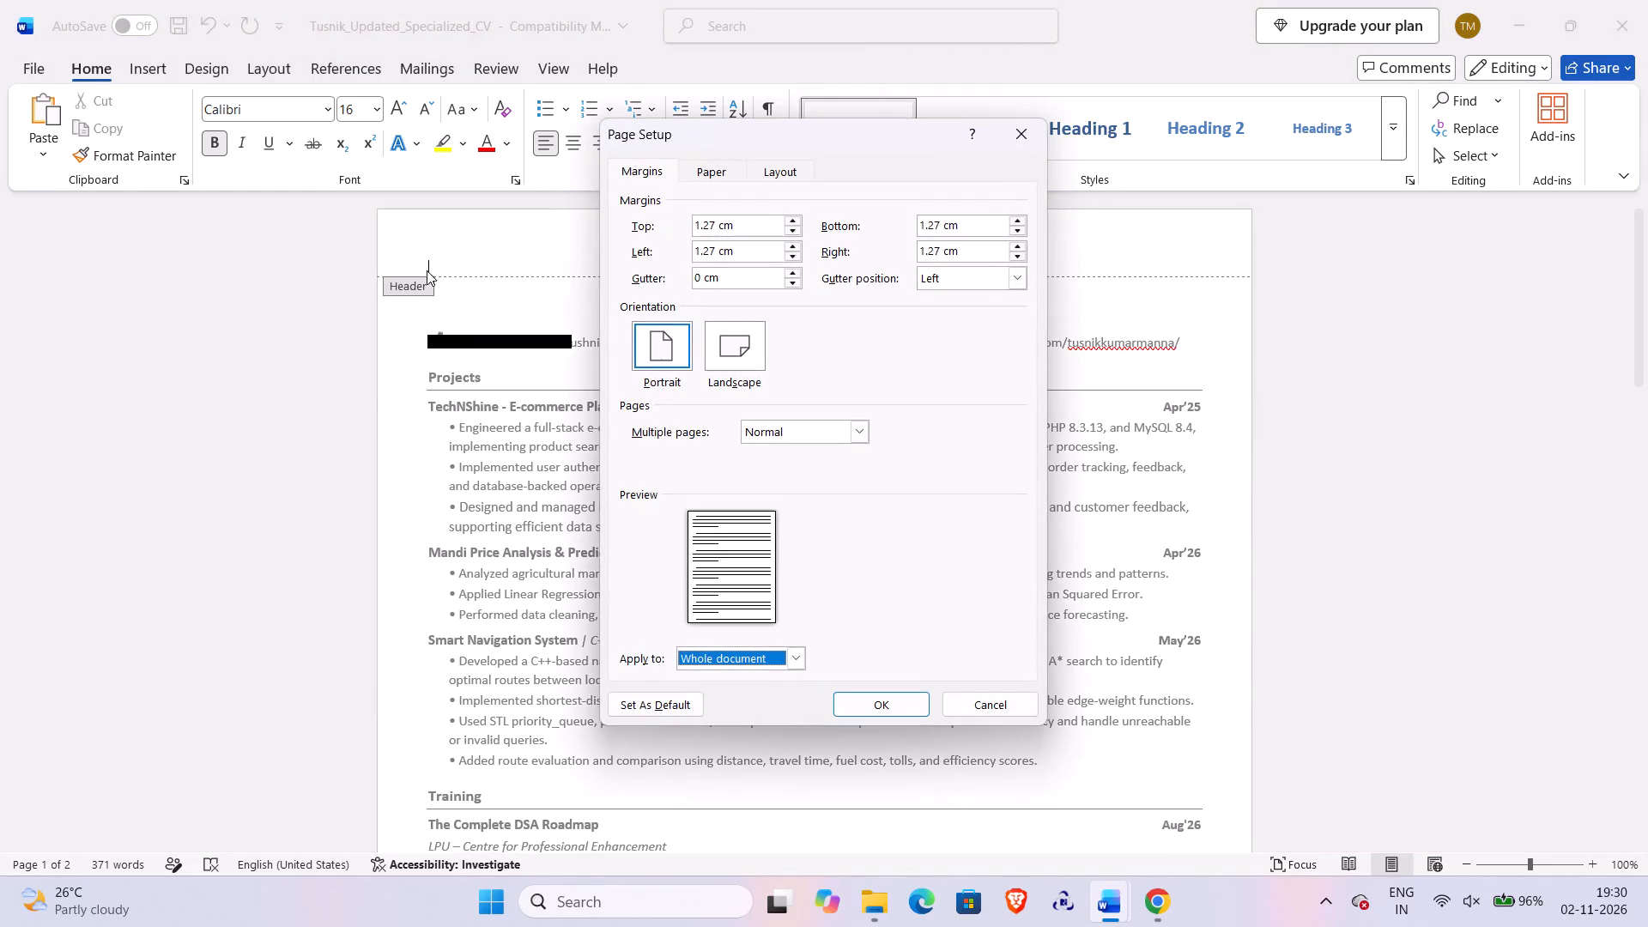
drag(427, 289, 427, 274)
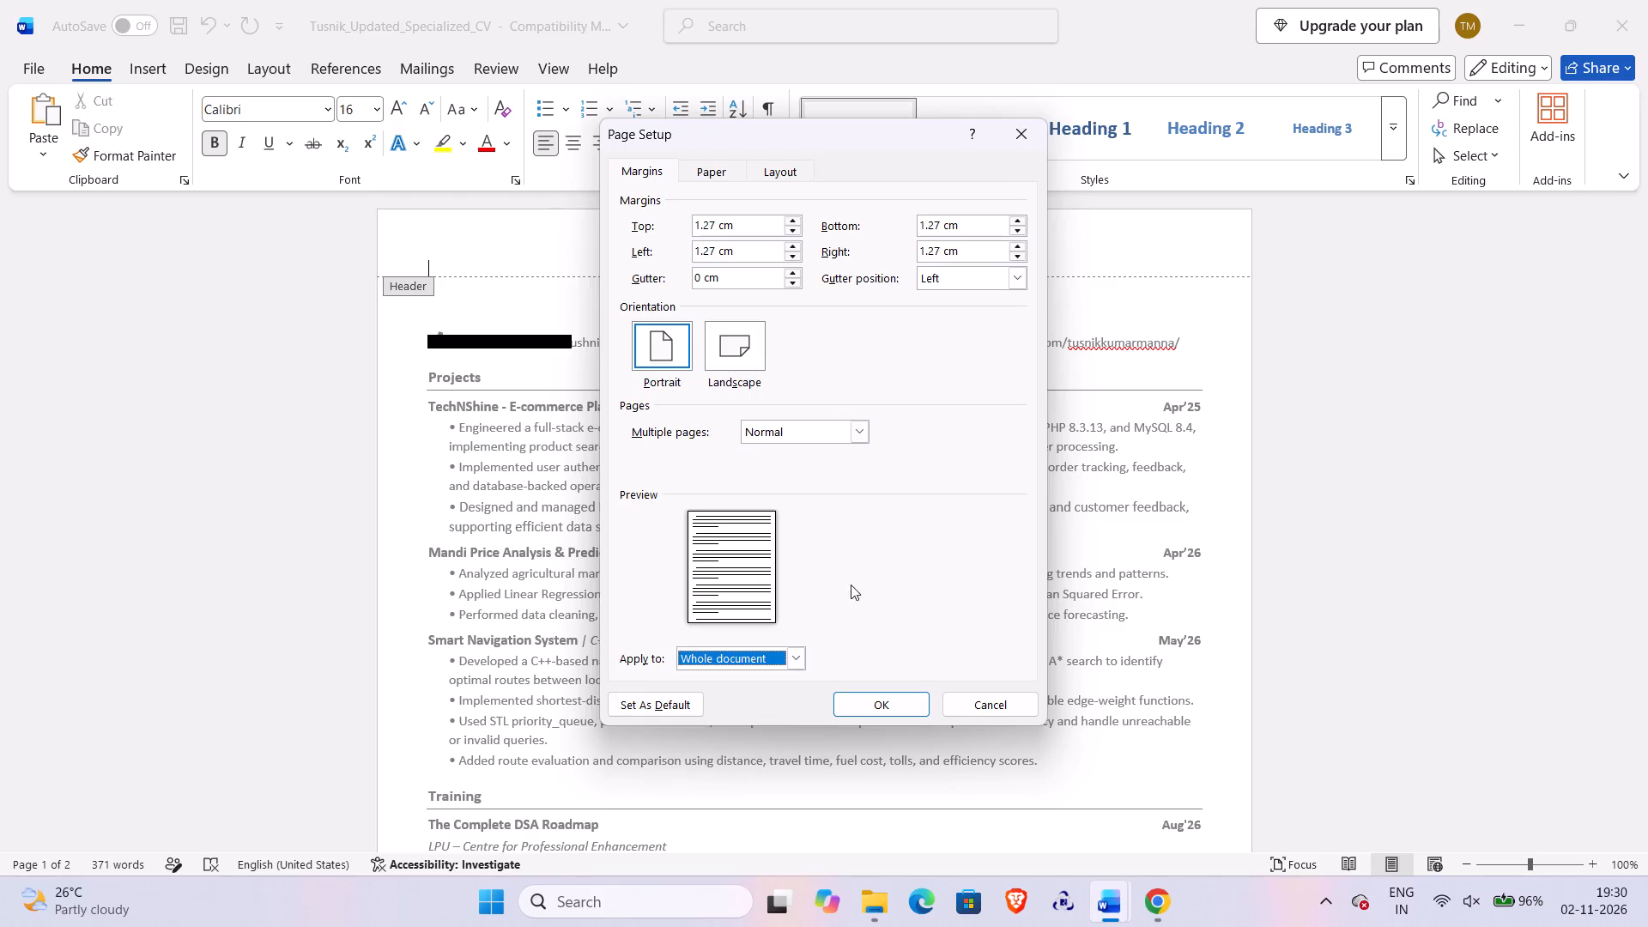
click(795, 663)
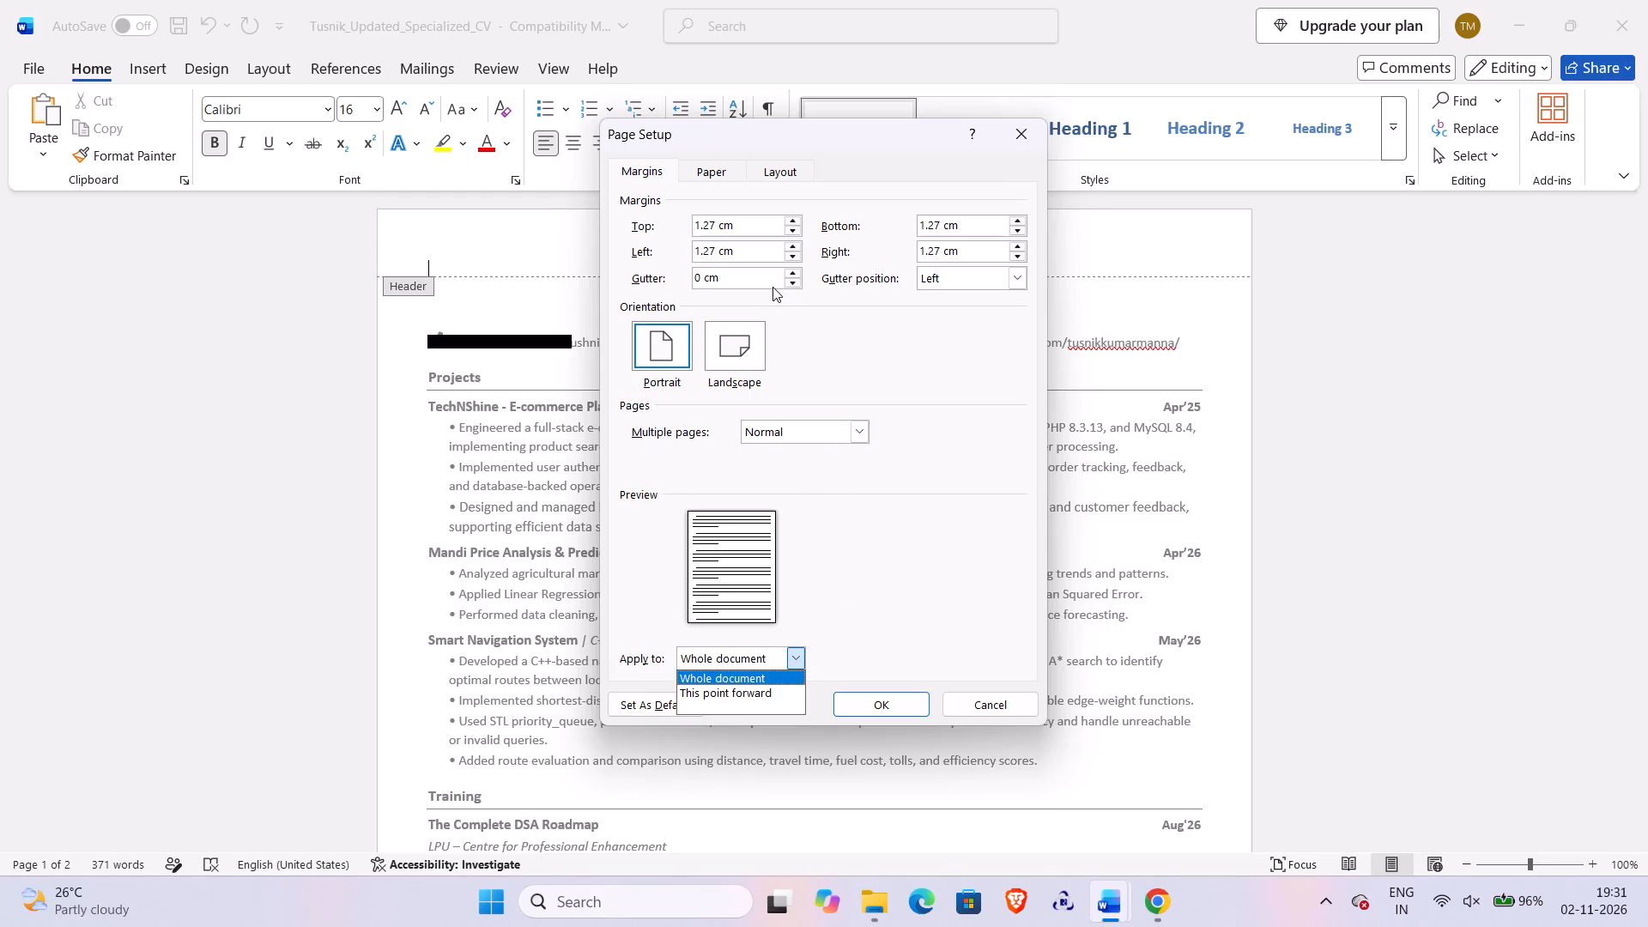
click(797, 230)
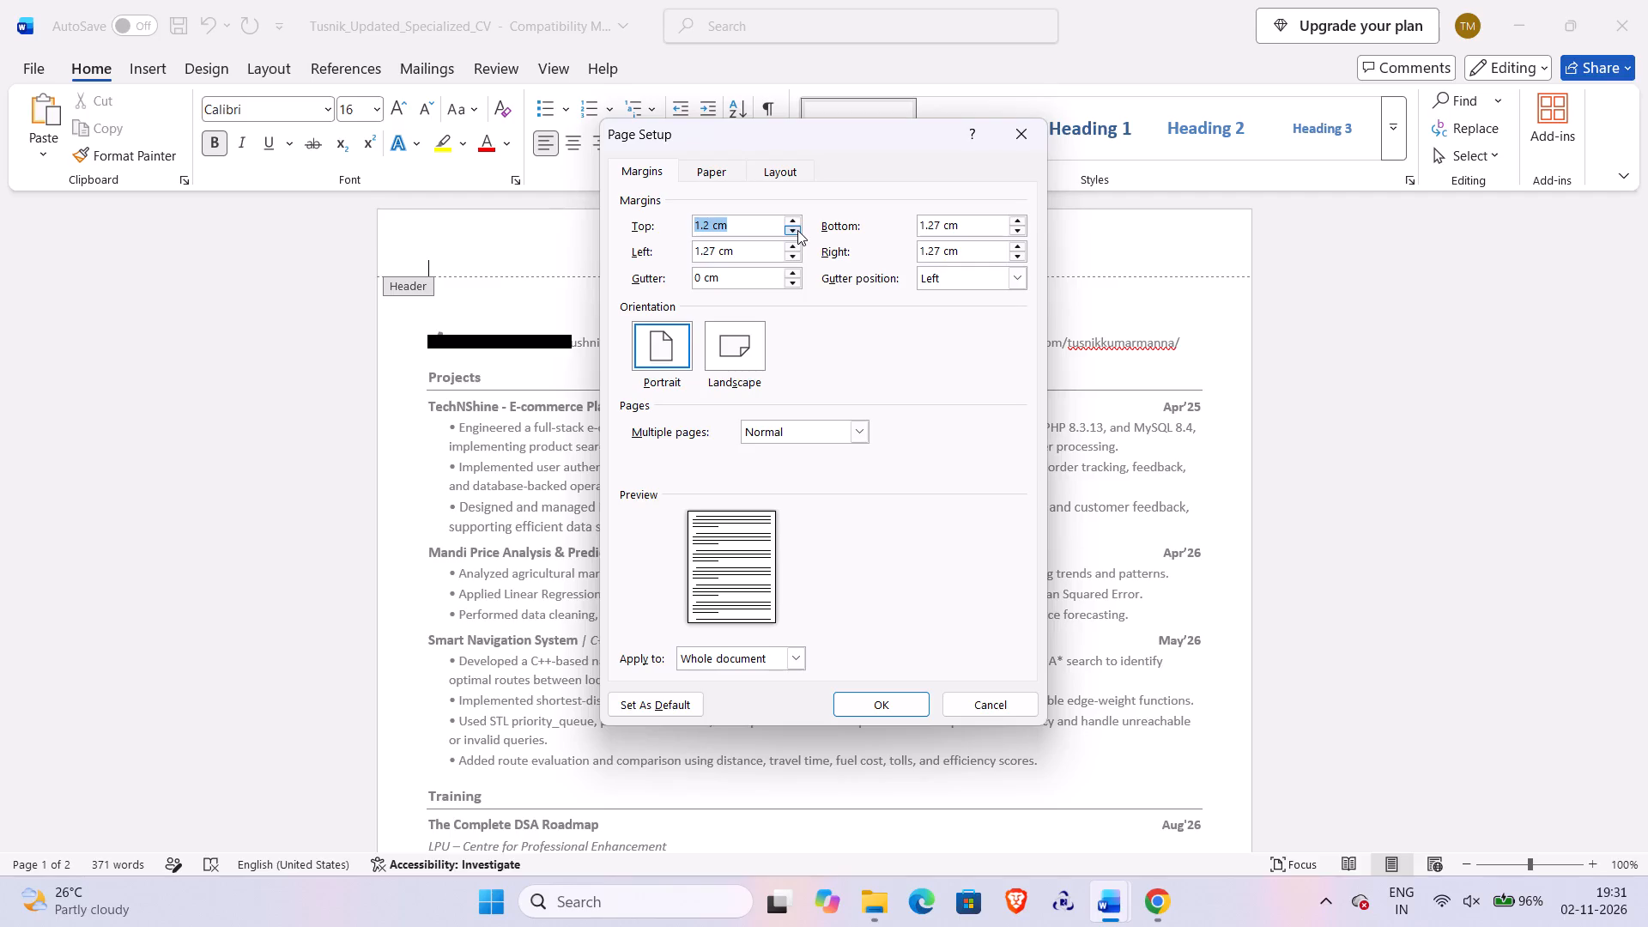
click(857, 709)
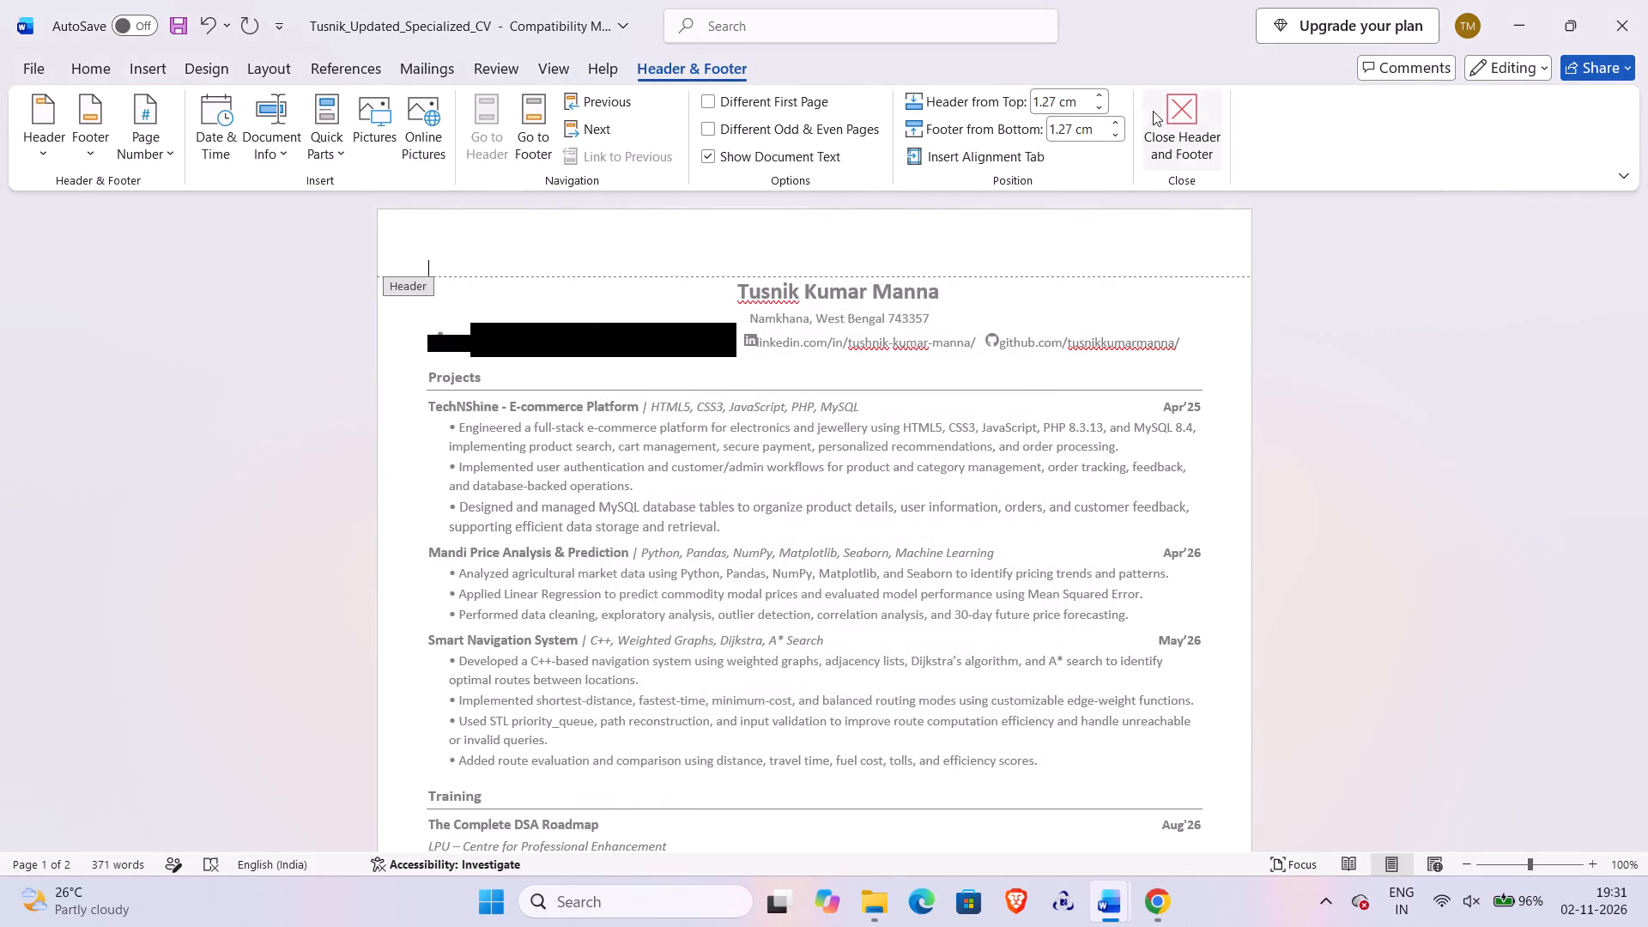
Set the header's distance from the top of the page to 1 cm and return to the body text.
click(1096, 108)
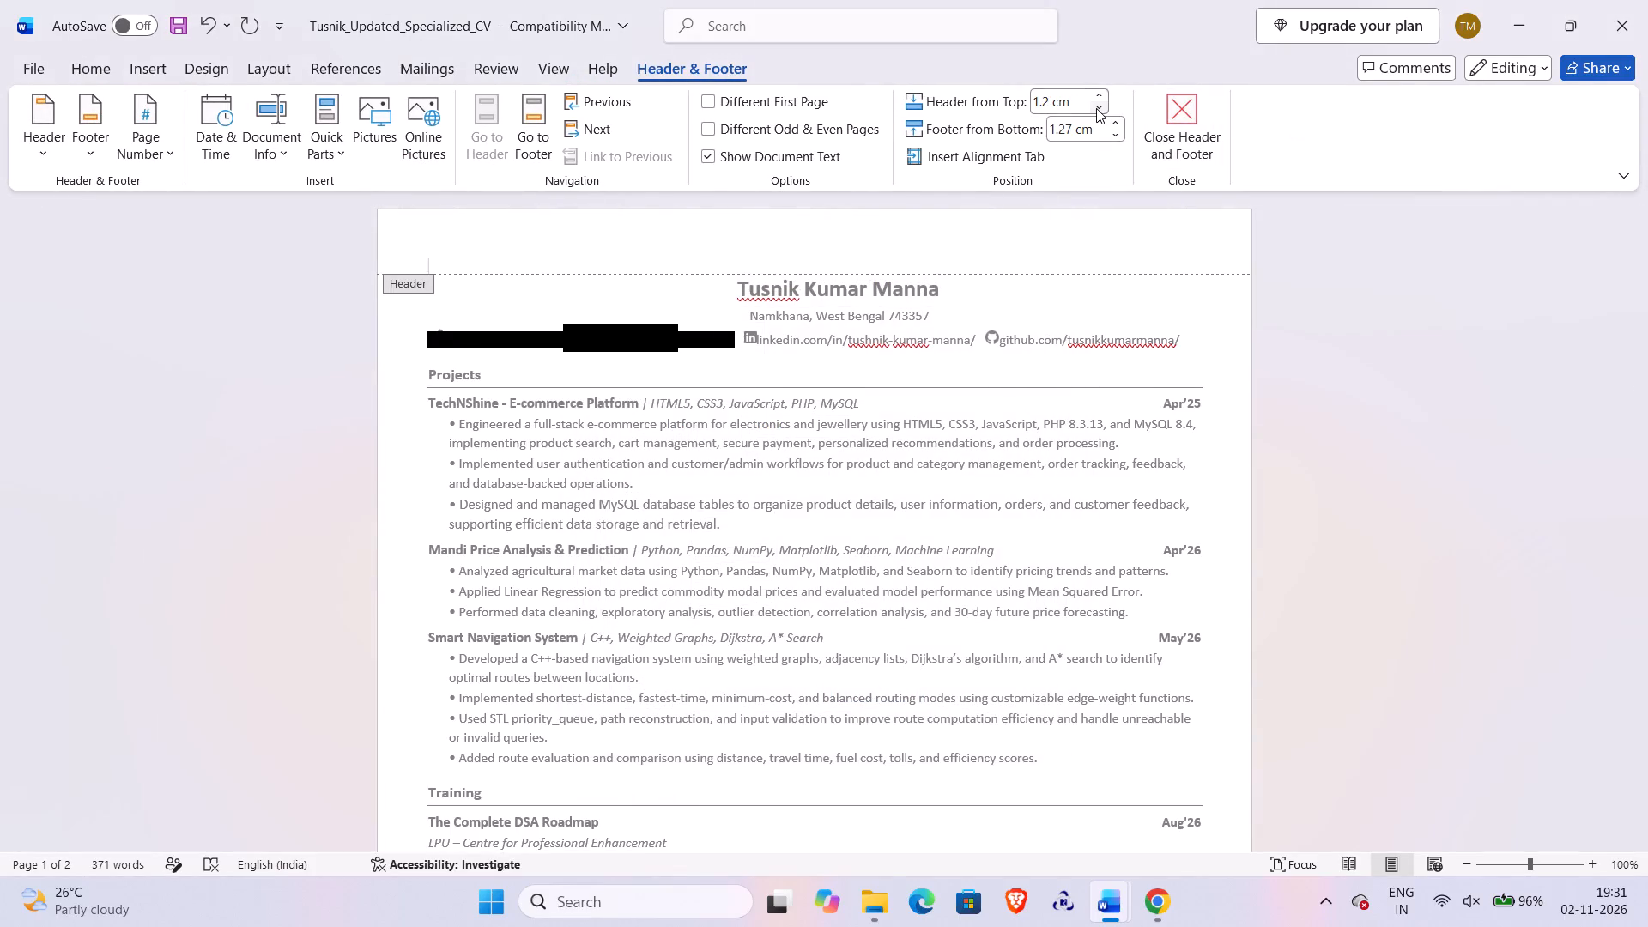
click(1096, 108)
click(1096, 108)
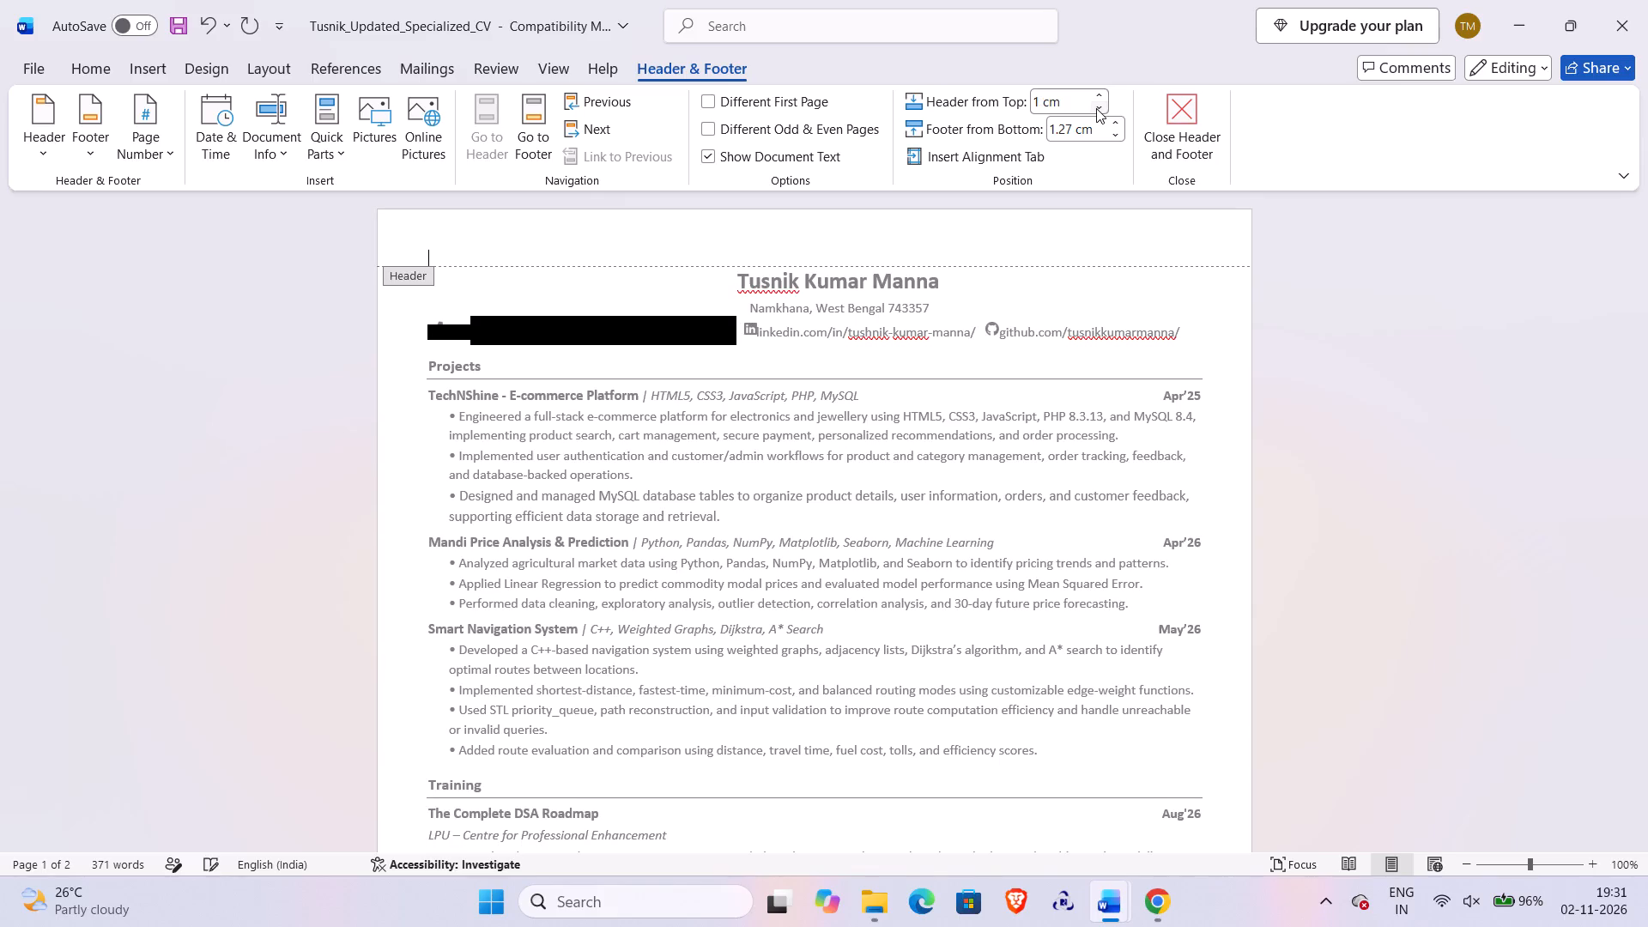
scroll(1015, 297, down, 3)
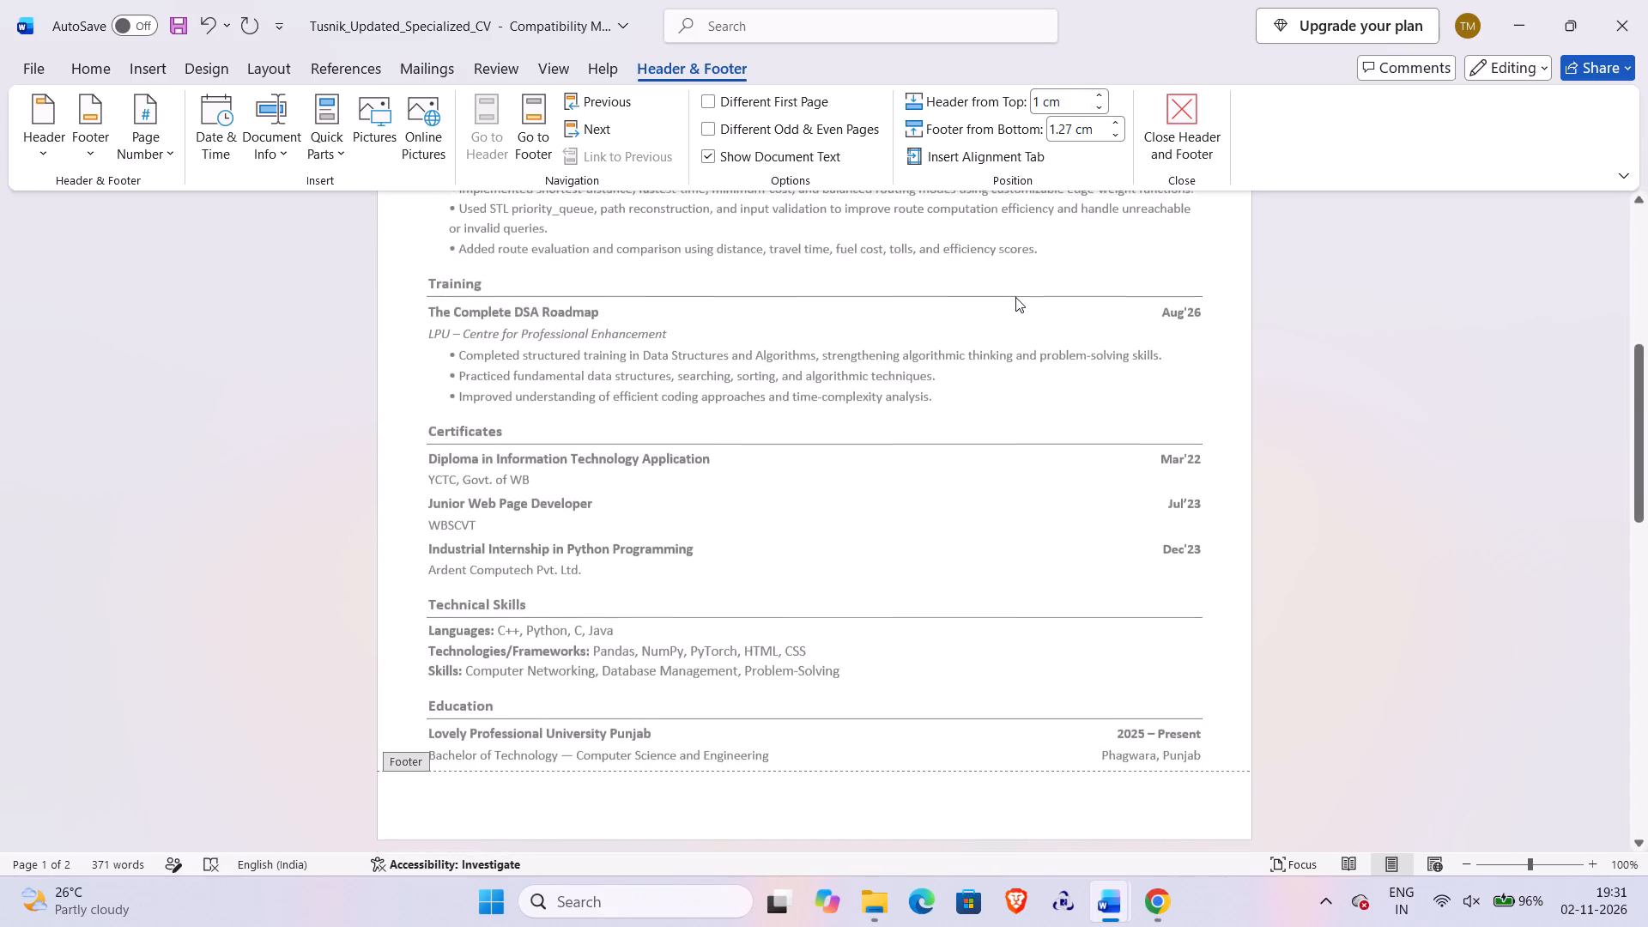
scroll(1015, 297, up, 1)
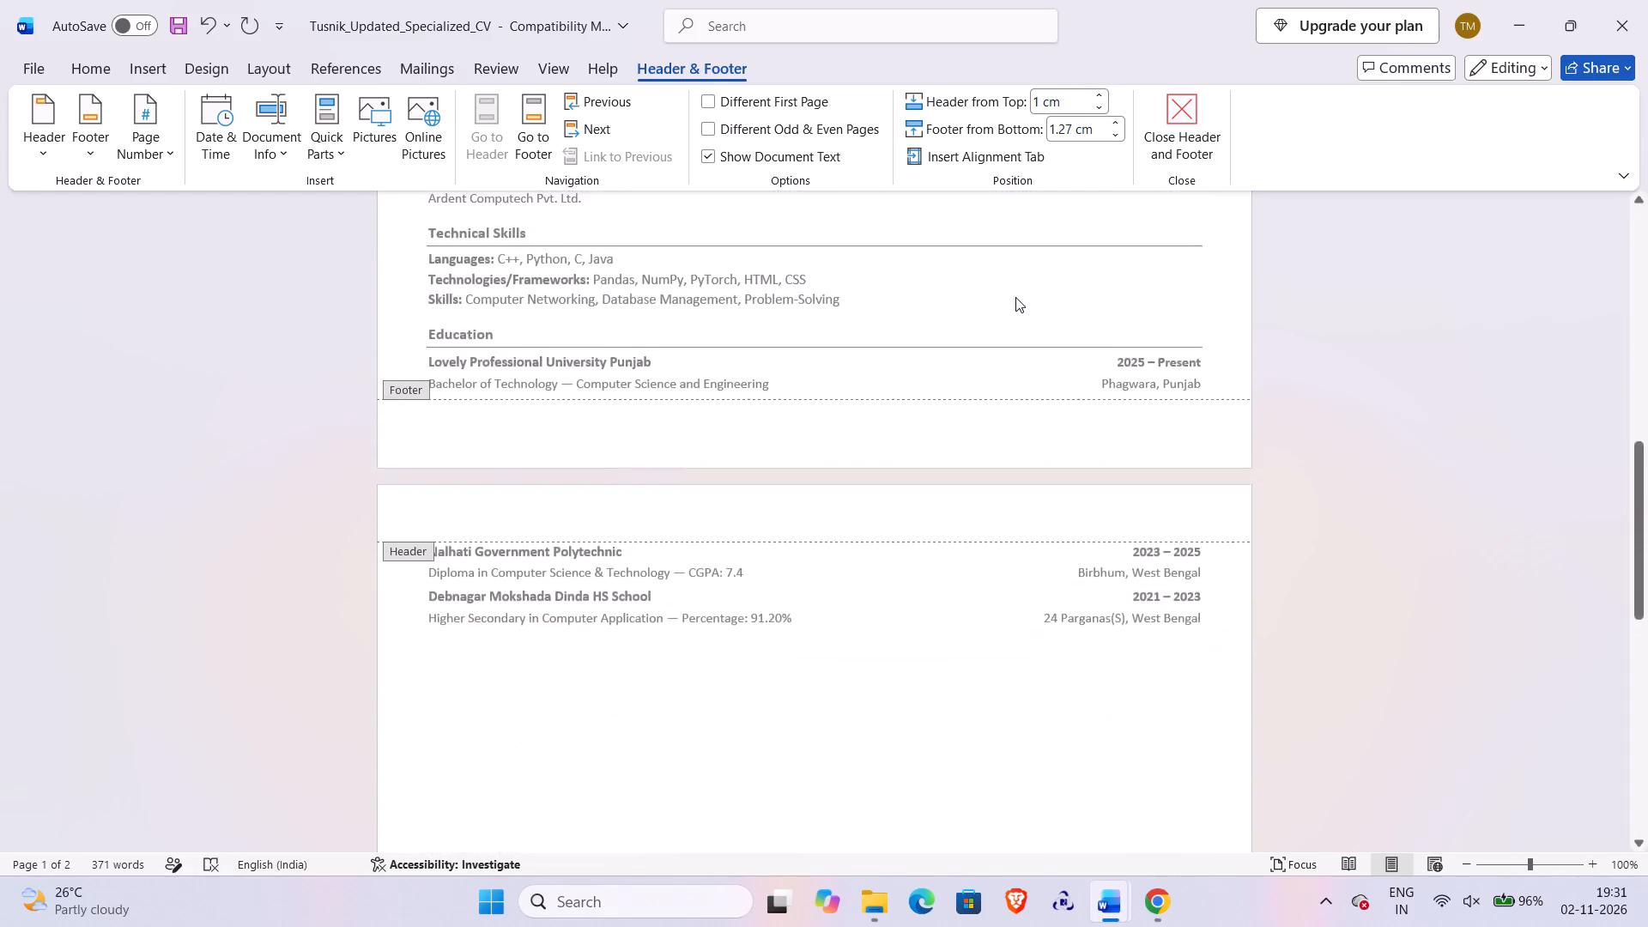
scroll(1015, 297, up, 1)
click(411, 445)
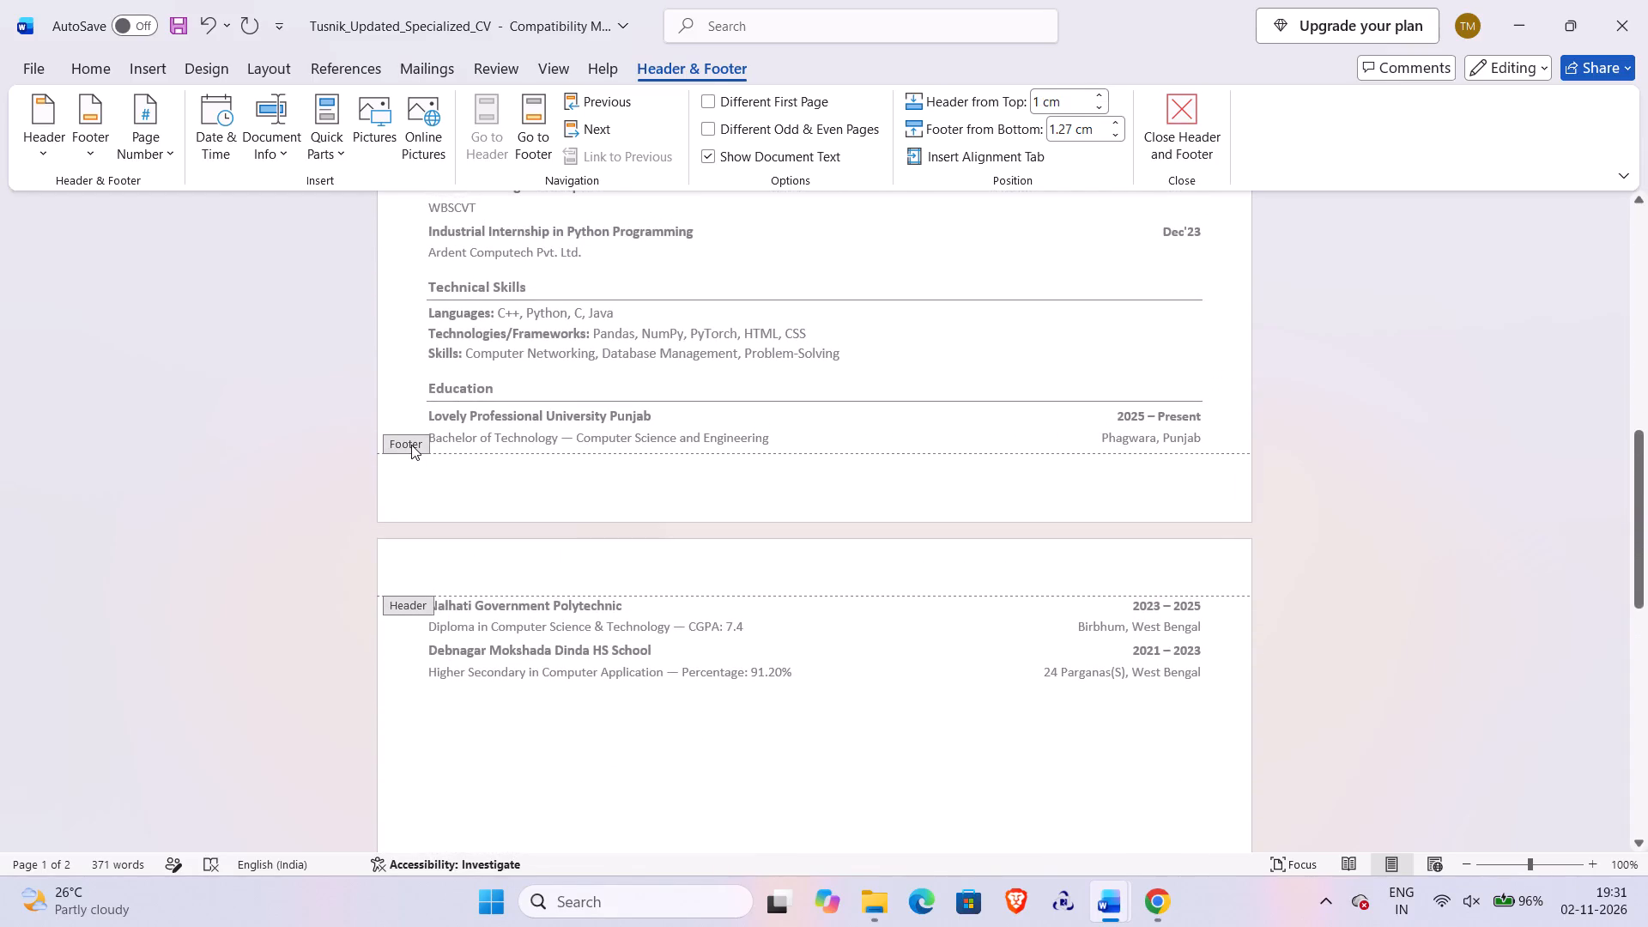
triple_click(411, 445)
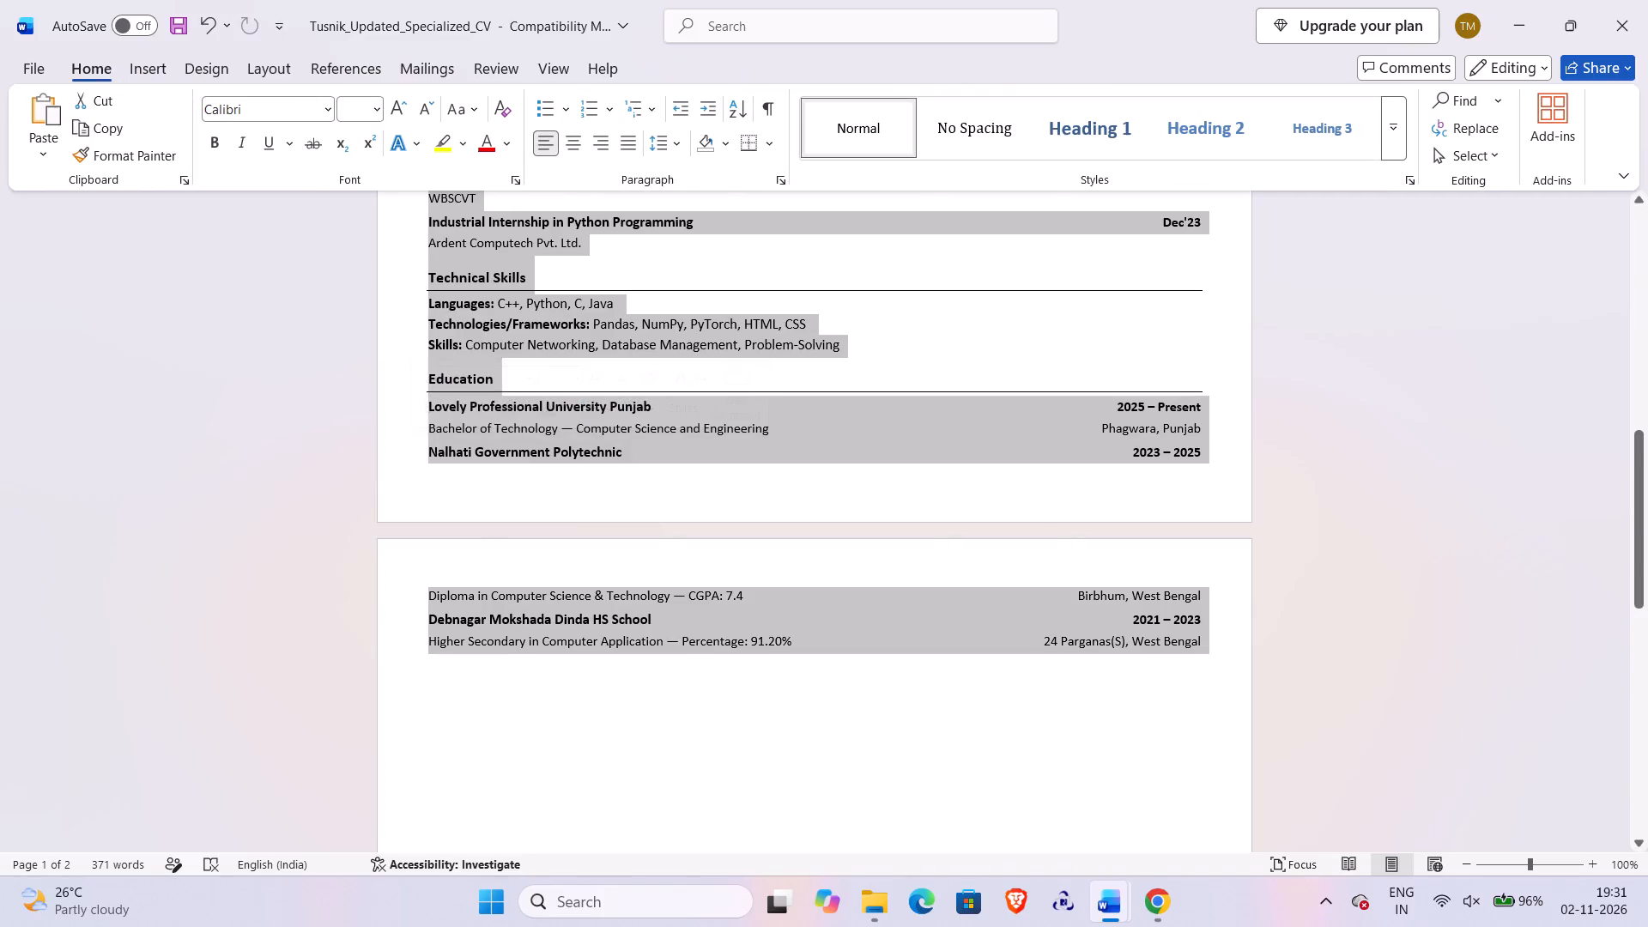
click(446, 518)
scroll(500, 490, up, 5)
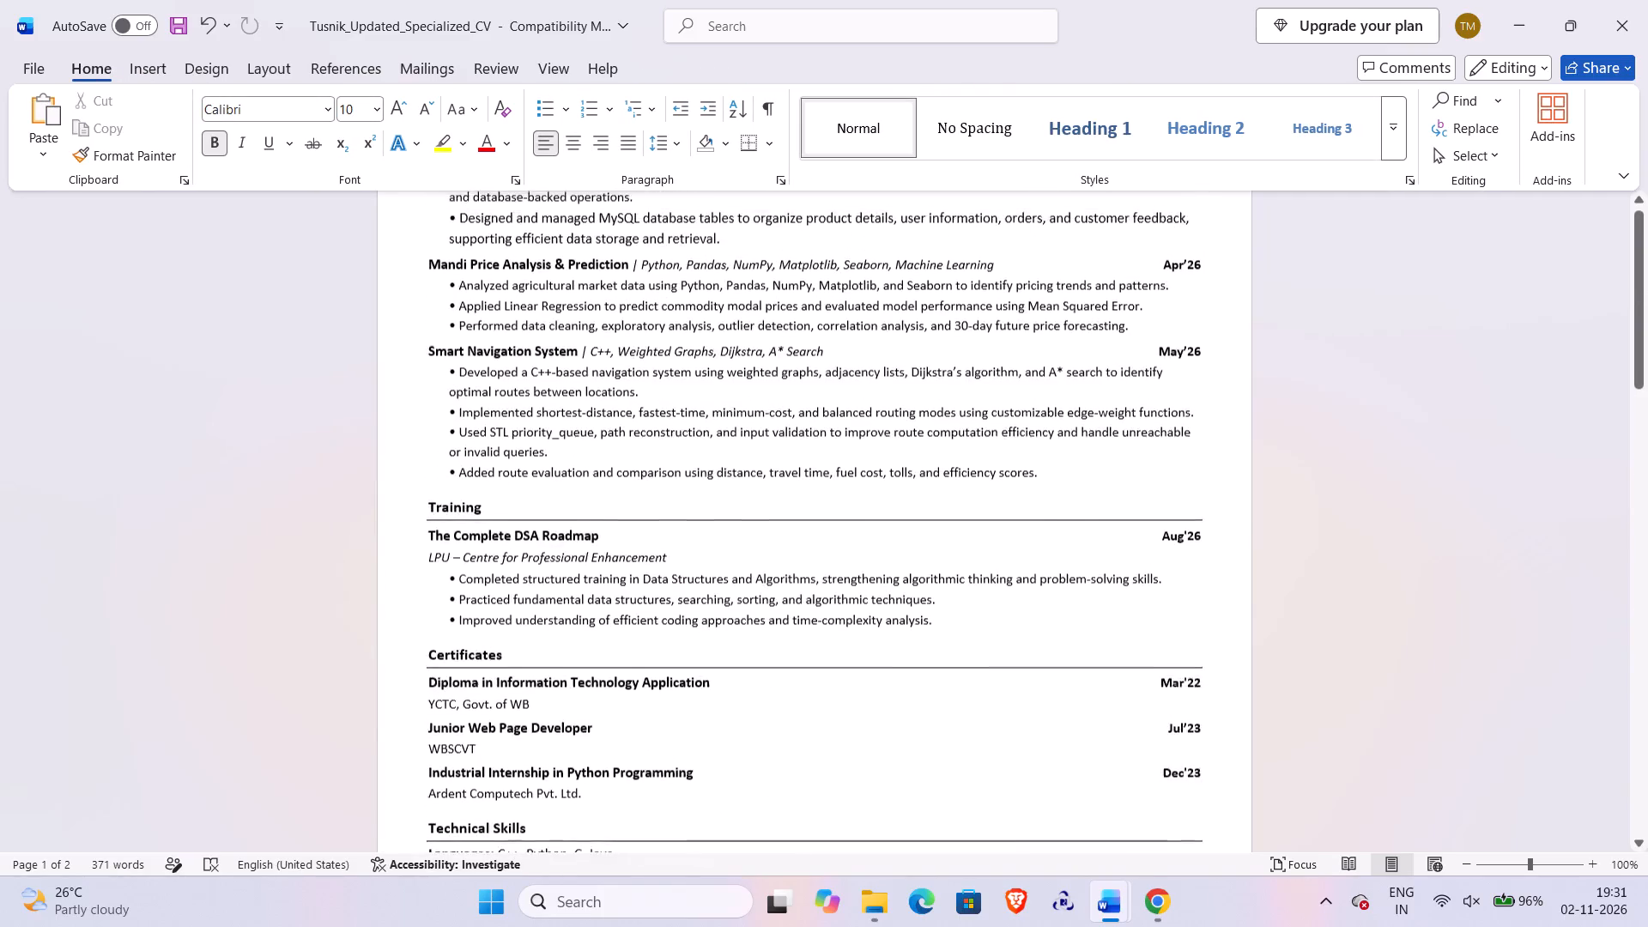
scroll(500, 490, up, 2)
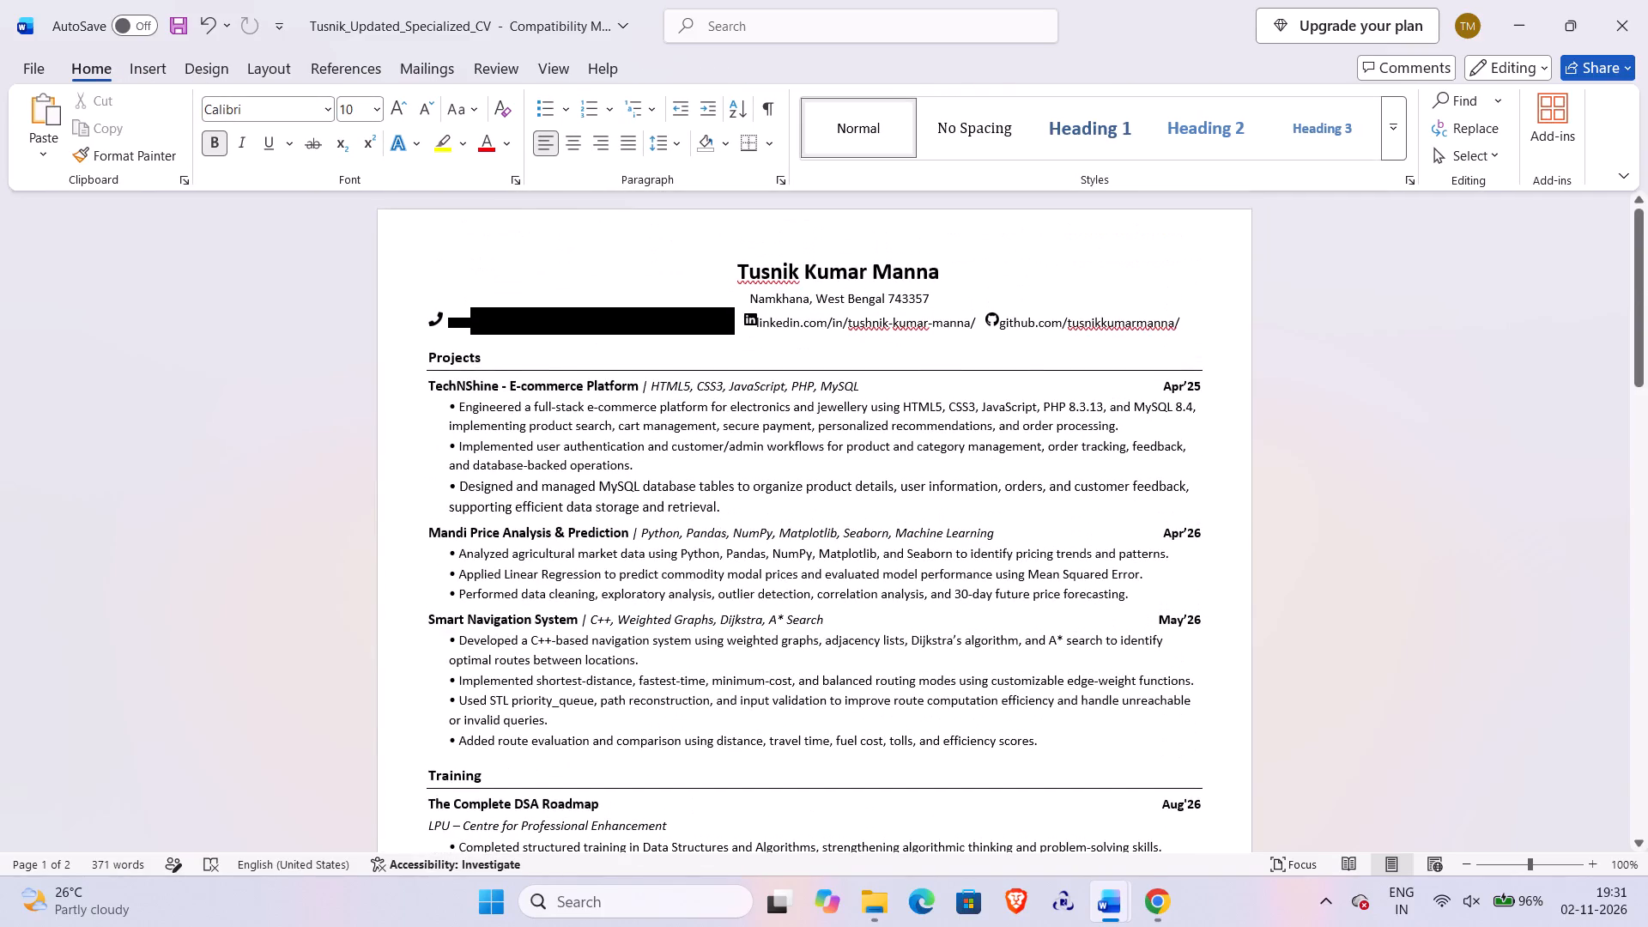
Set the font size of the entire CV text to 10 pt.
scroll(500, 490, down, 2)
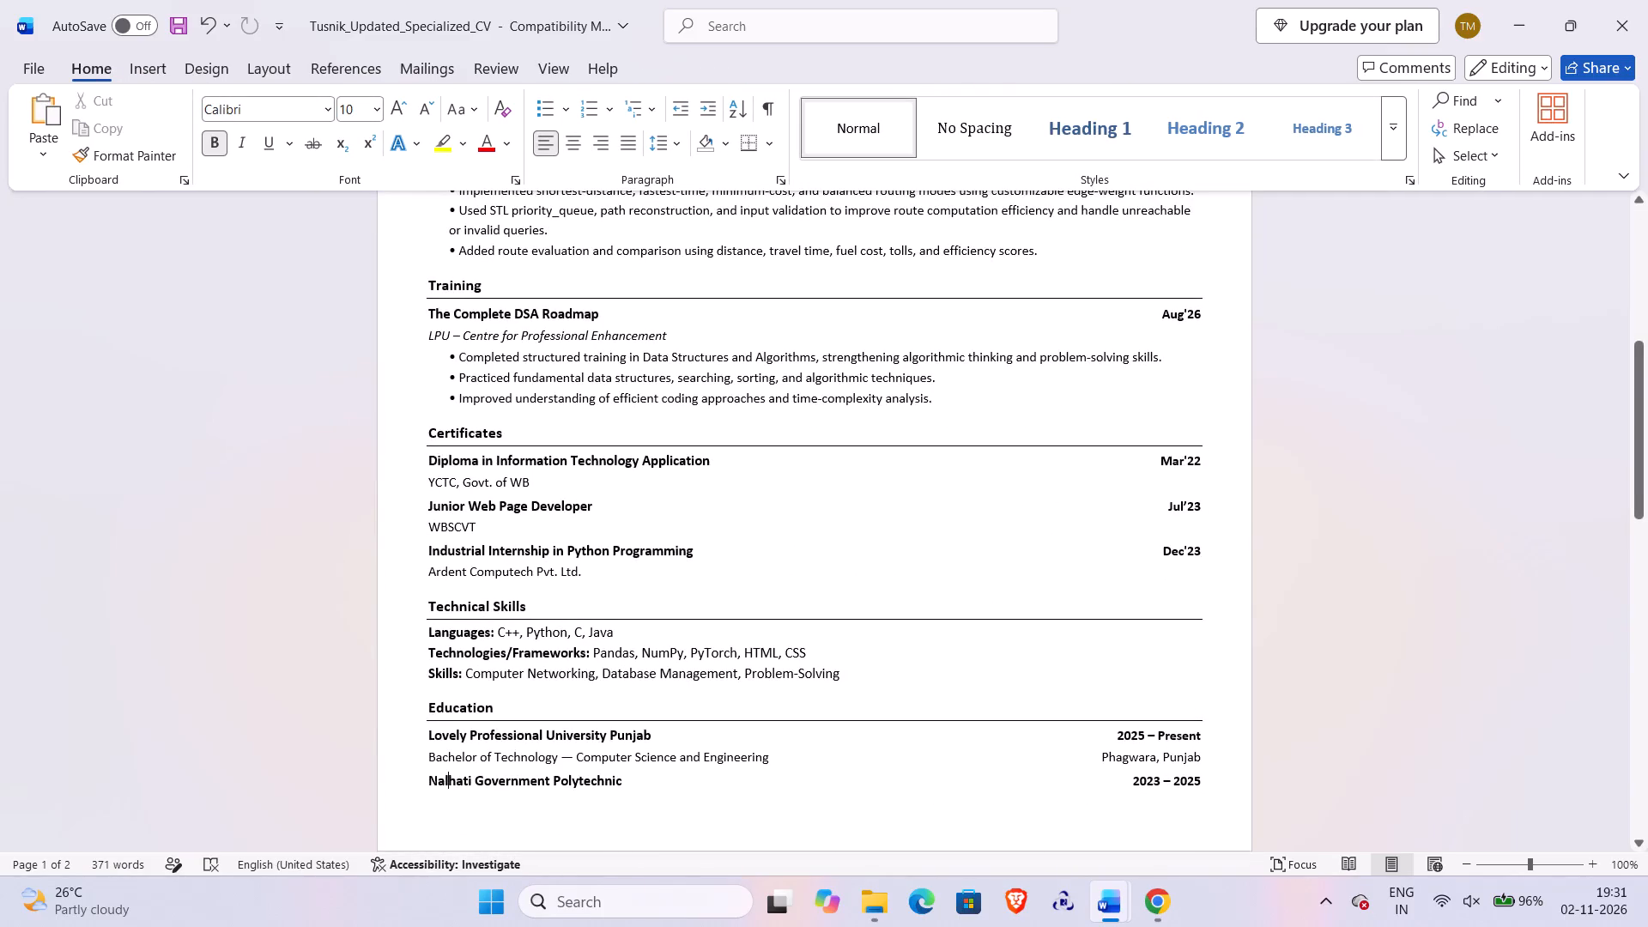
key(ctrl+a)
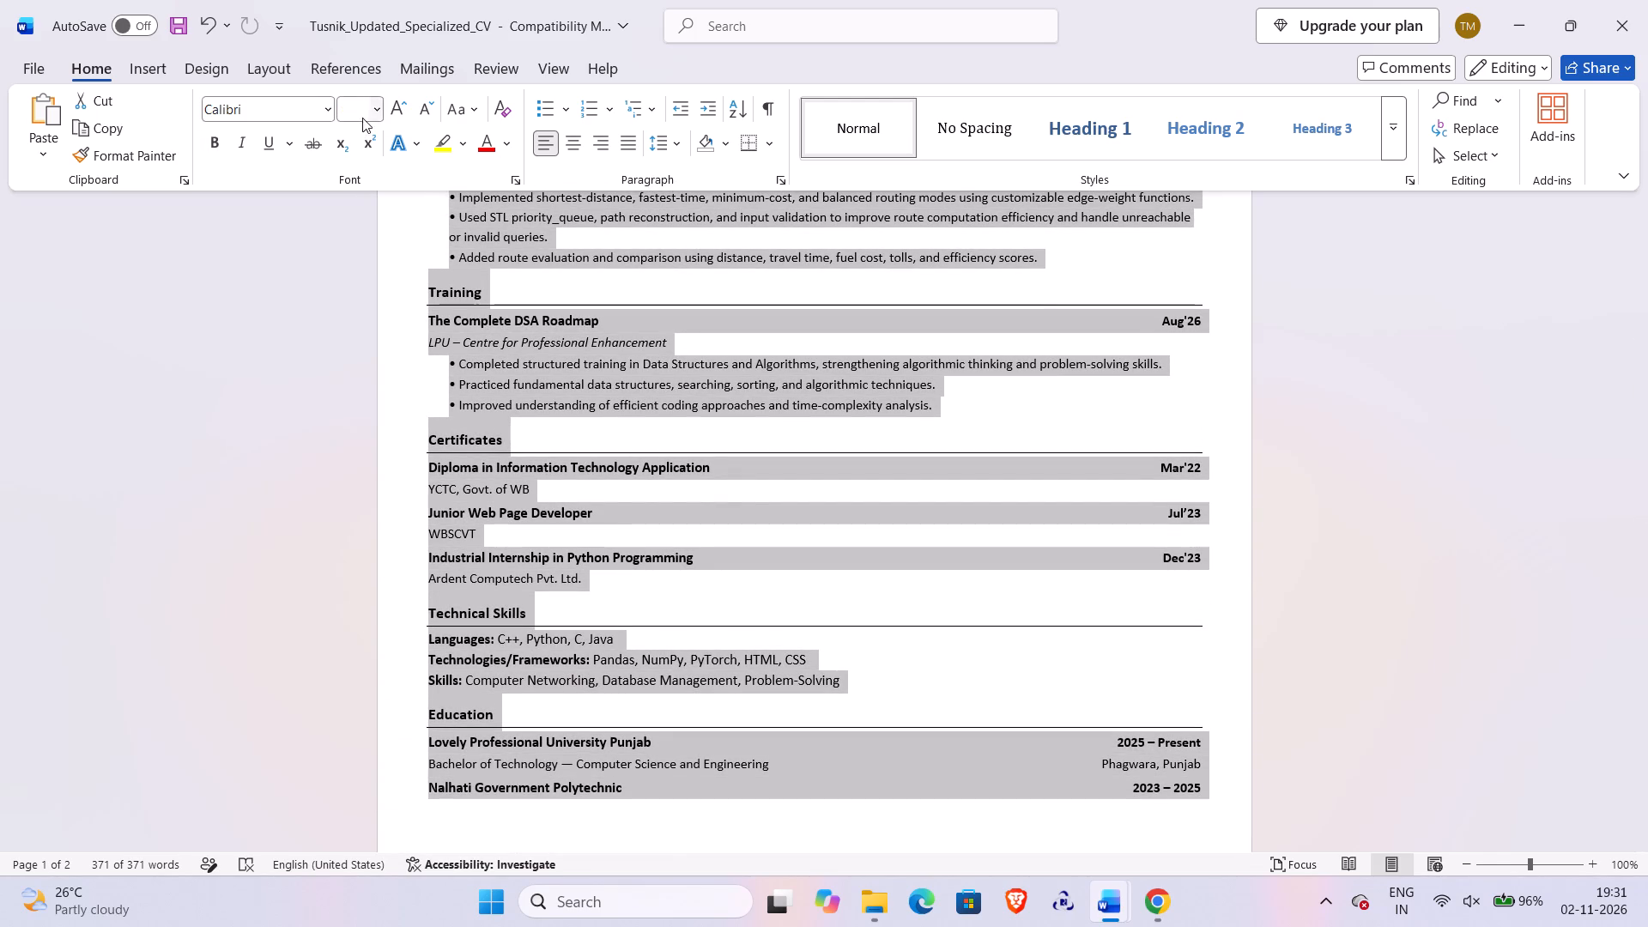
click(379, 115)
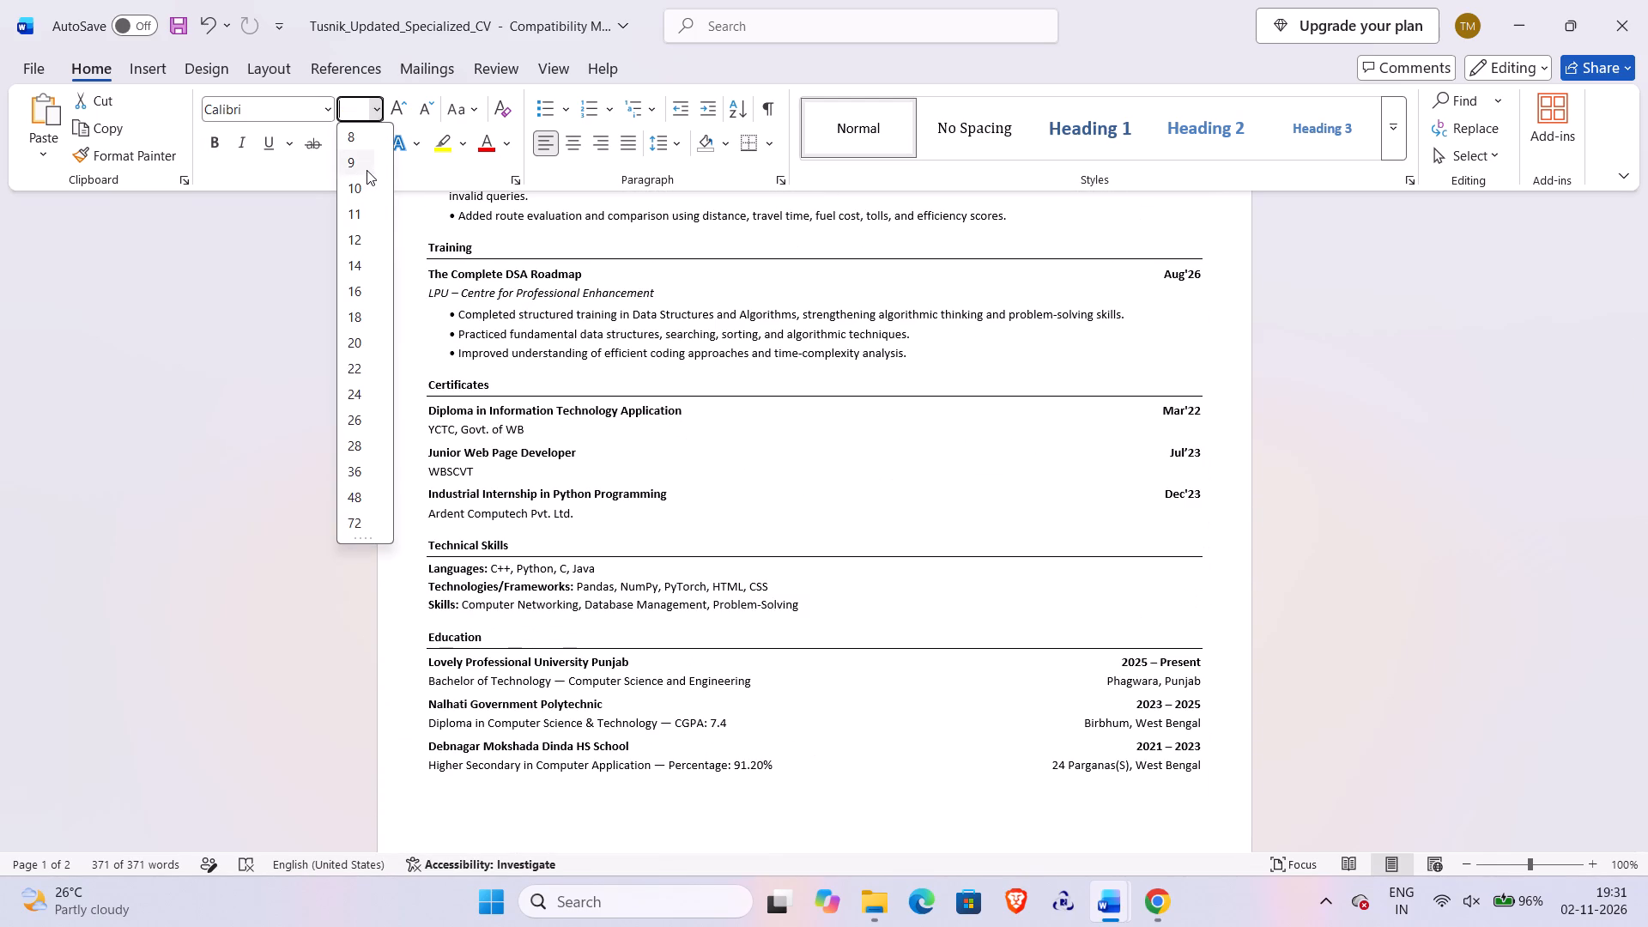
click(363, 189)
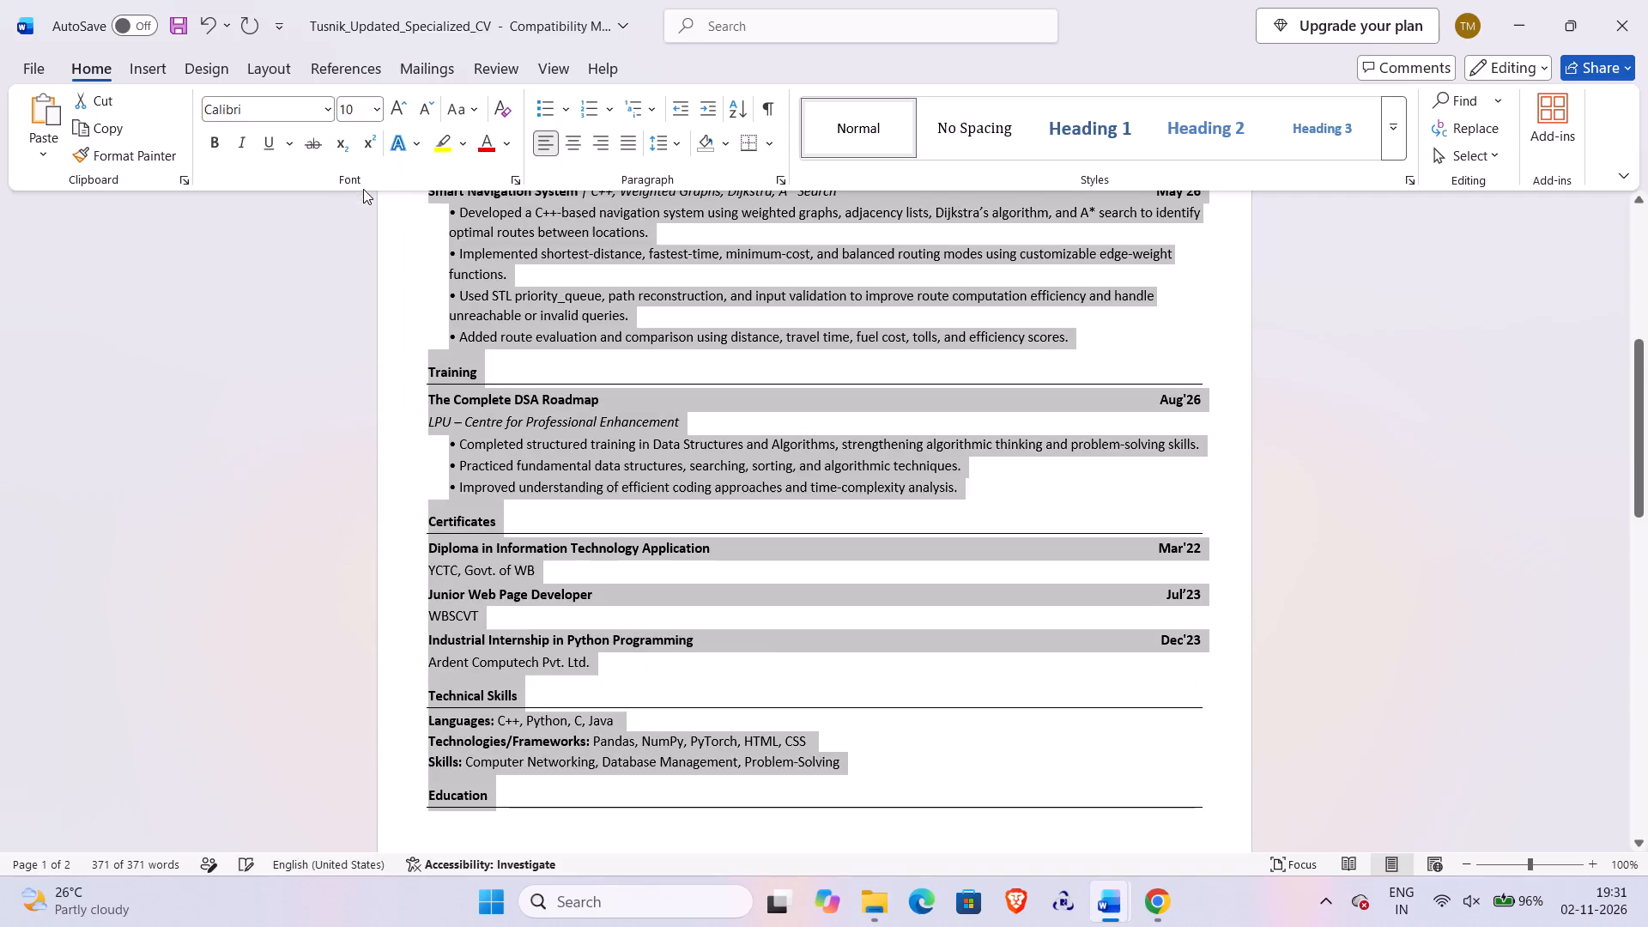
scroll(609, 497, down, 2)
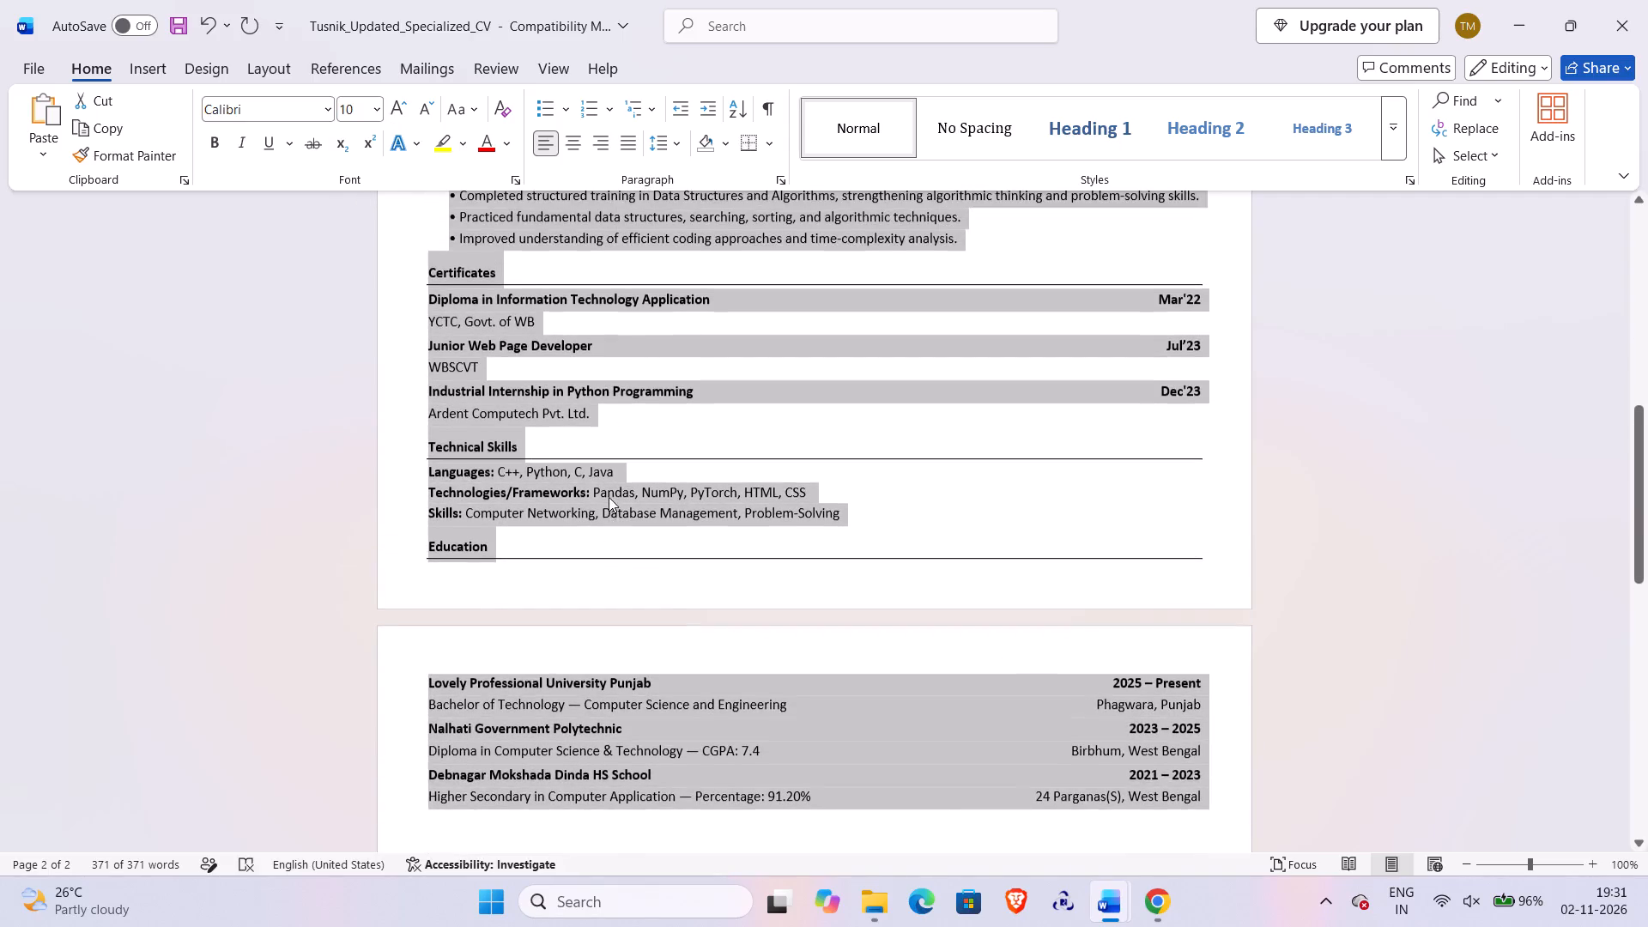
Set the font size of the entire CV text to 9 pt.
click(381, 115)
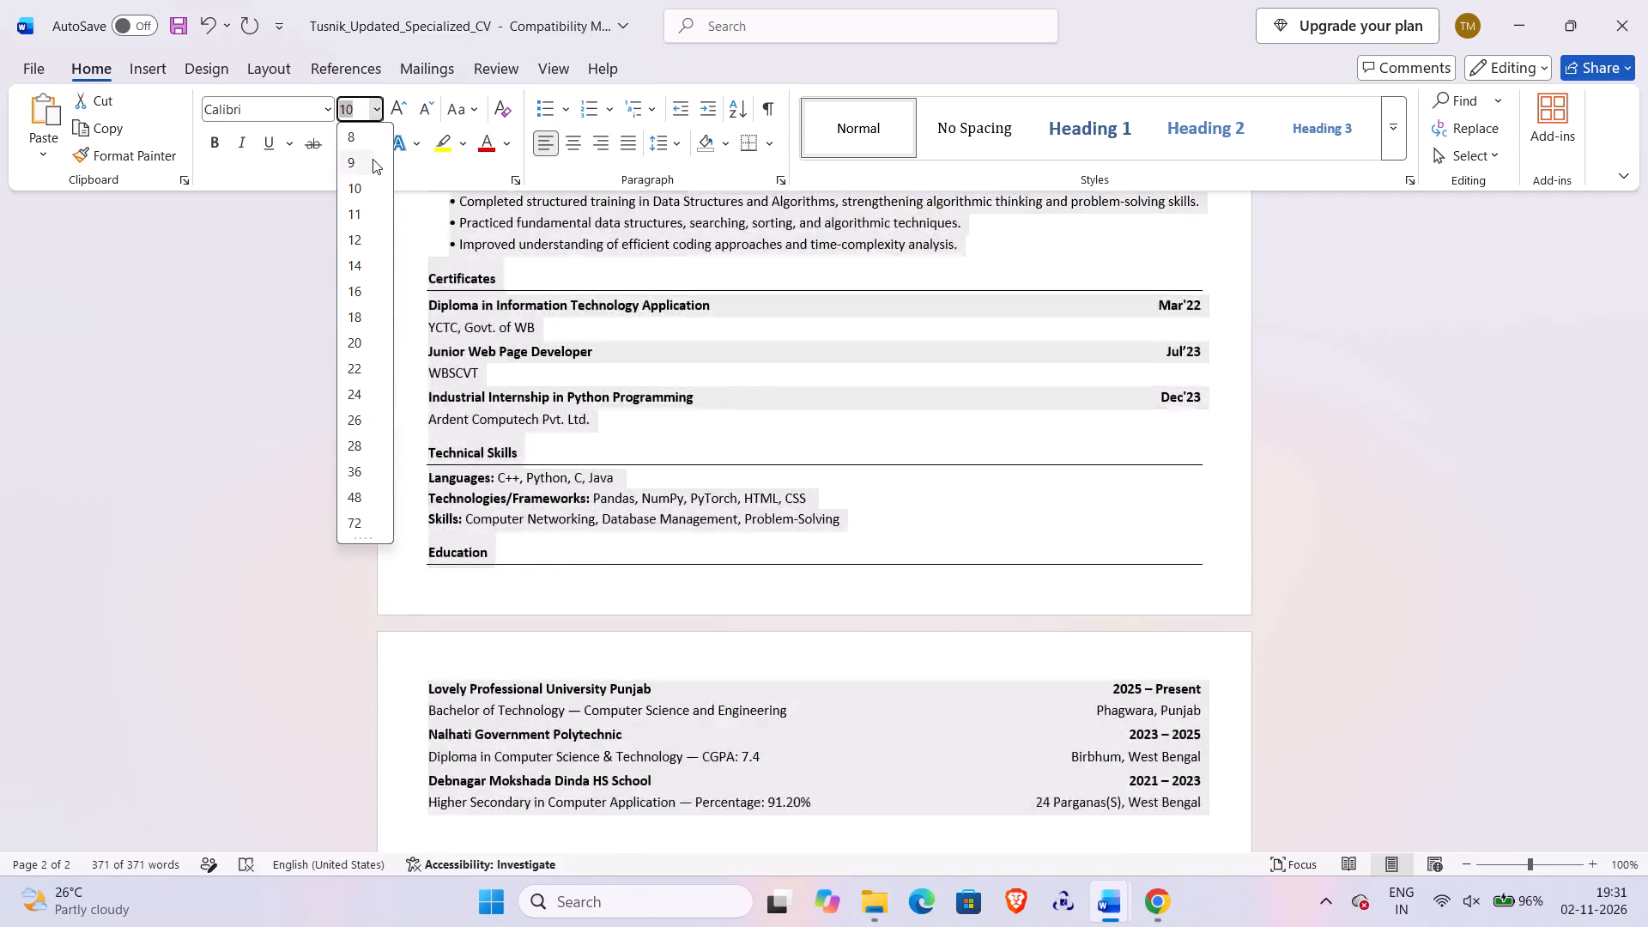
click(370, 161)
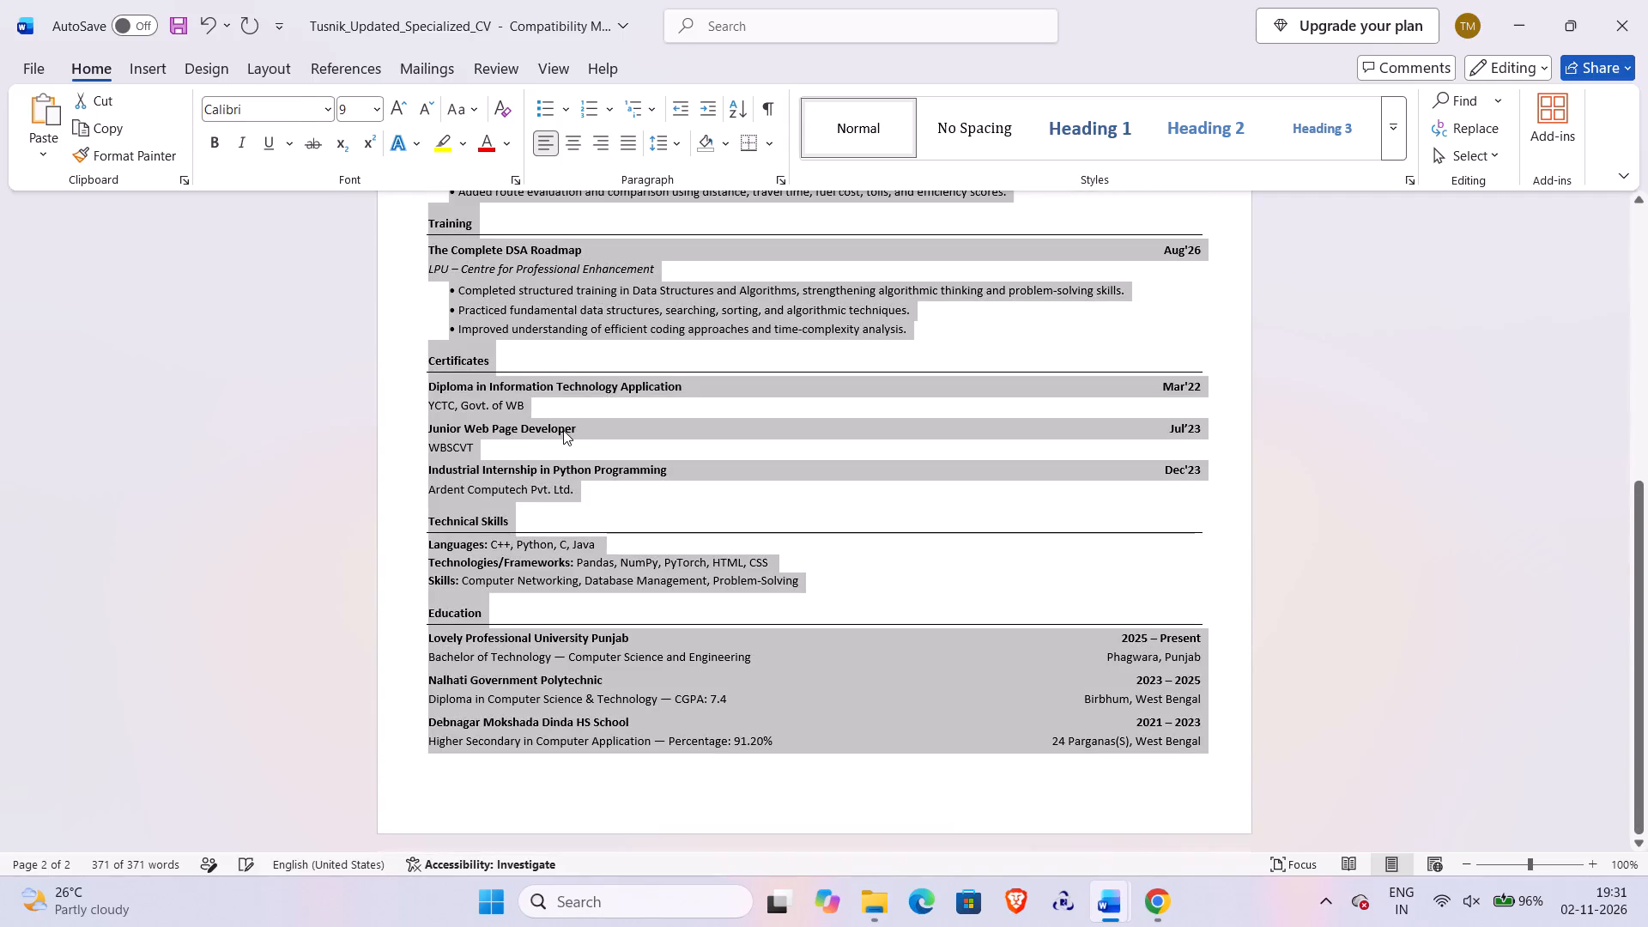
scroll(563, 430, up, 5)
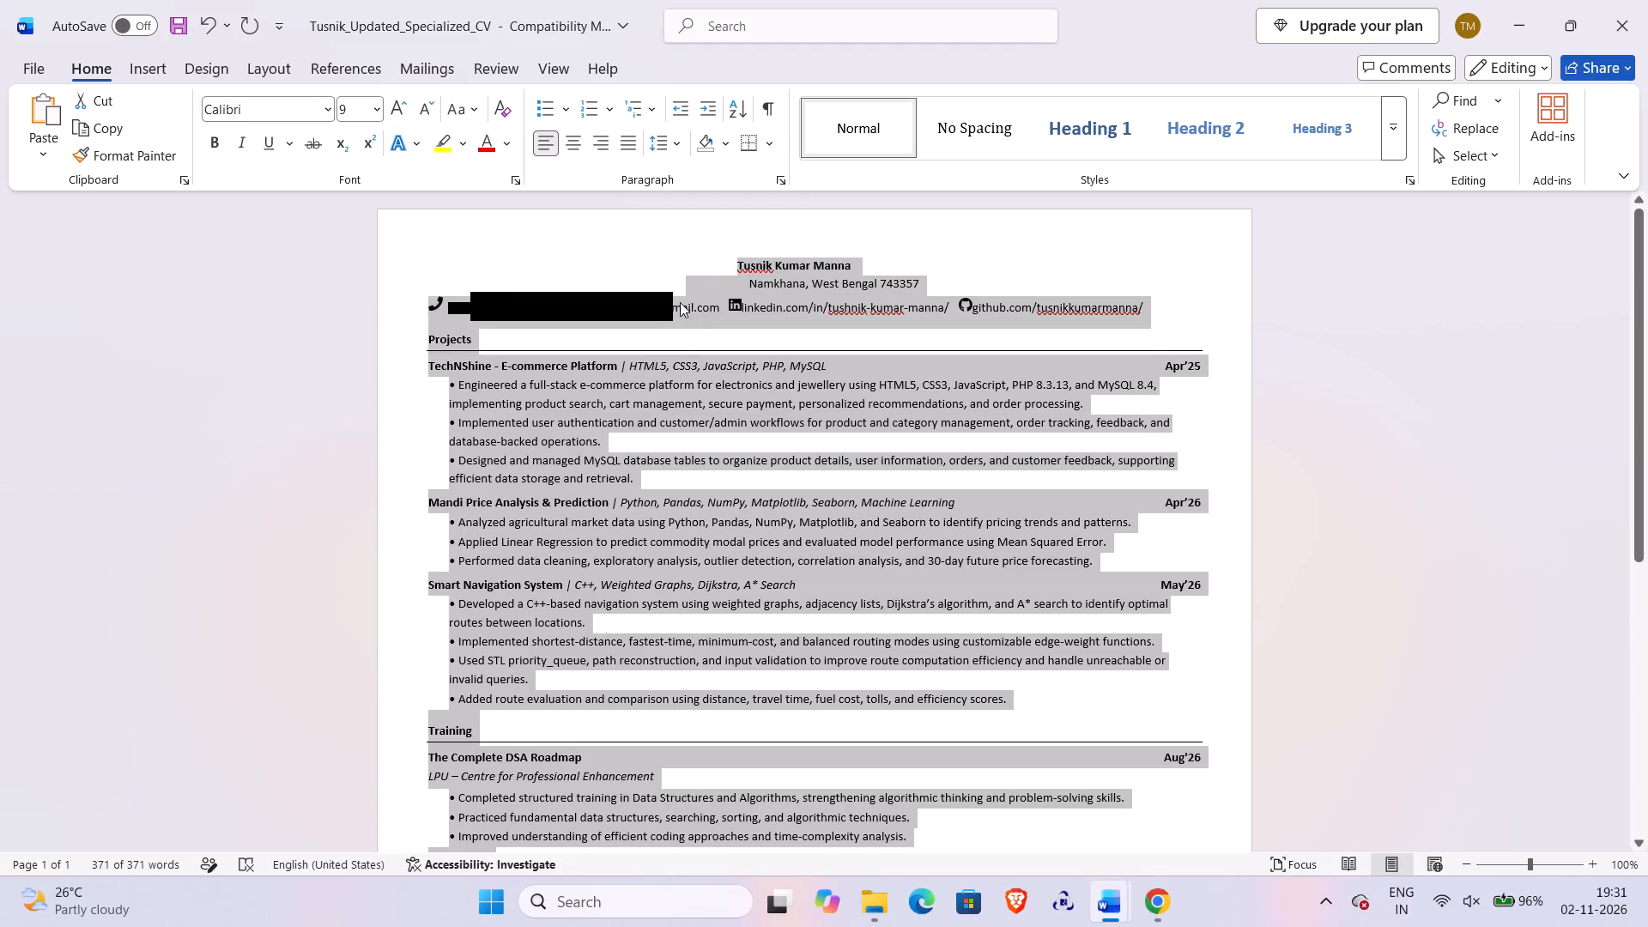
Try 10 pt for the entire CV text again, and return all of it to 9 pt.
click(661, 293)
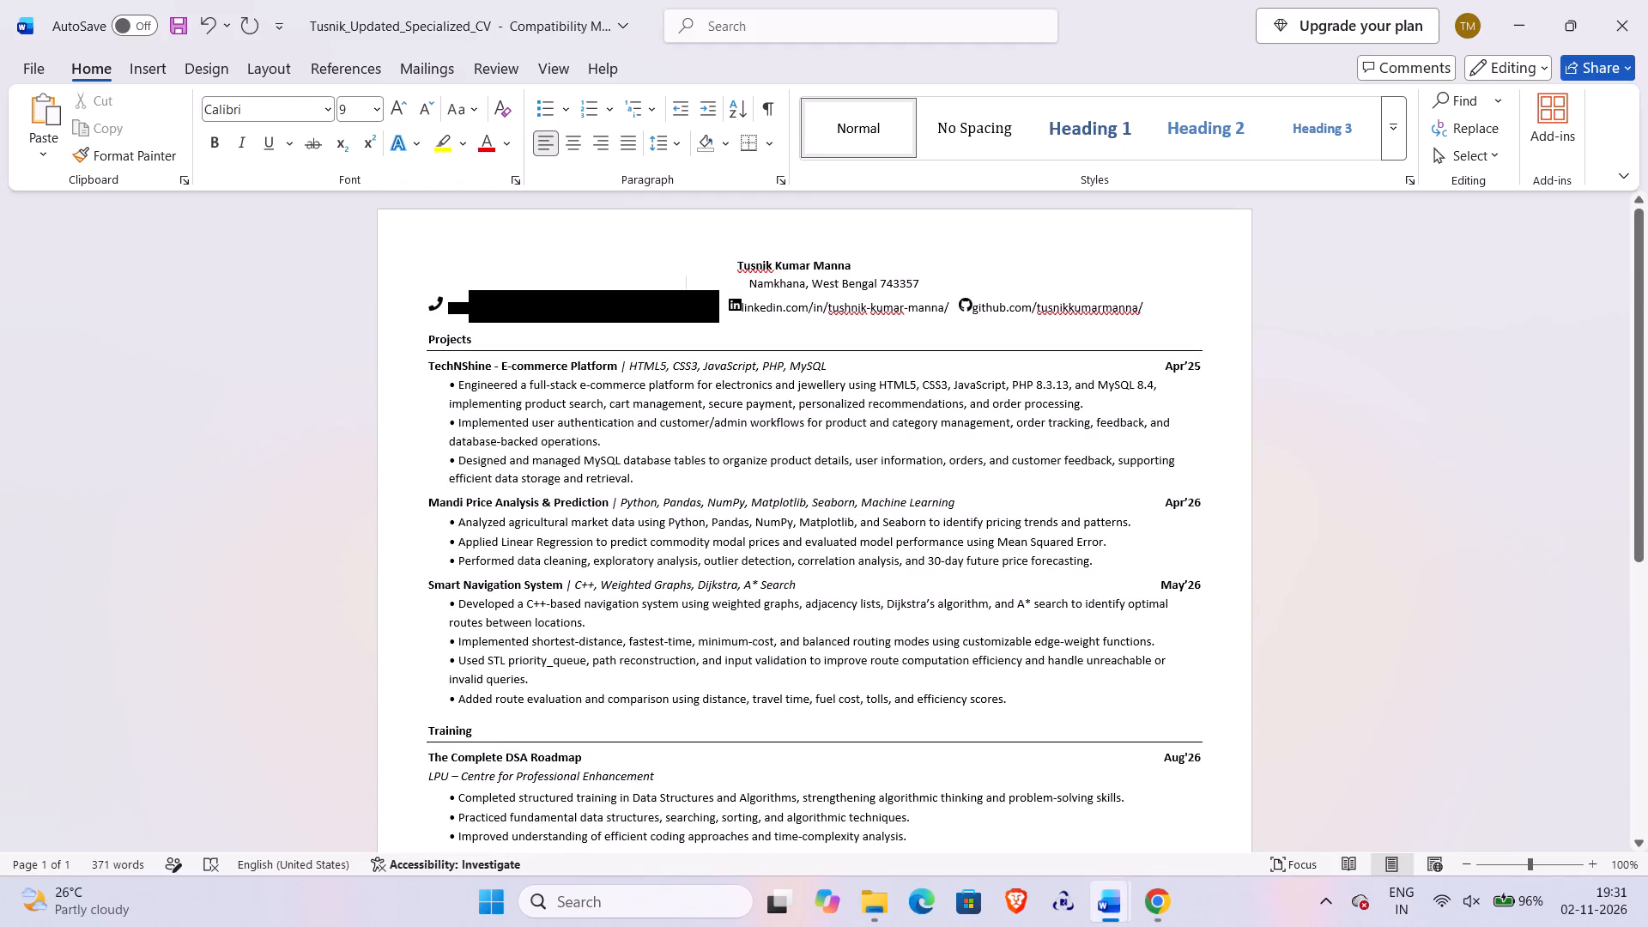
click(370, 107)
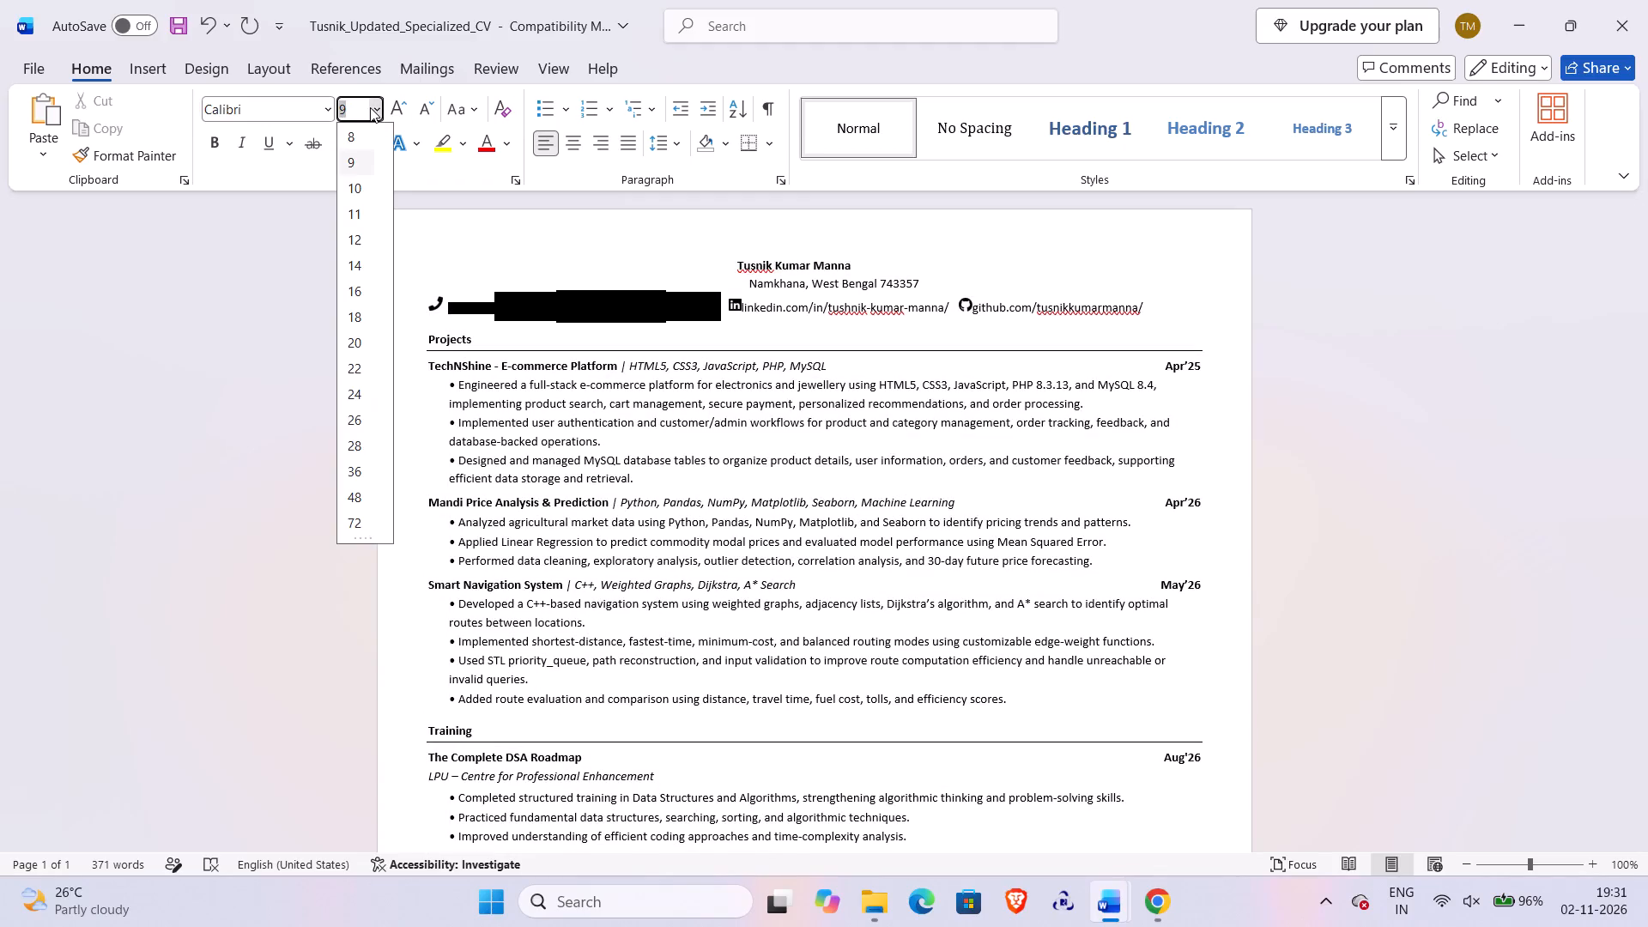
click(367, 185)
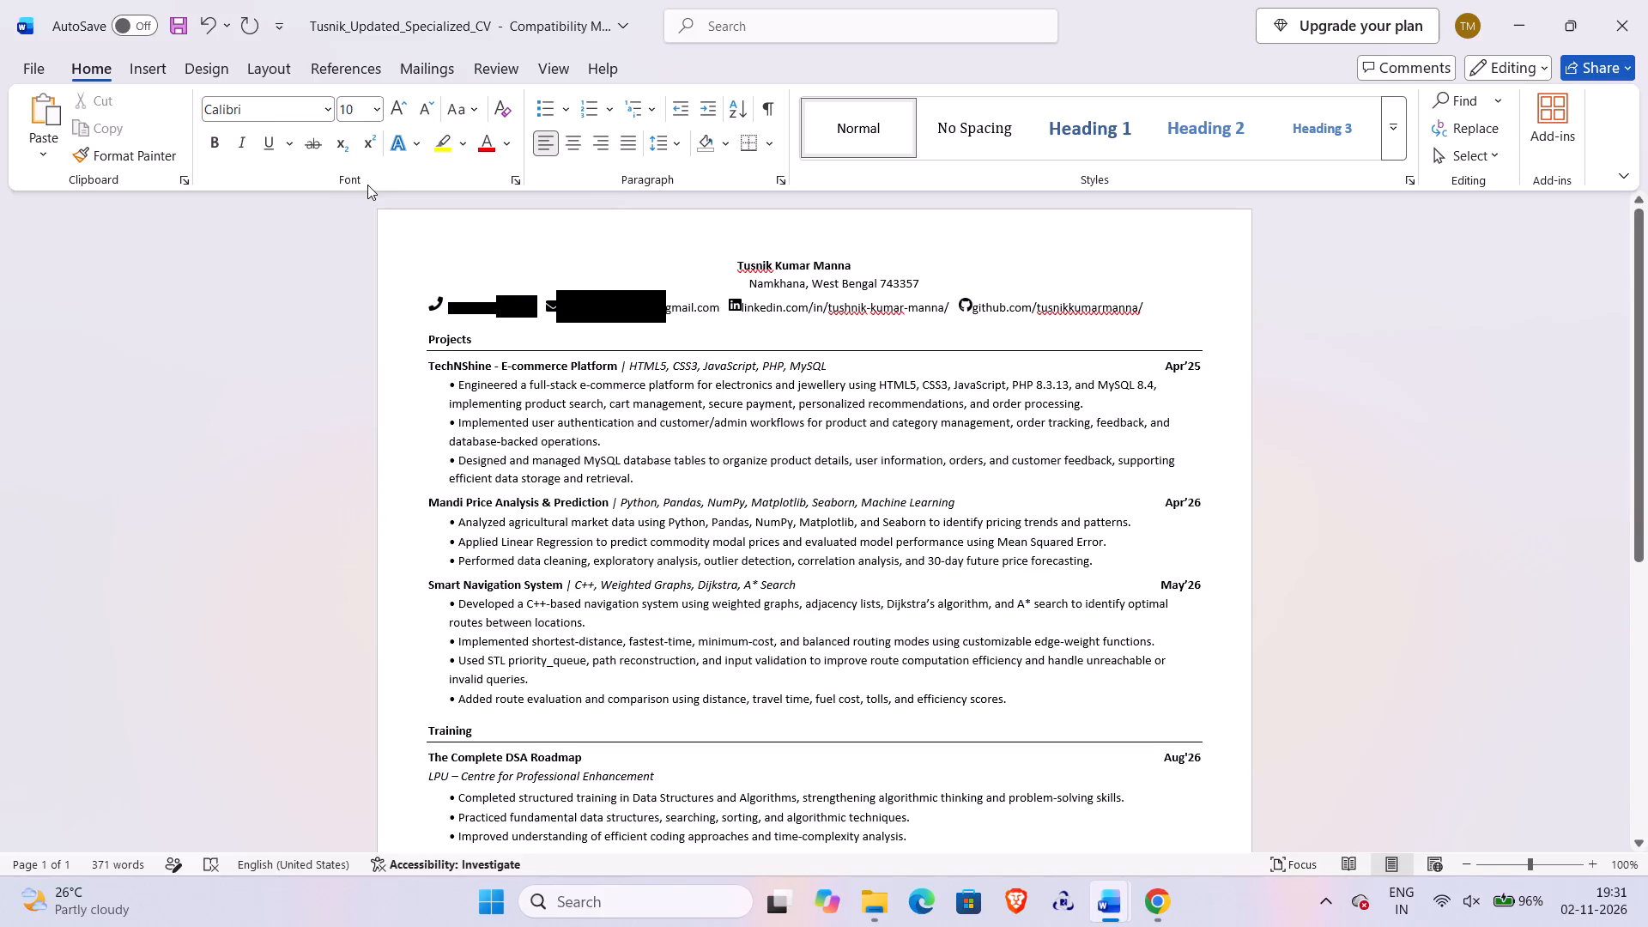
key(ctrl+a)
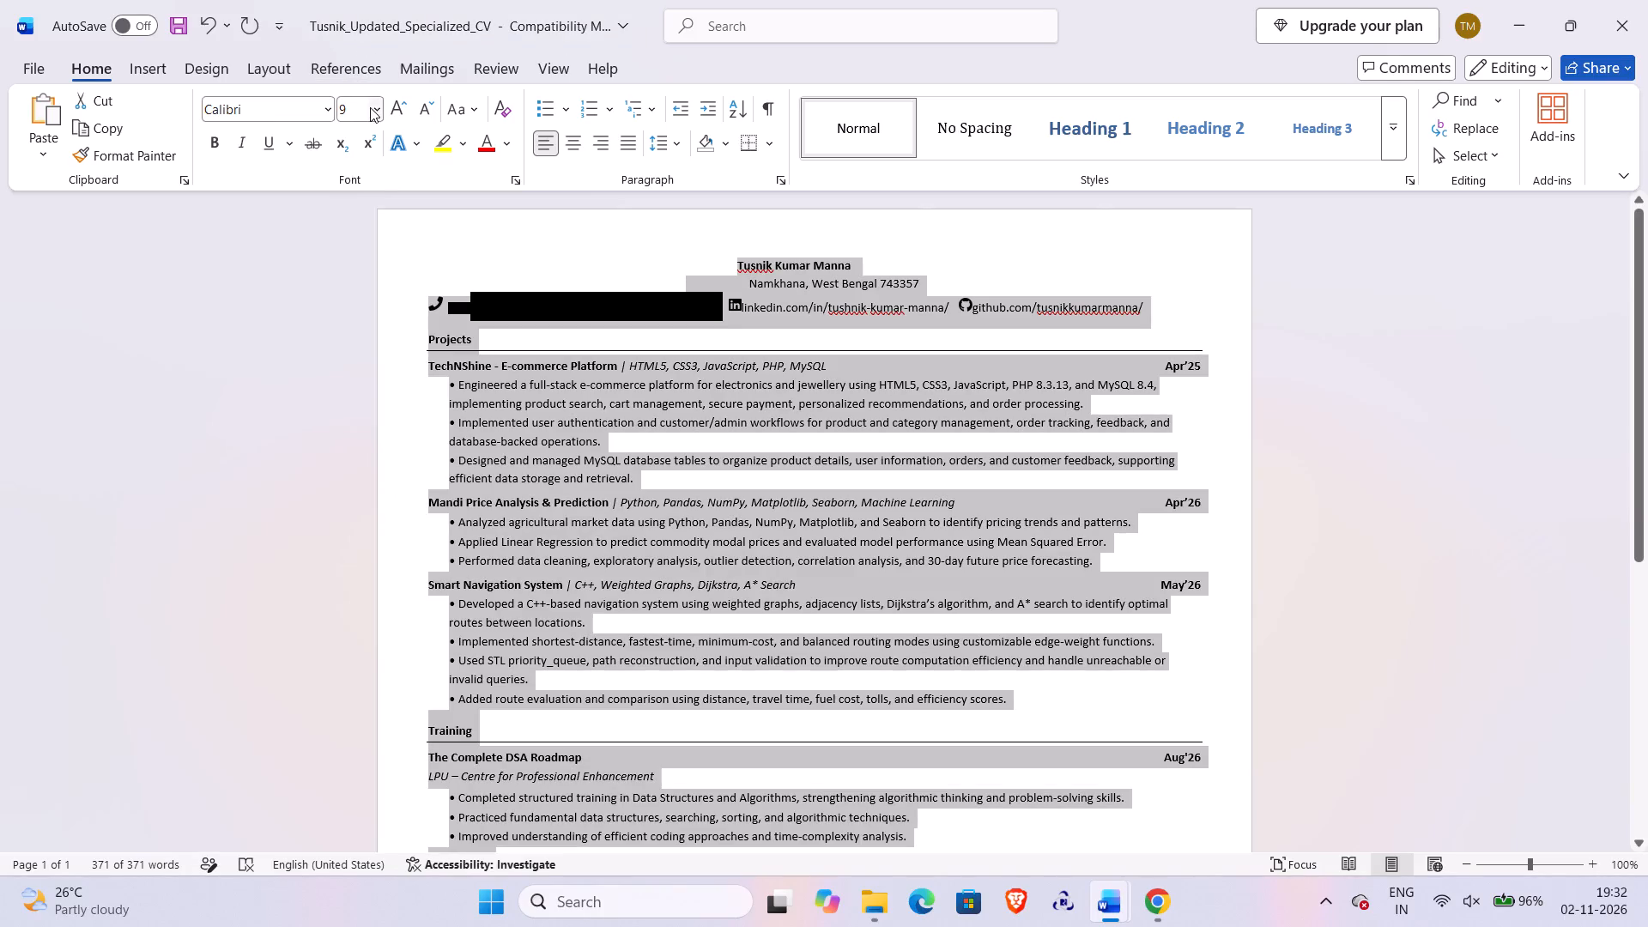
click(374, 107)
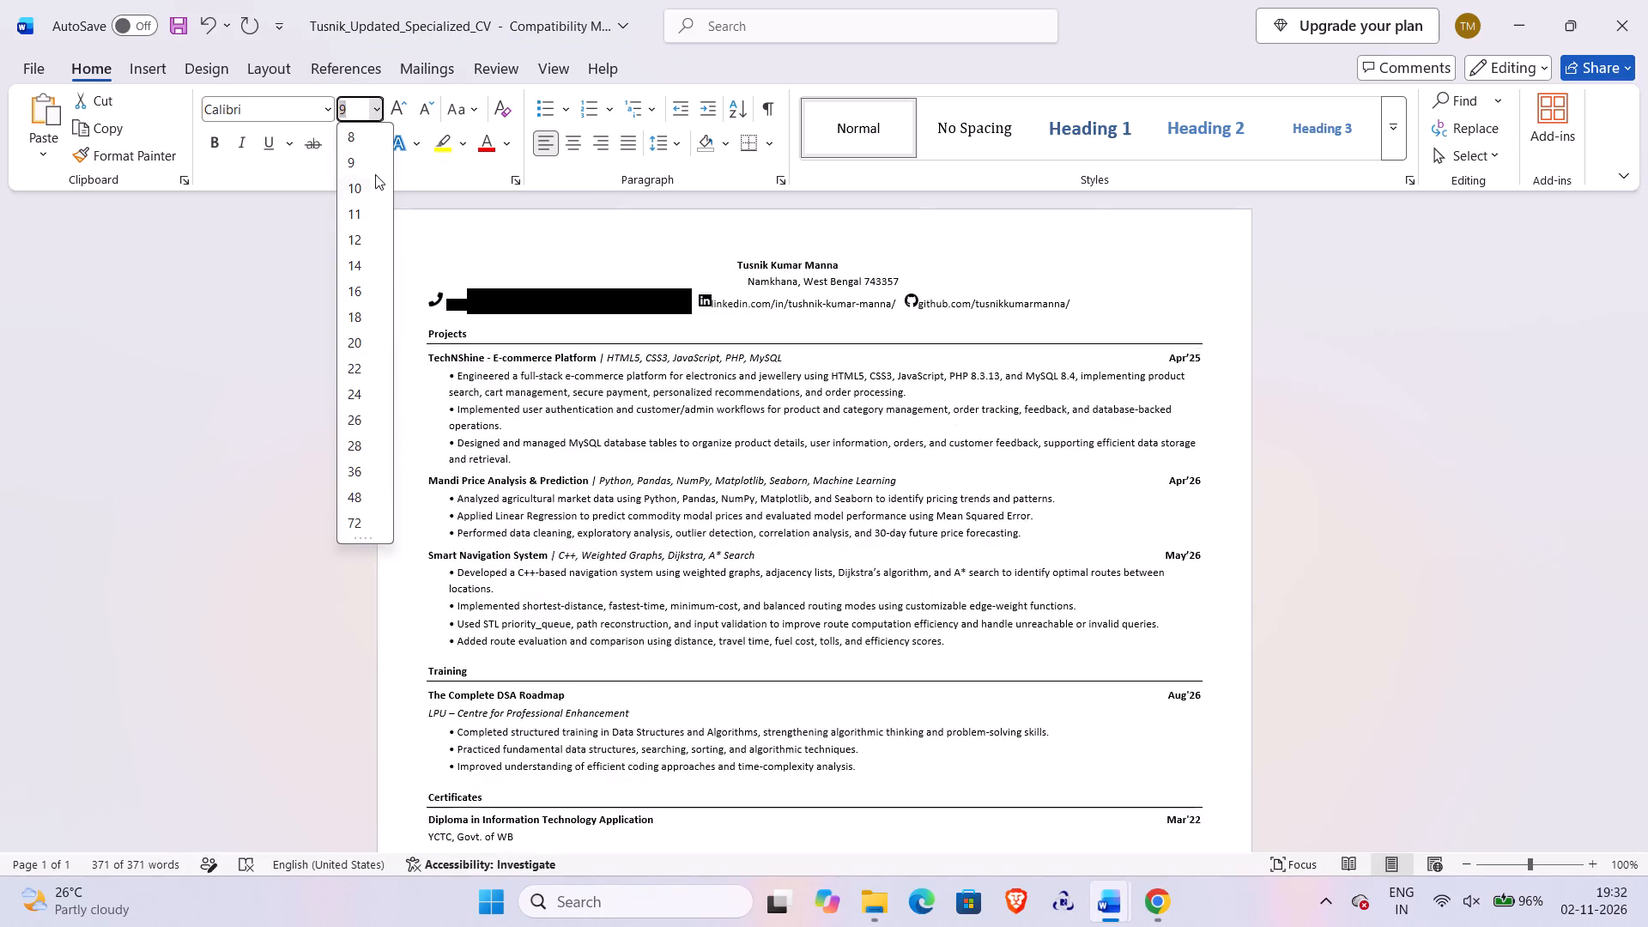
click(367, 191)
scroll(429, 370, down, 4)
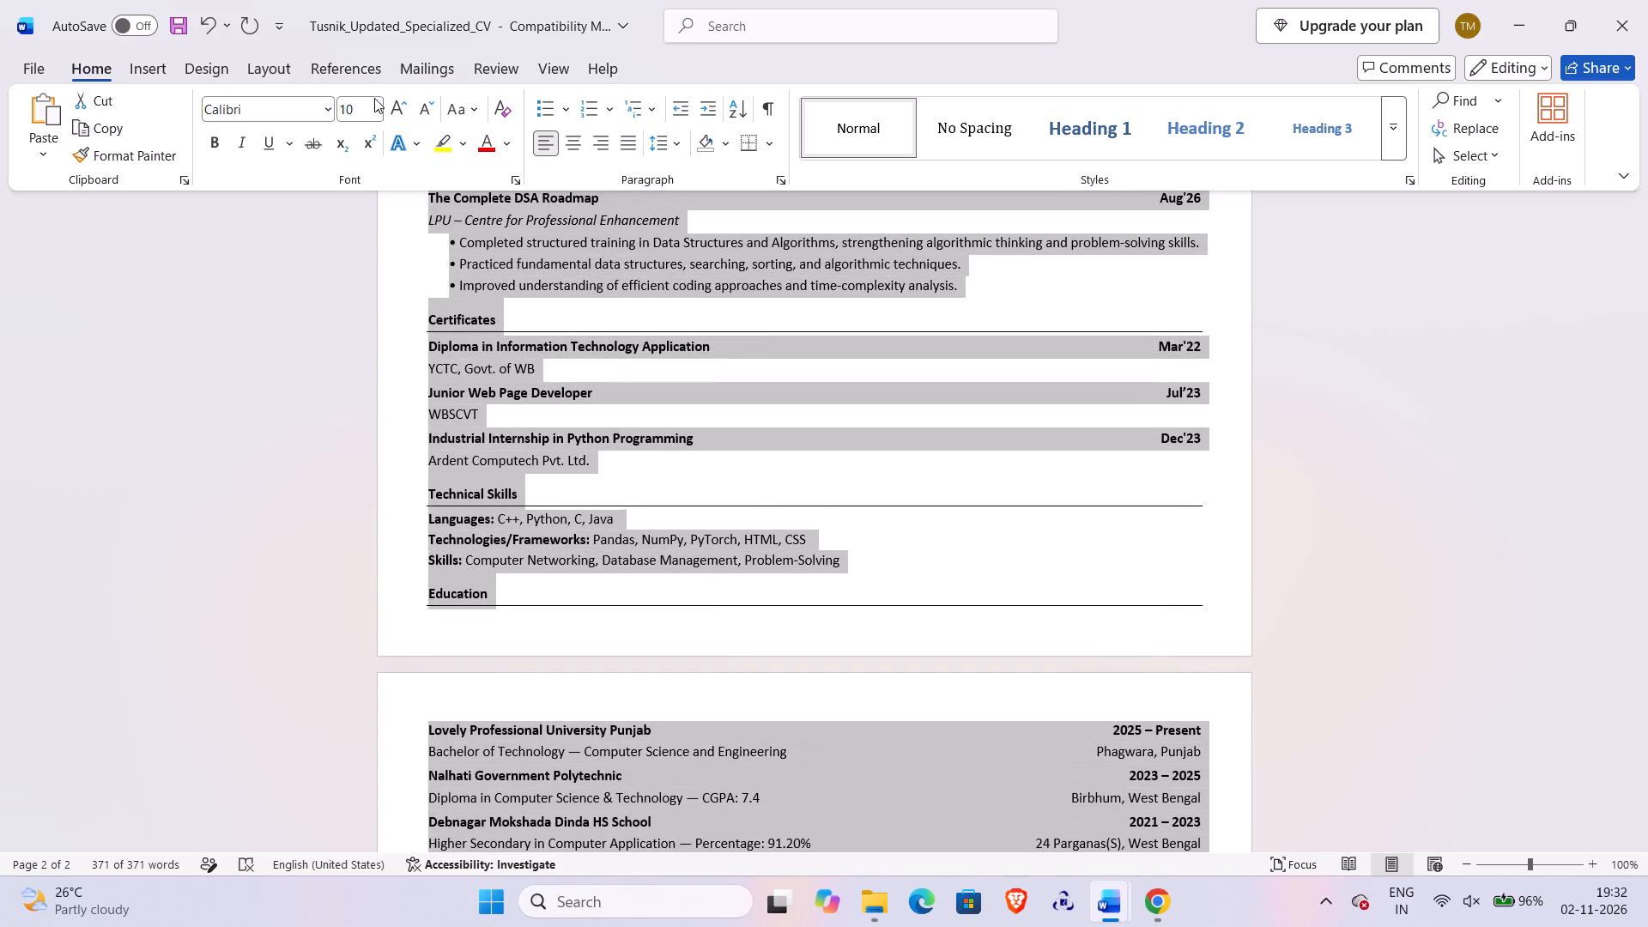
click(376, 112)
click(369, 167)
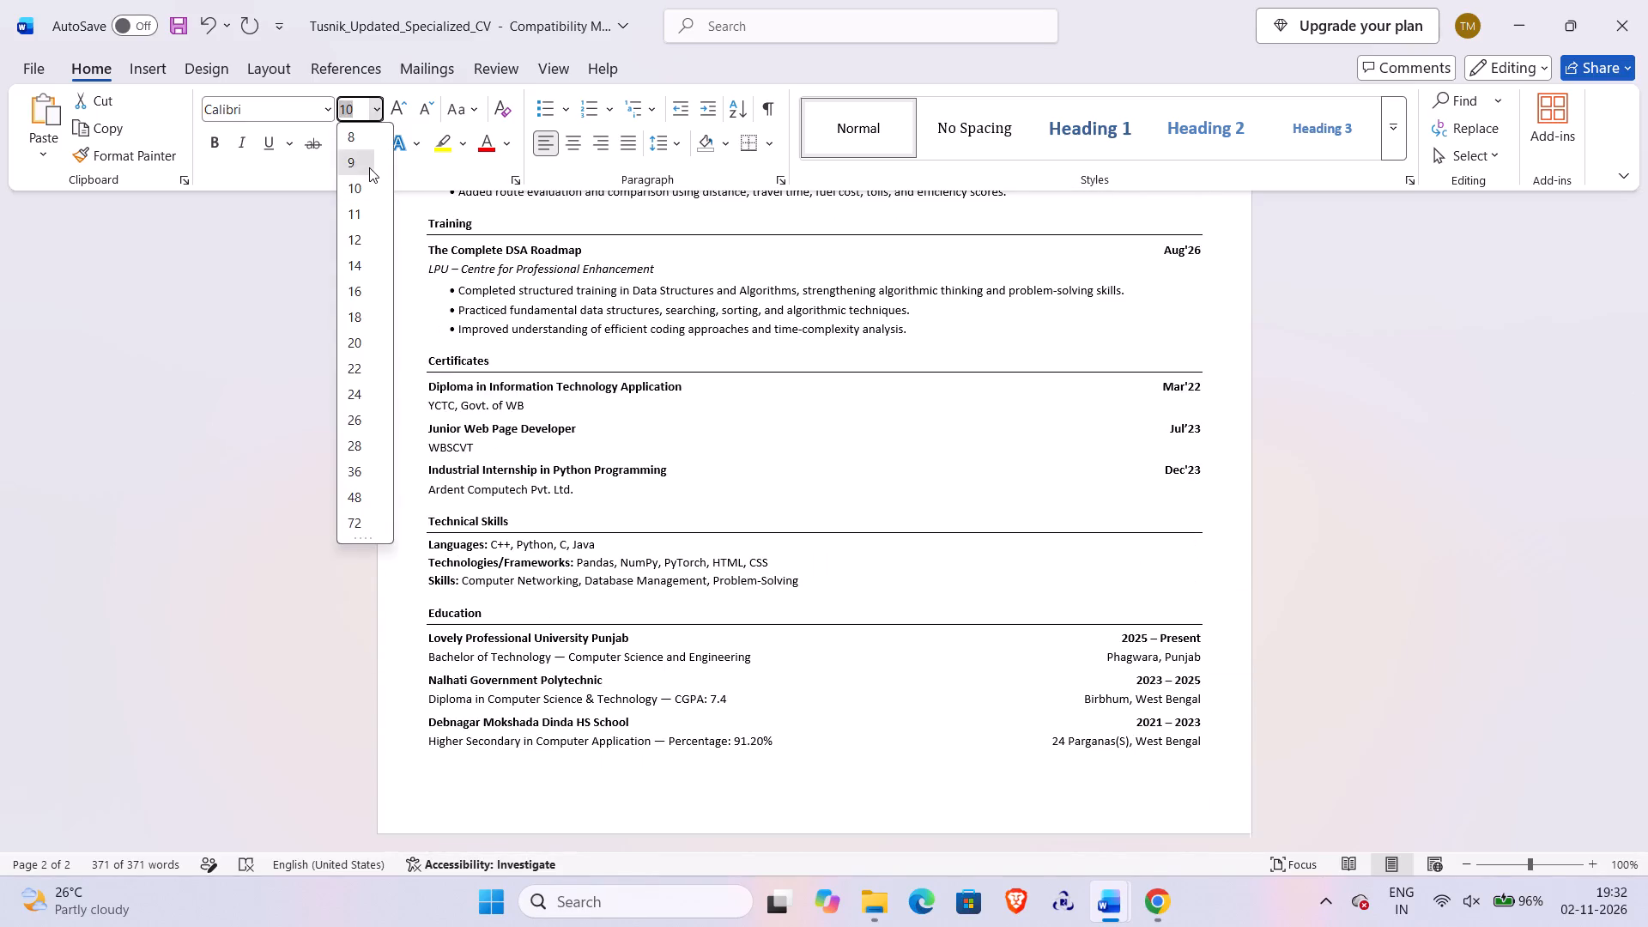
Set the font size of the candidate's name in the header to 14 pt.
scroll(512, 408, up, 2)
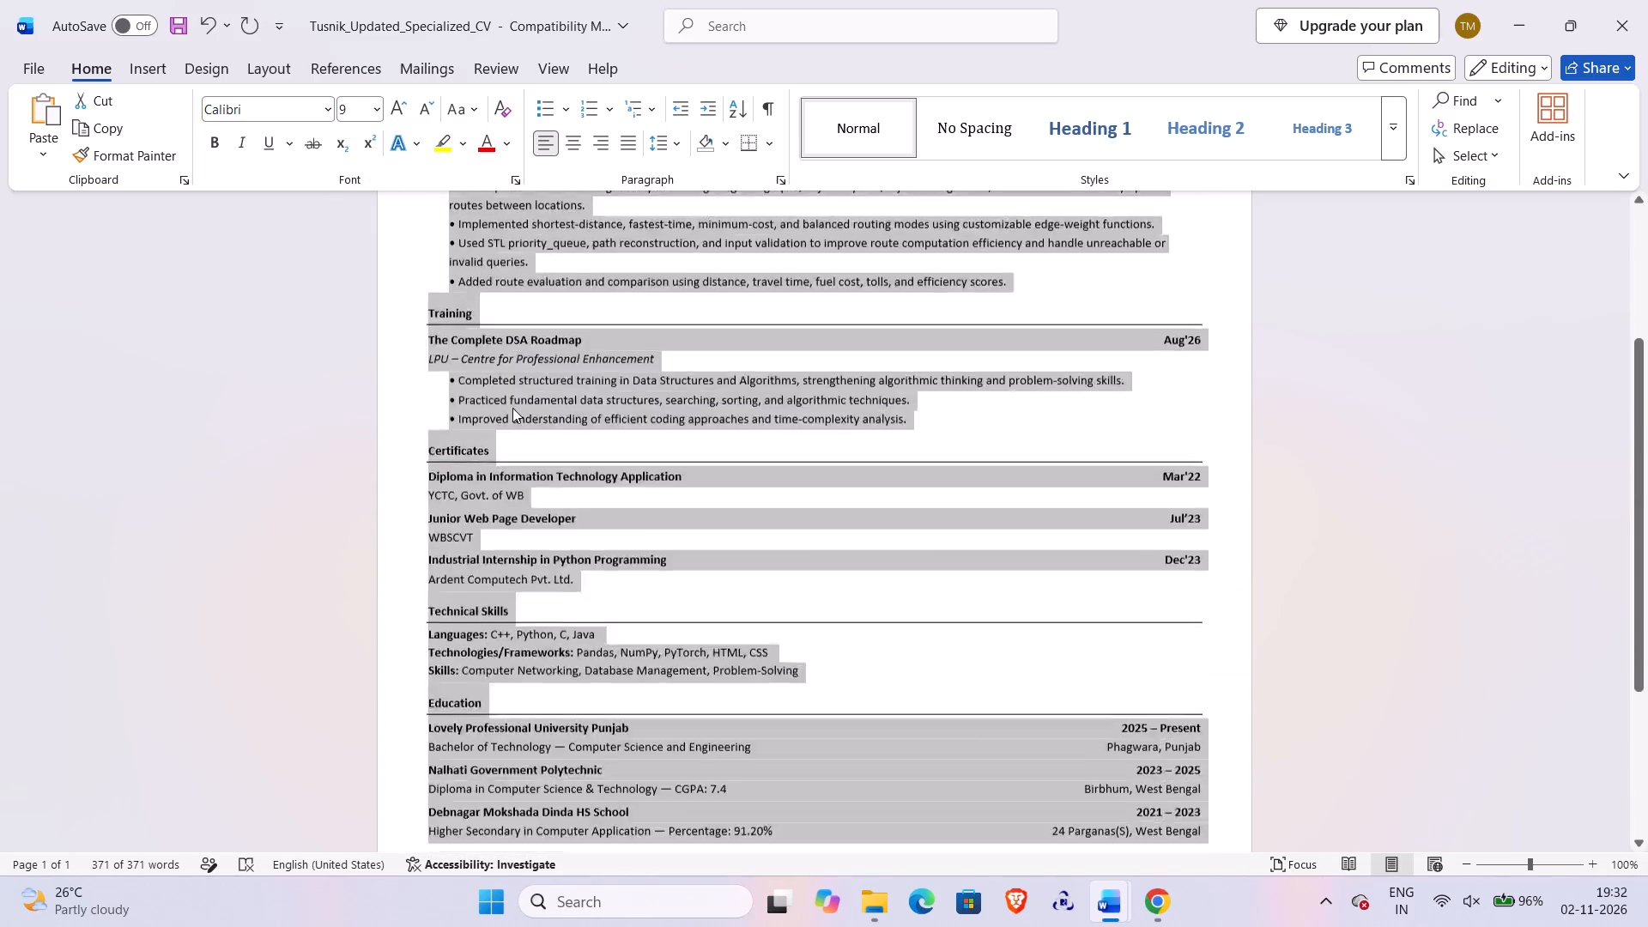
scroll(512, 408, up, 3)
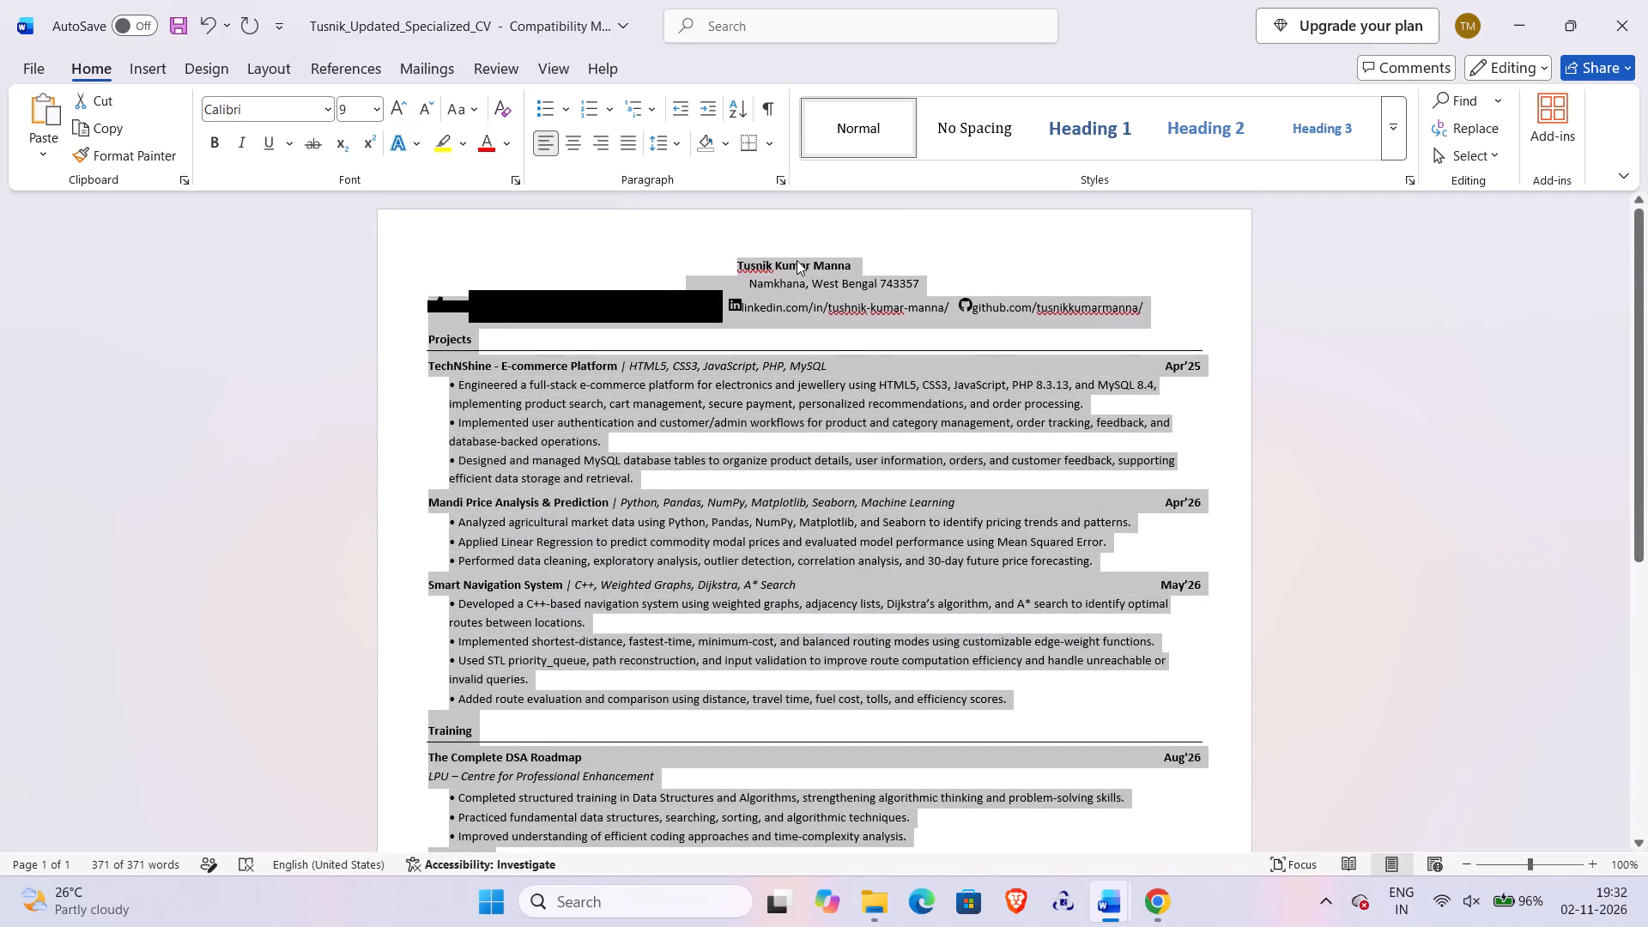
triple_click(797, 260)
click(797, 260)
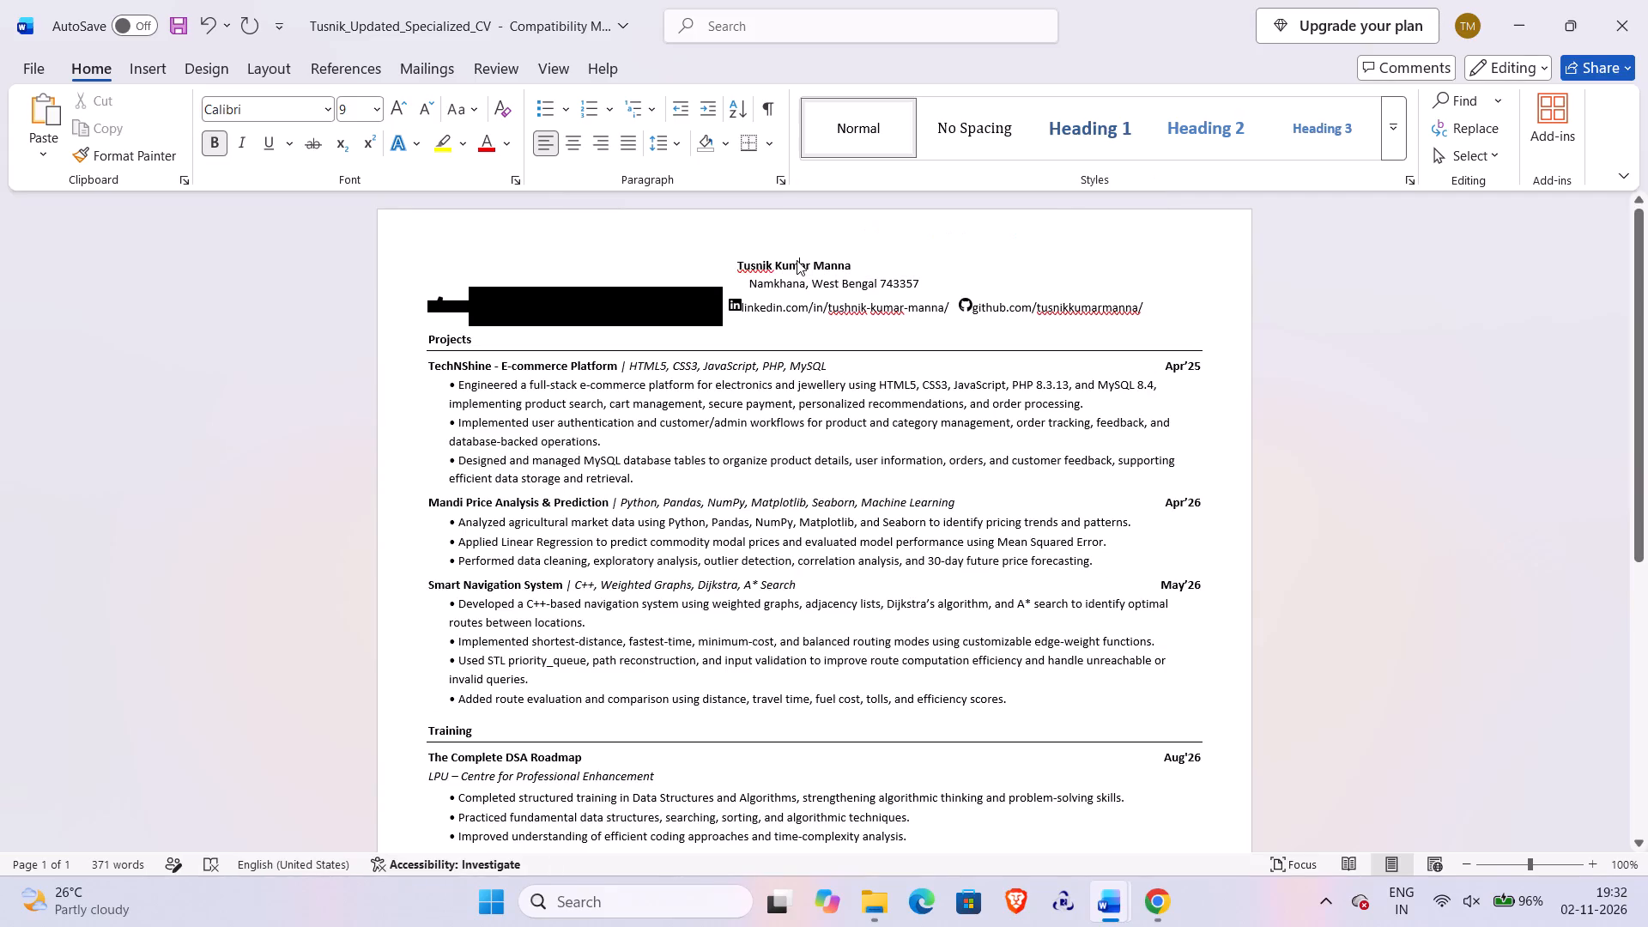
double_click(797, 260)
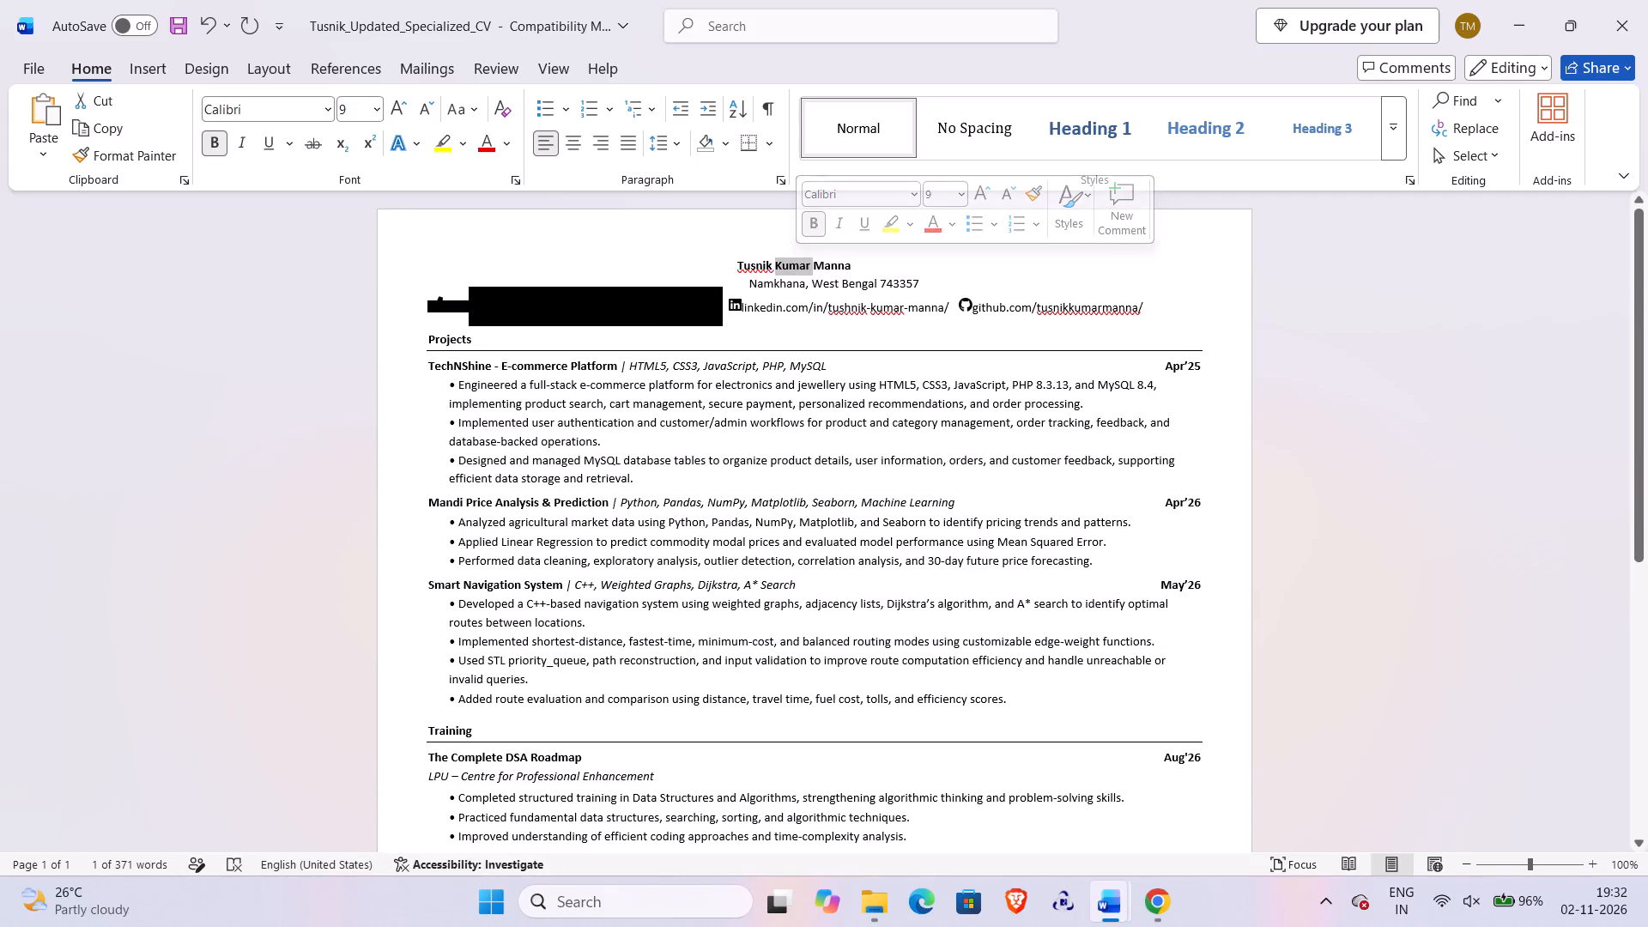
drag(737, 264, 853, 266)
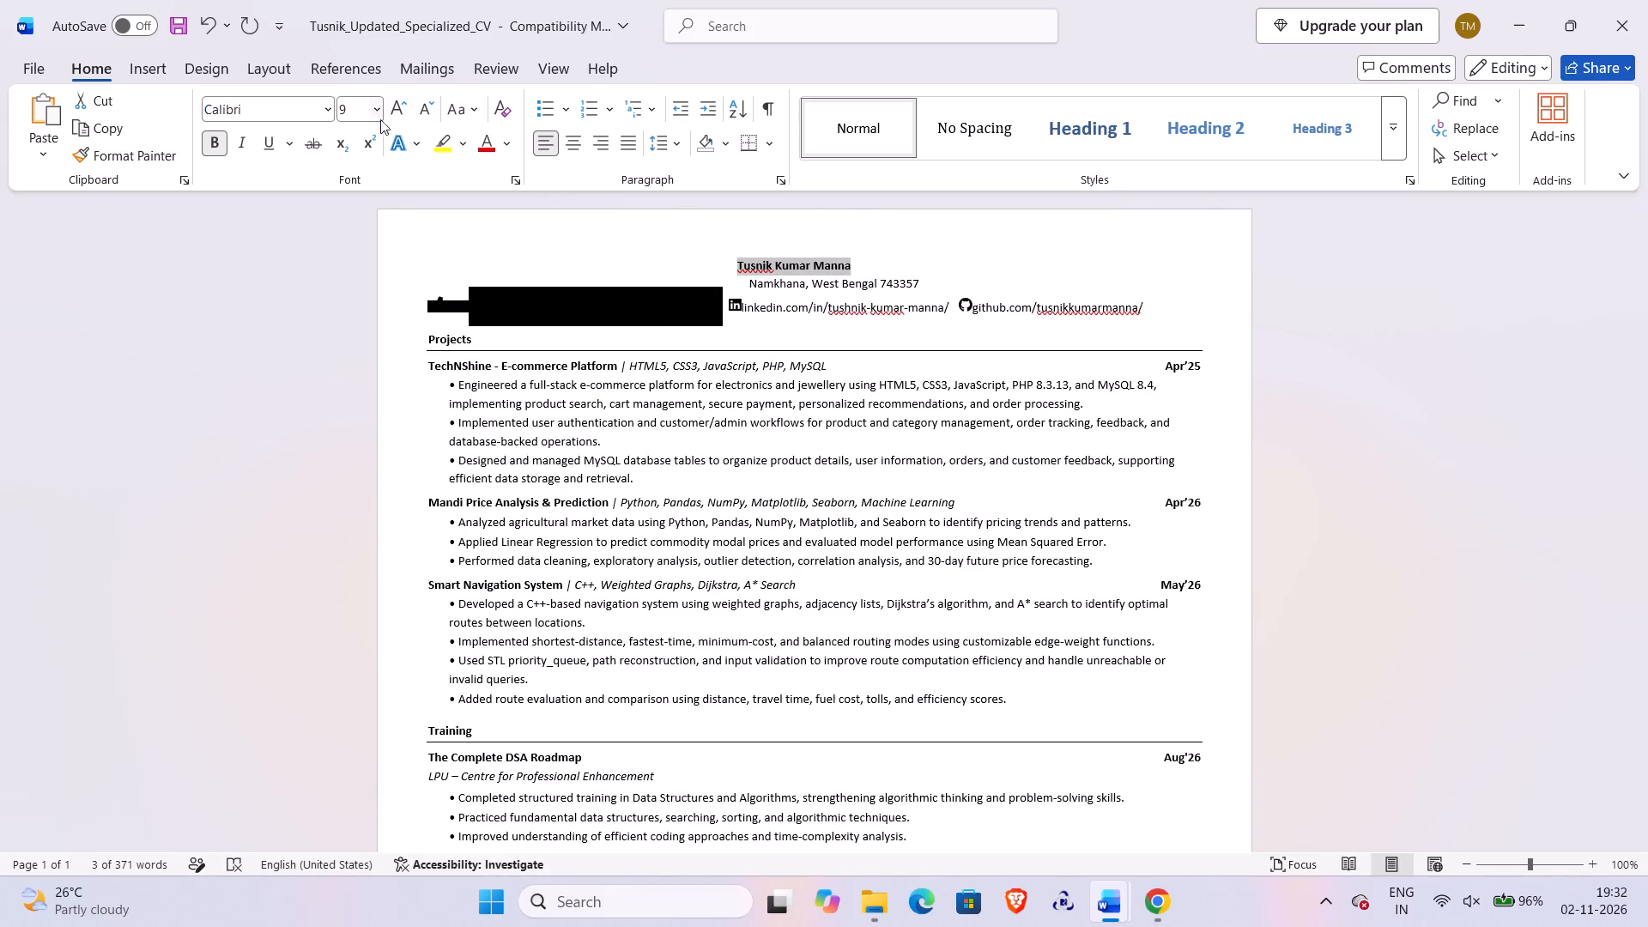
click(378, 109)
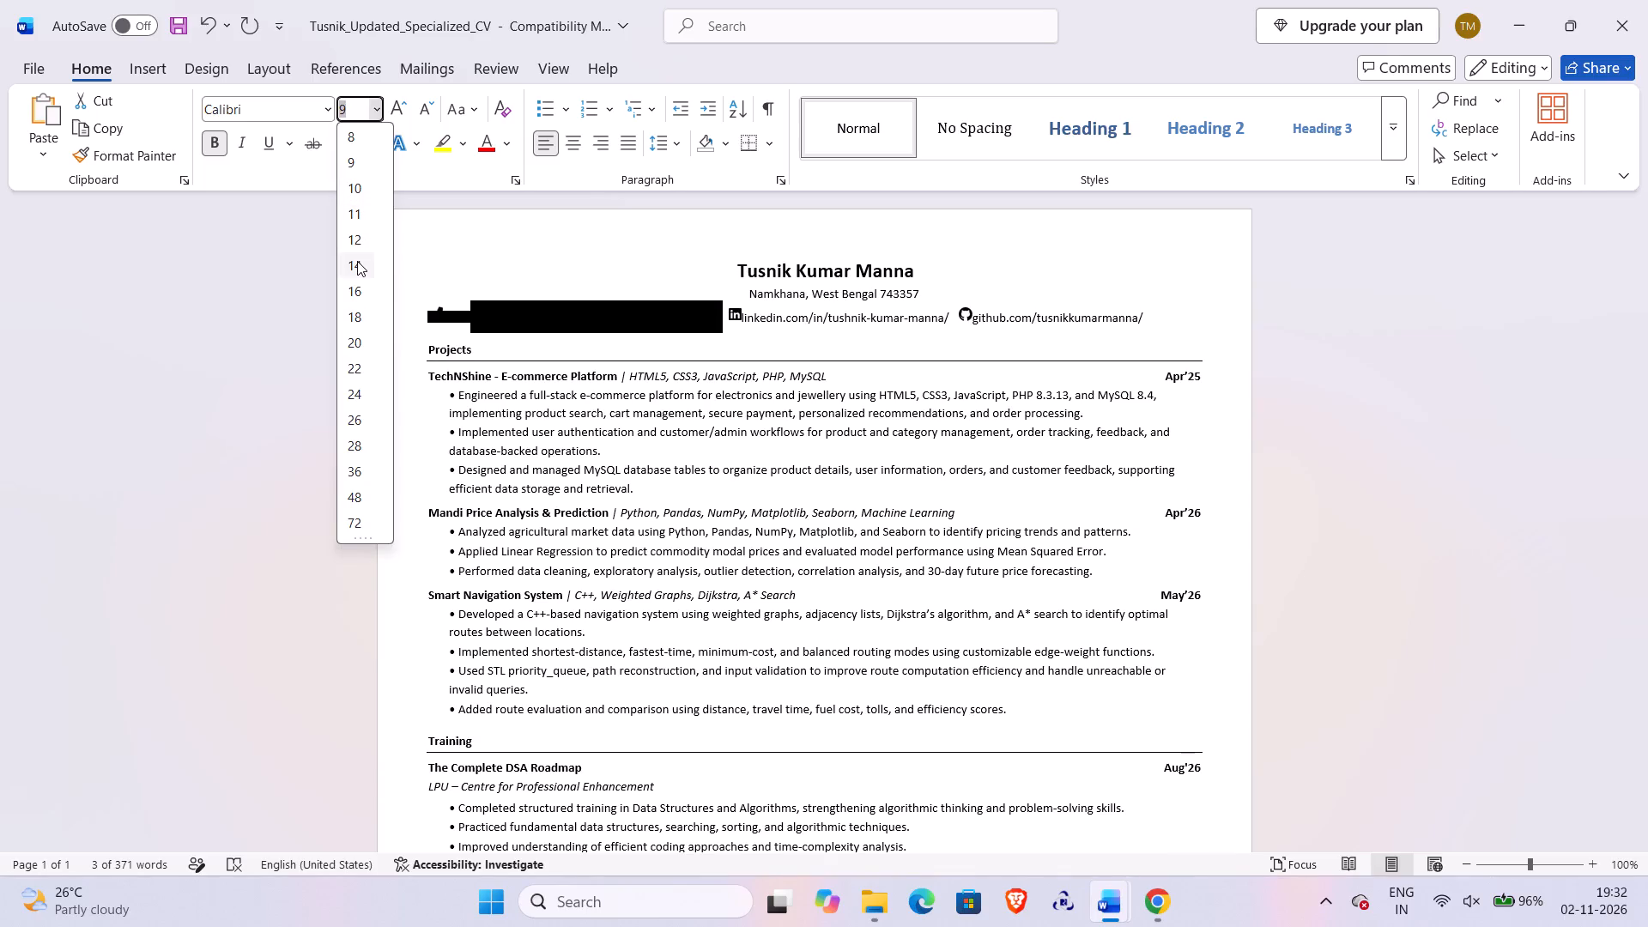
click(357, 261)
Set the font size of the location line under the candidate's name to 10 pt.
scroll(620, 420, down, 4)
scroll(620, 420, up, 1)
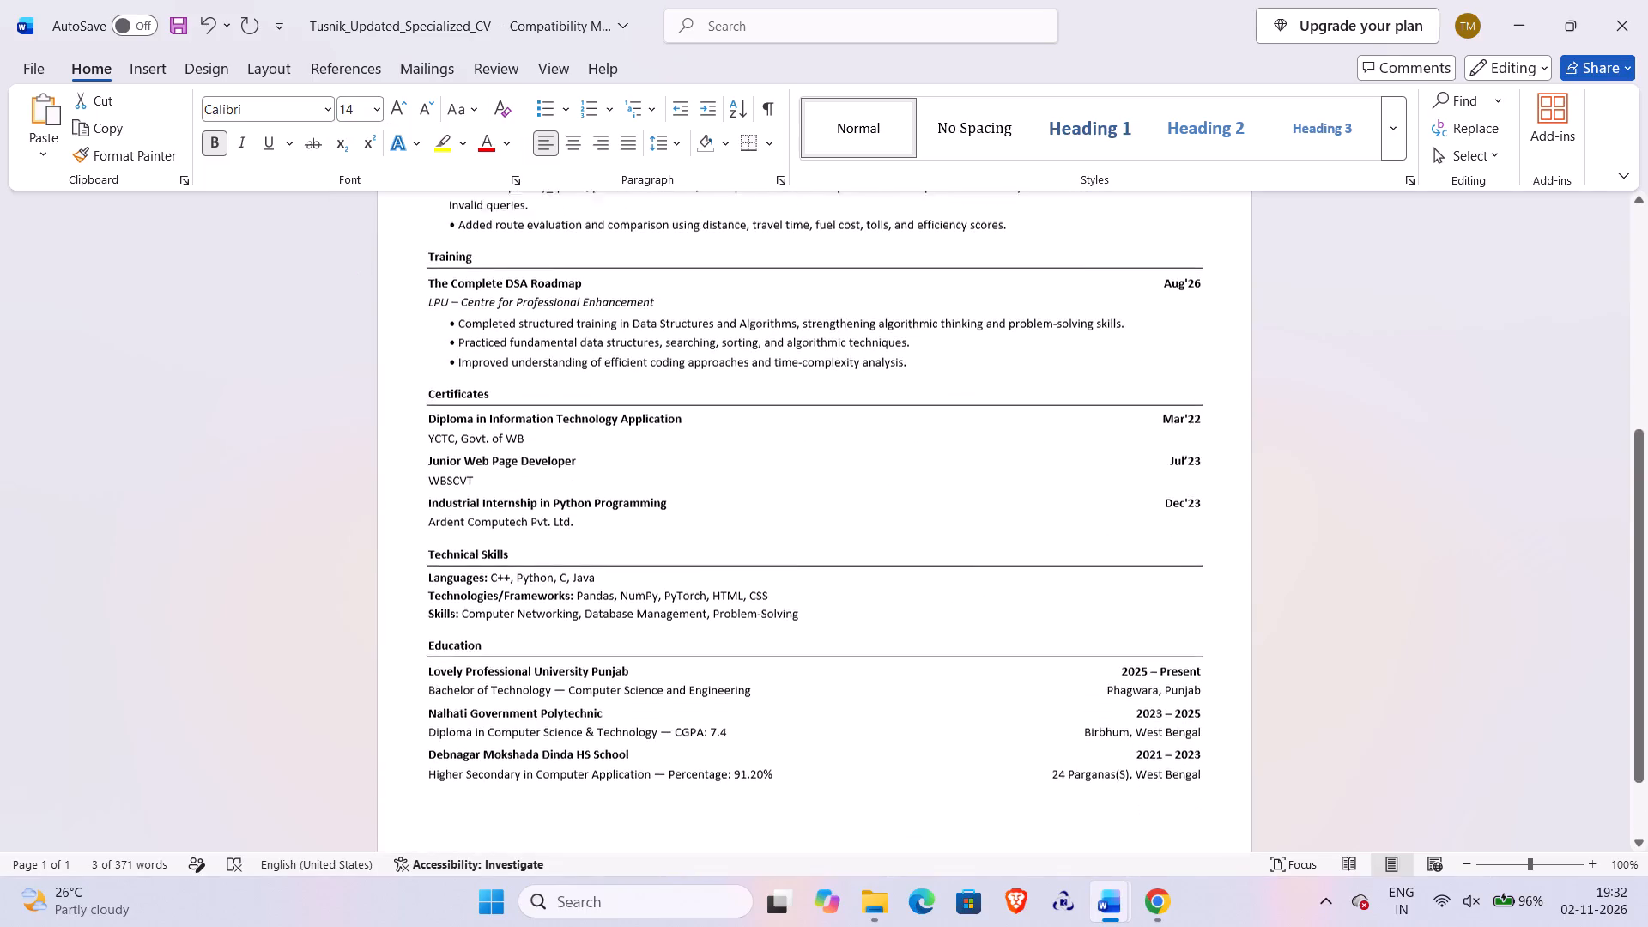
scroll(620, 420, up, 2)
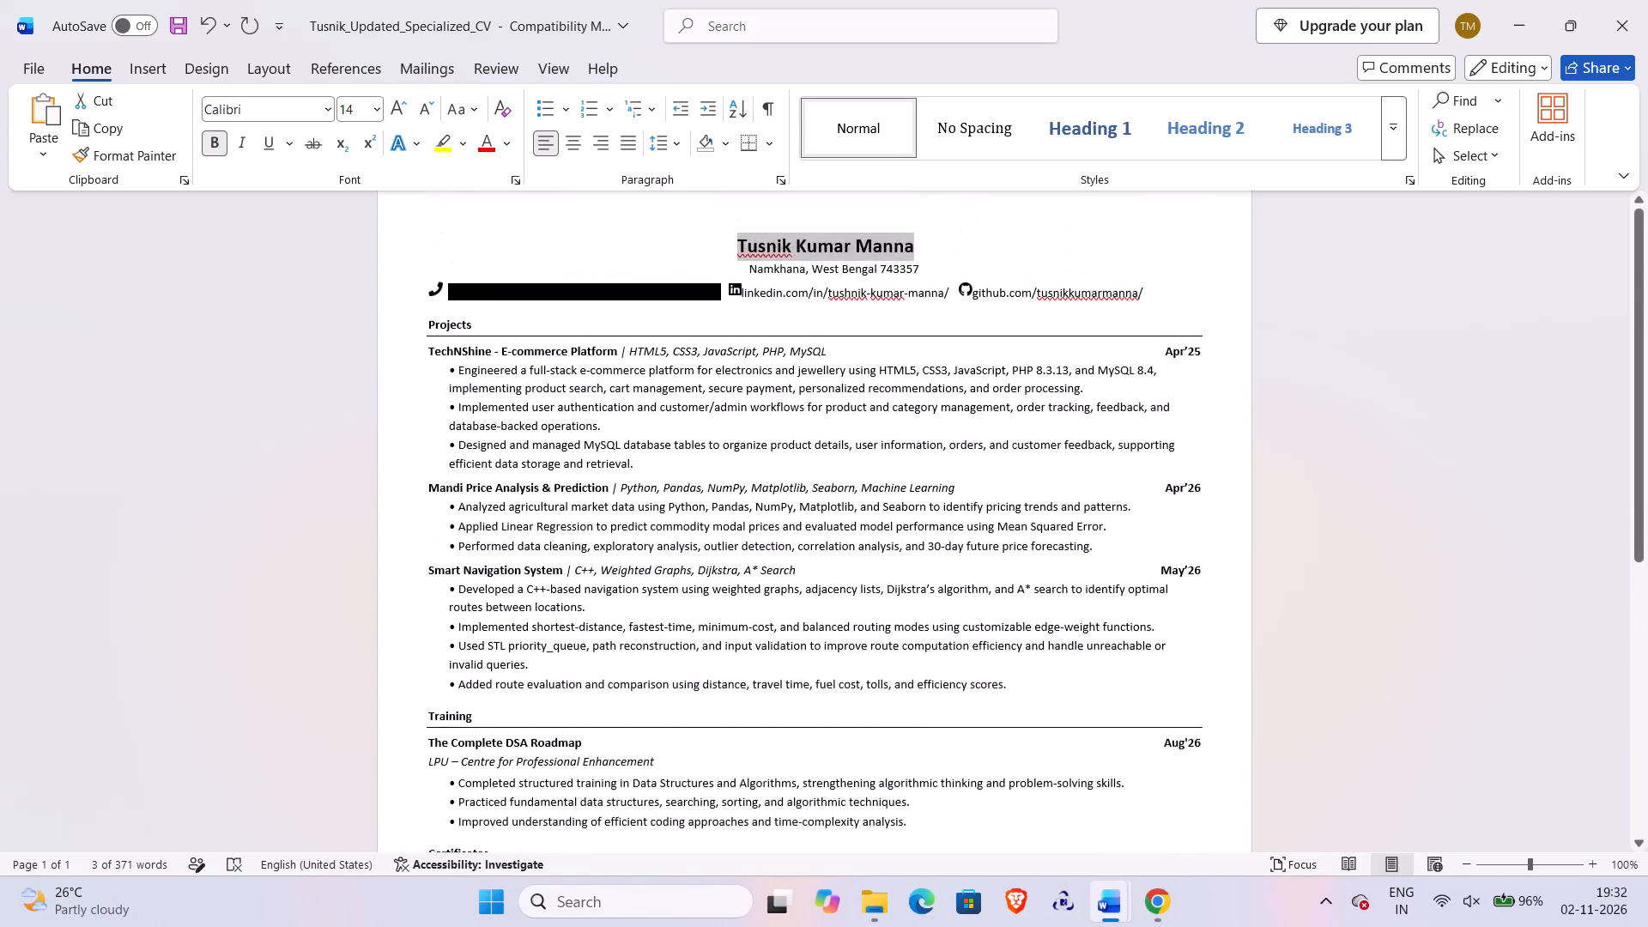
triple_click(830, 288)
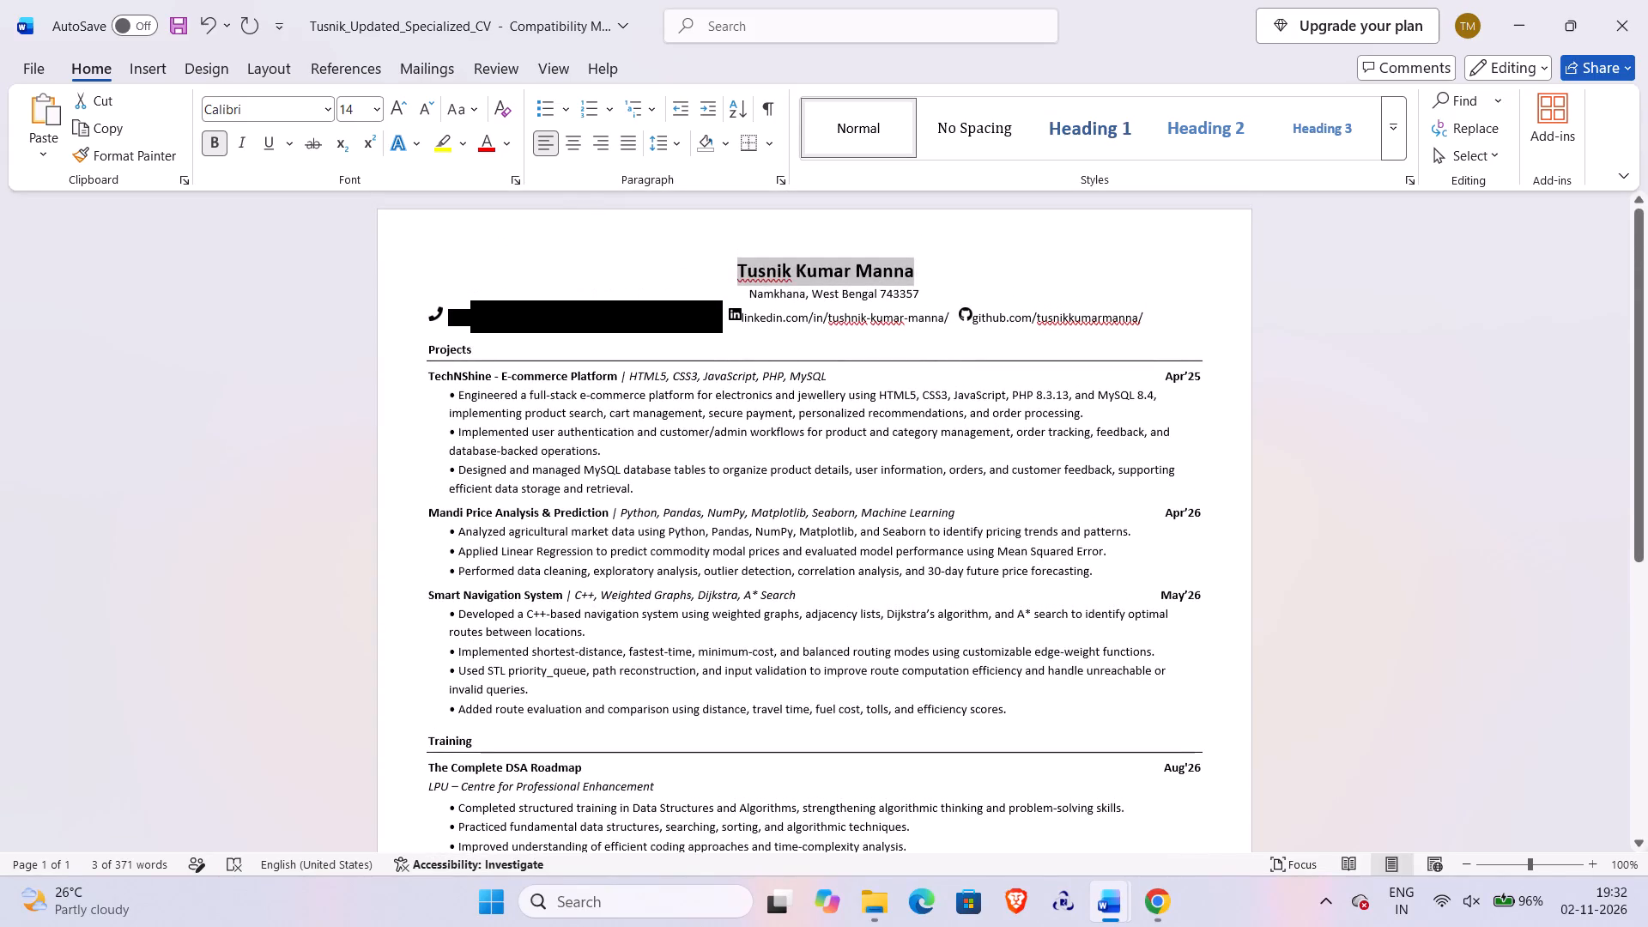
click(830, 288)
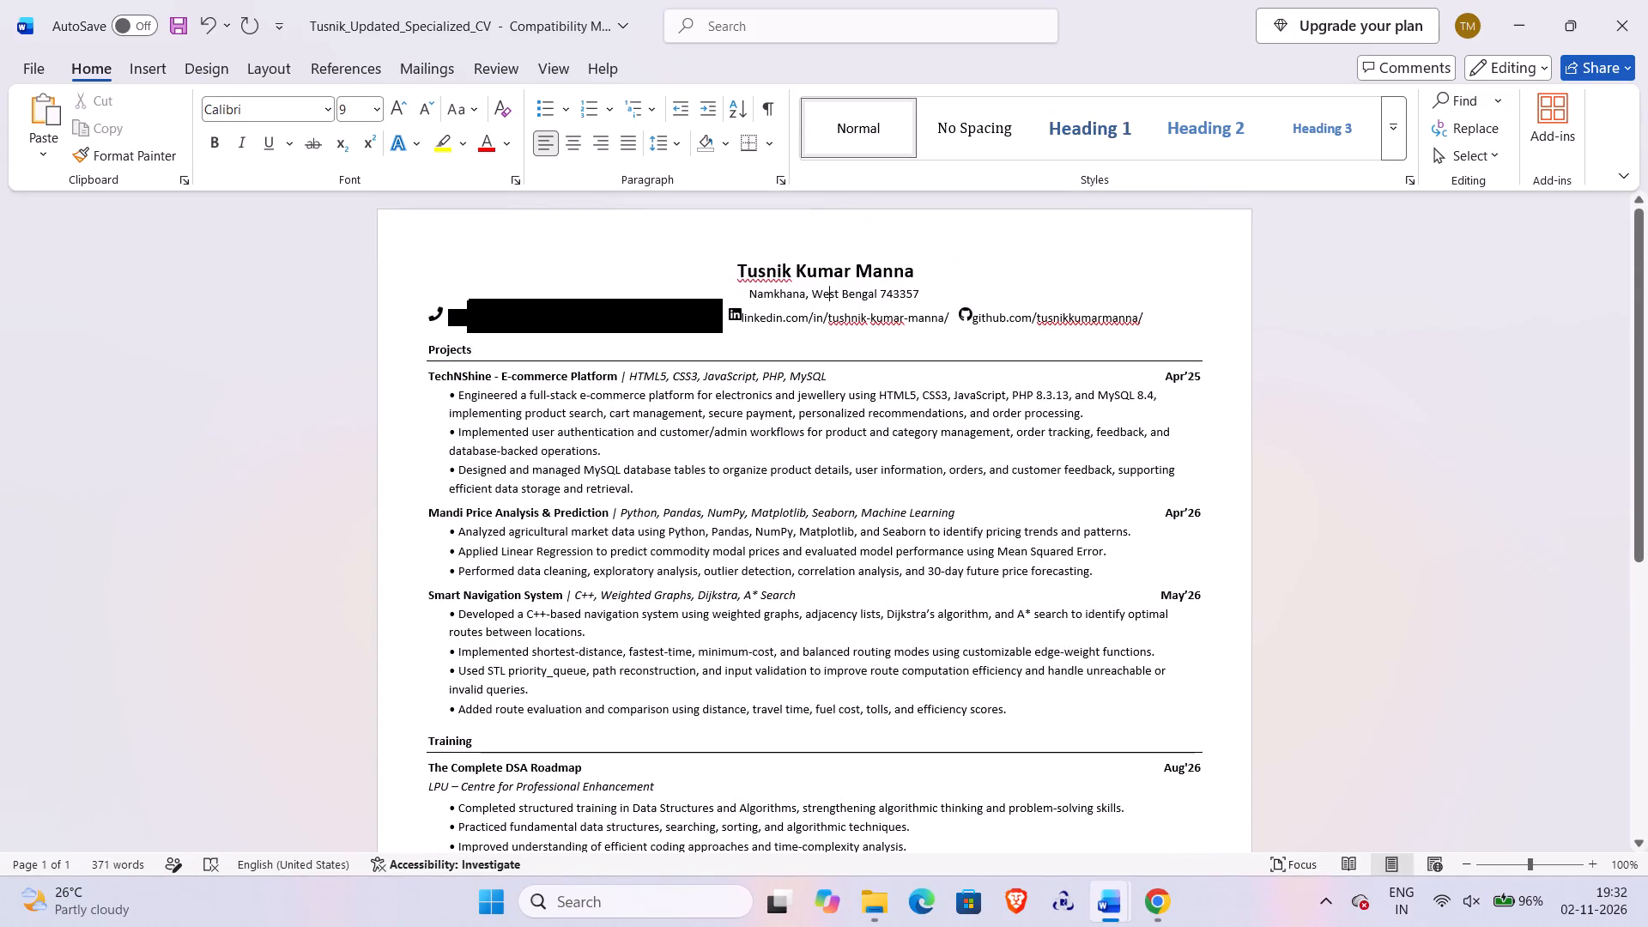
drag(749, 293, 900, 286)
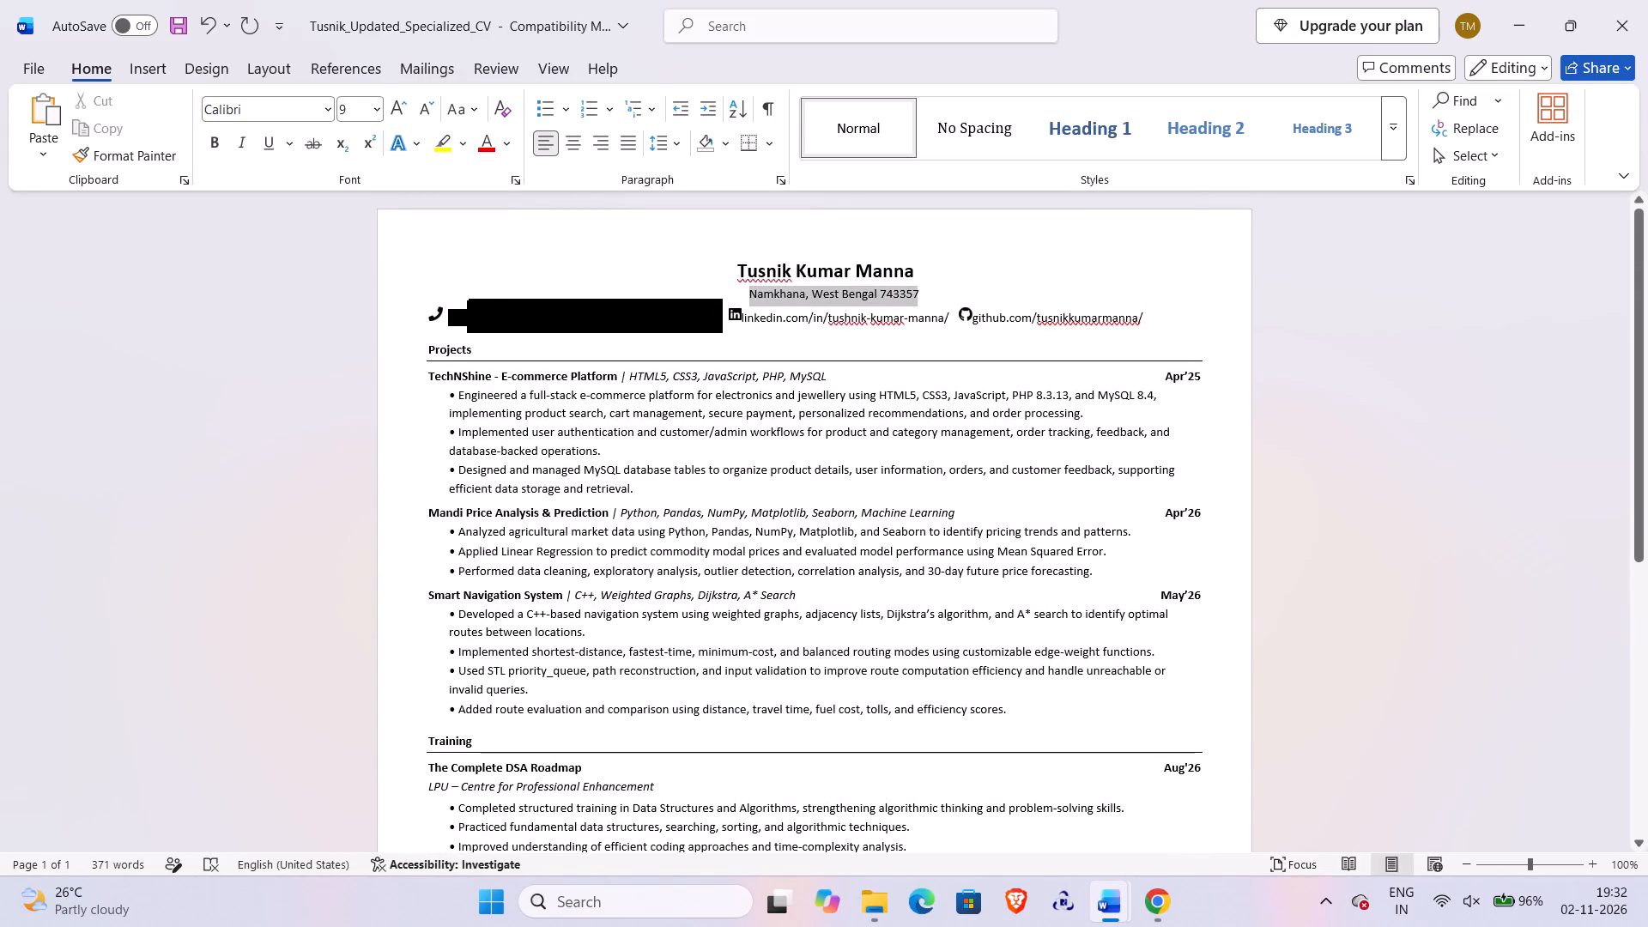
drag(900, 286, 904, 286)
click(378, 108)
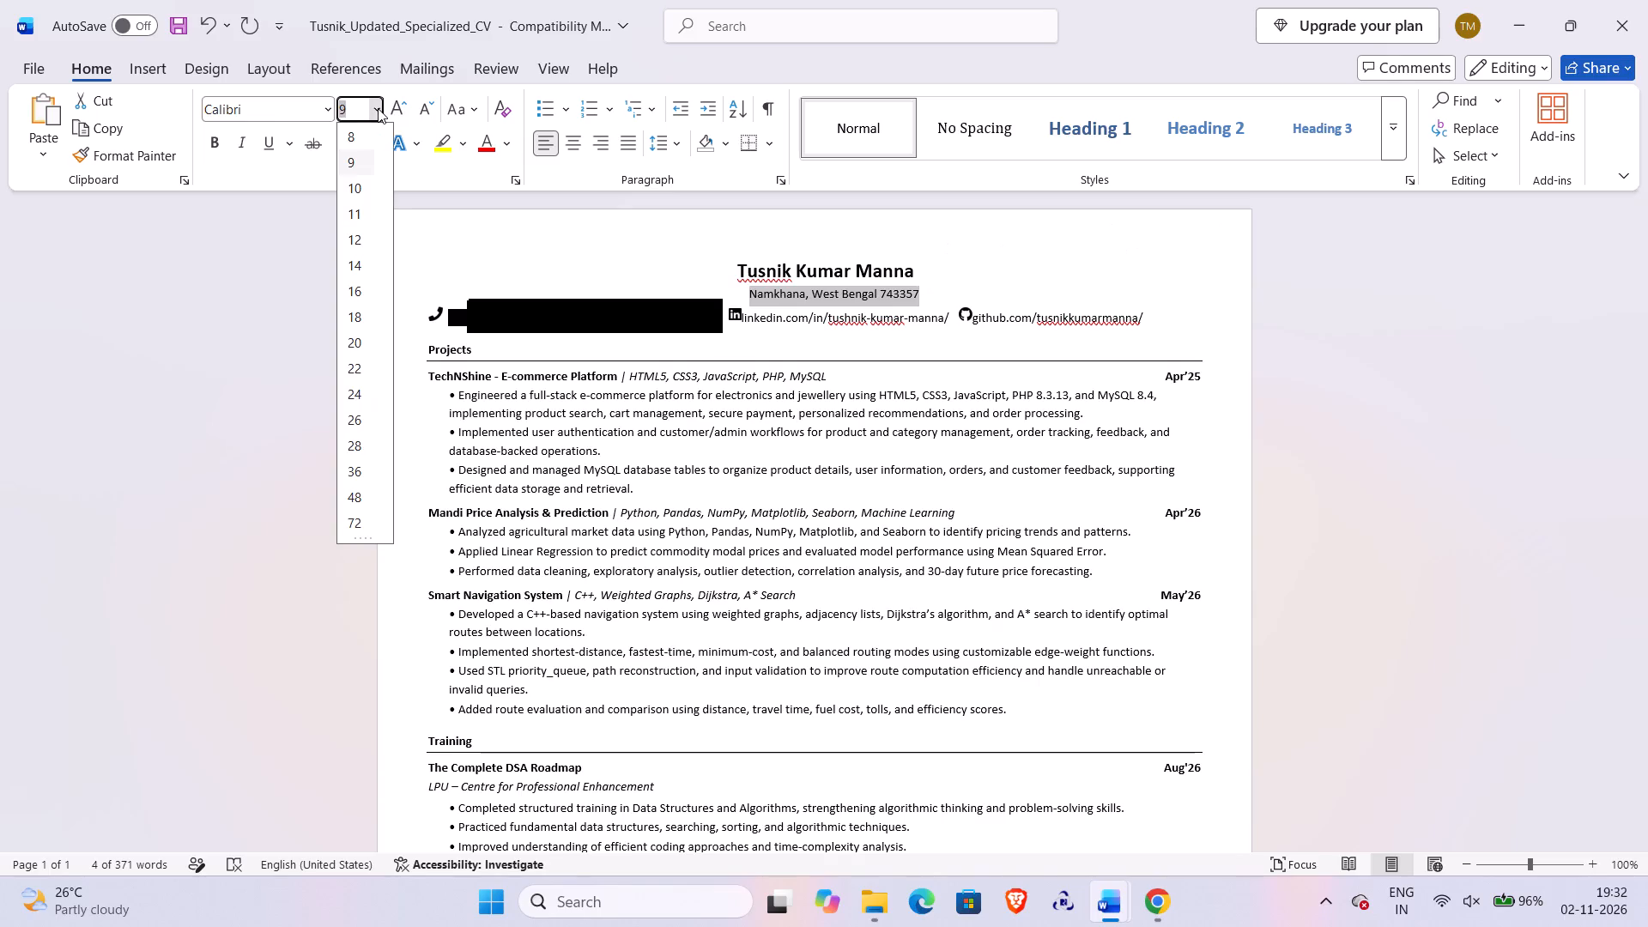
click(367, 187)
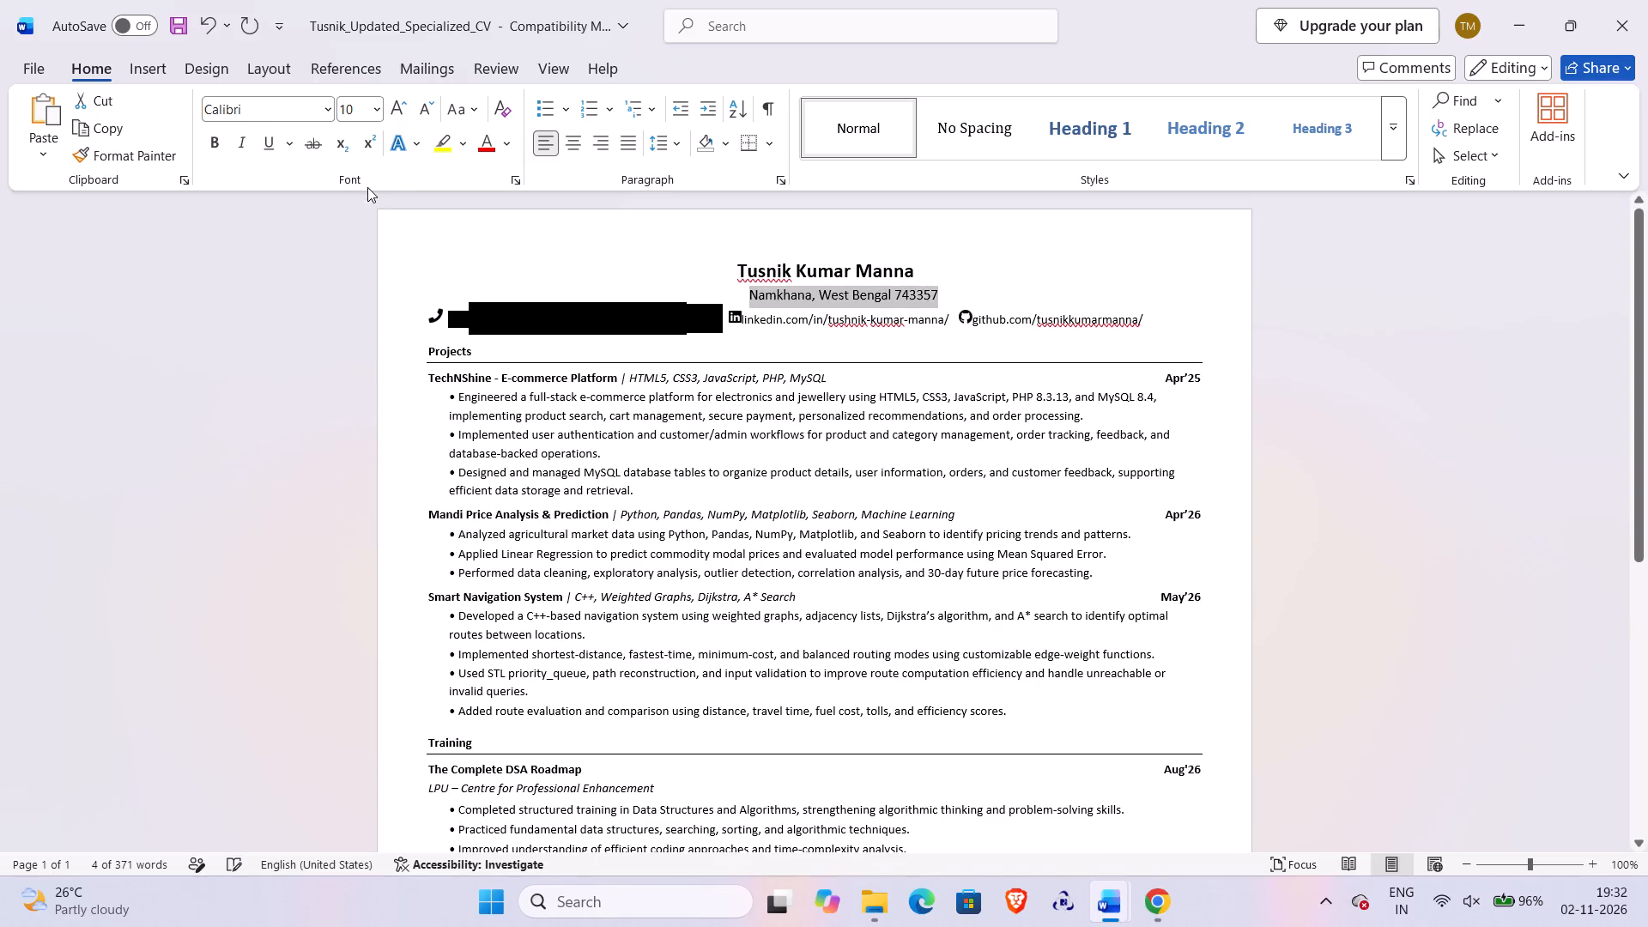
Adjust the leading blank space of the location line so that it sits centred beneath the candidate's name.
click(743, 289)
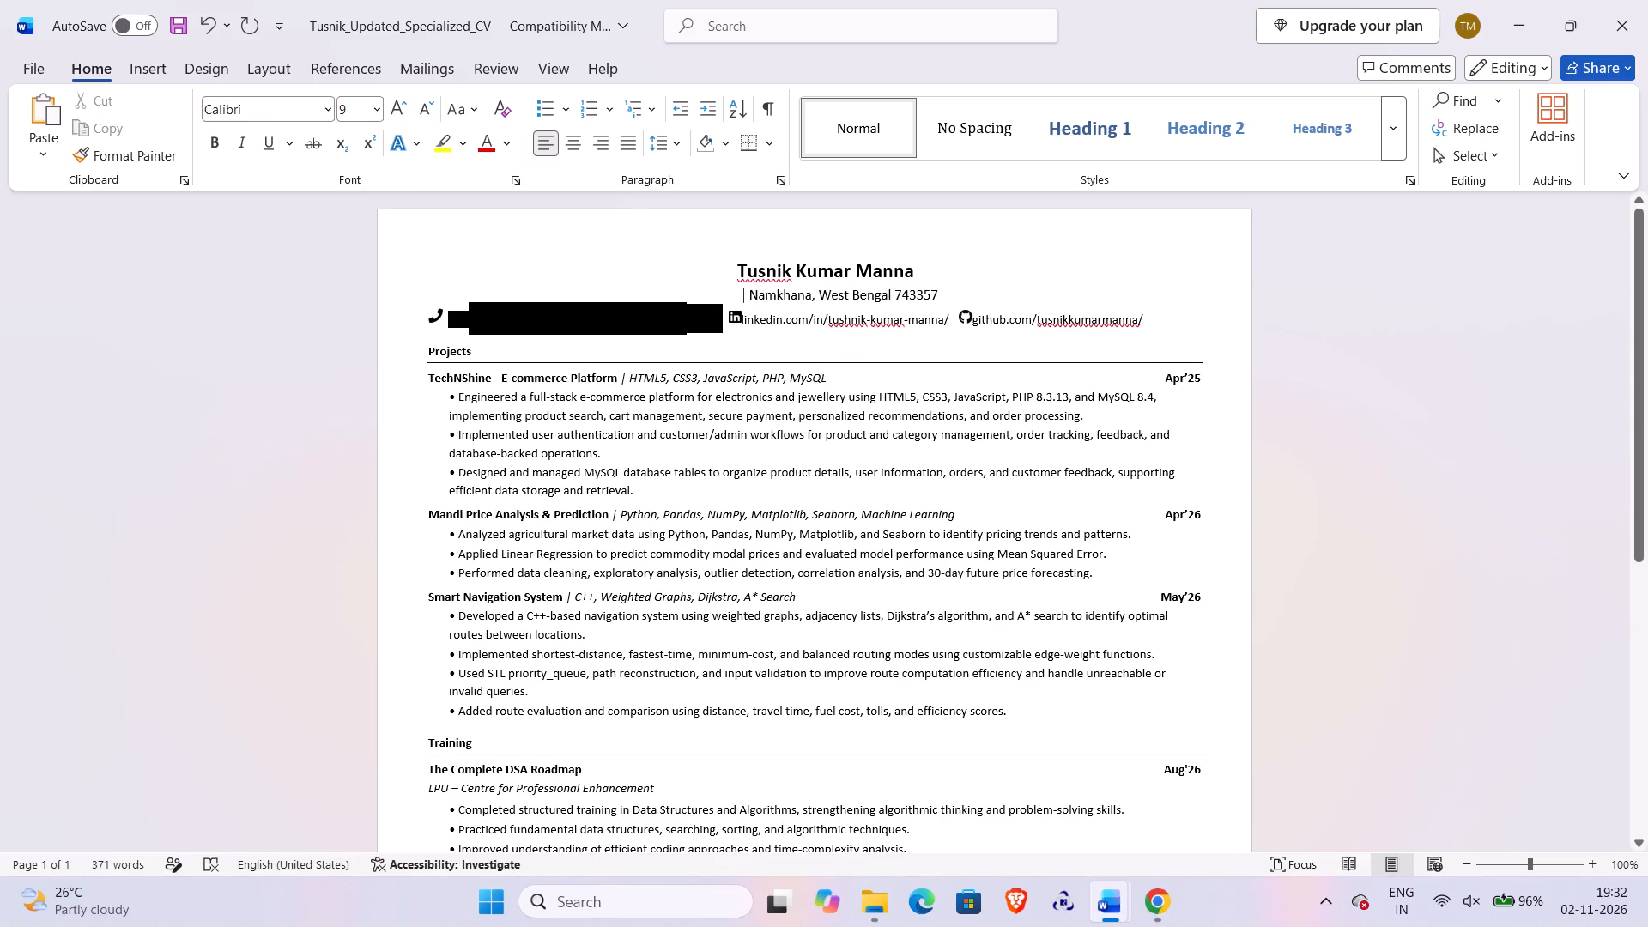
click(750, 295)
key(BackSpace)
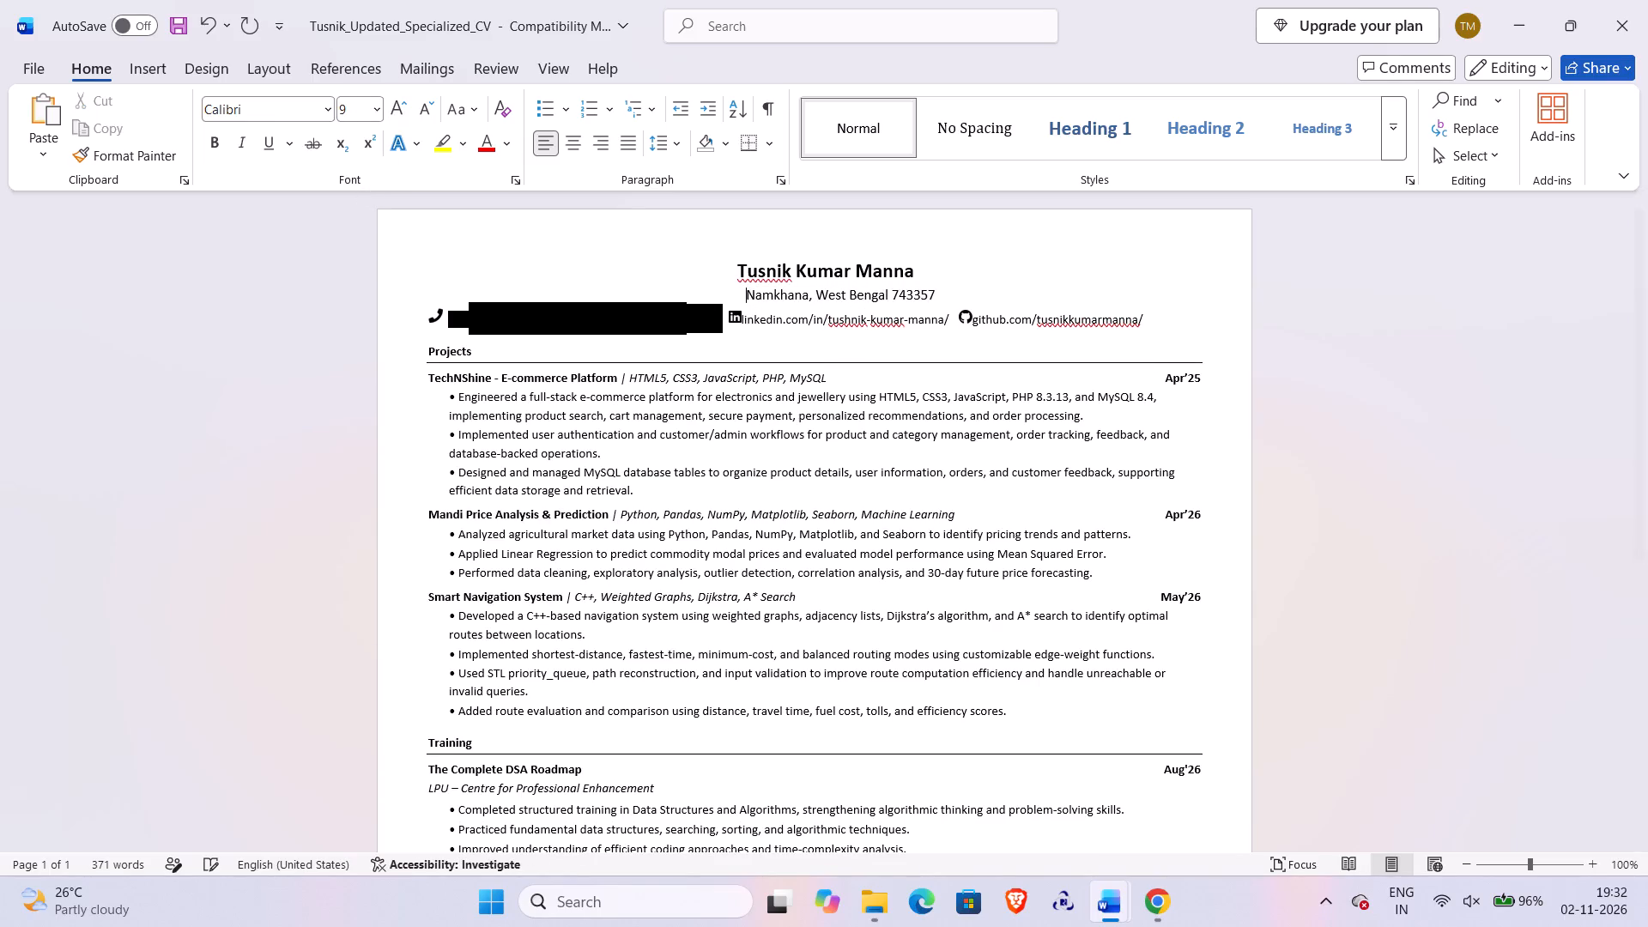
key(BackSpace)
key(BackSpace)
key(BackSpace)
key(BackSpace)
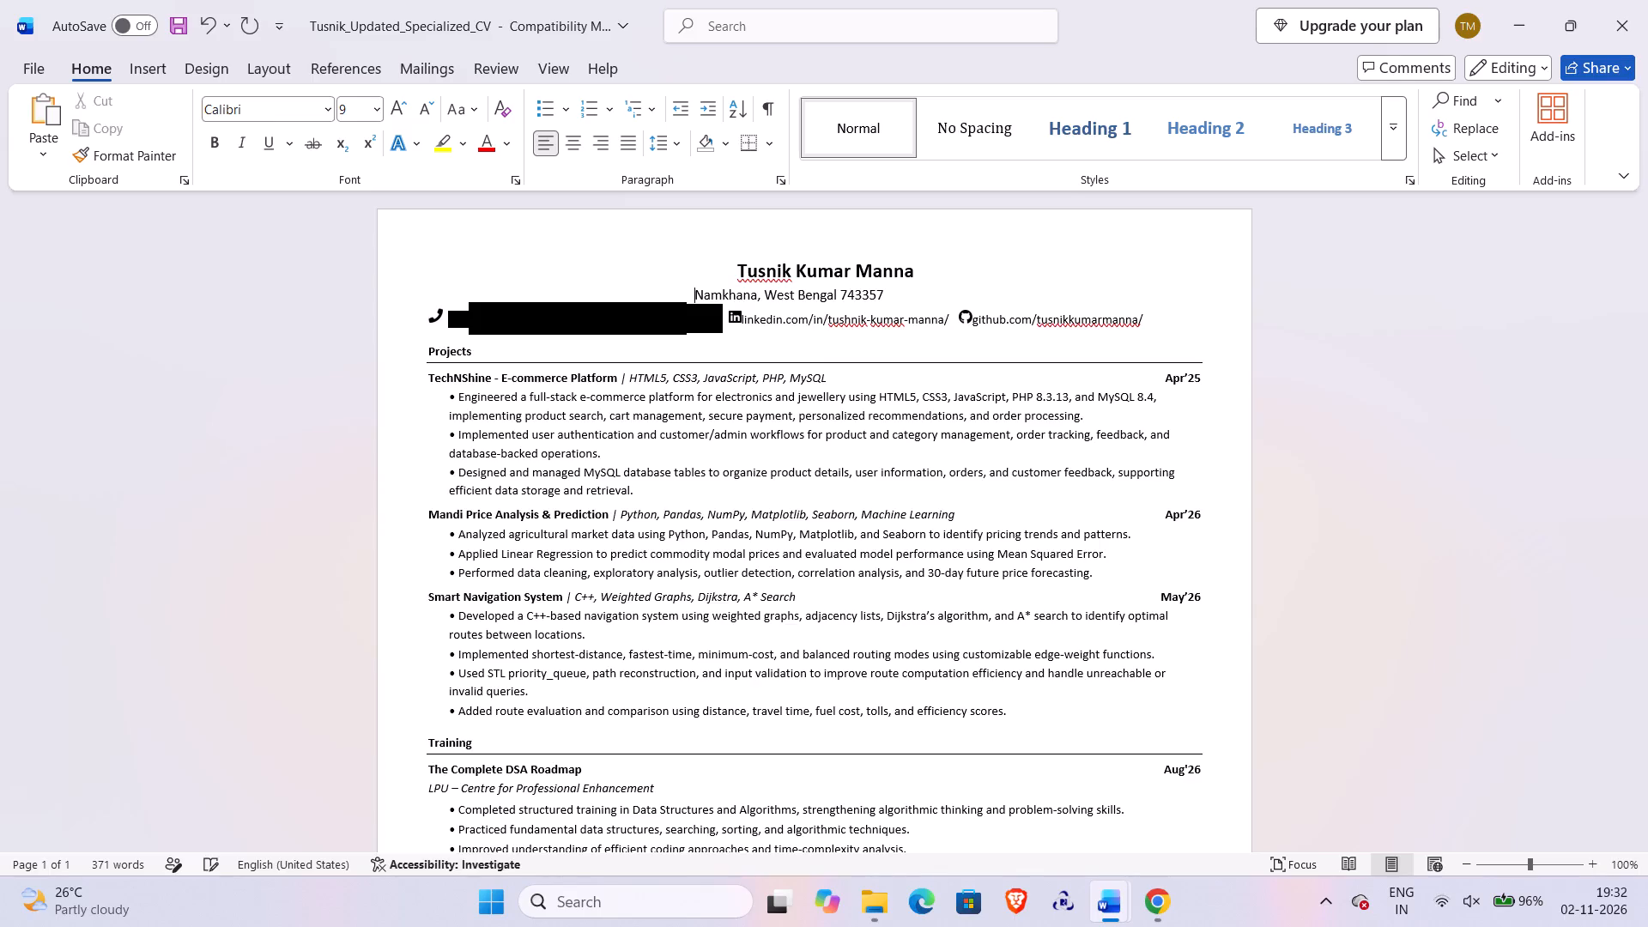
key(Tab)
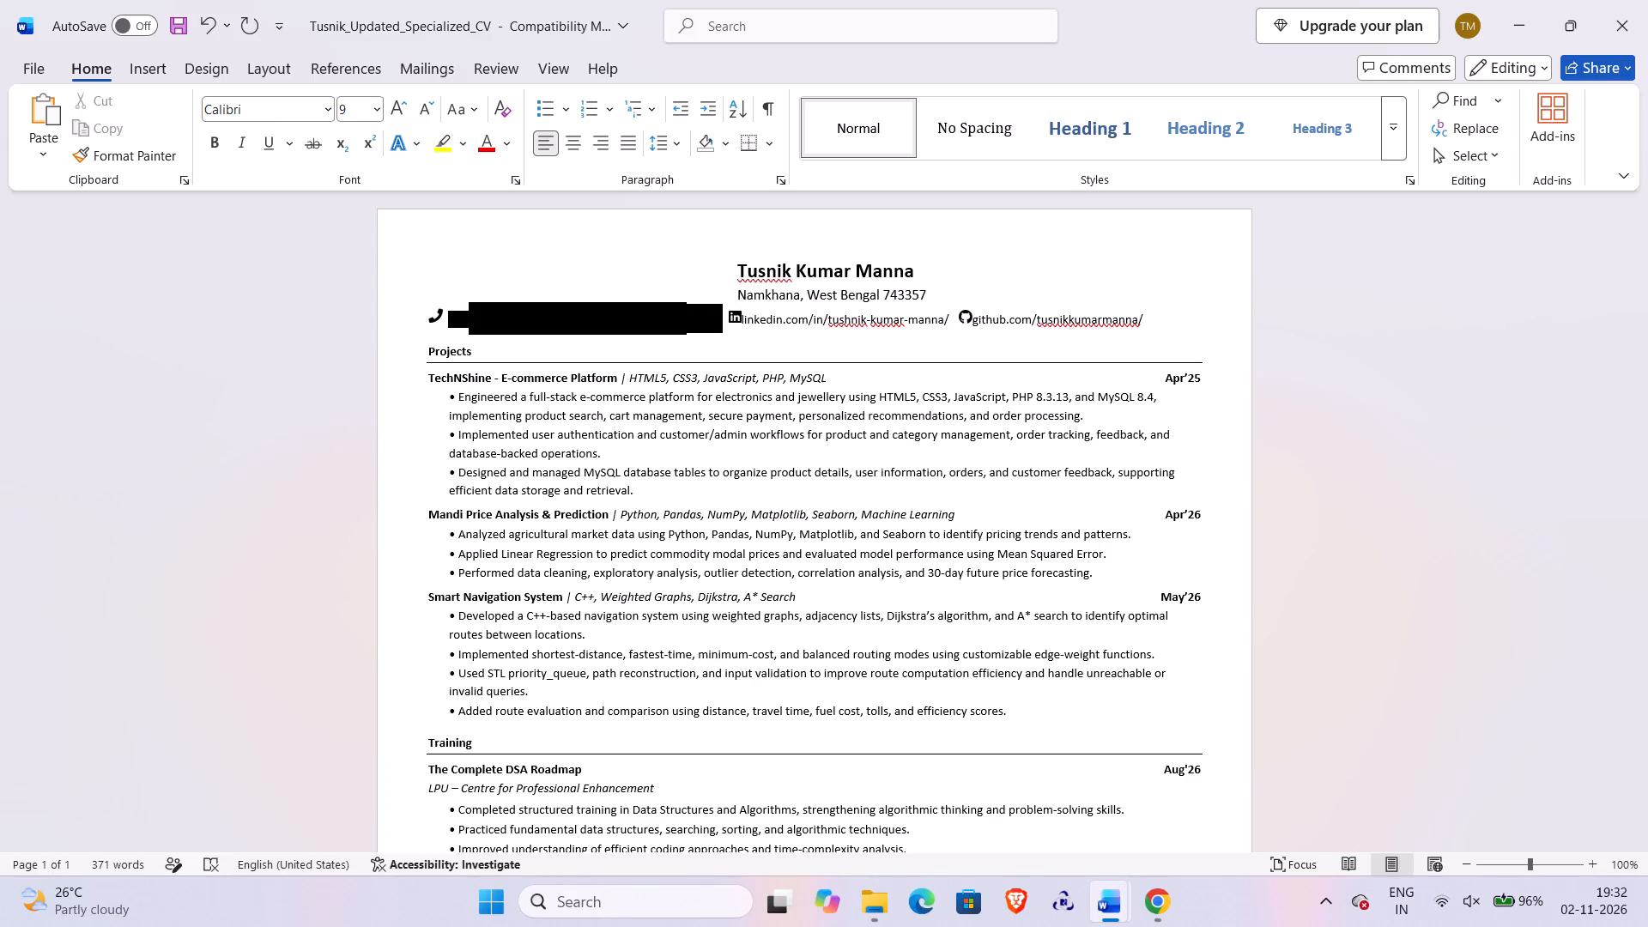
key(BackSpace)
key(space)
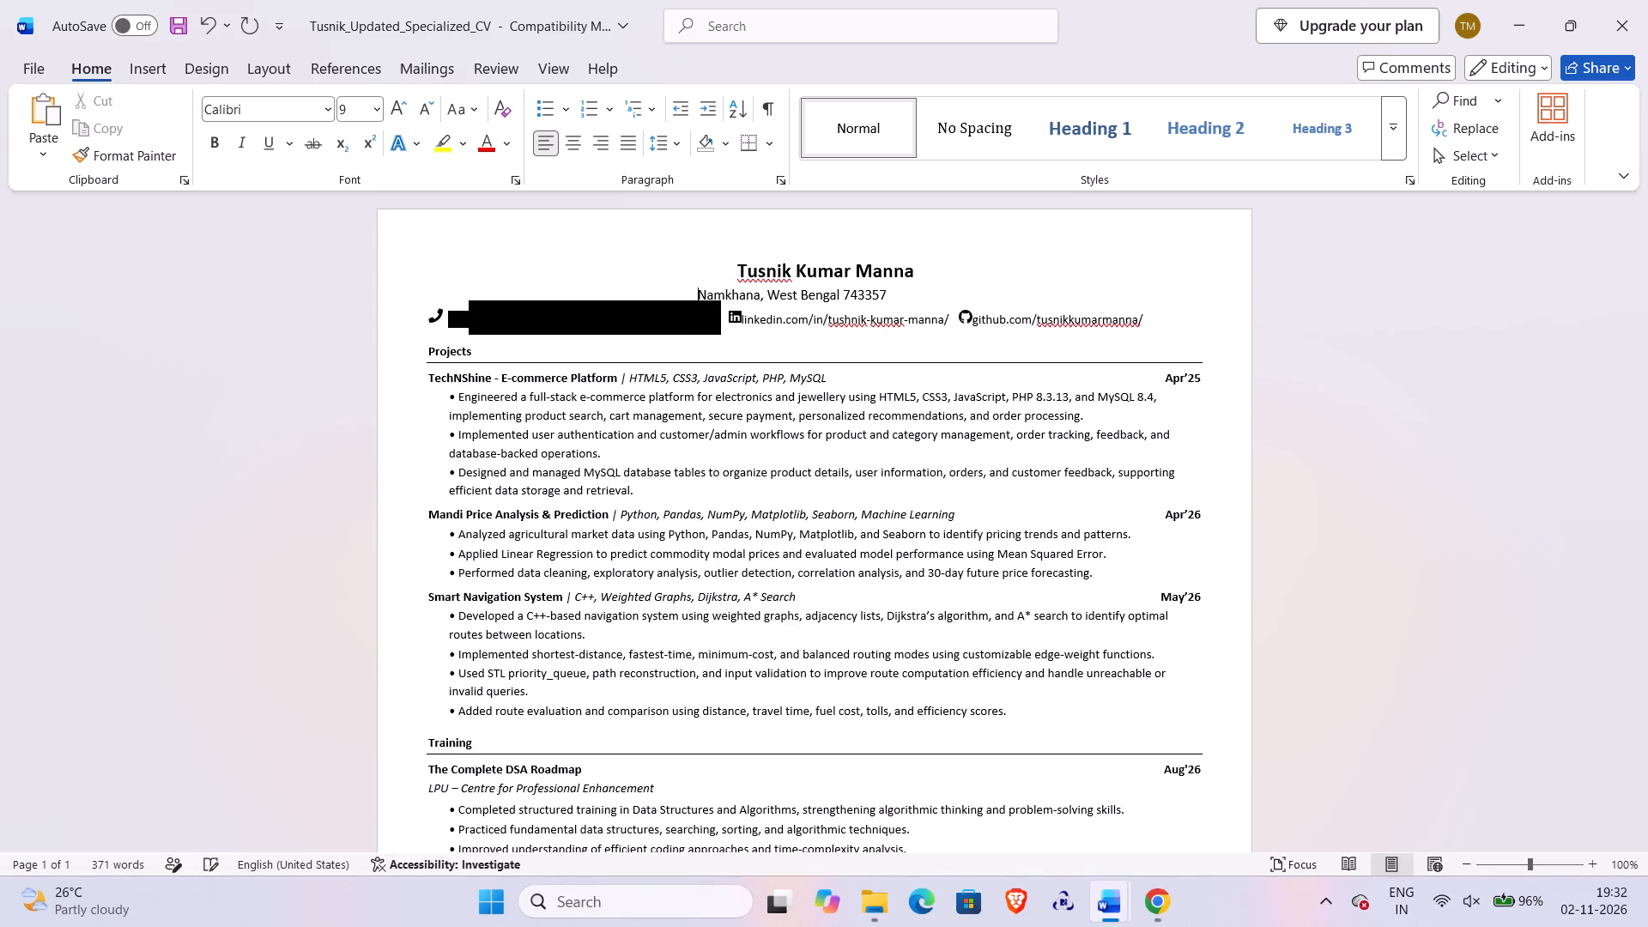
key(space)
key(space)
key(space)
key(space)
key(space)
key(space)
key(space)
key(space)
key(space)
key(space)
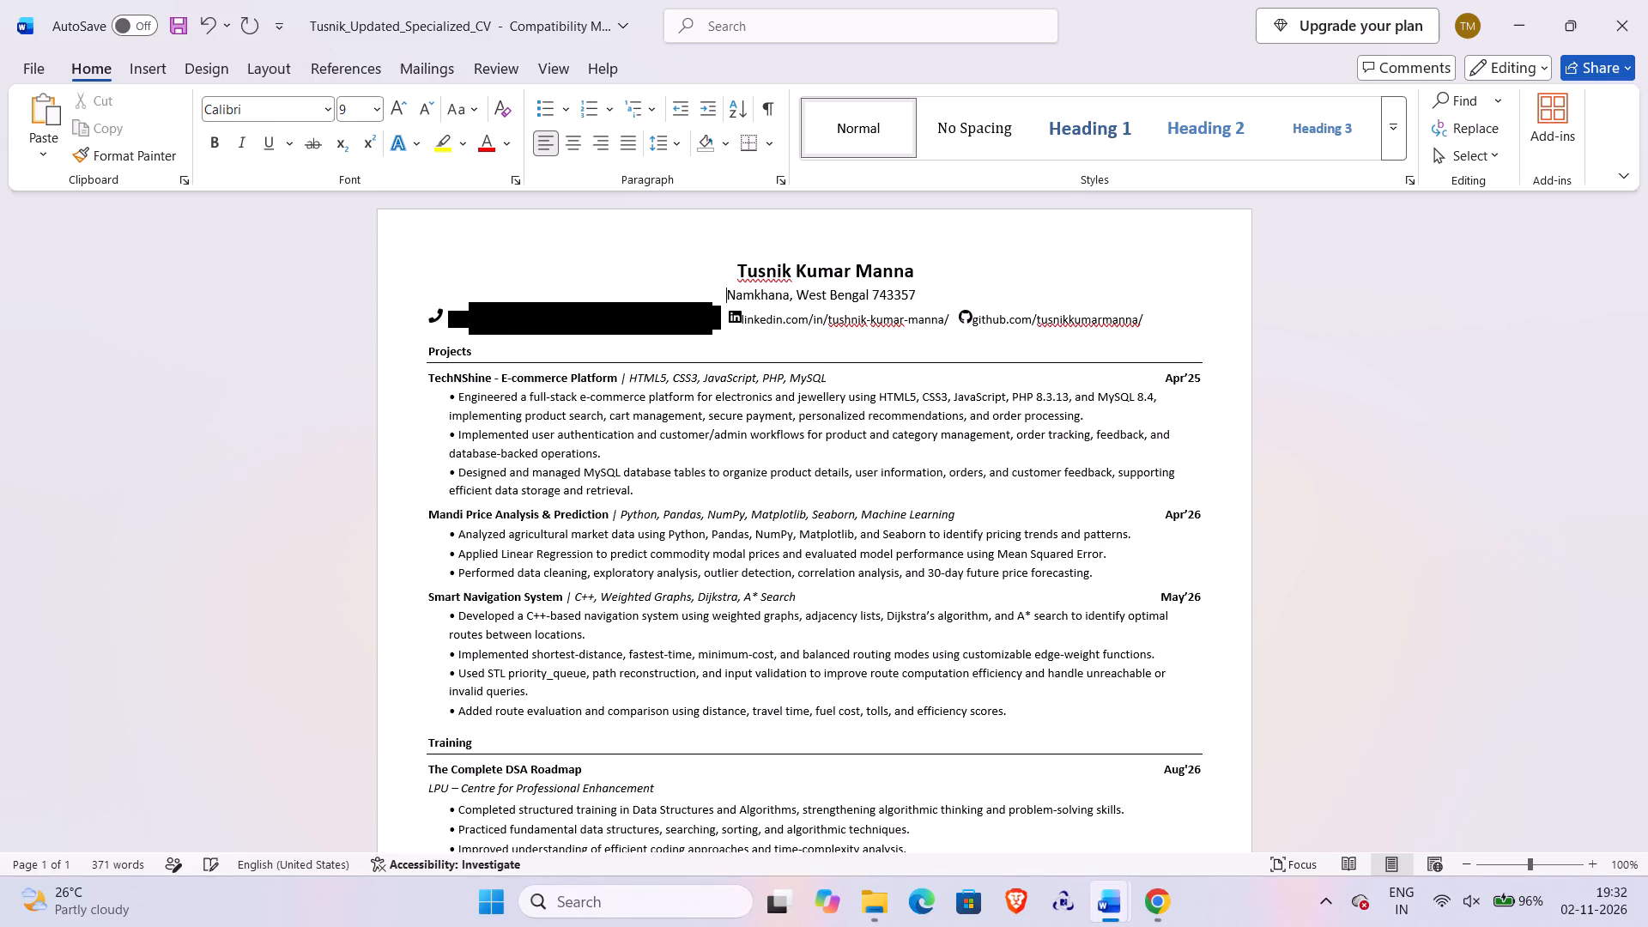
key(space)
key(space)
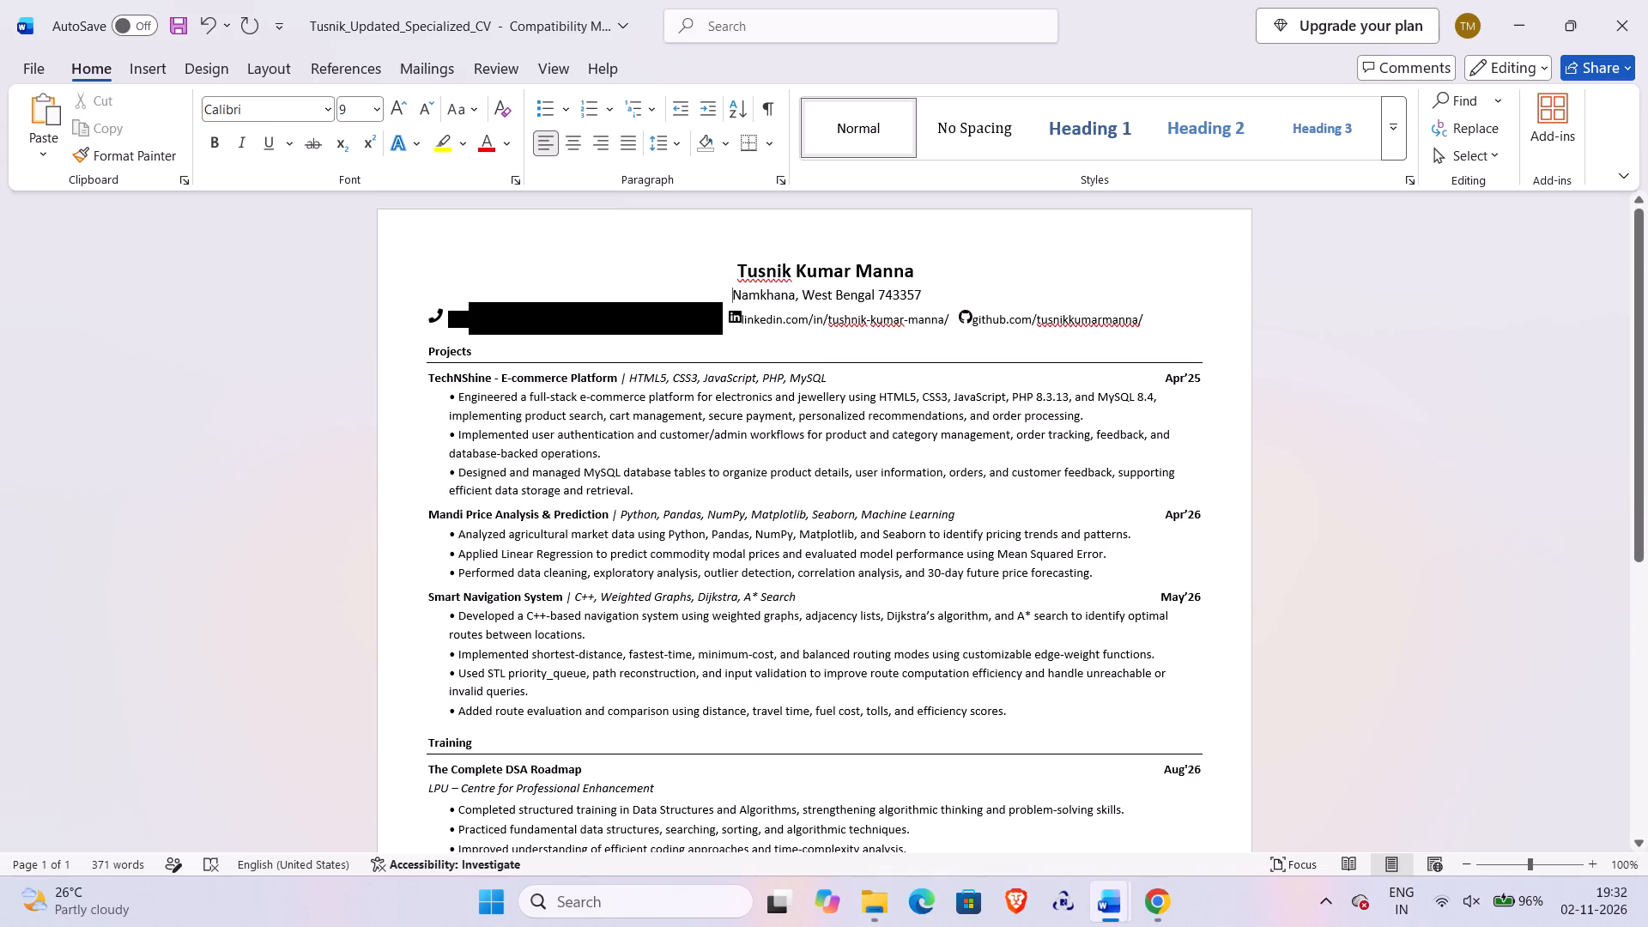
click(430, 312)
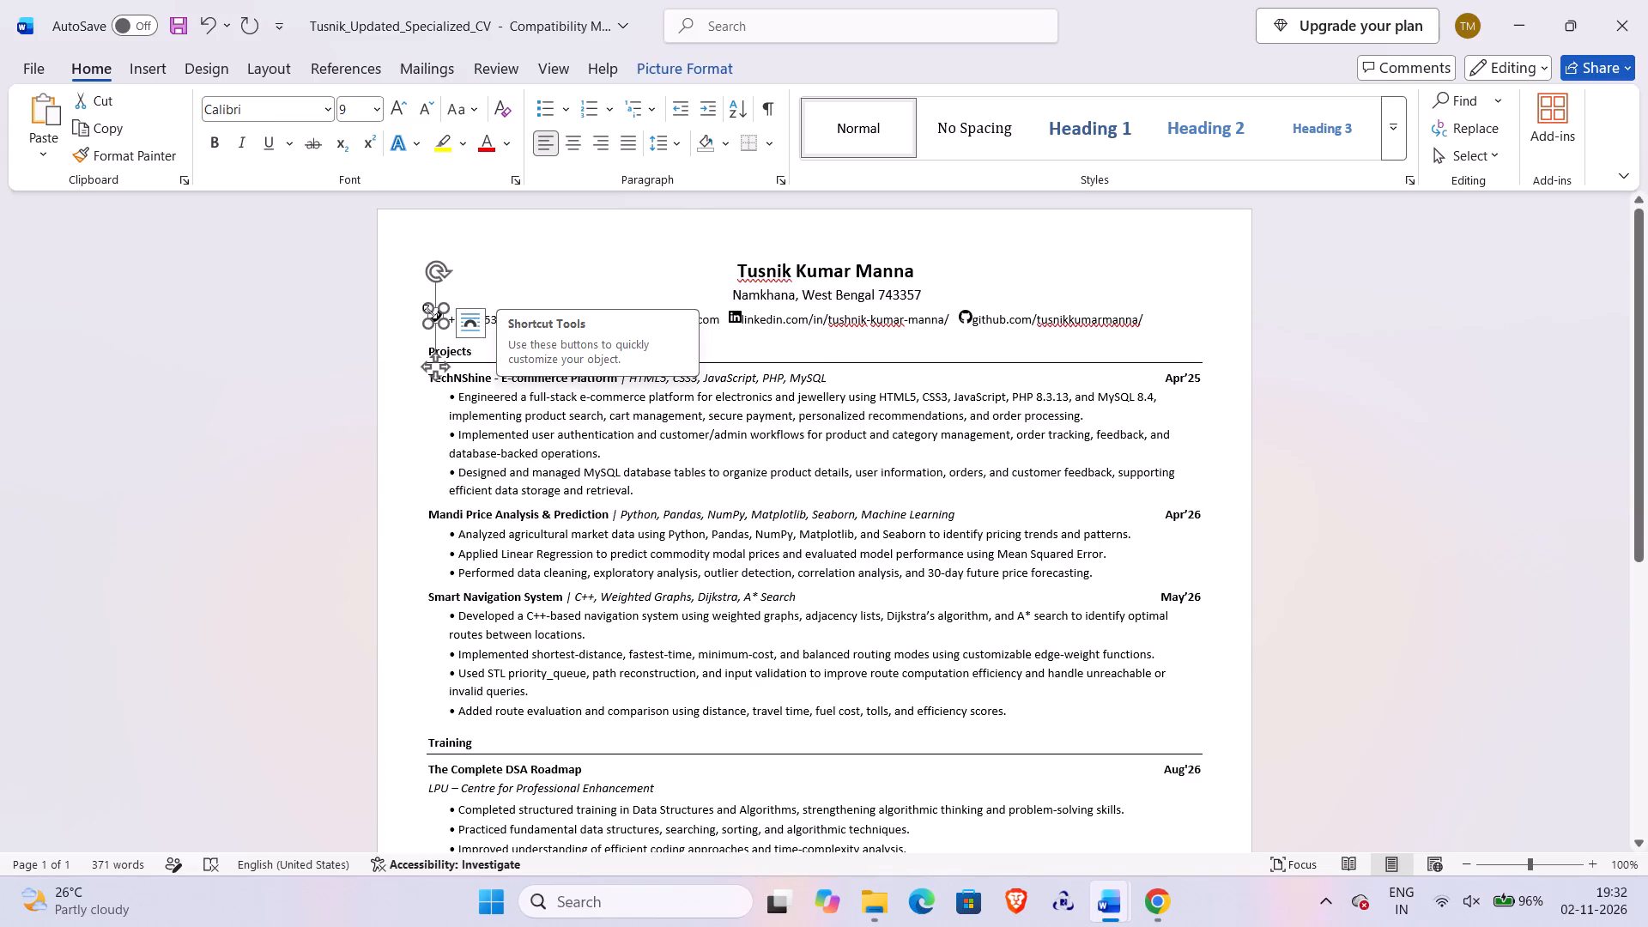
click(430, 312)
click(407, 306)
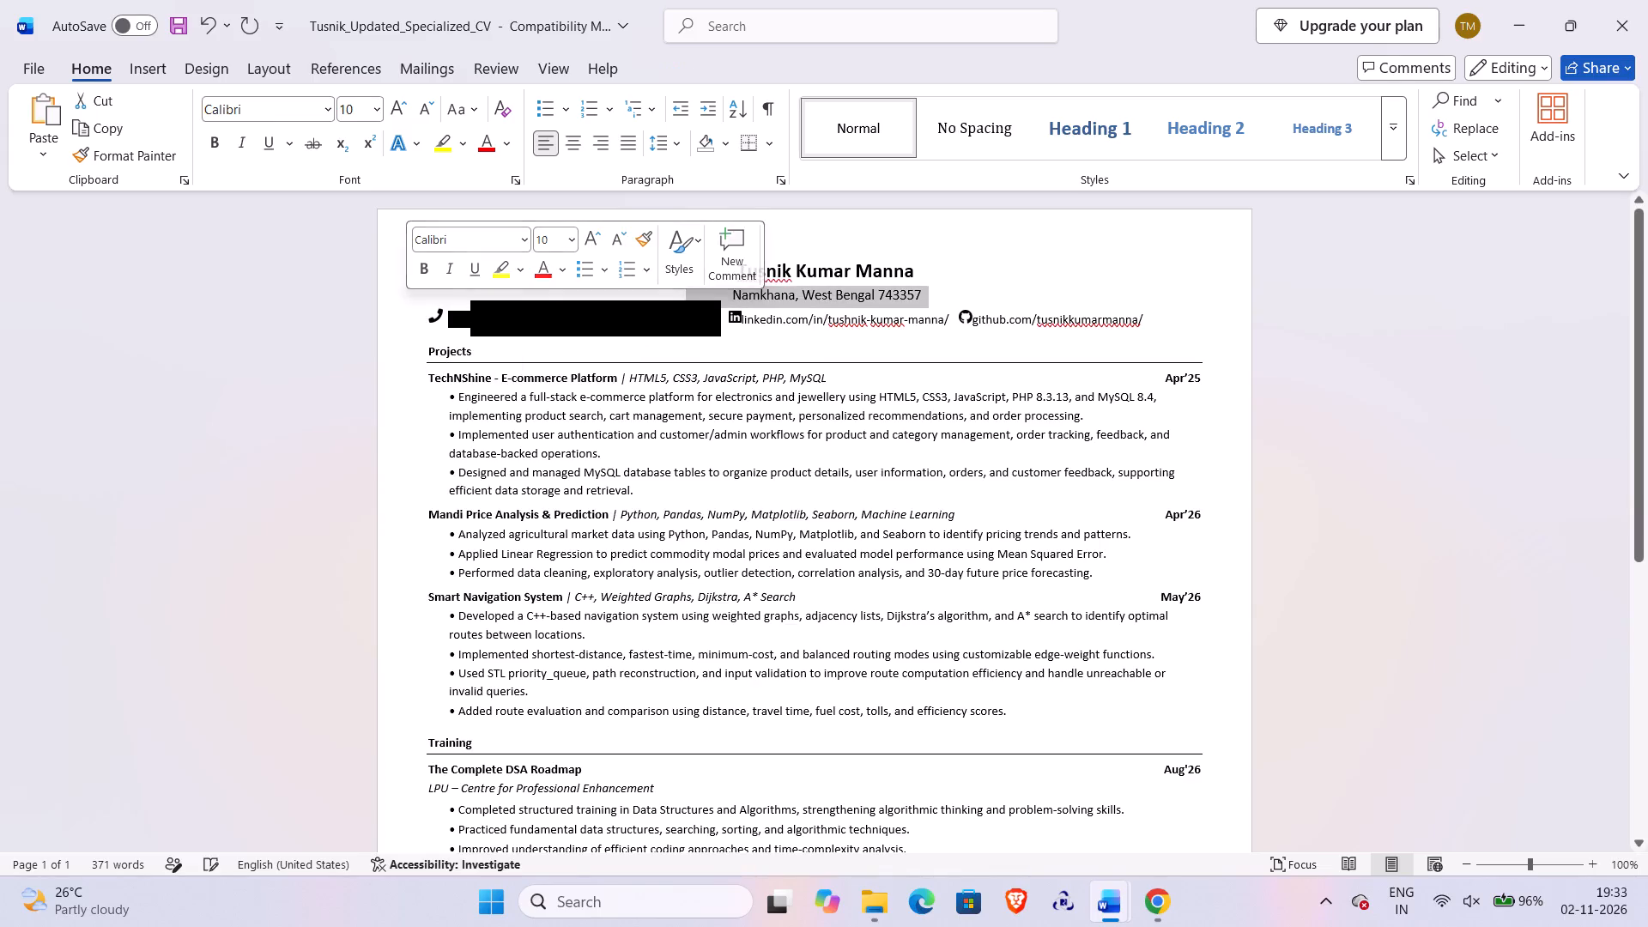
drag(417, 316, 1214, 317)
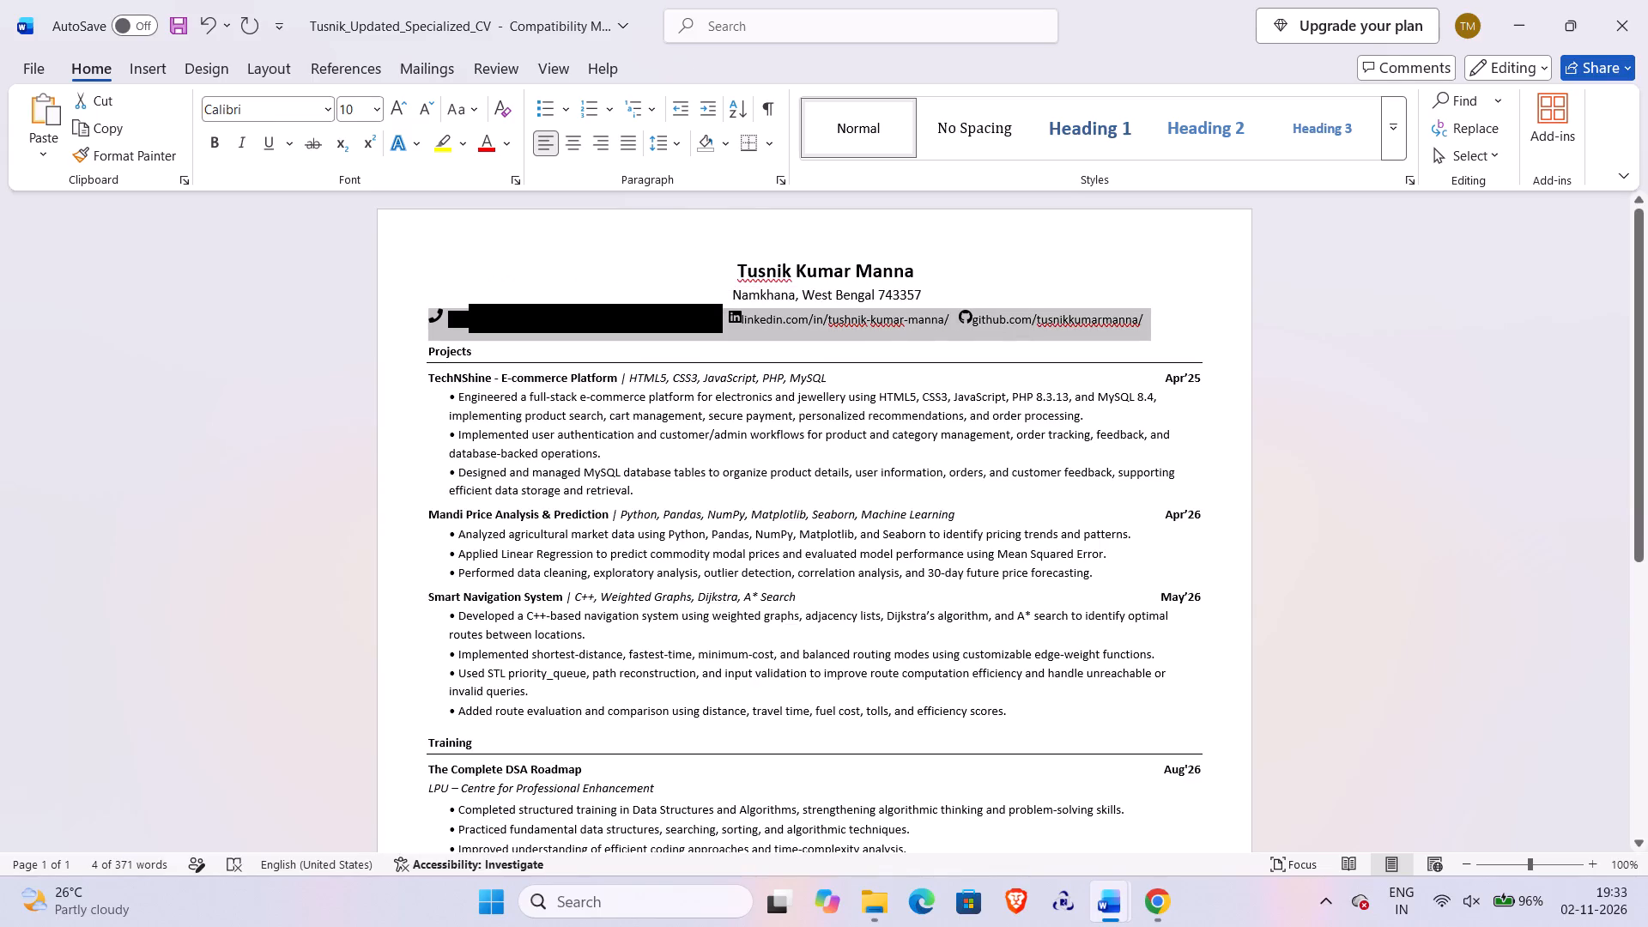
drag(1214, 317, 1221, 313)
Set the font size of the Projects and Training section headings to 12 pt.
drag(476, 359, 421, 353)
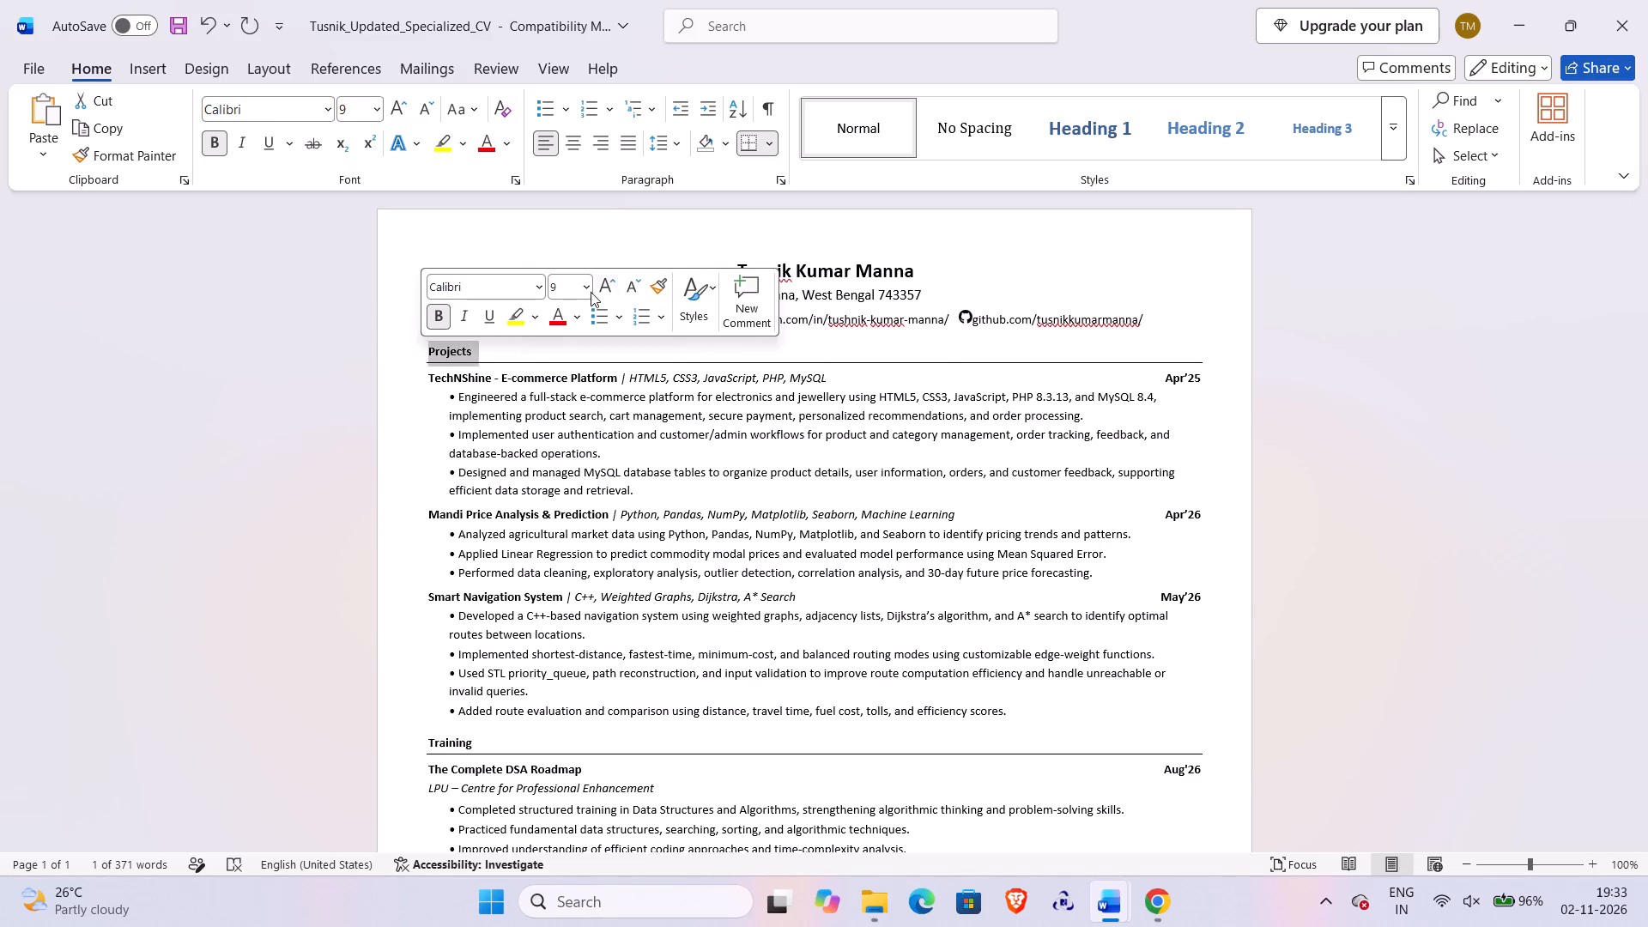
click(589, 285)
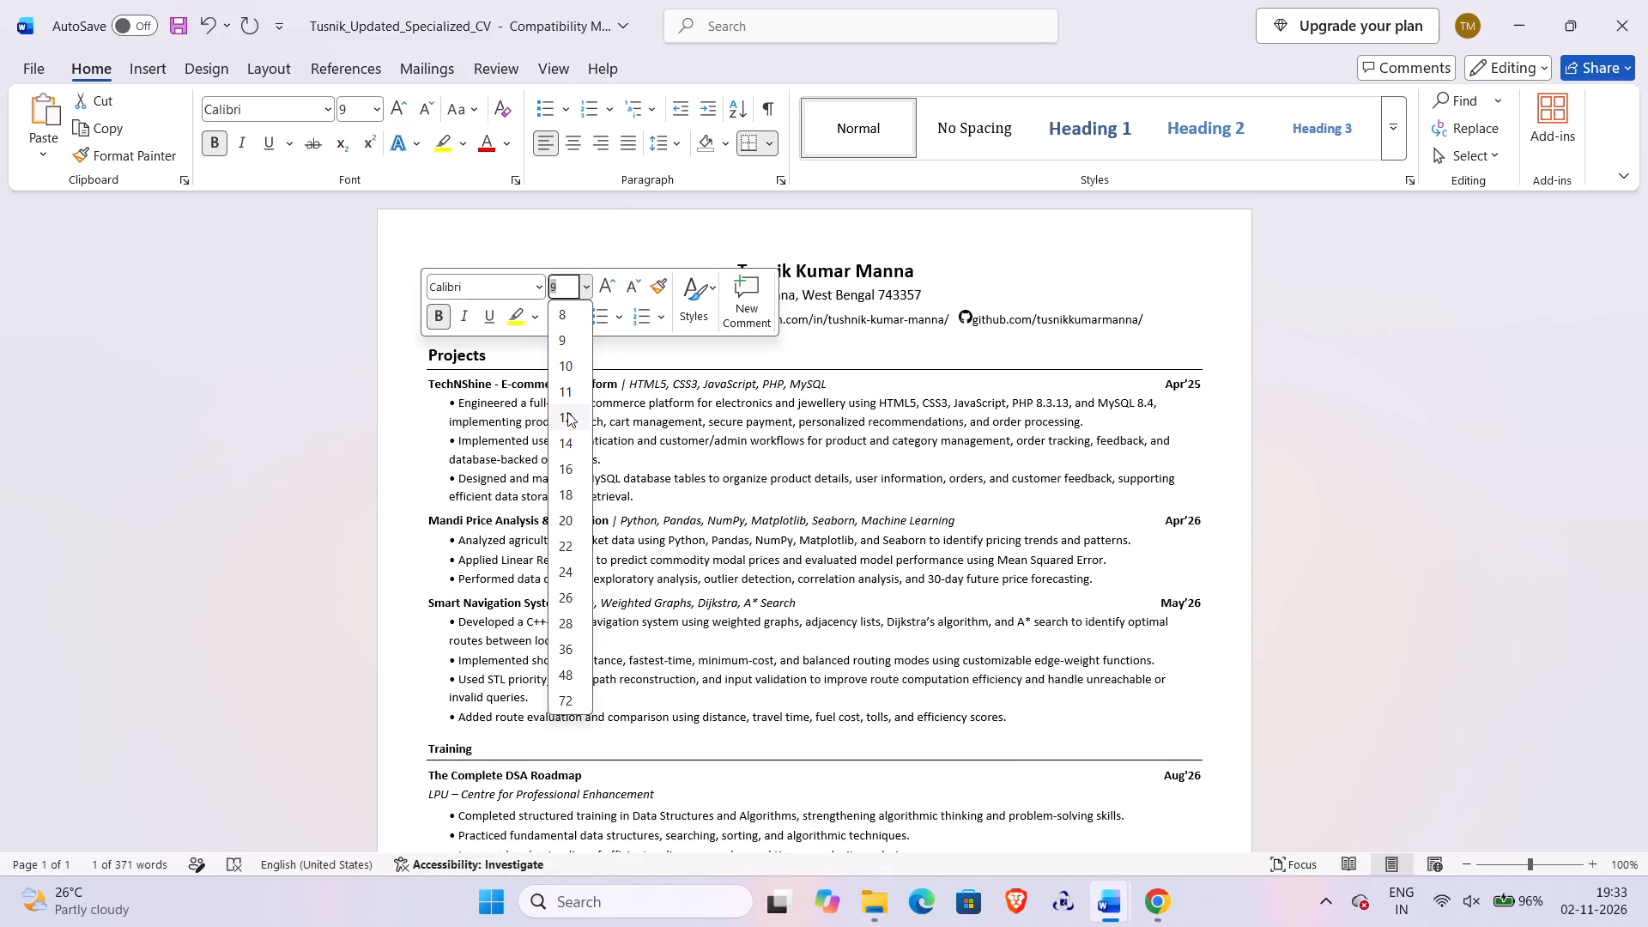
click(567, 412)
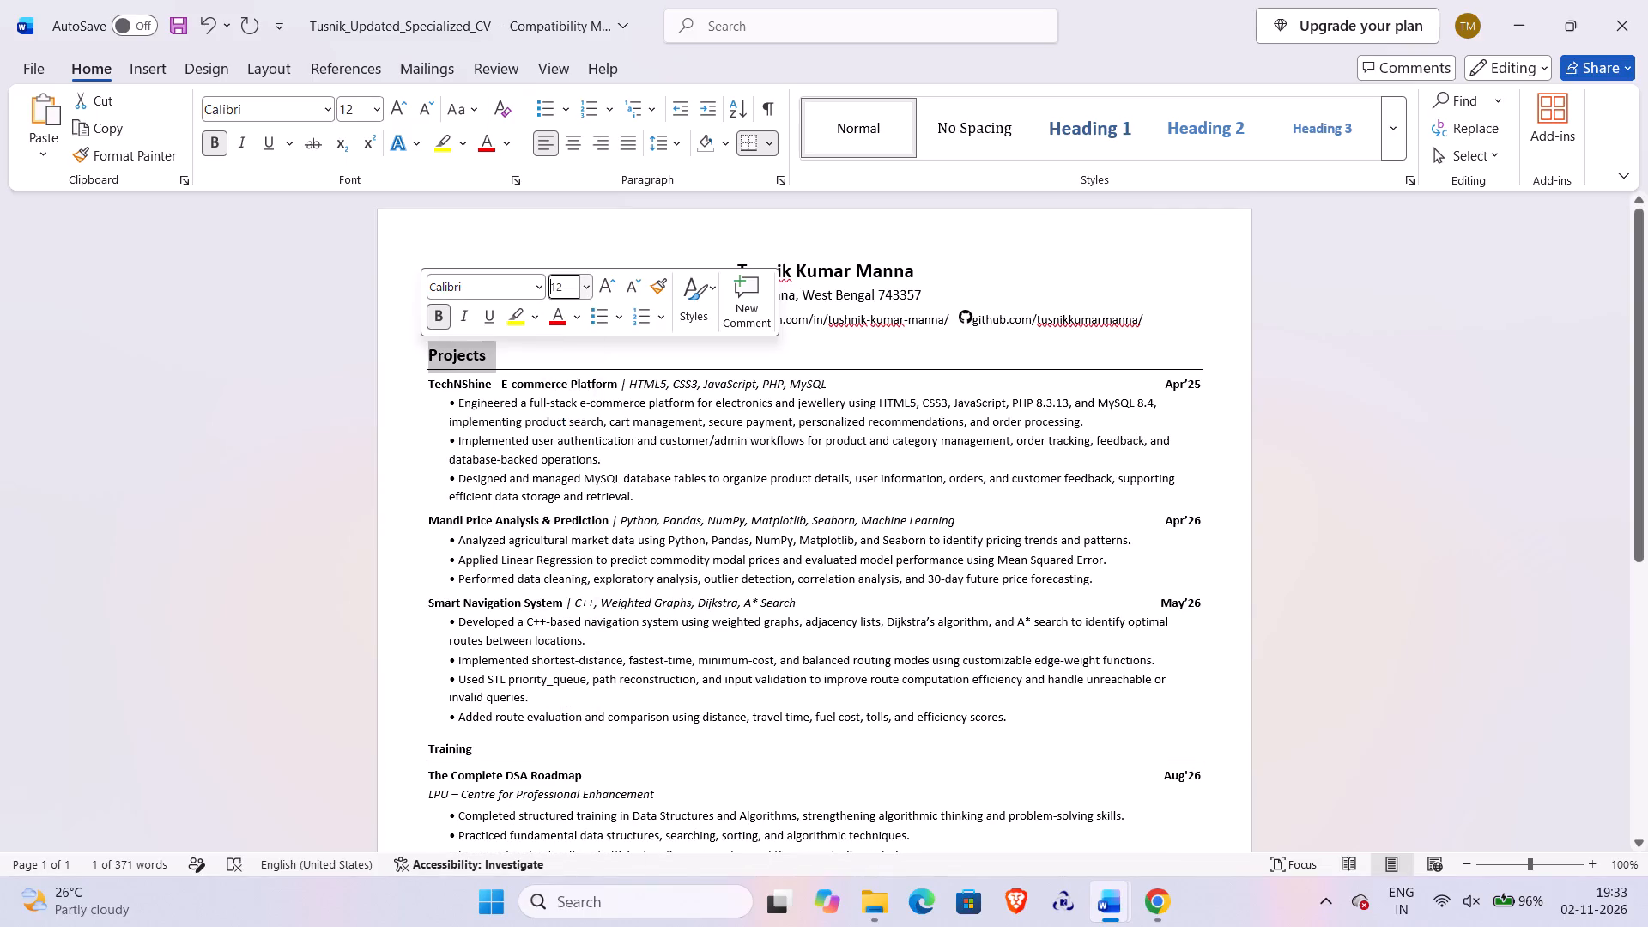
drag(486, 742, 436, 754)
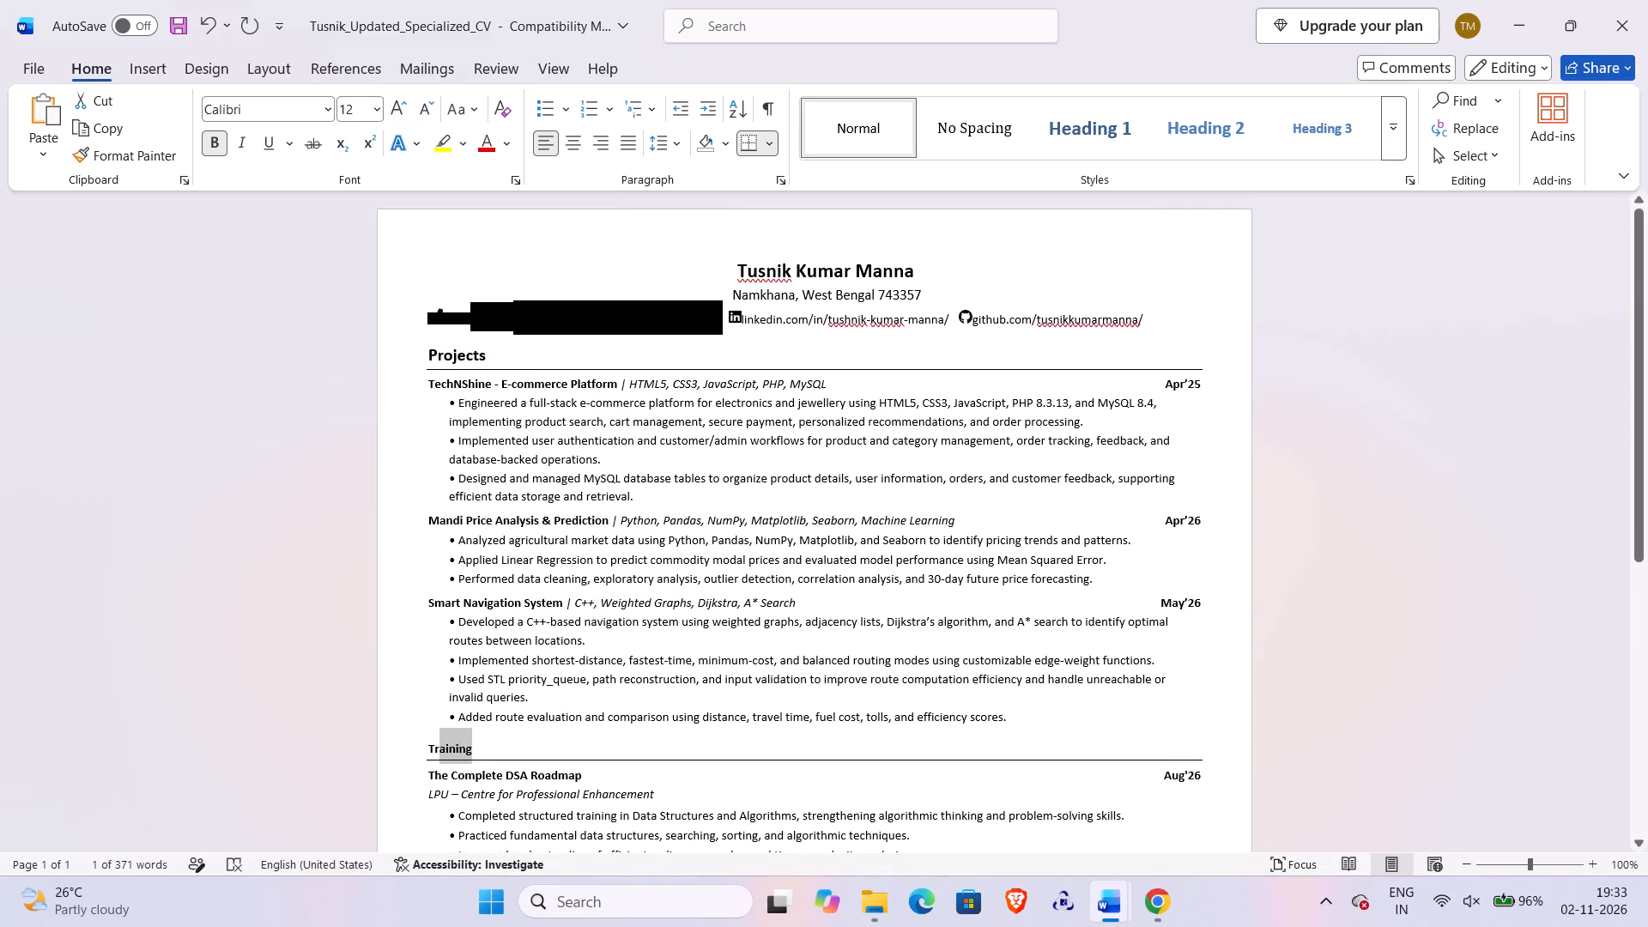
drag(436, 754, 421, 753)
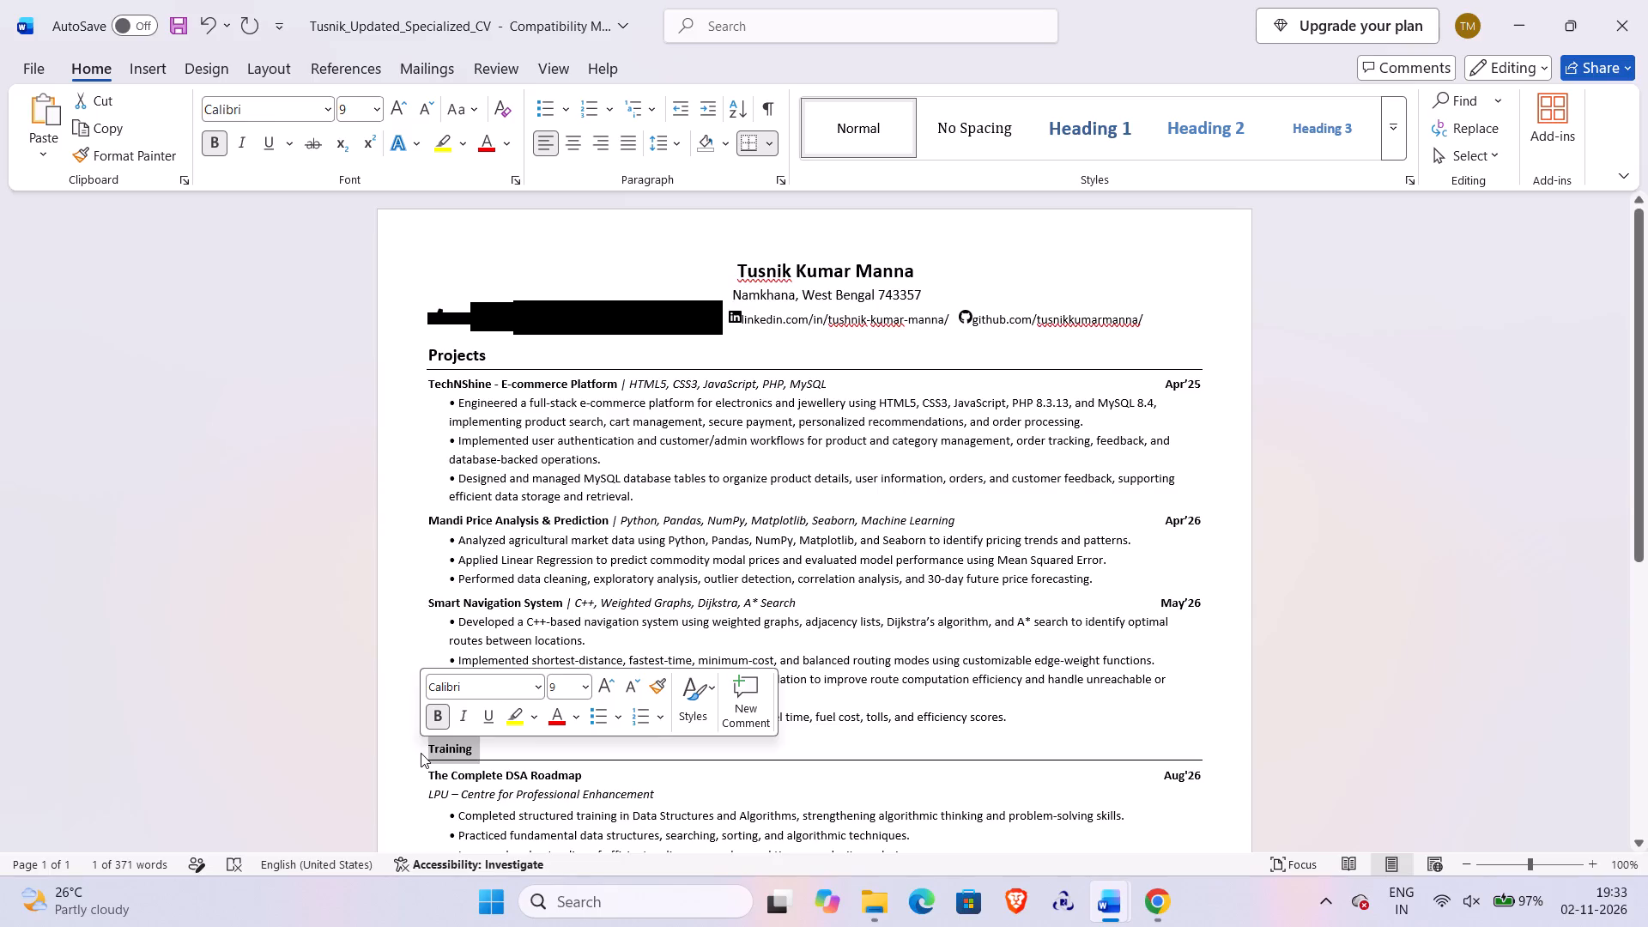
click(590, 687)
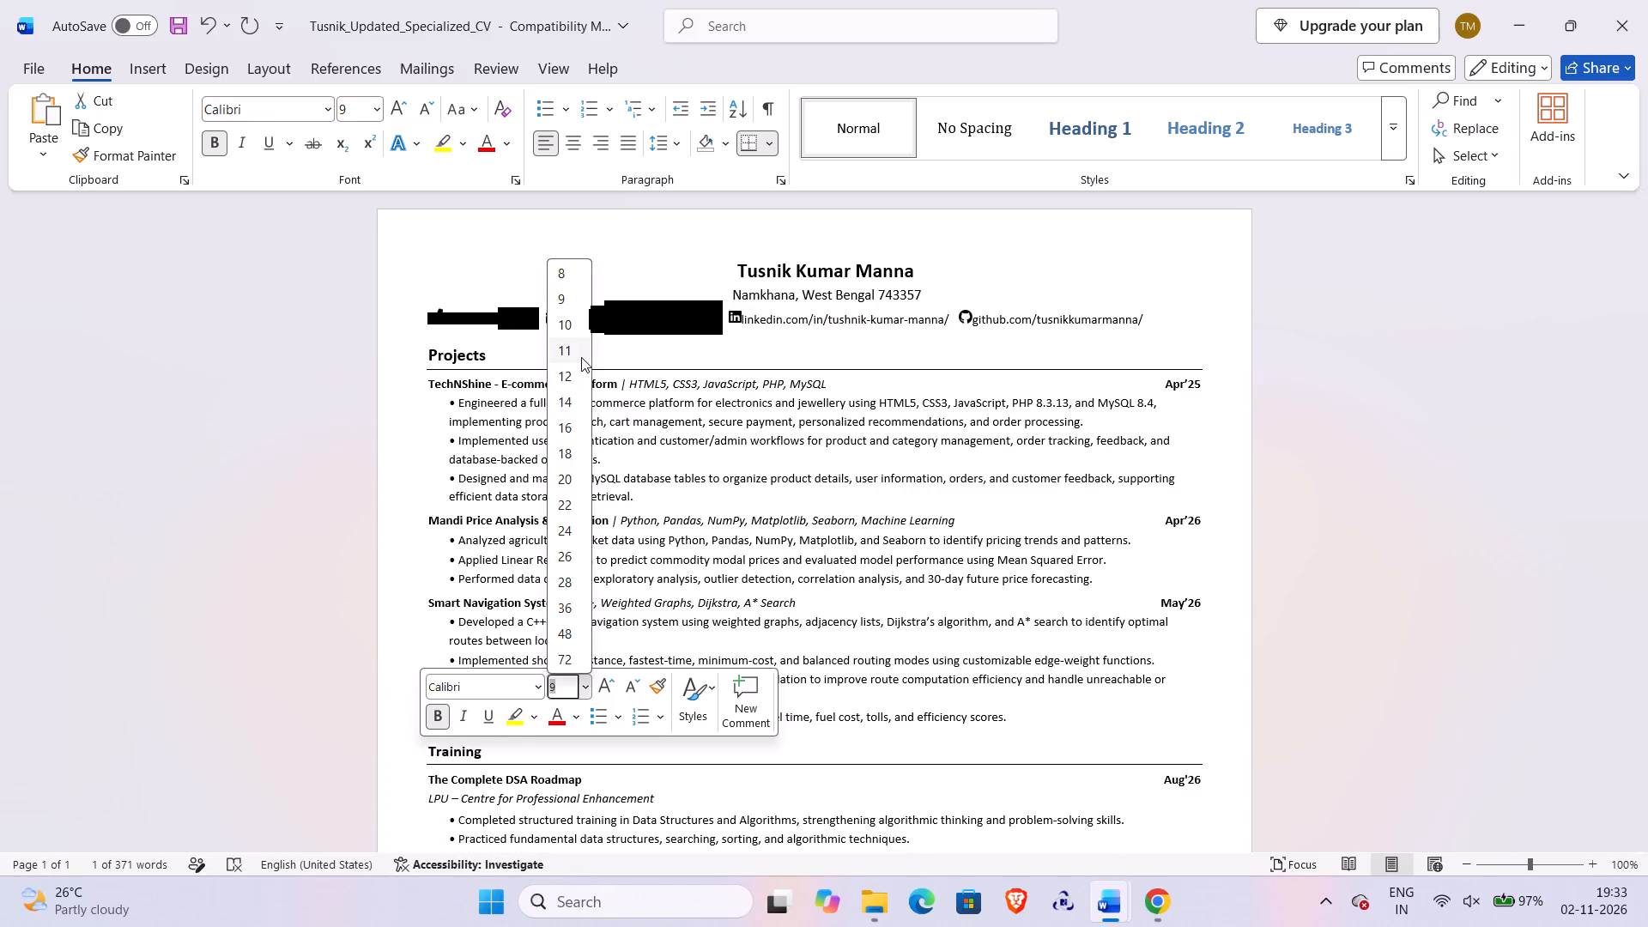
click(572, 379)
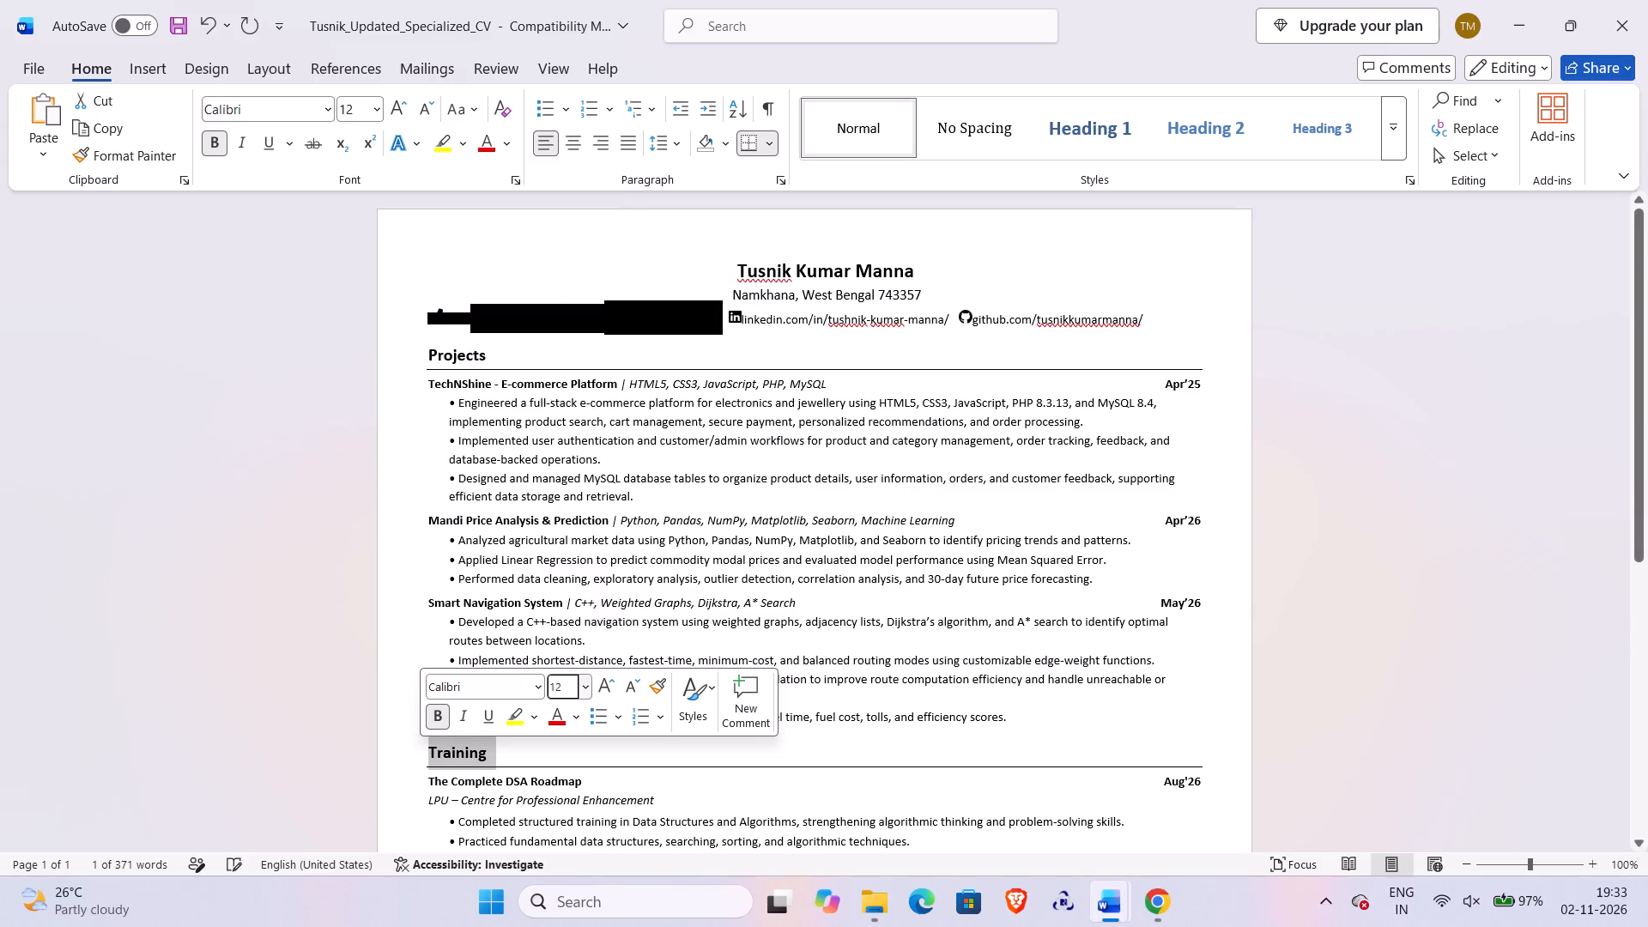
Set the font size of the Certificates section heading to 12 pt.
scroll(575, 690, down, 5)
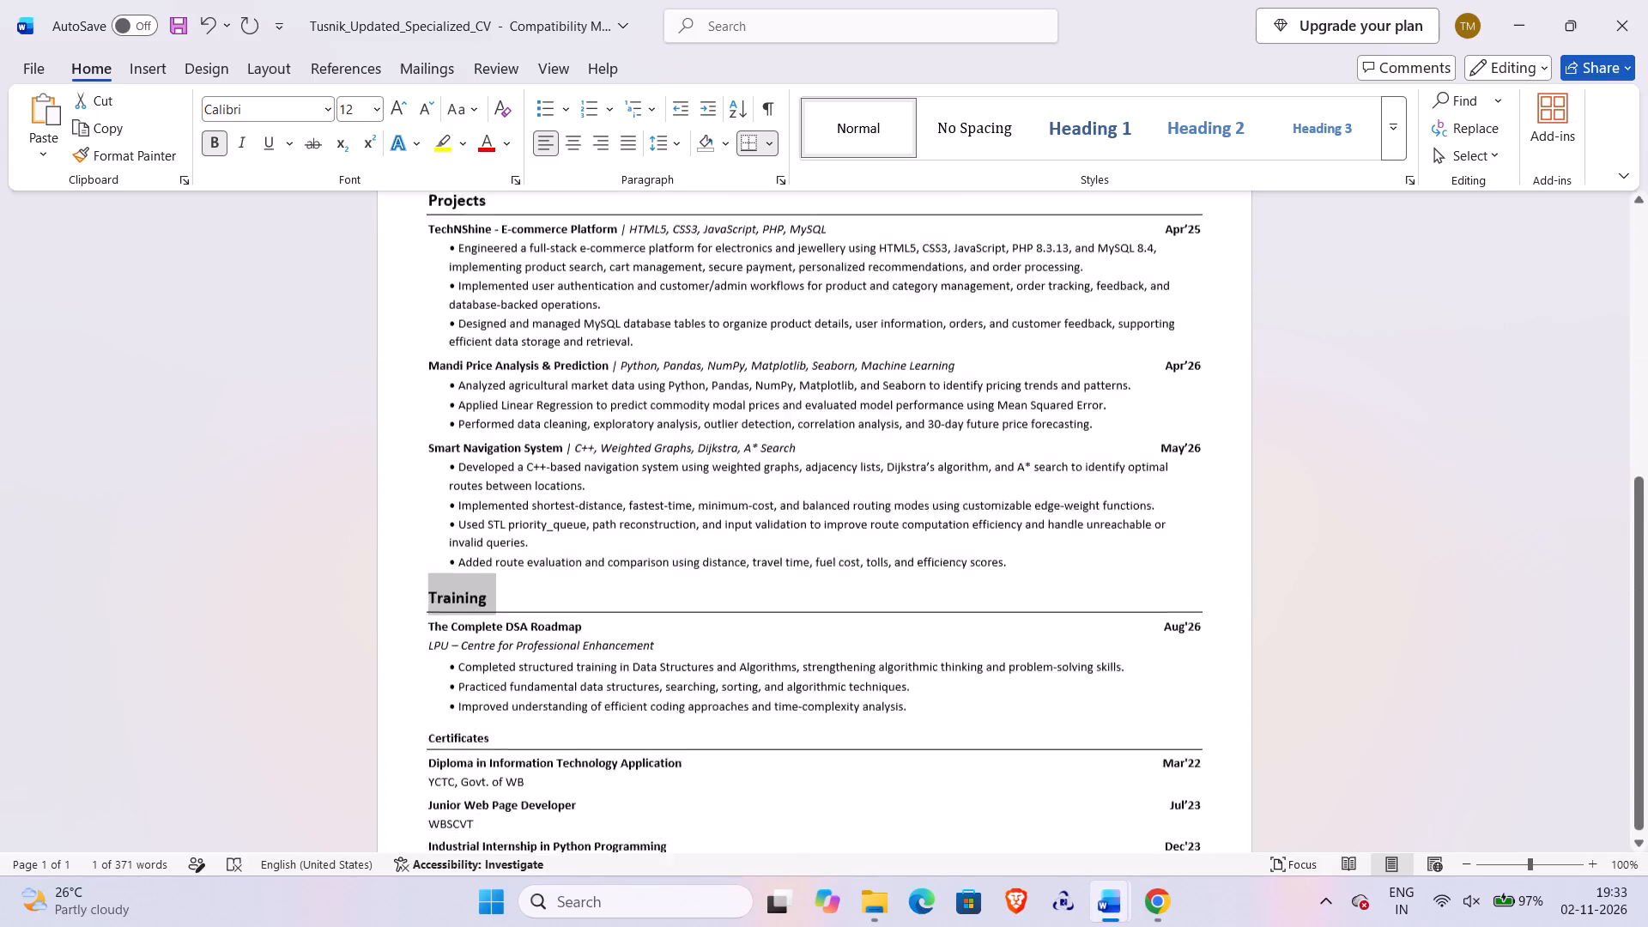
scroll(575, 690, down, 4)
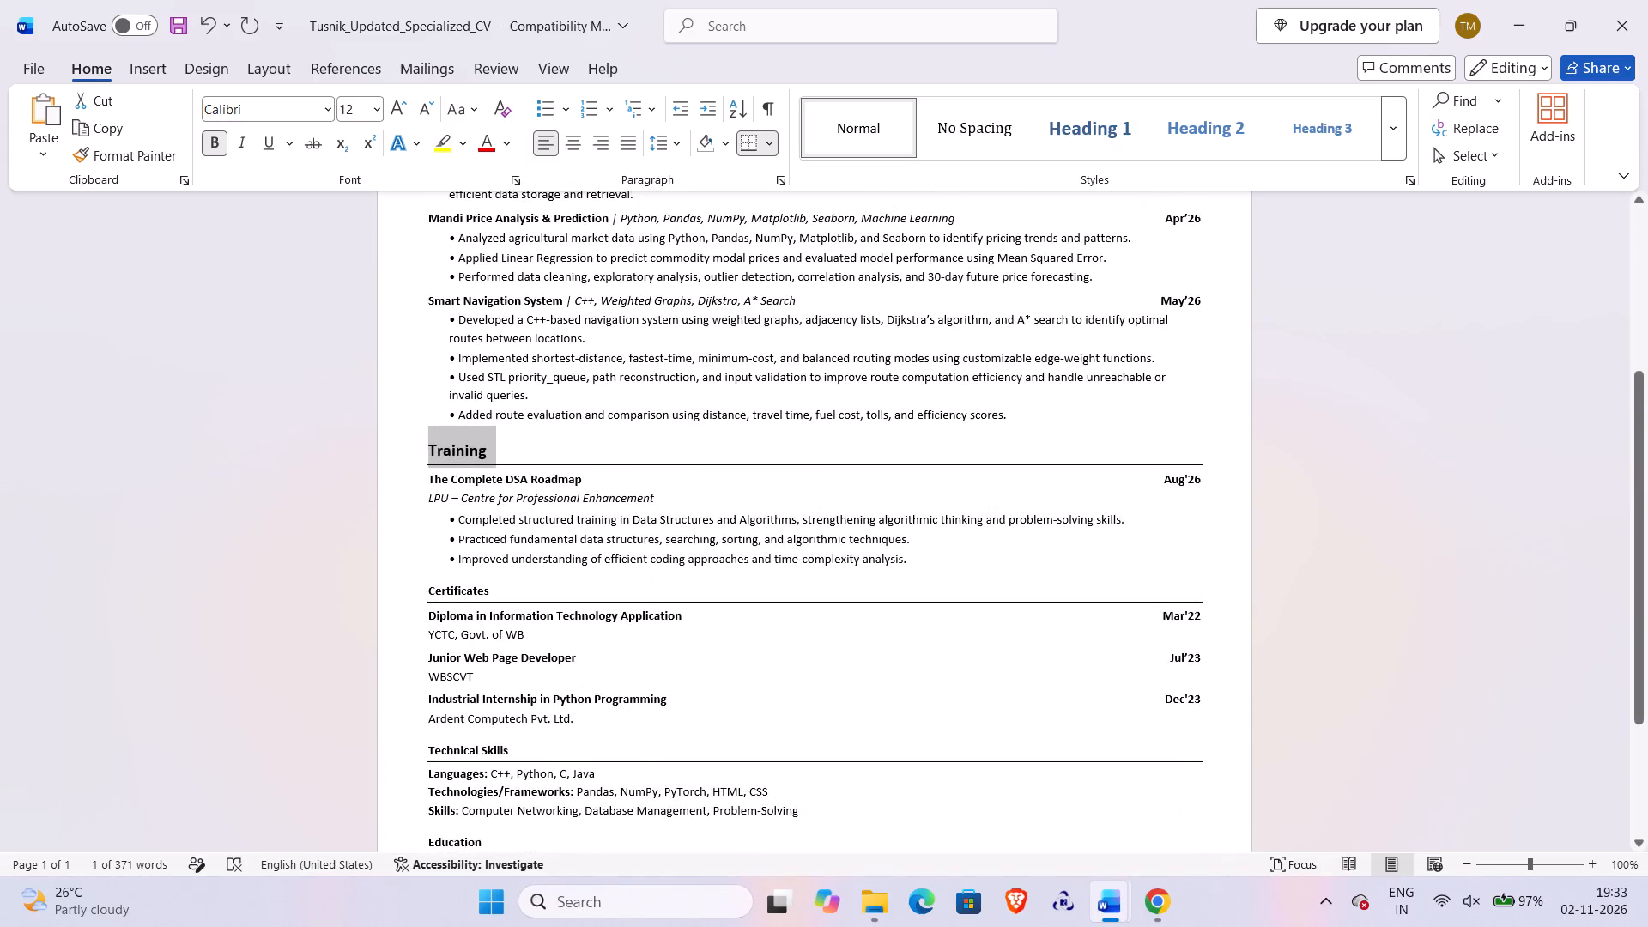
drag(500, 598, 469, 584)
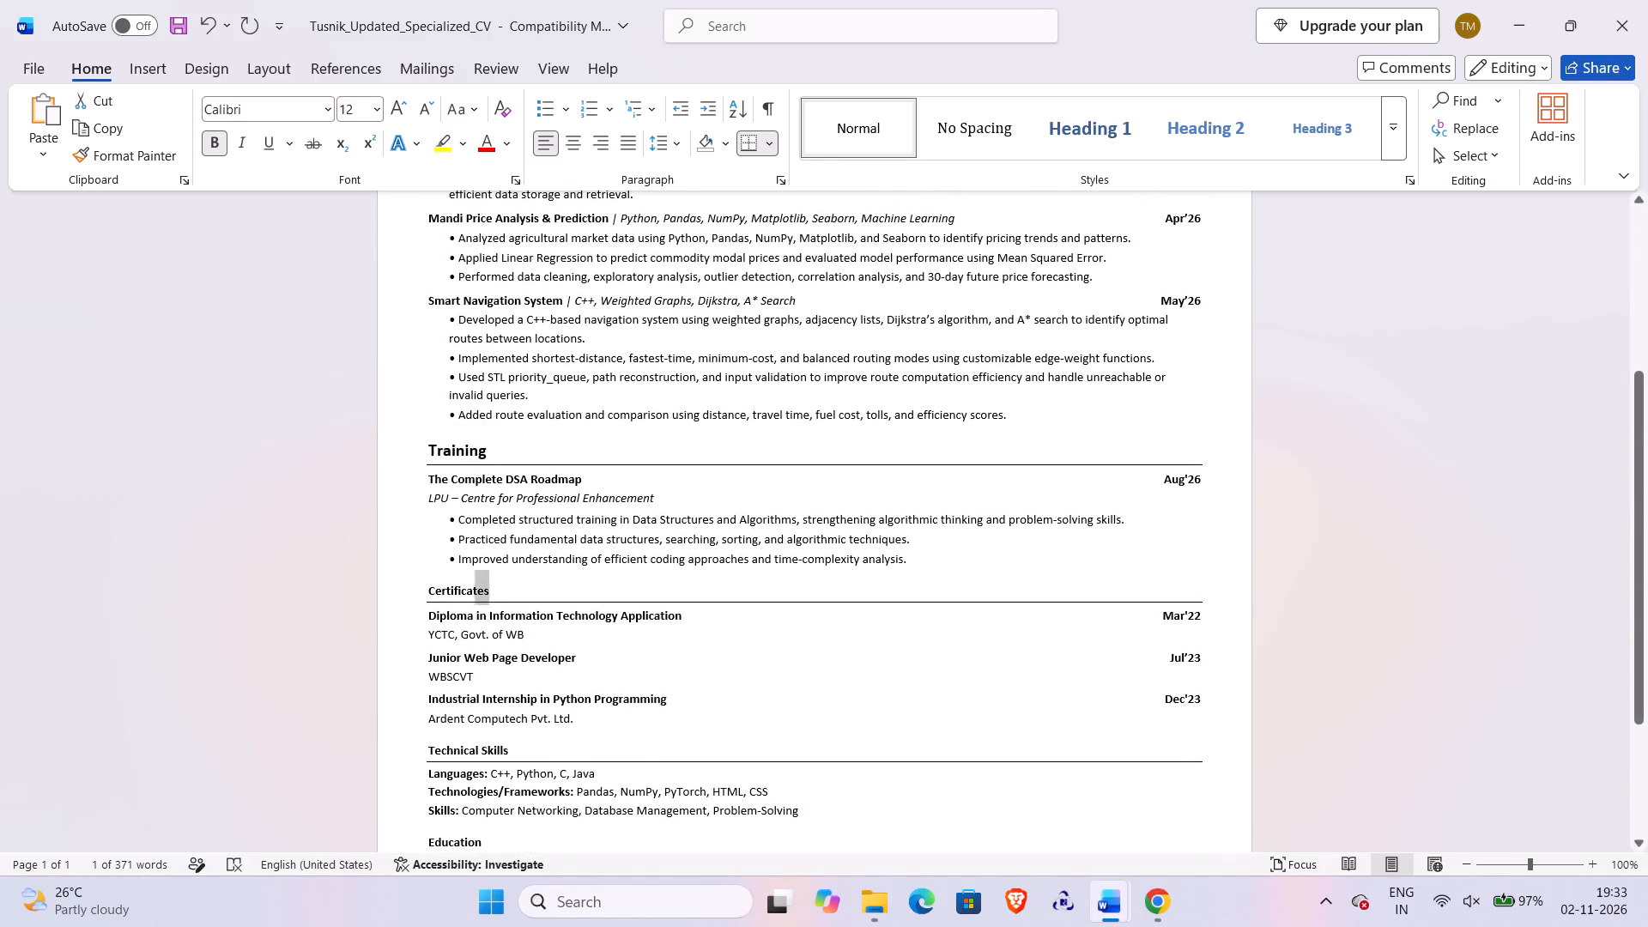
drag(469, 584, 425, 591)
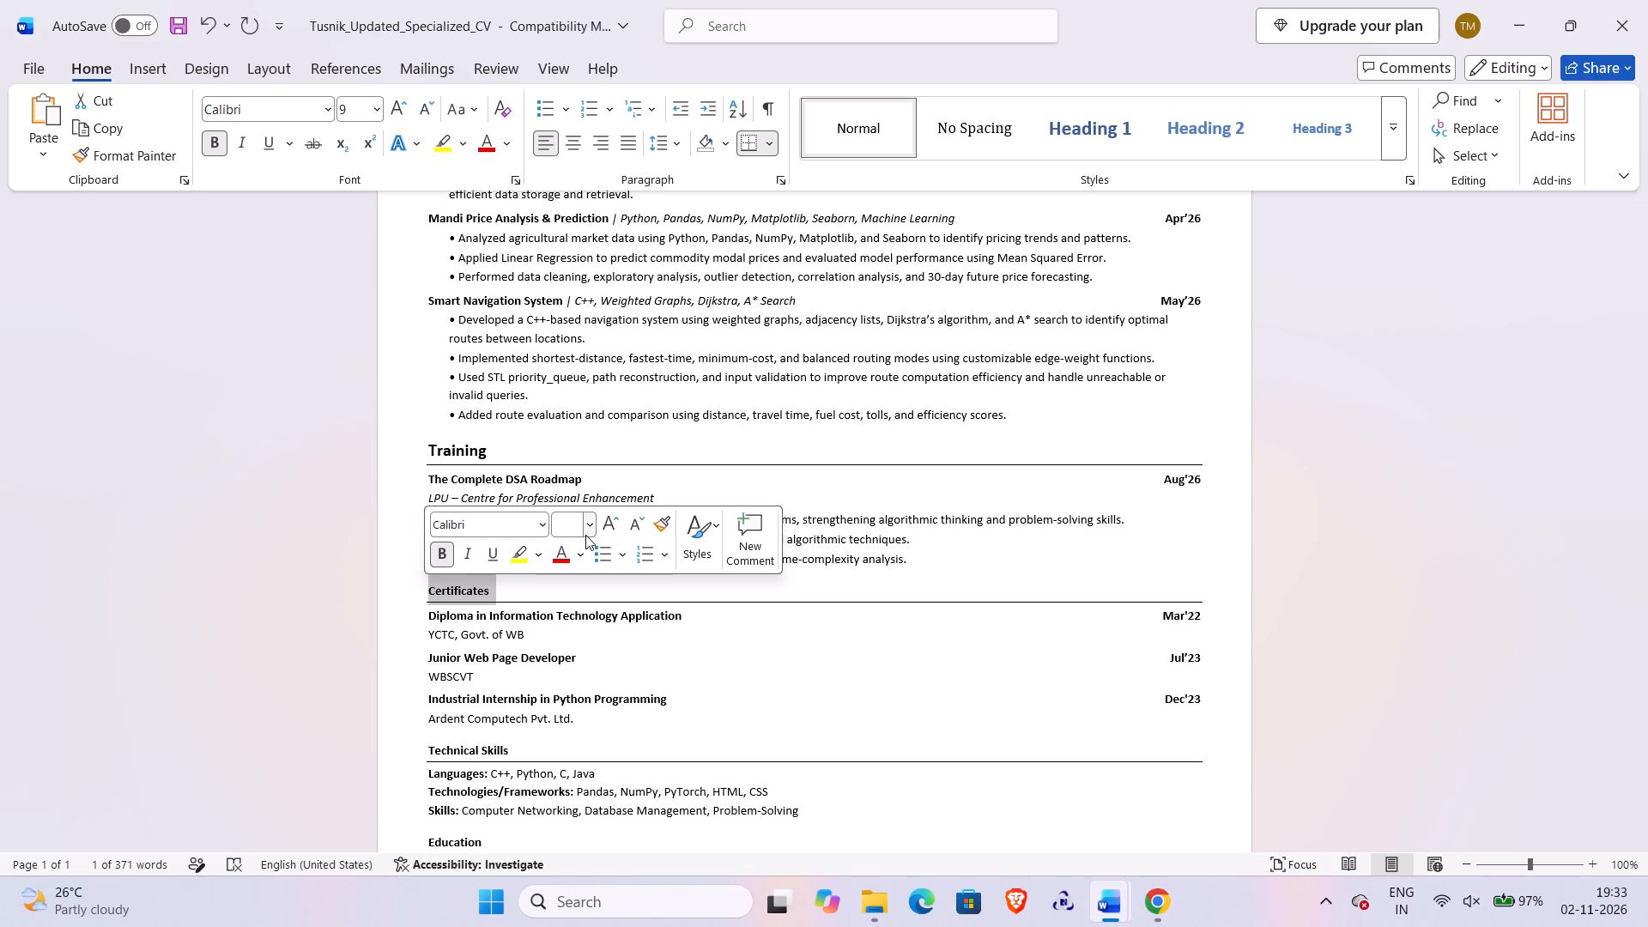
click(585, 531)
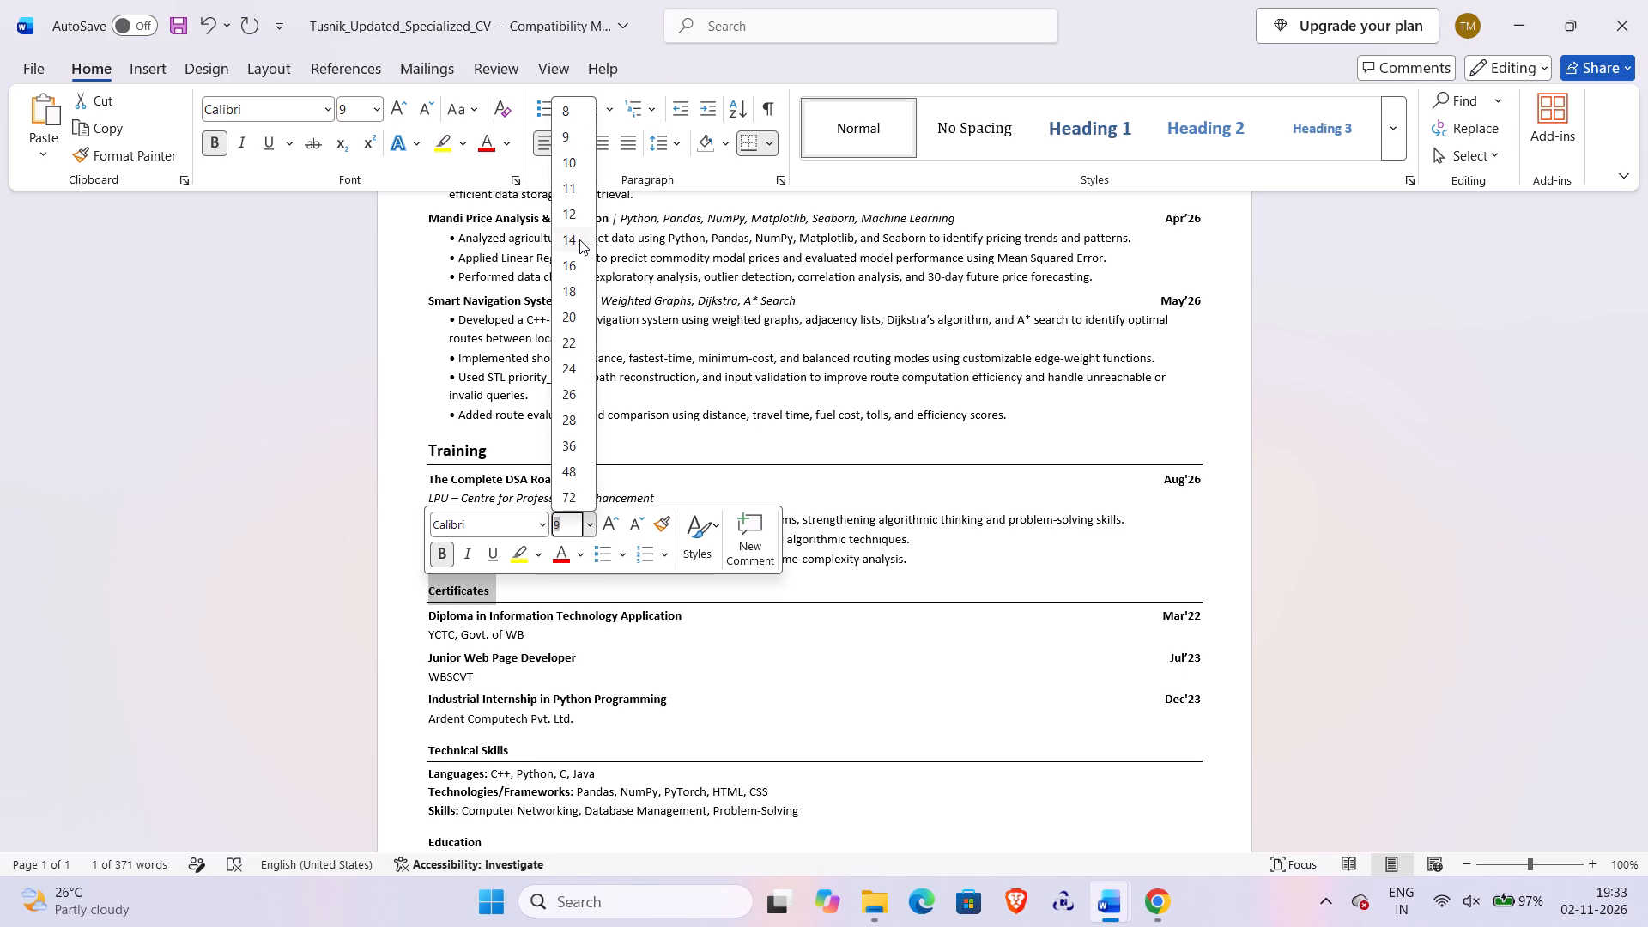
click(579, 209)
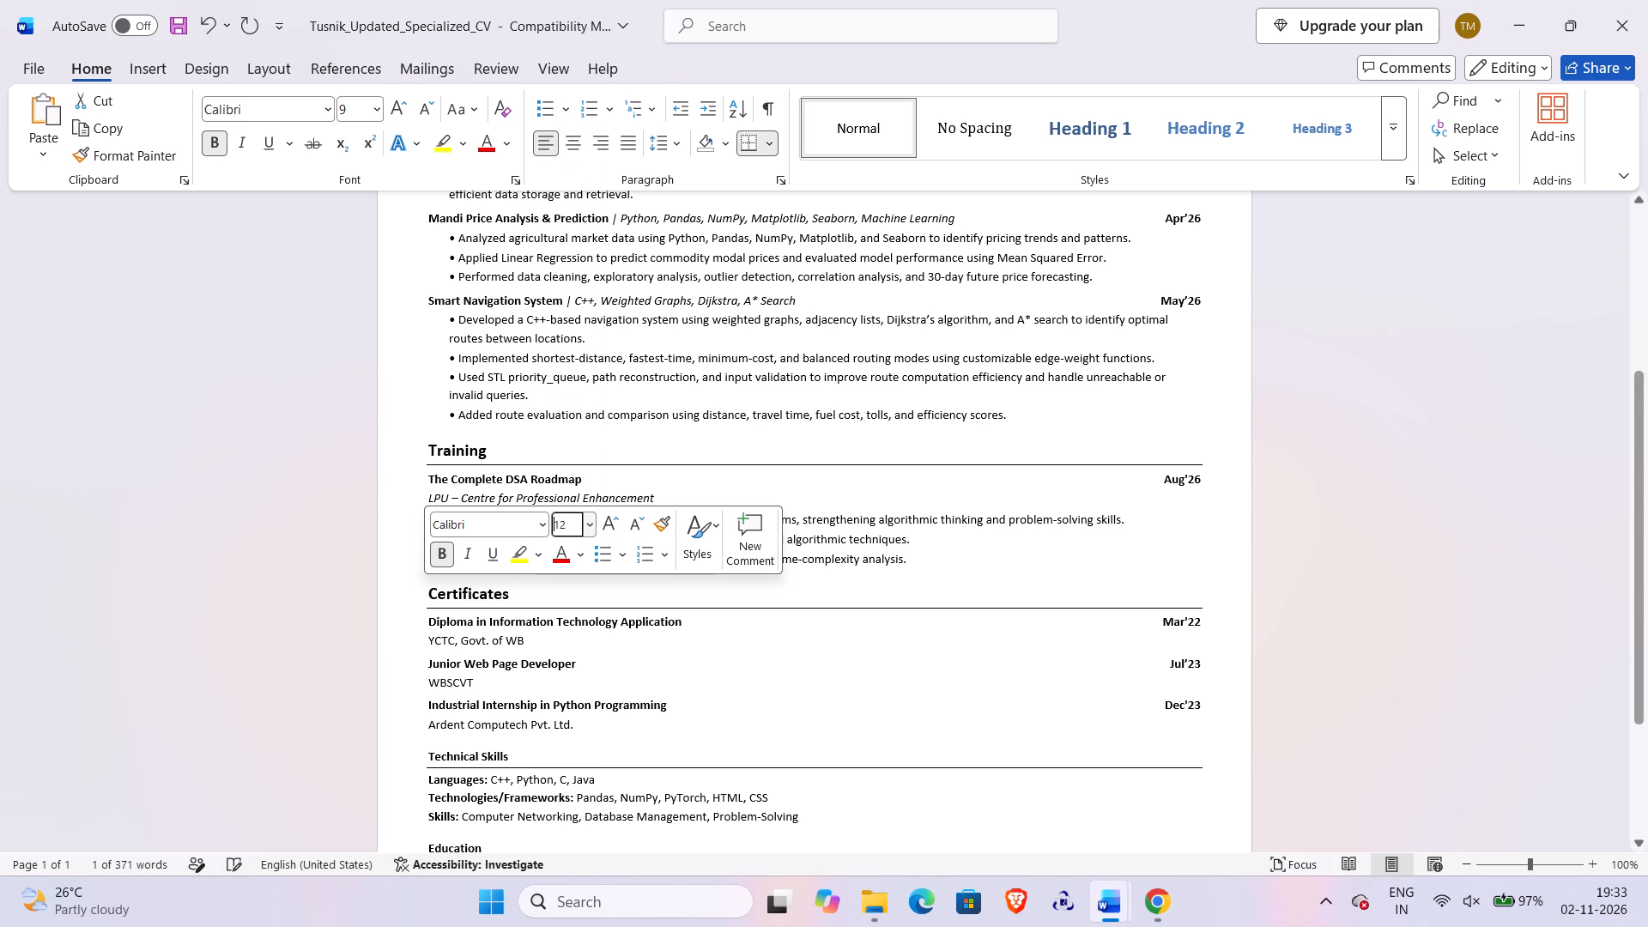
Set the font size of the Technical Skills and Education section headings to 12 pt.
scroll(521, 672, down, 5)
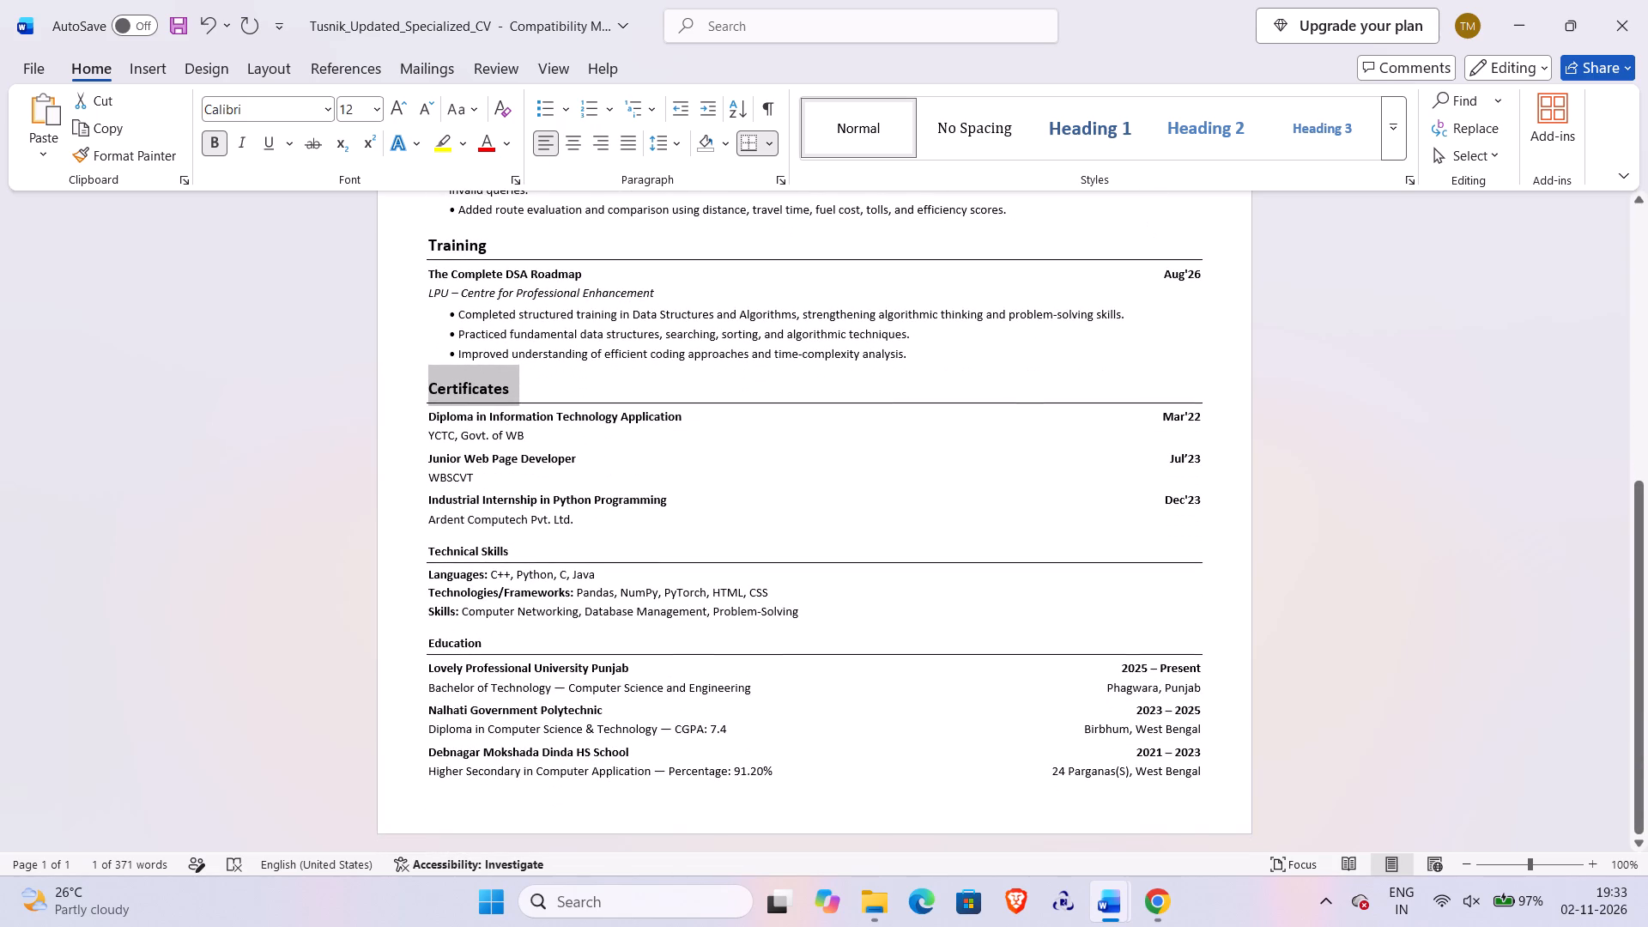
drag(513, 554, 419, 556)
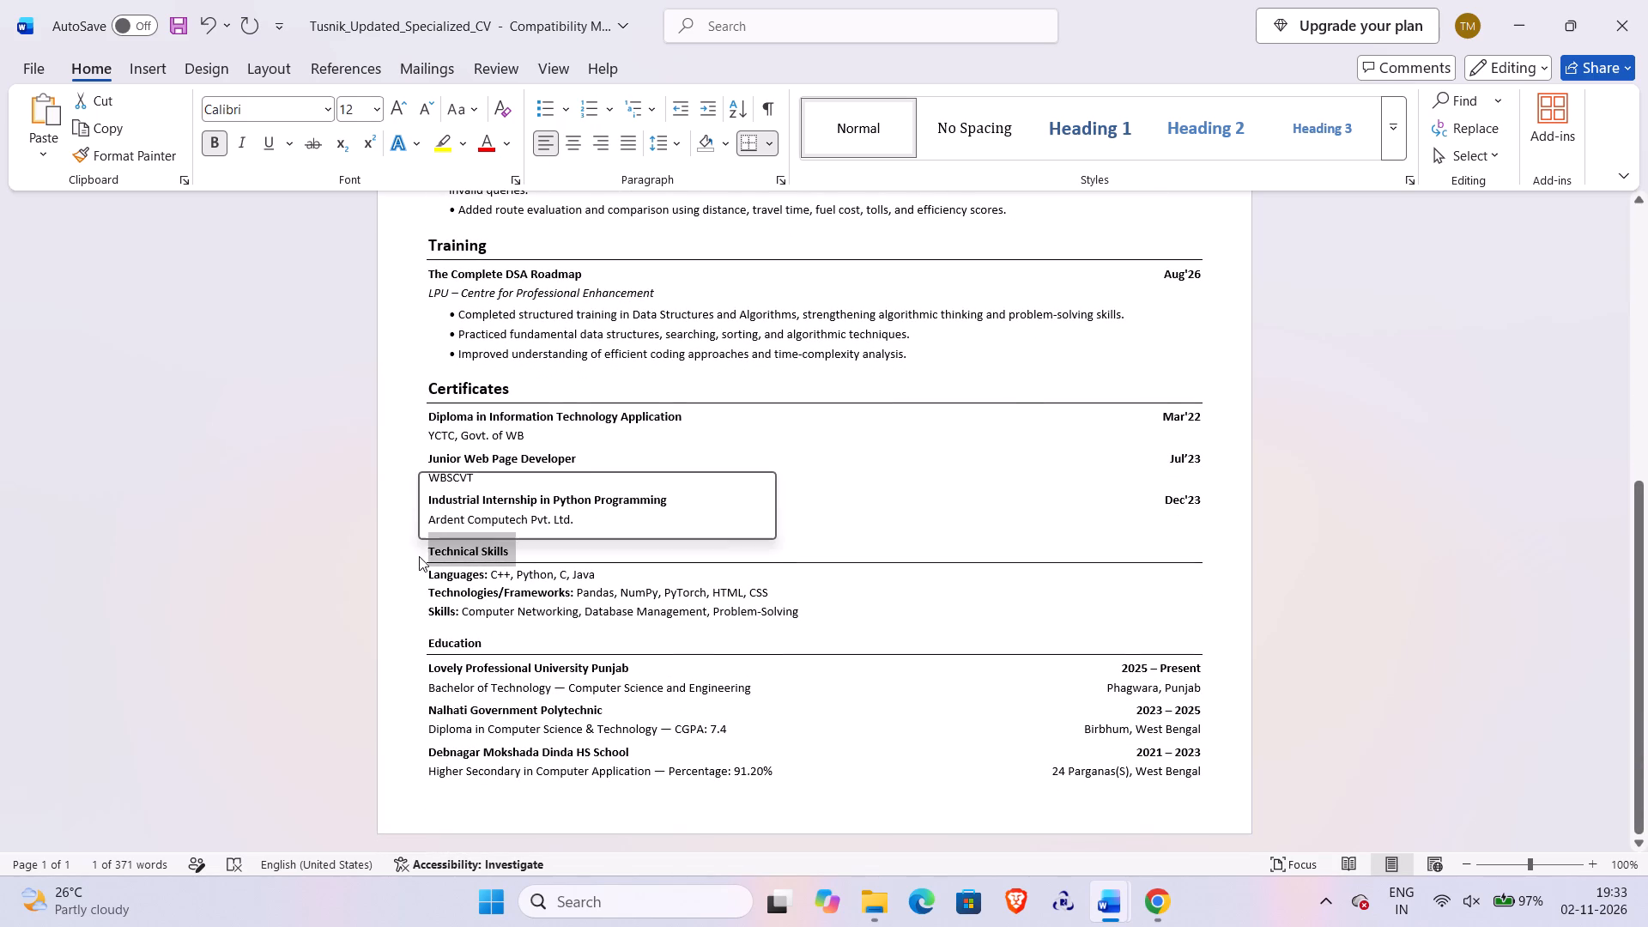
click(581, 488)
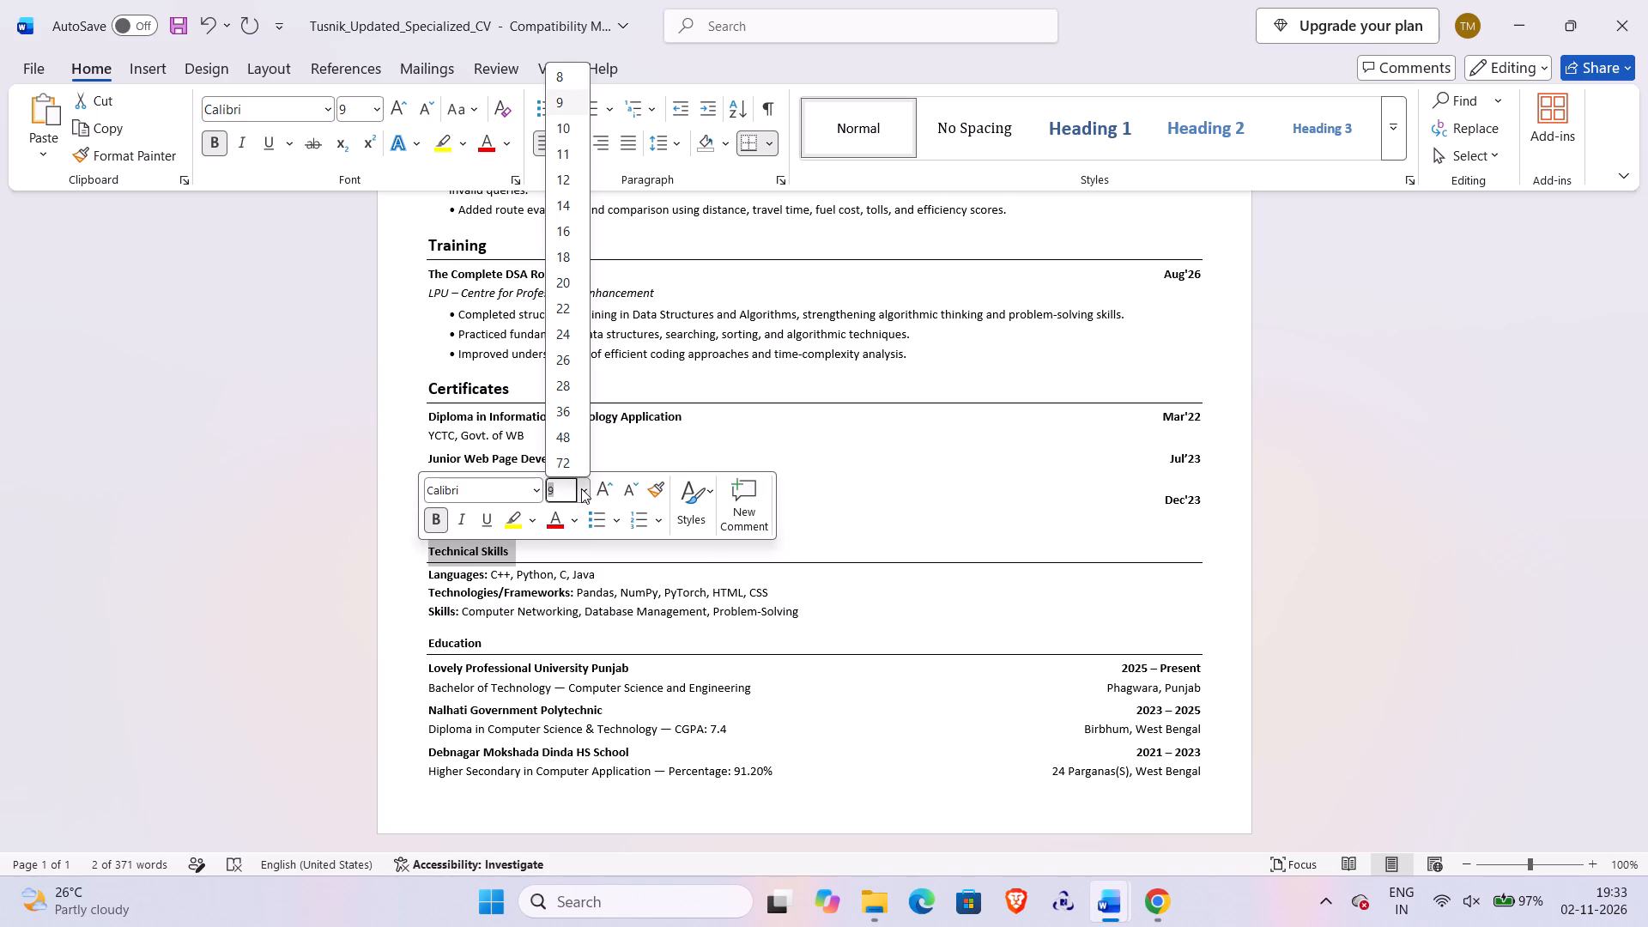
click(571, 174)
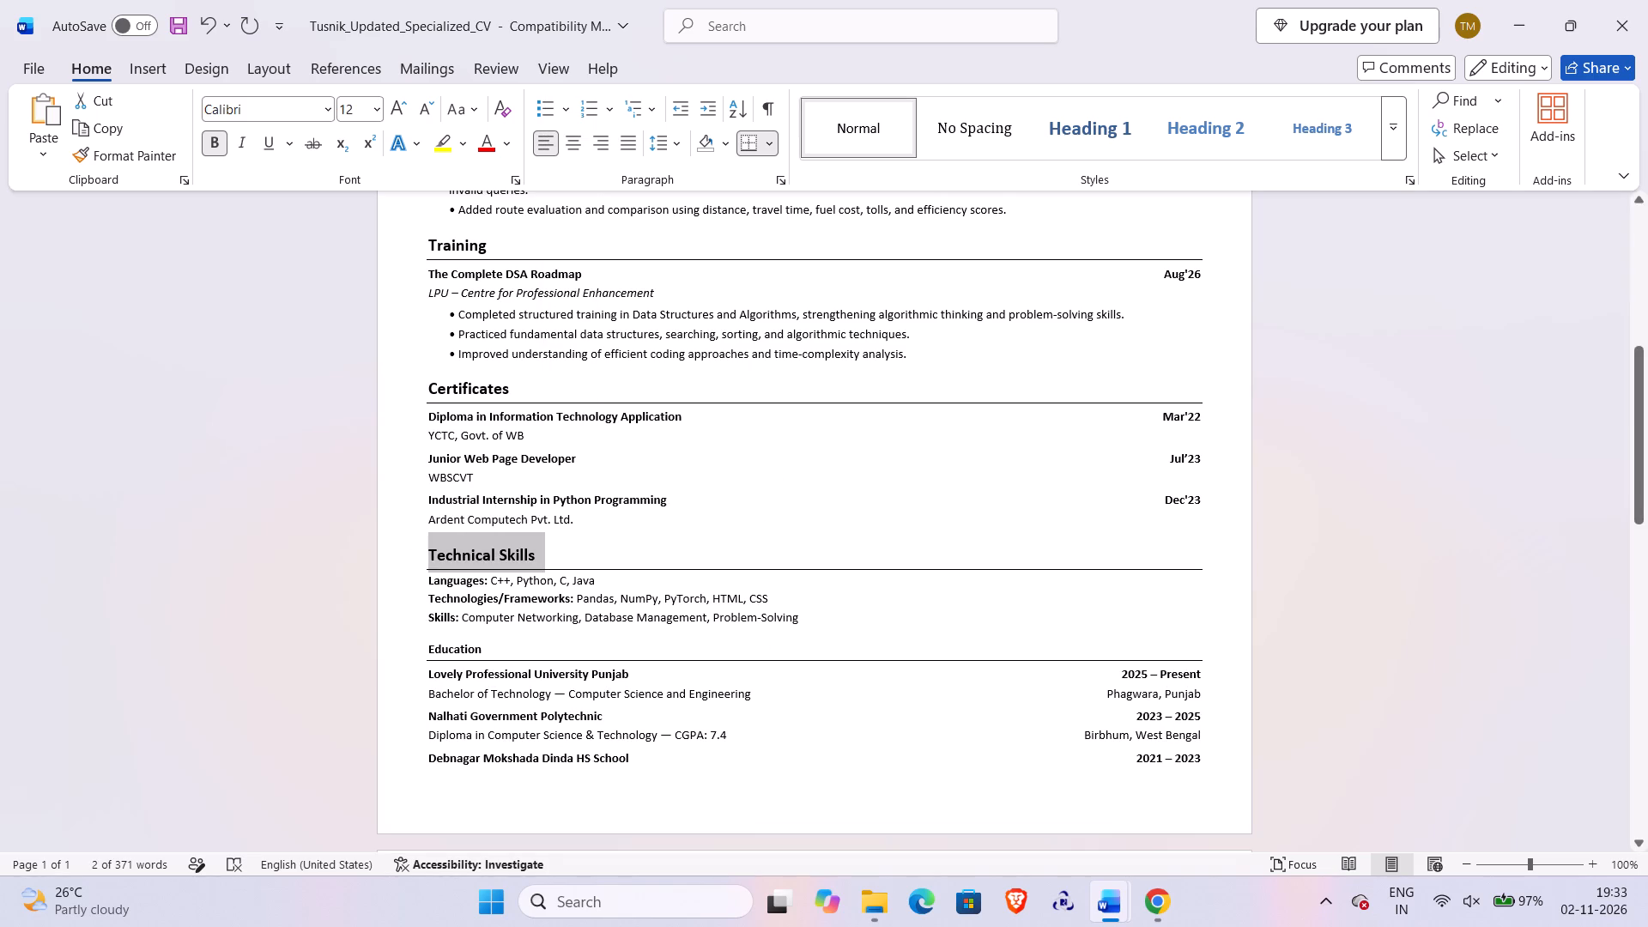
drag(484, 649, 417, 648)
click(583, 584)
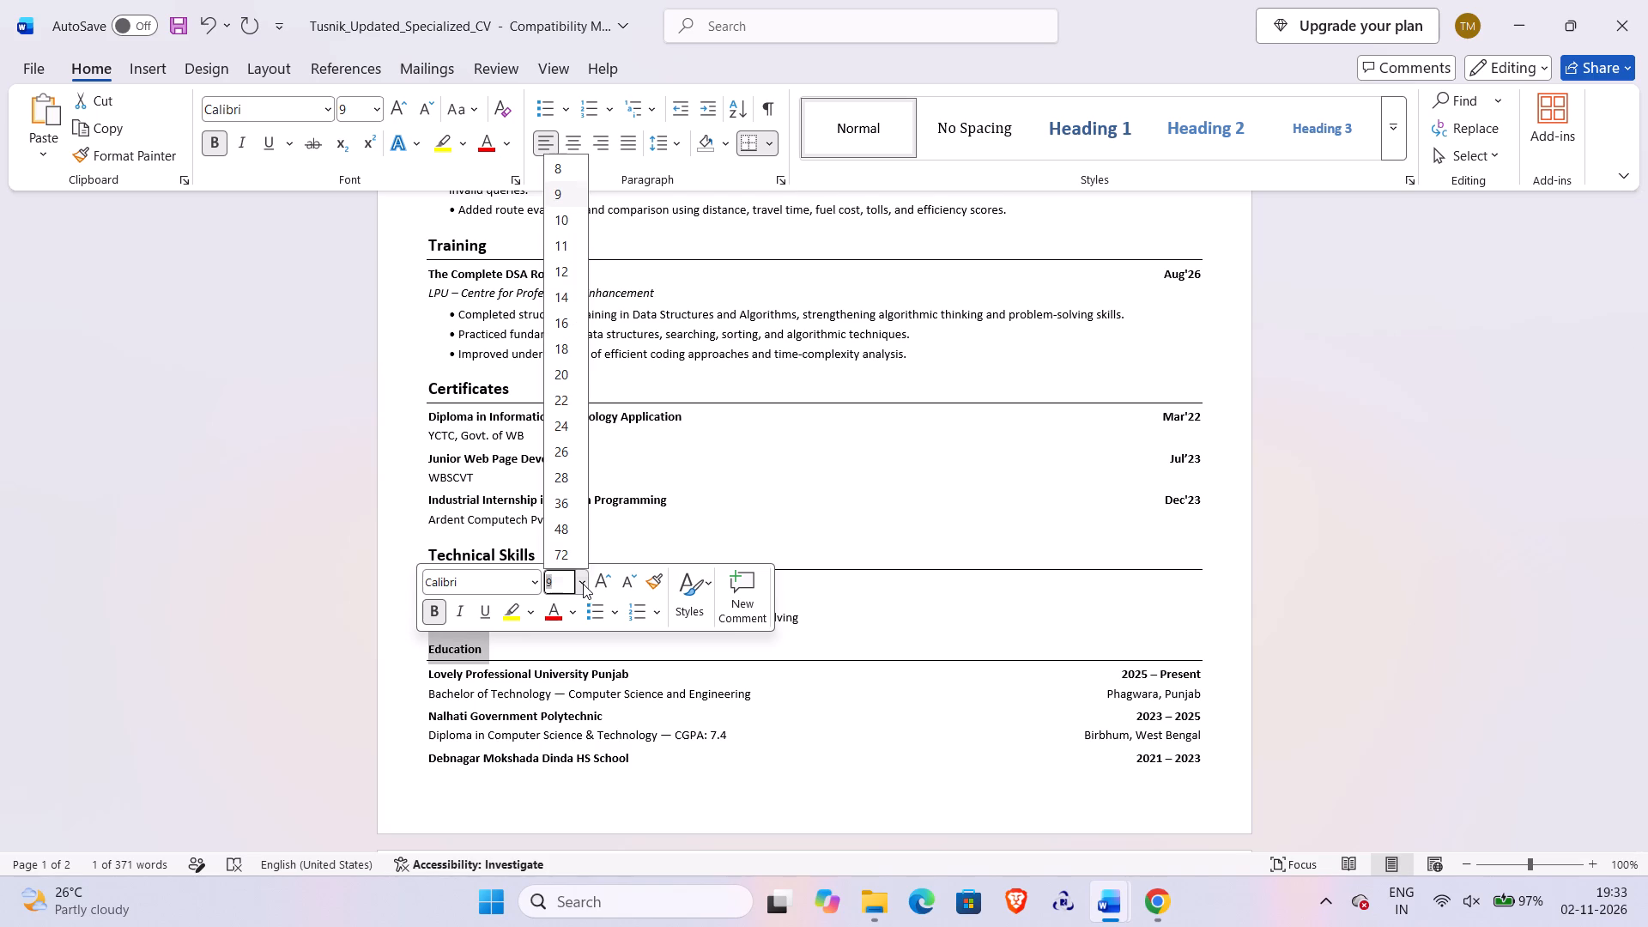
click(578, 272)
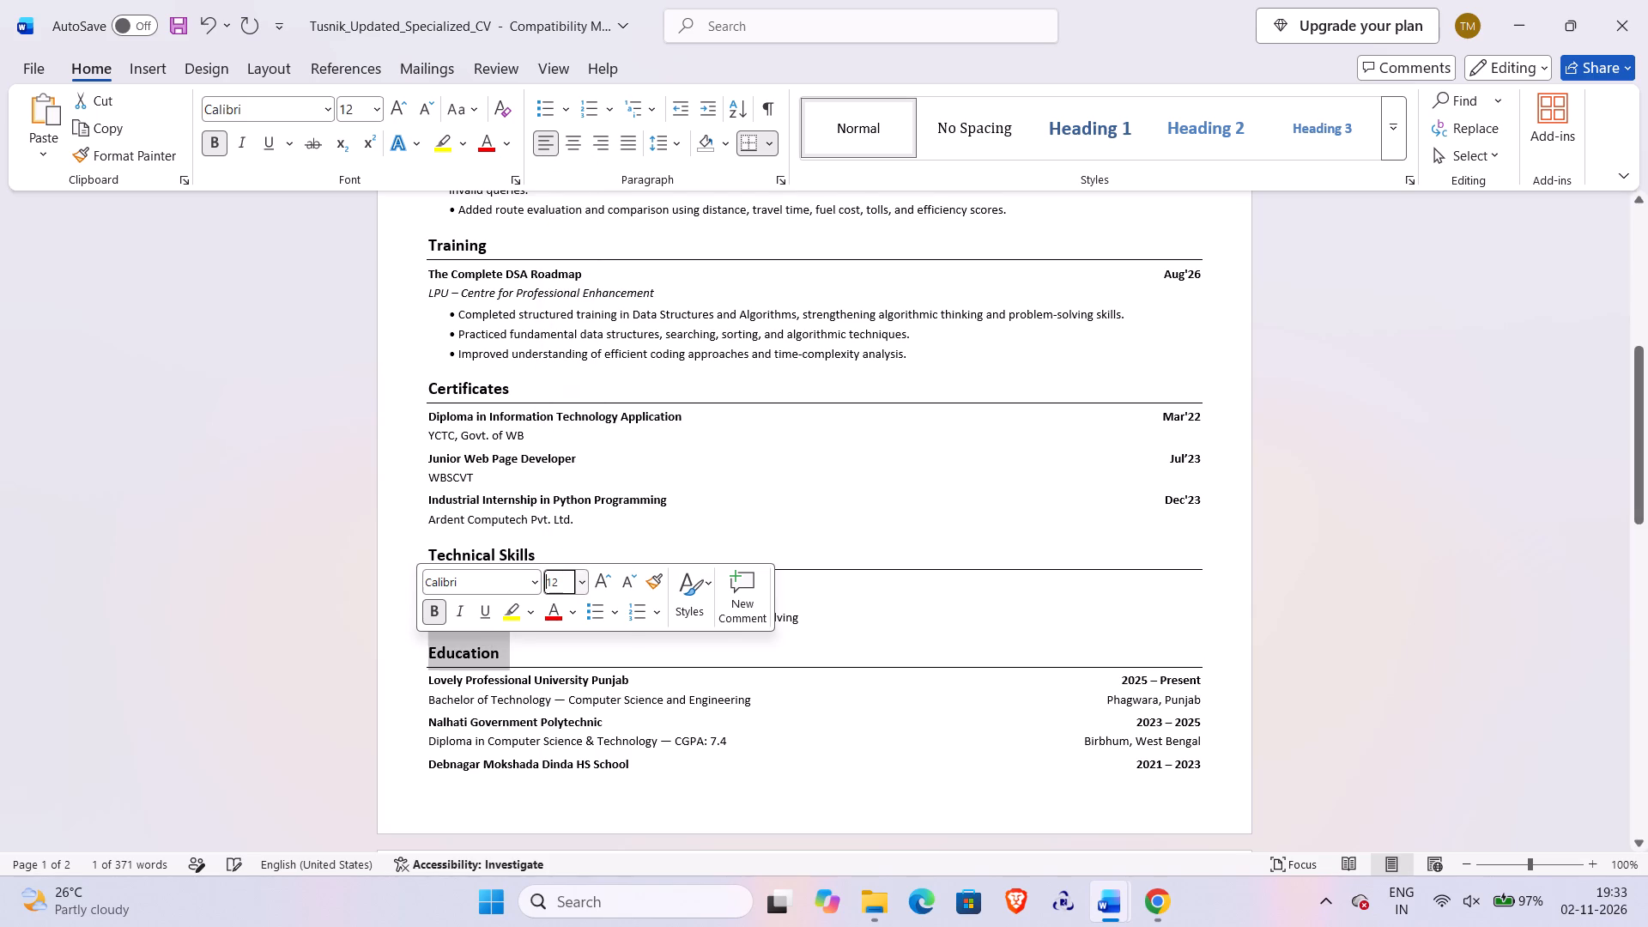
click(620, 668)
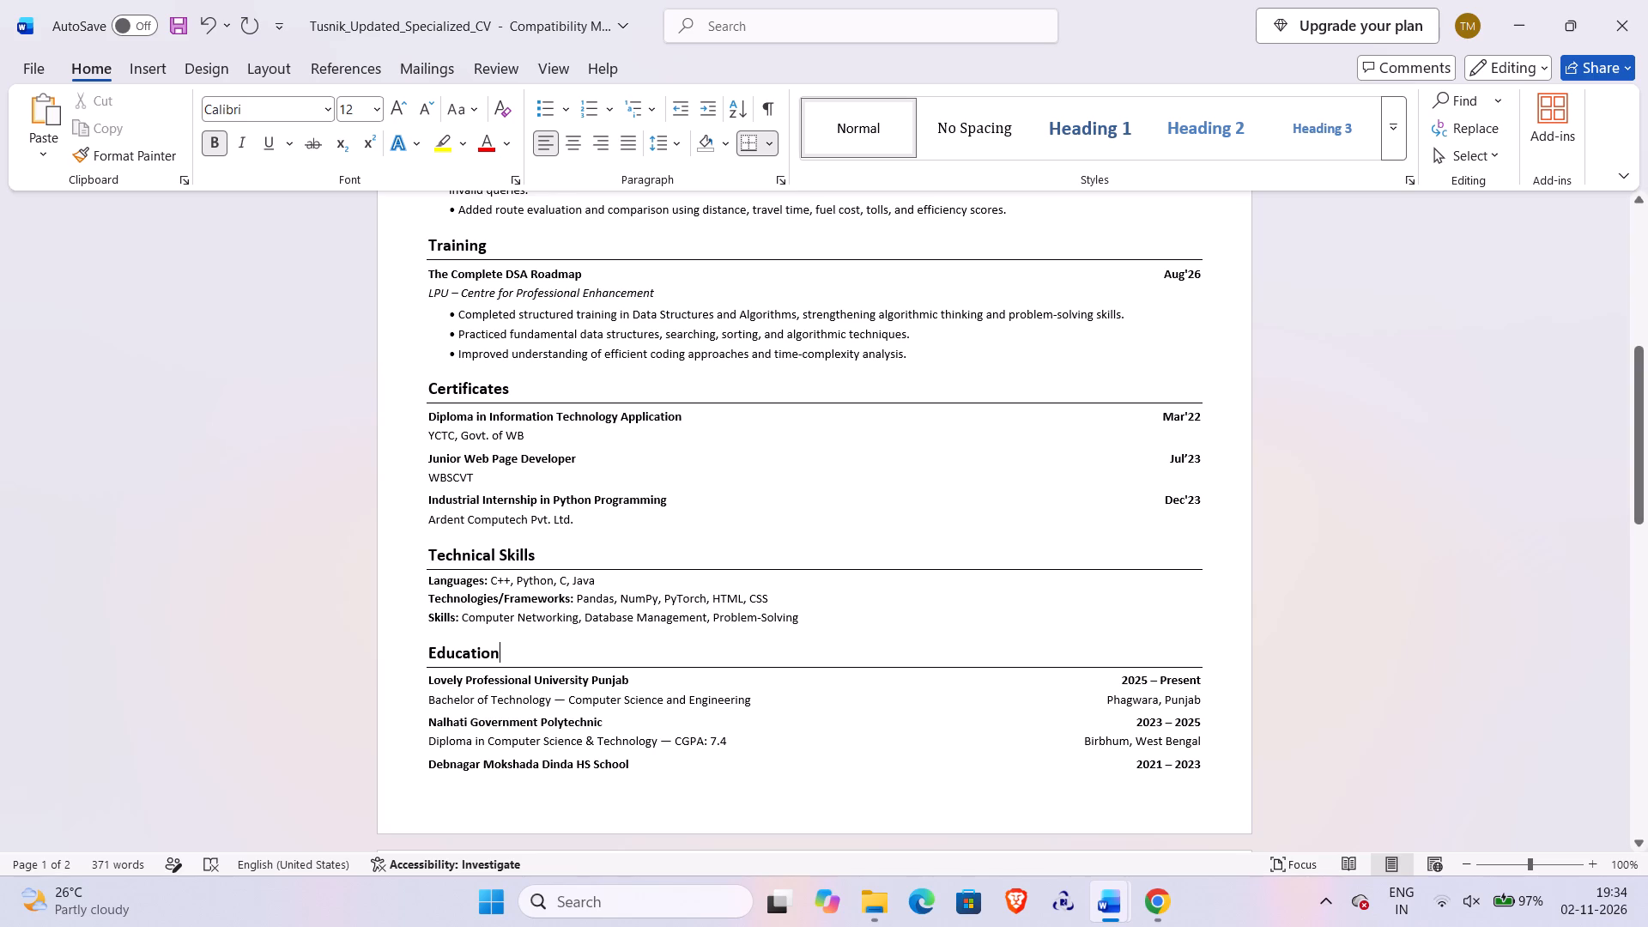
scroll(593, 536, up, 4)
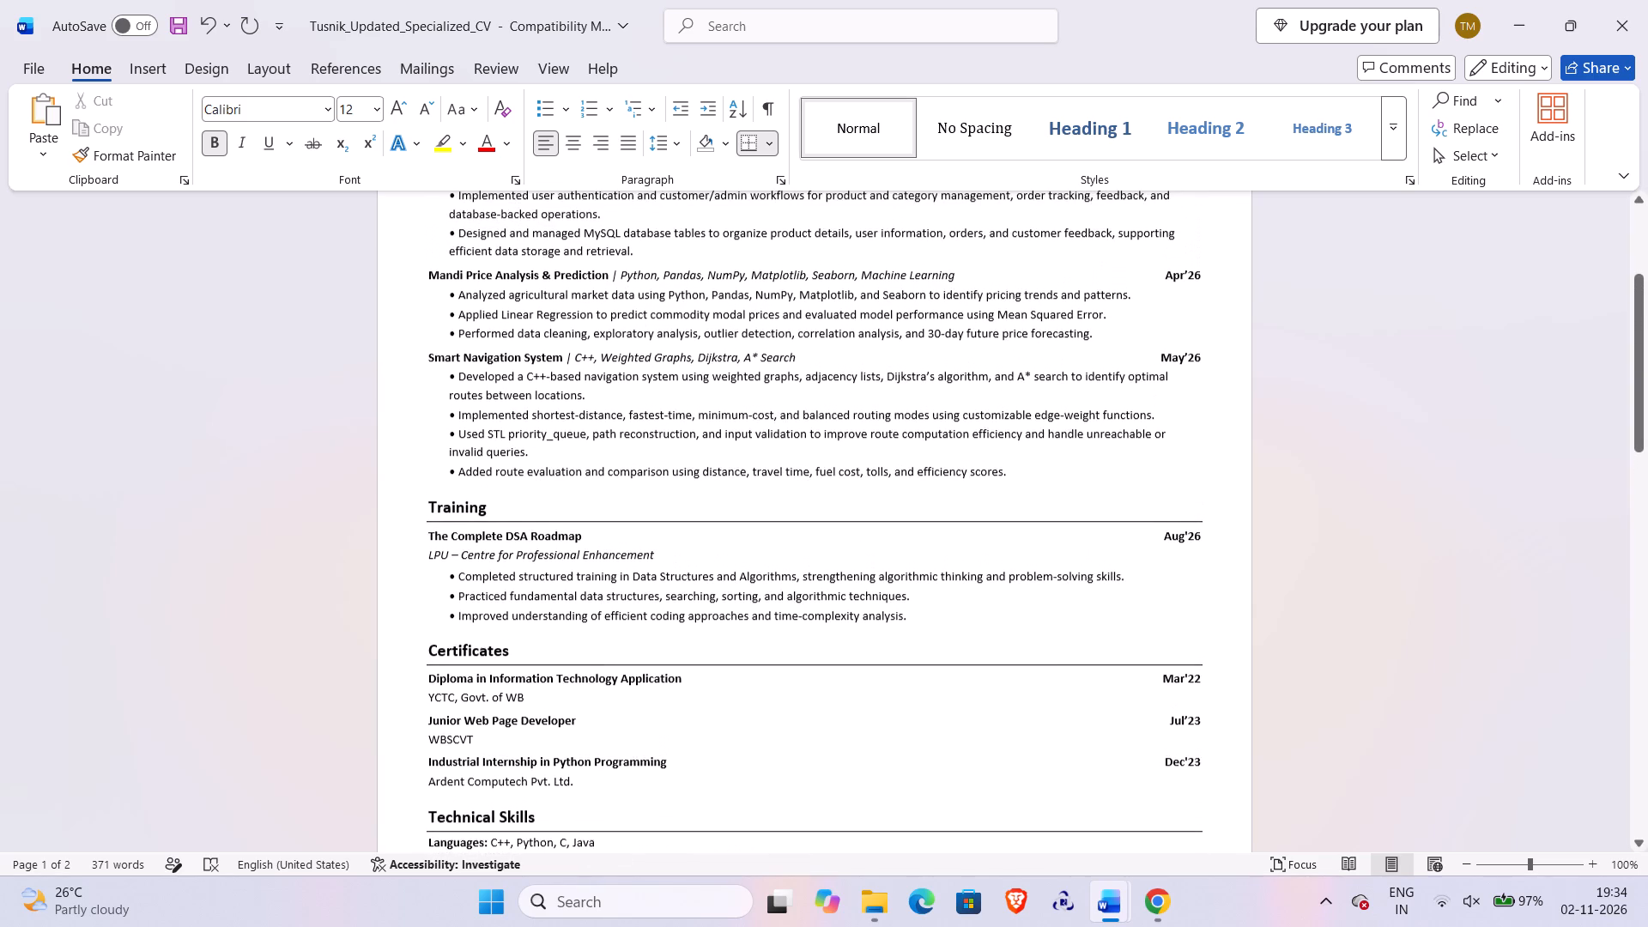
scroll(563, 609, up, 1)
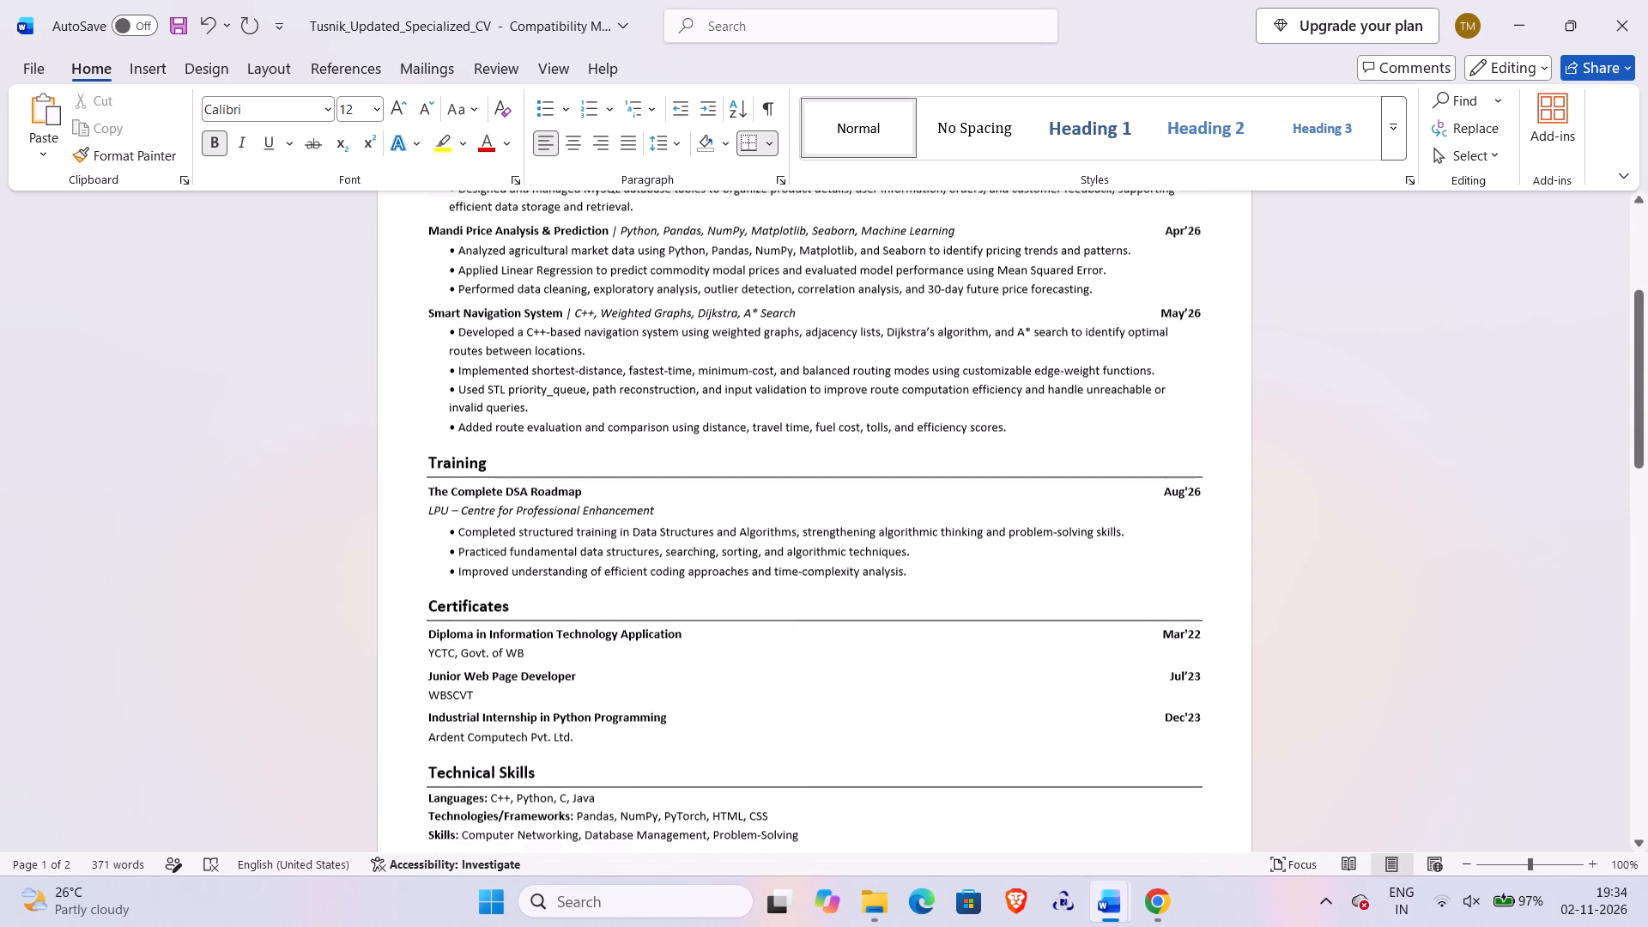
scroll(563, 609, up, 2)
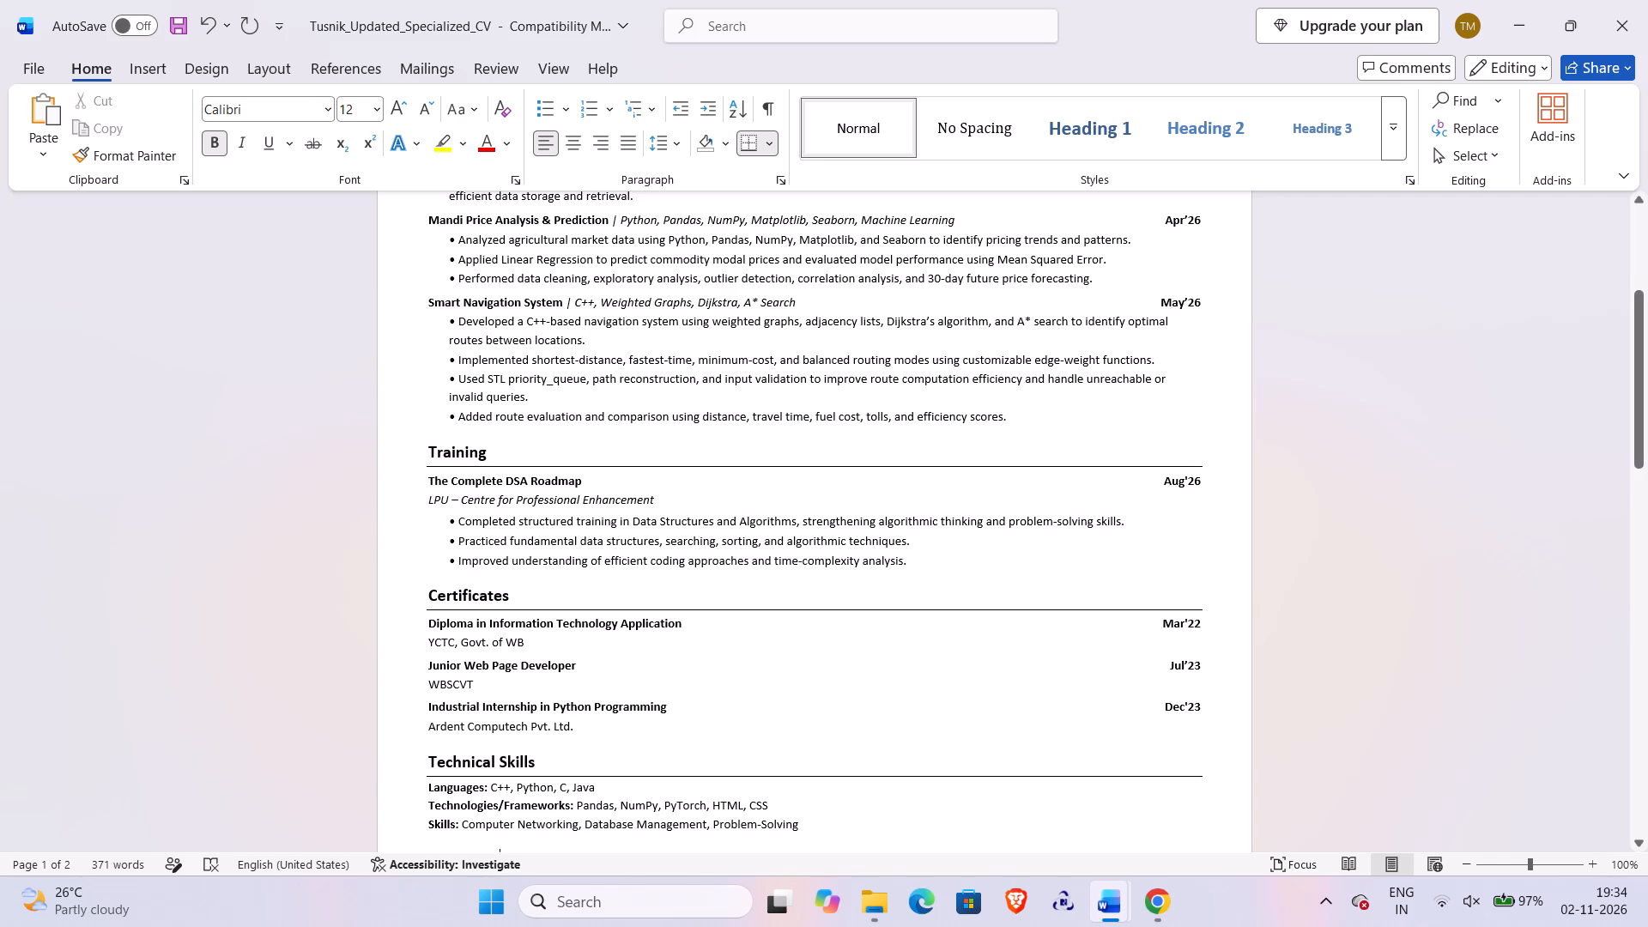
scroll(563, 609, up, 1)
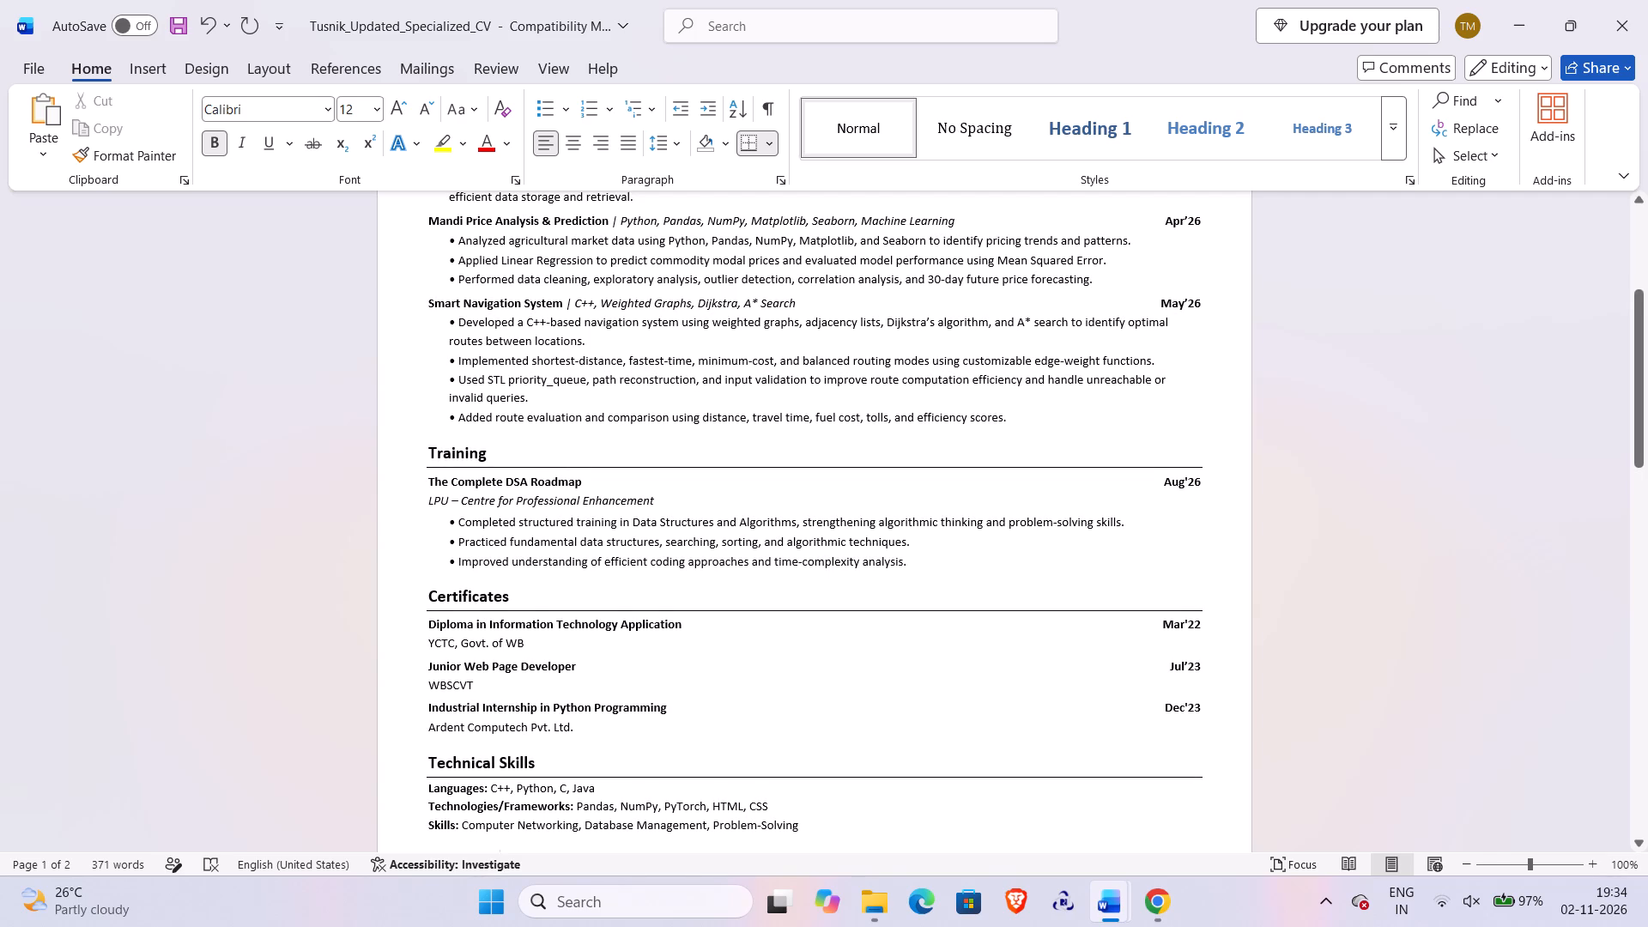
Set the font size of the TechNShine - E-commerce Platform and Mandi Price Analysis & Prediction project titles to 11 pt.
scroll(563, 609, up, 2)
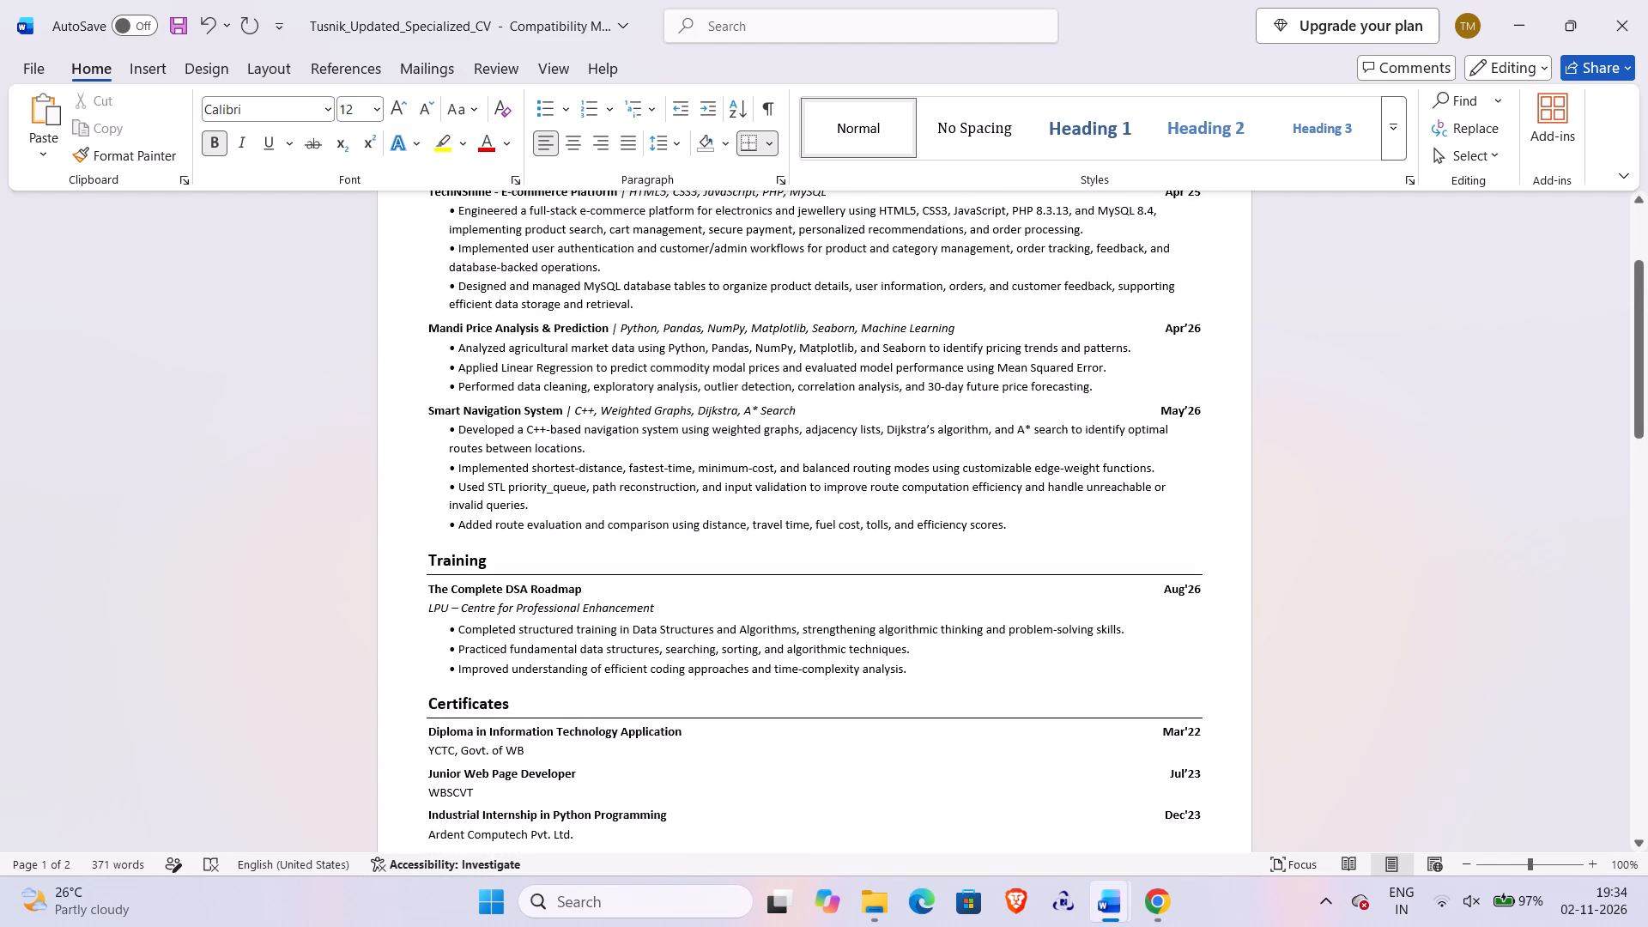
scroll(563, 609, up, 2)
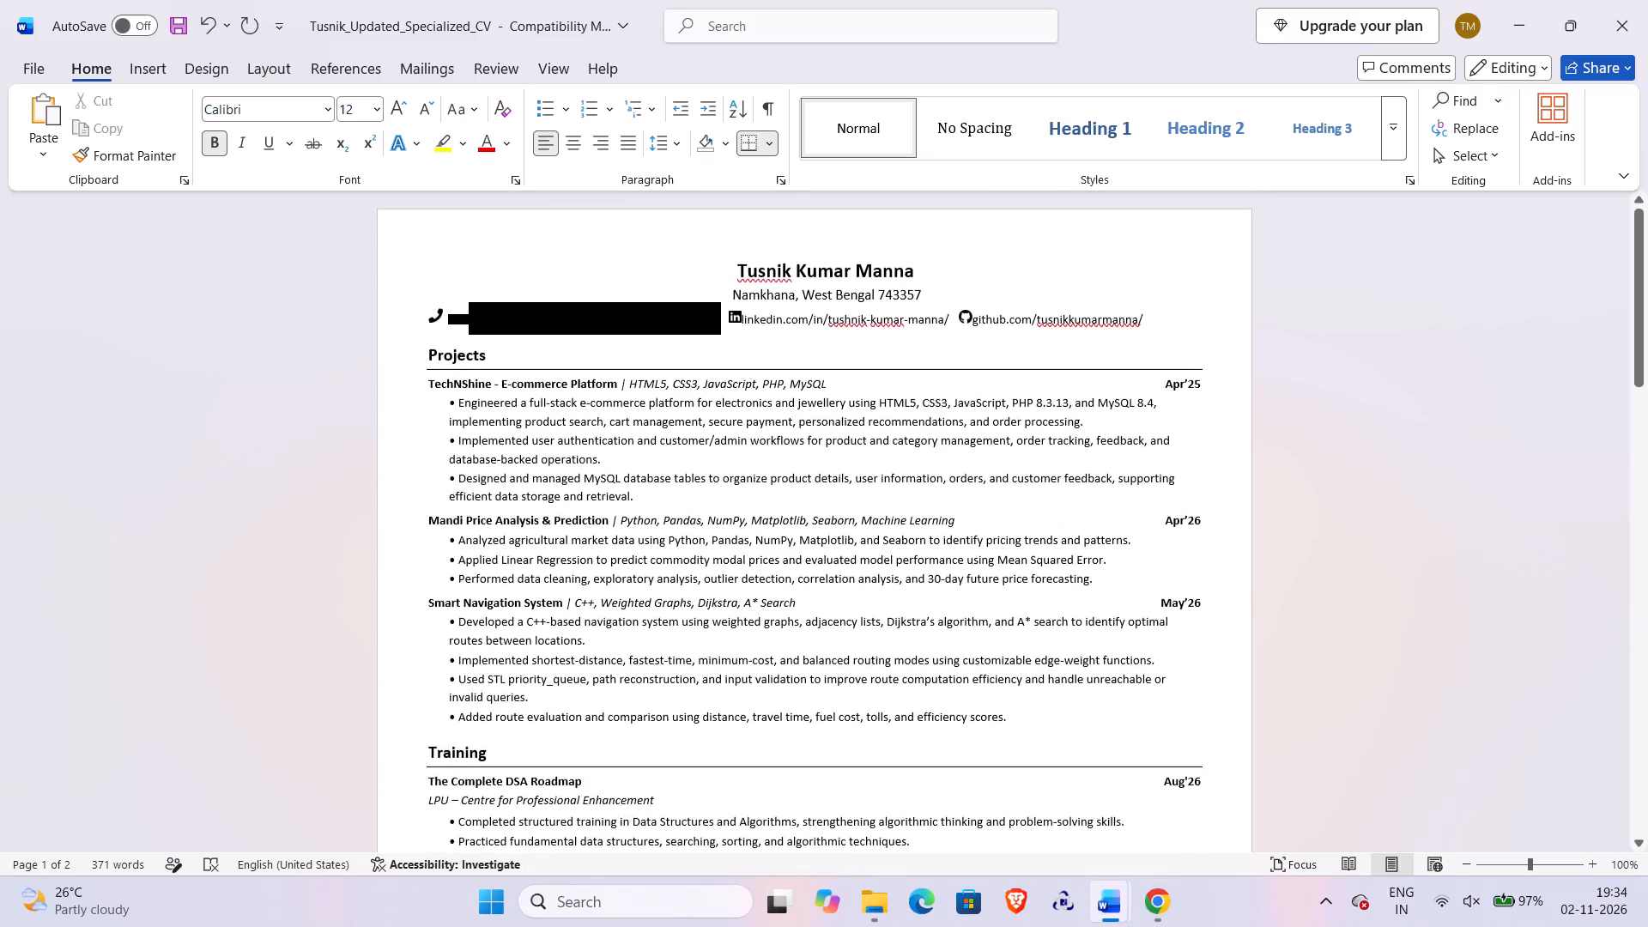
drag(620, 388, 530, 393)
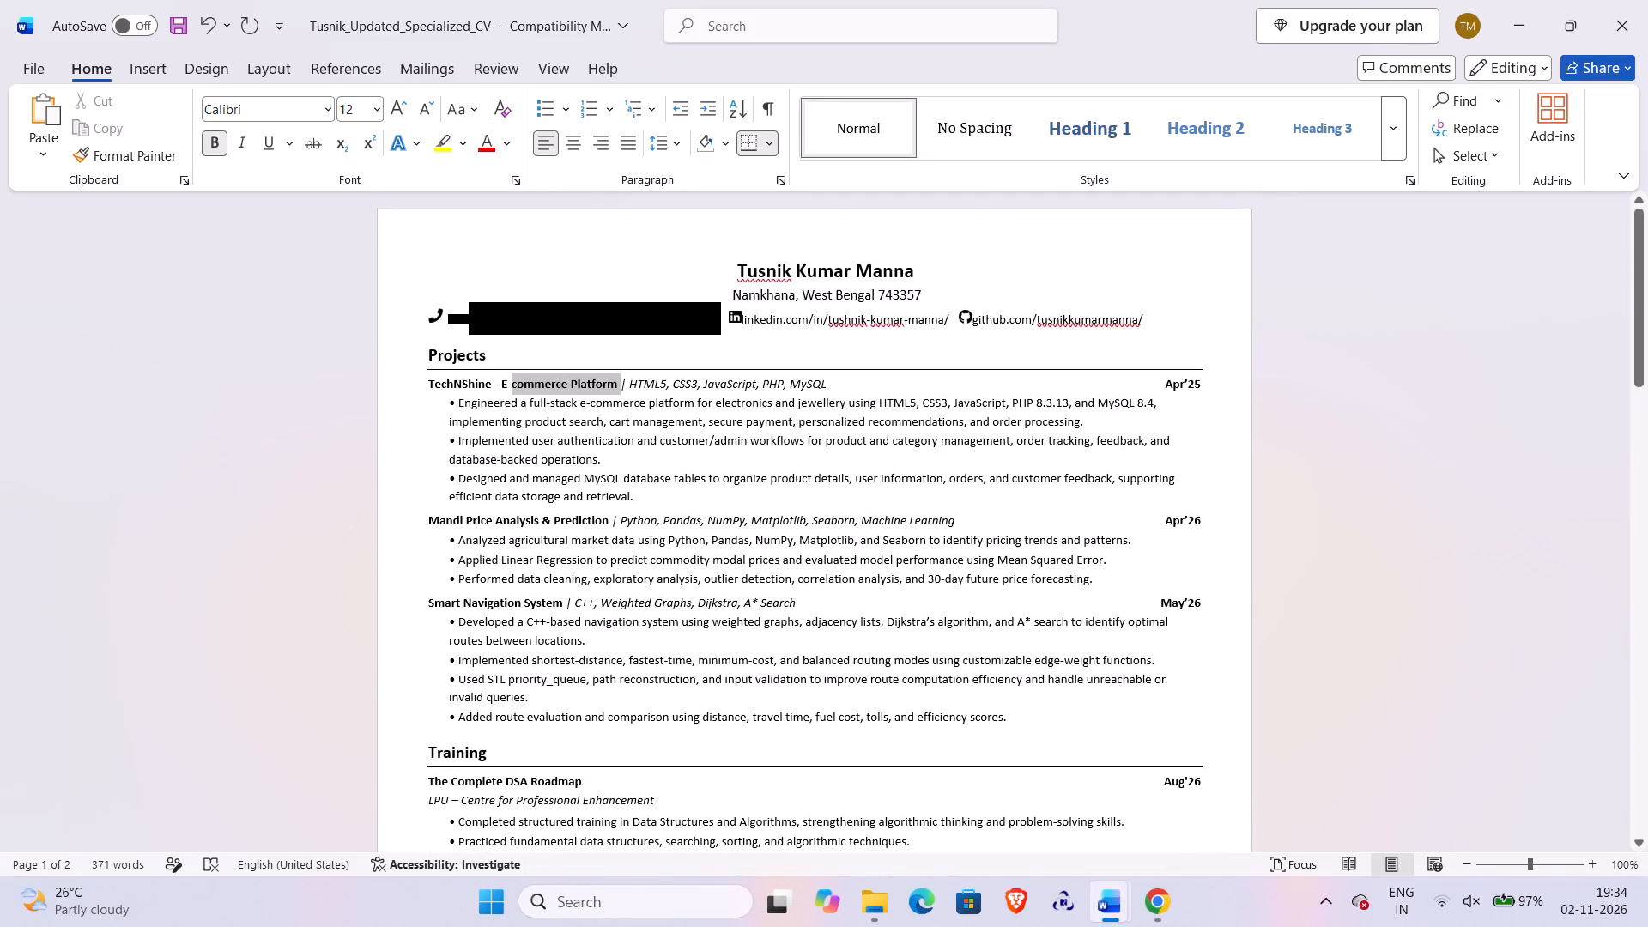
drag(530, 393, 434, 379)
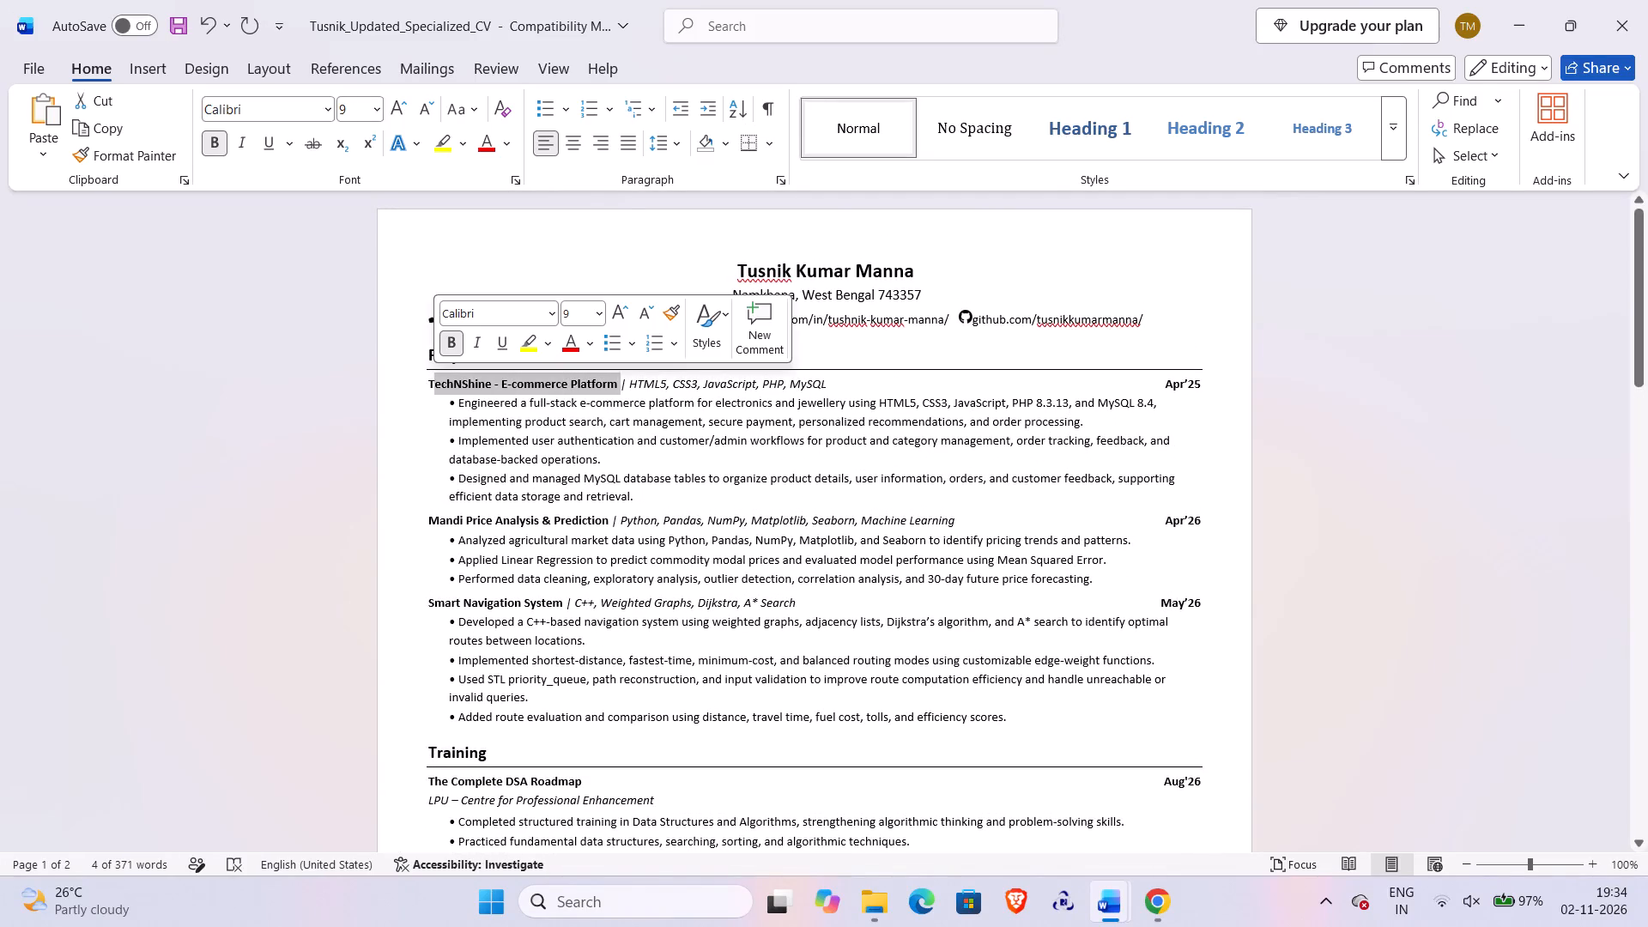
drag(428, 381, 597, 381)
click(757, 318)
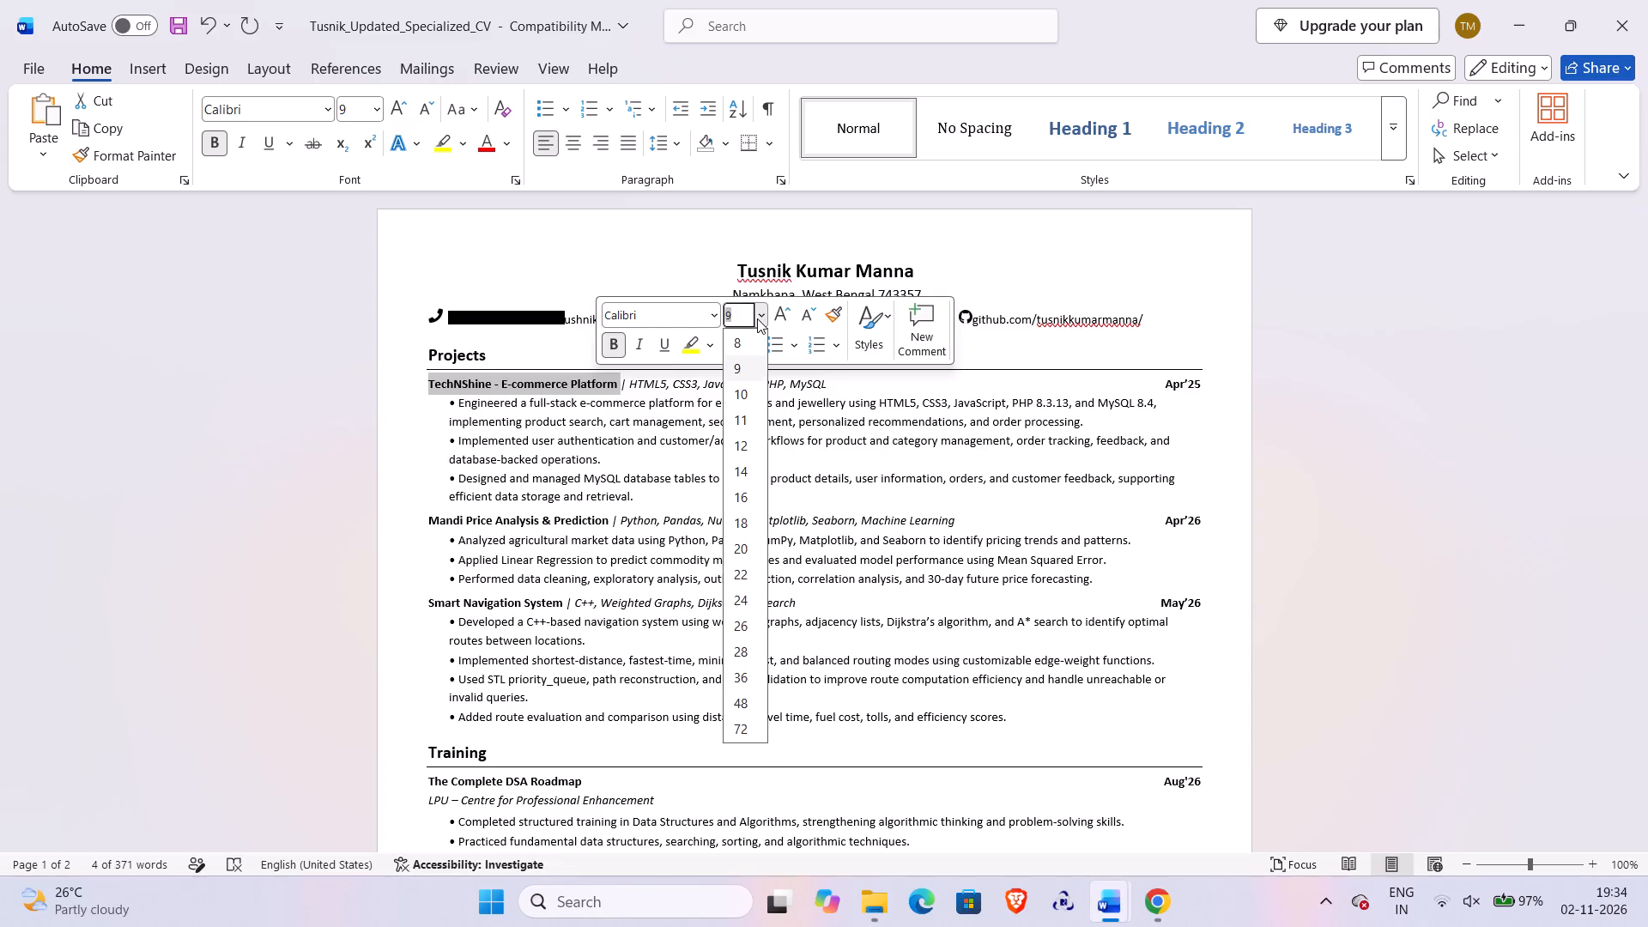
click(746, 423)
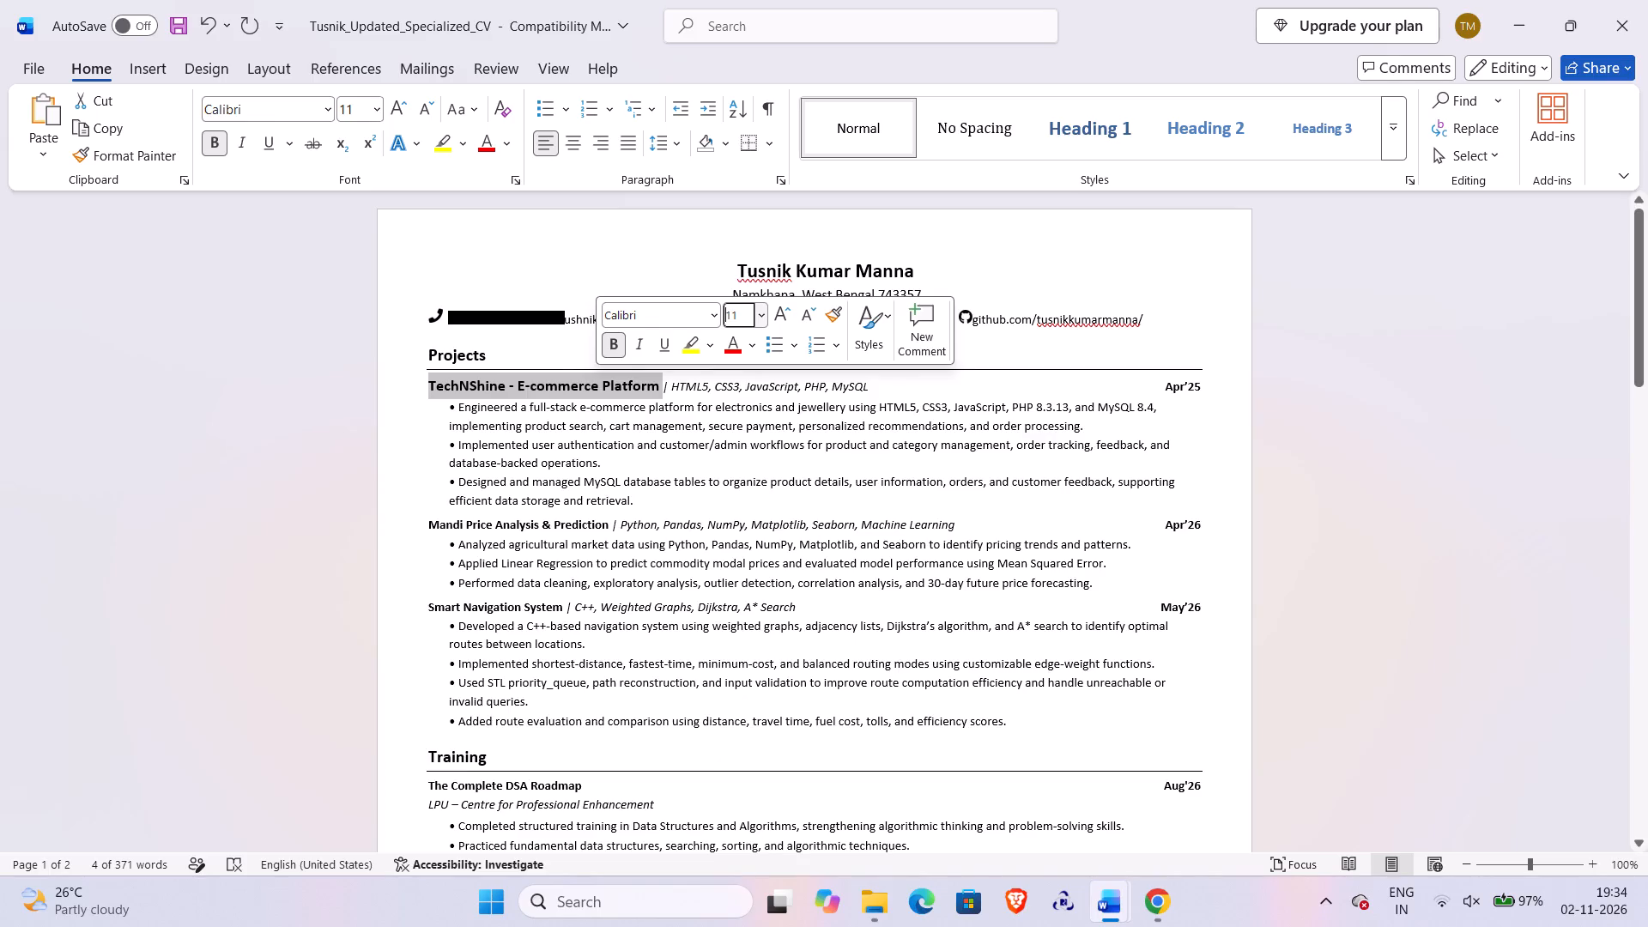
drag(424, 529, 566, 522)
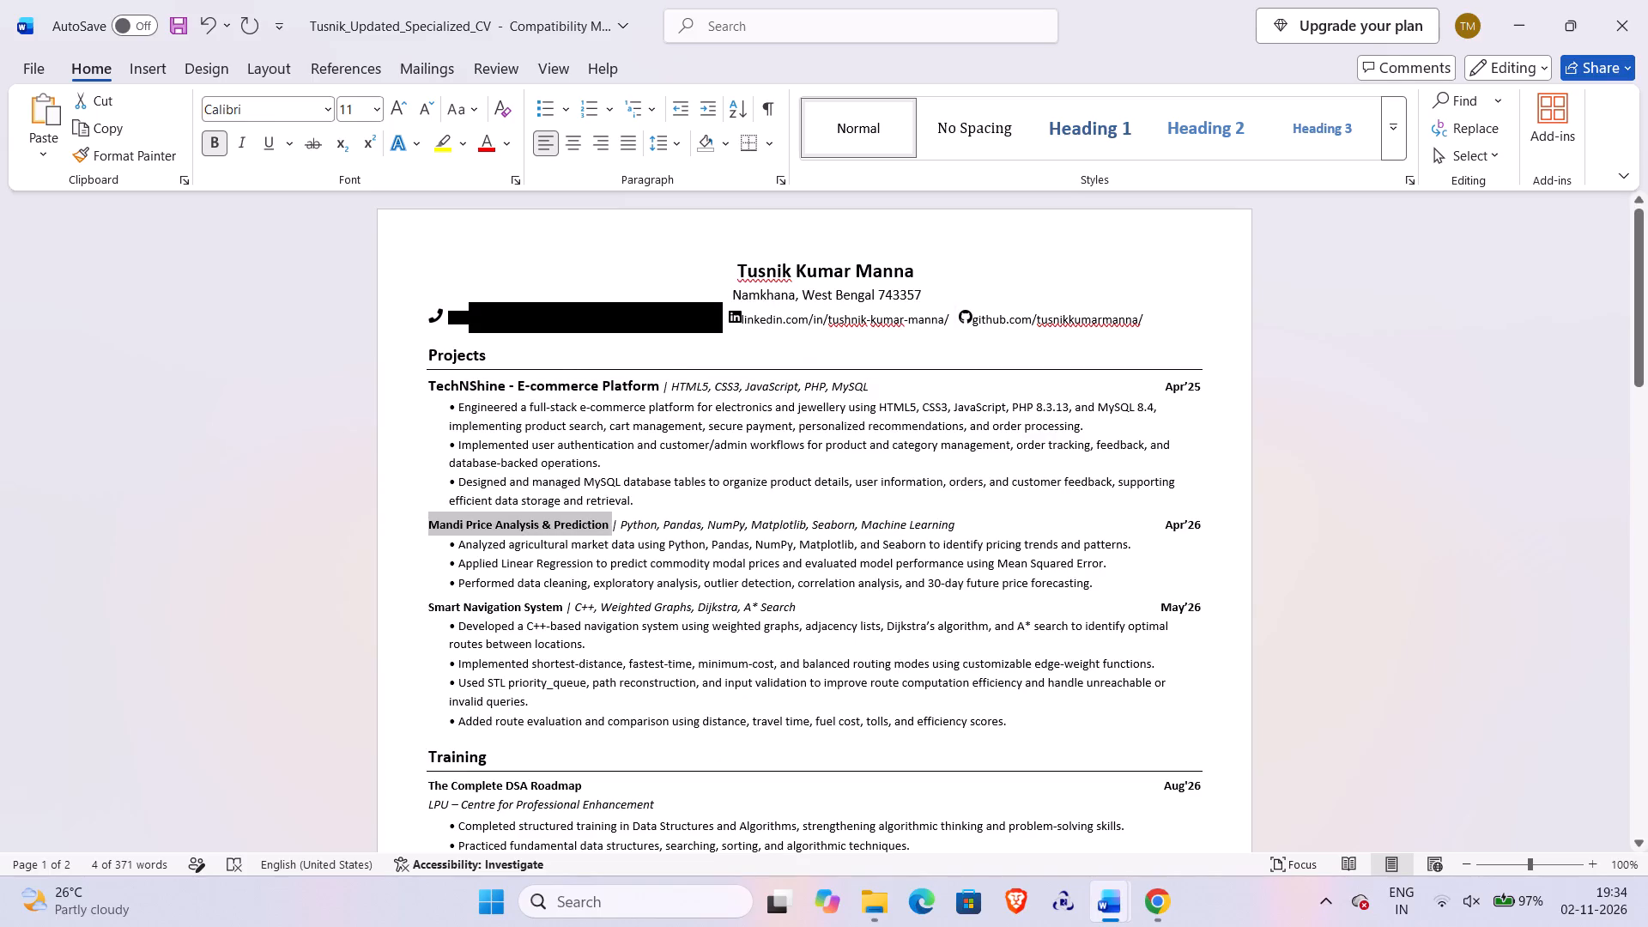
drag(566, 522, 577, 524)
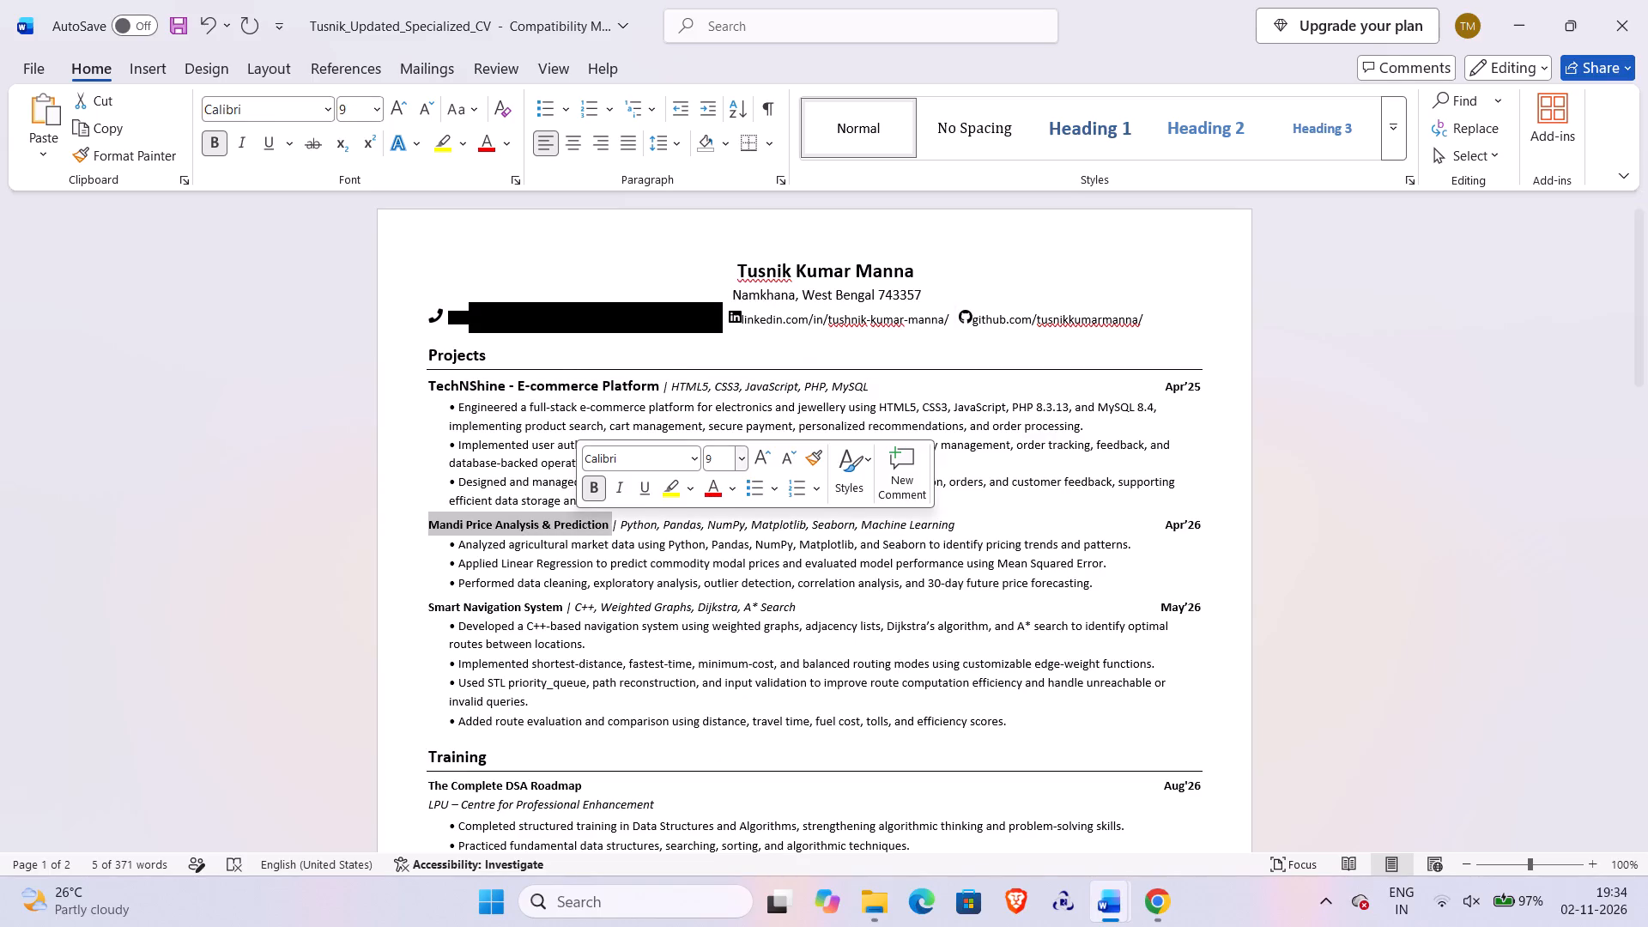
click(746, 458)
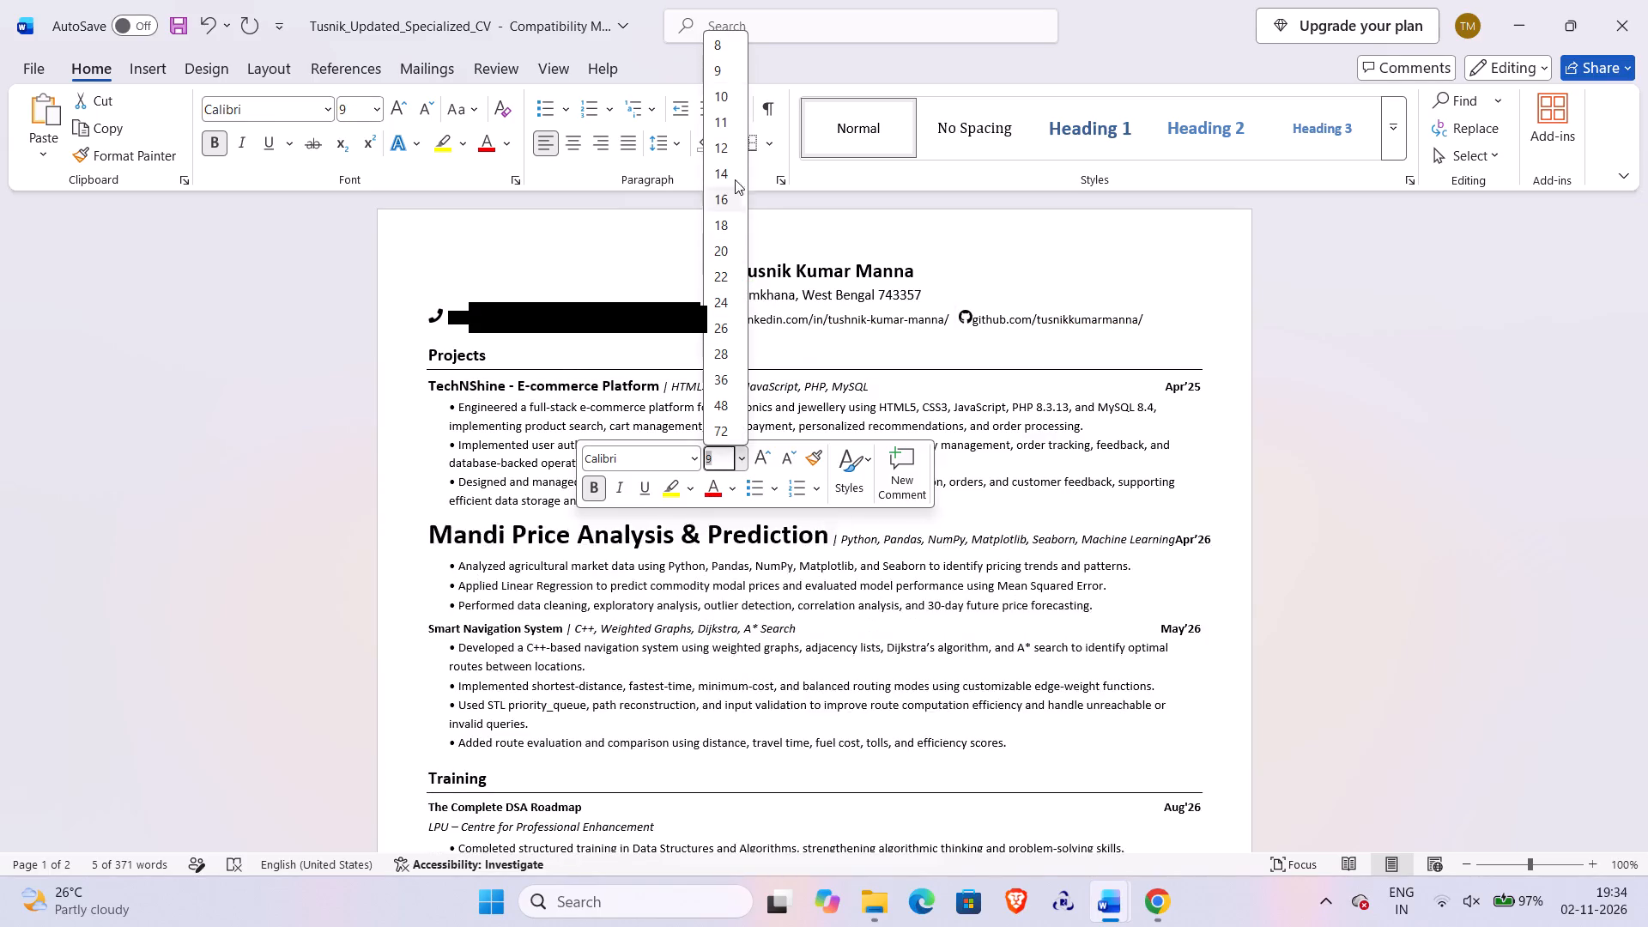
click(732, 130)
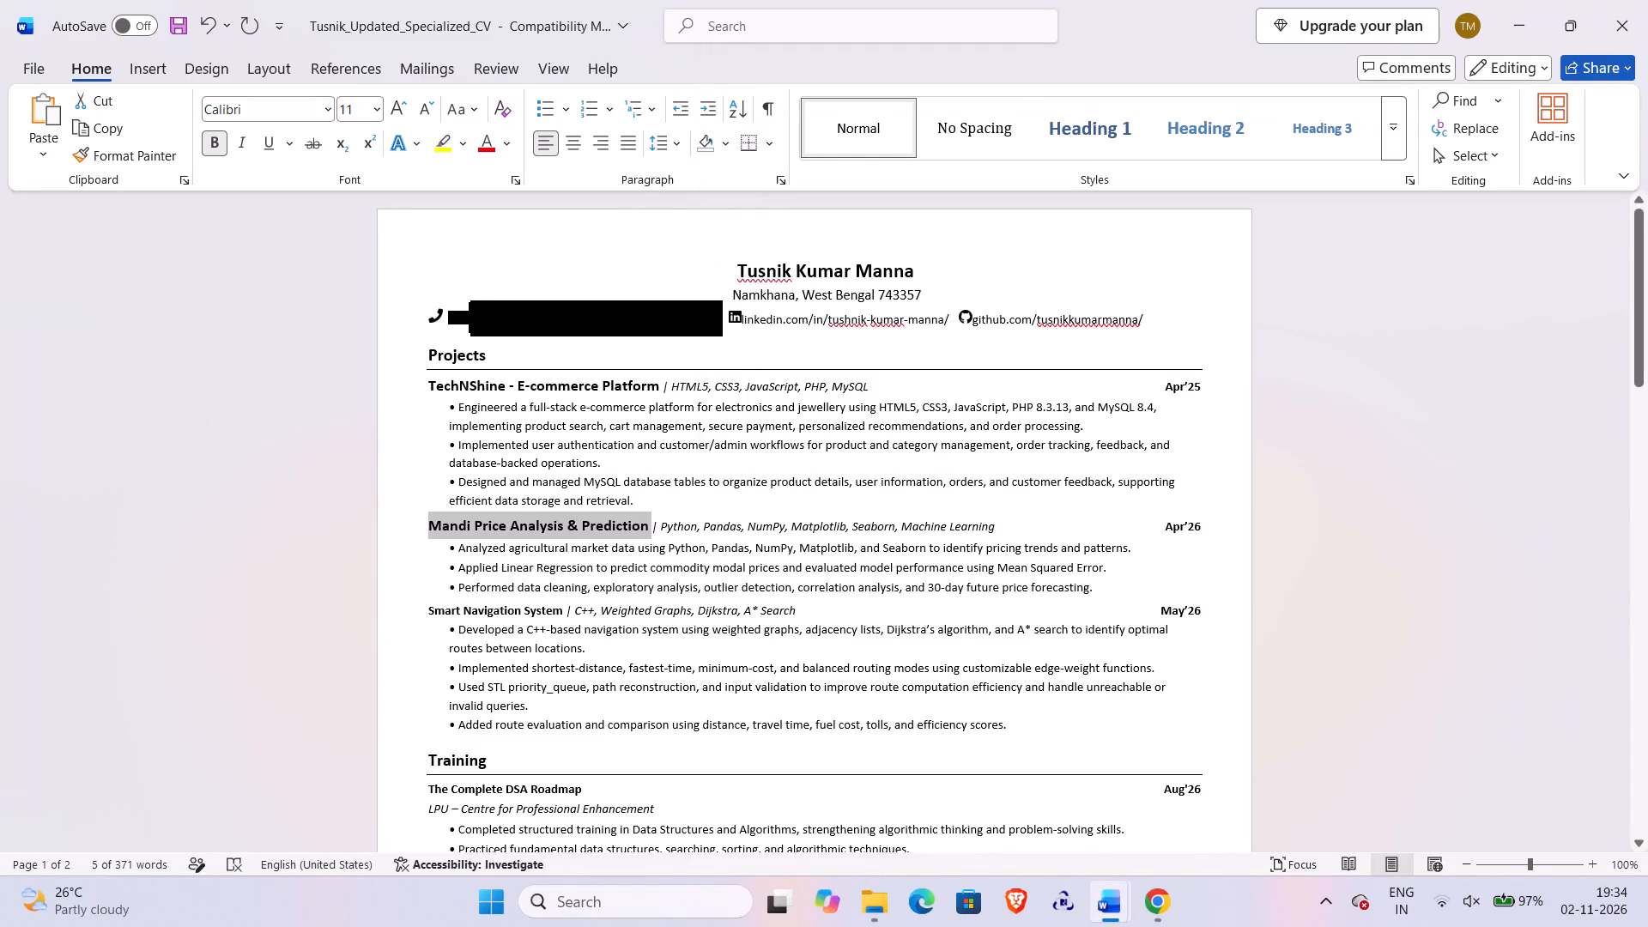
Set the font size of the Smart Navigation System project title to 11 pt.
drag(425, 614, 470, 606)
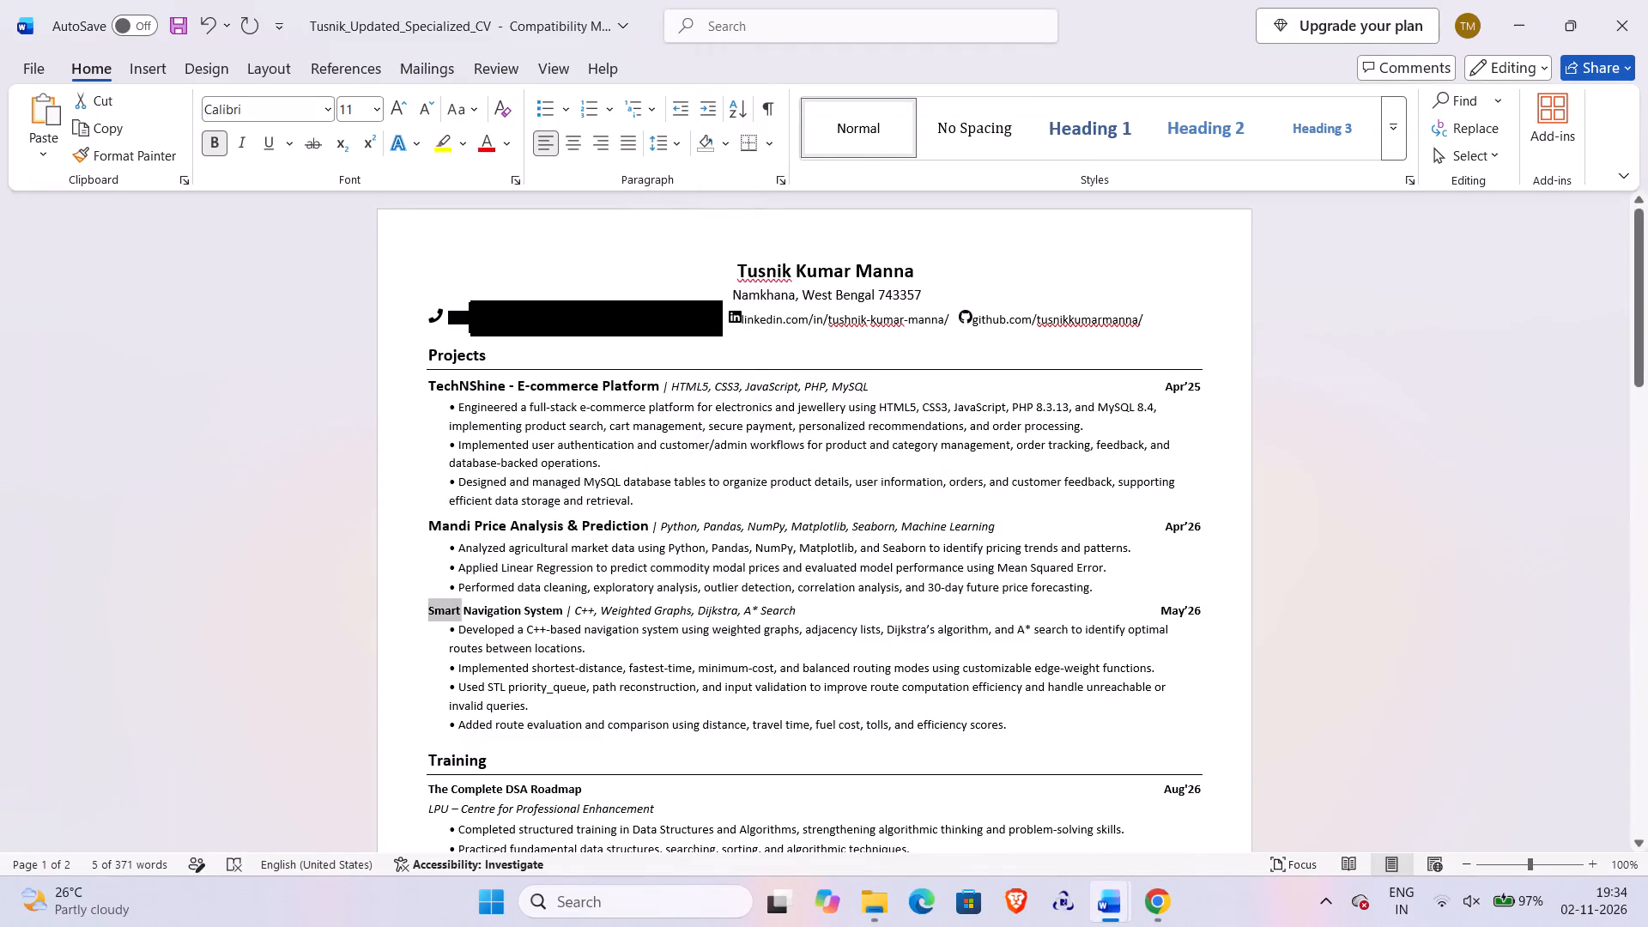
drag(470, 606, 547, 606)
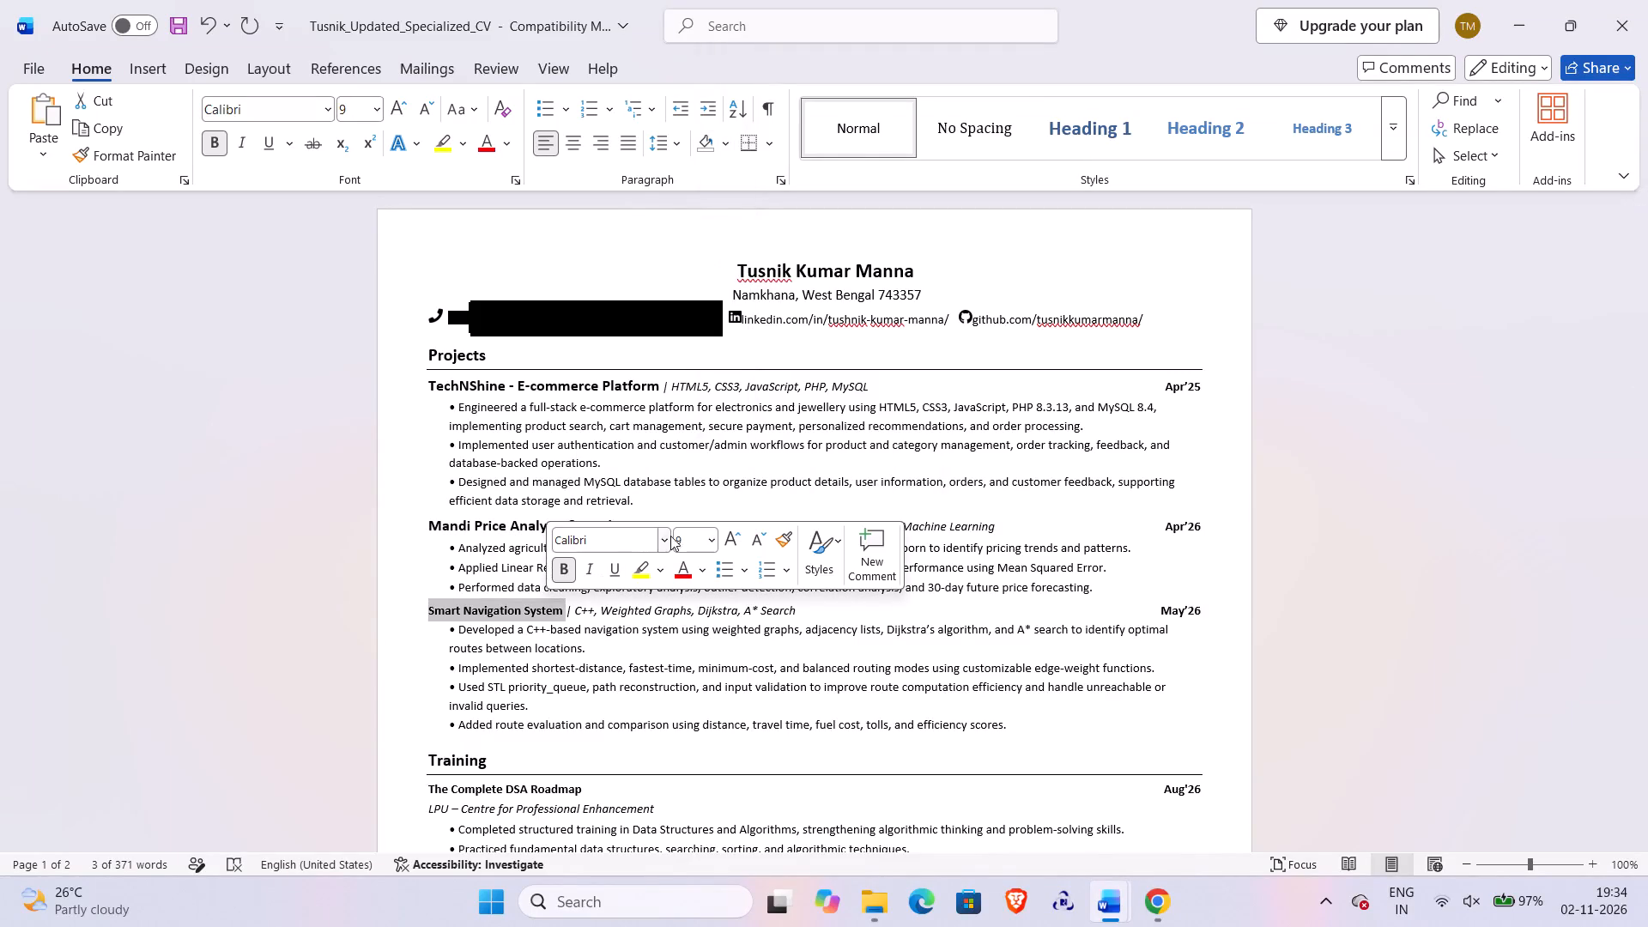
click(708, 540)
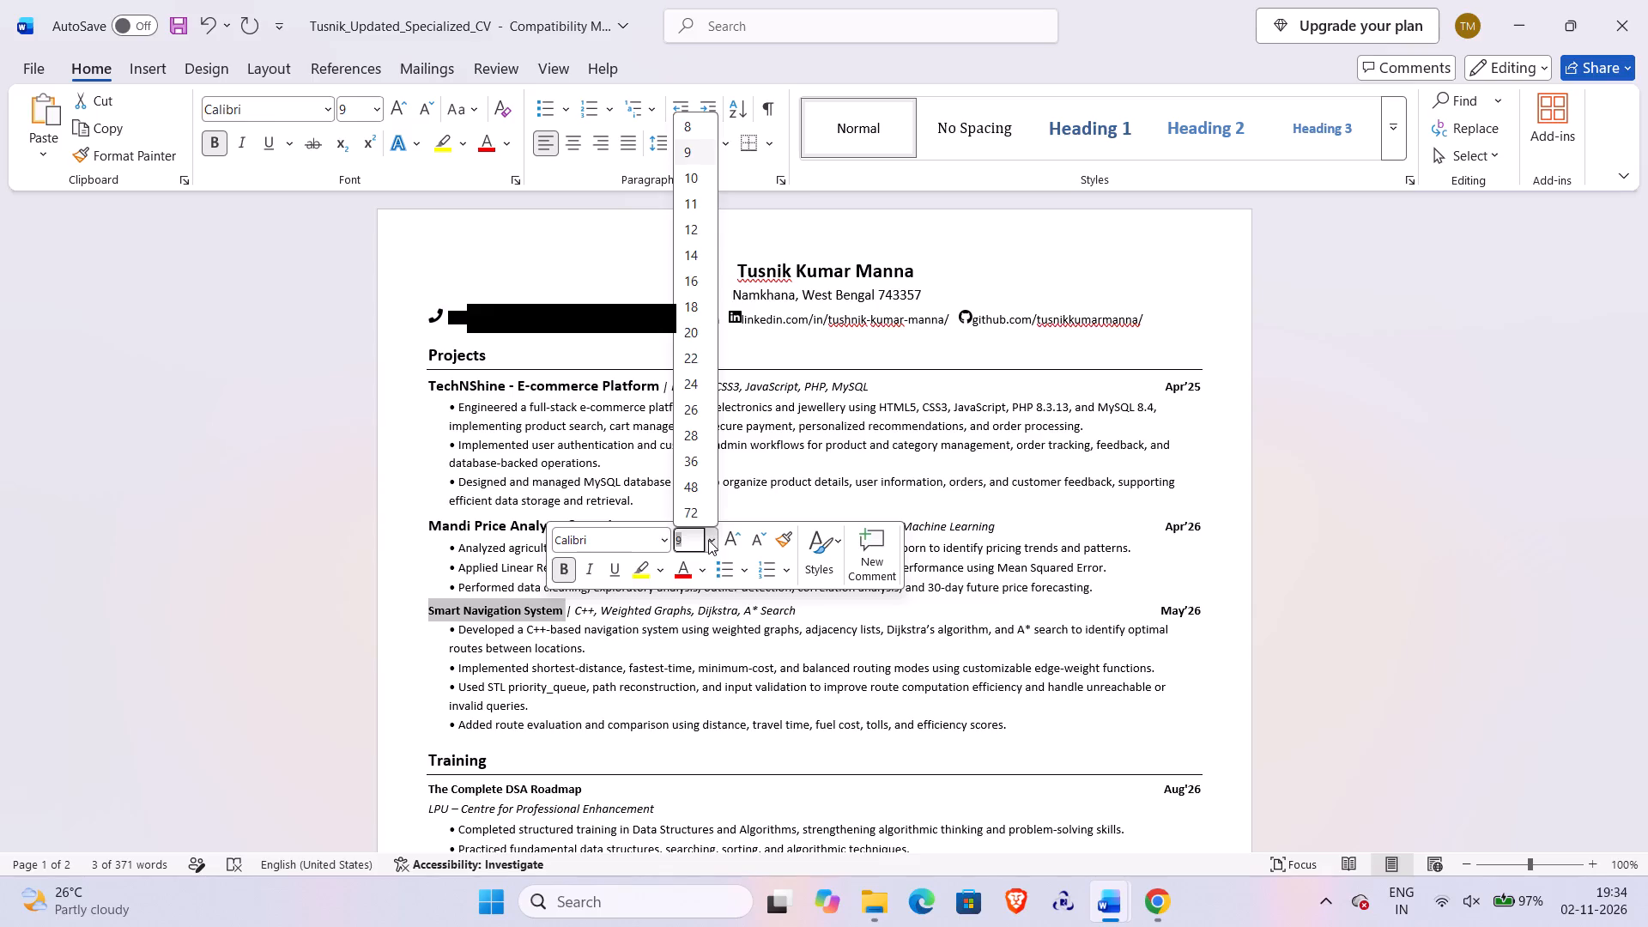
click(699, 203)
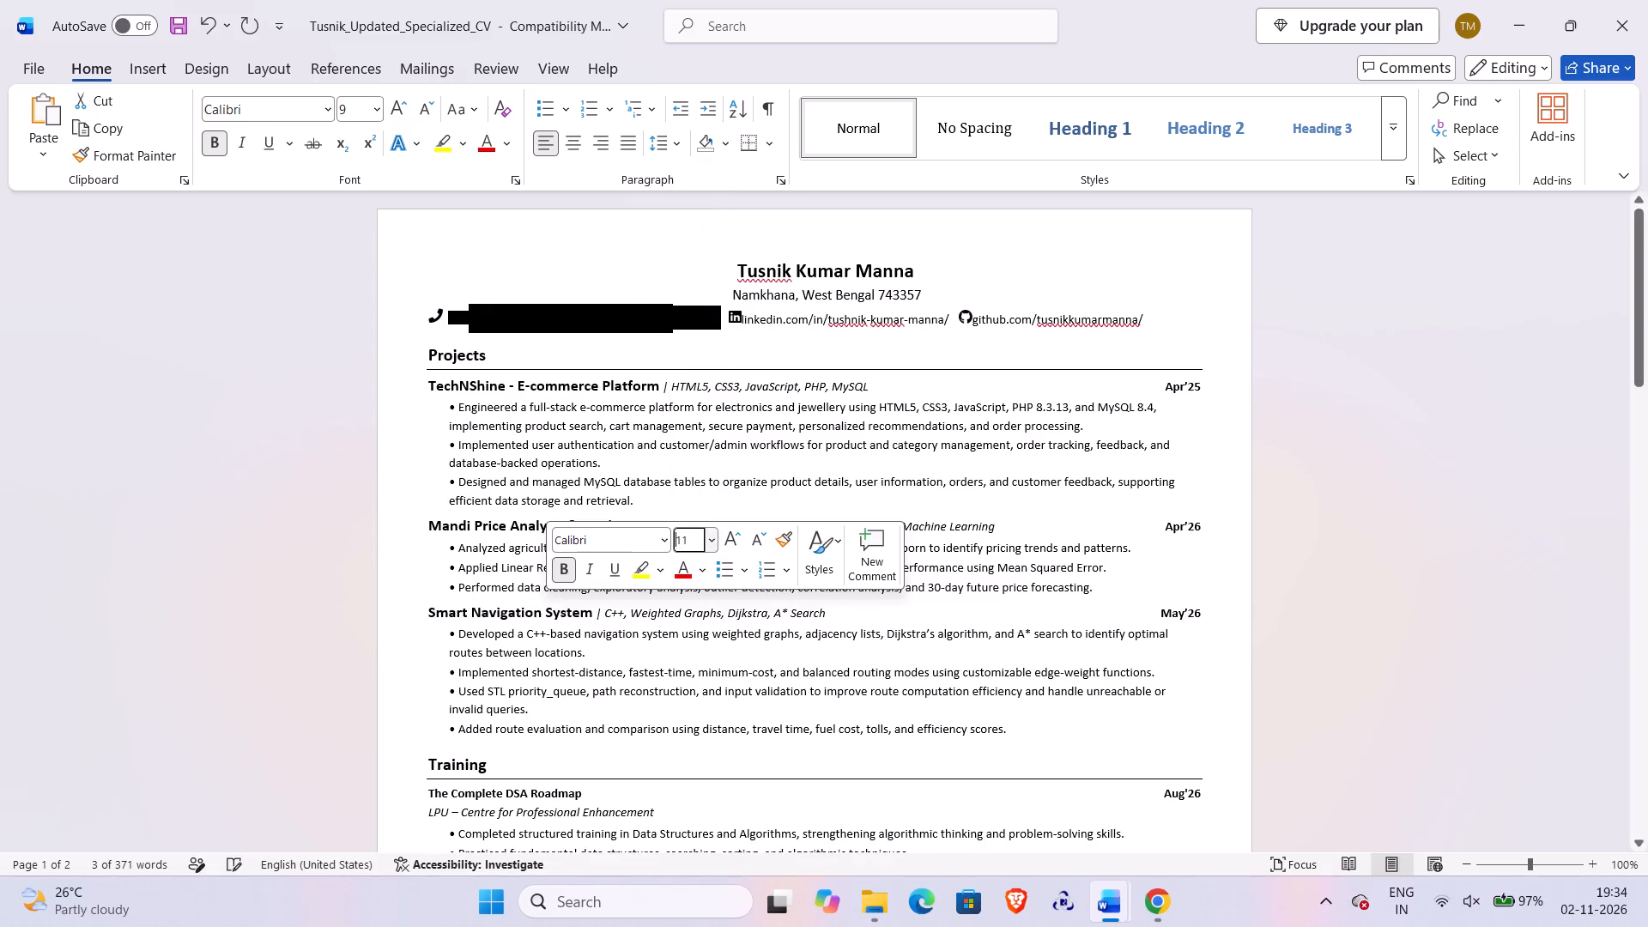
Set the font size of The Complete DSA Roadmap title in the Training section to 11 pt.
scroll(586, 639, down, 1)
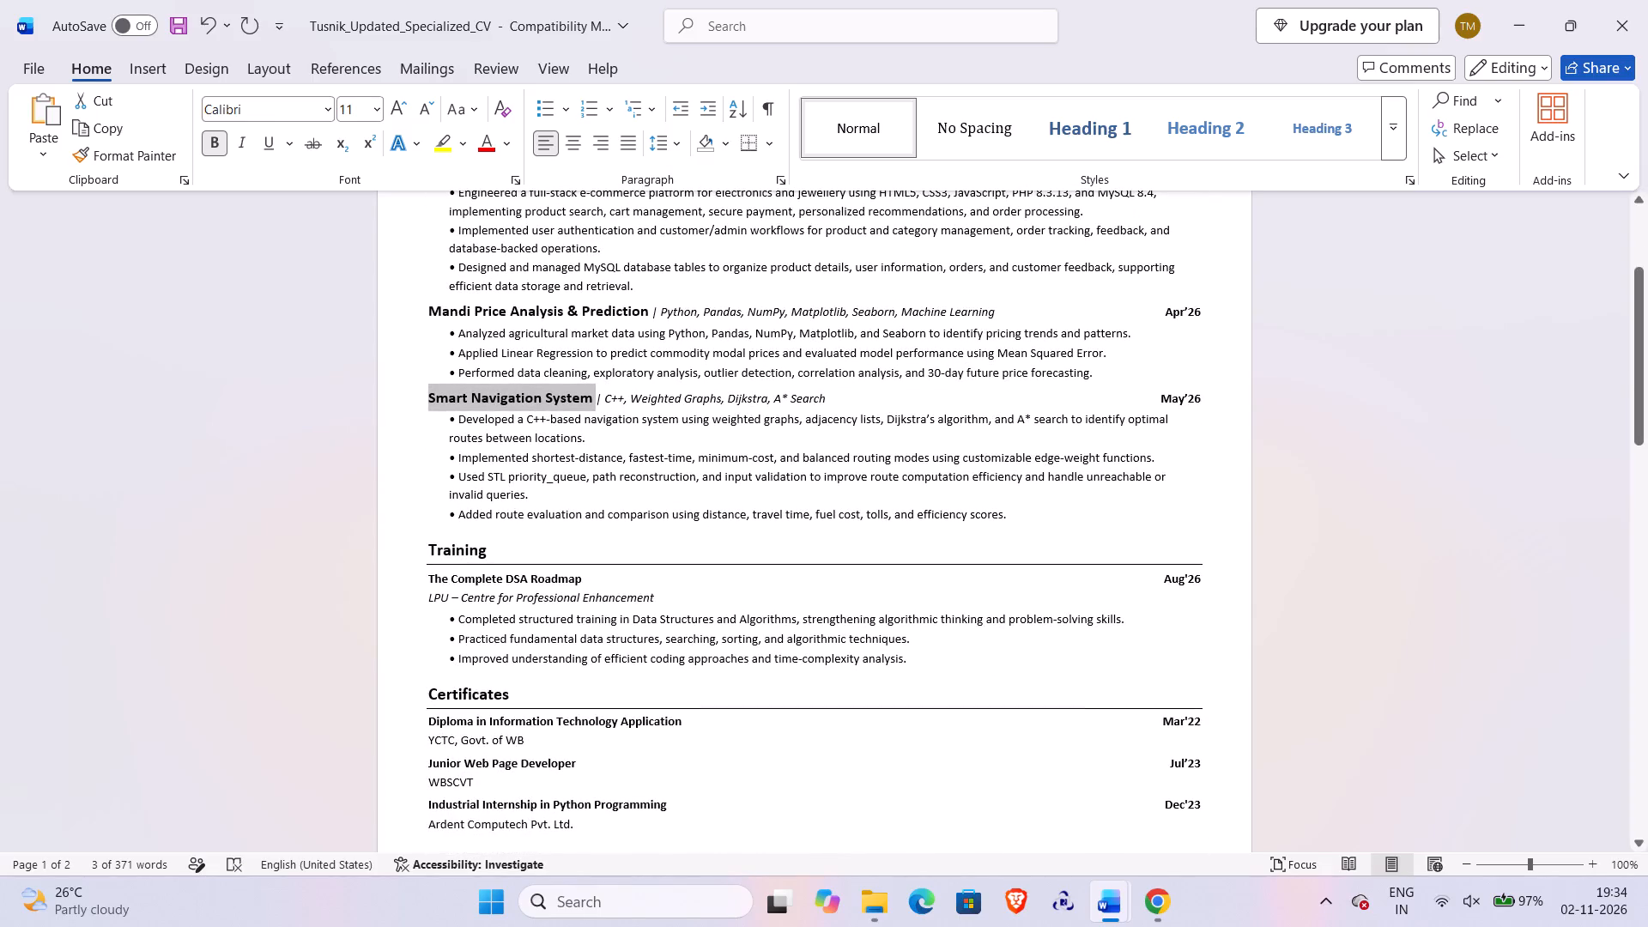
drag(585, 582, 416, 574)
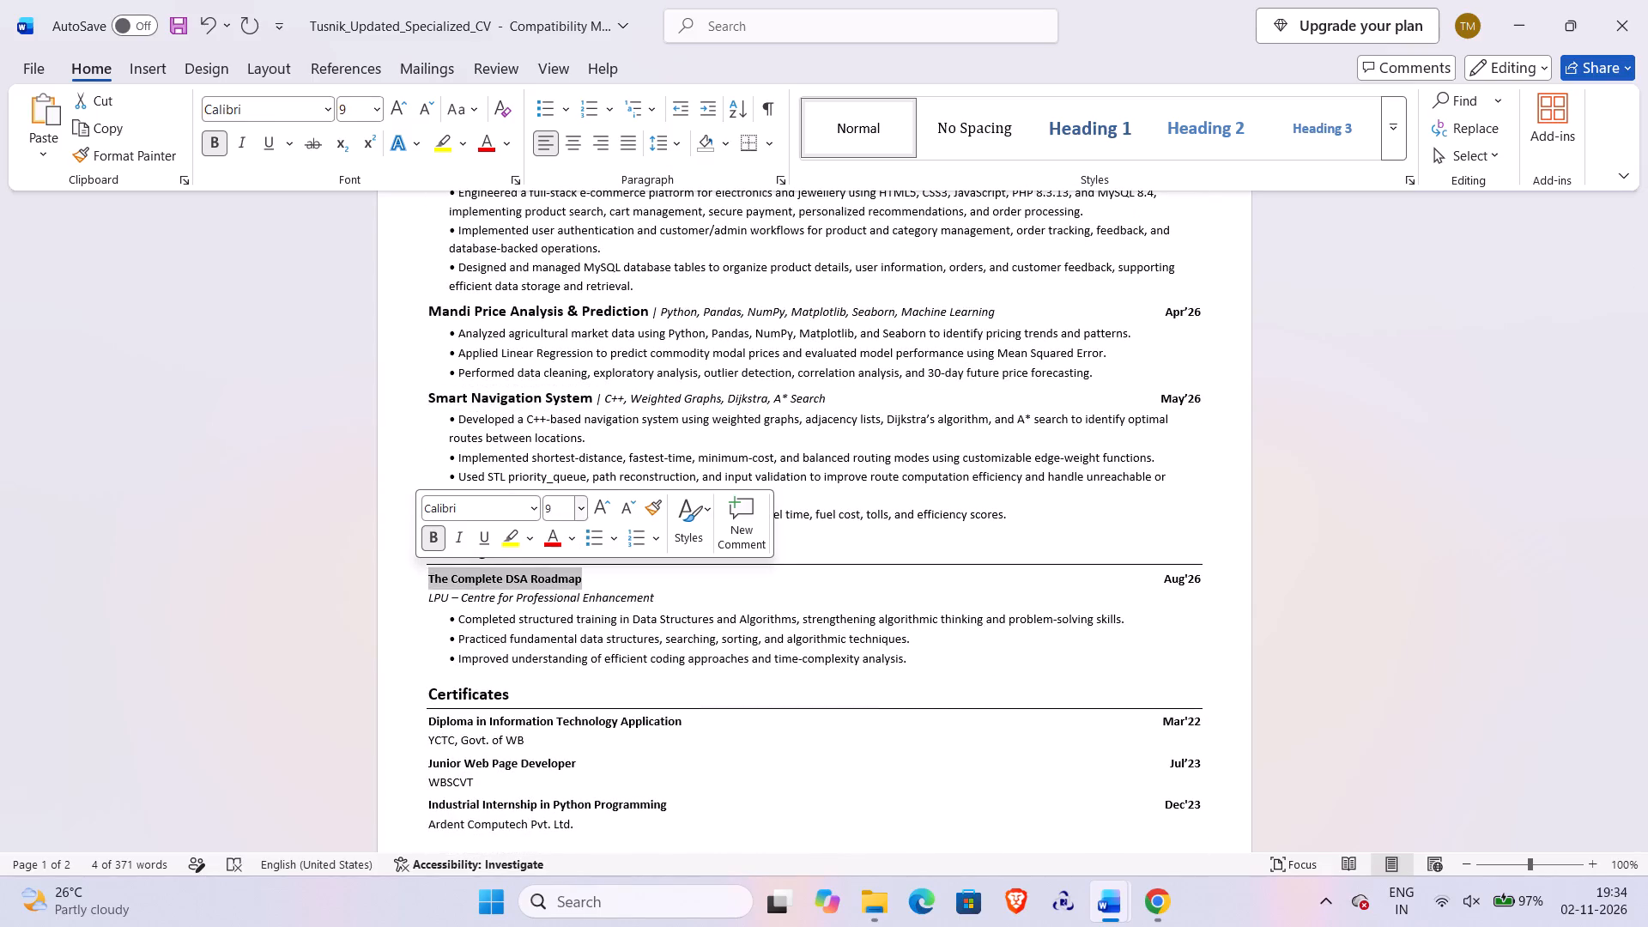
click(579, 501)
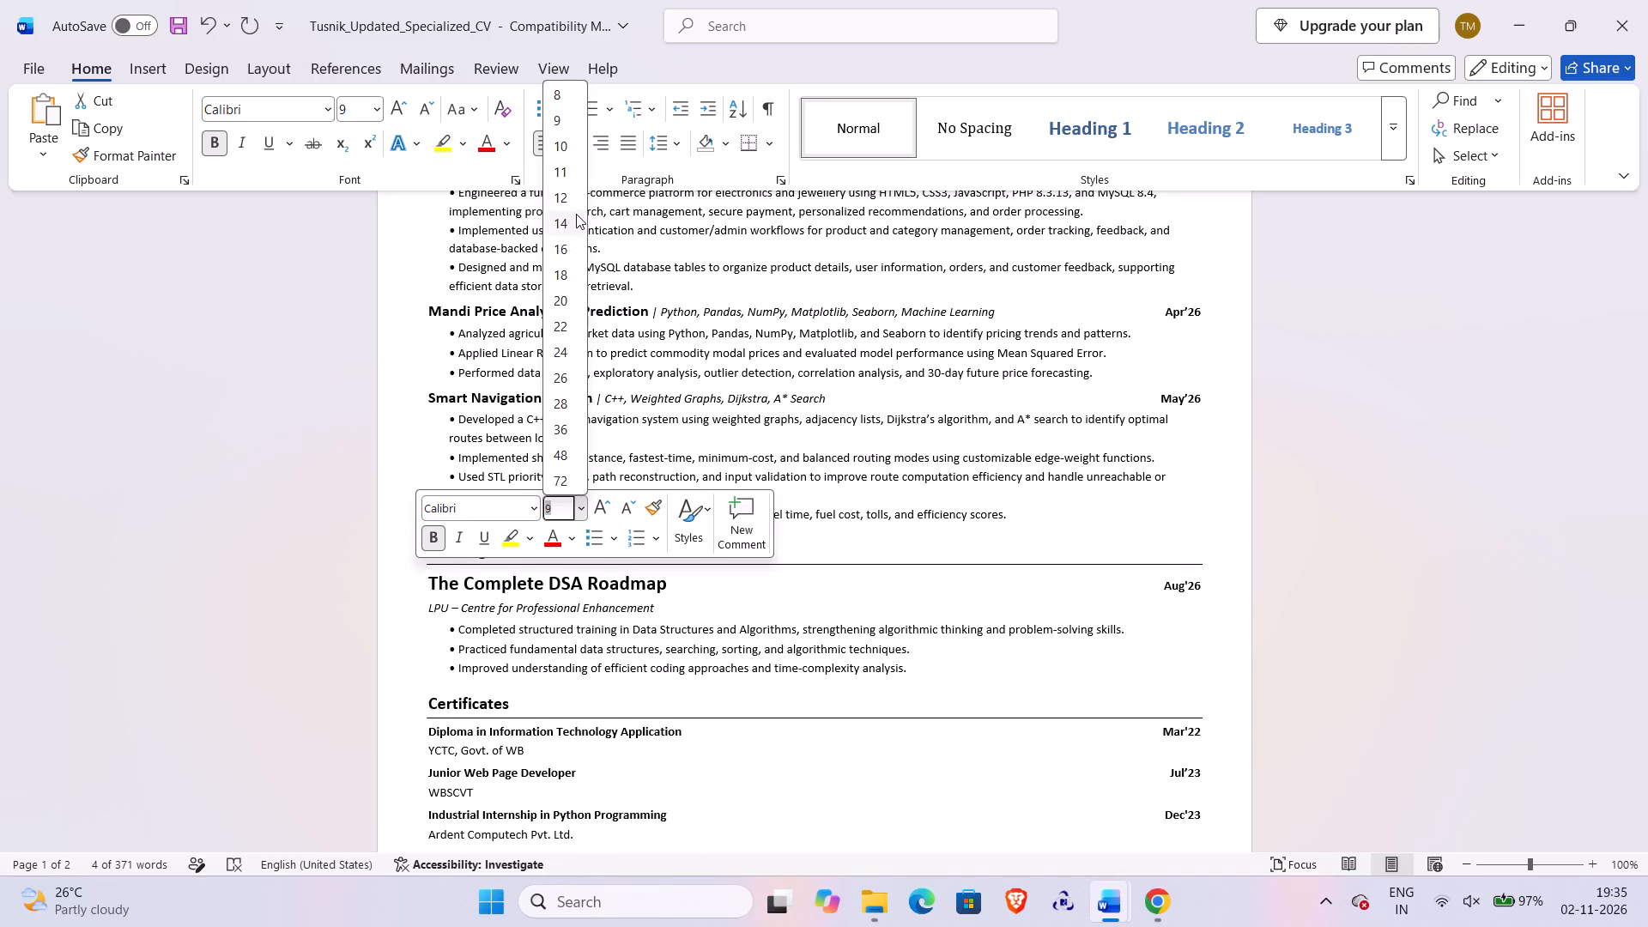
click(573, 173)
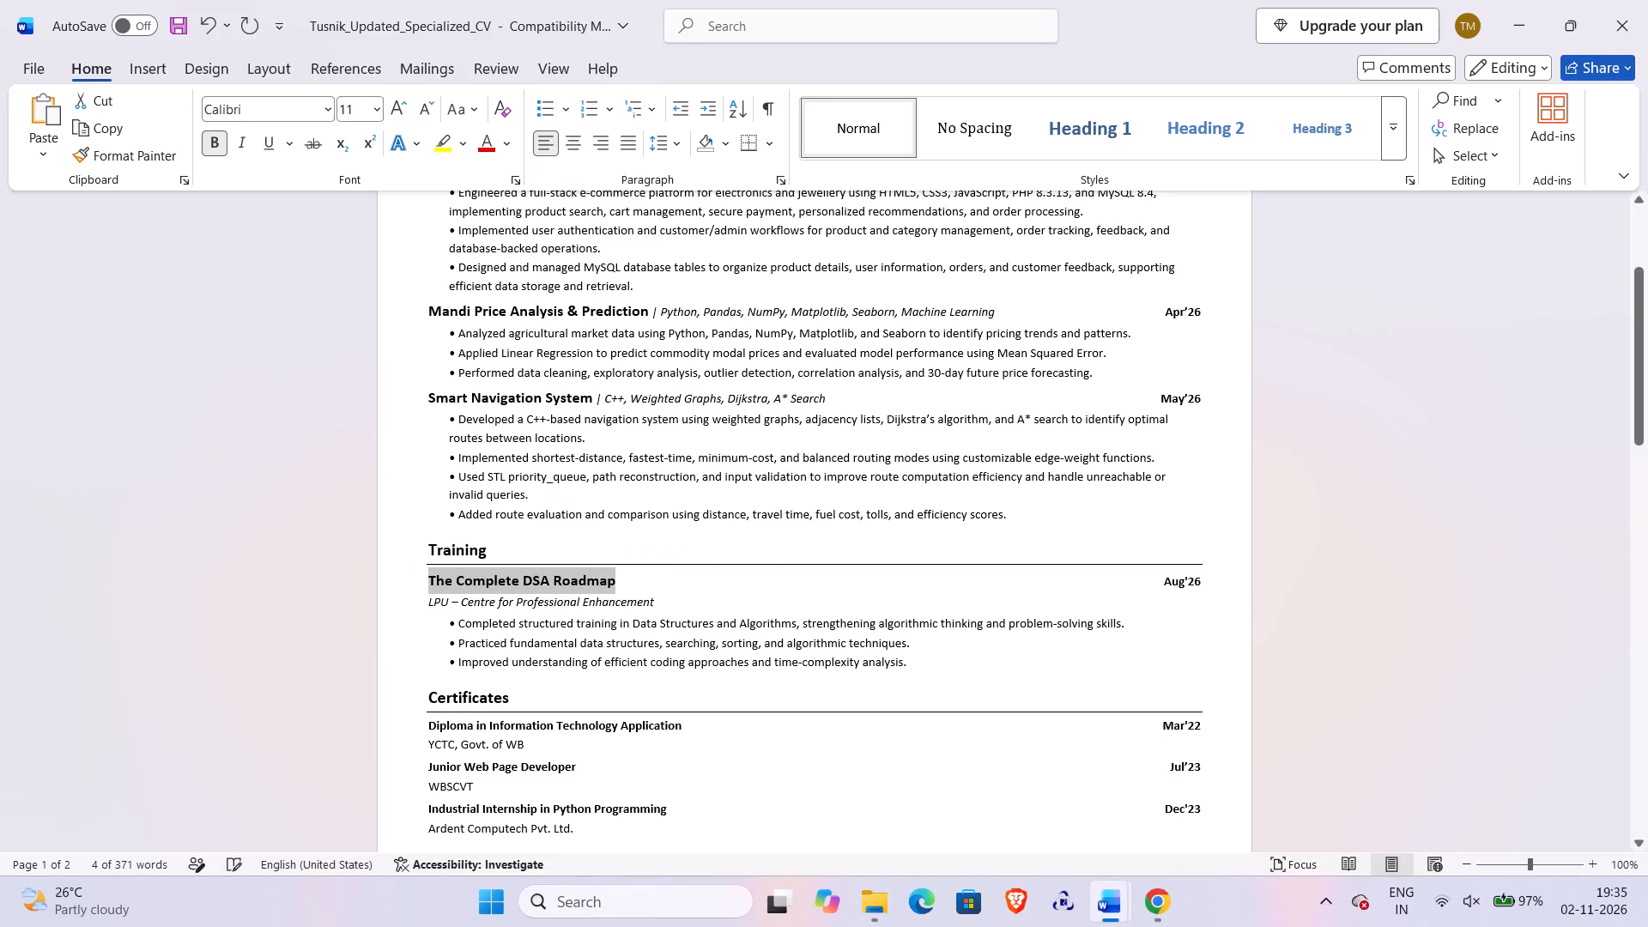
Reduce the font size of The Complete DSA Roadmap title in the Training section to 10 pt.
scroll(649, 737, down, 1)
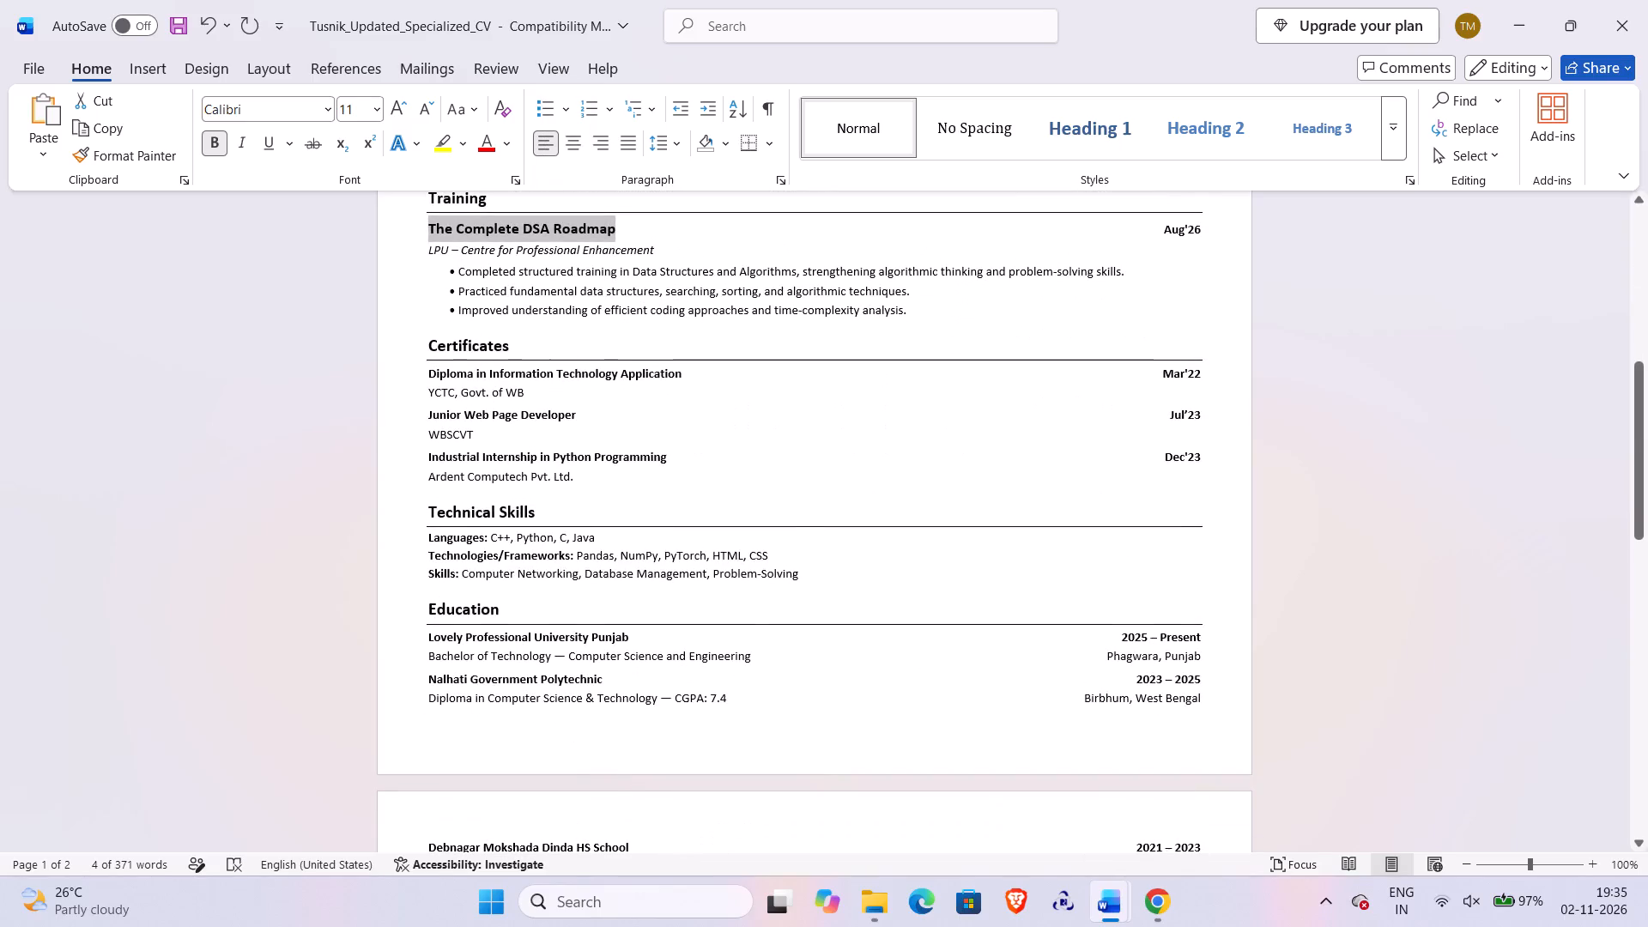
scroll(649, 737, up, 1)
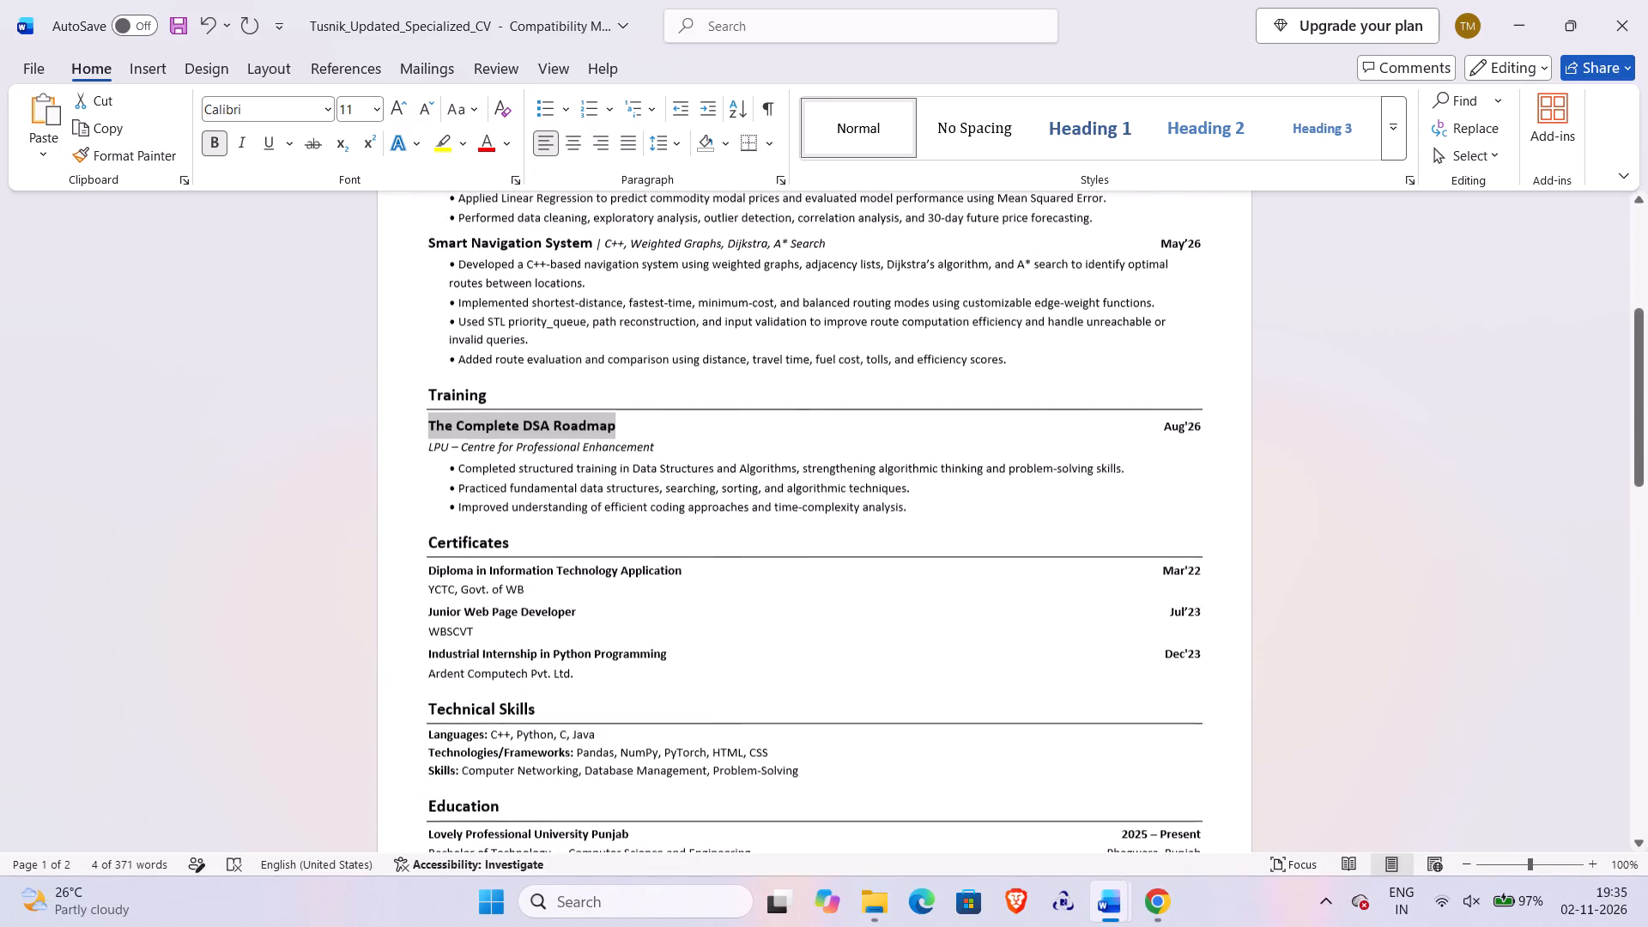
scroll(649, 737, up, 3)
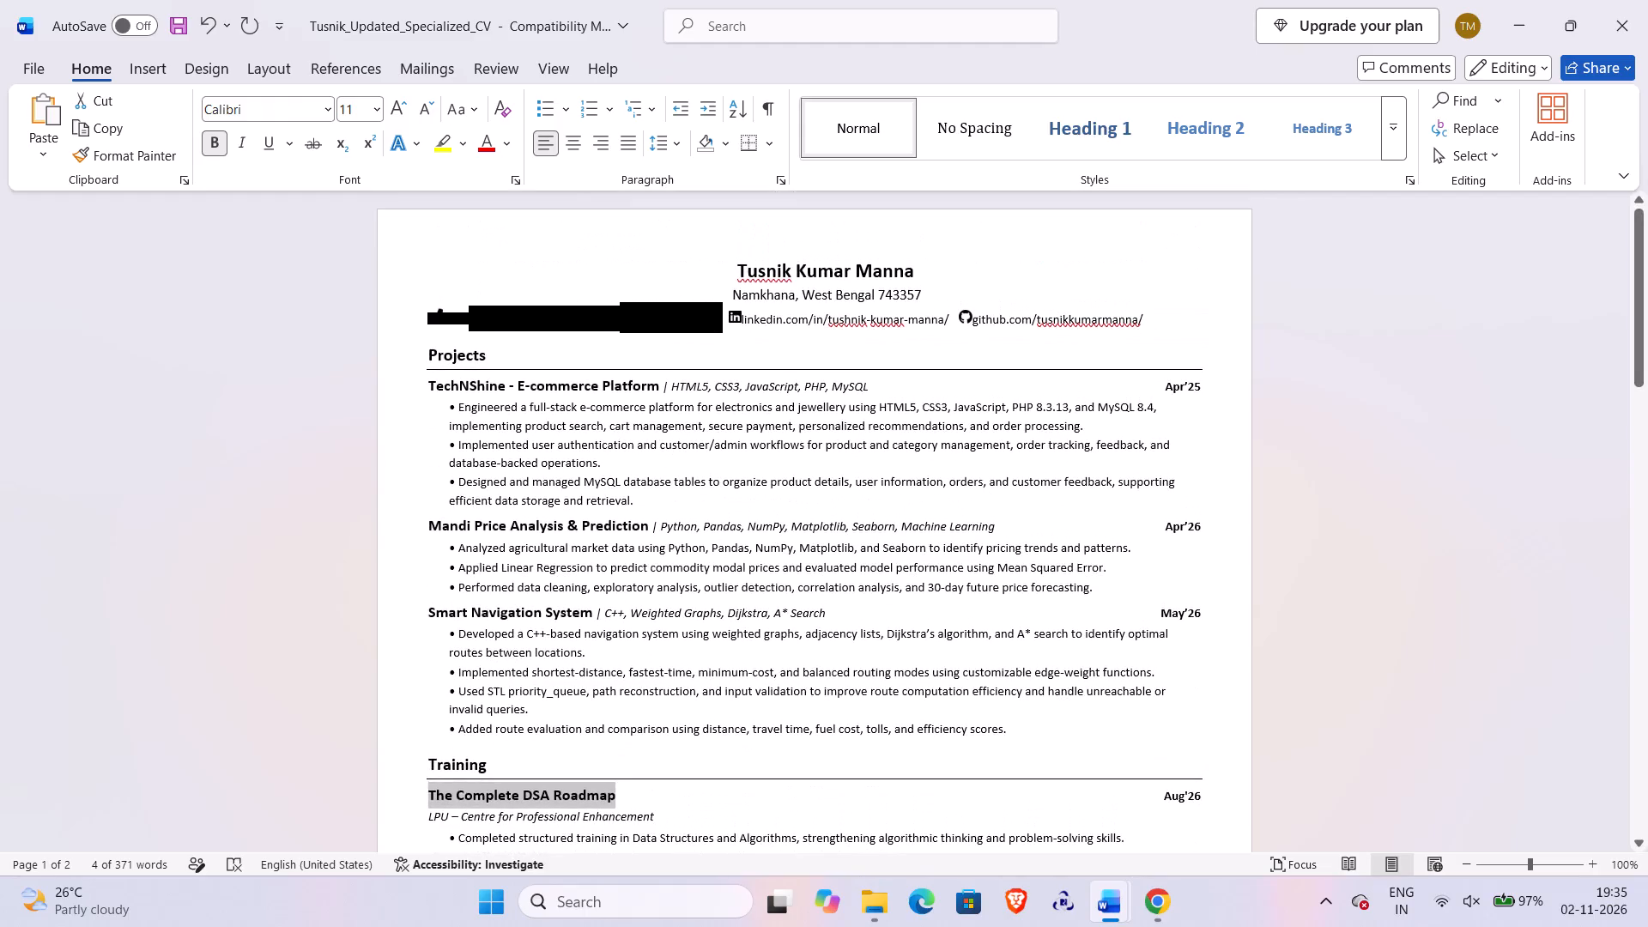
click(623, 813)
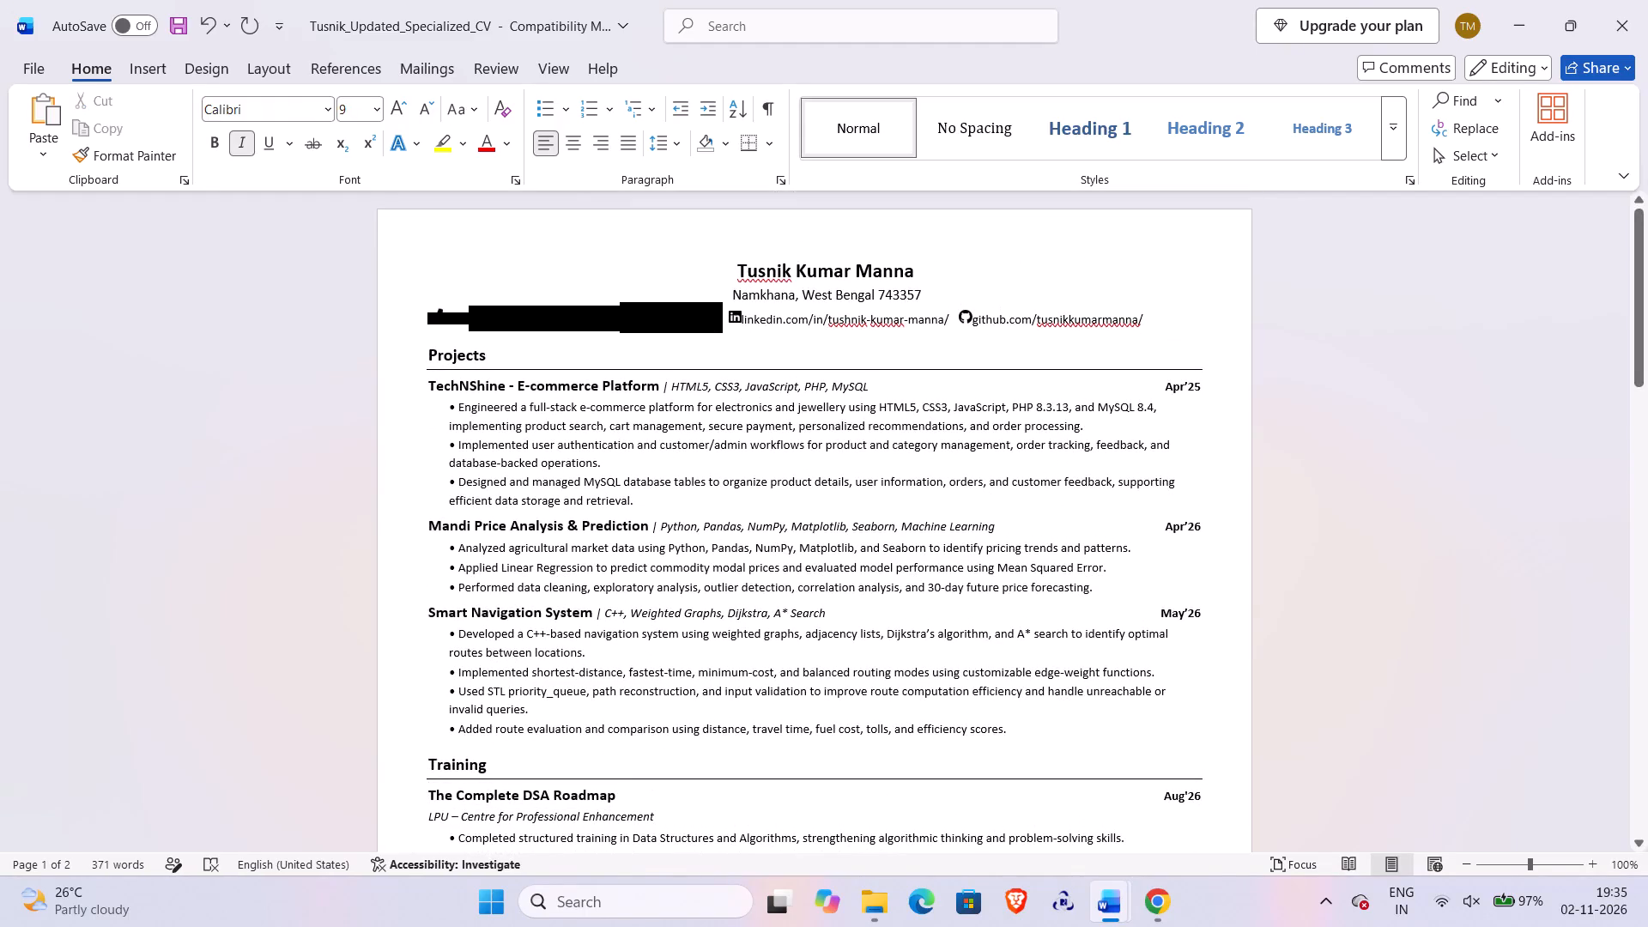
drag(617, 800, 436, 791)
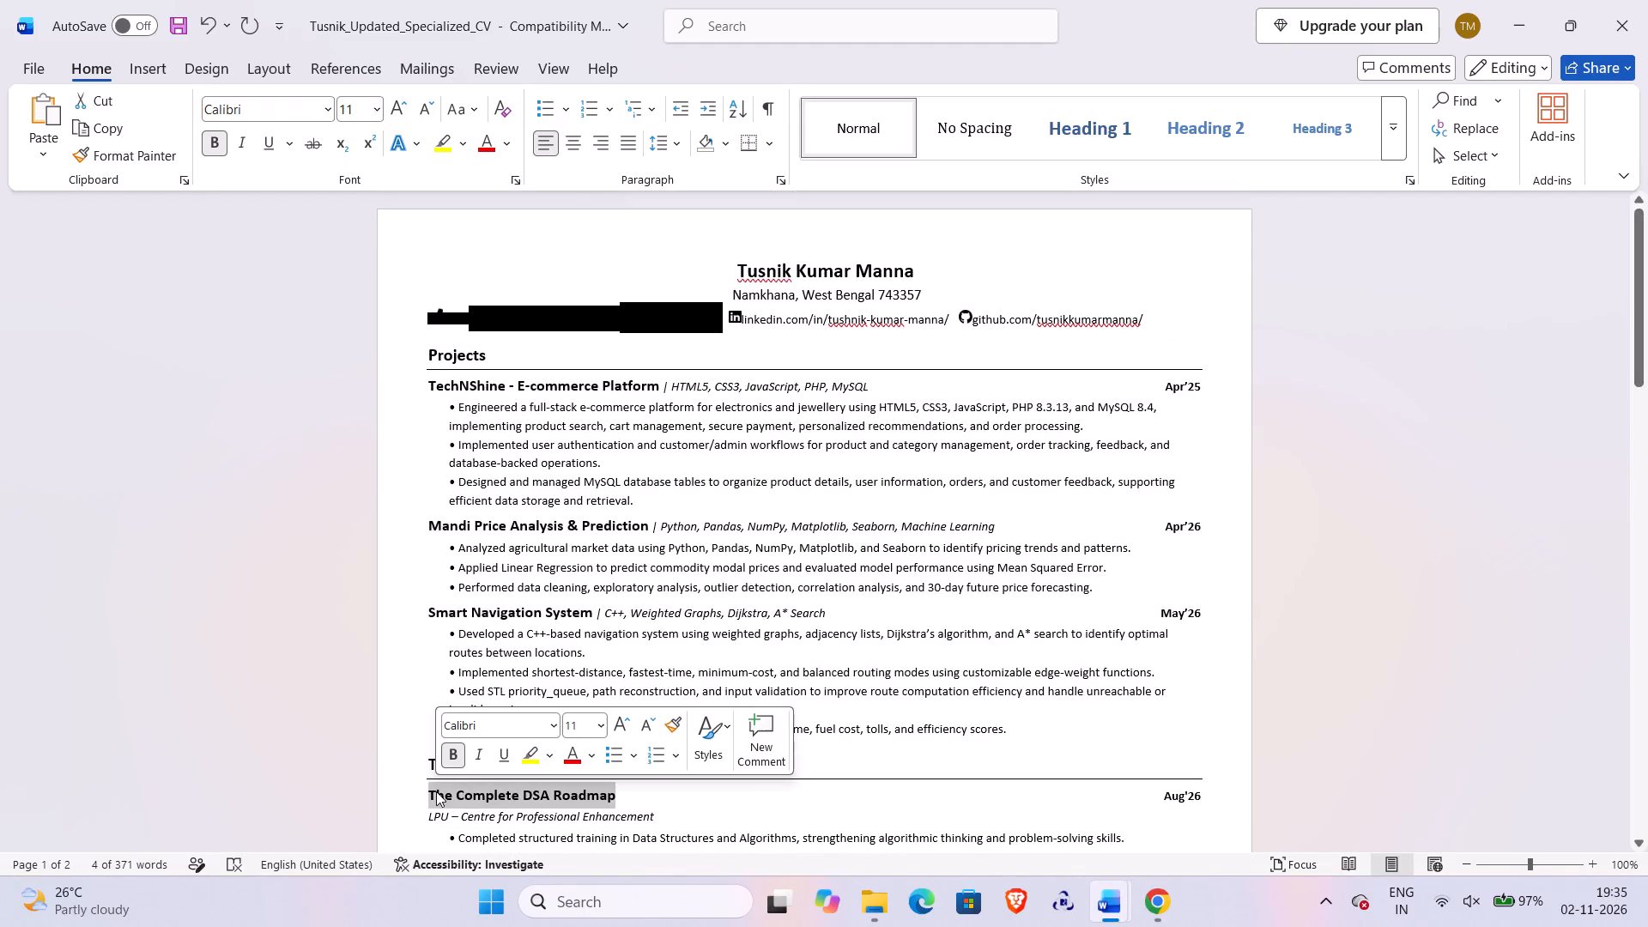
click(601, 718)
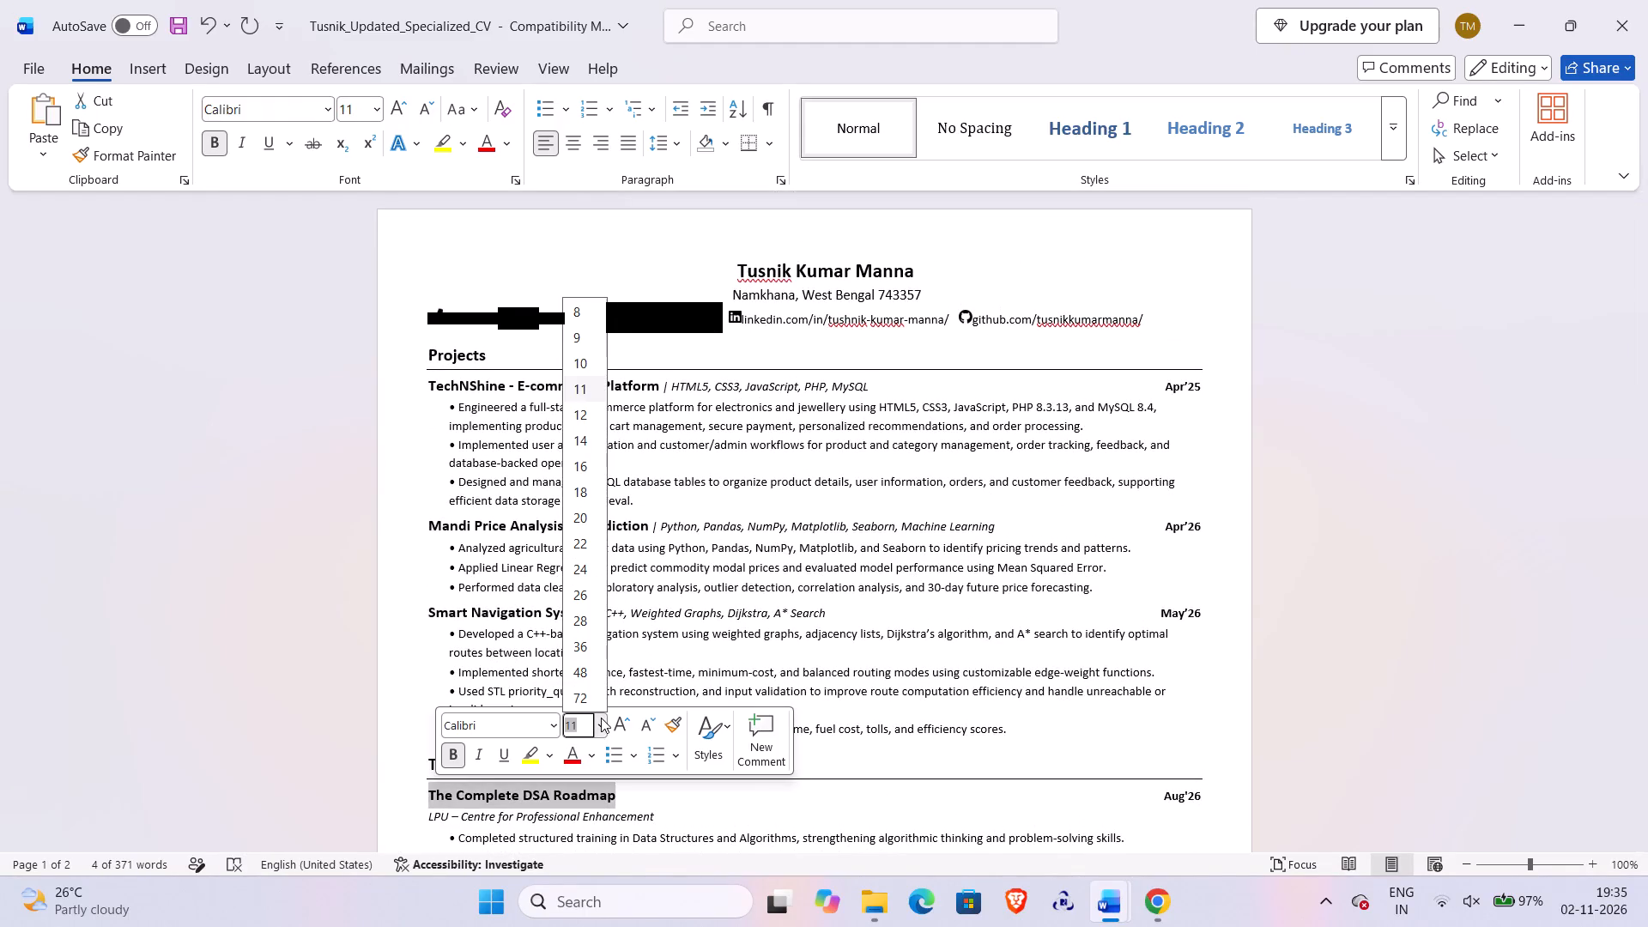
click(588, 368)
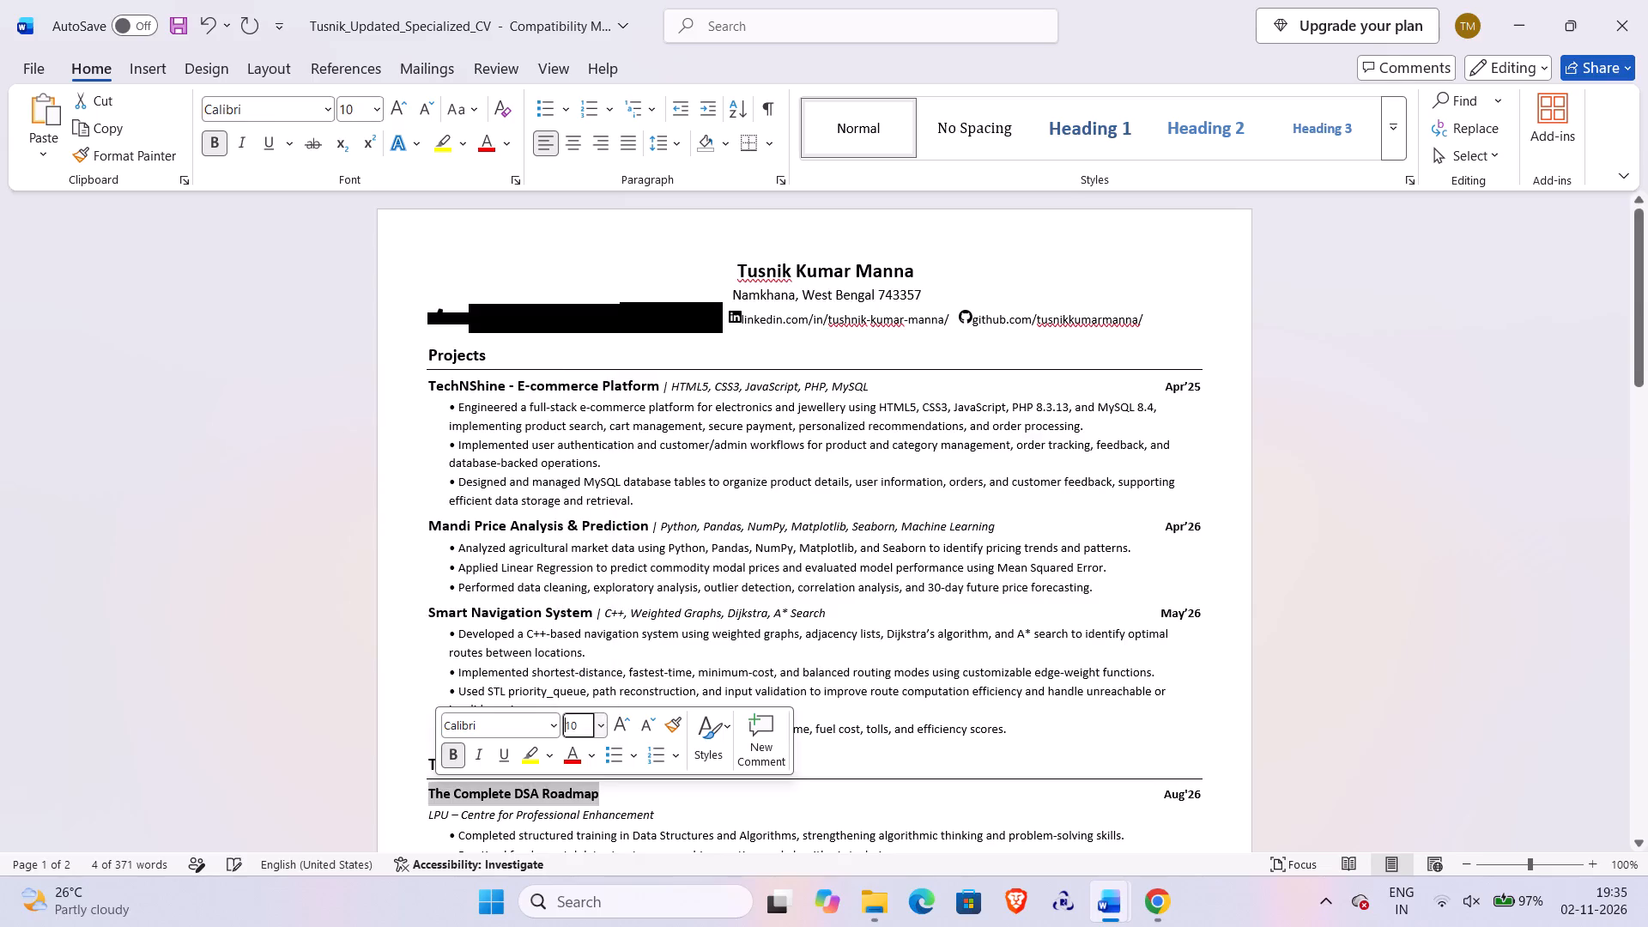
Reduce the font size of the Mandi Price Analysis & Prediction and TechNShine - E-commerce Platform project titles to 10 pt.
click(647, 527)
drag(647, 527, 437, 522)
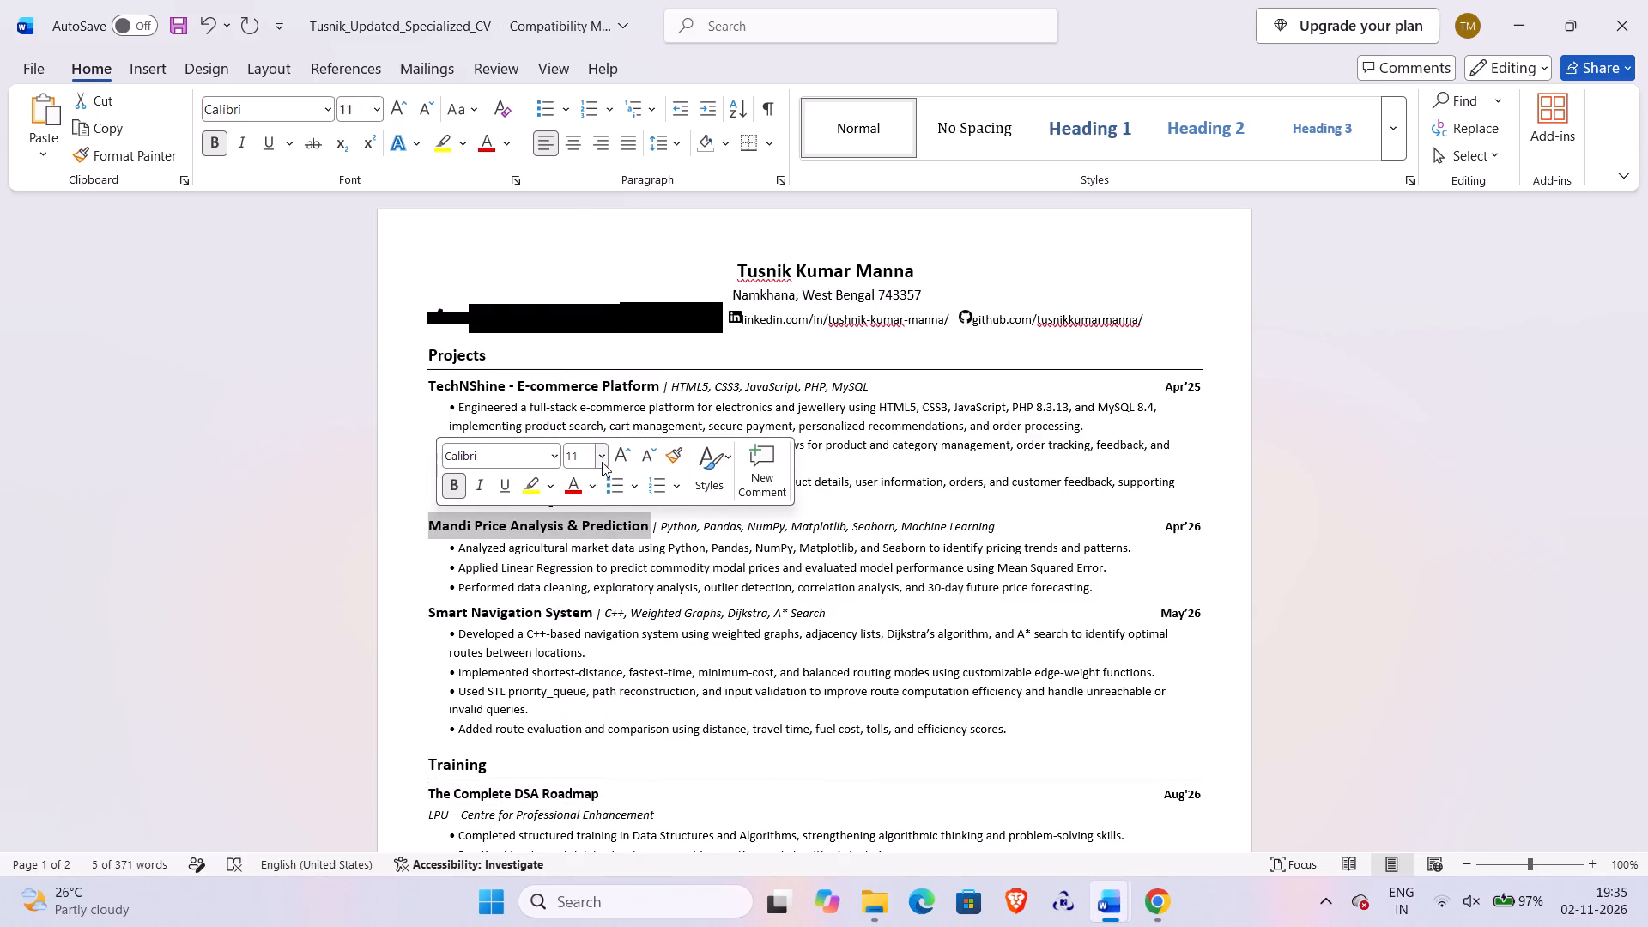
click(602, 460)
click(606, 86)
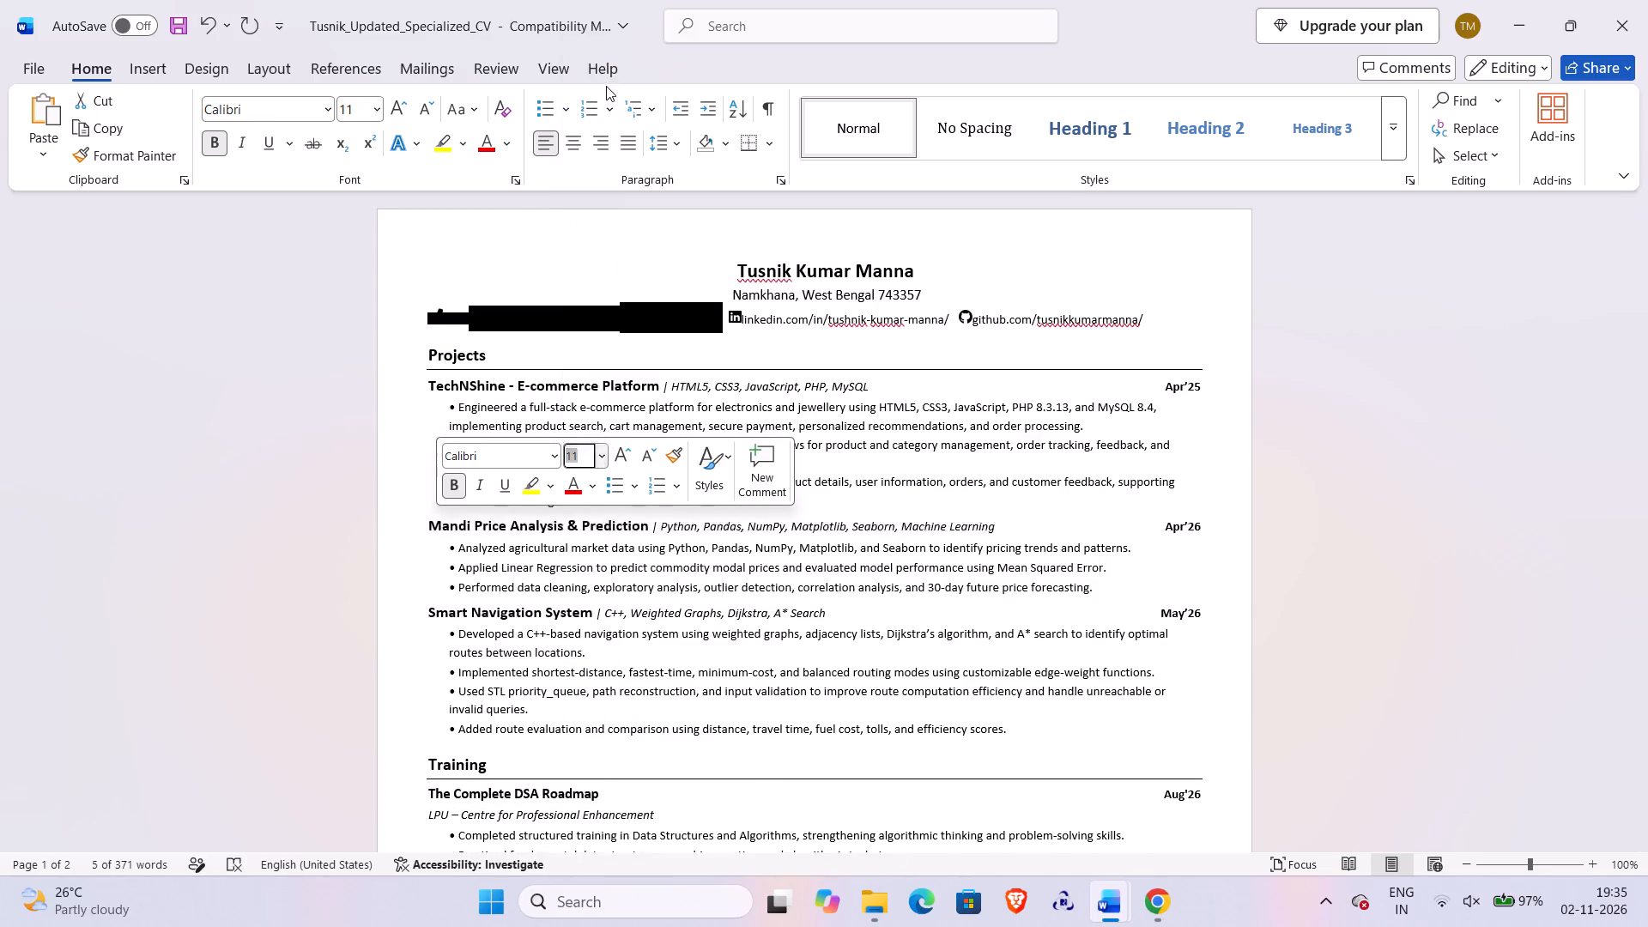
drag(662, 387, 661, 387)
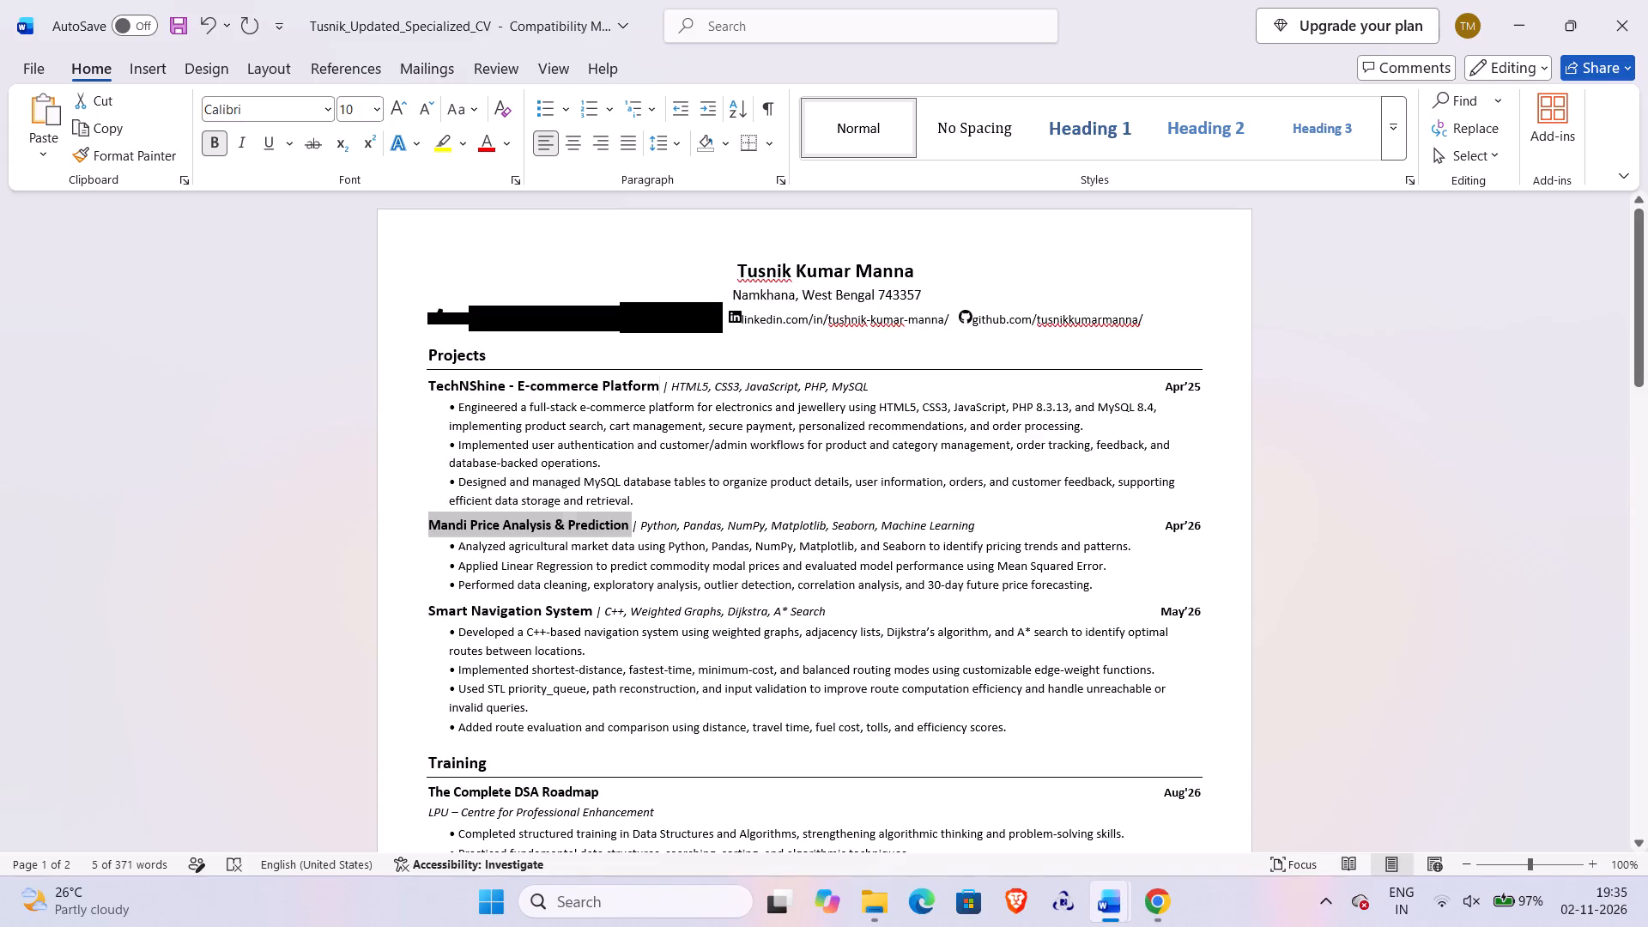
drag(661, 387, 451, 383)
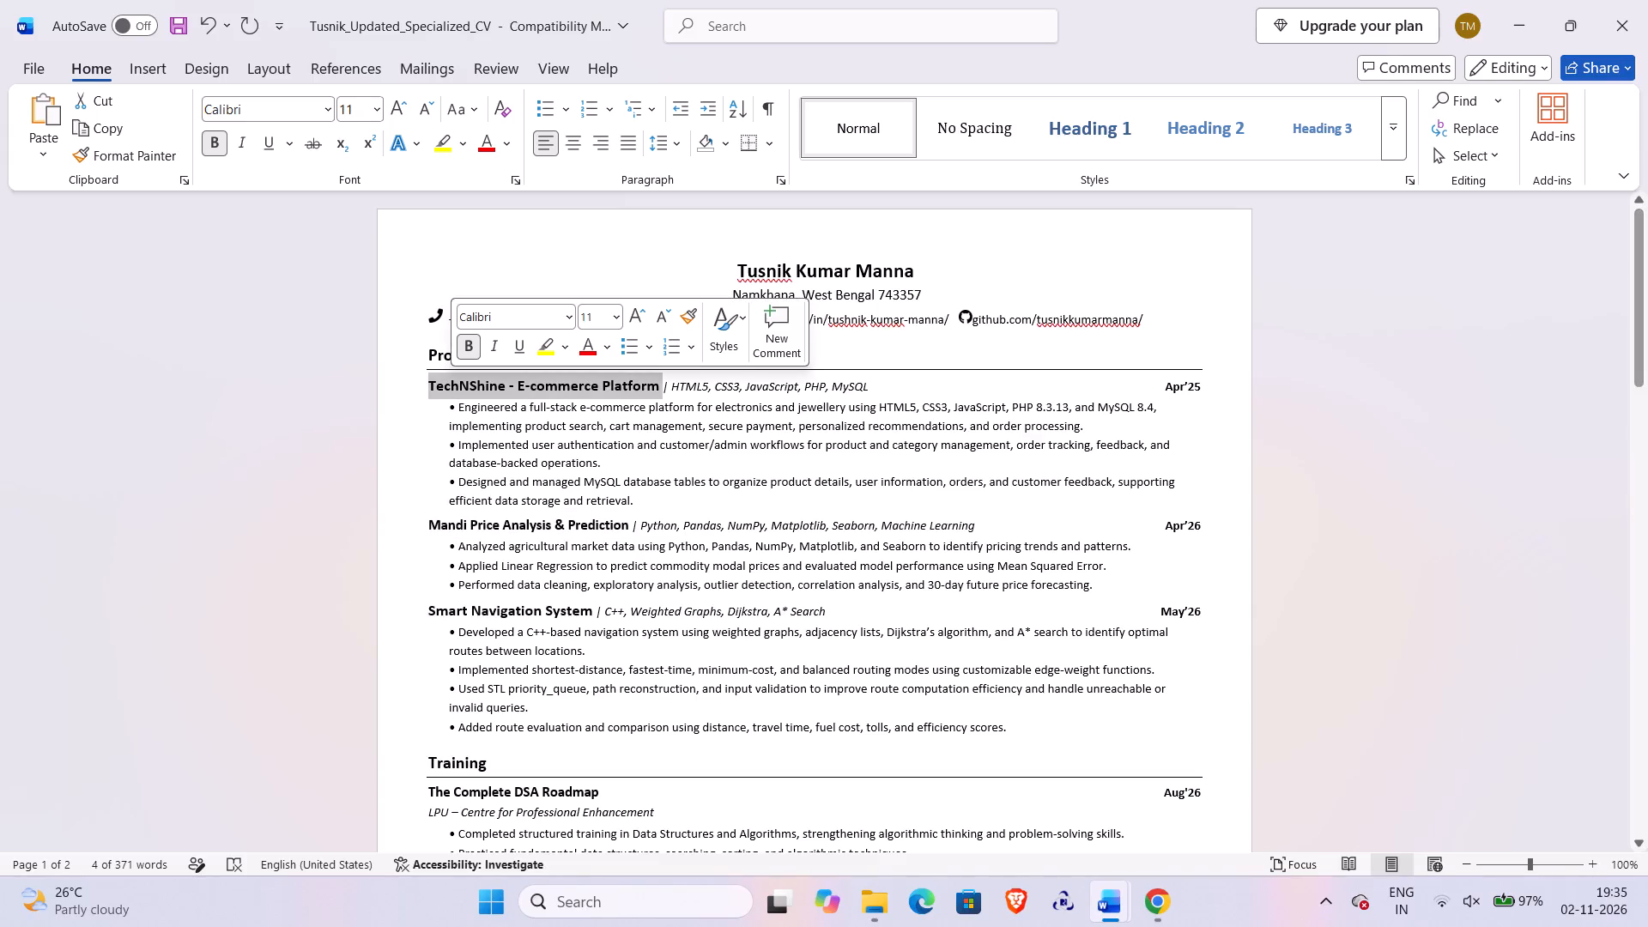
click(610, 318)
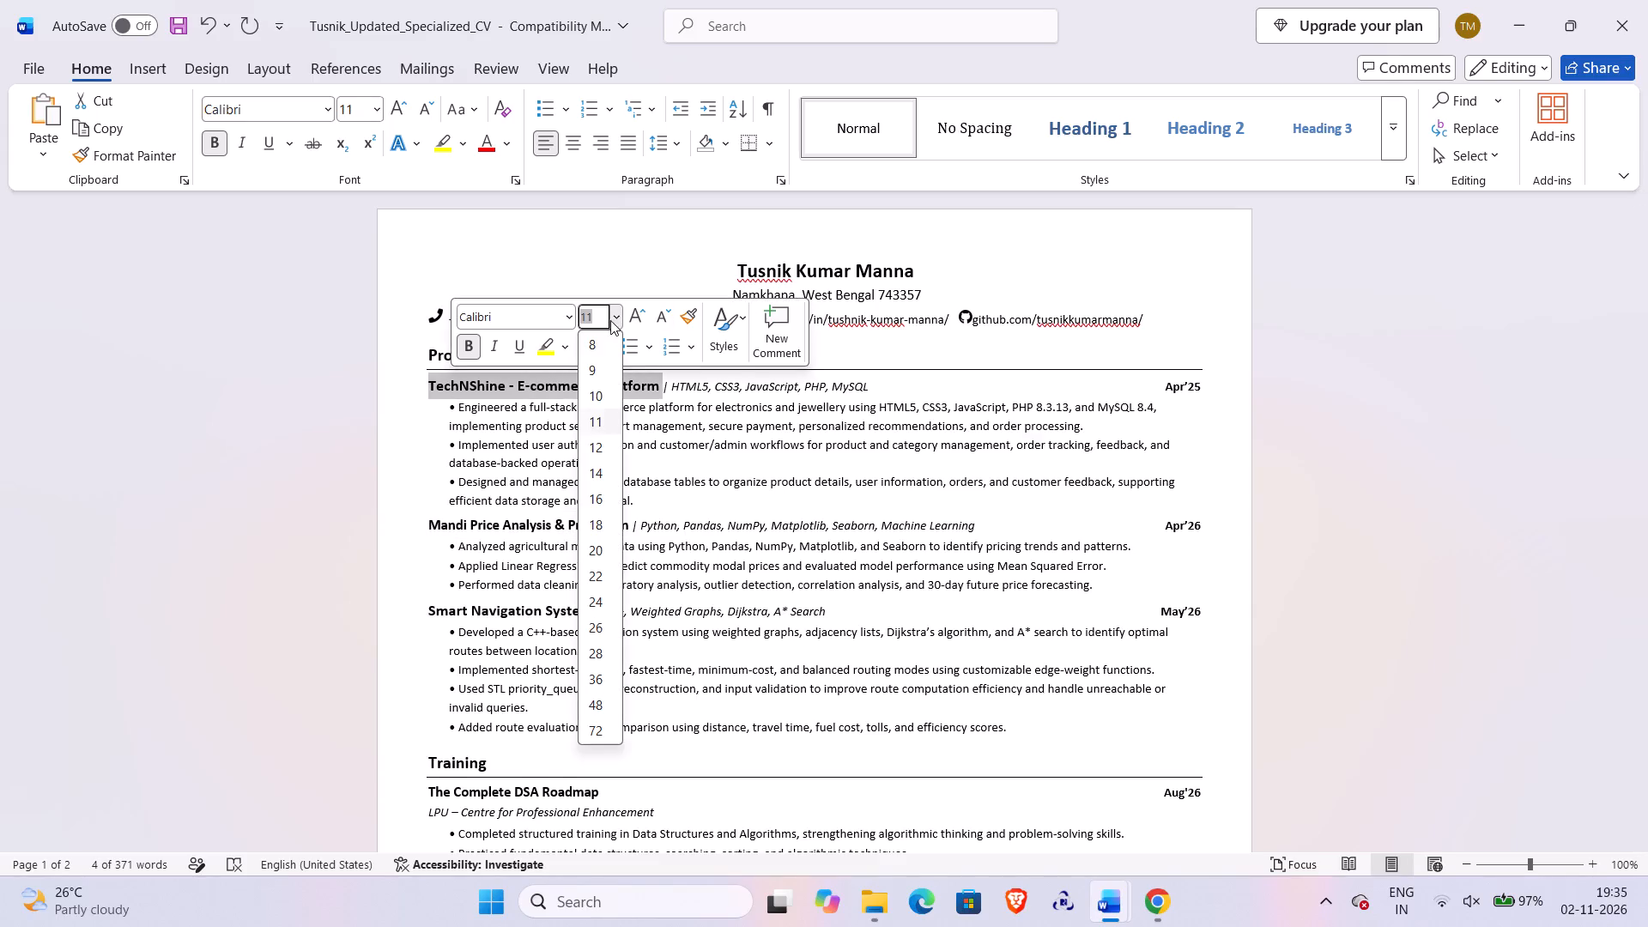
click(610, 402)
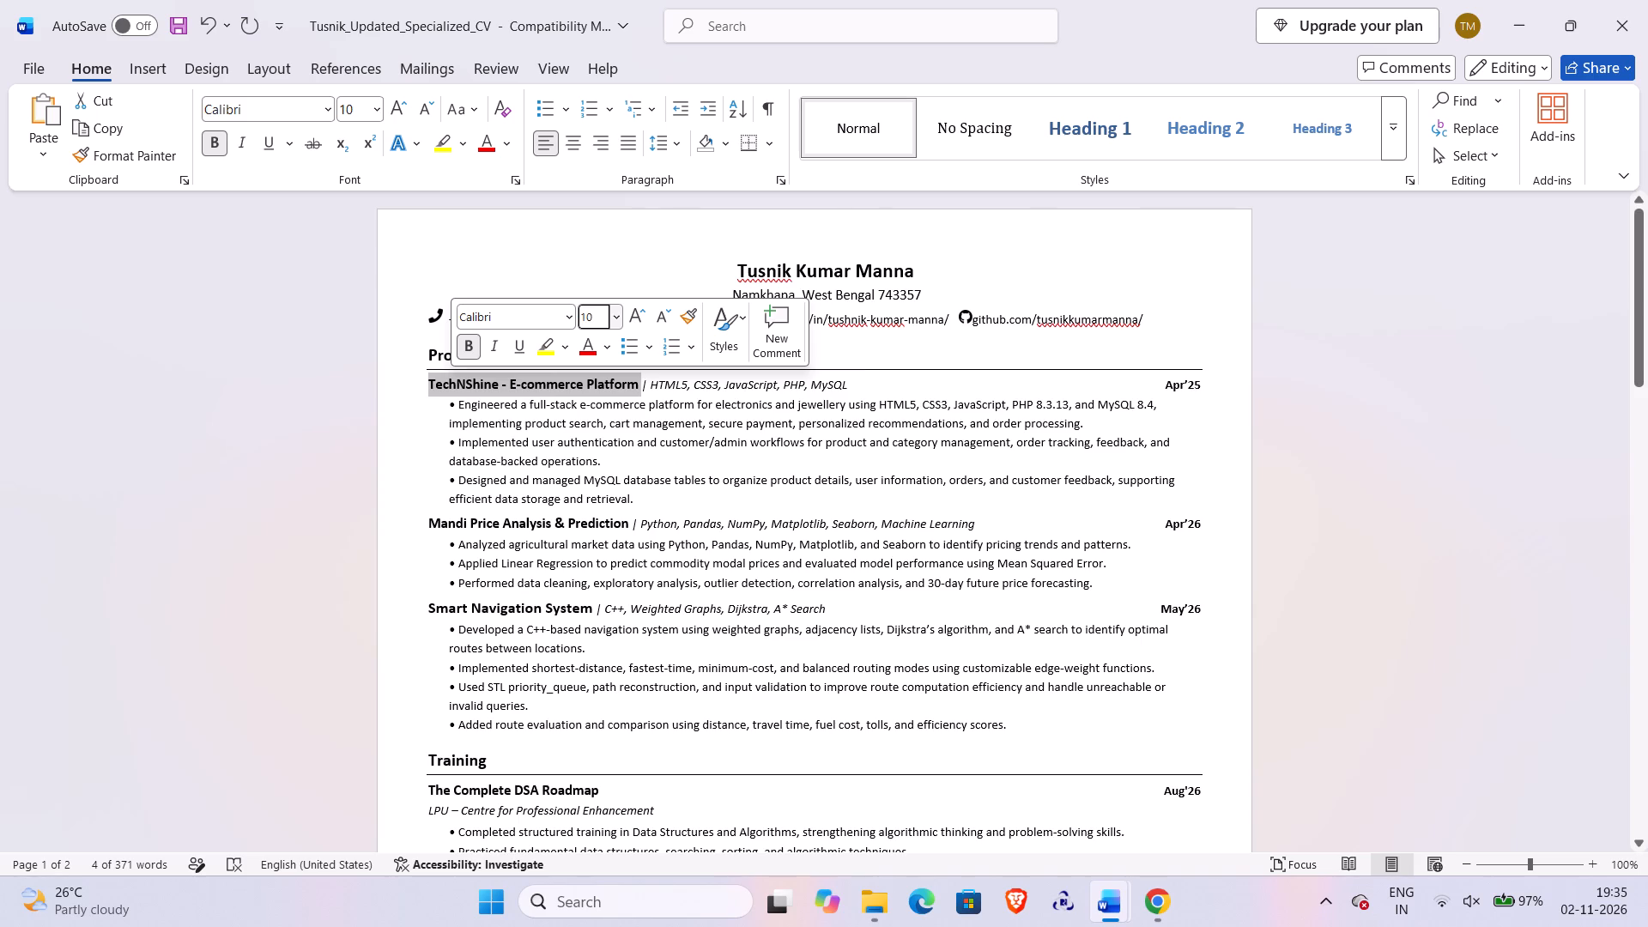
Check the lower sections of the CV and the page break to see how the content fits the page.
scroll(902, 412, down, 4)
scroll(902, 412, up, 2)
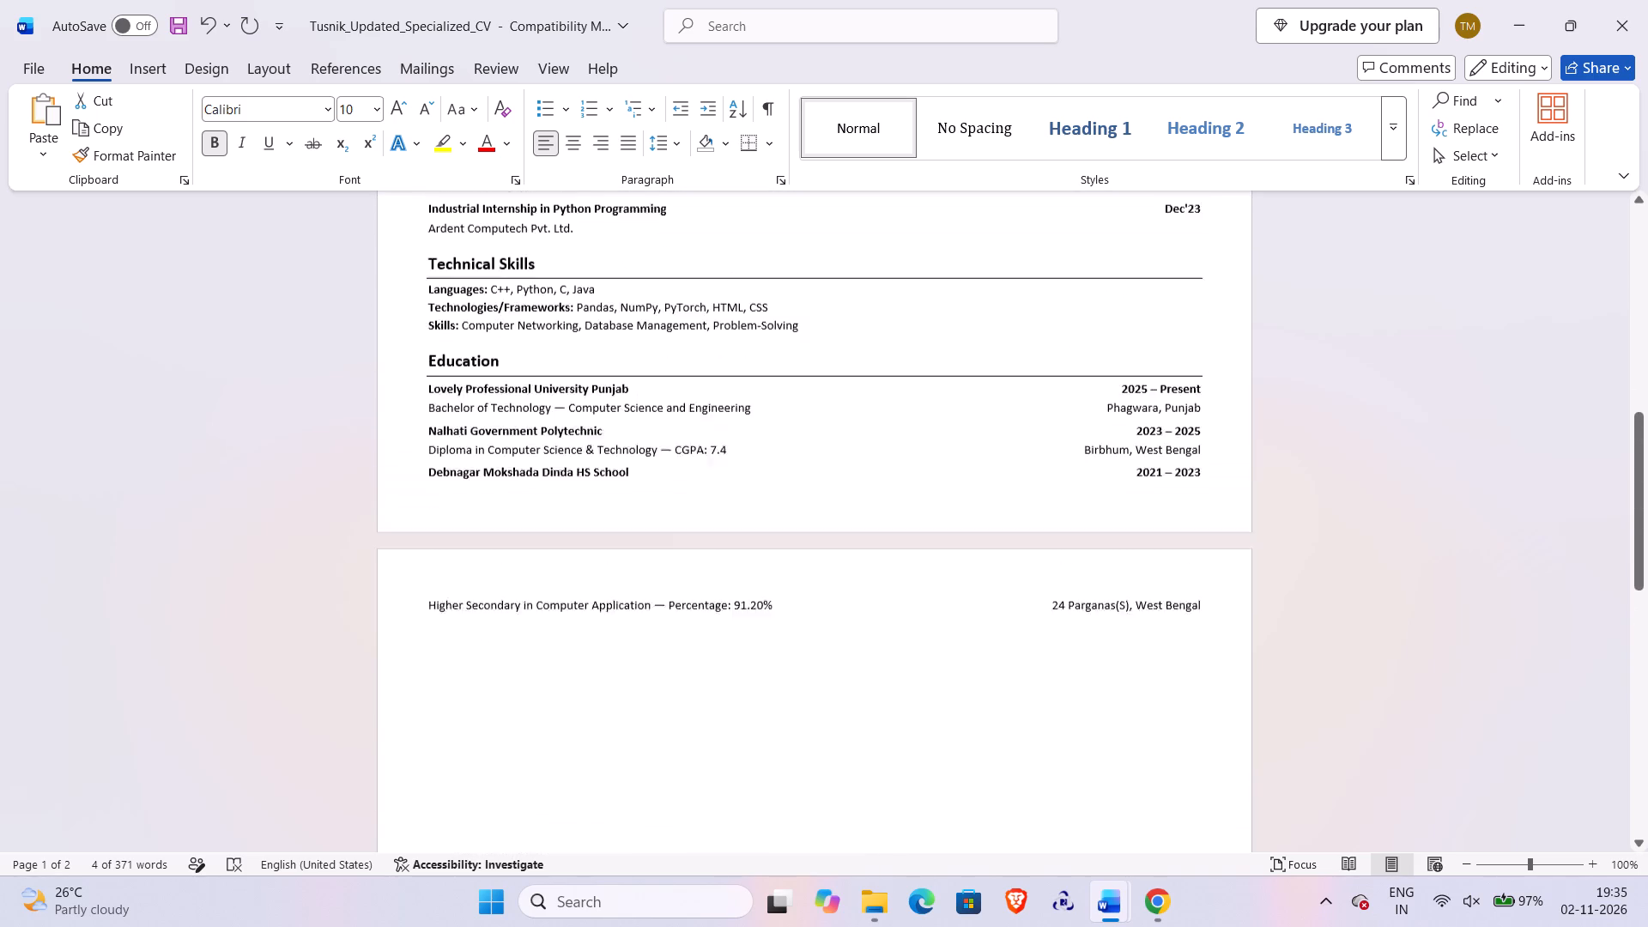
scroll(902, 412, up, 2)
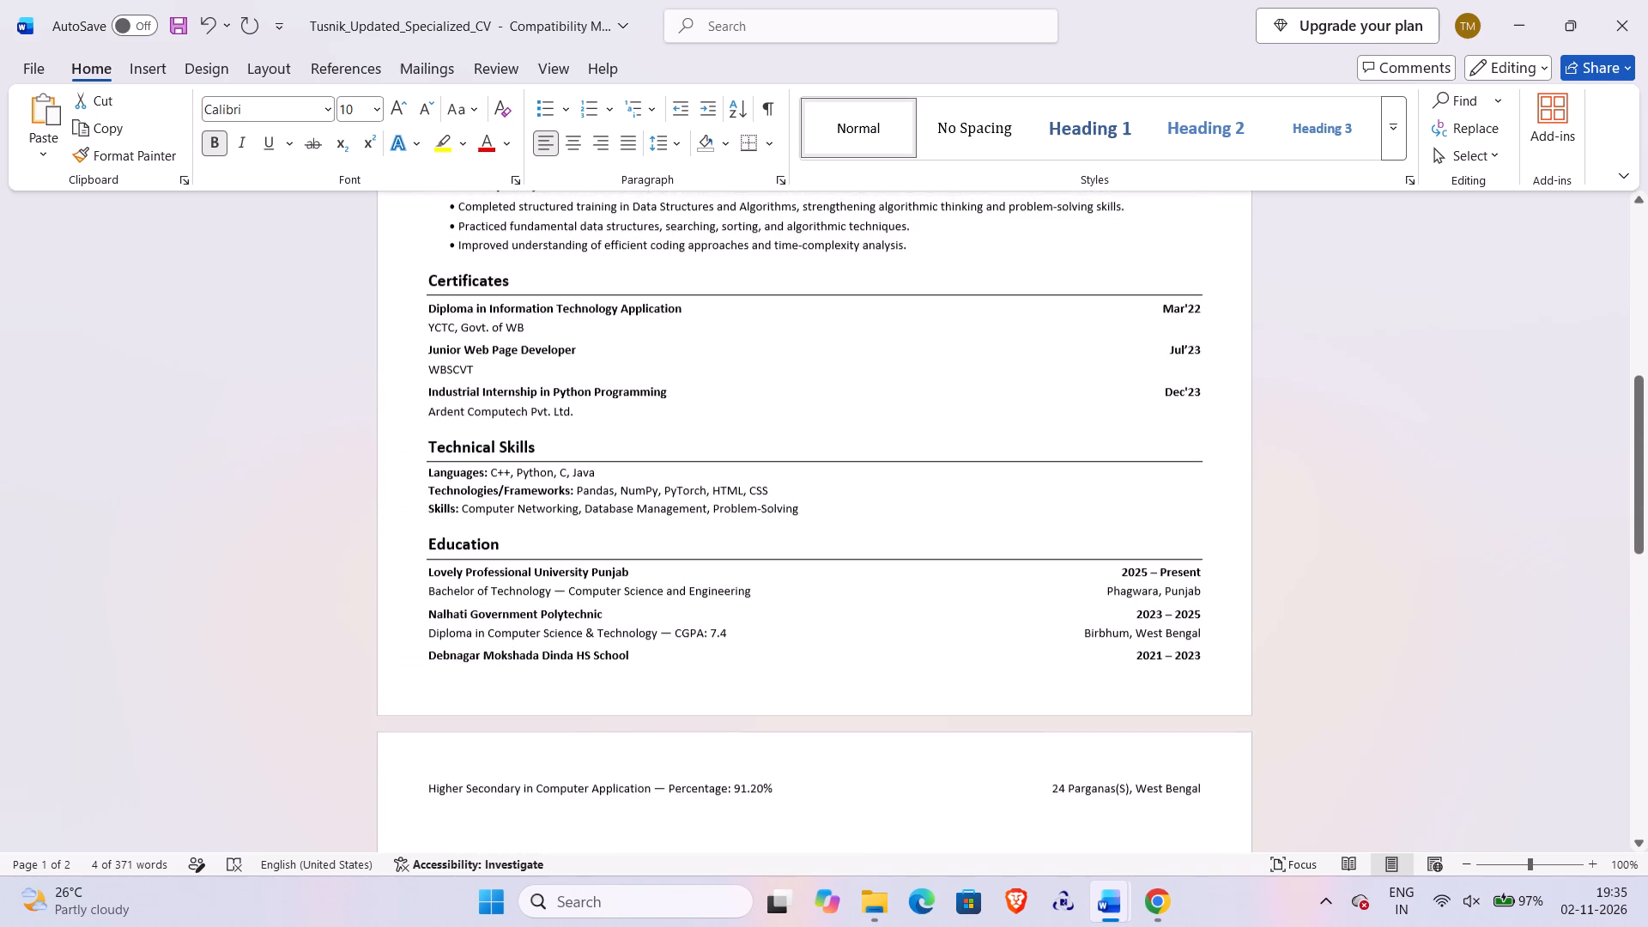
scroll(902, 412, up, 1)
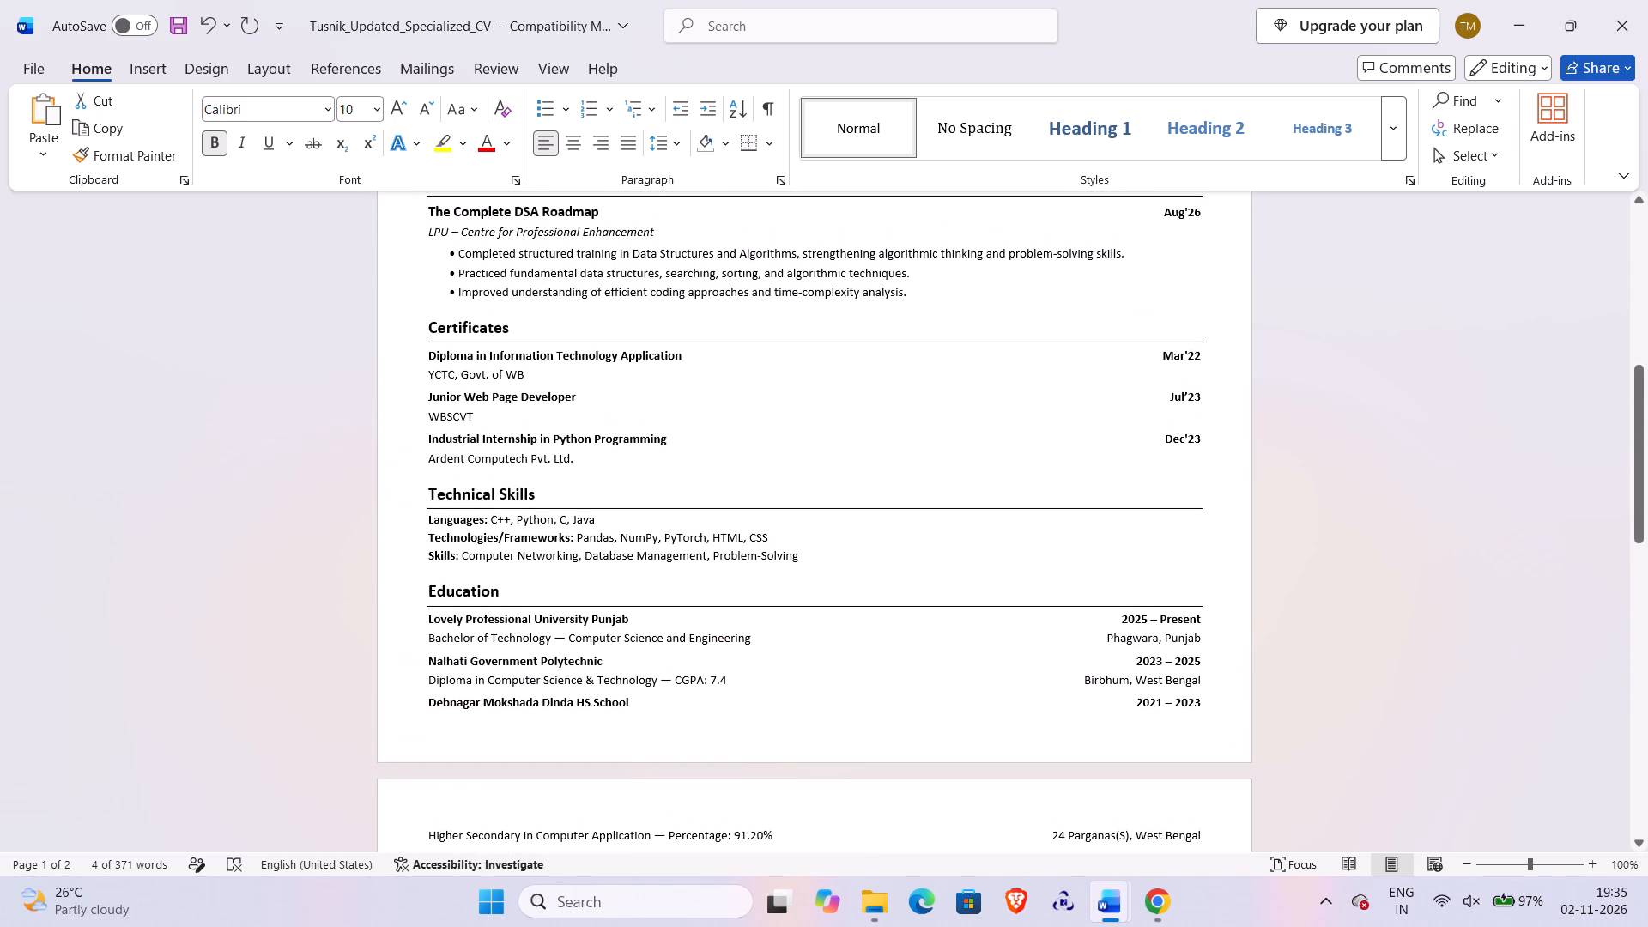
Delete the percent sign after 91.20 in the Higher Secondary line of the Education section.
scroll(902, 412, down, 1)
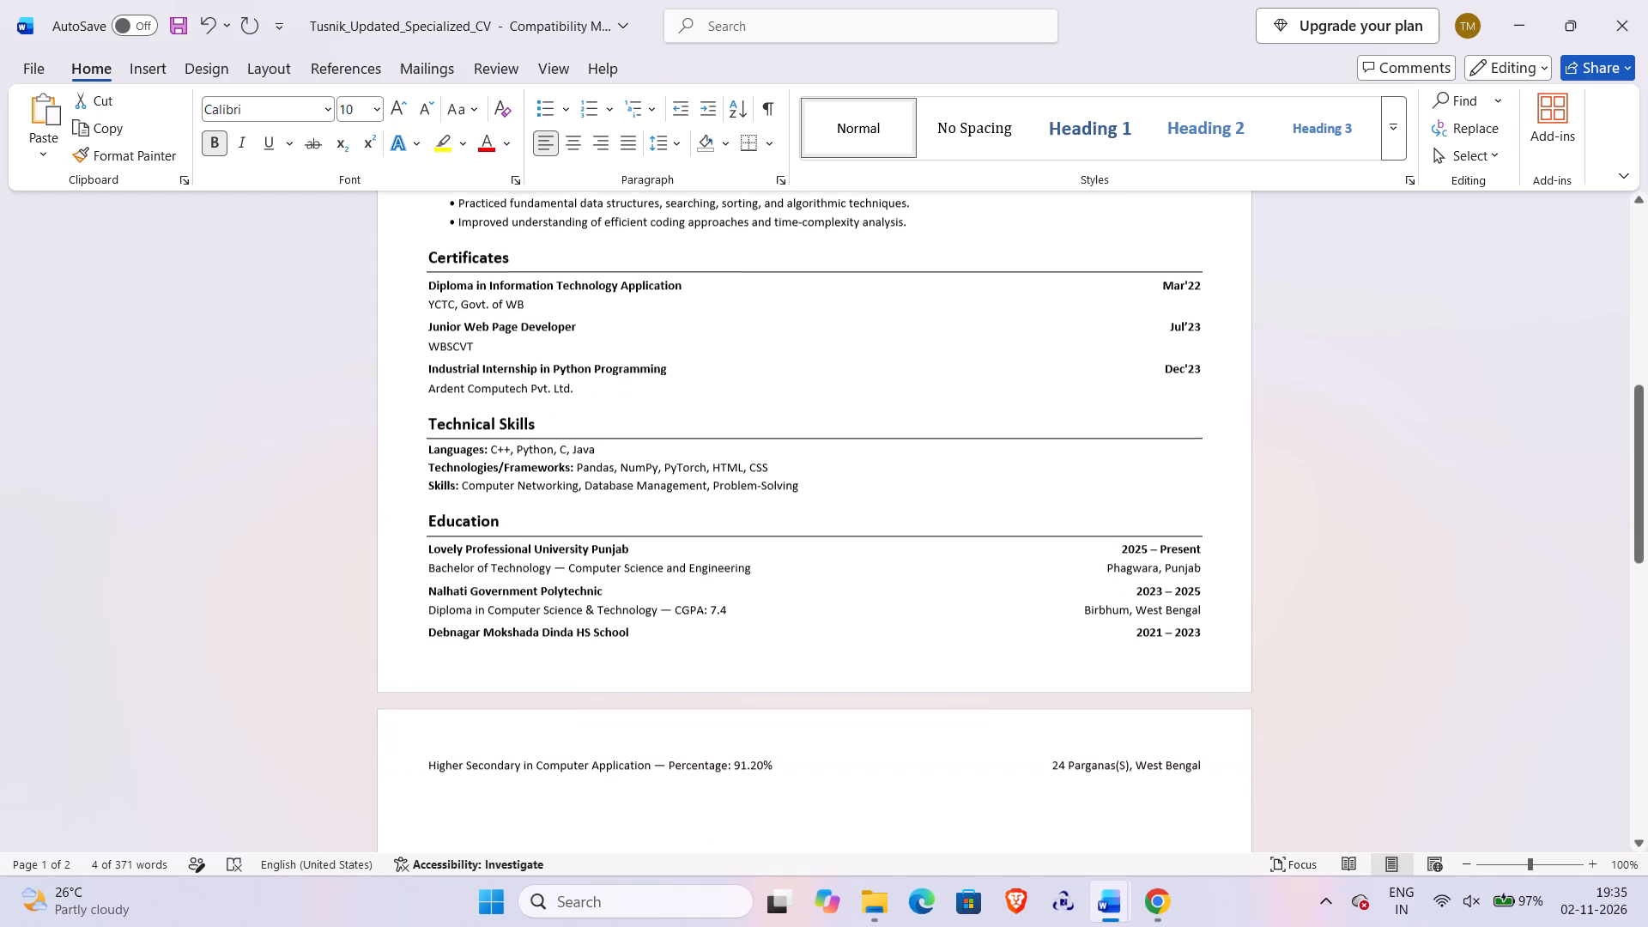
scroll(902, 412, down, 1)
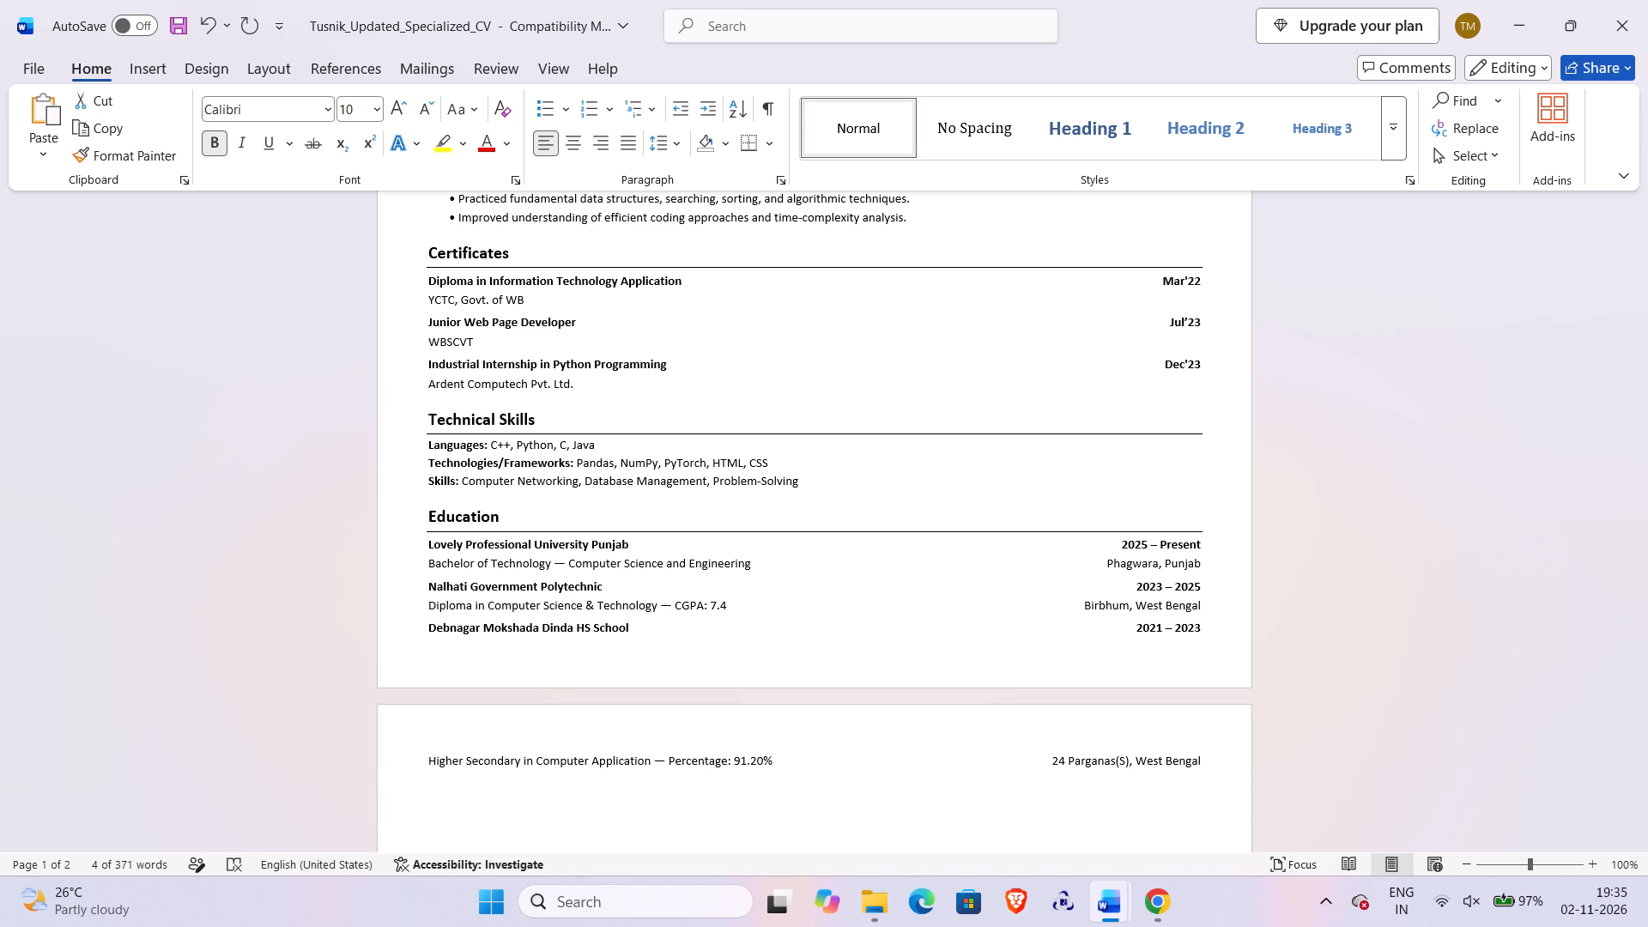
click(855, 757)
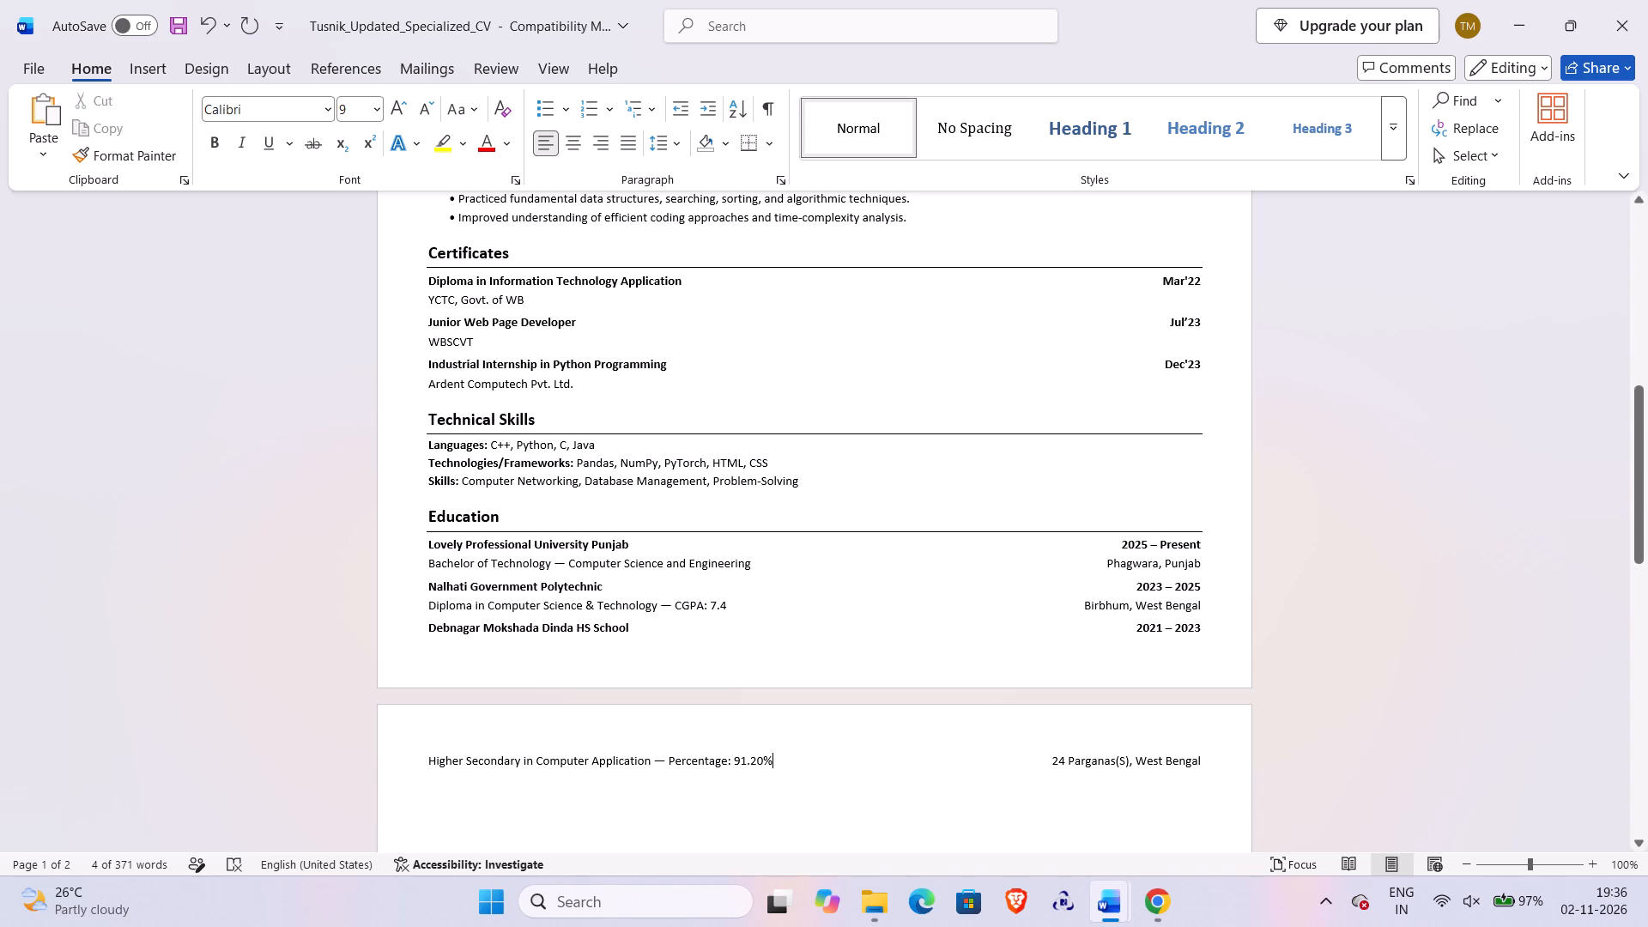
key(BackSpace)
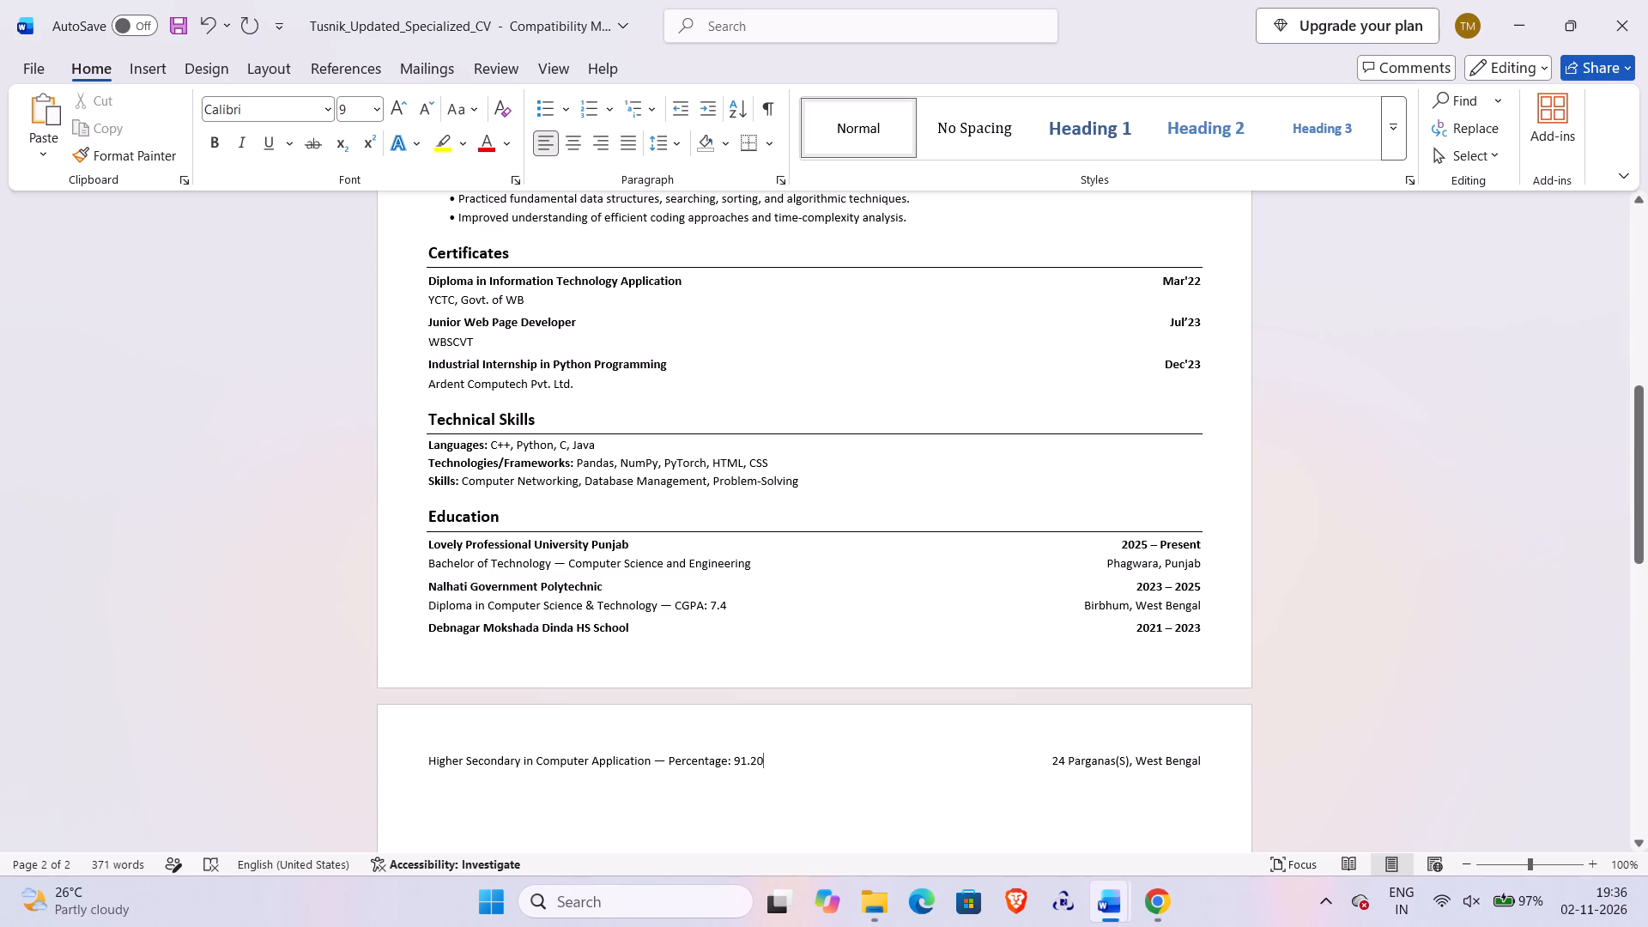
Move the Industrial Internship in Python Programming entry with its Ardent Computech line to the top of the Certificates section.
drag(426, 359, 427, 360)
drag(427, 360, 580, 378)
key(ctrl+c)
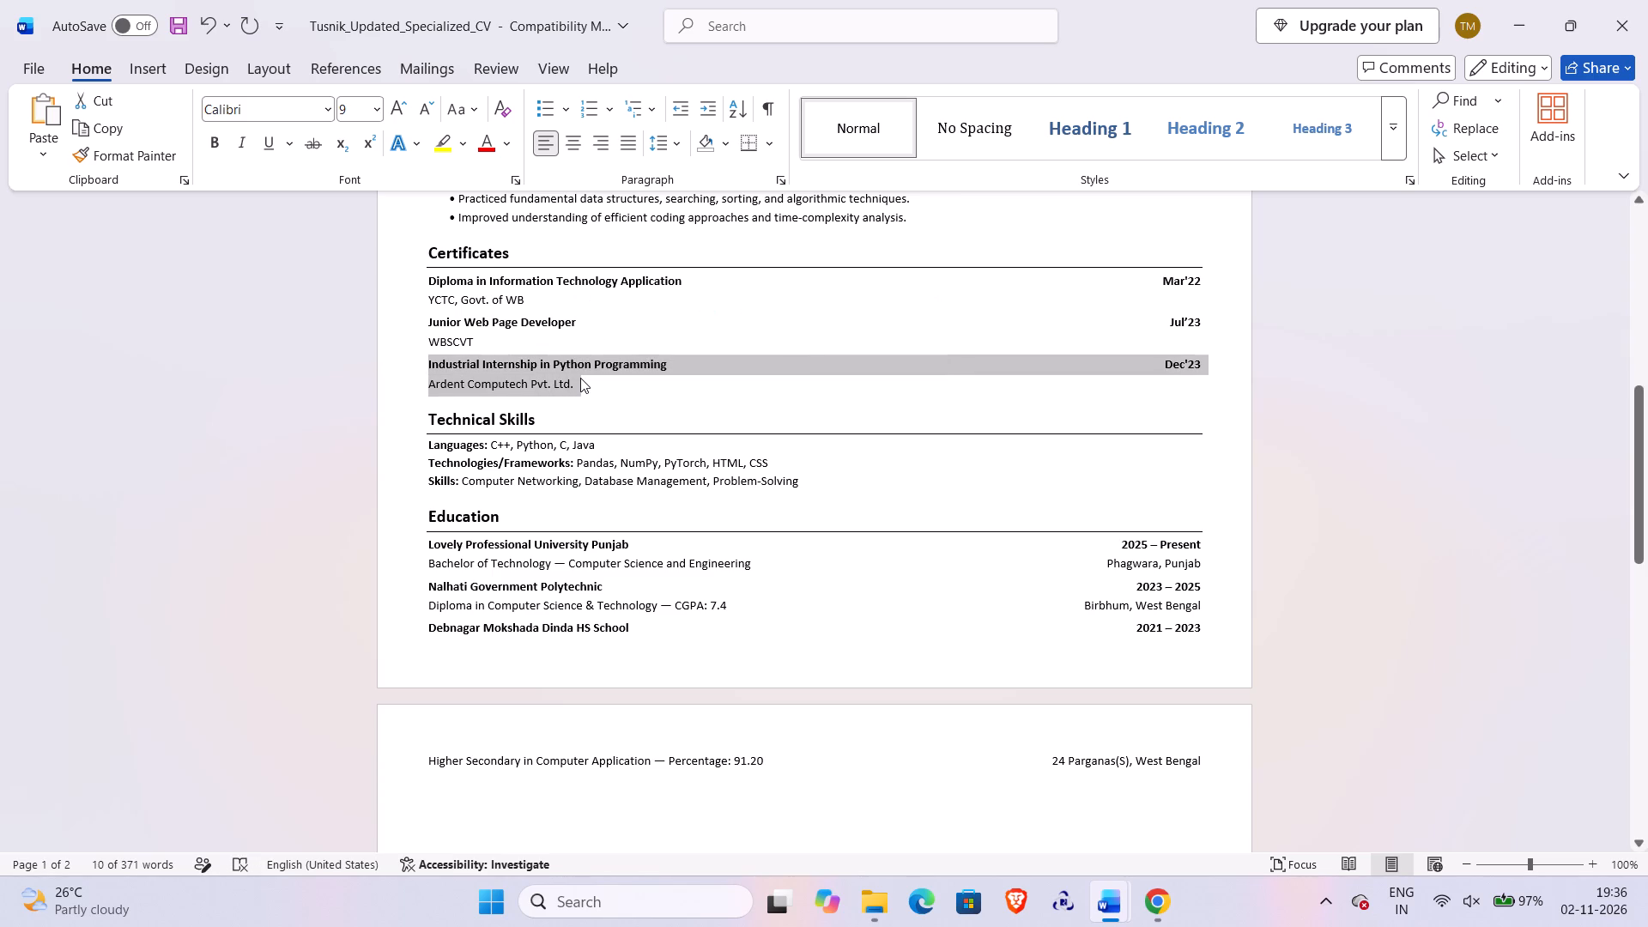
key(BackSpace)
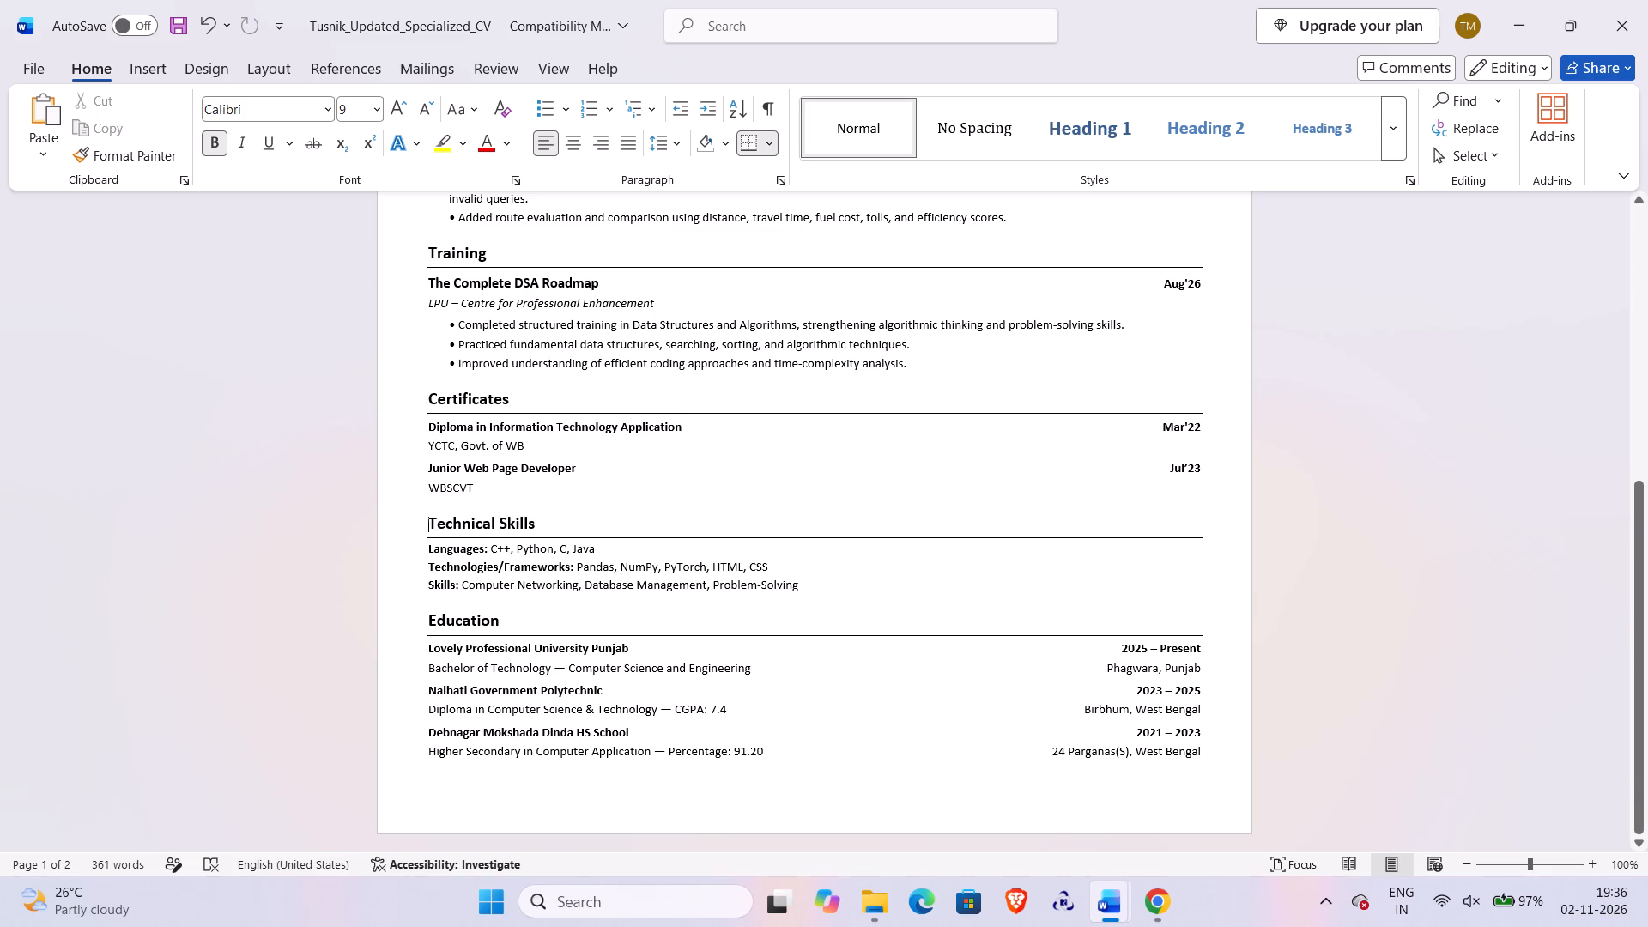
click(425, 429)
key(Return)
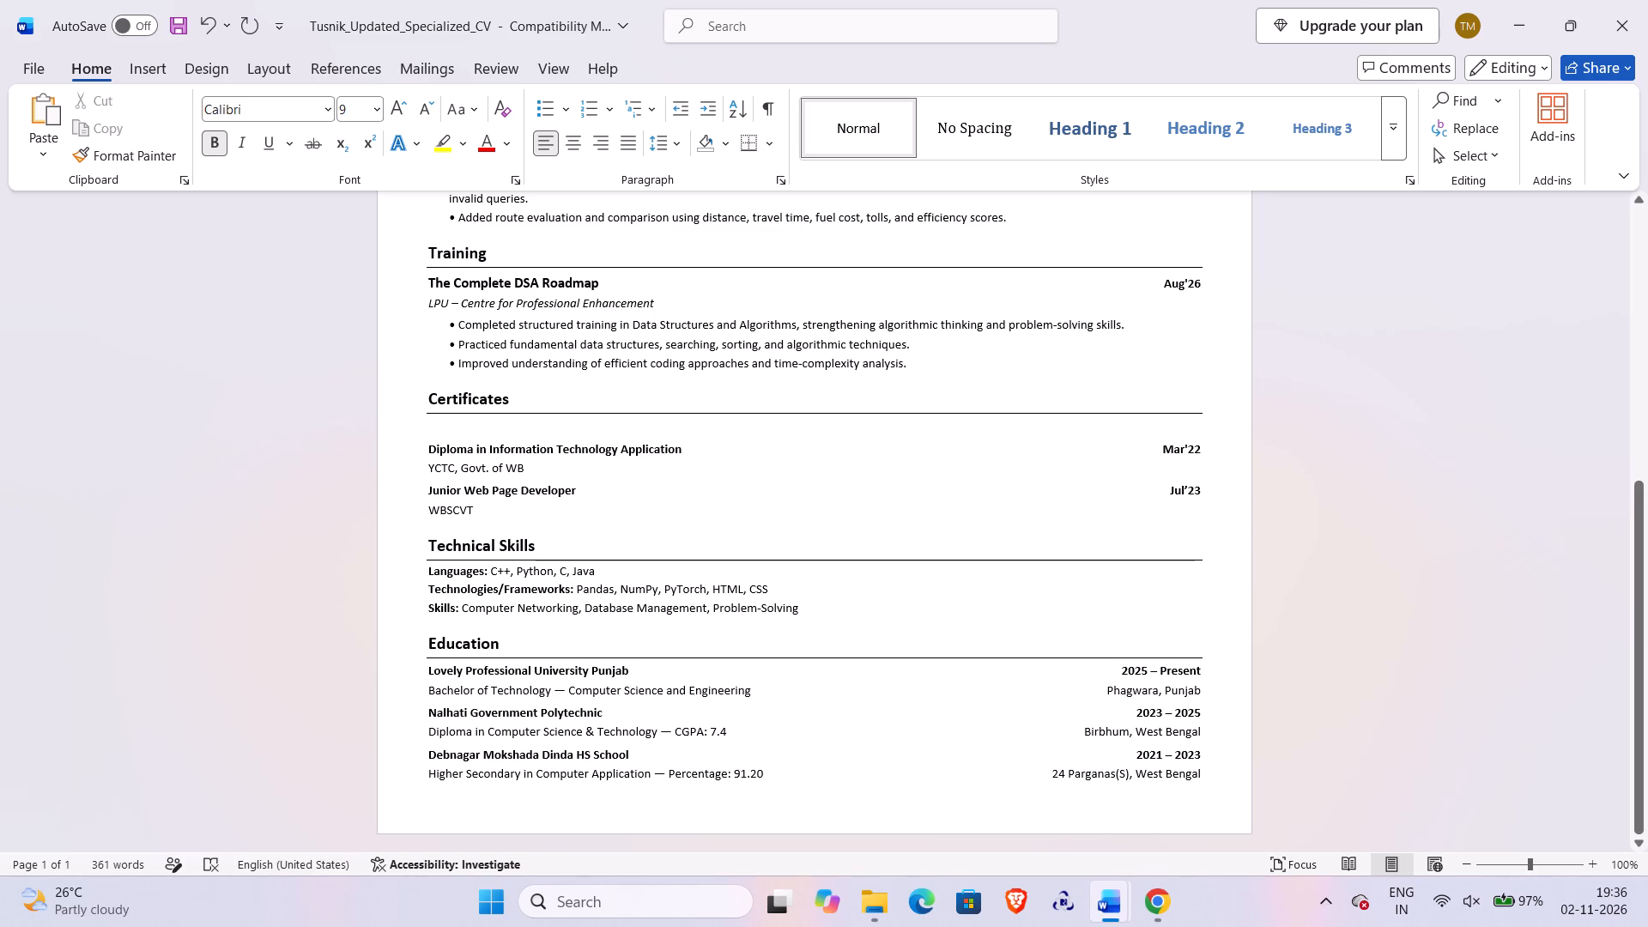
click(444, 430)
key(ctrl+v)
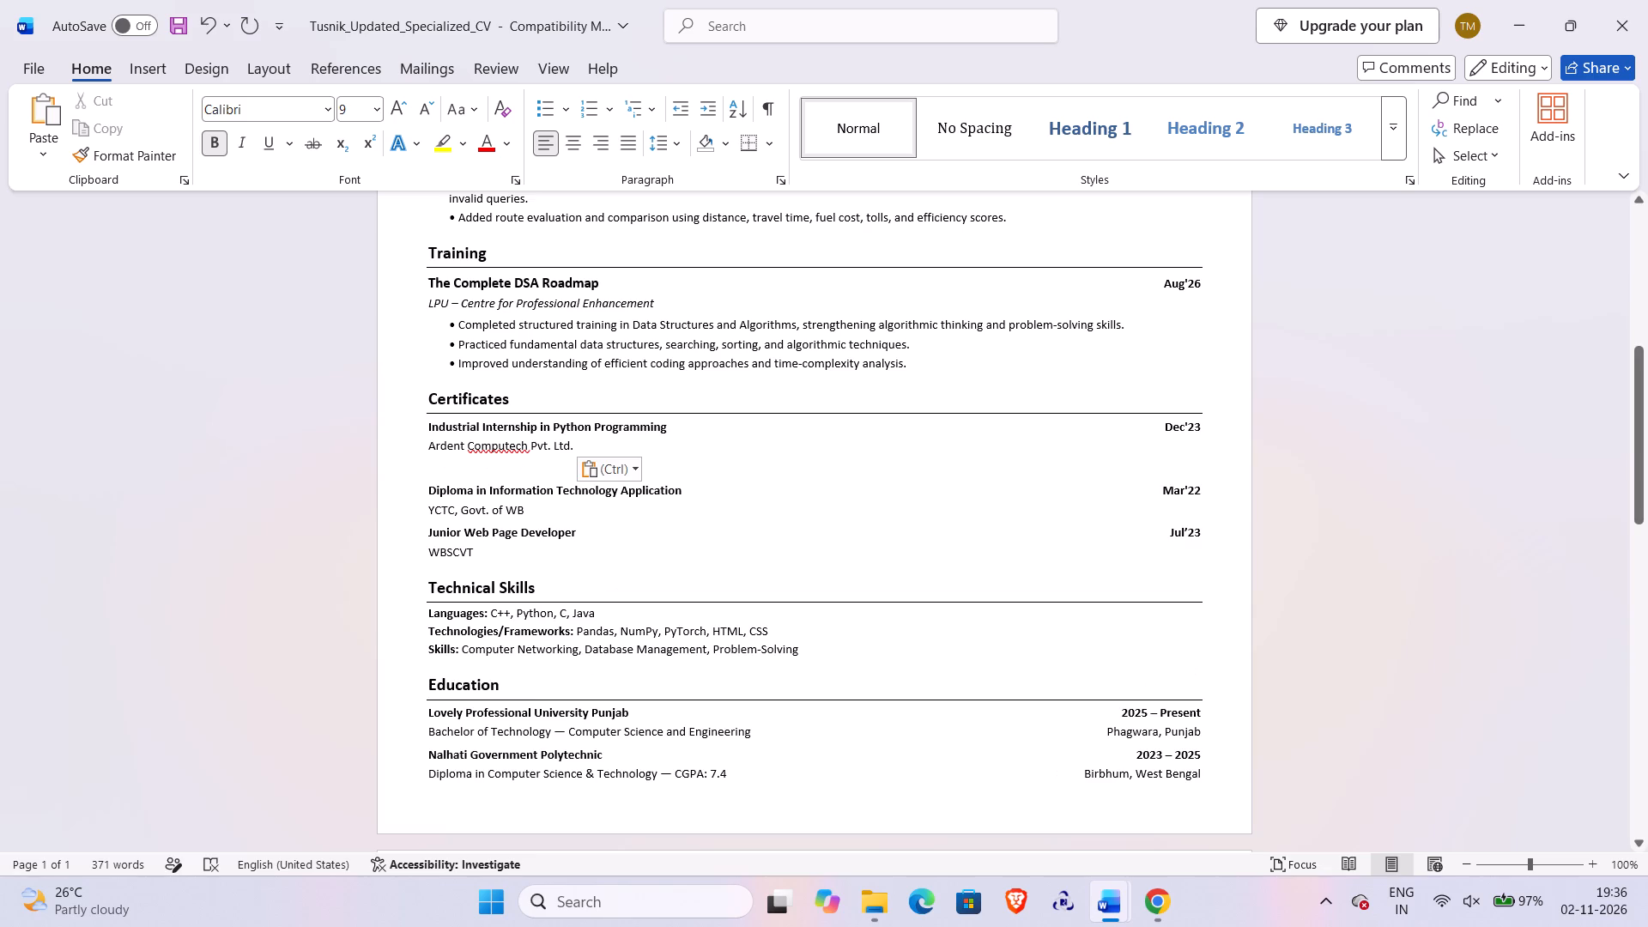
key(BackSpace)
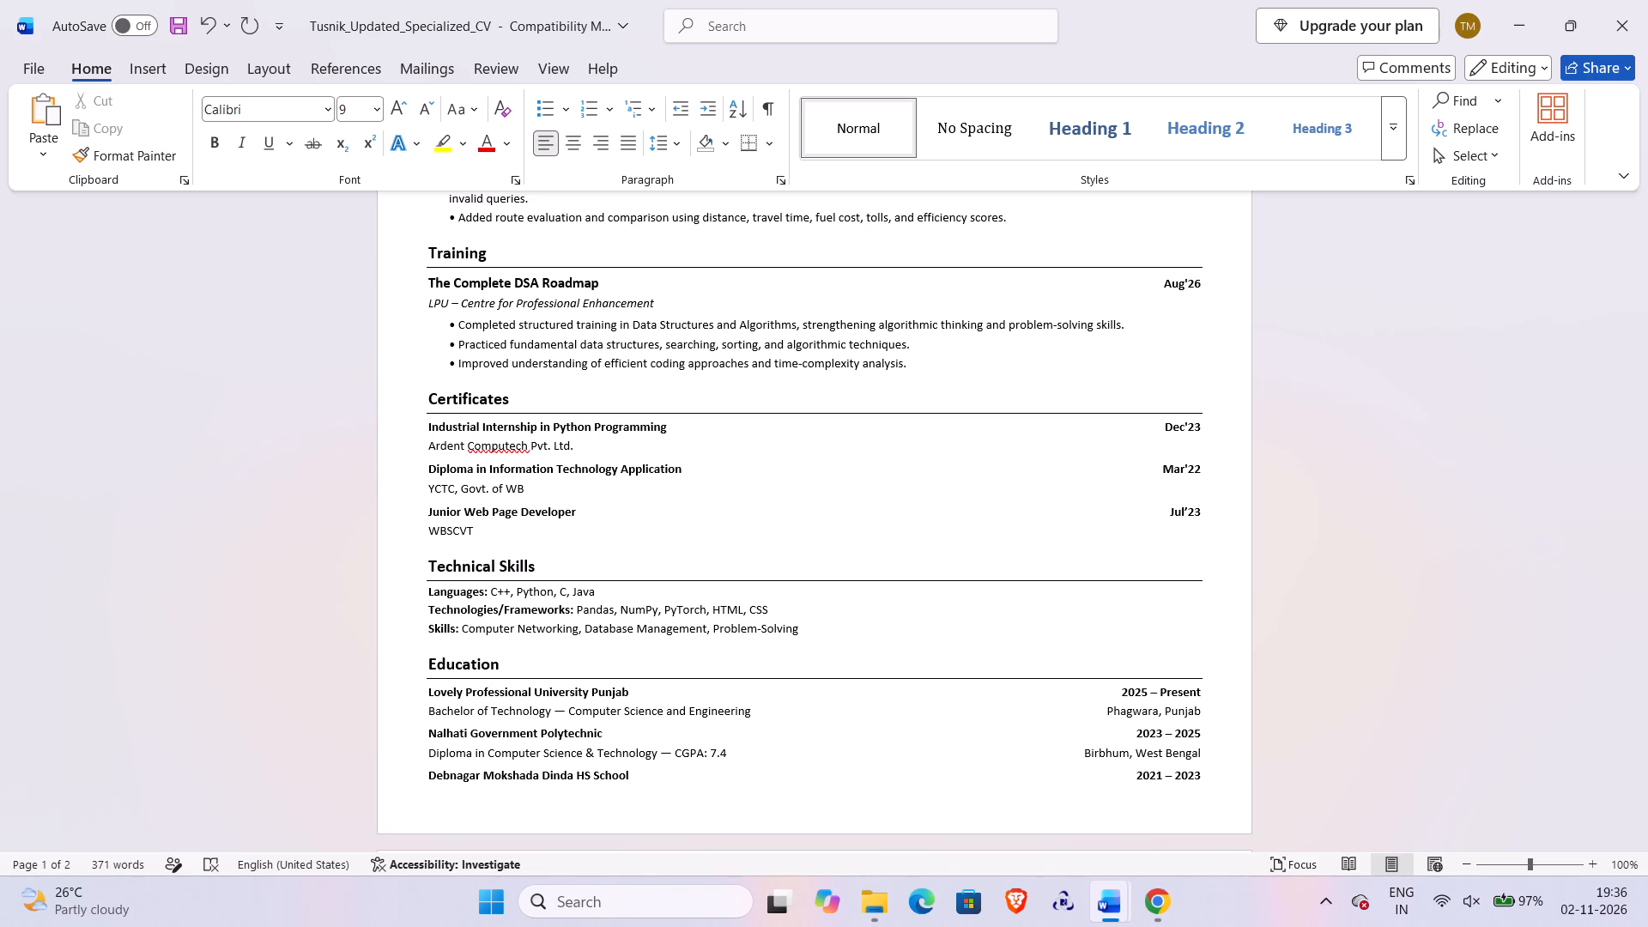
Move the Diploma in Information Technology Application entry with its YCTC line below Junior Web Page Developer in the Certificates section.
drag(425, 468, 470, 476)
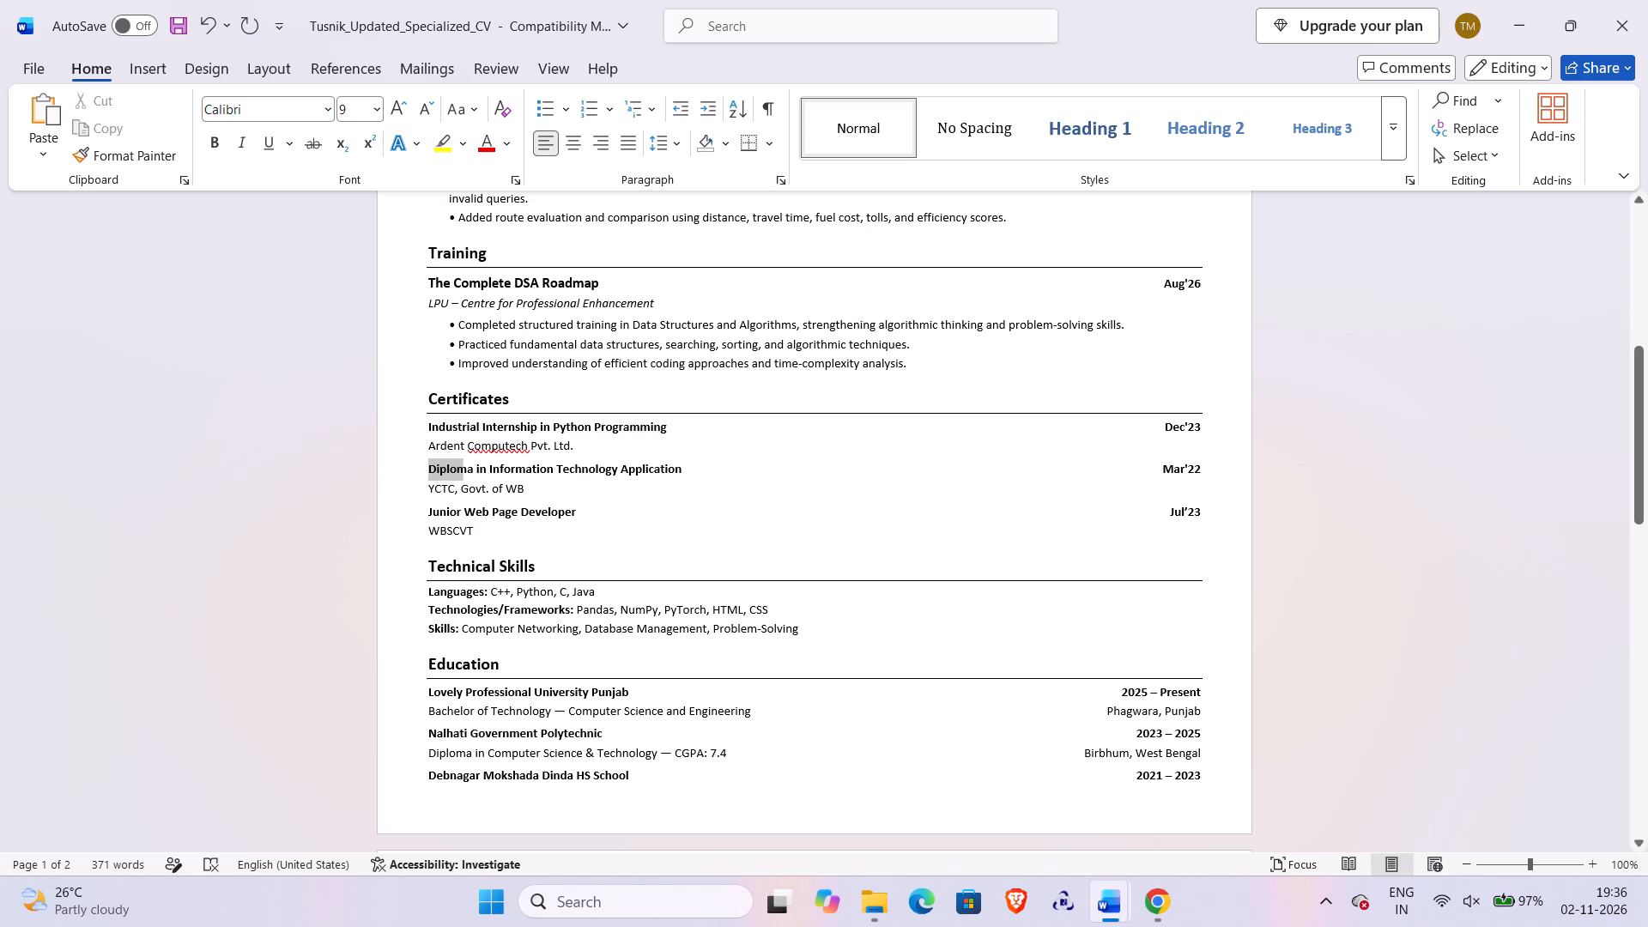
drag(470, 476, 519, 482)
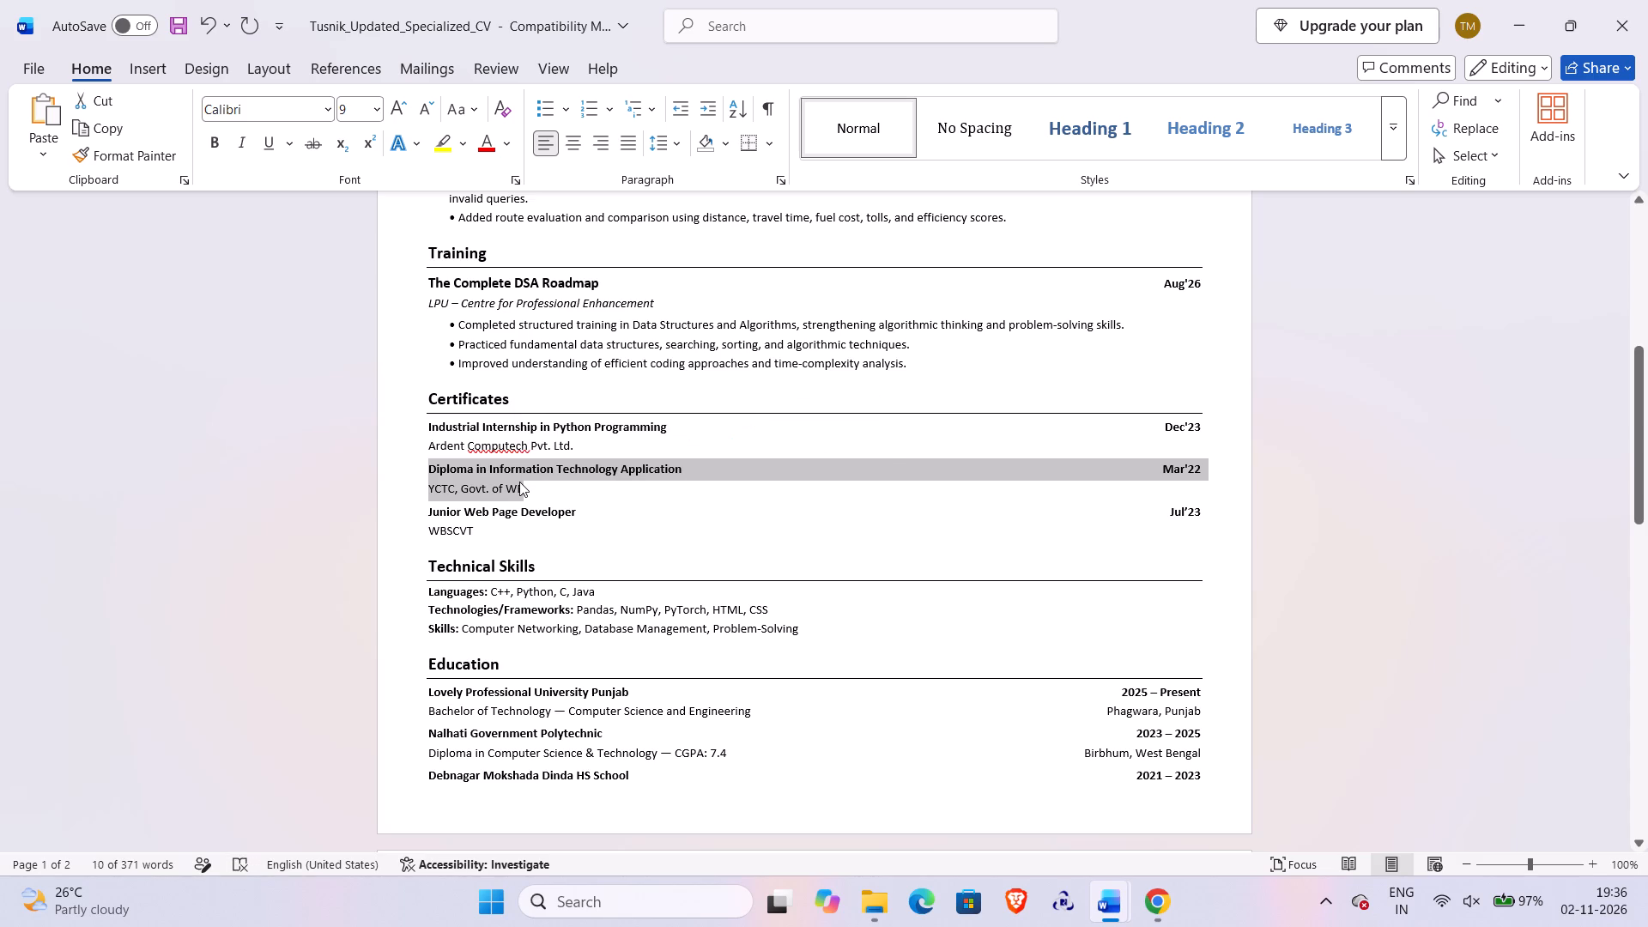
key(ctrl+c)
key(BackSpace)
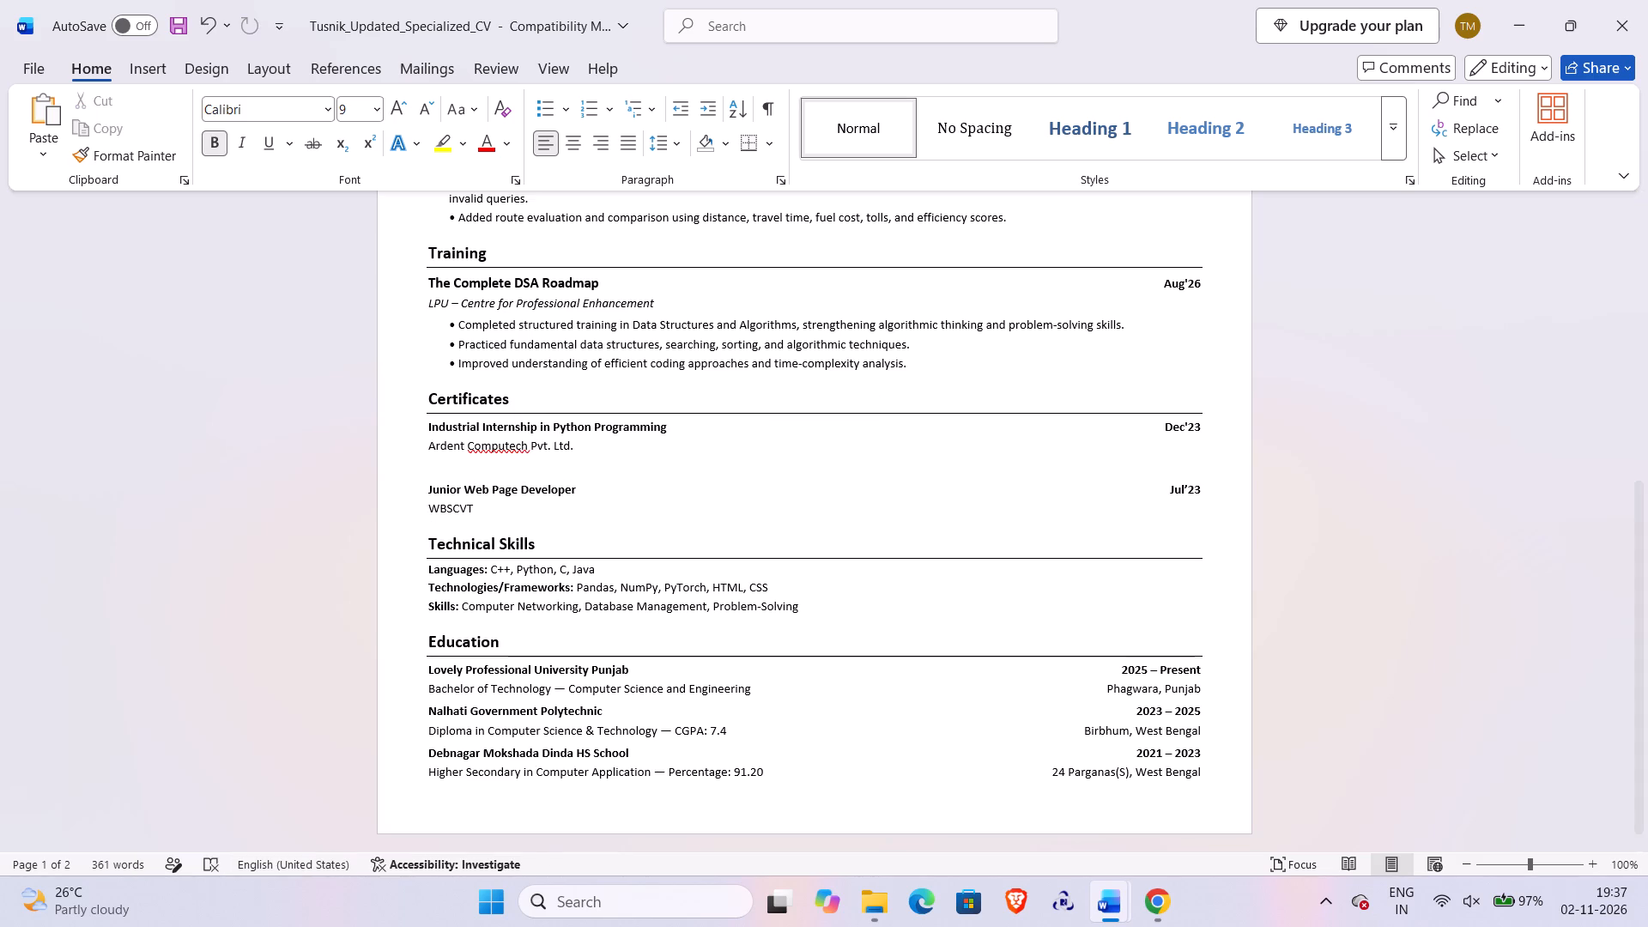
key(BackSpace)
click(481, 495)
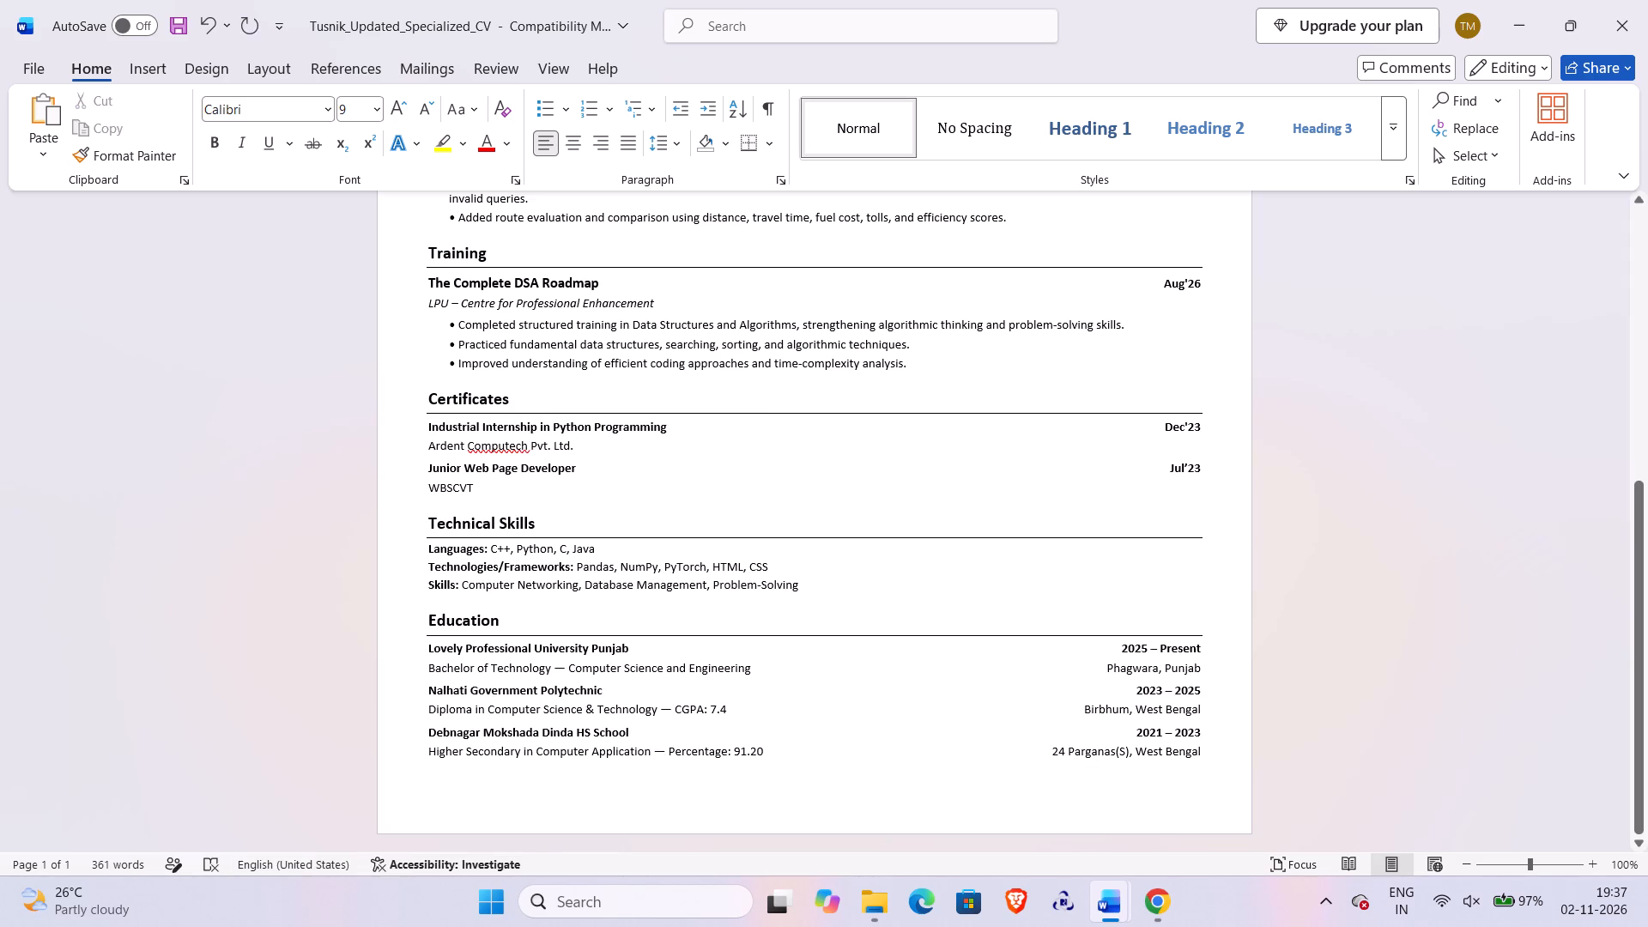
key(Return)
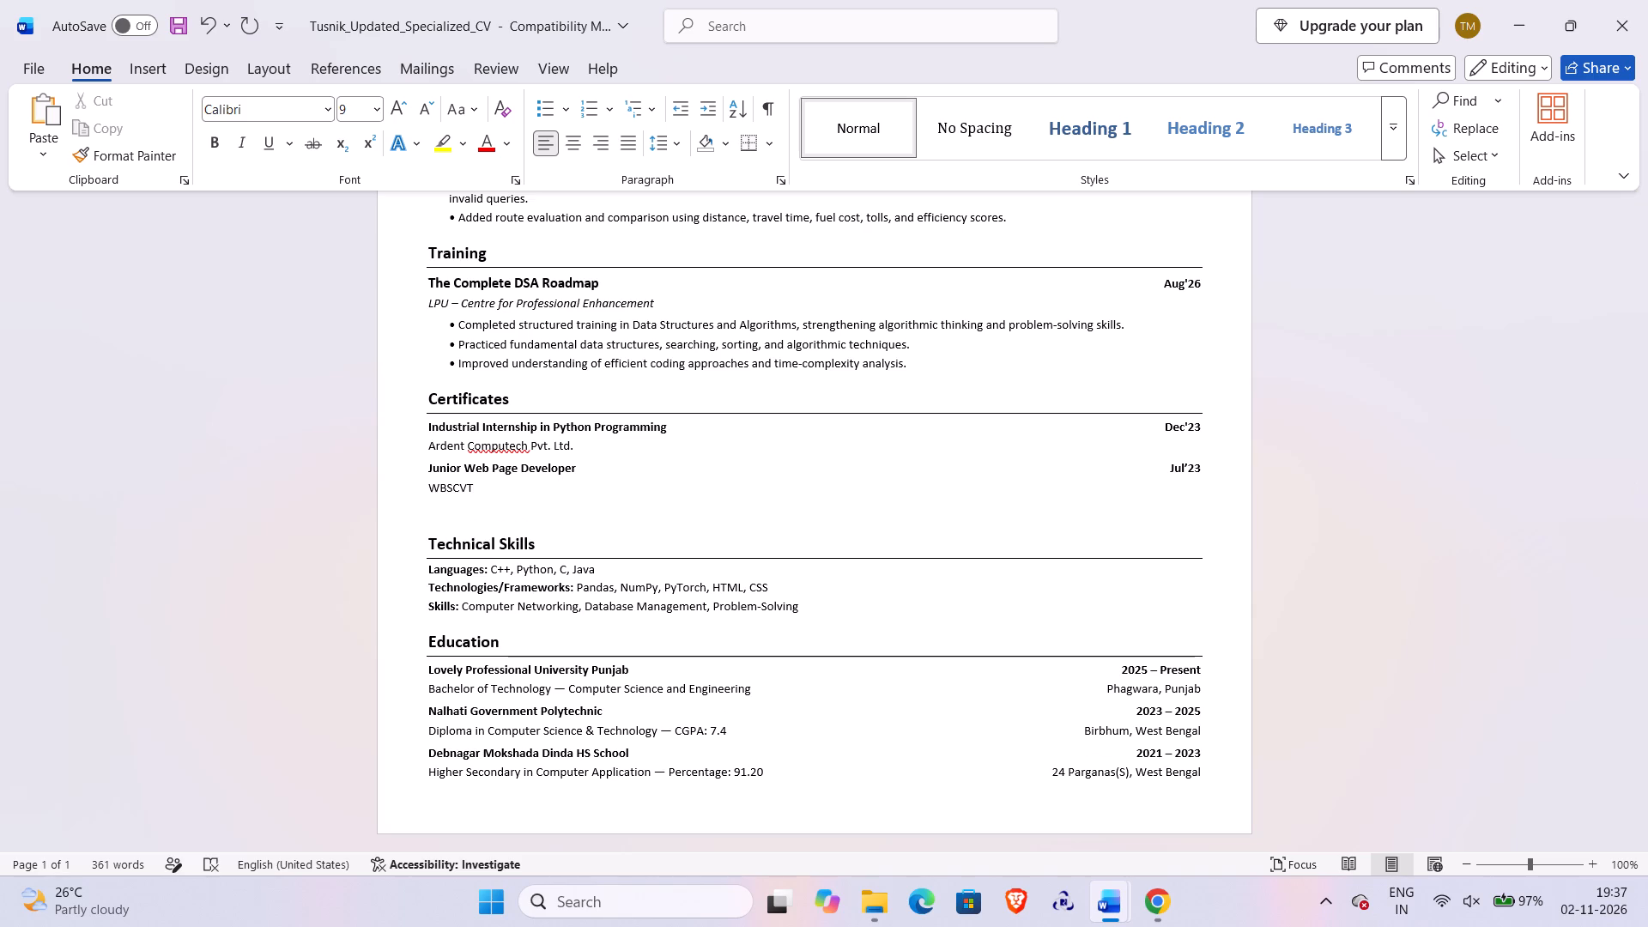
key(ctrl+v)
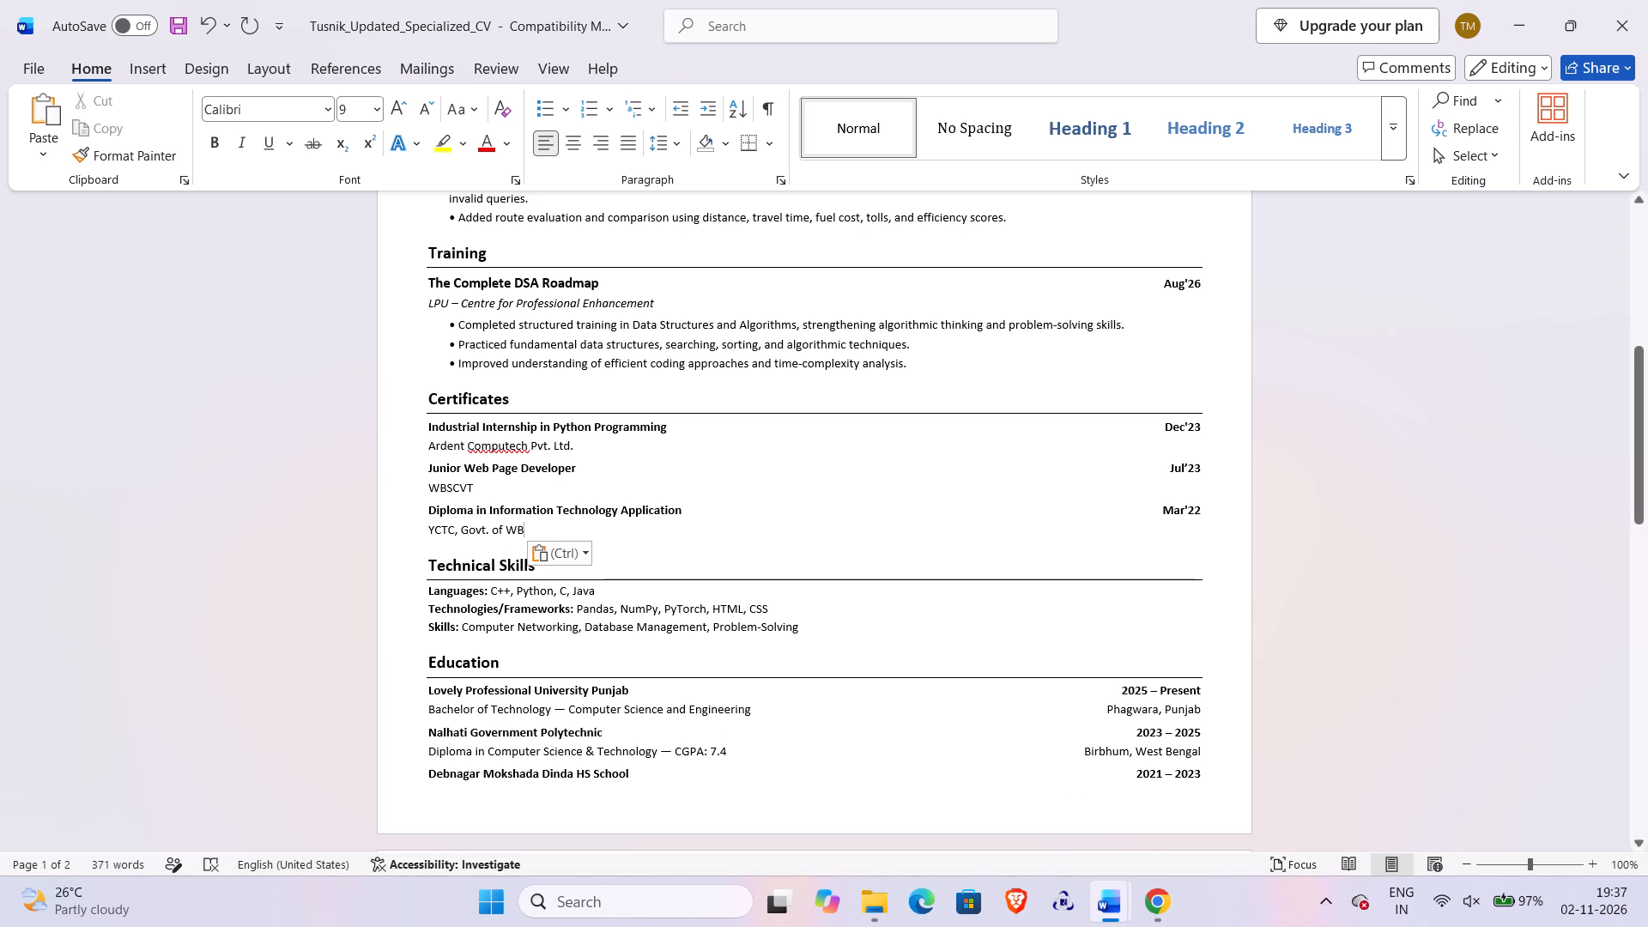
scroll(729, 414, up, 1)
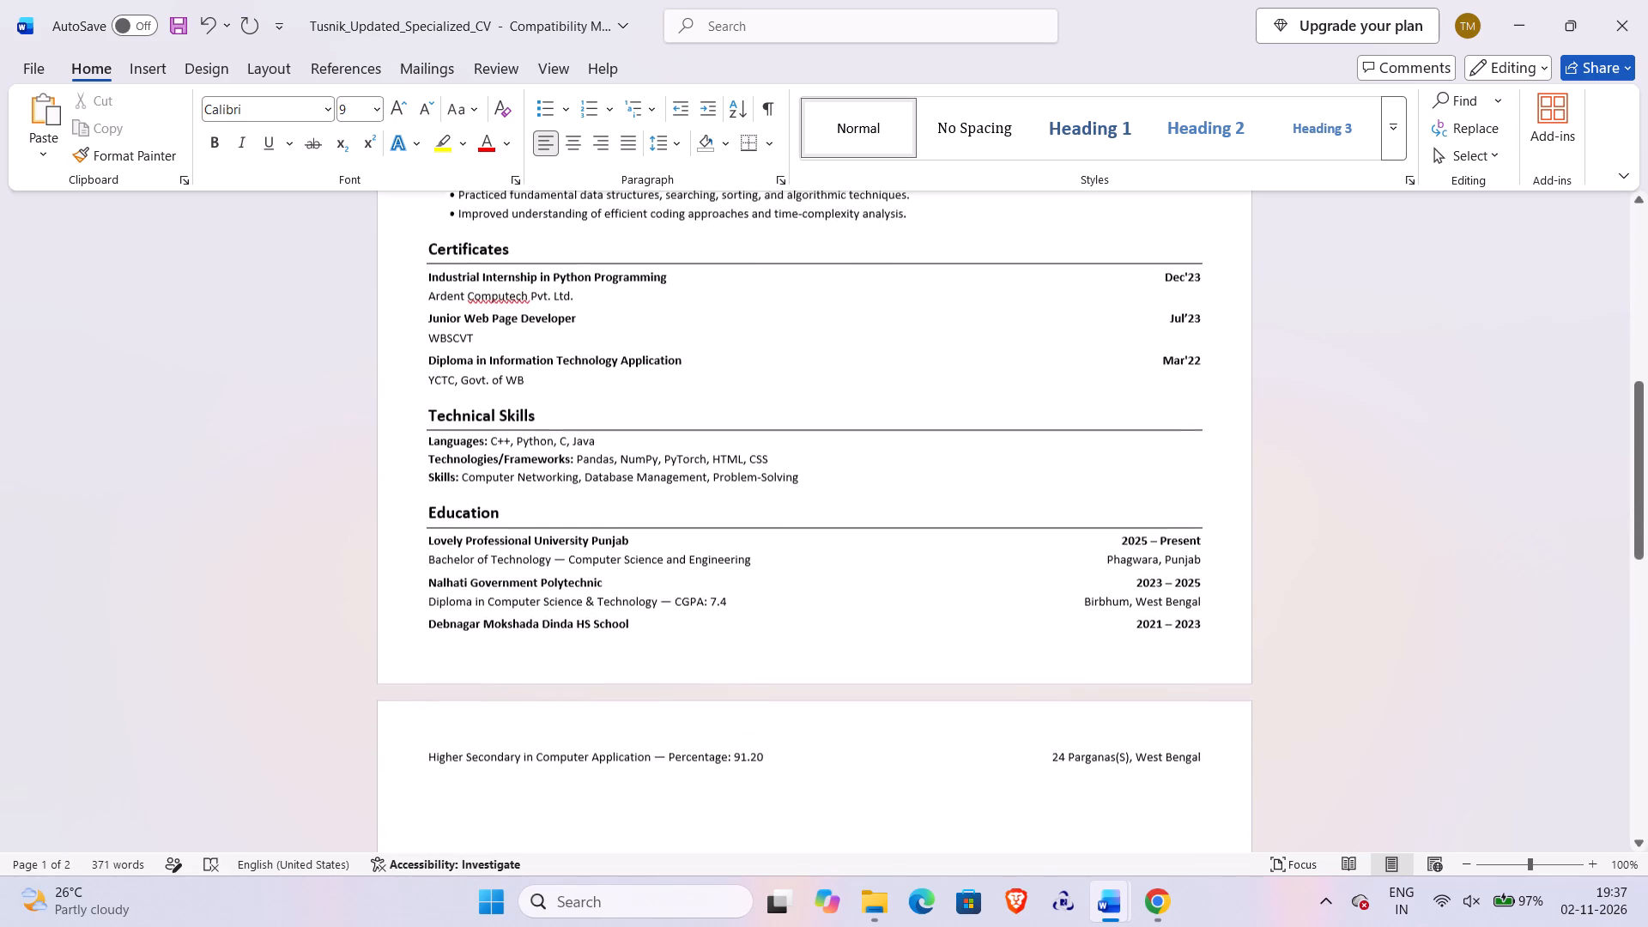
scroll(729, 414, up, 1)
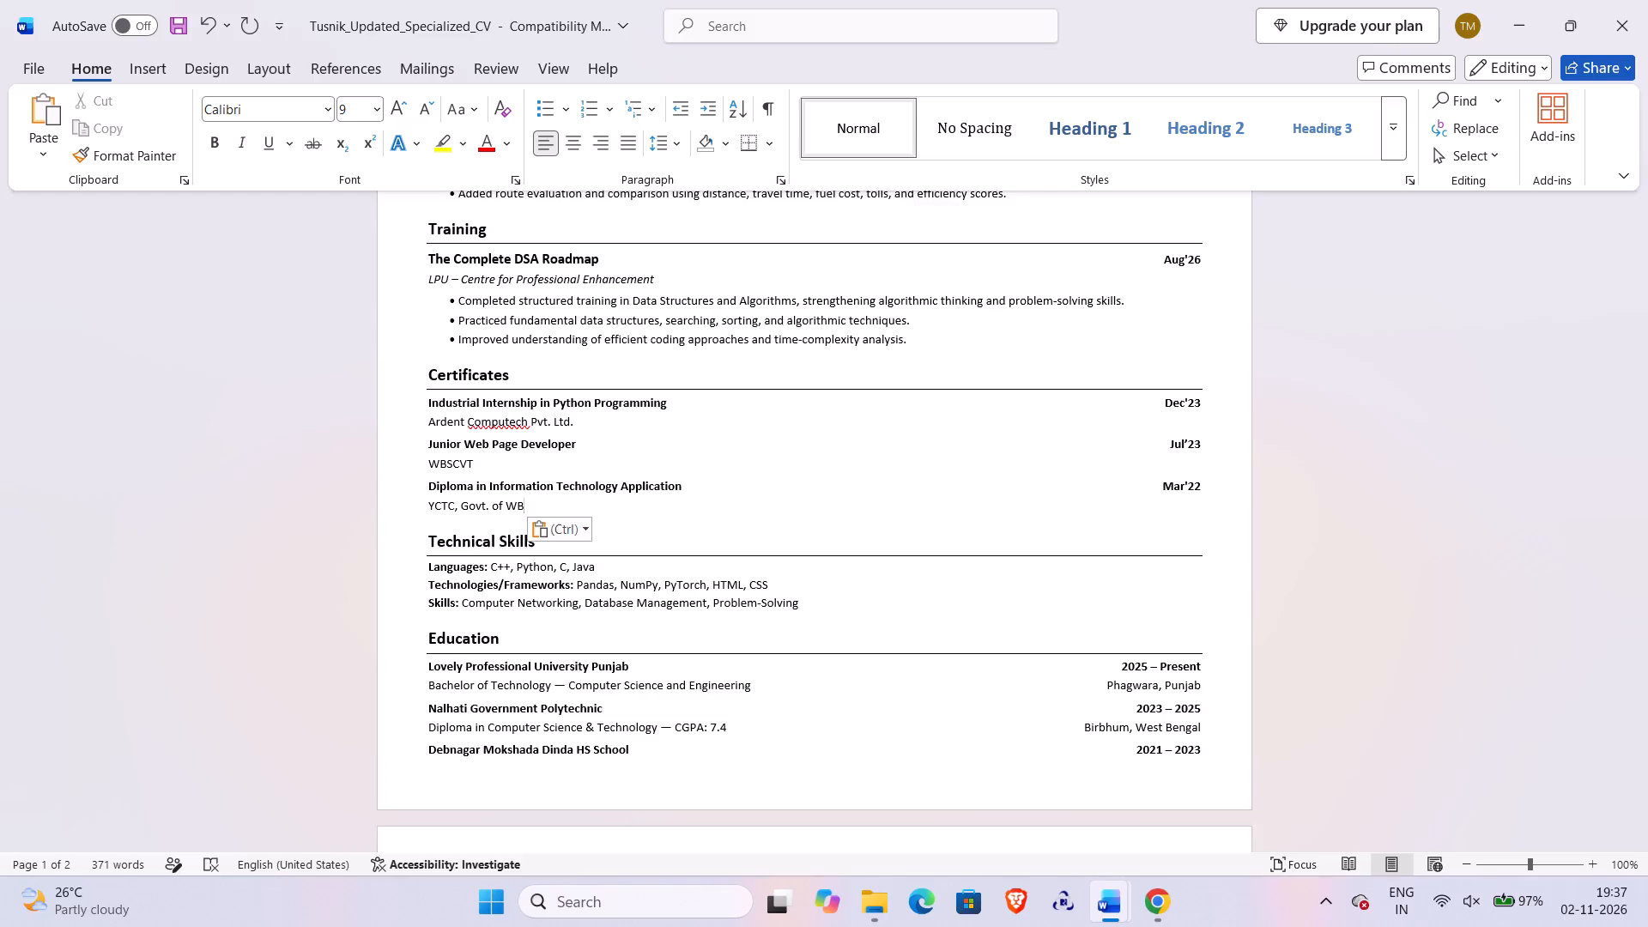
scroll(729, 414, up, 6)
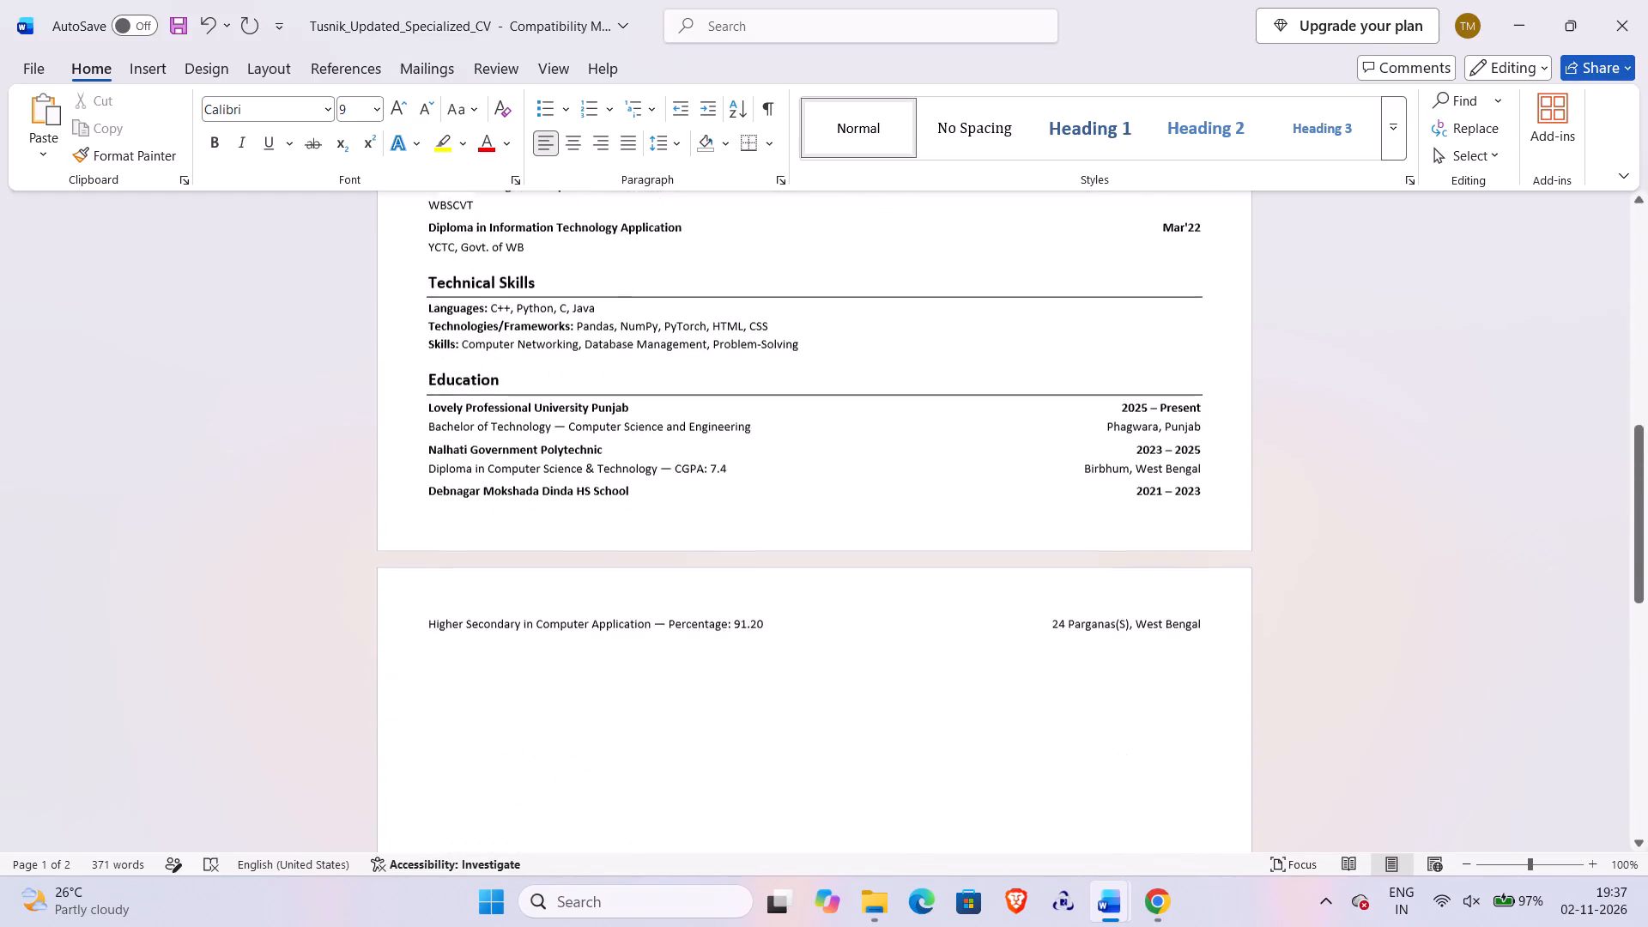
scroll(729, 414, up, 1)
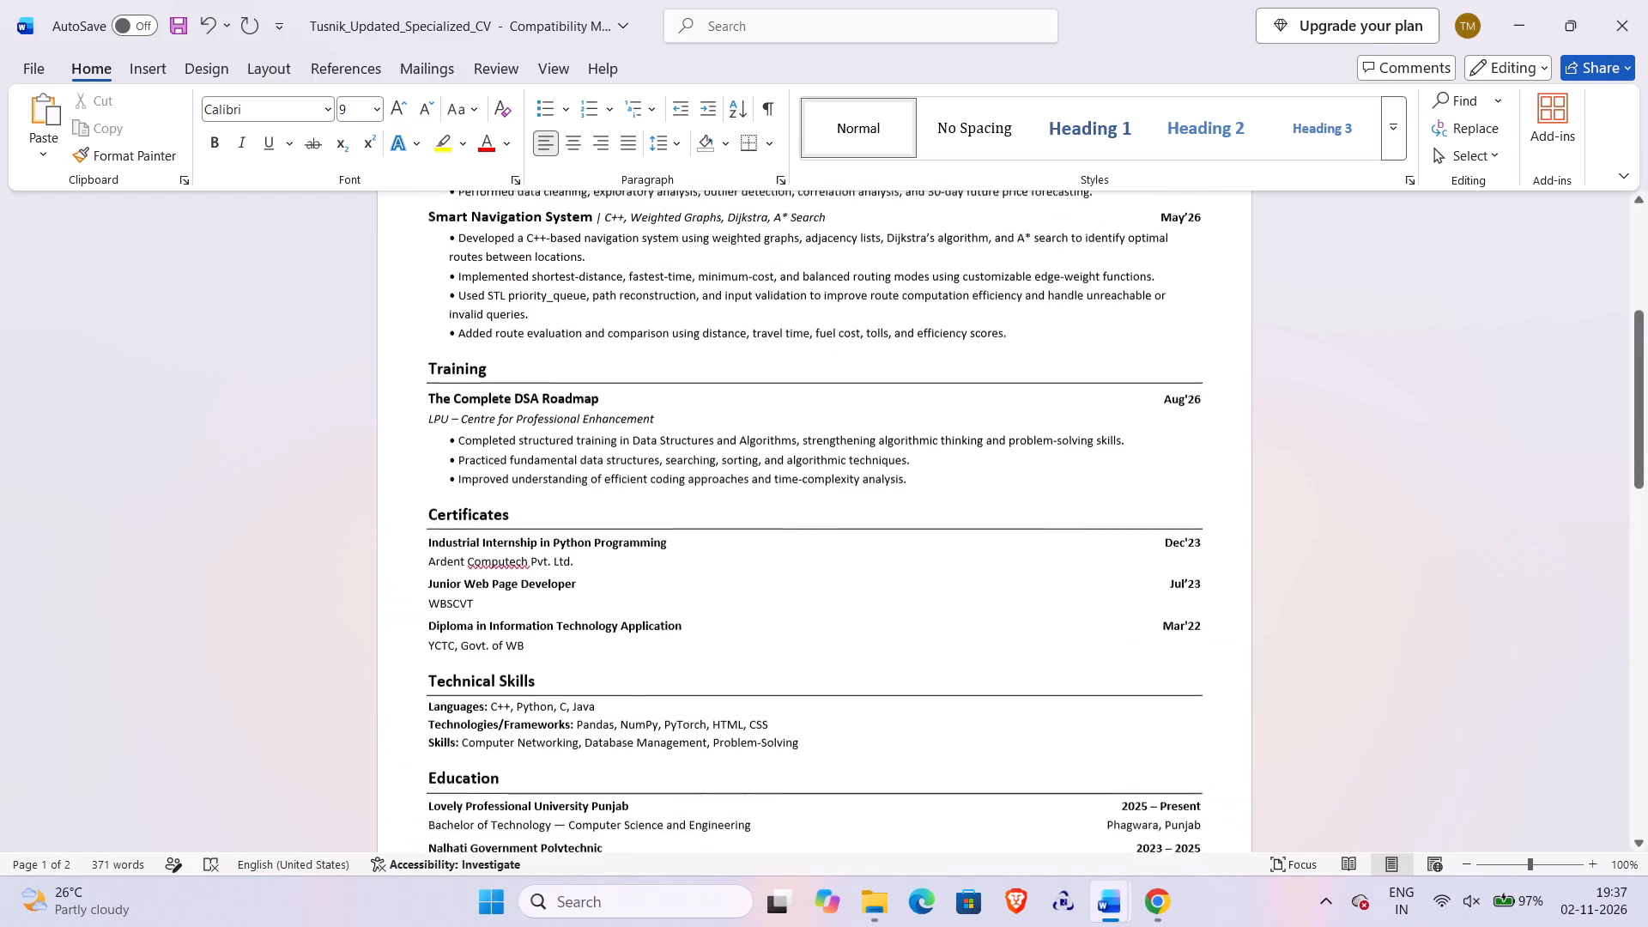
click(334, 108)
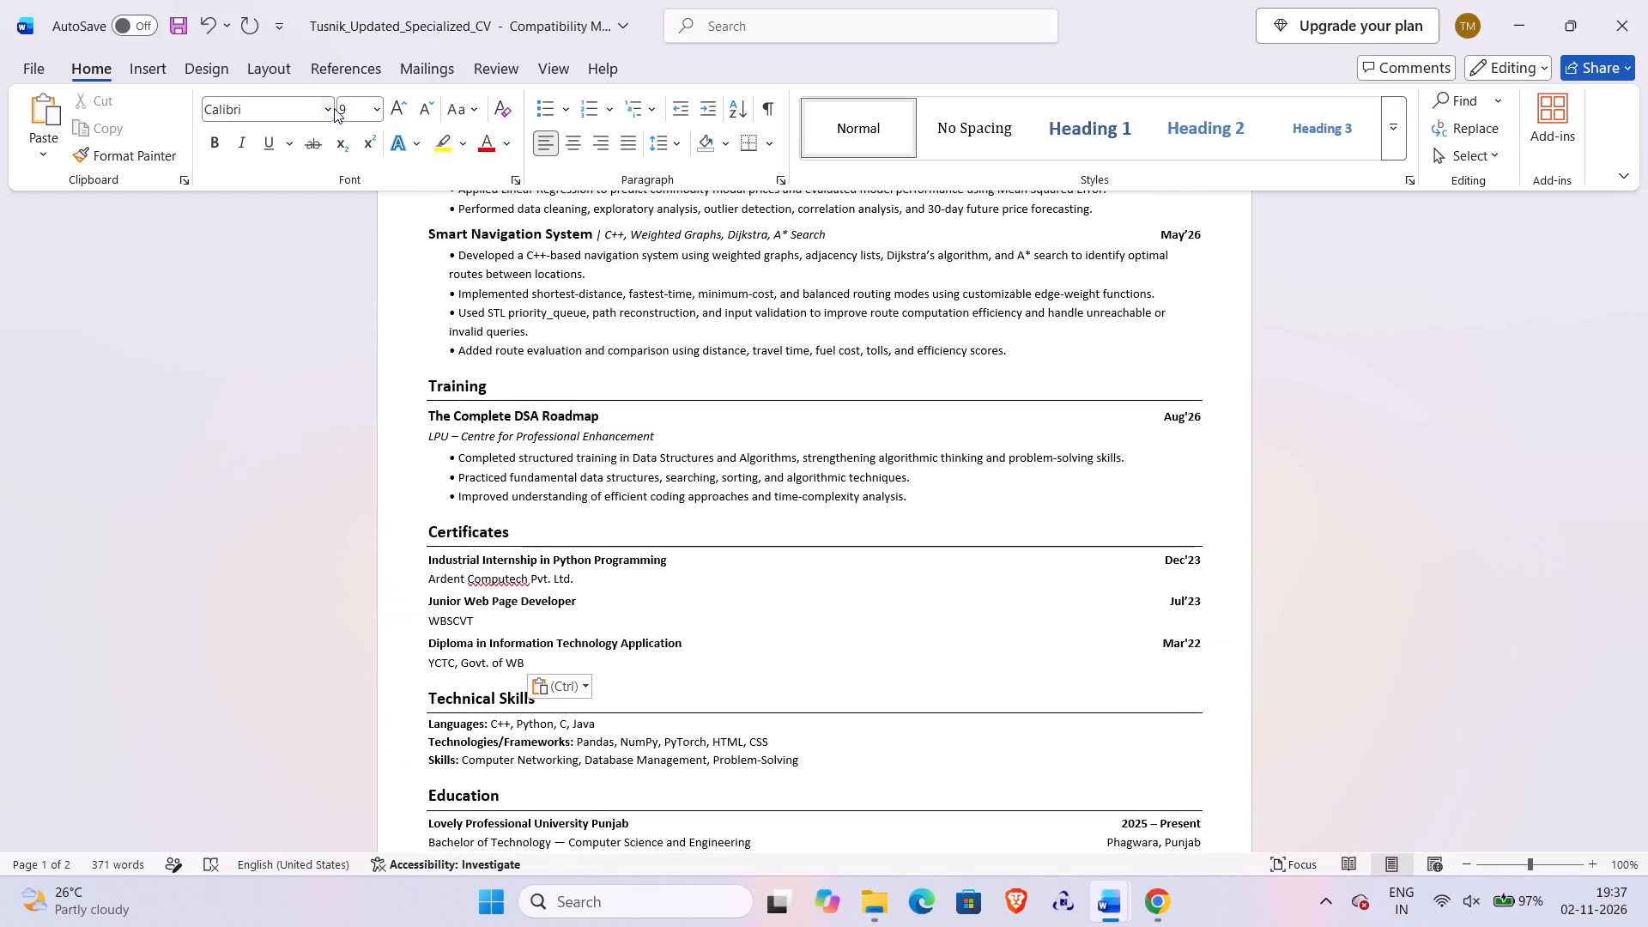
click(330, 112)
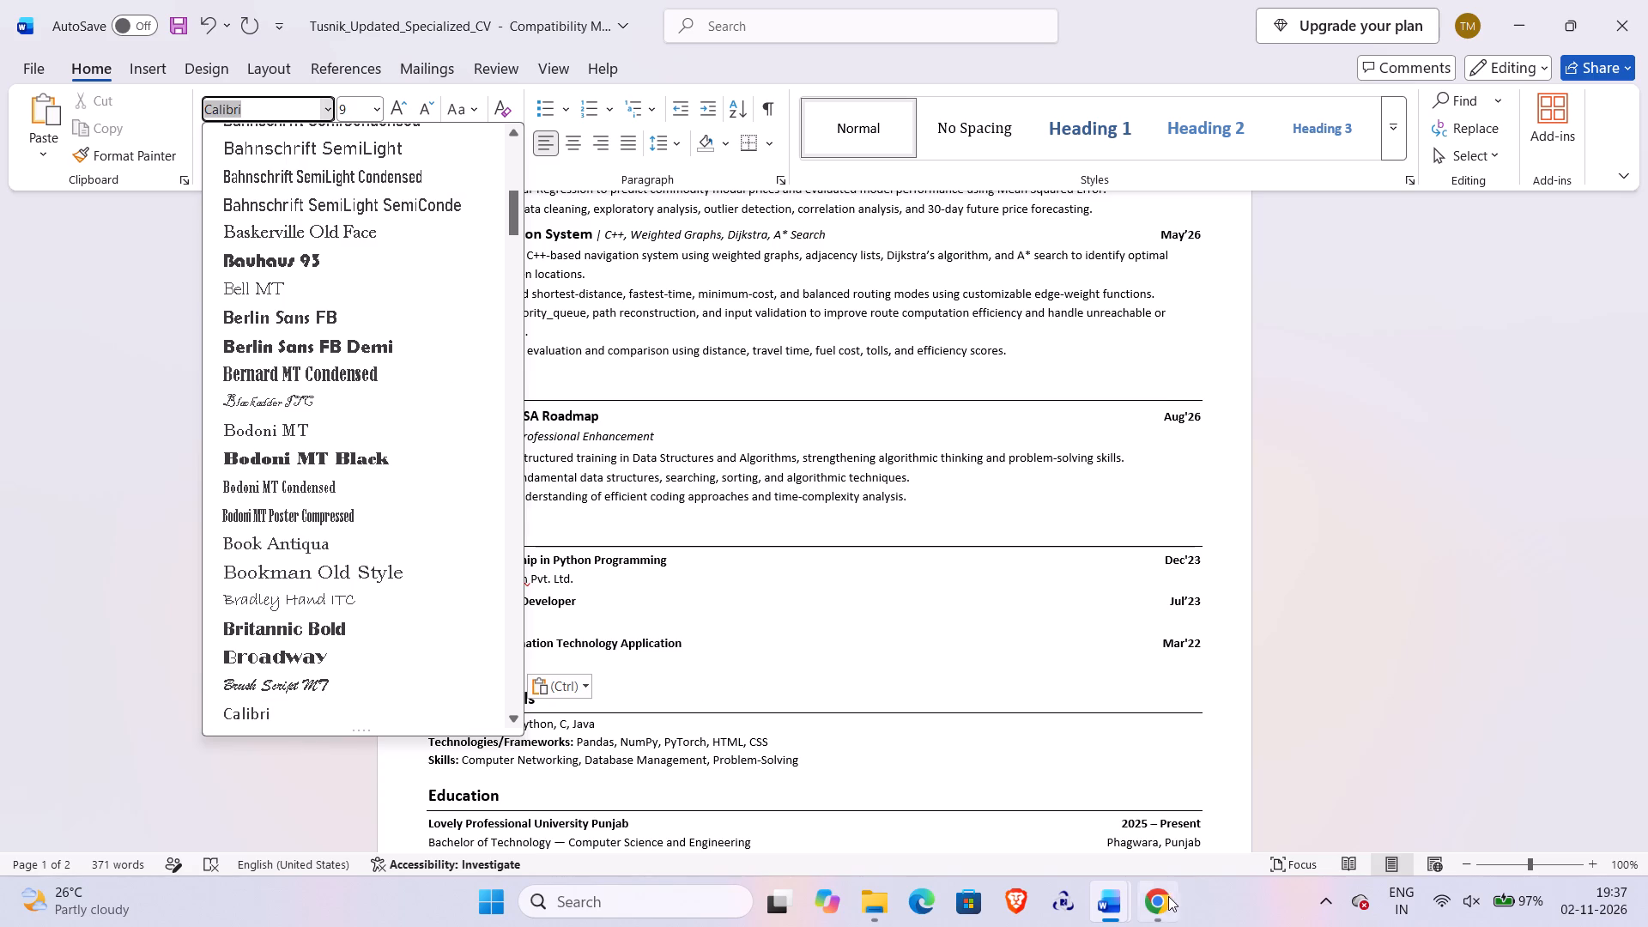
Open the Windows search to look for another app.
click(694, 893)
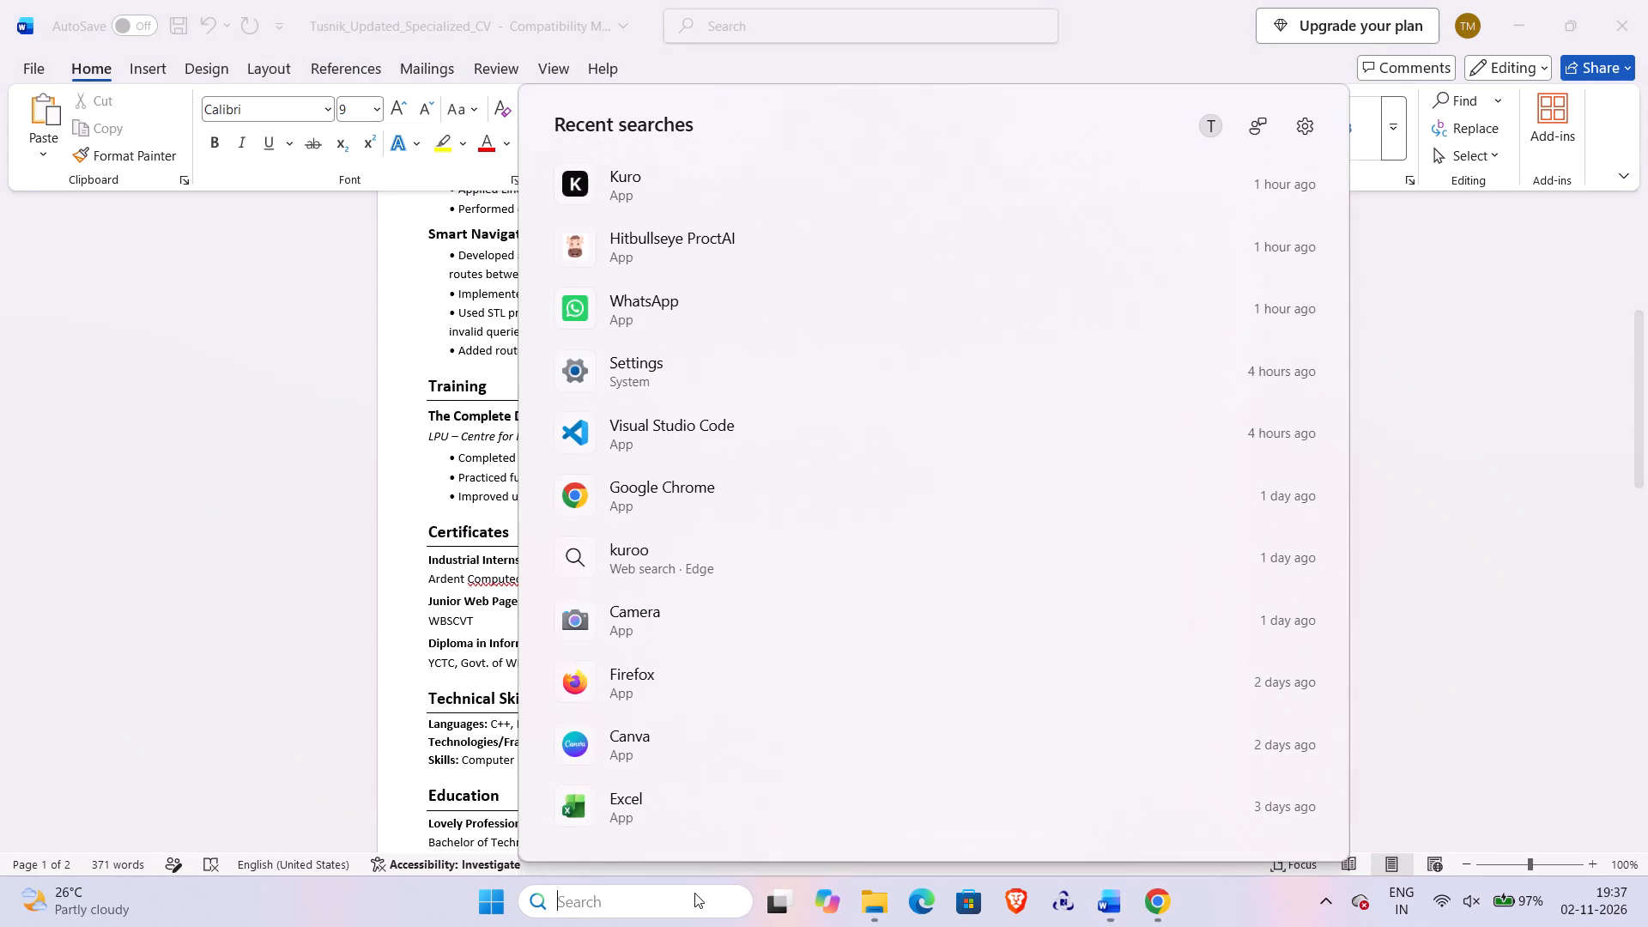
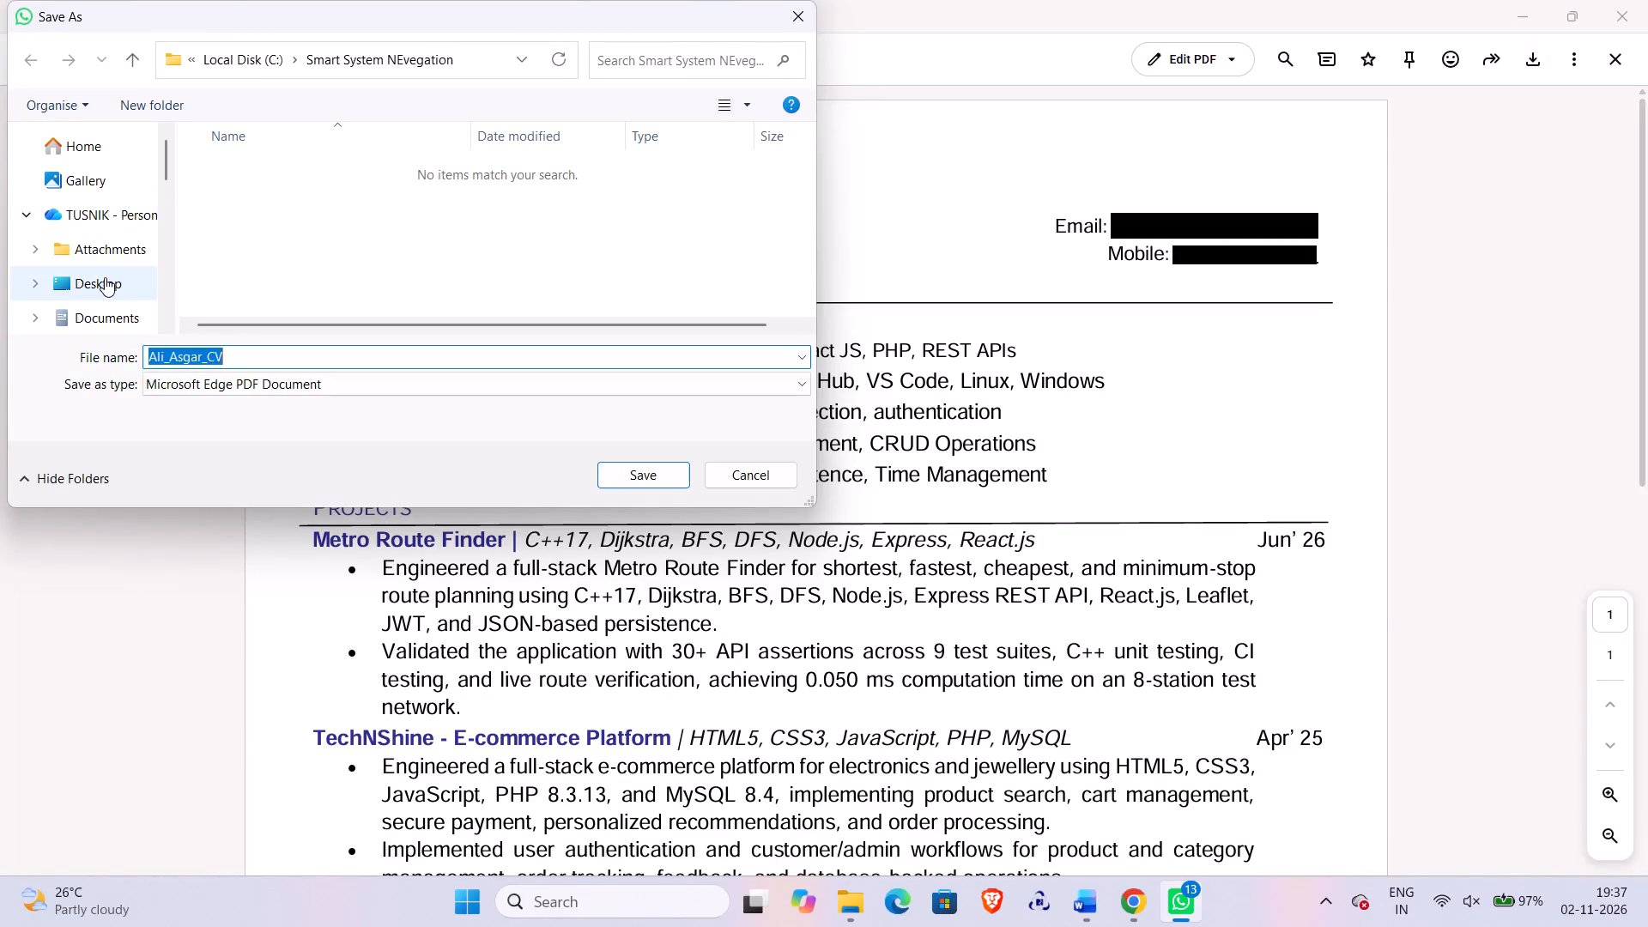
Save the opened CV to the Downloads folder as a PDF document, keeping the suggested file name.
click(94, 308)
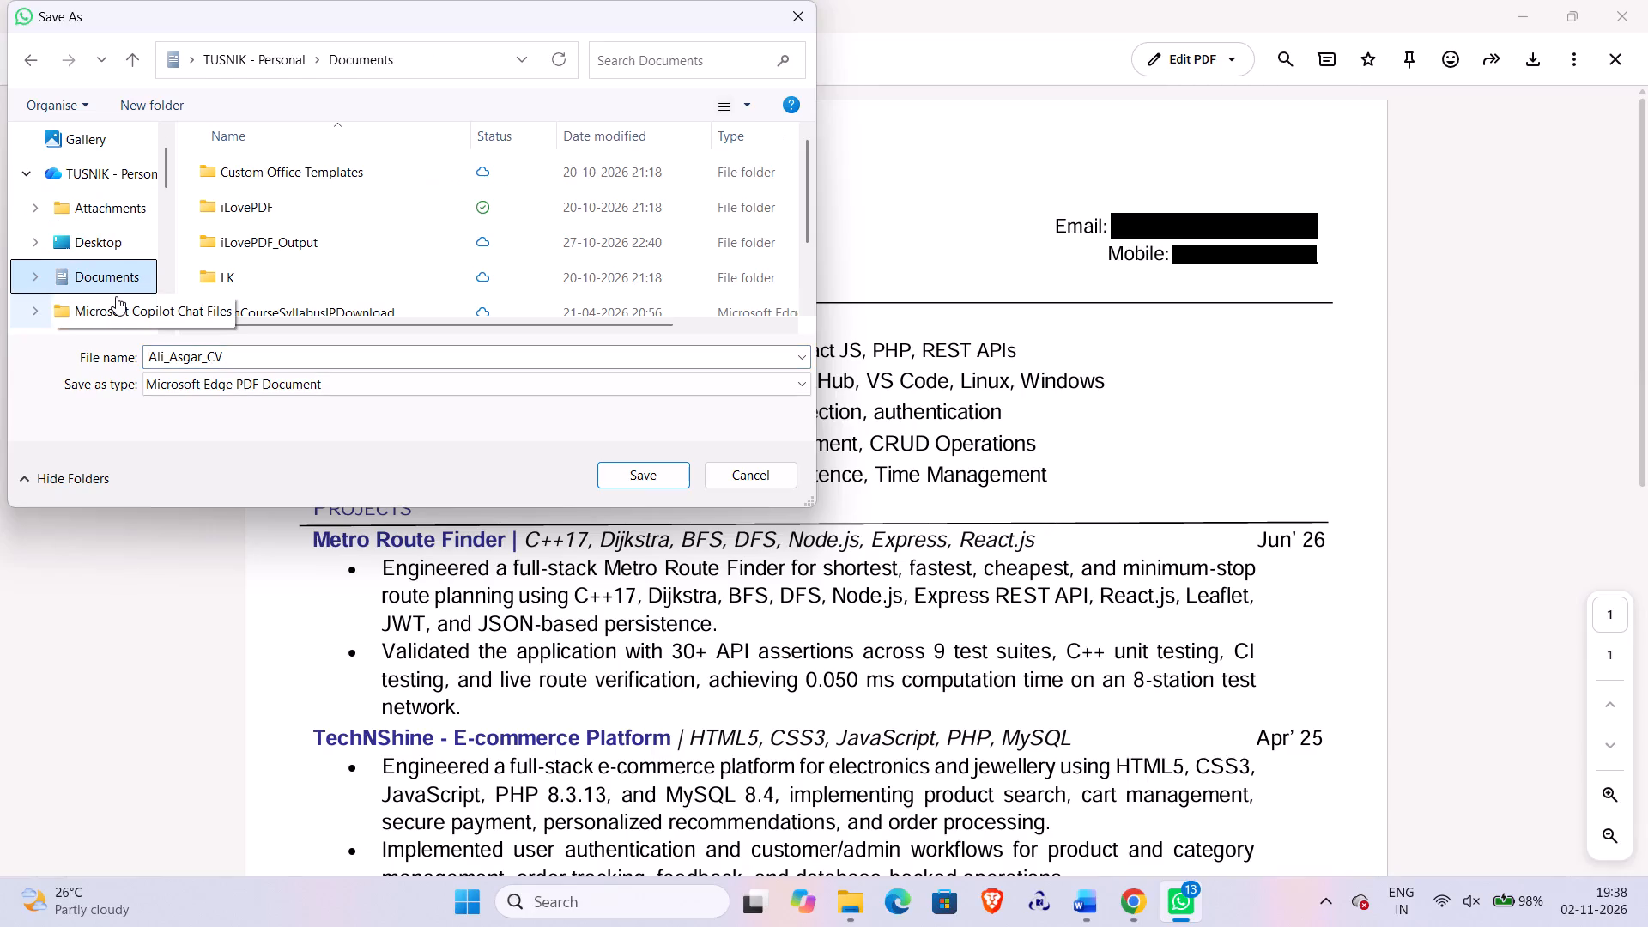
scroll(116, 296, down, 1)
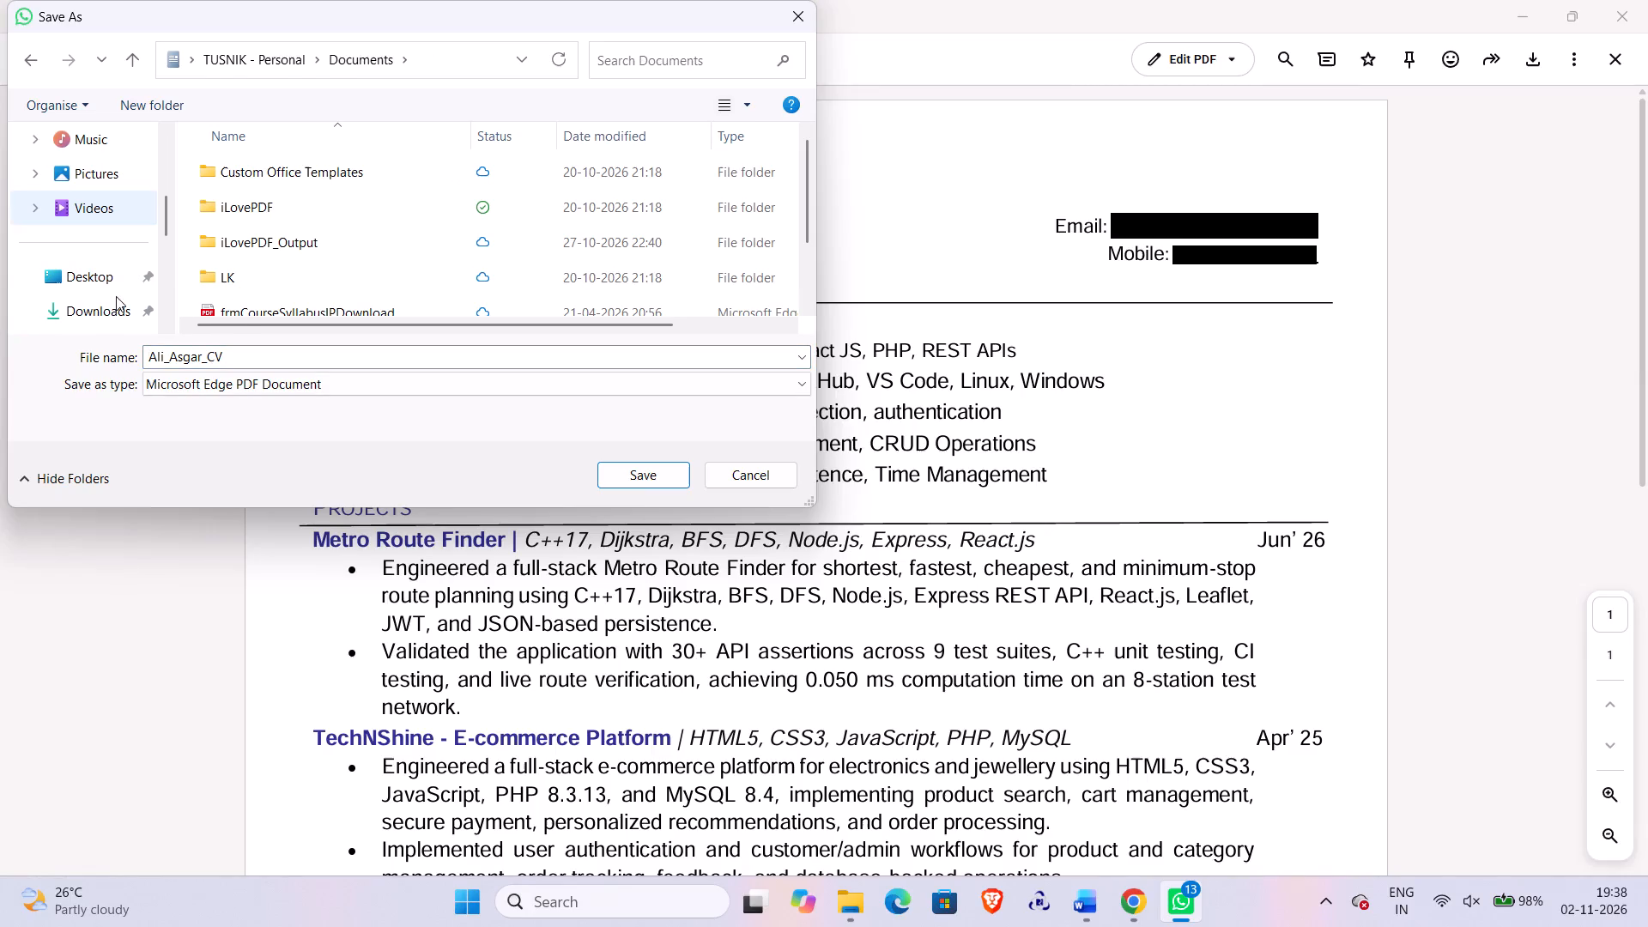
click(107, 315)
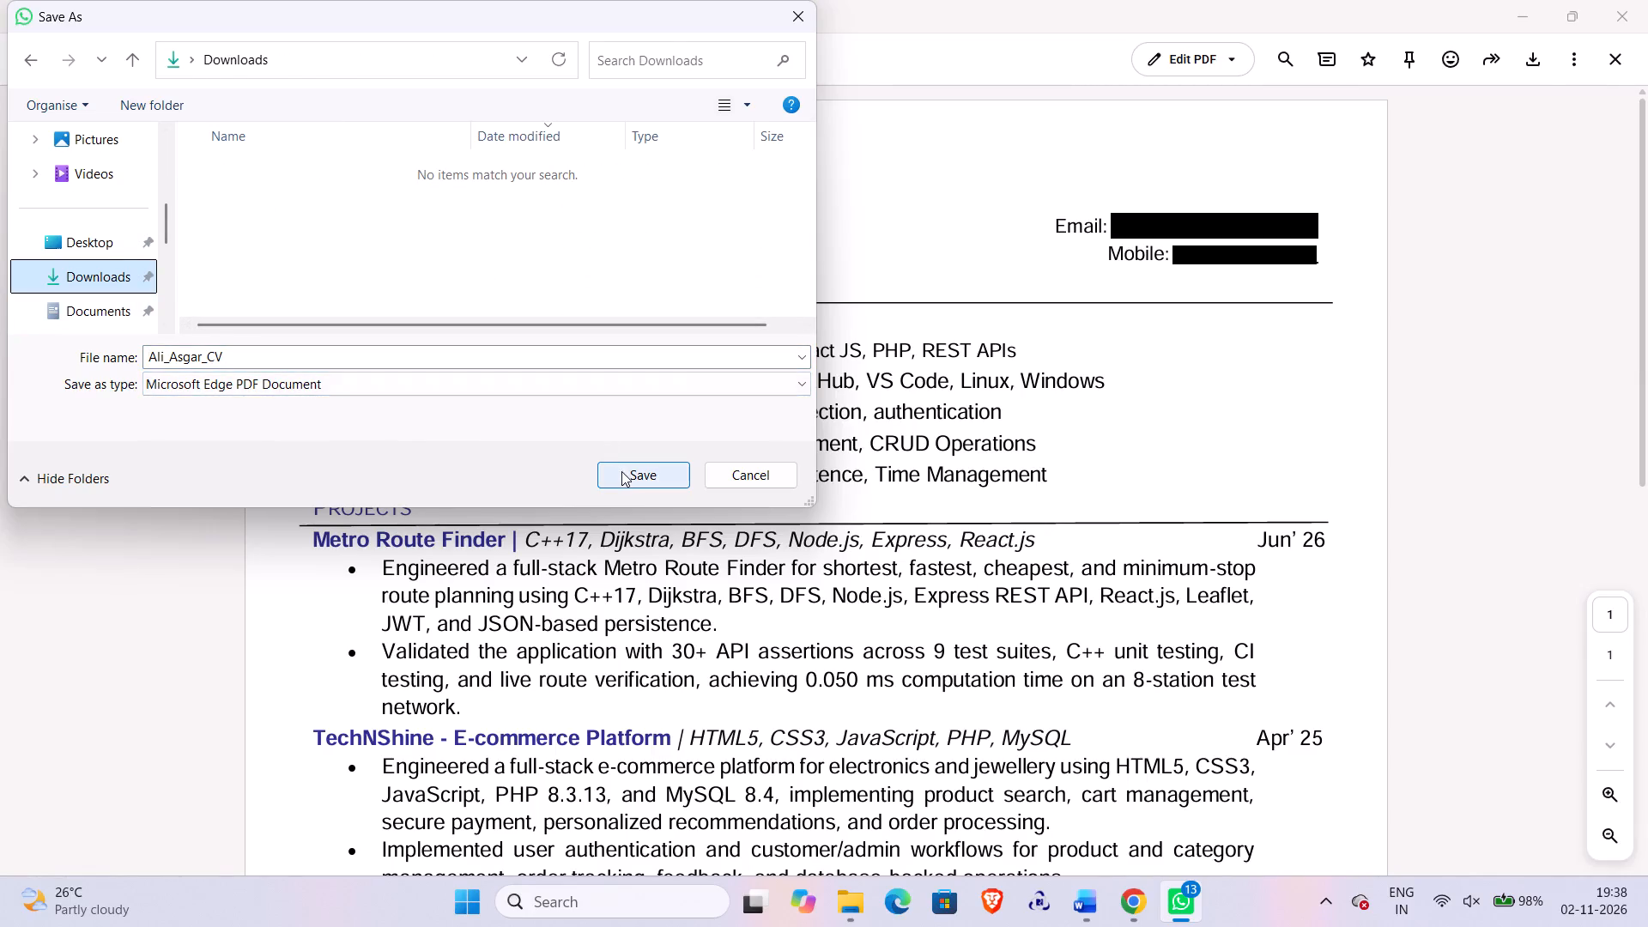
click(691, 380)
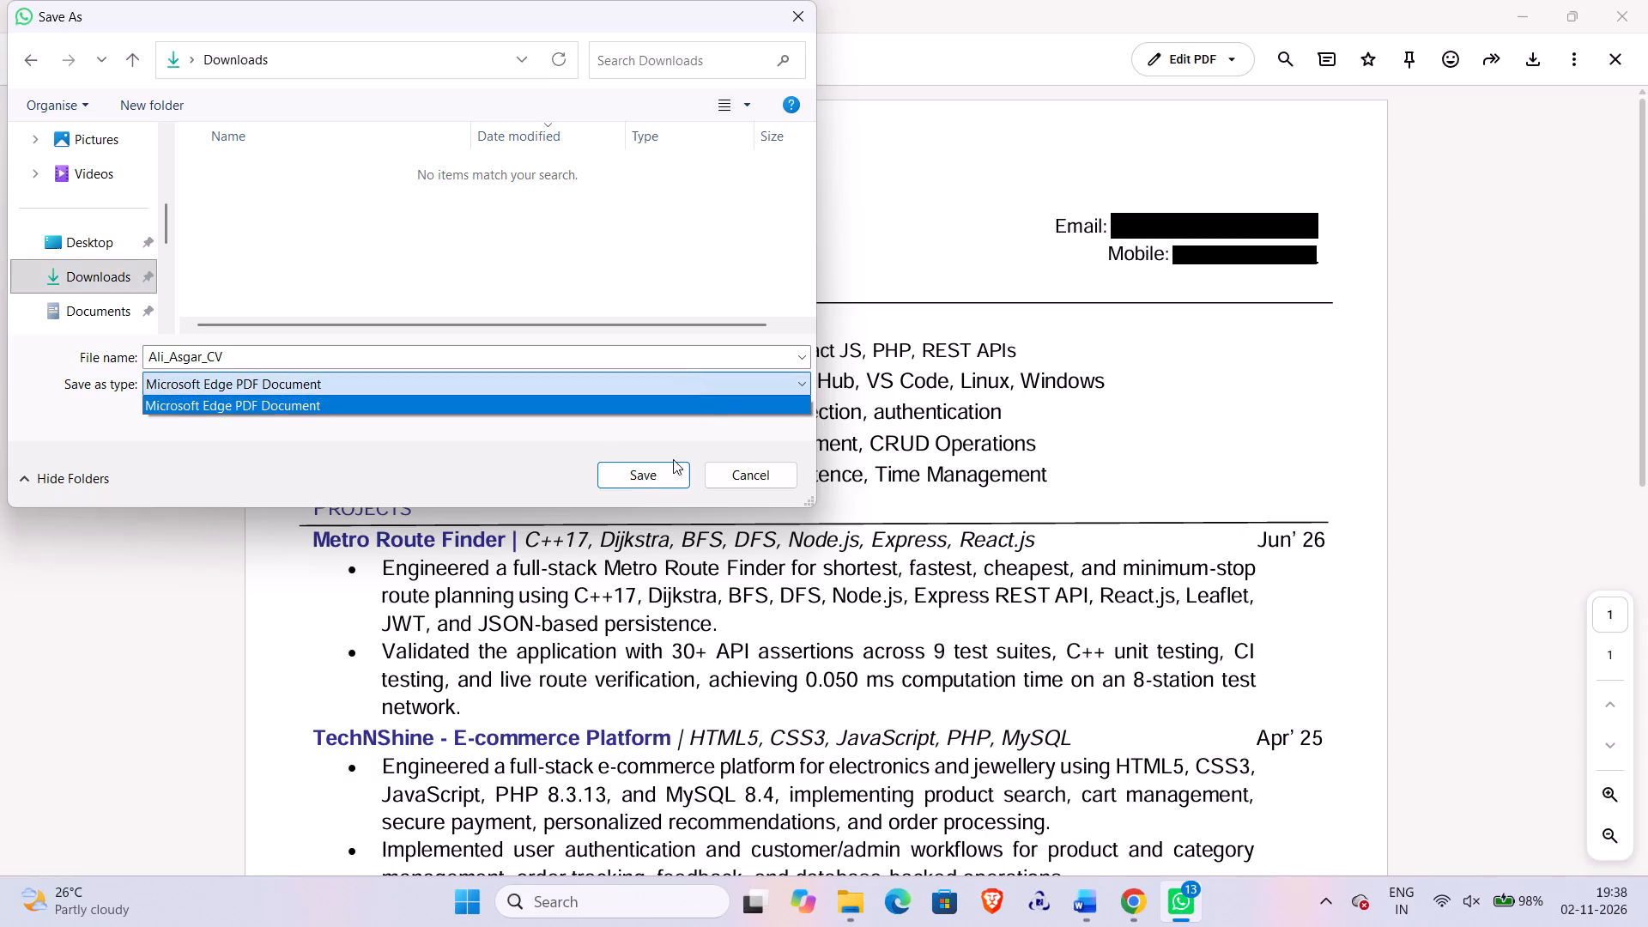
click(641, 477)
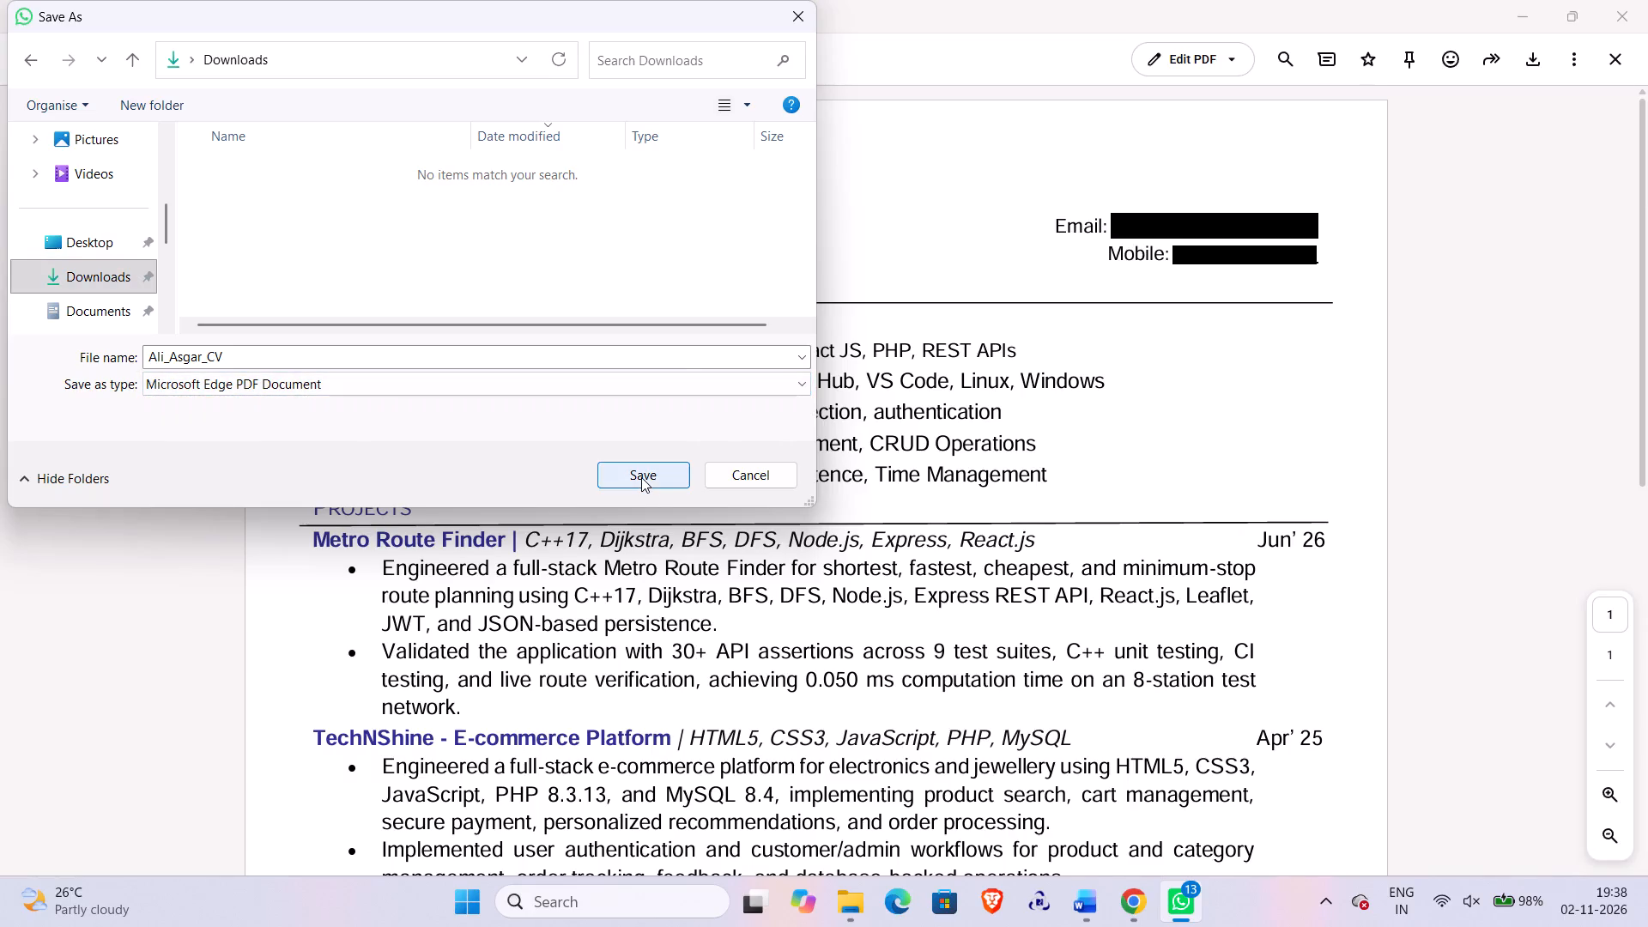
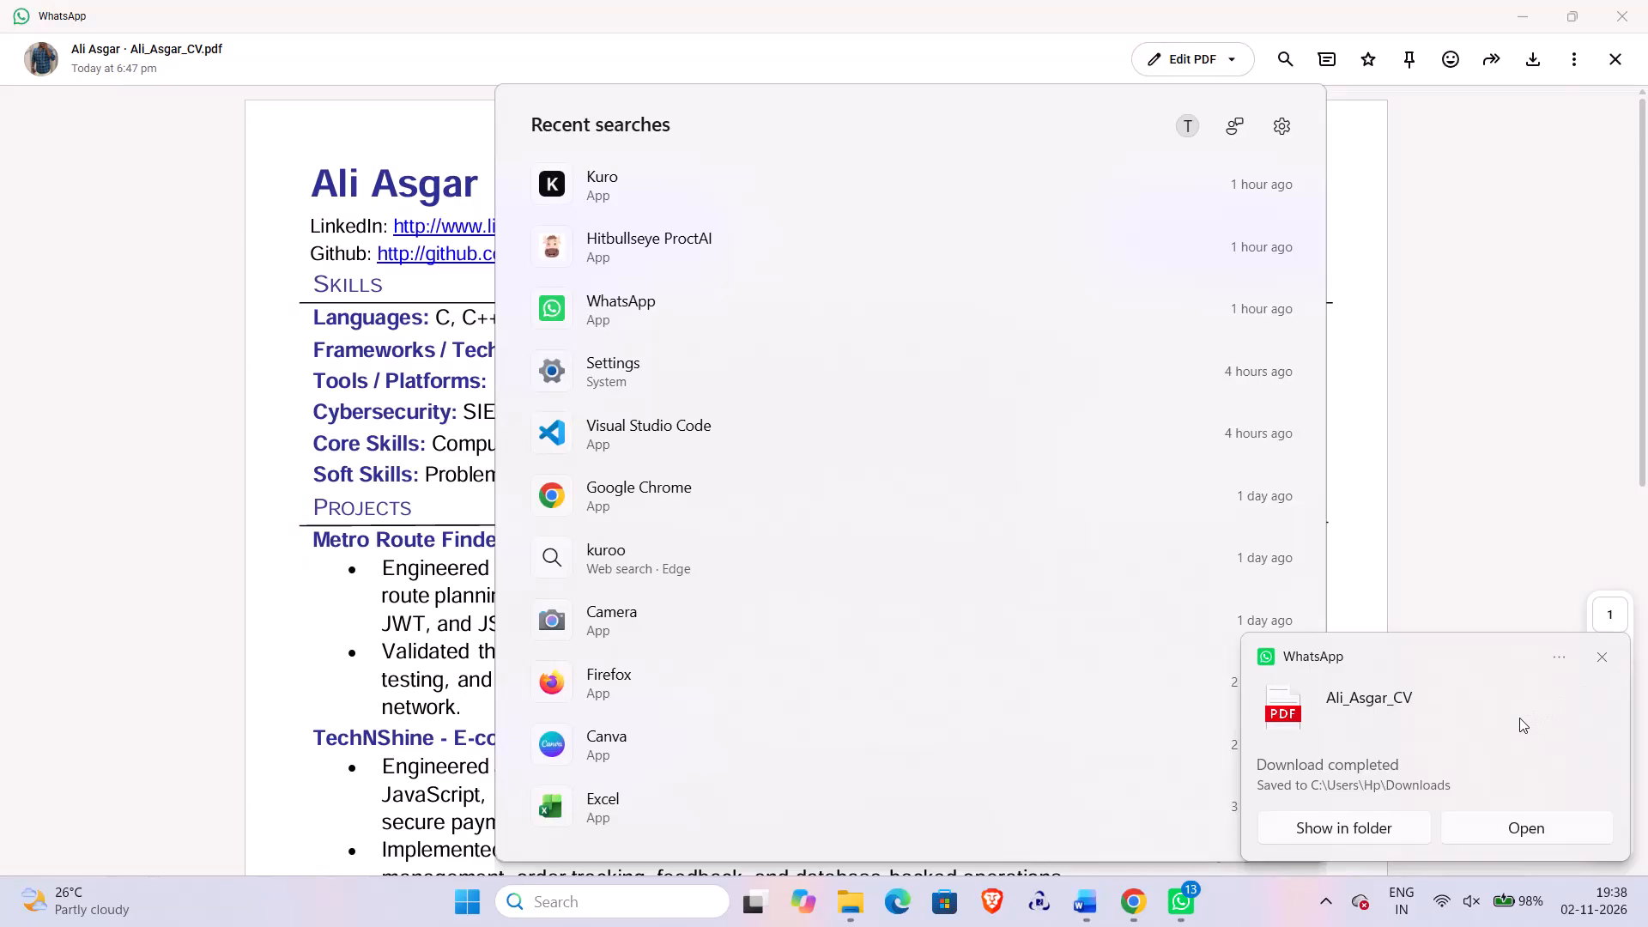
Open the completed download's notification for the CV PDF saved in the Downloads folder.
click(1519, 718)
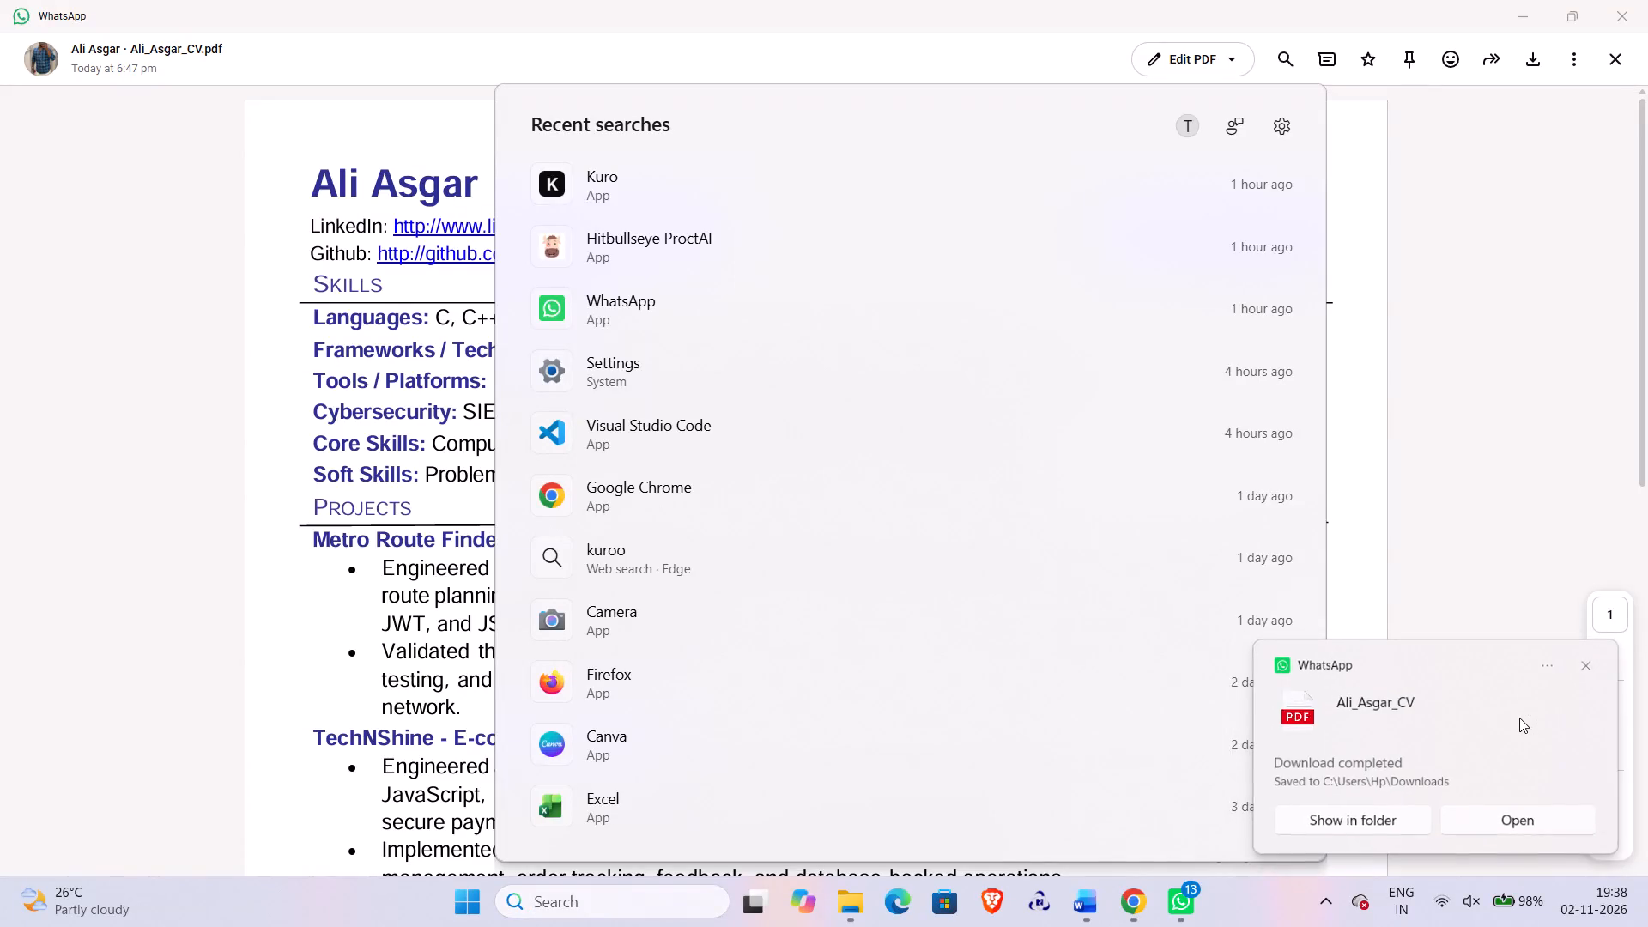
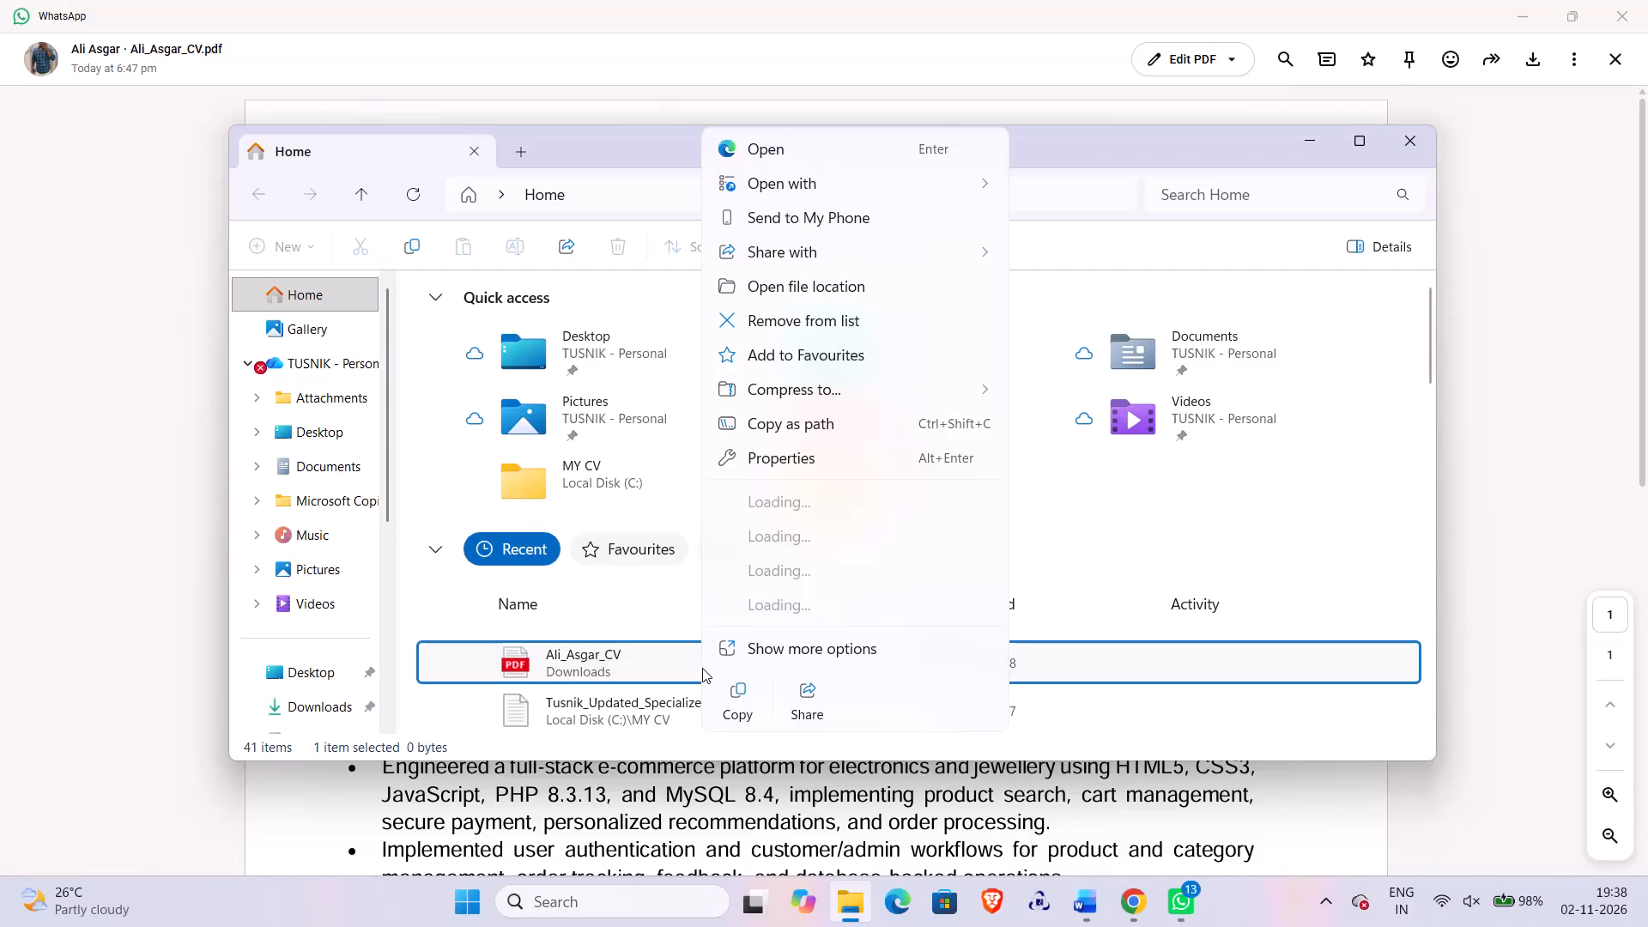
Open the downloaded CV PDF in iLovePDF and put off making it the default PDF application.
click(803, 255)
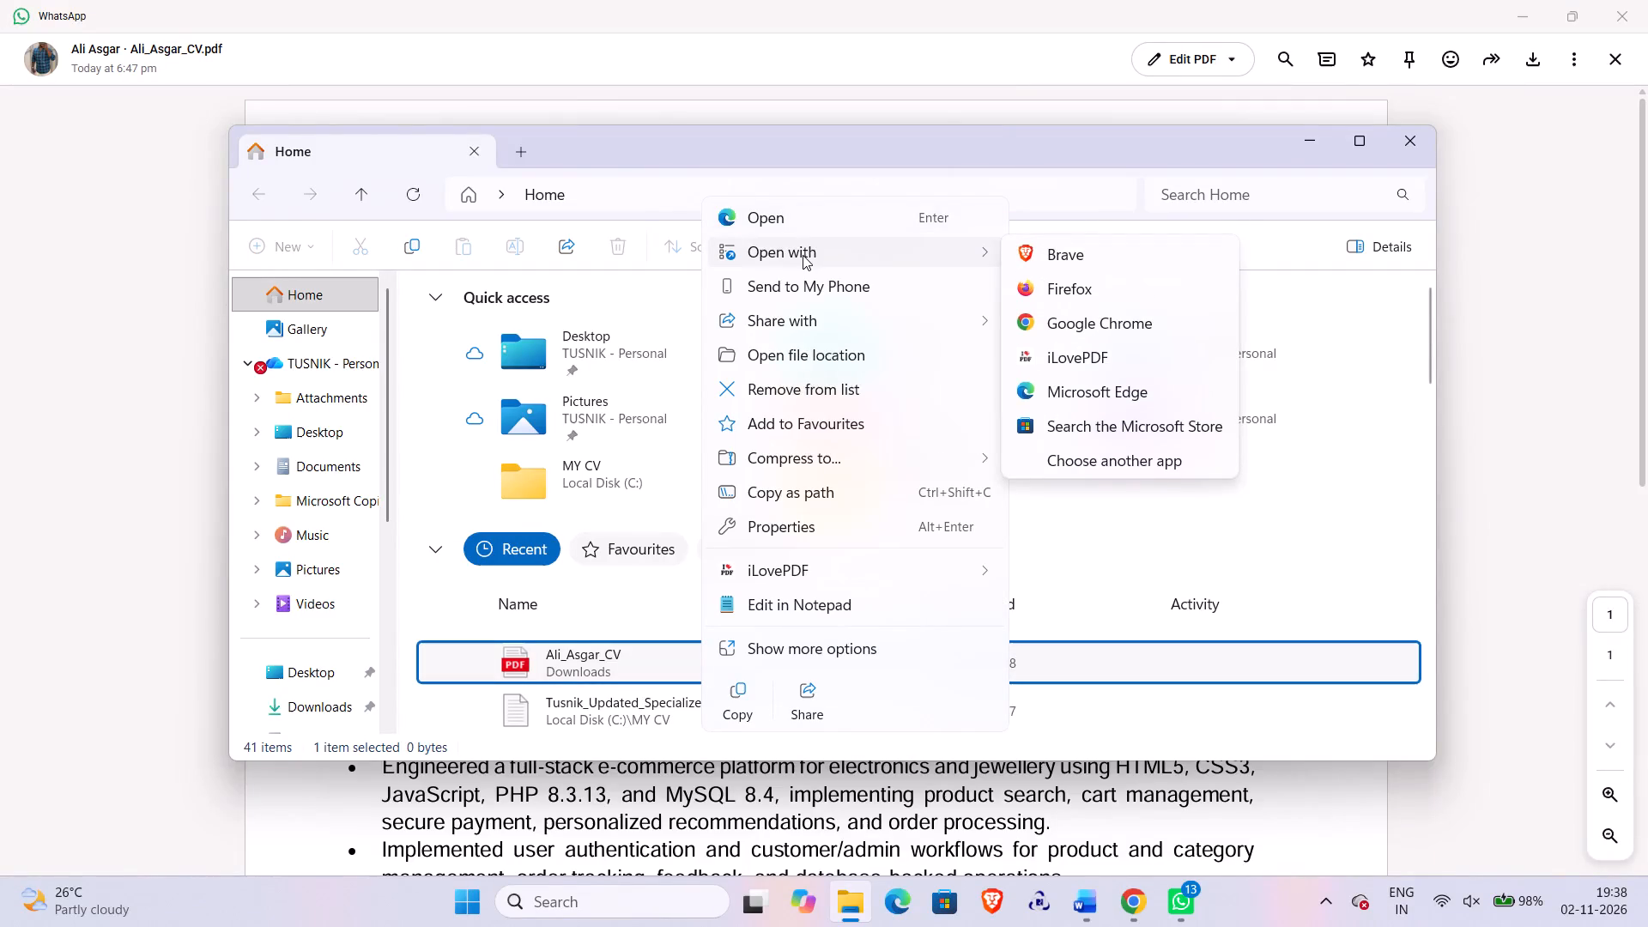
click(1027, 354)
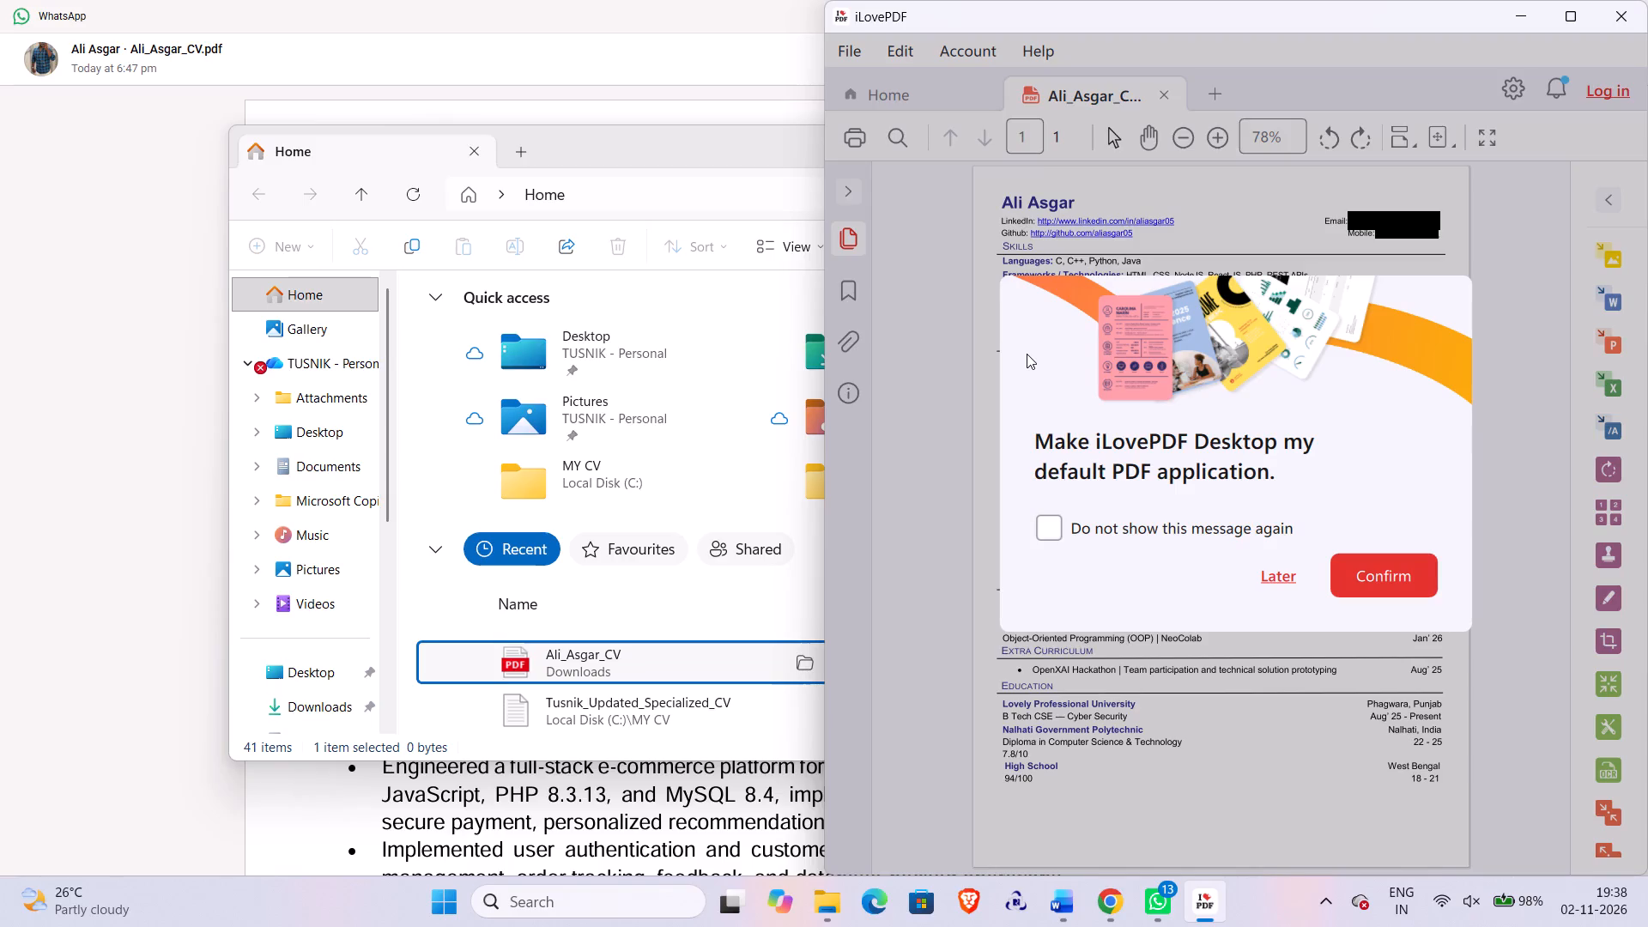
click(1269, 566)
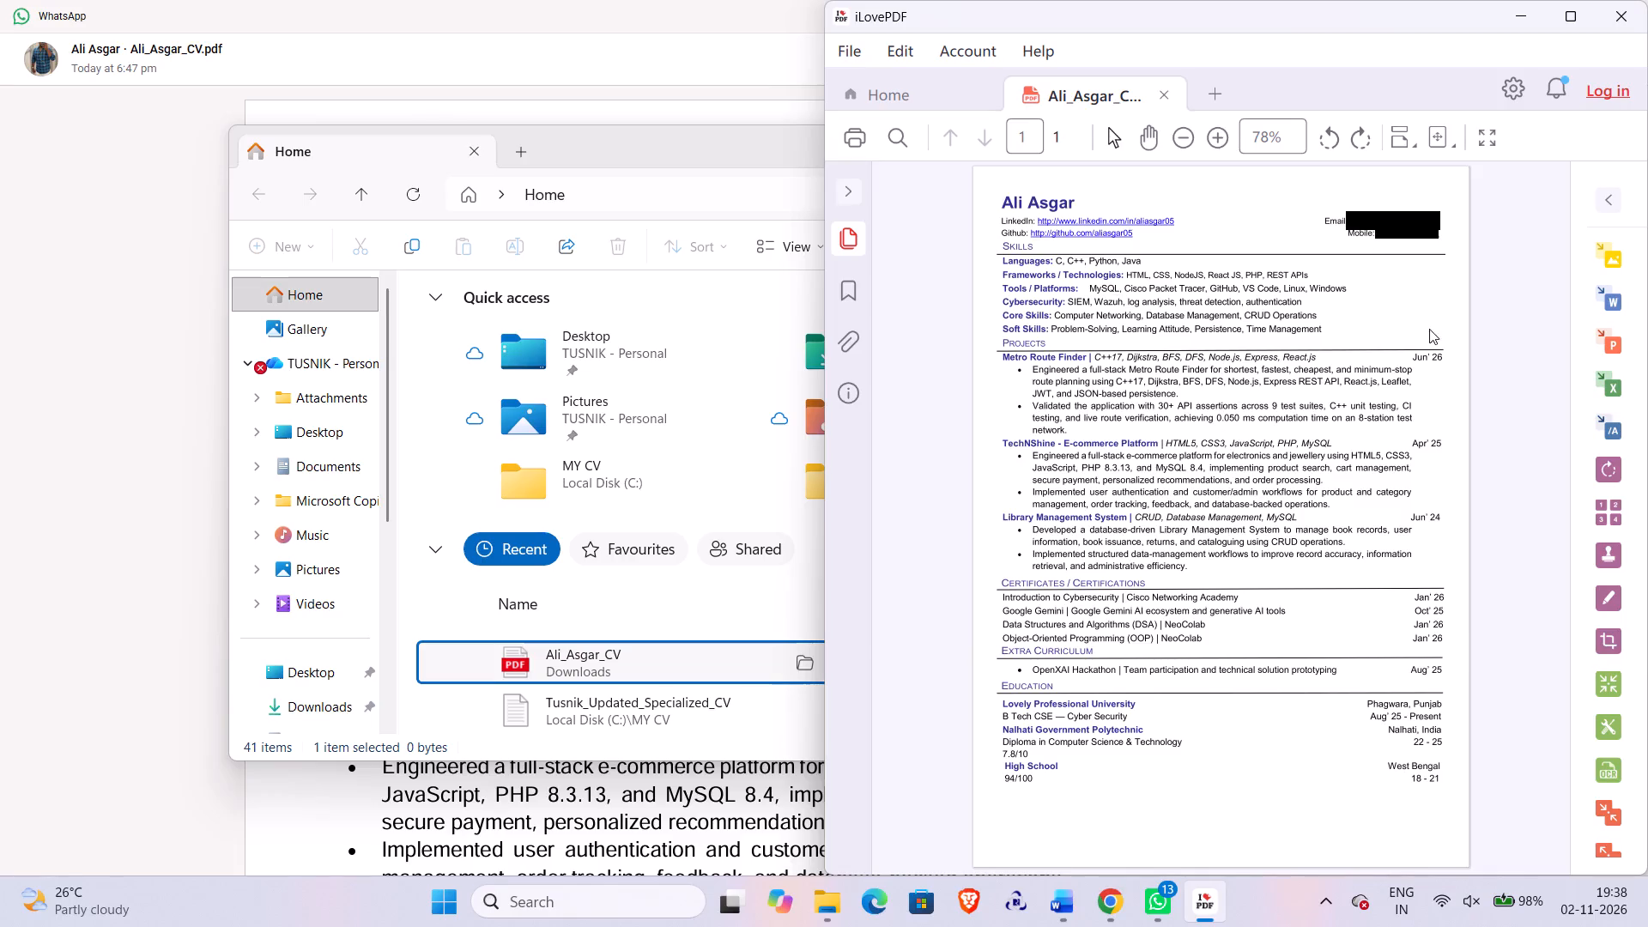
Convert the CV PDF to an editable Word file using OCR.
click(1614, 298)
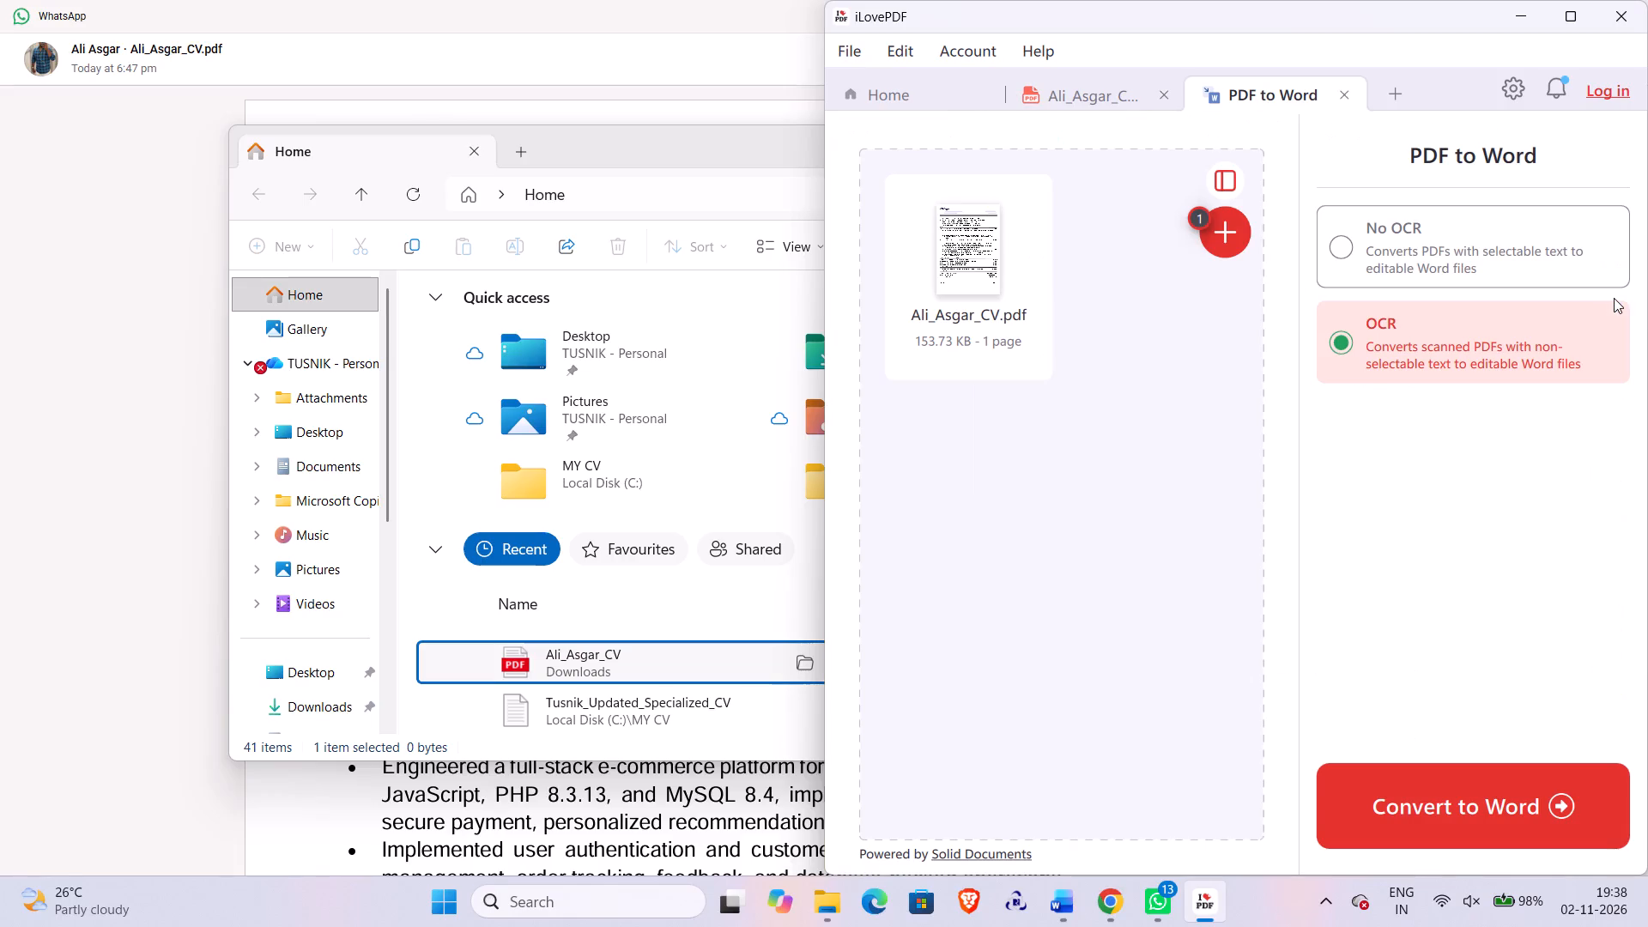
click(1454, 804)
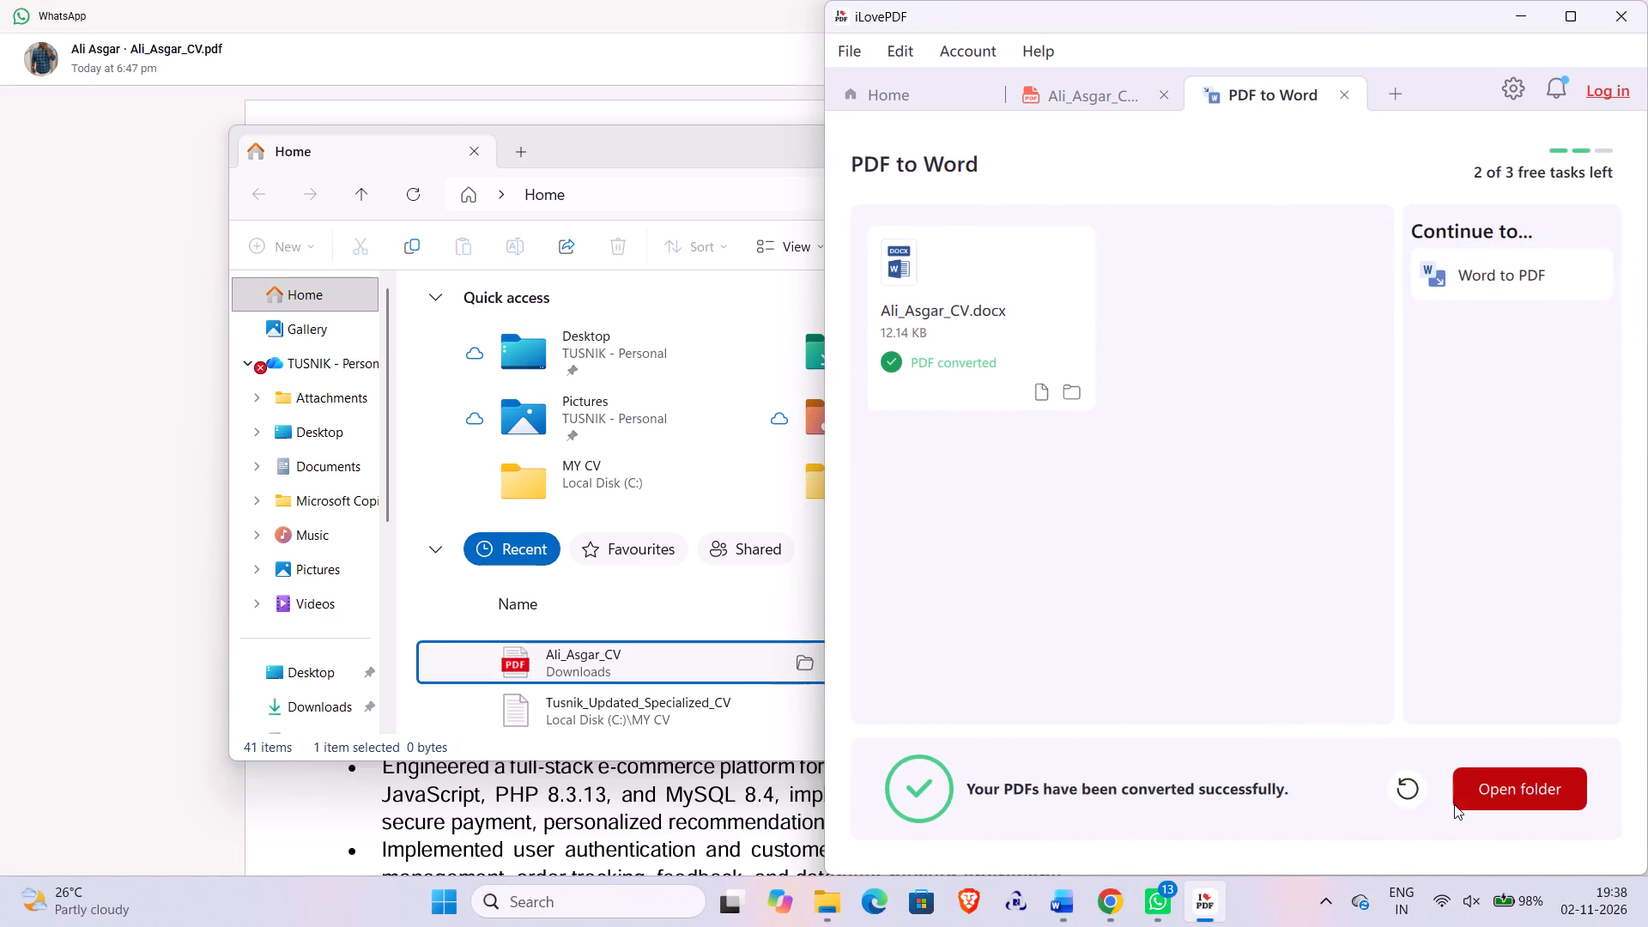
Open the converted CV document in Word, check the font of its skills and project text, and leave it.
click(1499, 795)
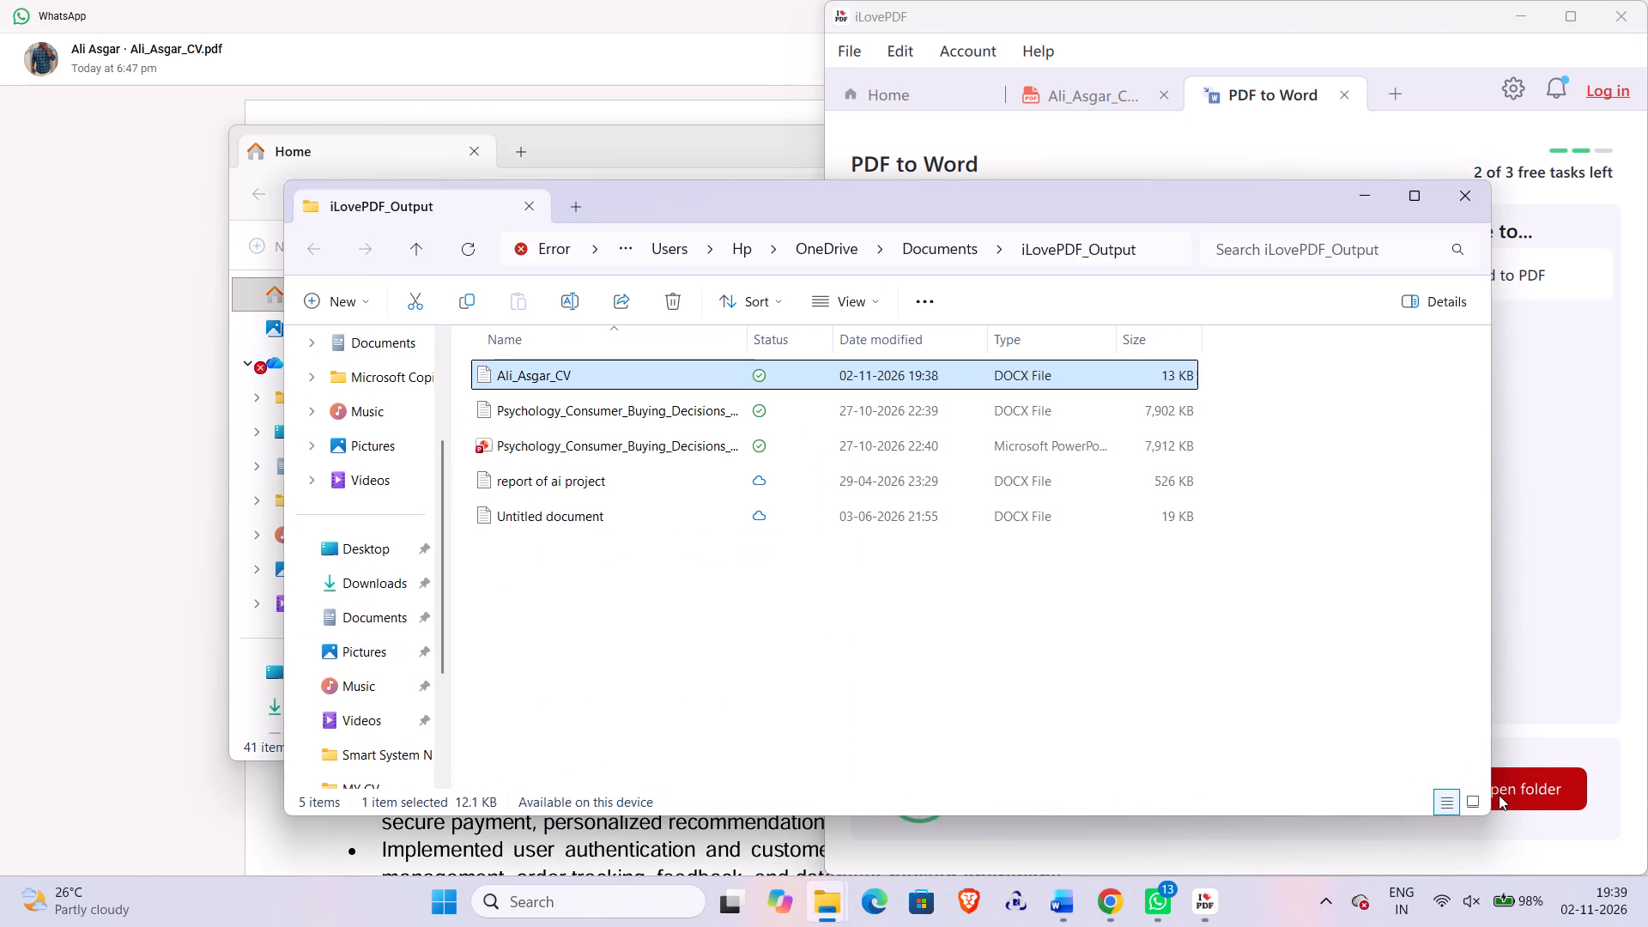
double_click(1098, 379)
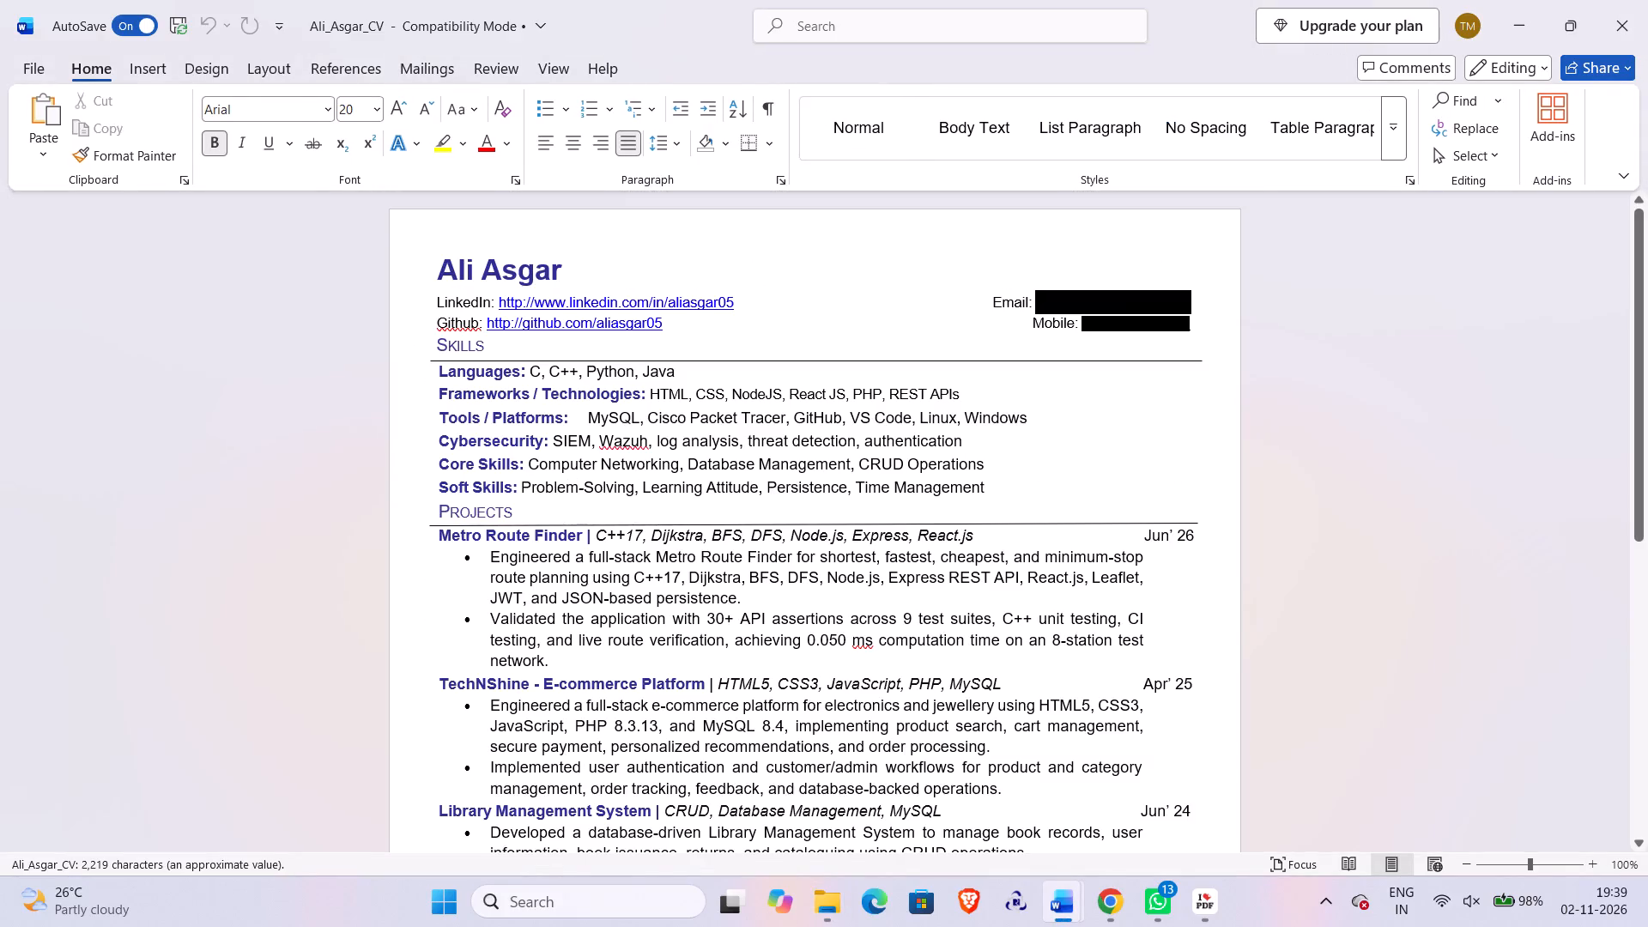
click(888, 423)
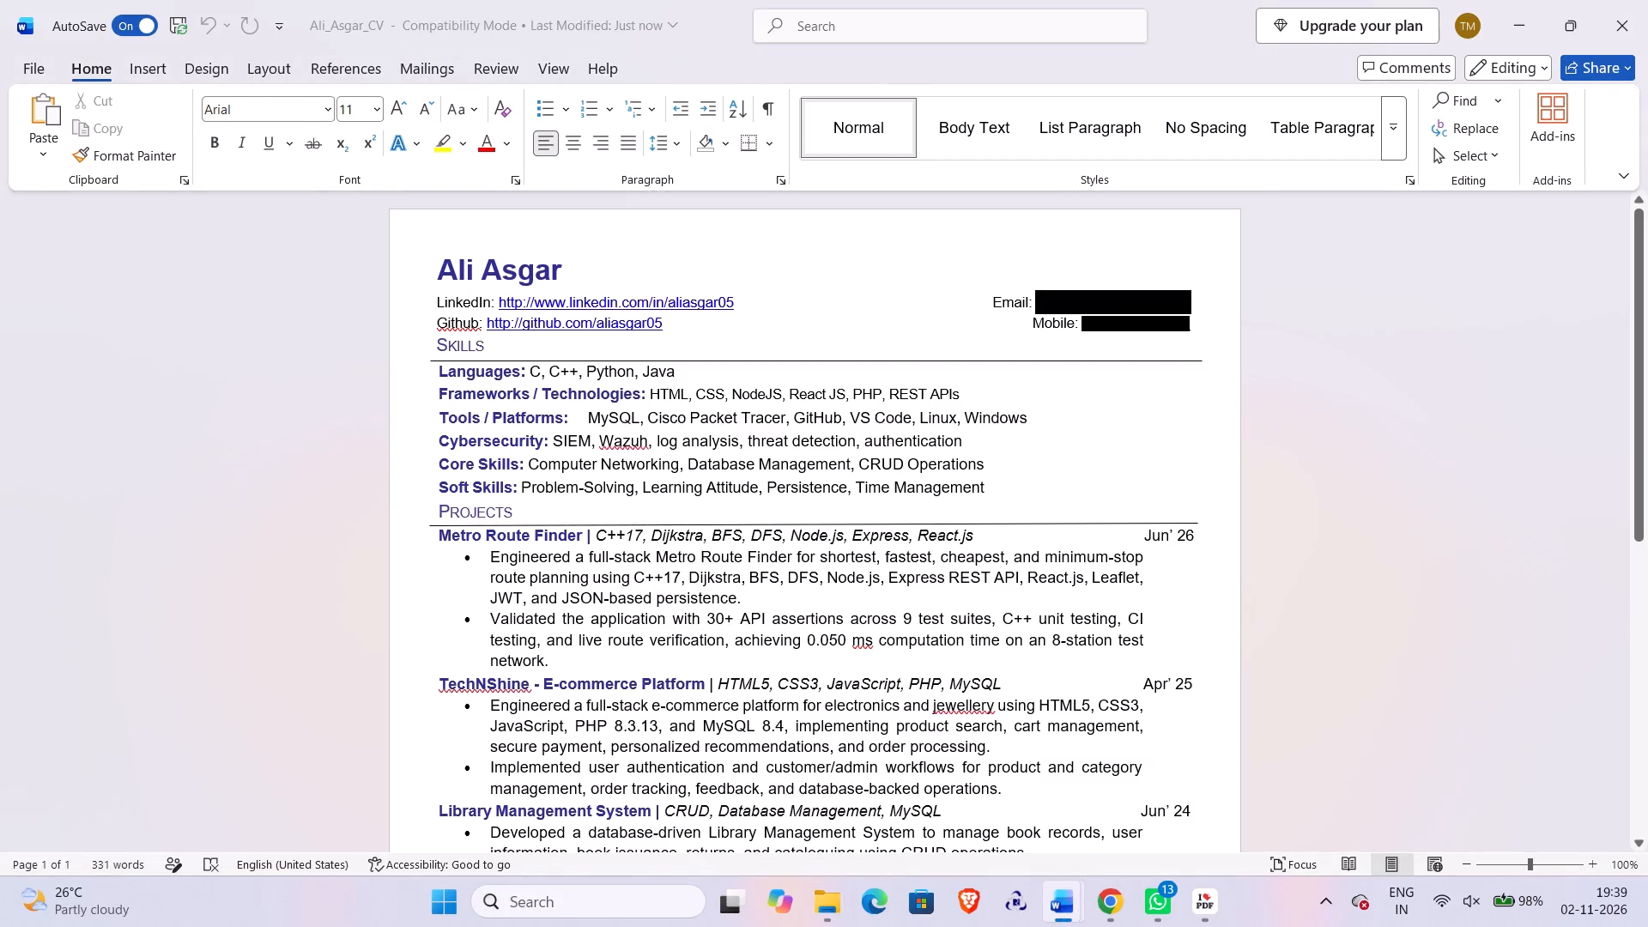
click(888, 423)
click(882, 447)
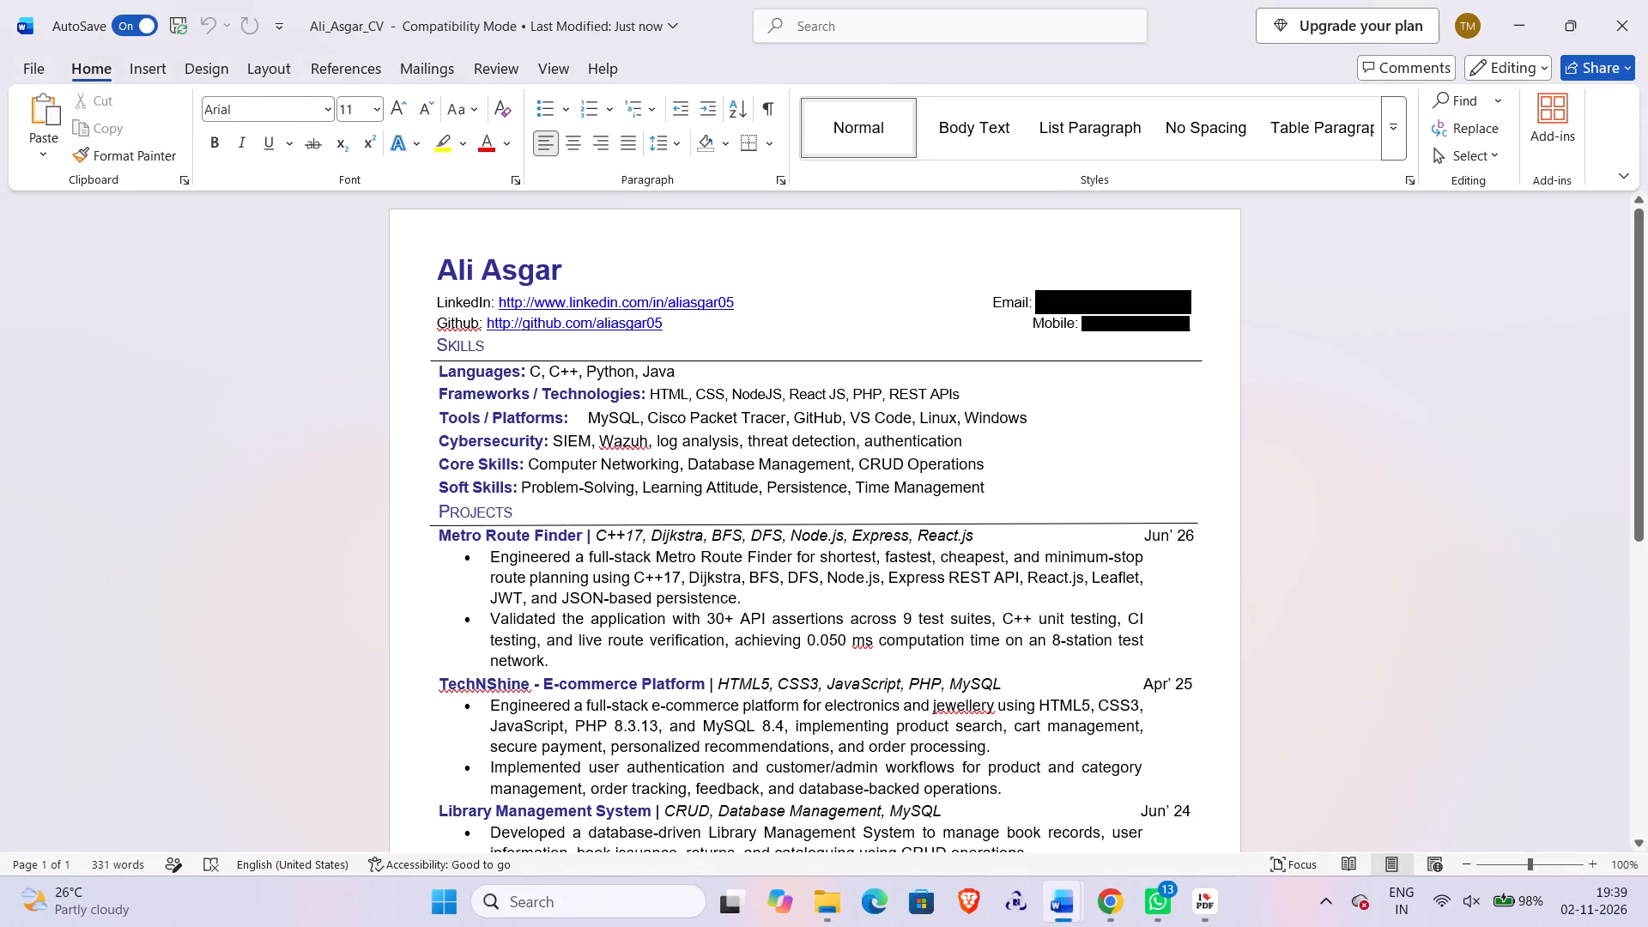
click(851, 602)
click(849, 617)
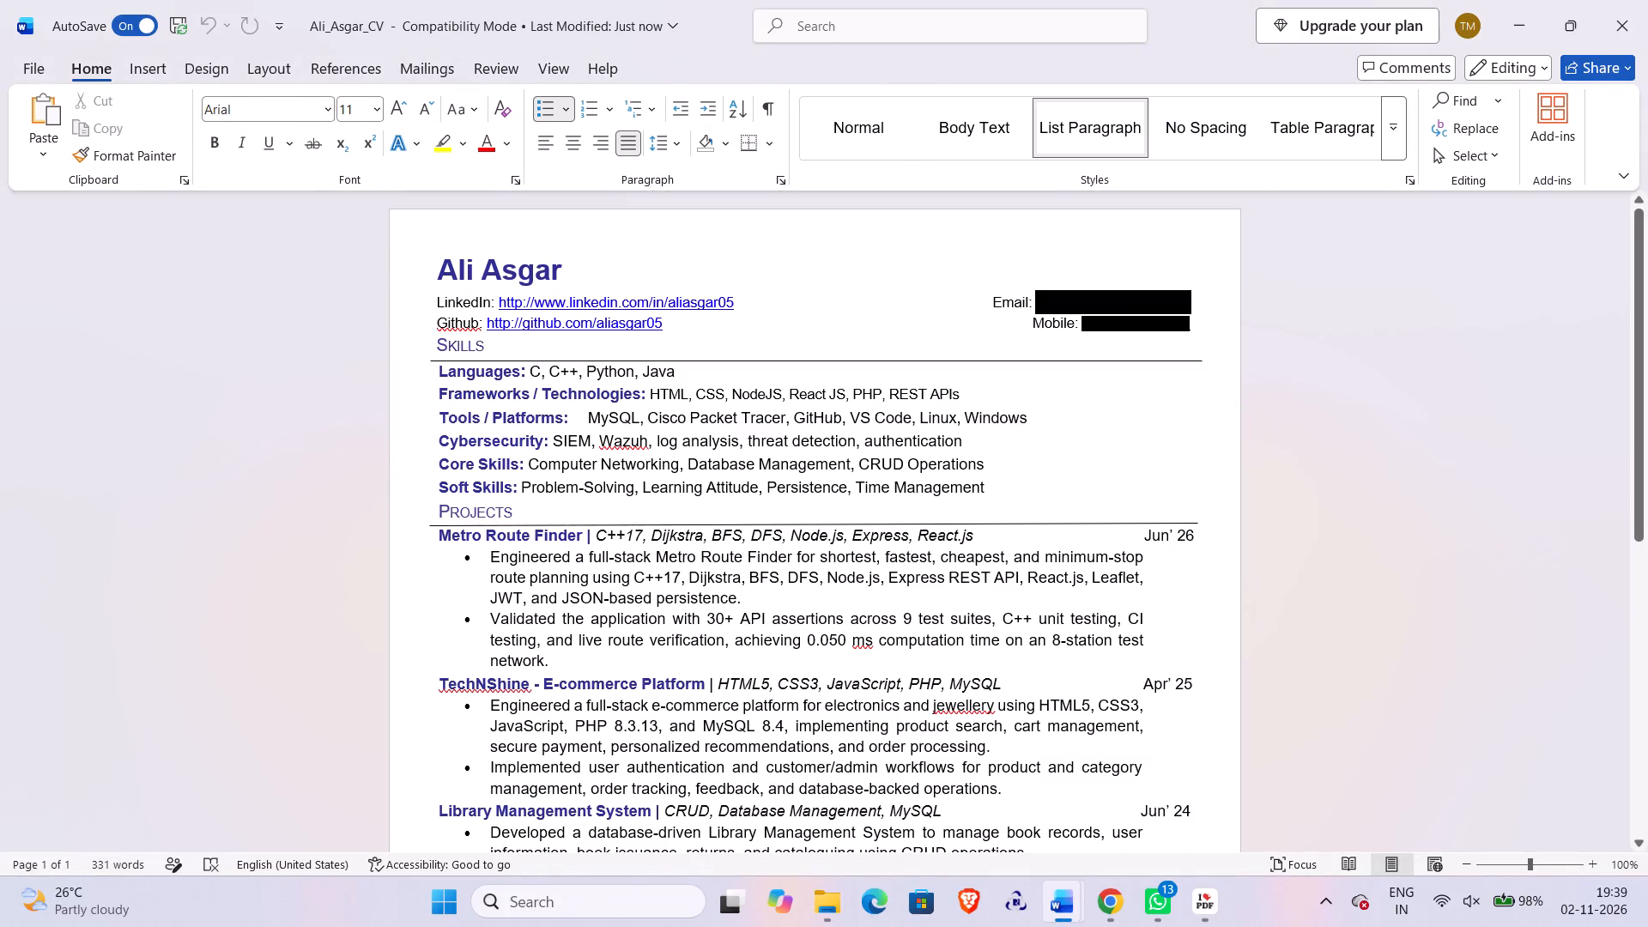
click(1647, 0)
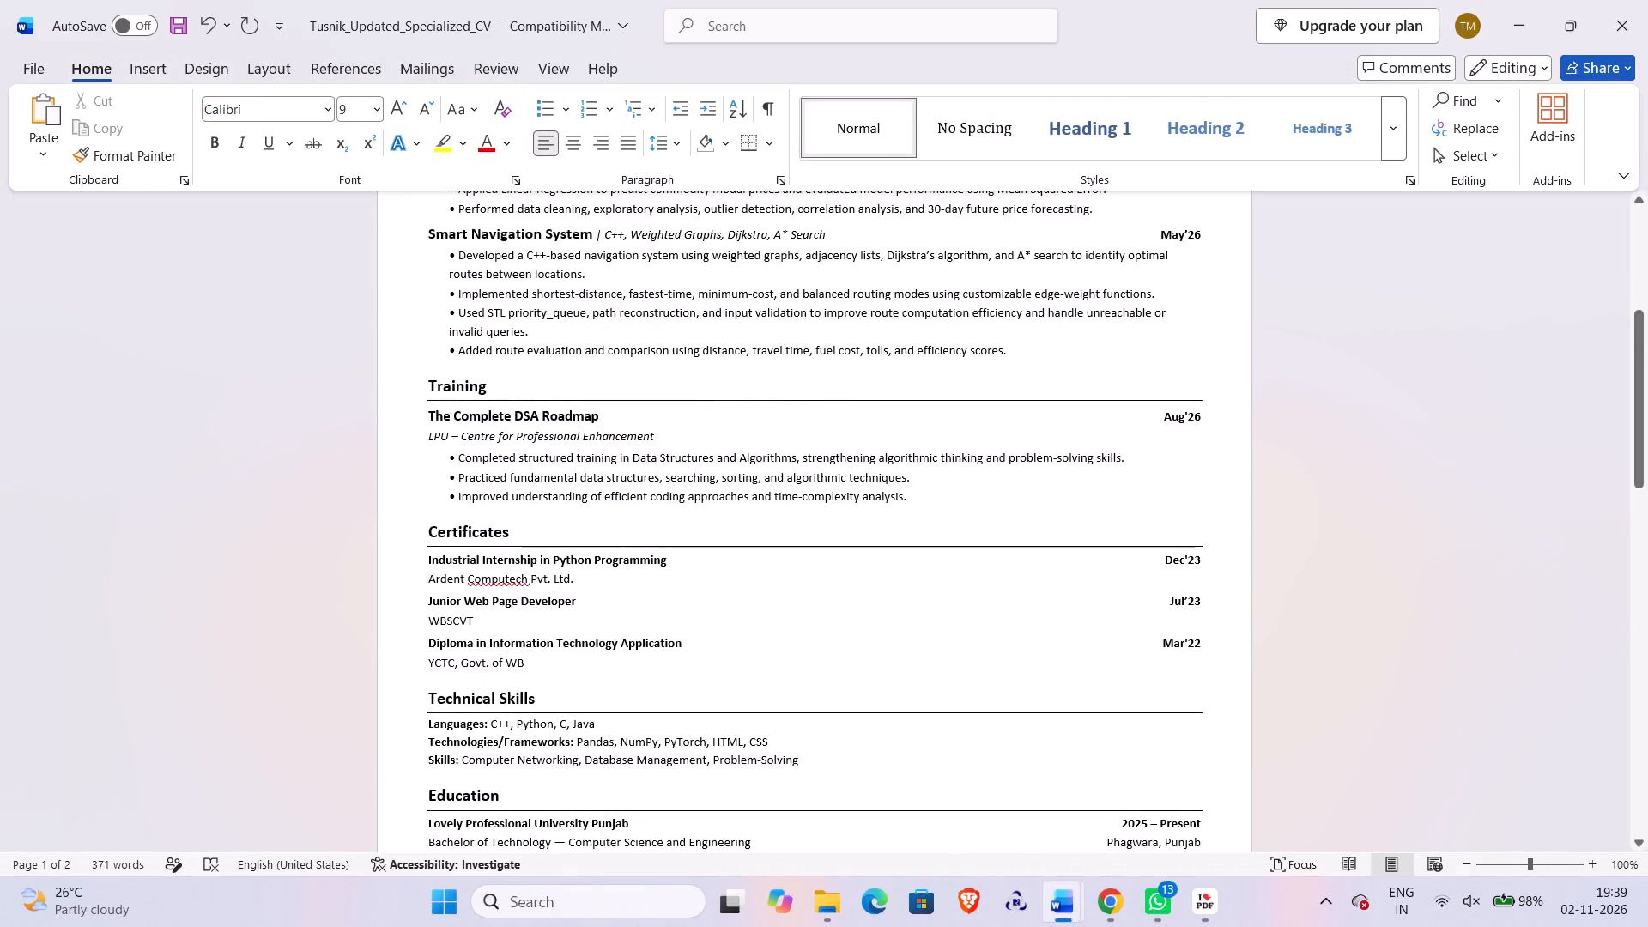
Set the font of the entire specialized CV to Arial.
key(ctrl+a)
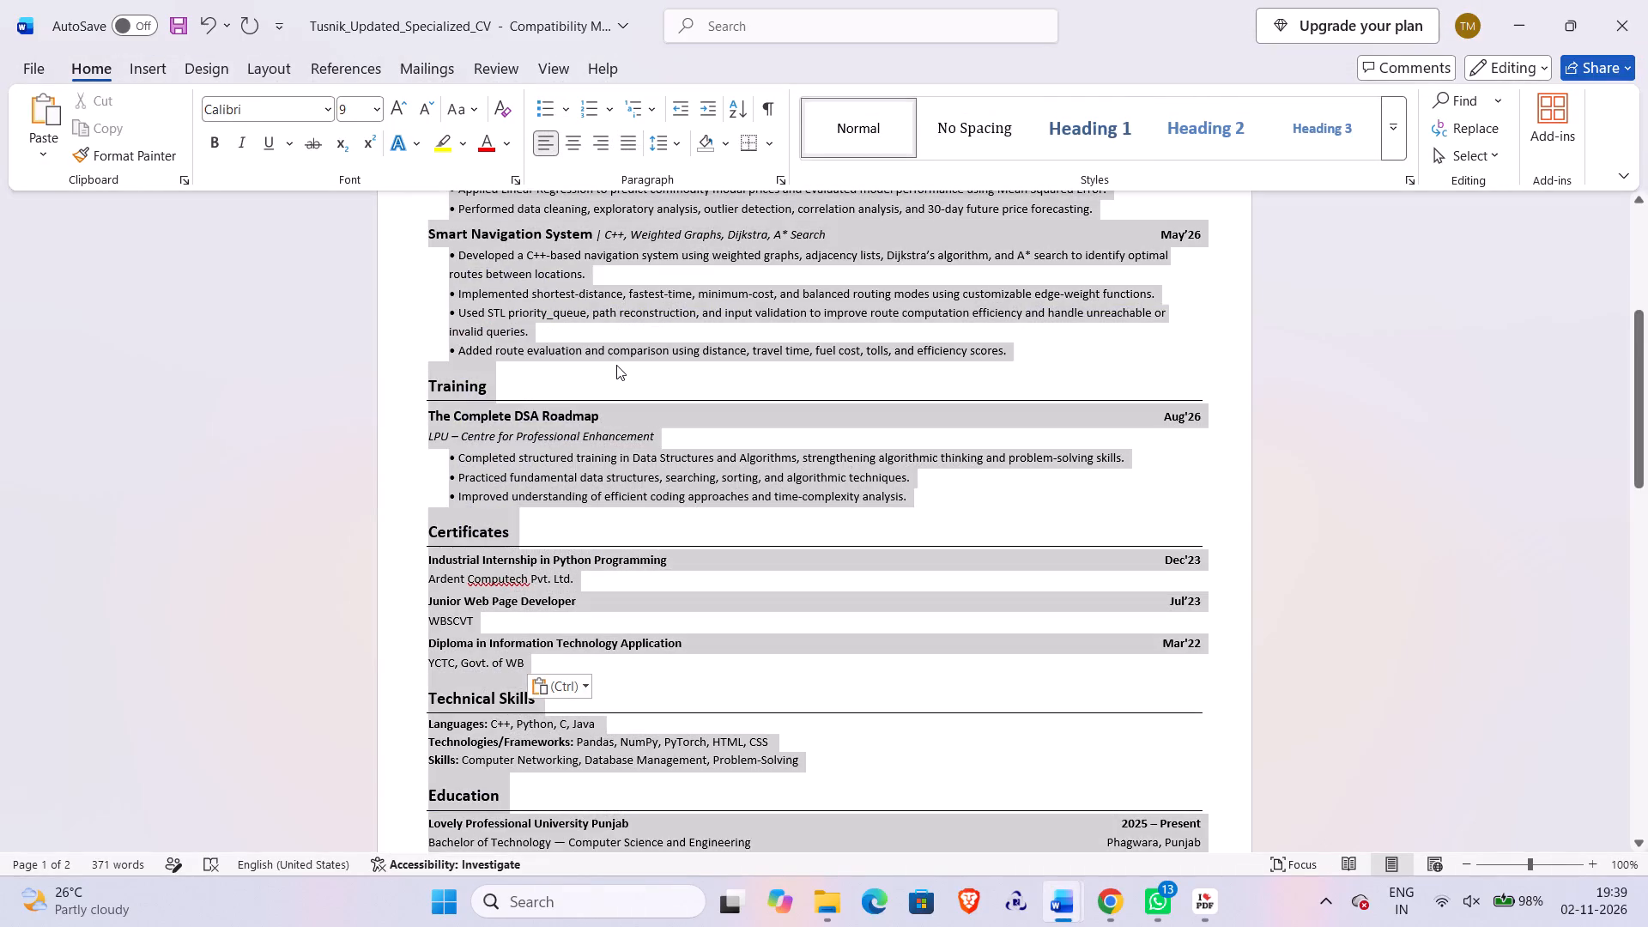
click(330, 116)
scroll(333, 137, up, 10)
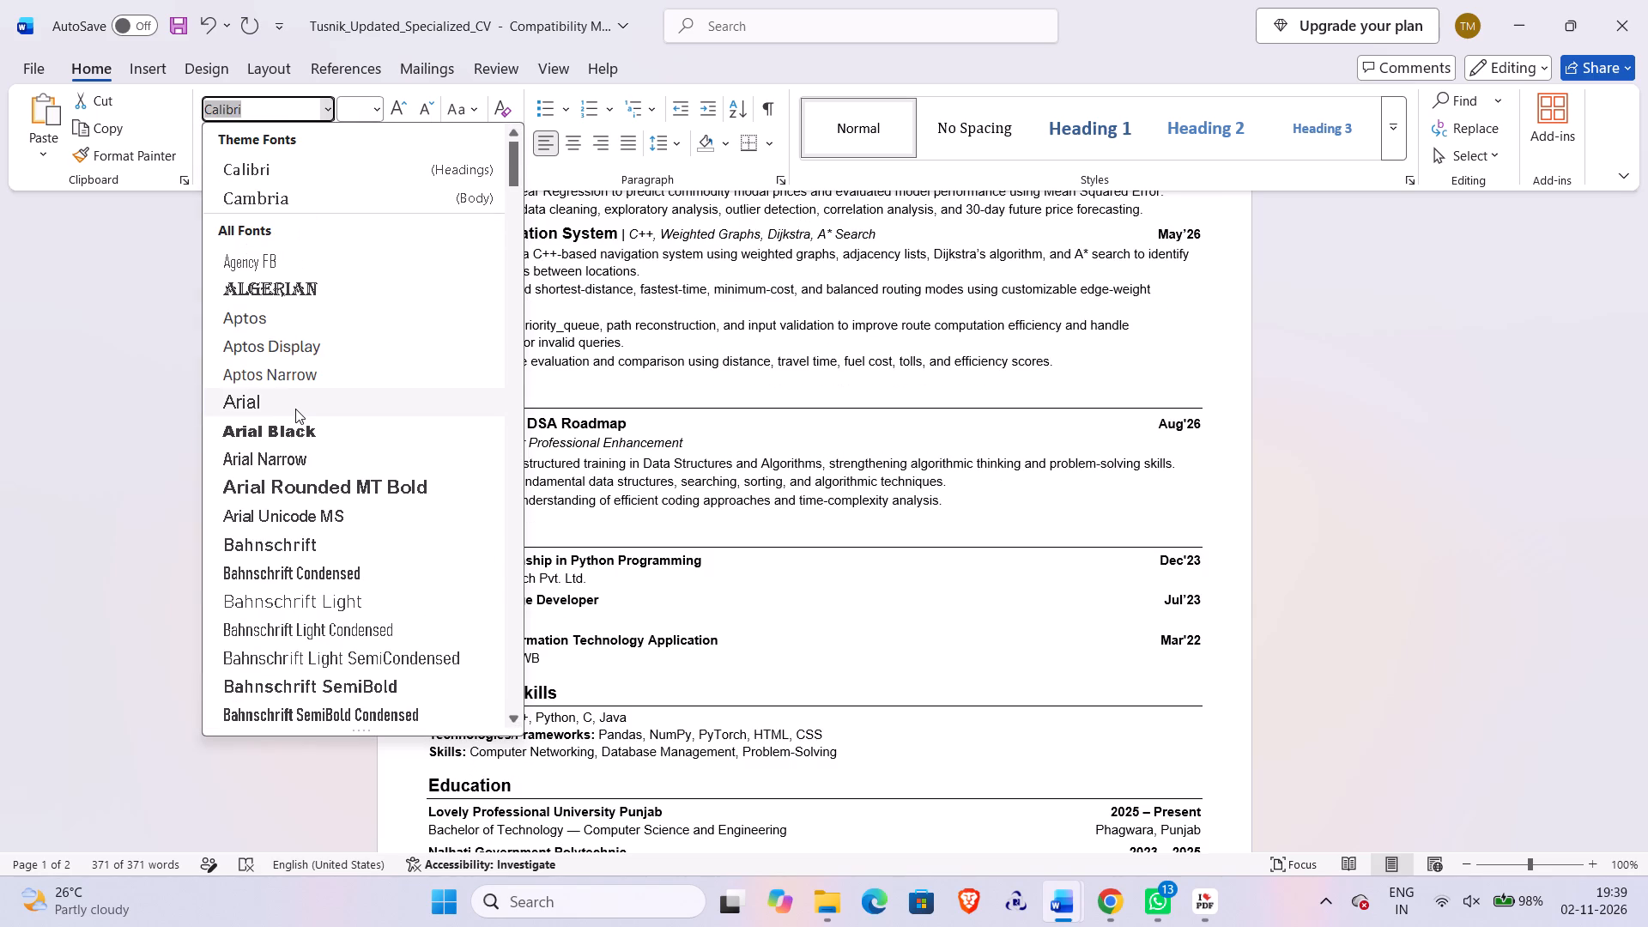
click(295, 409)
Examine the specialized CV from the projects to the education section for how its text fits the page.
scroll(232, 479, down, 1)
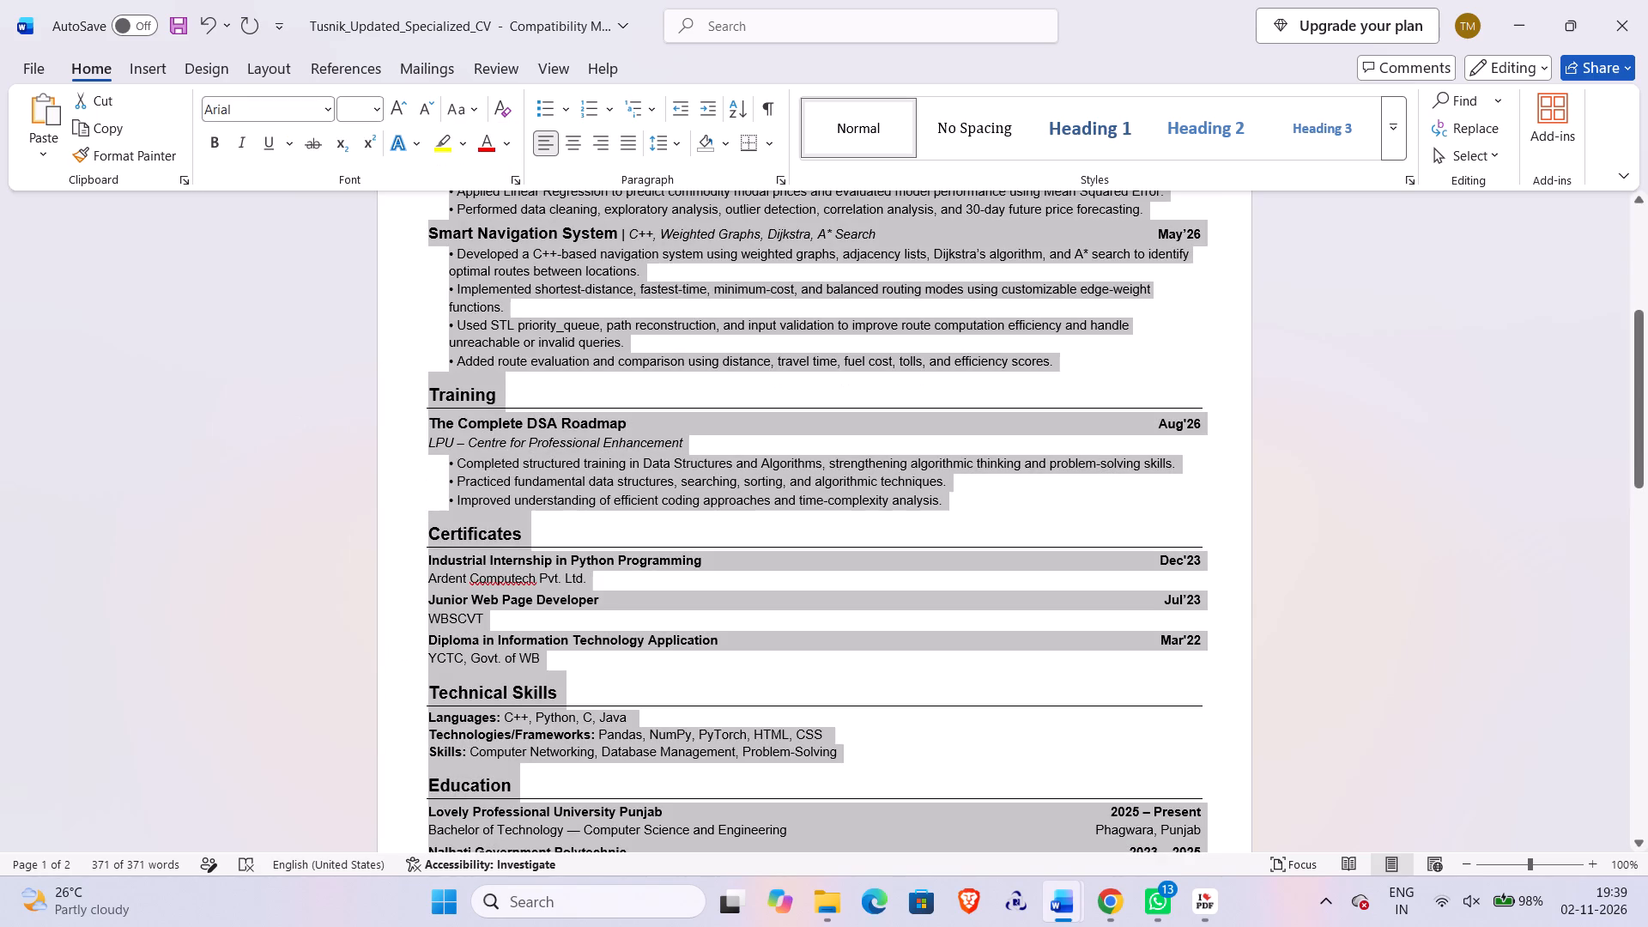
scroll(232, 479, down, 1)
scroll(232, 479, up, 4)
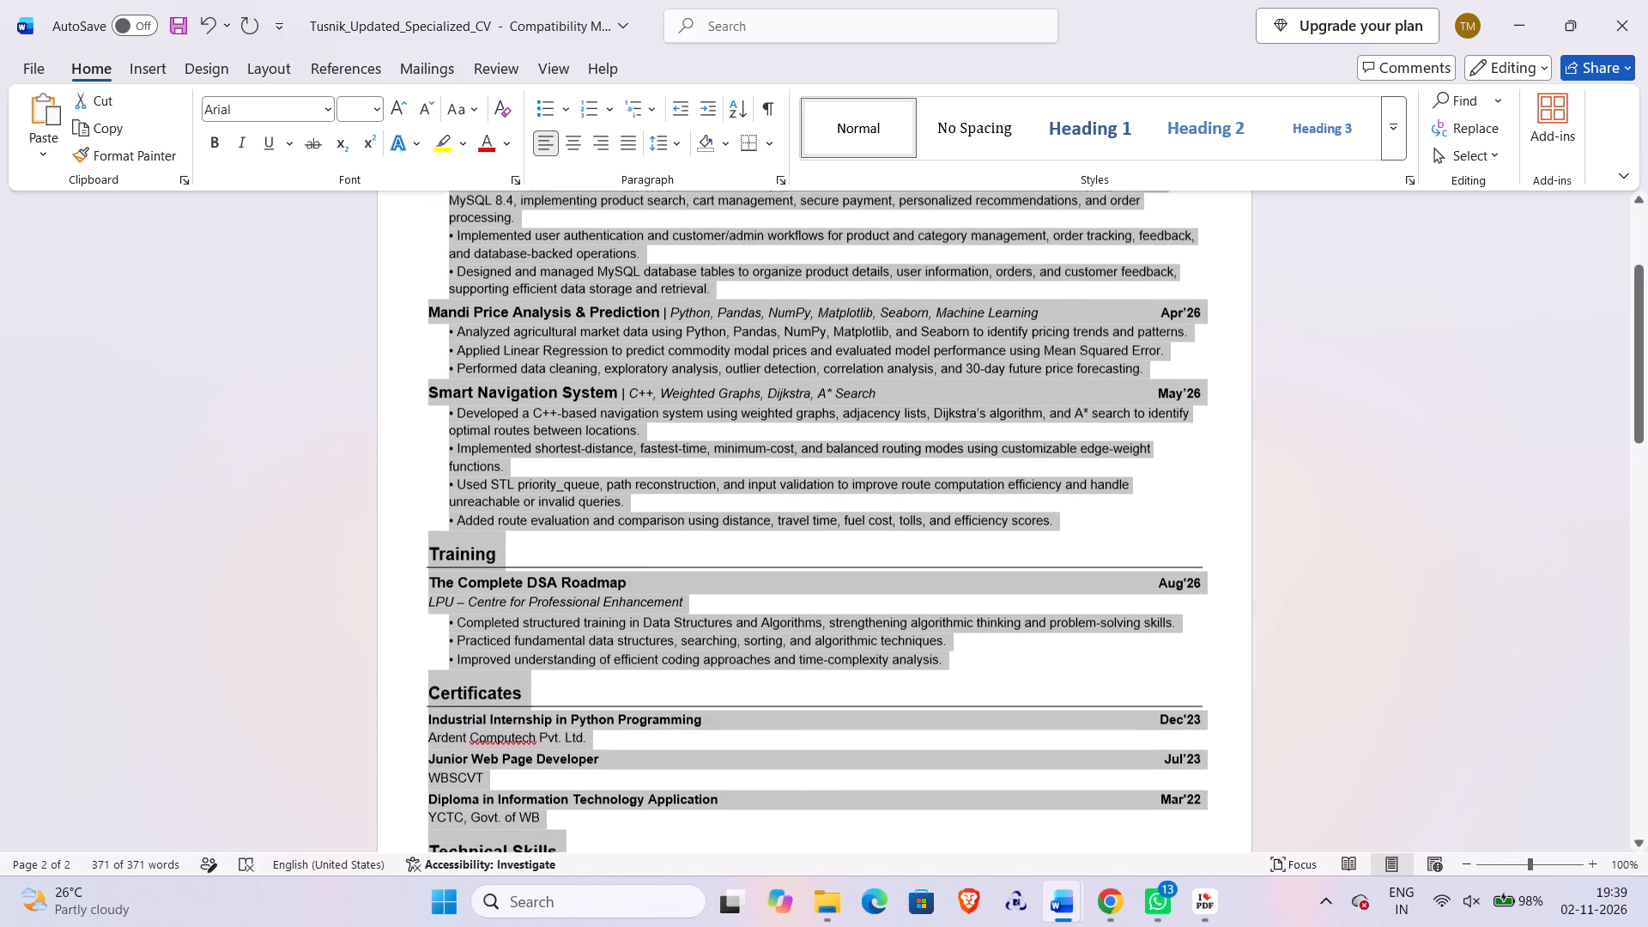
click(1194, 537)
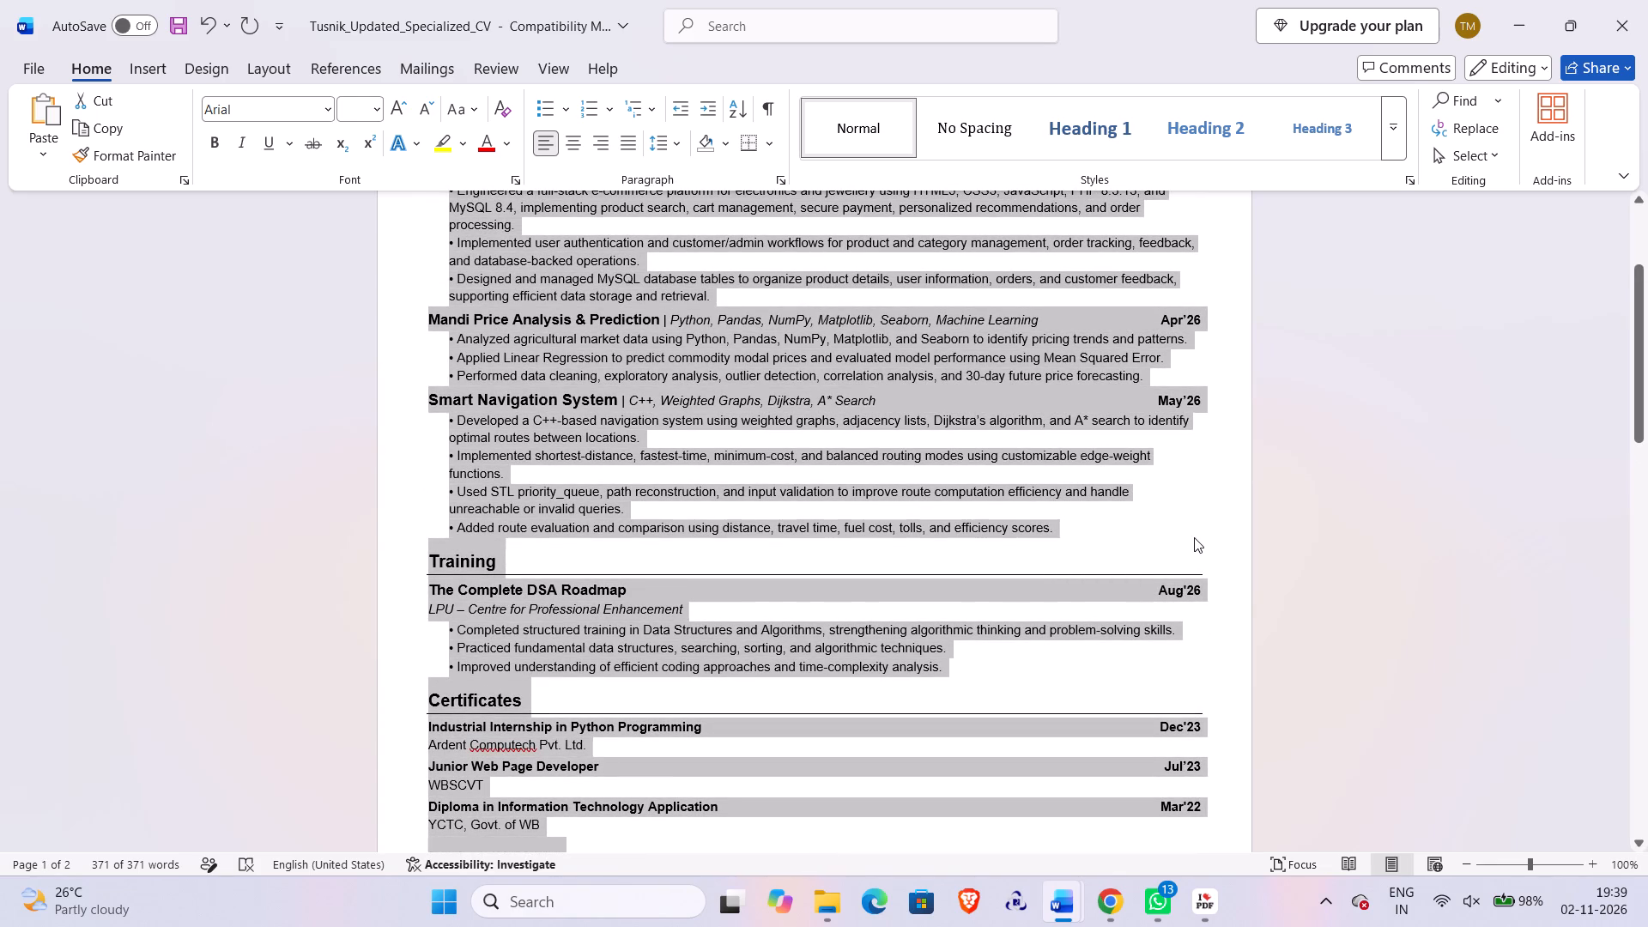
scroll(1194, 537, down, 1)
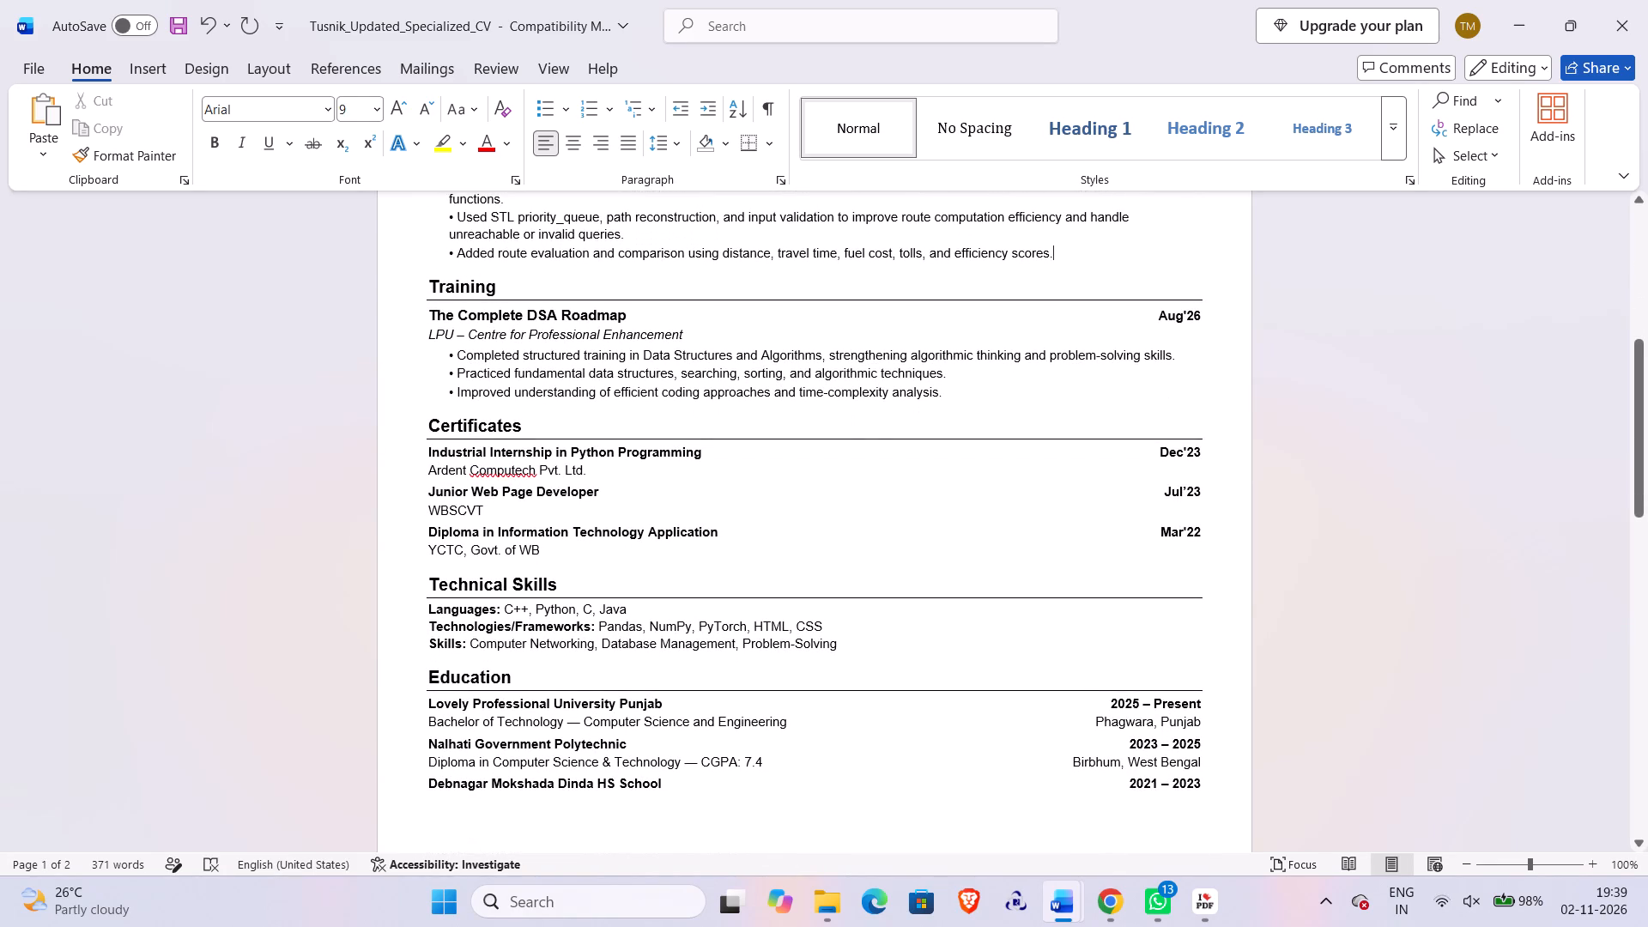
scroll(1194, 537, down, 3)
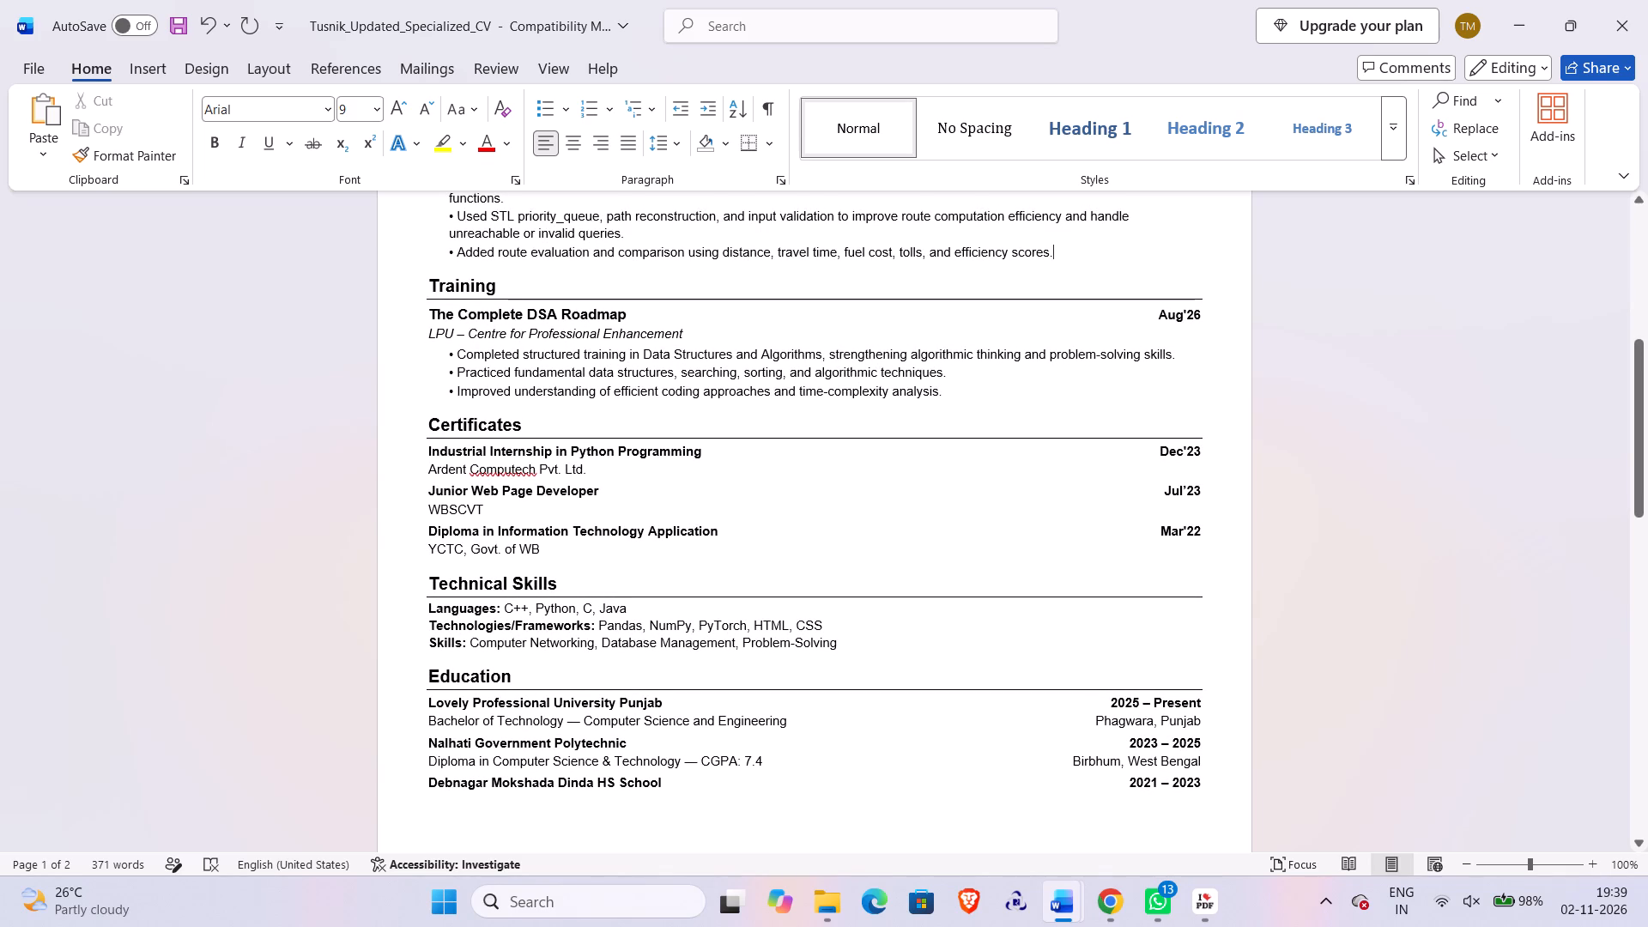
scroll(1194, 537, down, 2)
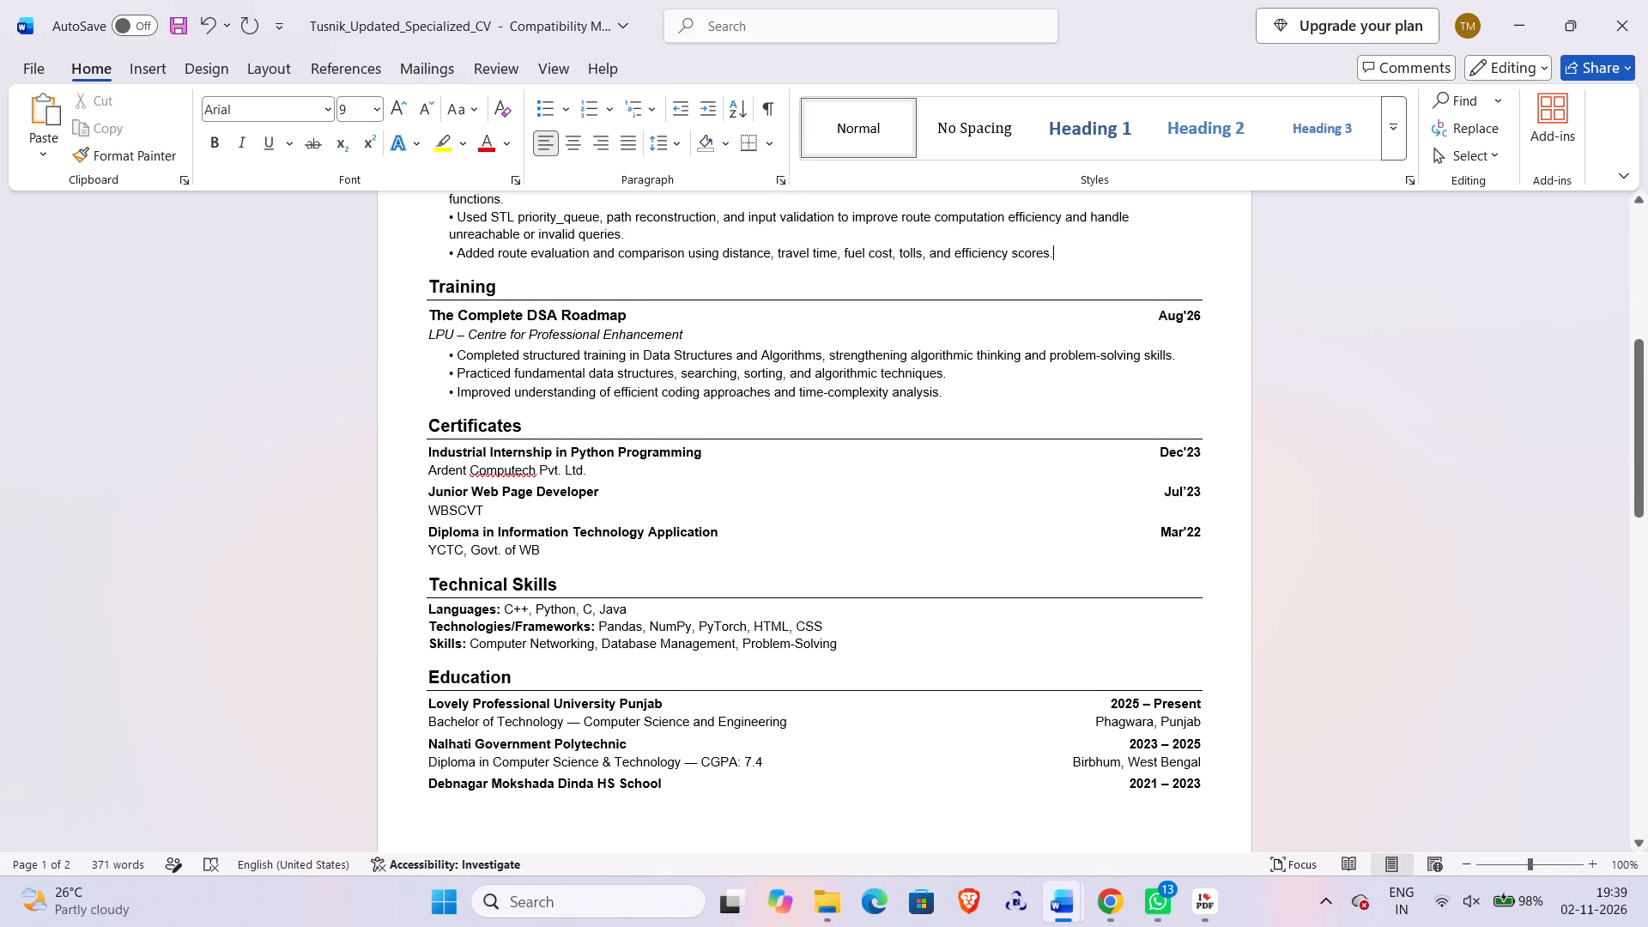
scroll(1194, 537, down, 1)
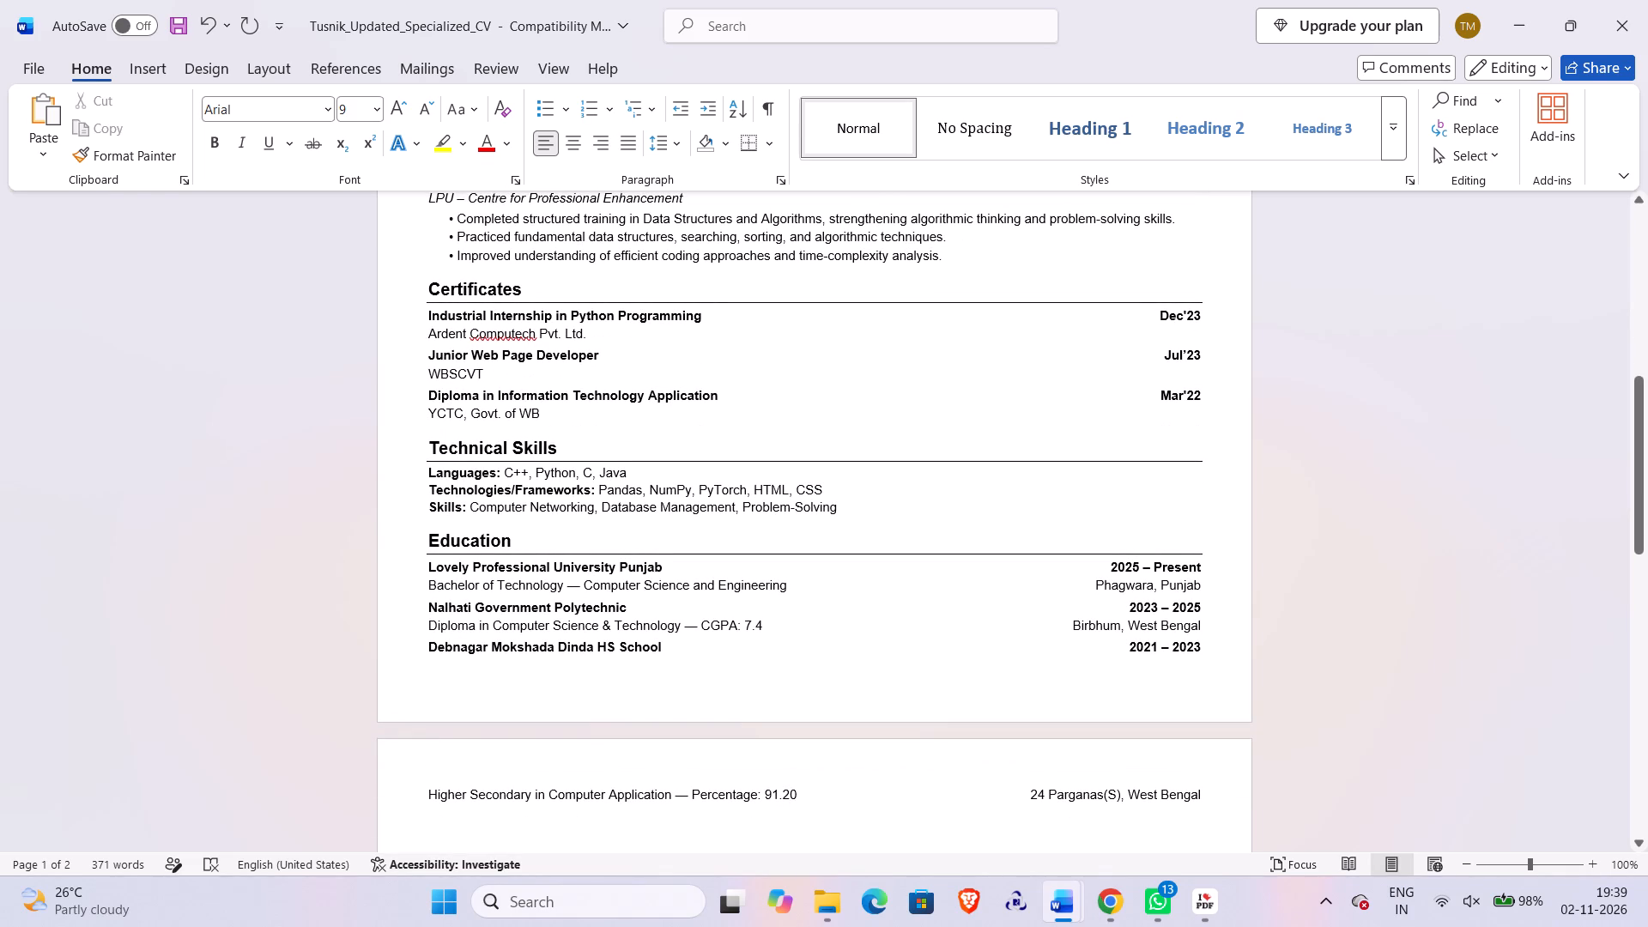
click(608, 681)
scroll(794, 547, up, 1)
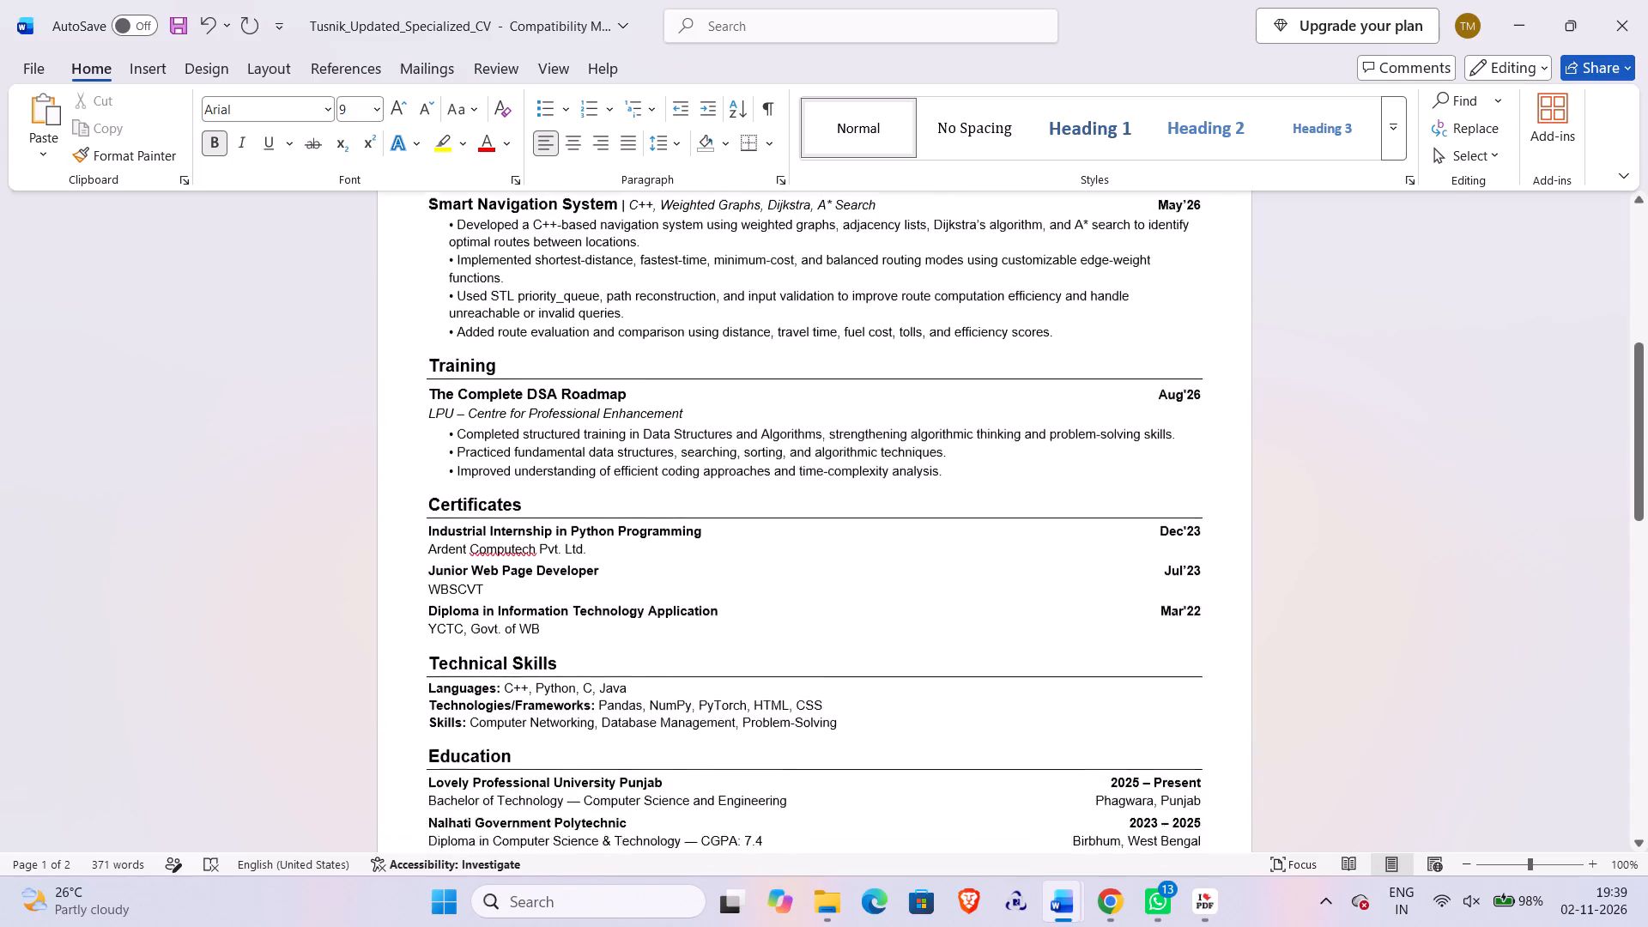
scroll(794, 547, up, 2)
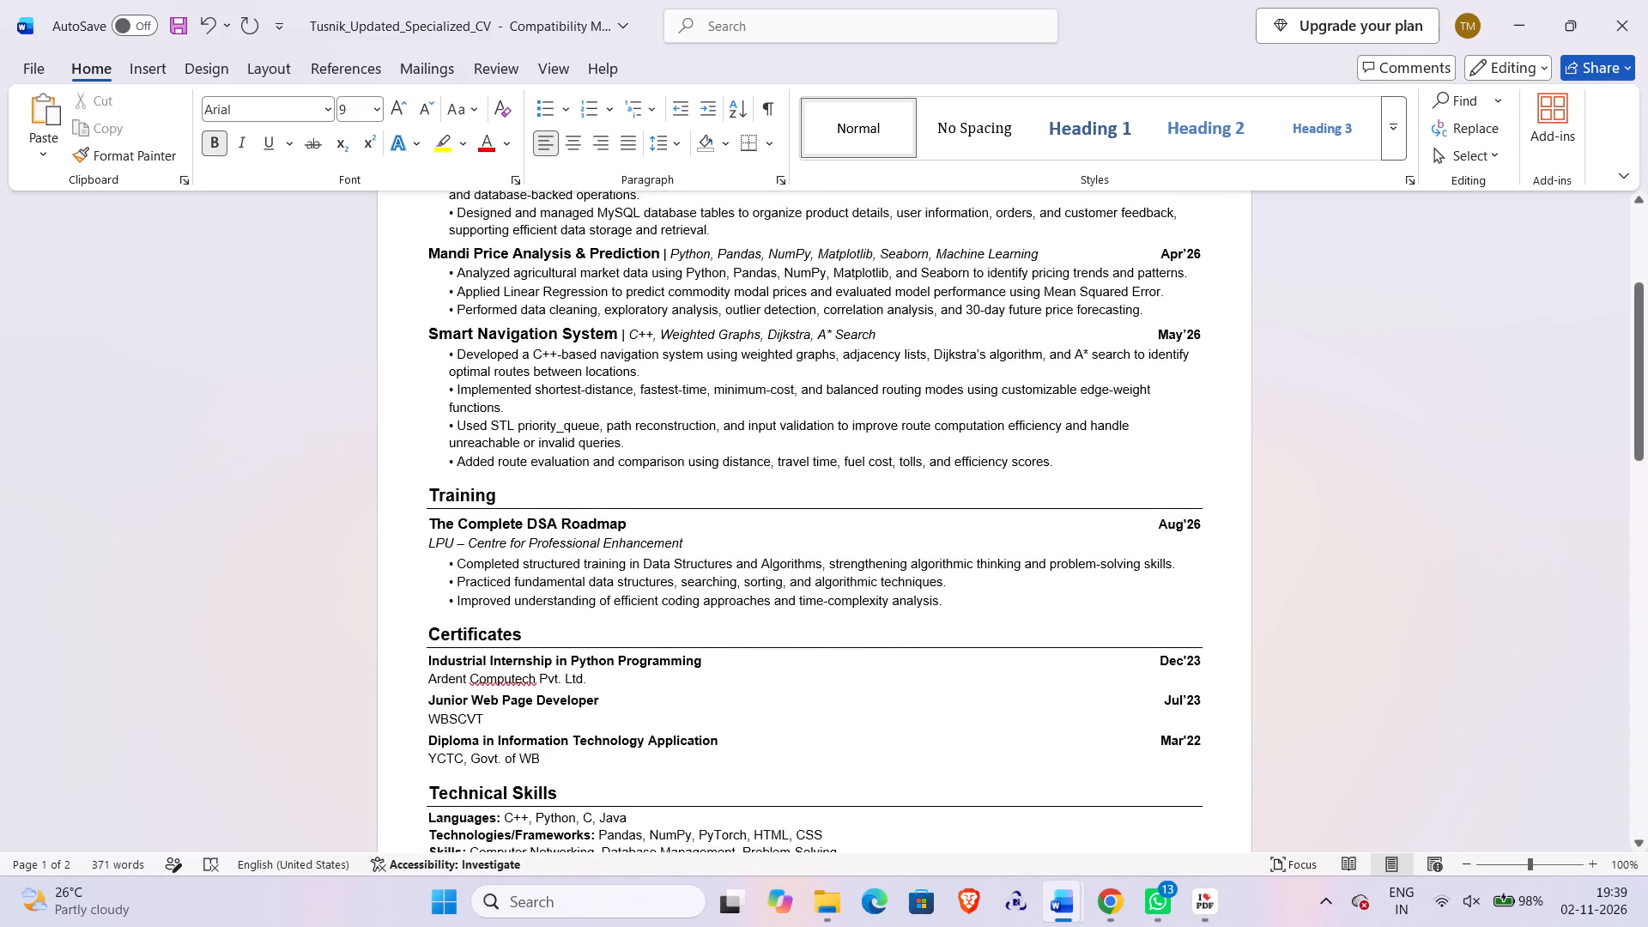
scroll(794, 547, up, 1)
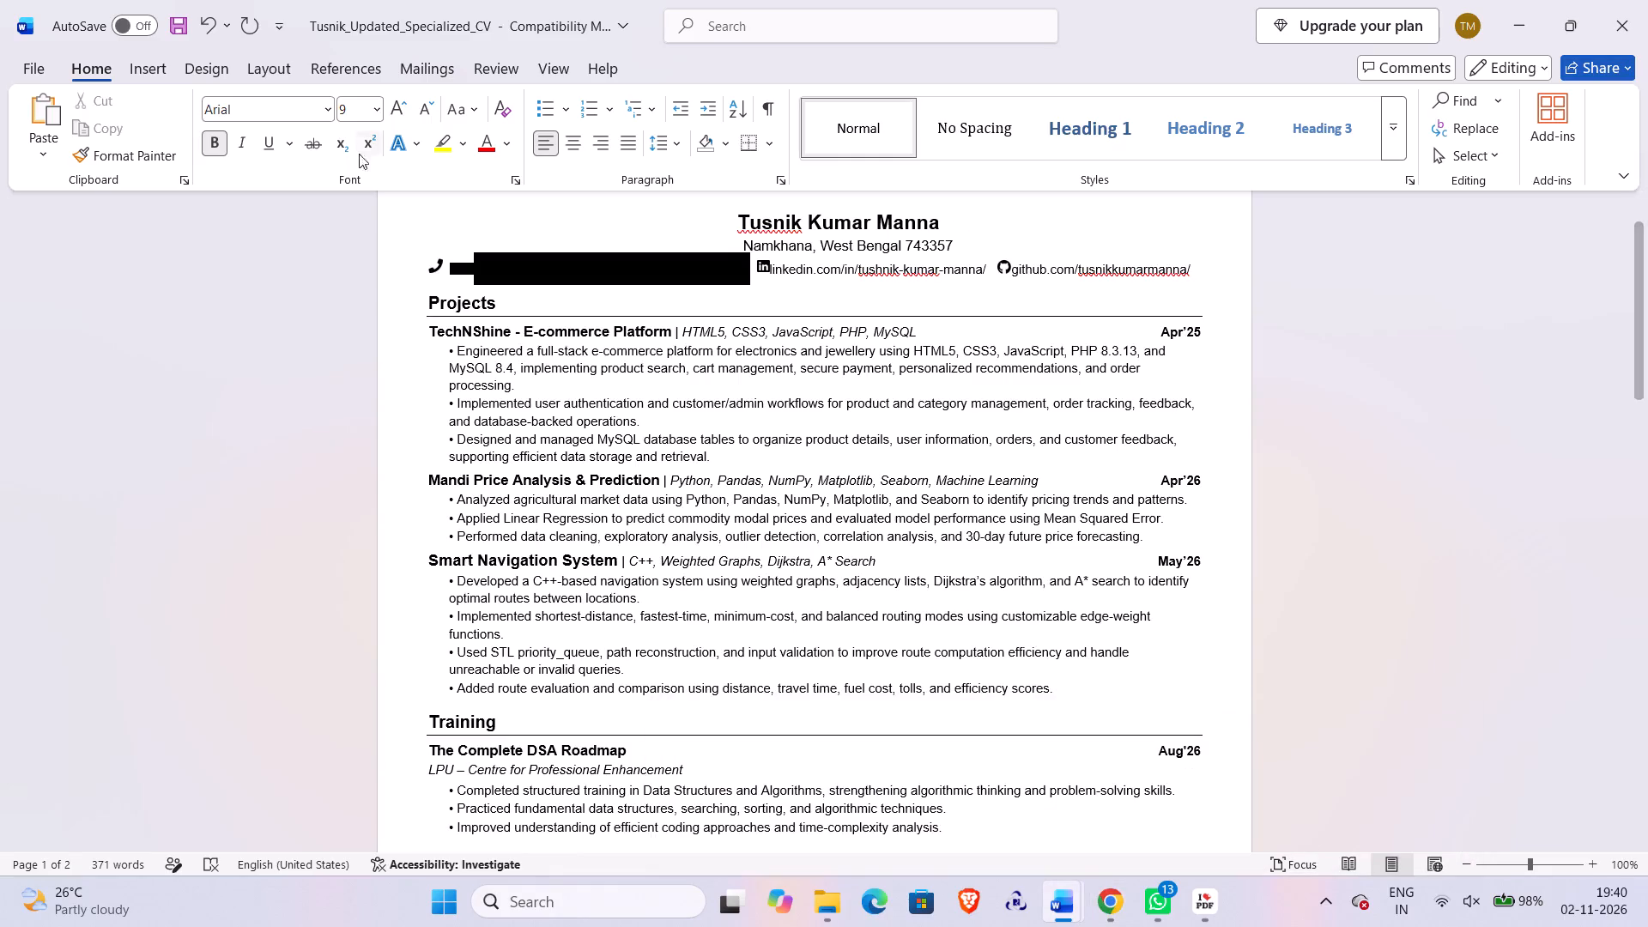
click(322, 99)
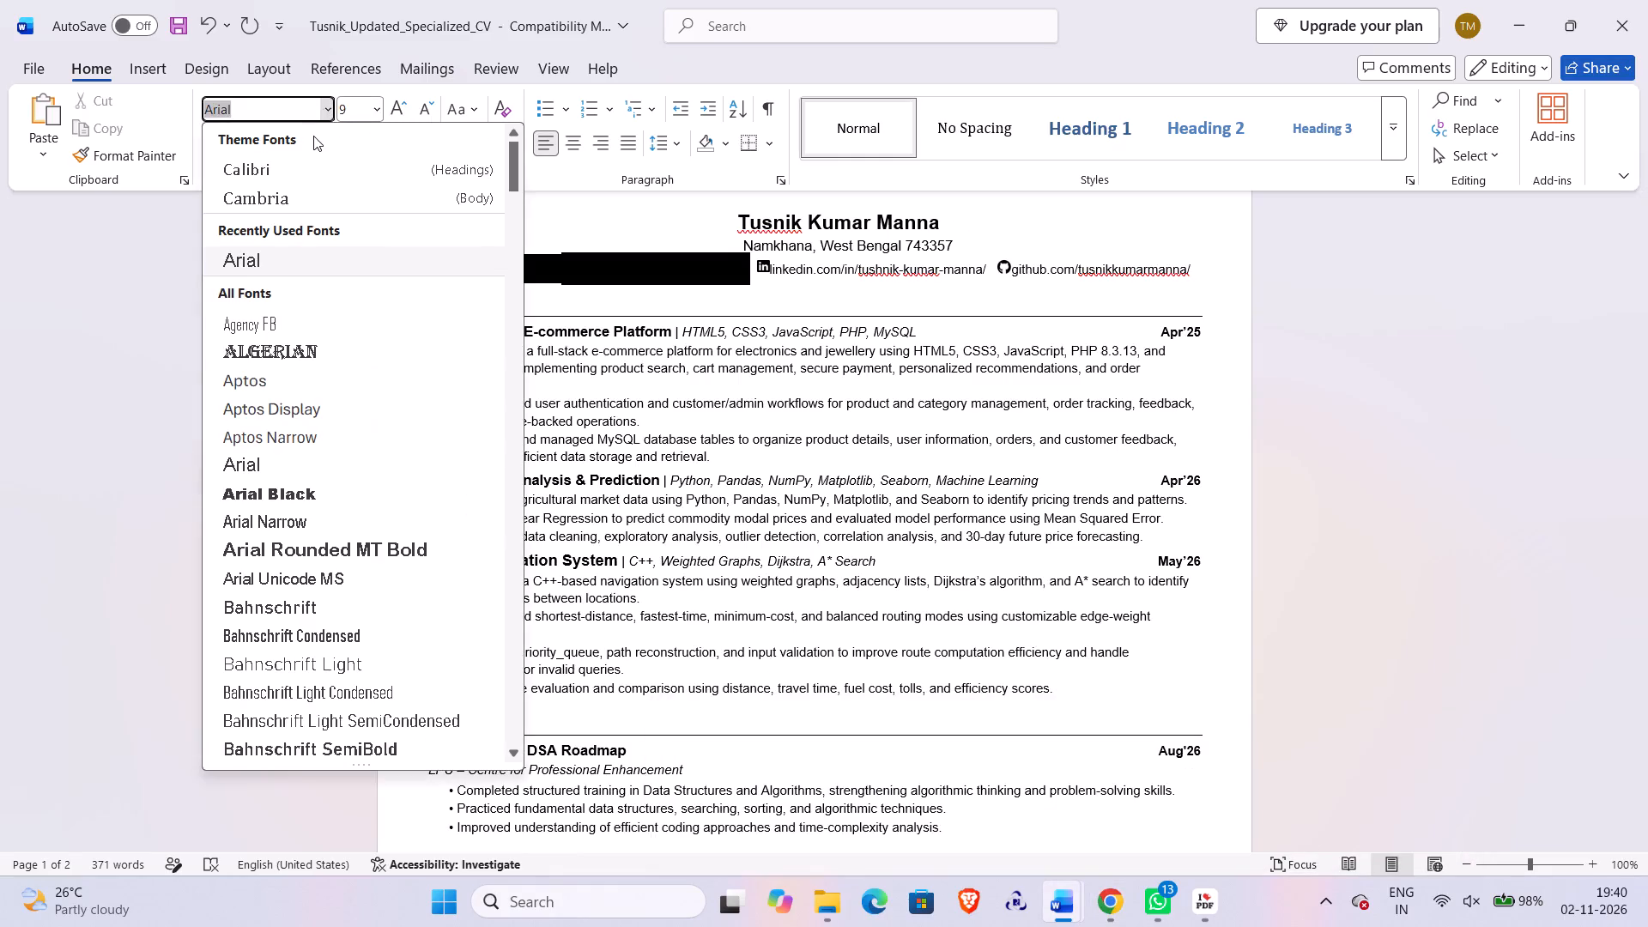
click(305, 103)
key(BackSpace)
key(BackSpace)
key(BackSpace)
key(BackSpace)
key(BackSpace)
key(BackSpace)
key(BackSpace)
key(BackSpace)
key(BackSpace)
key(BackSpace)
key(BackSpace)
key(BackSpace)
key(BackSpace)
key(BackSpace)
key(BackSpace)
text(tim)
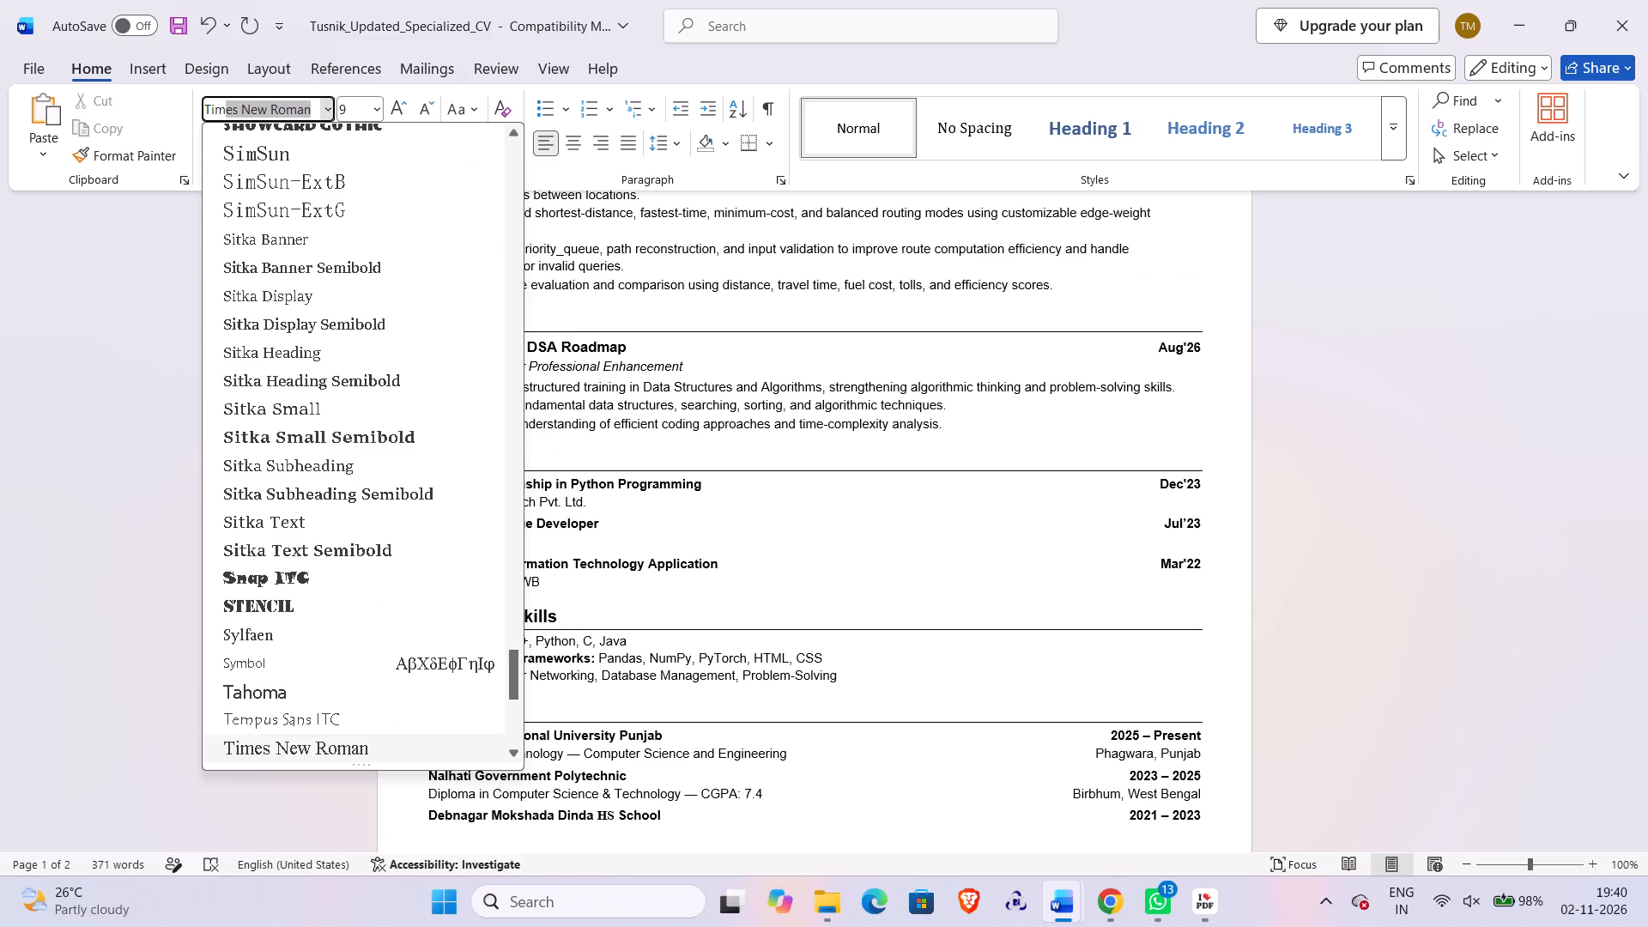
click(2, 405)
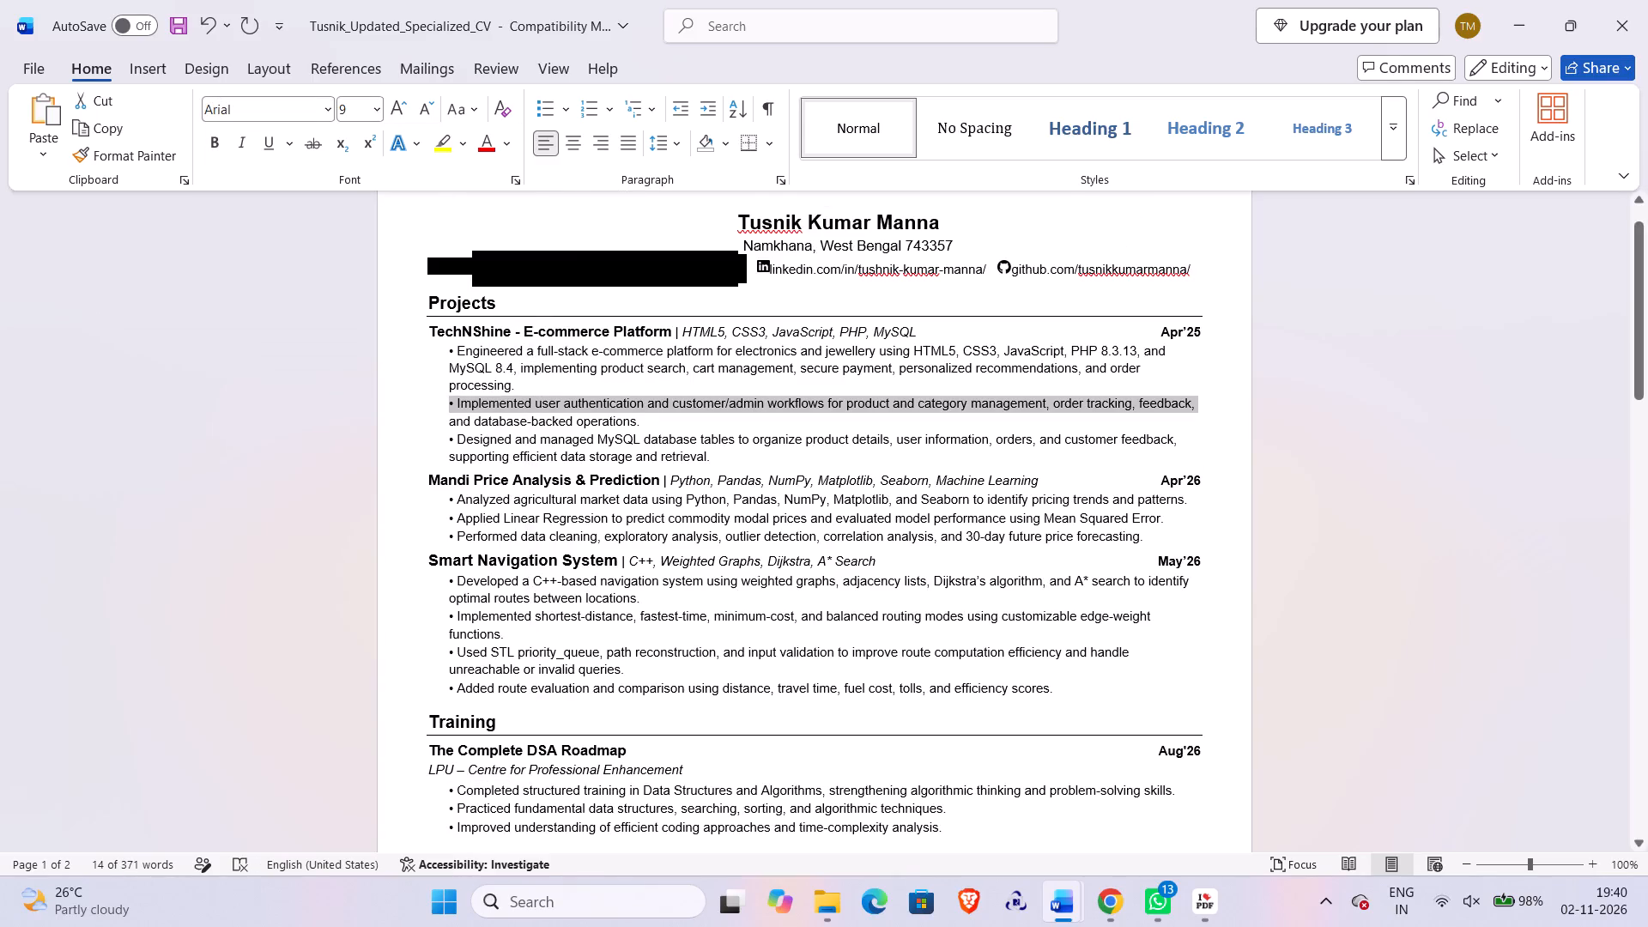
Set the font of the entire specialized CV to Times New Roman and deselect the text.
key(ctrl+a)
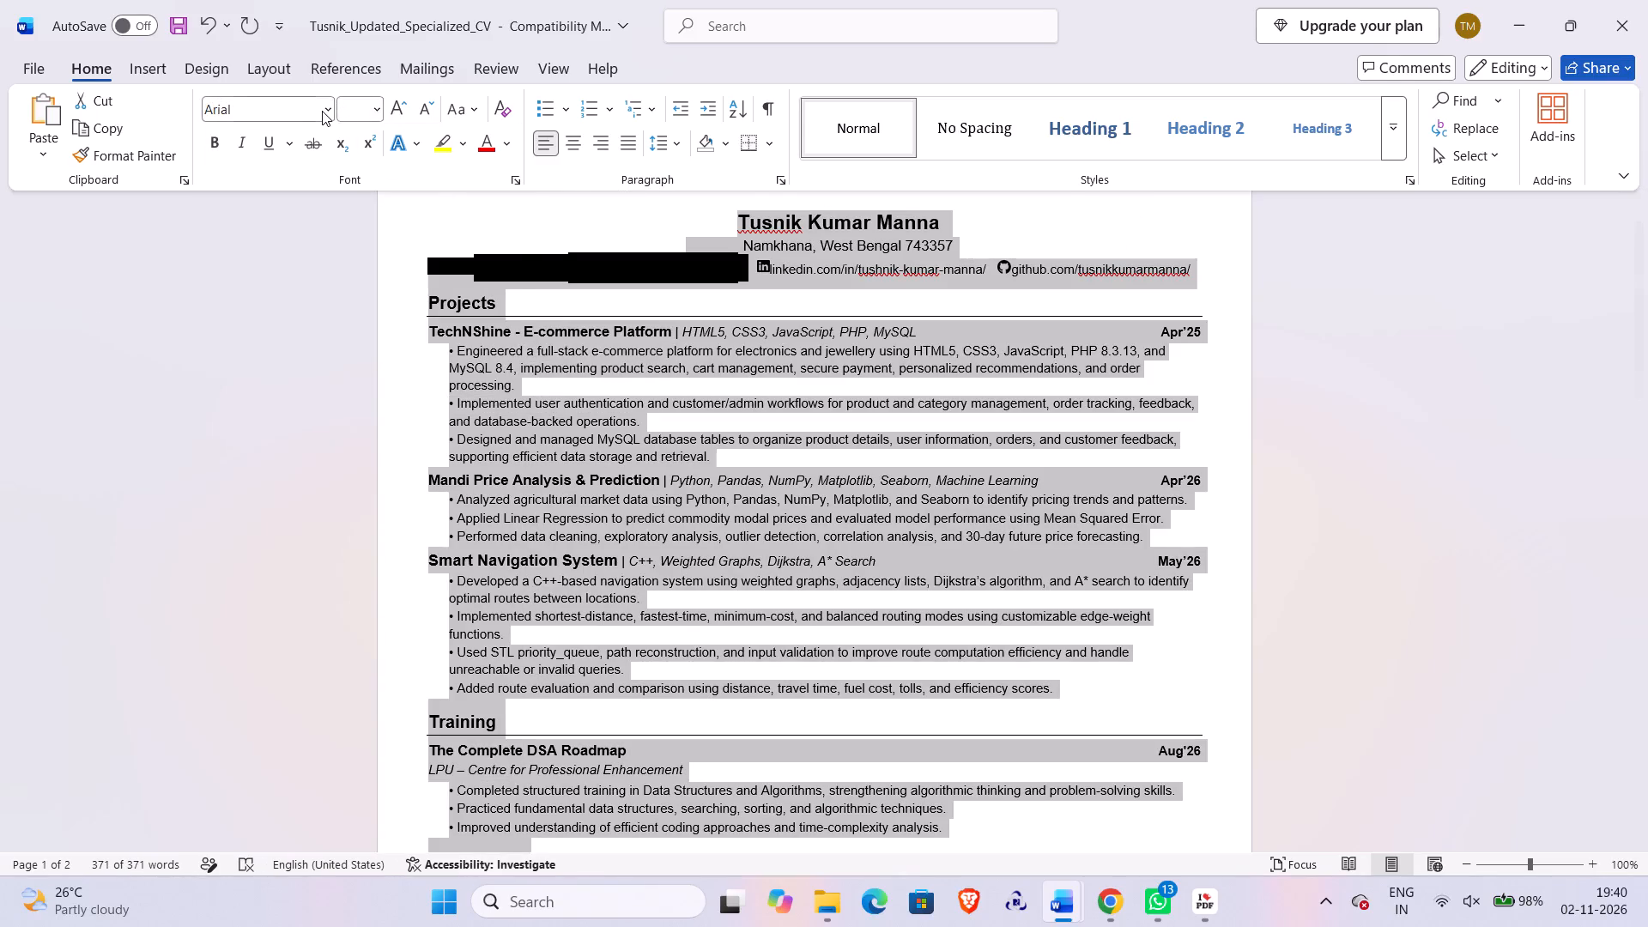
click(322, 111)
key(BackSpace)
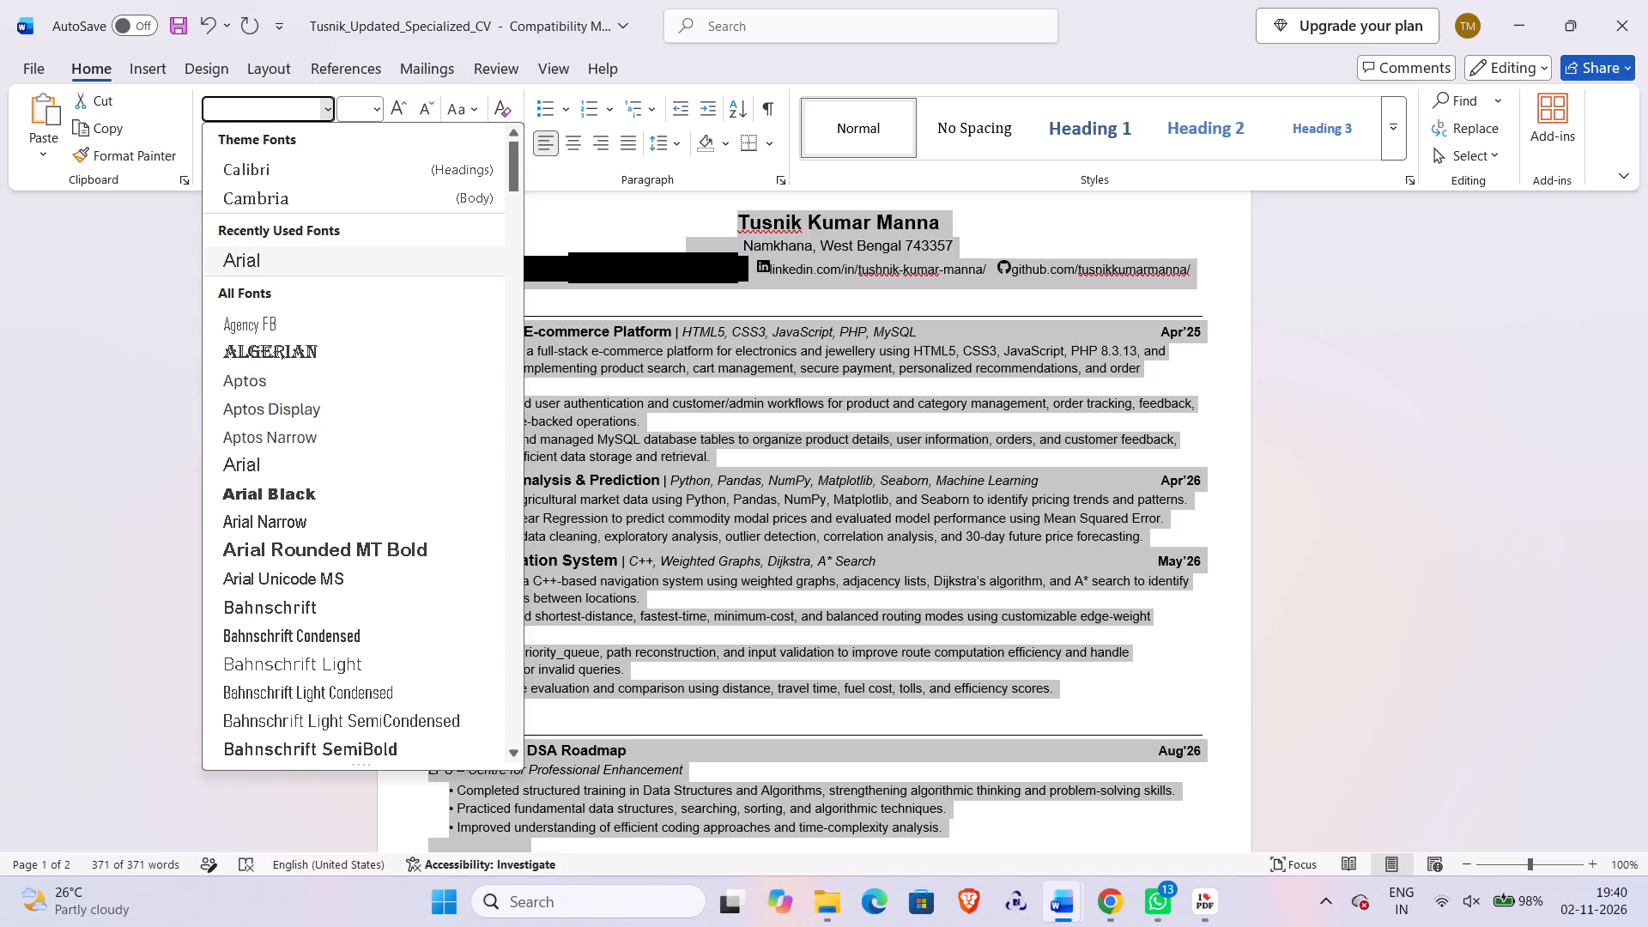
text(tim)
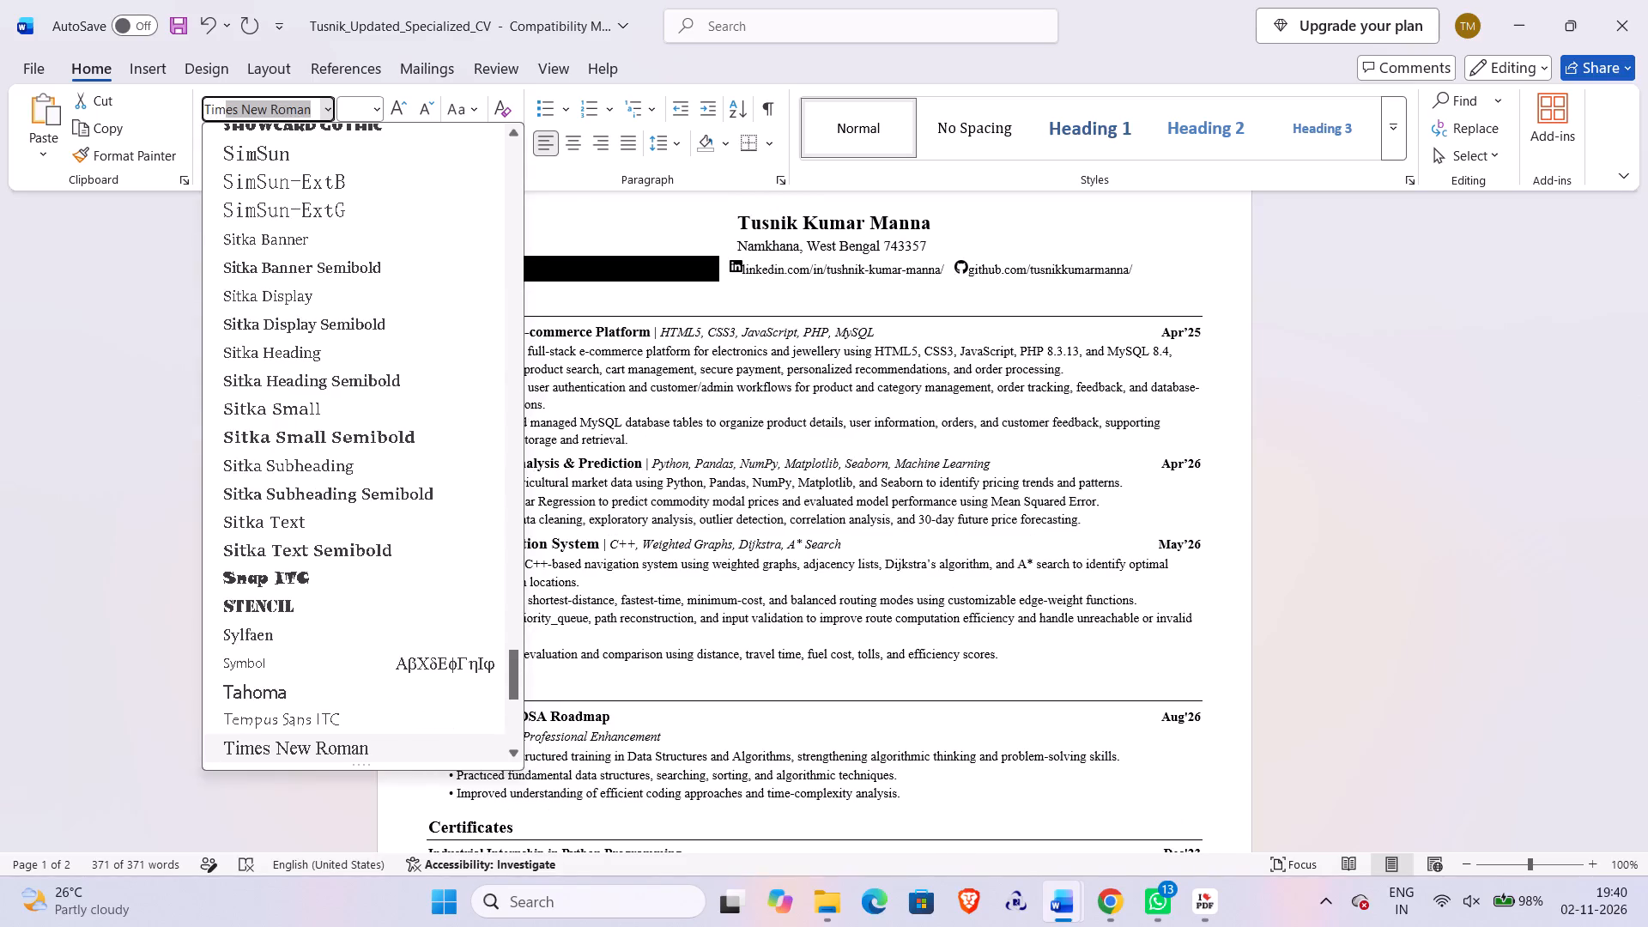
drag(322, 111, 280, 186)
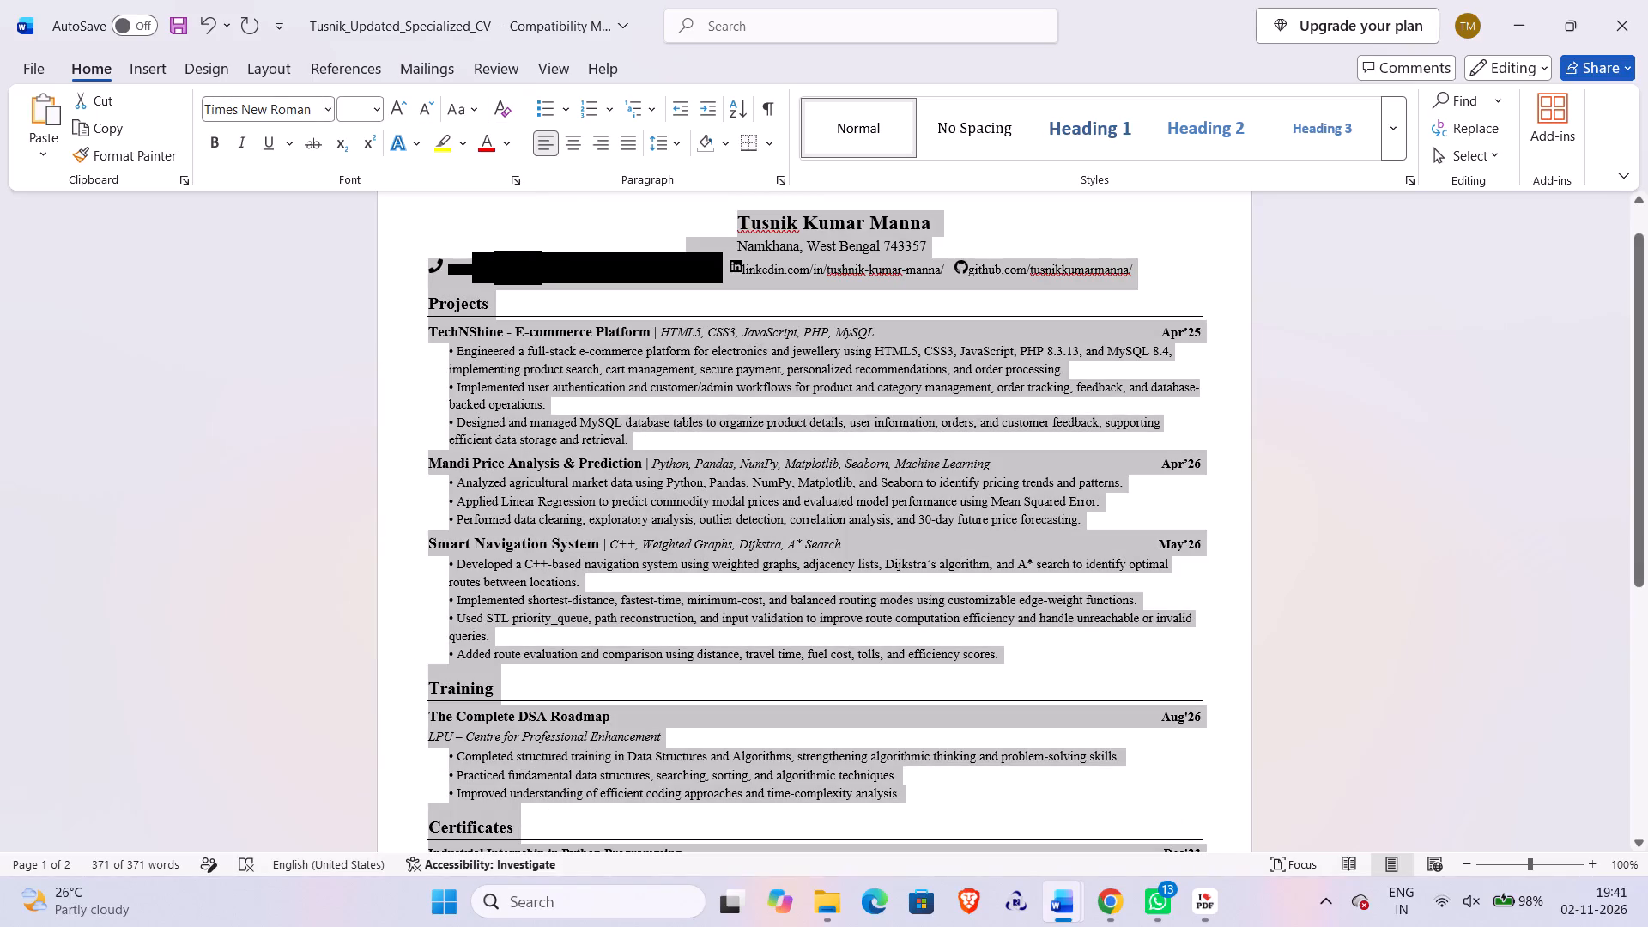
drag(280, 186, 190, 544)
click(421, 233)
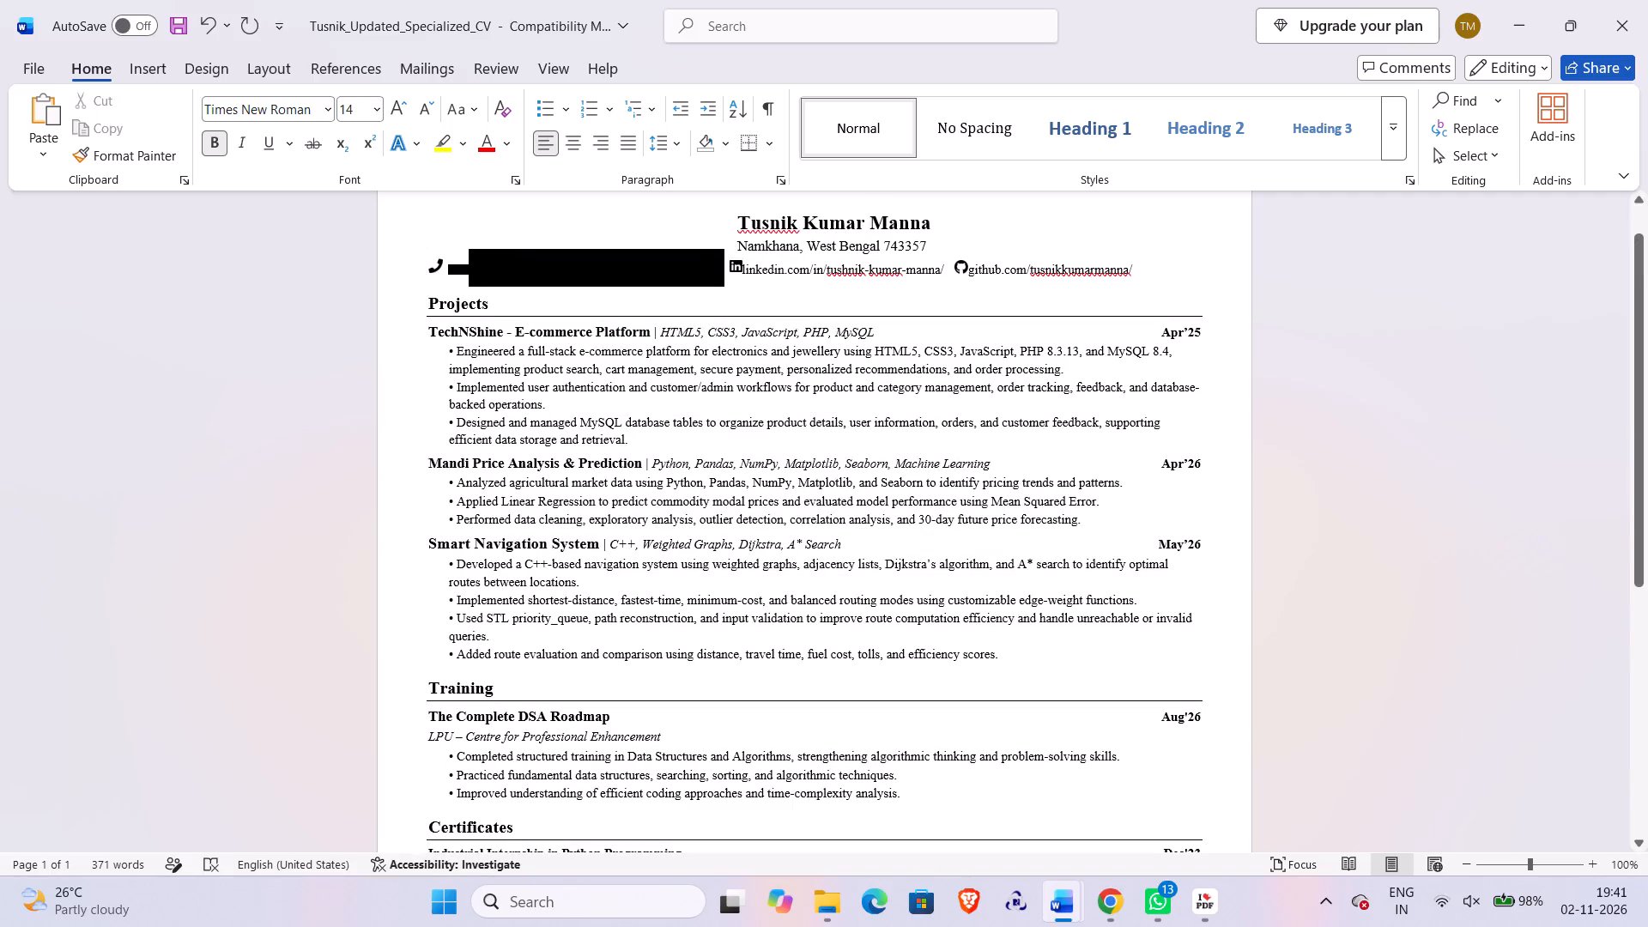
Examine the CV's font sizes and layout from the project titles through the education section and back to the name heading.
click(492, 466)
click(598, 465)
scroll(570, 589, down, 2)
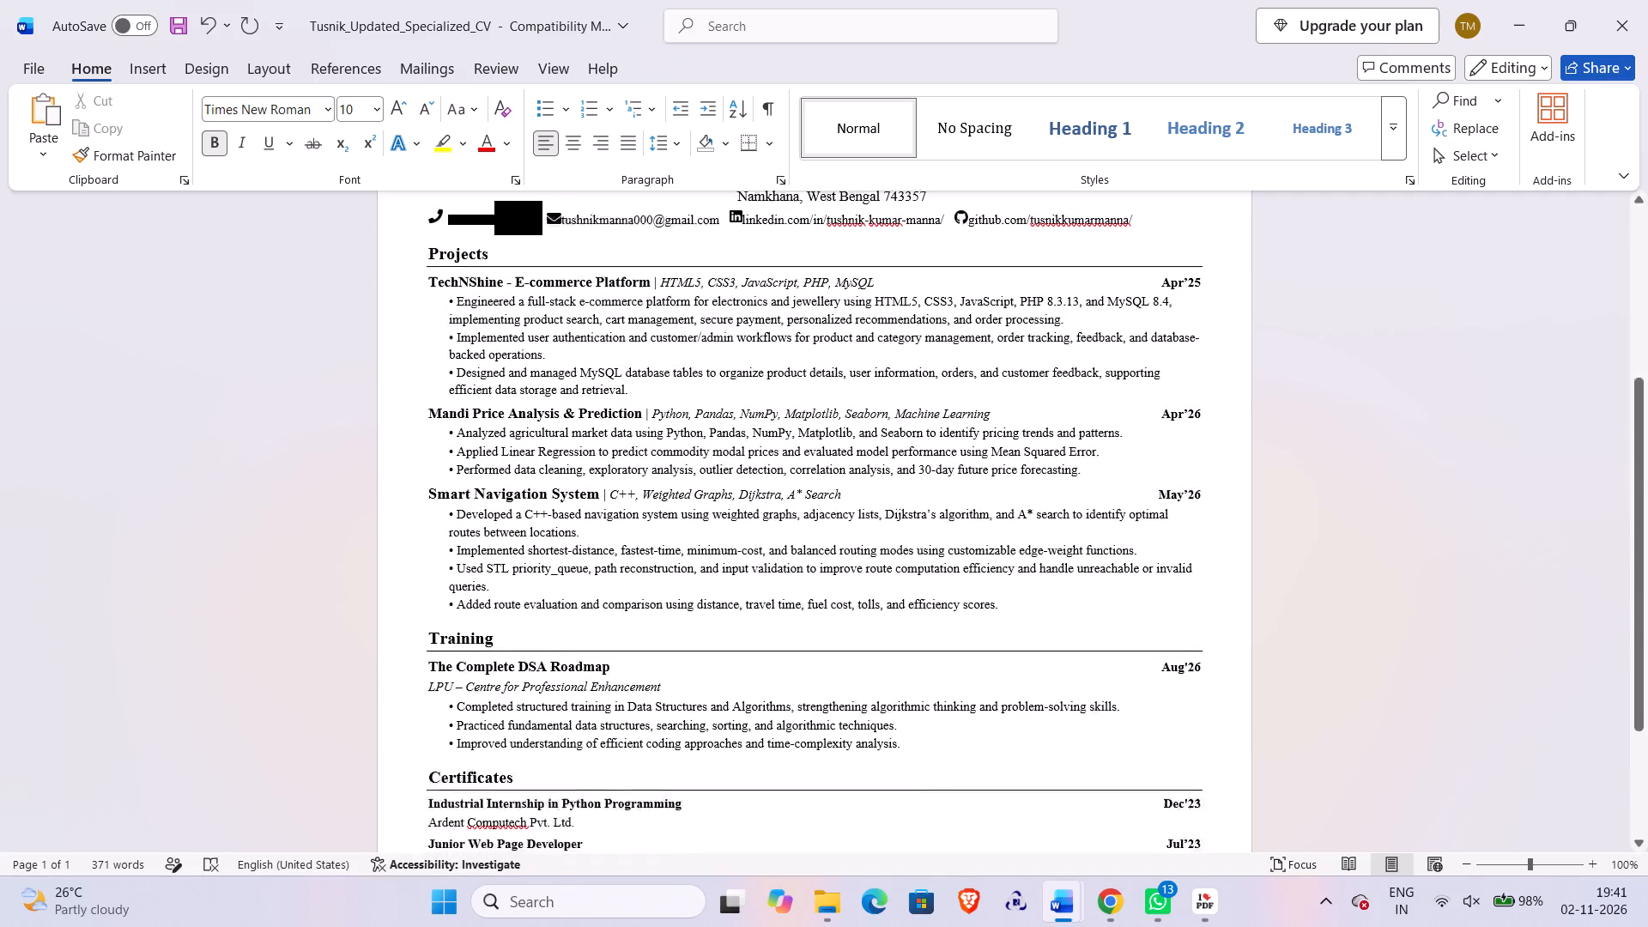
scroll(570, 589, down, 5)
click(565, 742)
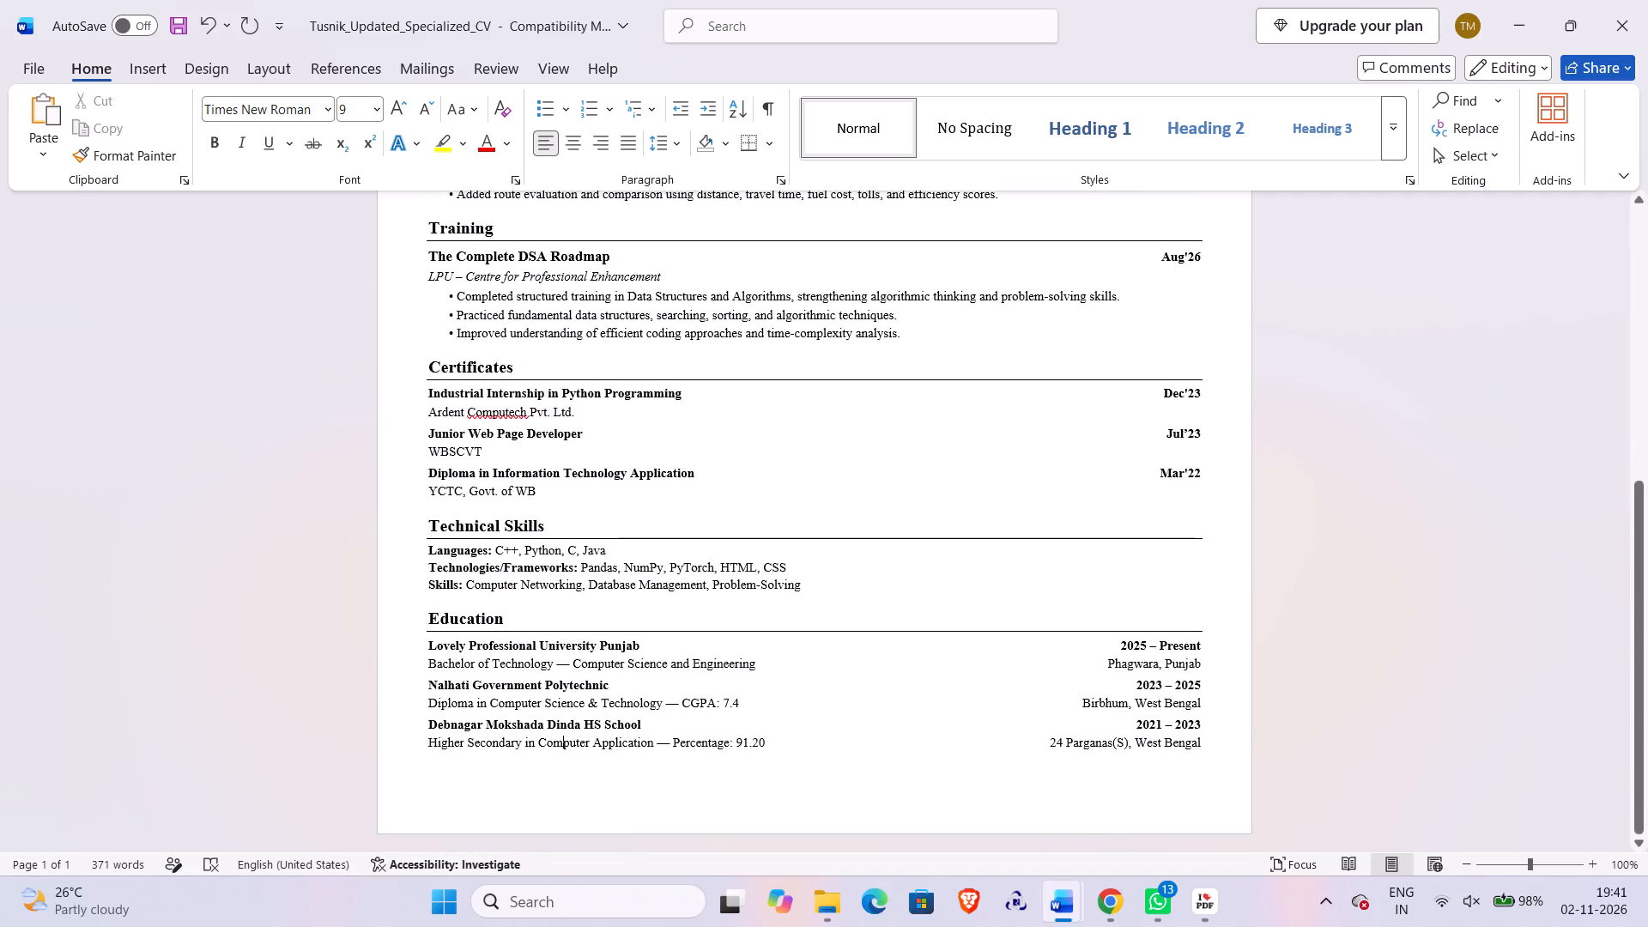
scroll(565, 742, down, 2)
scroll(718, 541, right, 1)
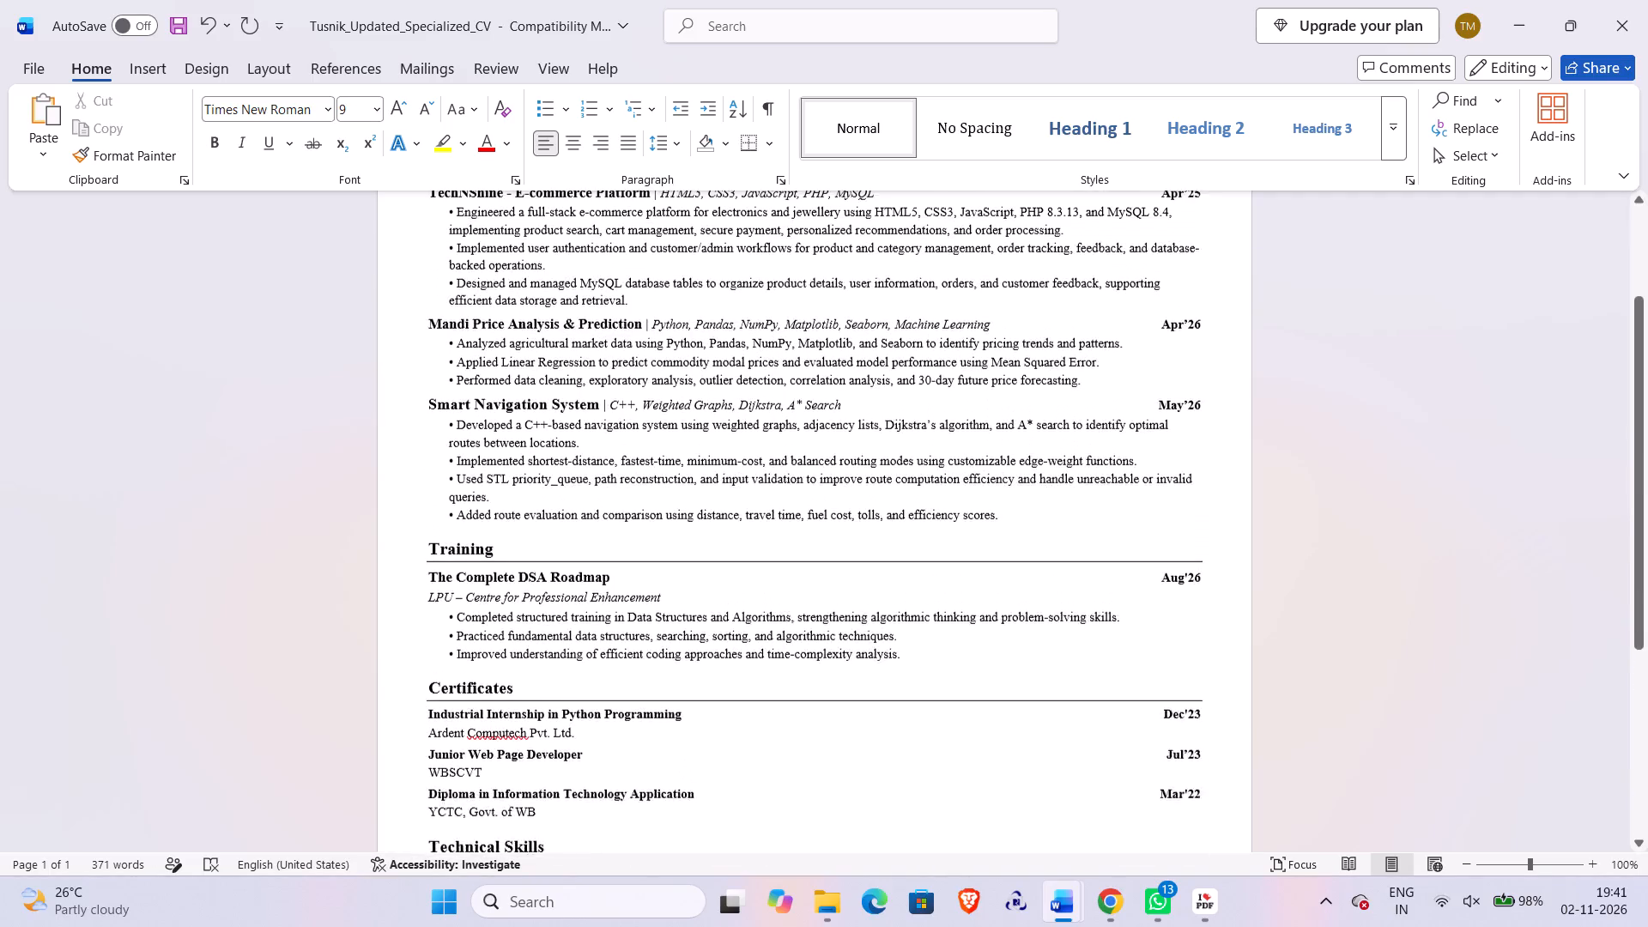
scroll(718, 541, right, 2)
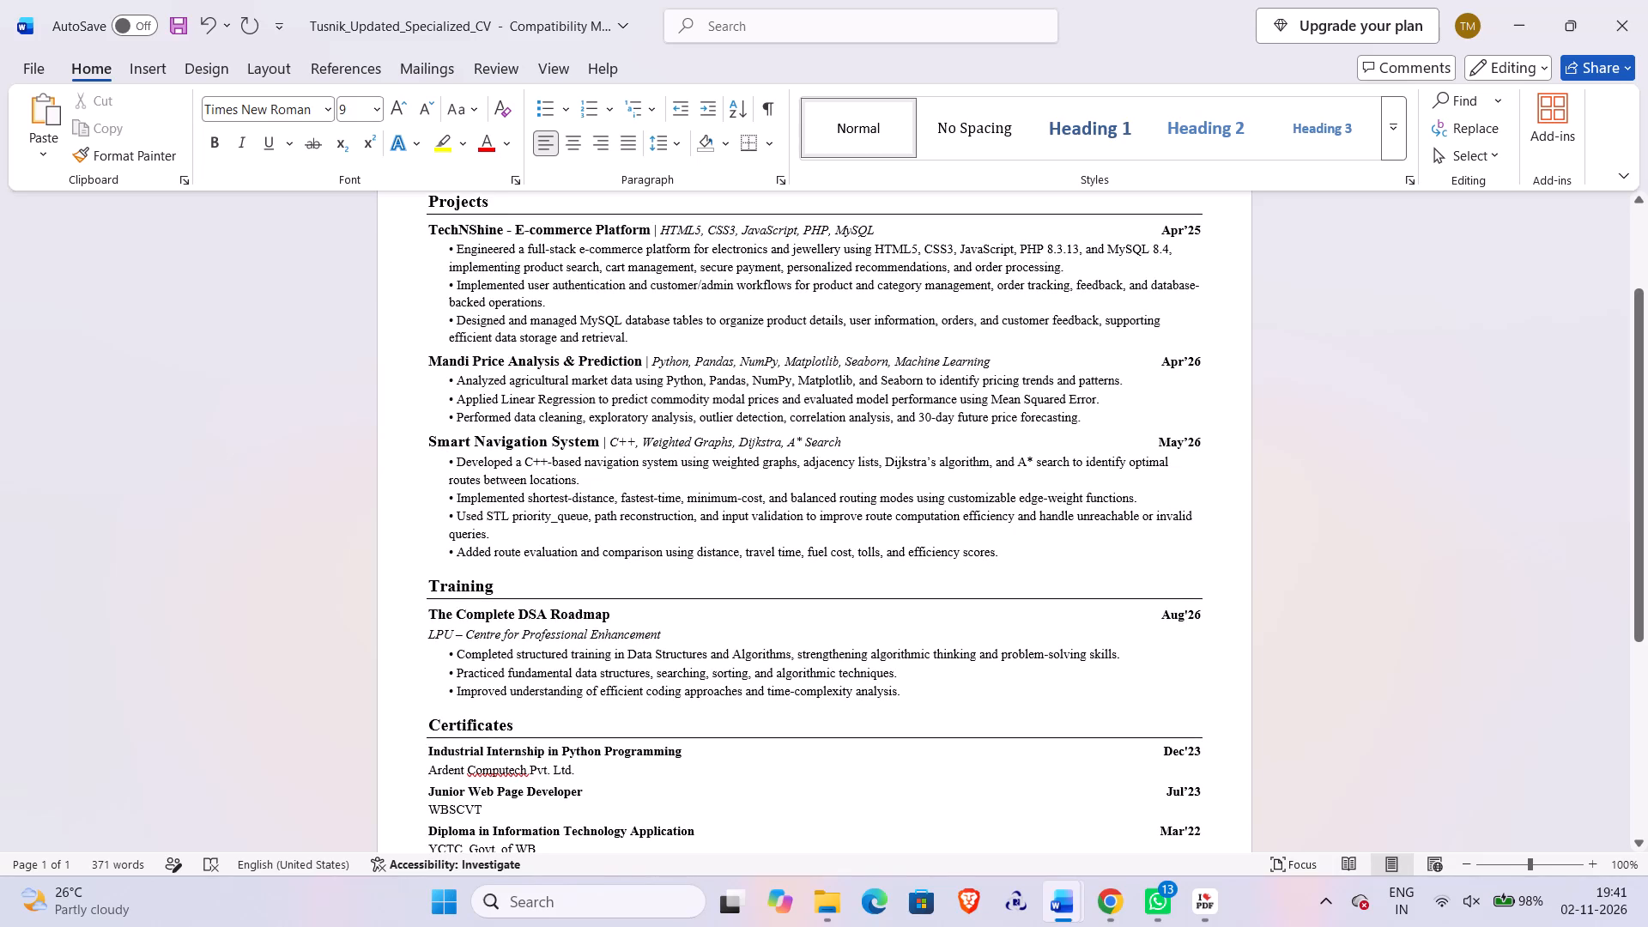
scroll(718, 541, right, 2)
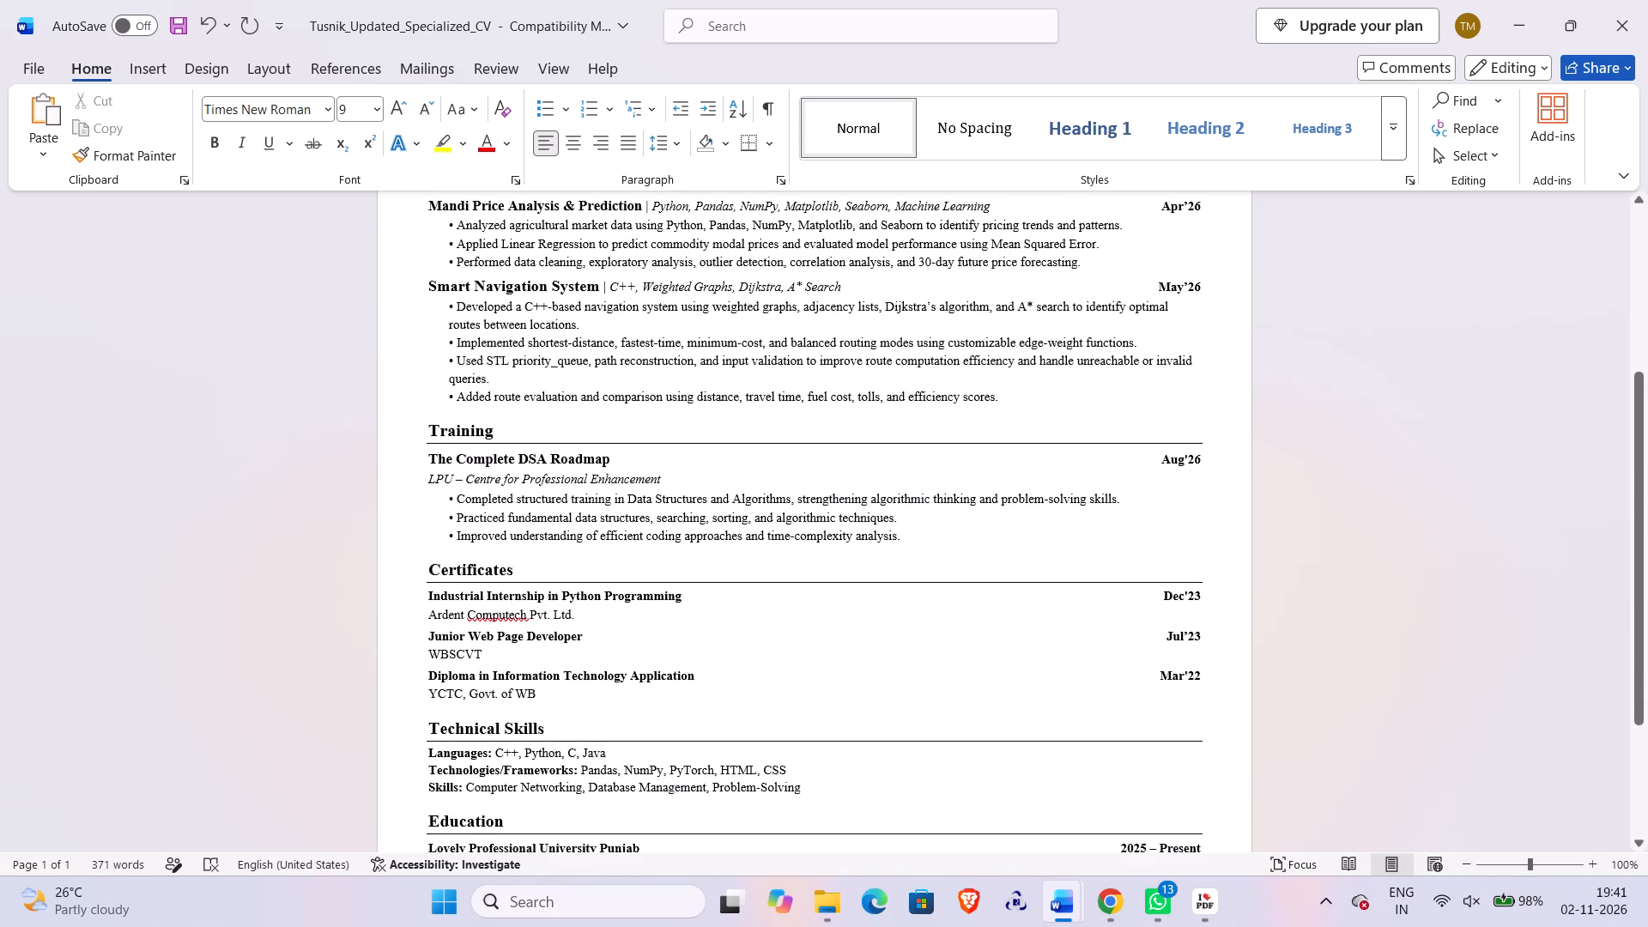
scroll(718, 541, right, 1)
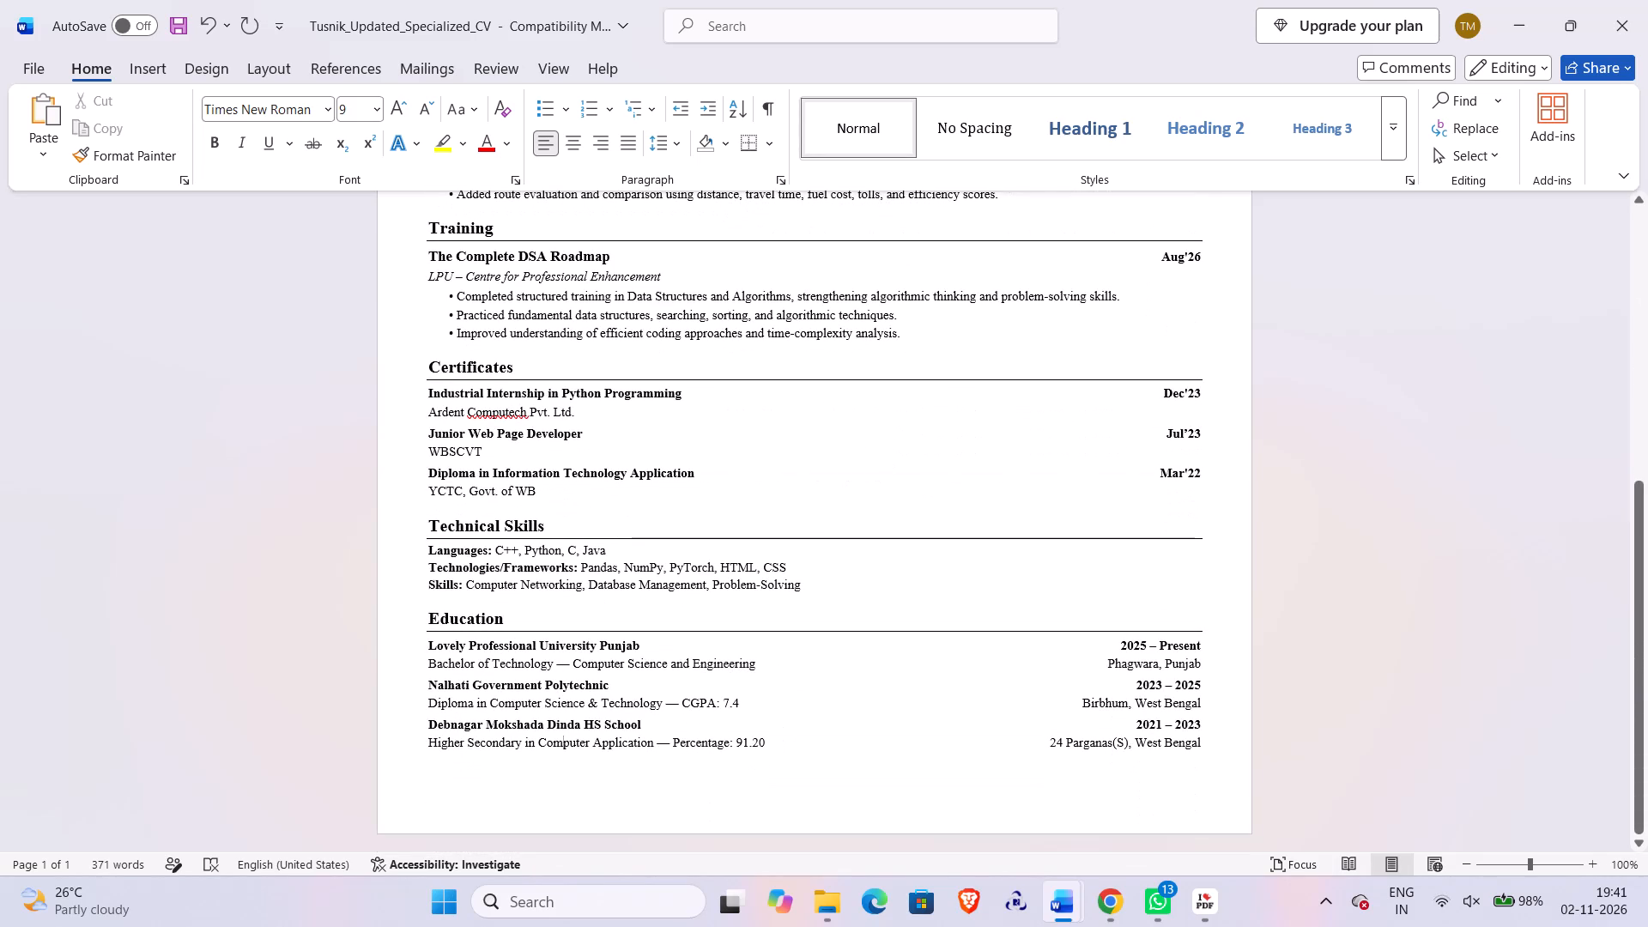
scroll(718, 541, up, 1)
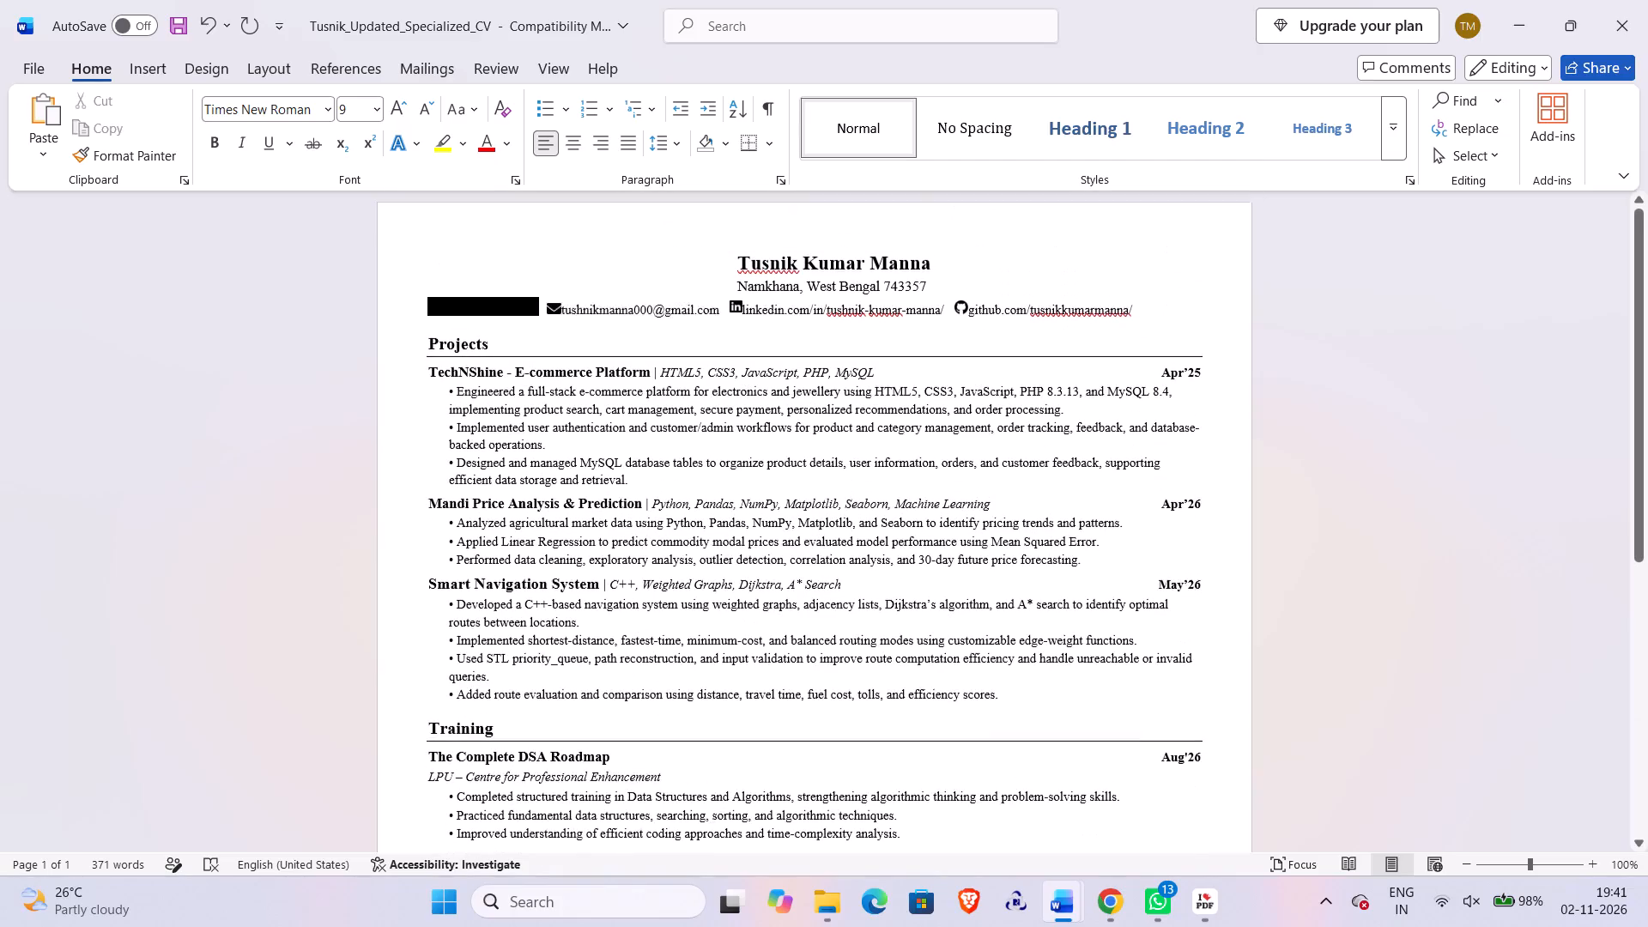
scroll(718, 541, up, 1)
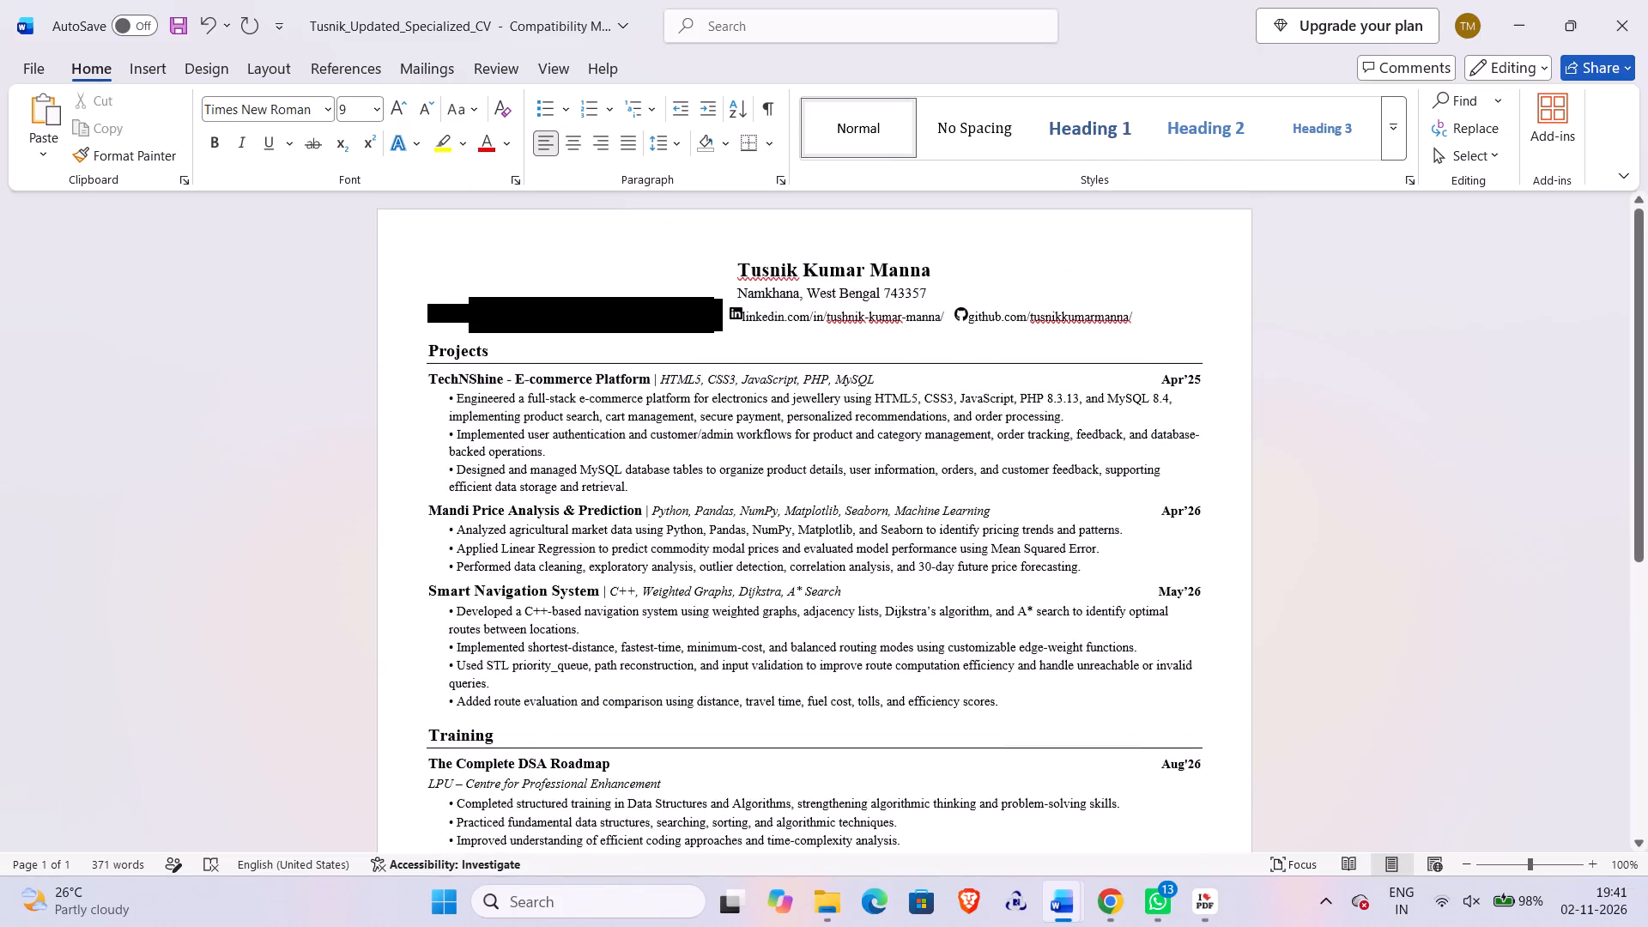
click(736, 270)
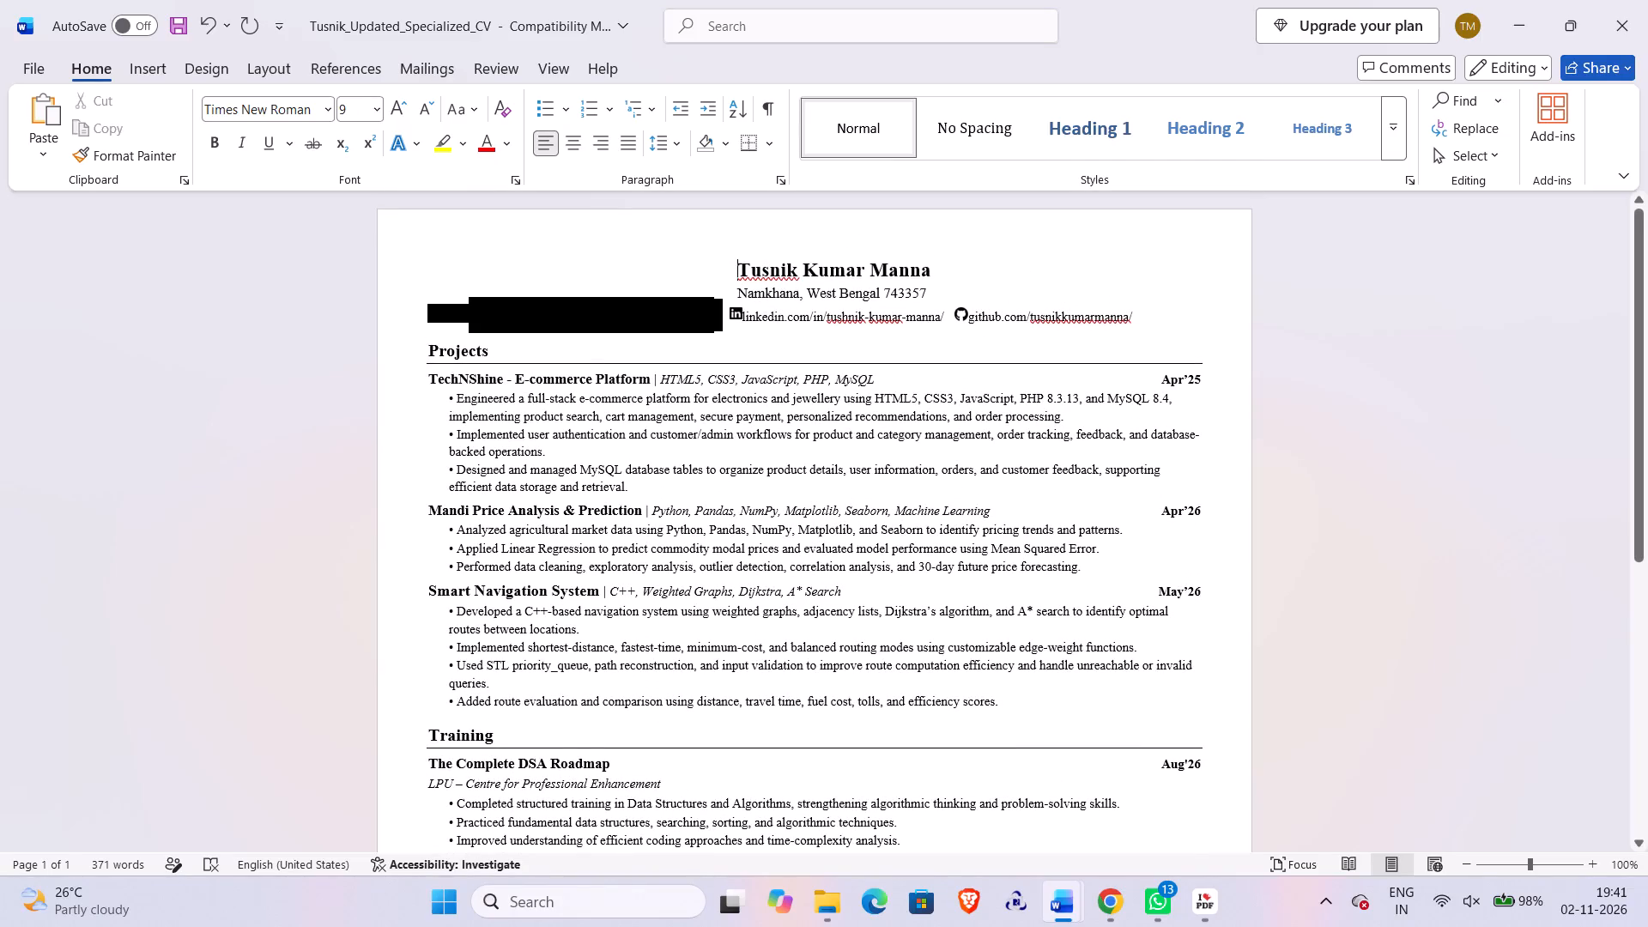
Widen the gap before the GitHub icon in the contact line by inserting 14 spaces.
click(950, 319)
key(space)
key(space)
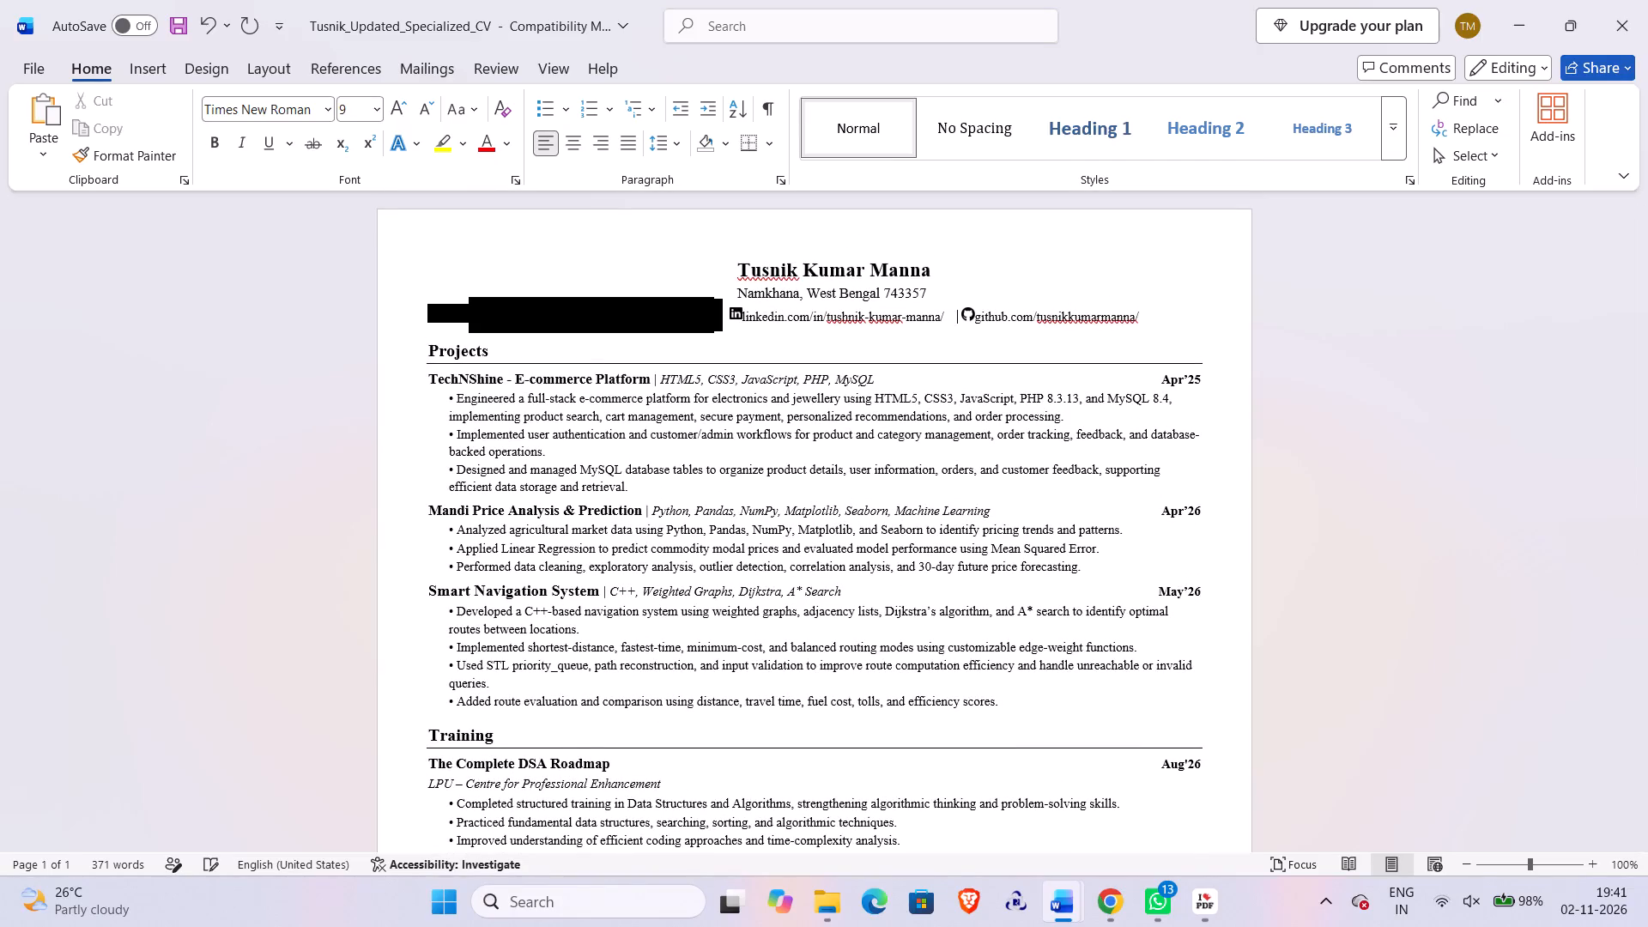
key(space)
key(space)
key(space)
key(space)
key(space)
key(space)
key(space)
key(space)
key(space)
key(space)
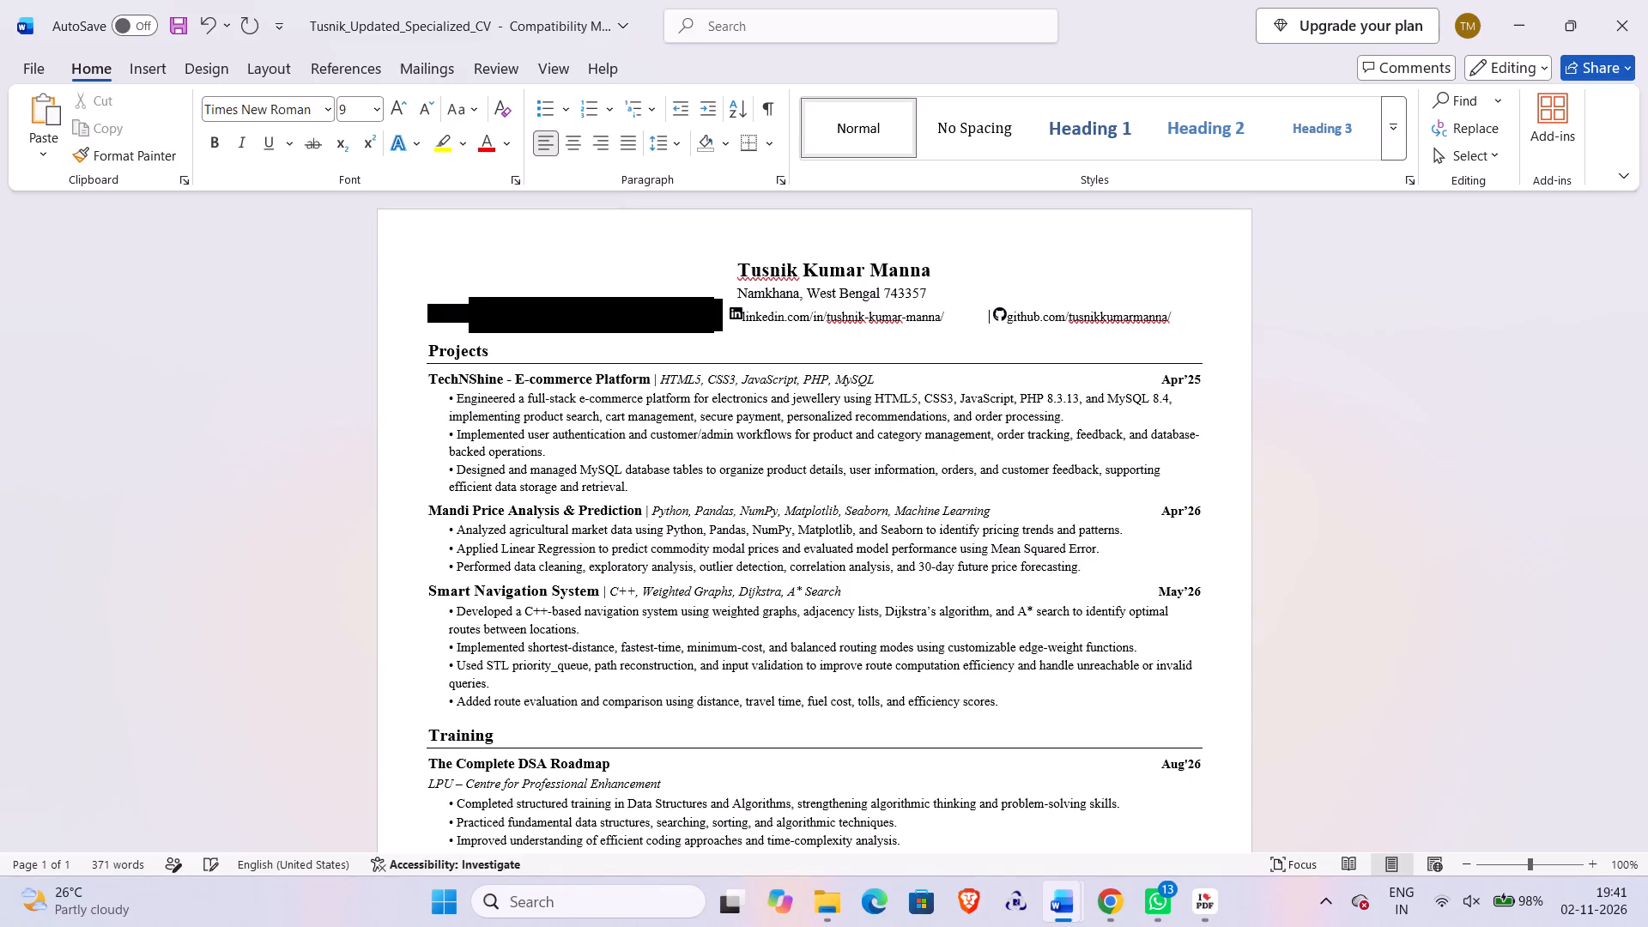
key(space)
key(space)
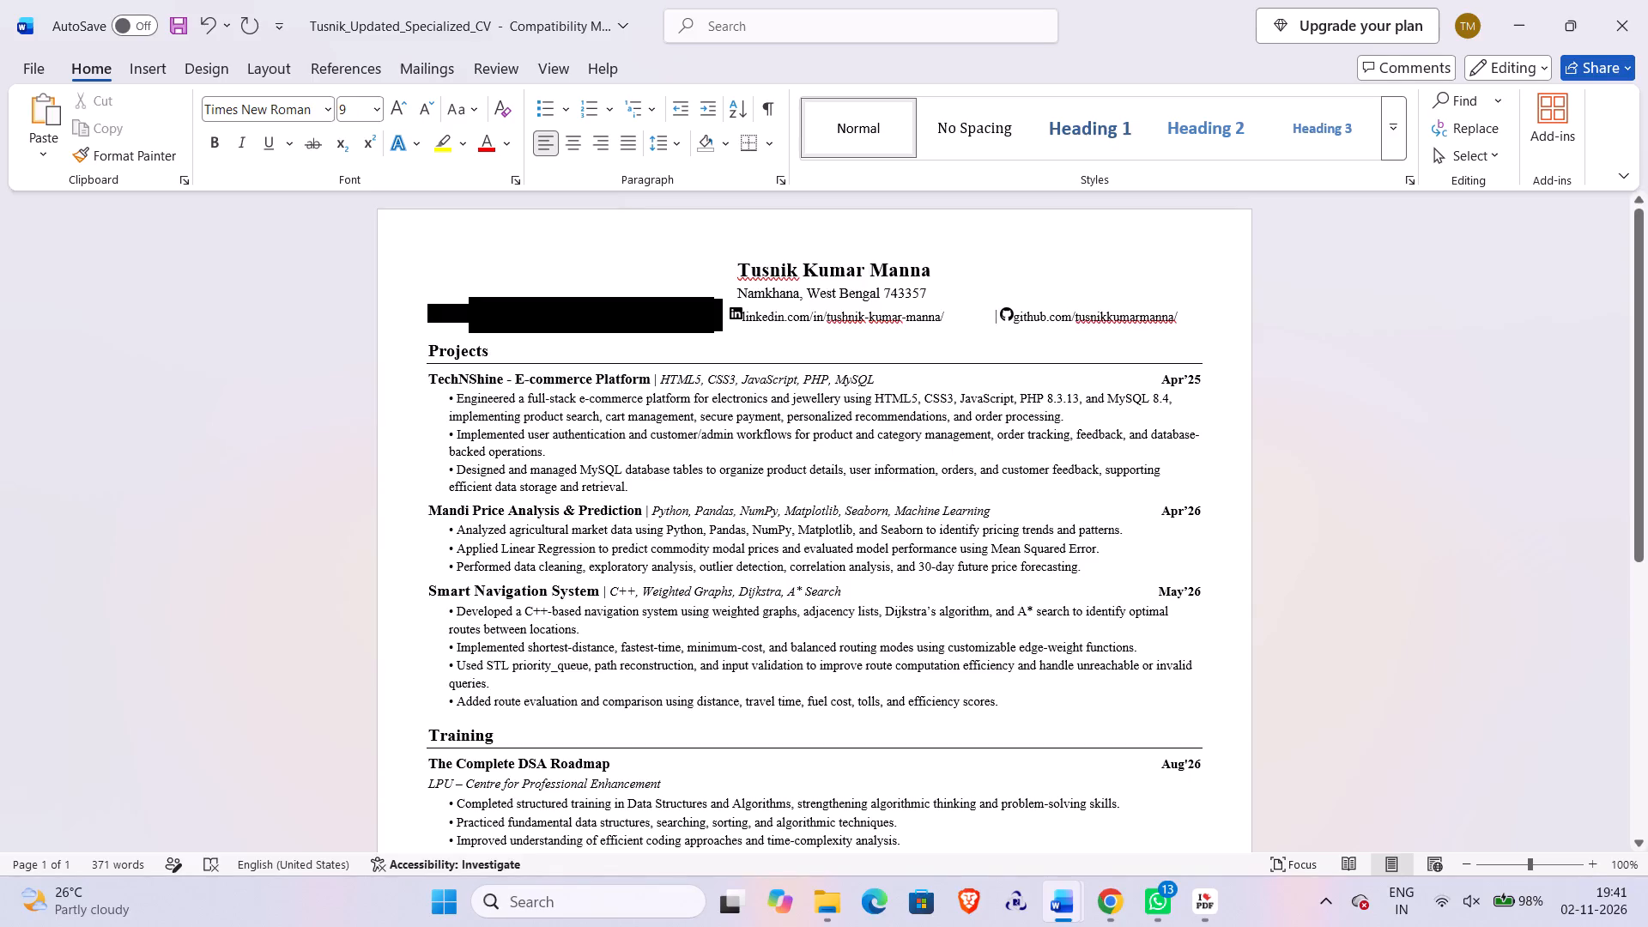
Insert three spaces before the LinkedIn icon in the contact line.
click(724, 313)
key(space)
key(space)
key(space)
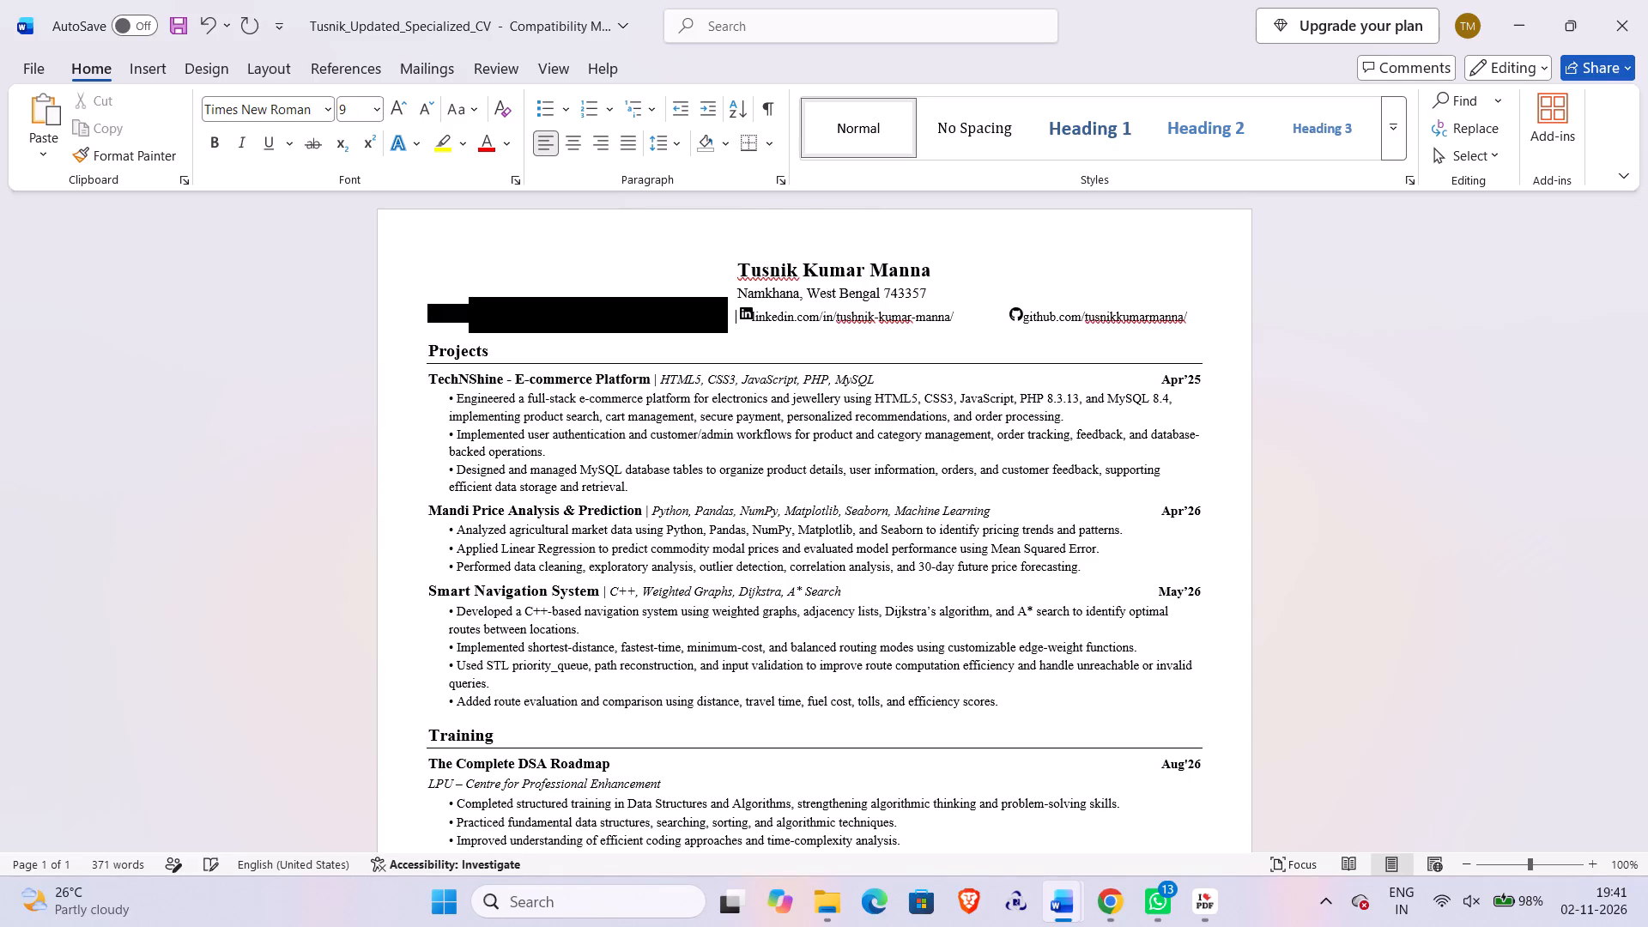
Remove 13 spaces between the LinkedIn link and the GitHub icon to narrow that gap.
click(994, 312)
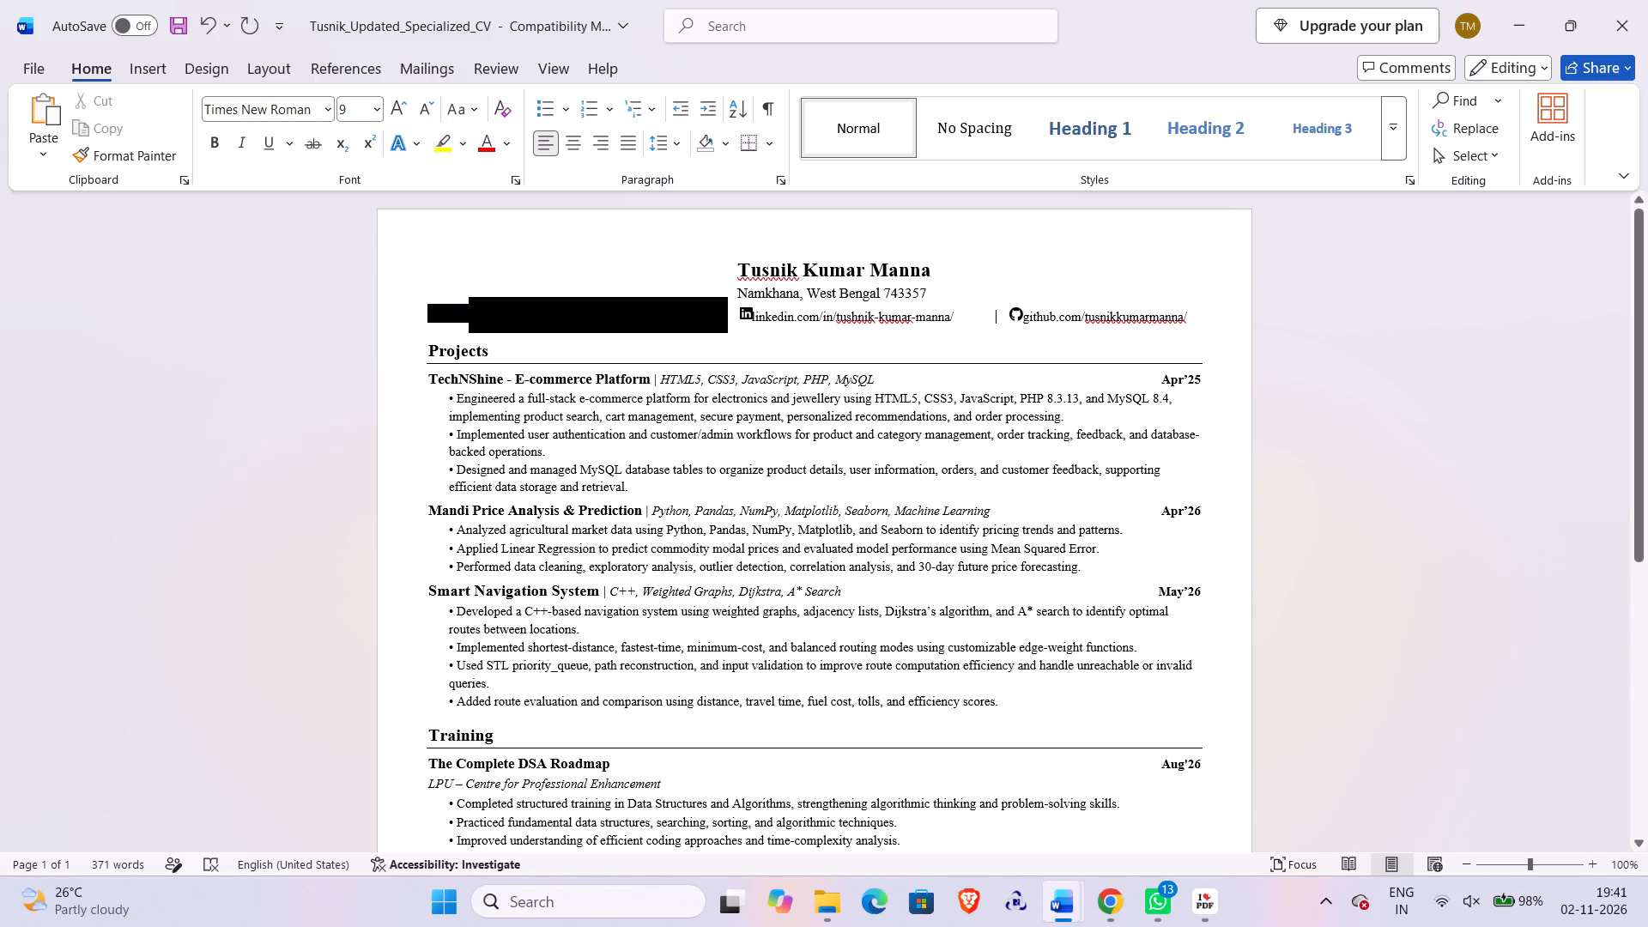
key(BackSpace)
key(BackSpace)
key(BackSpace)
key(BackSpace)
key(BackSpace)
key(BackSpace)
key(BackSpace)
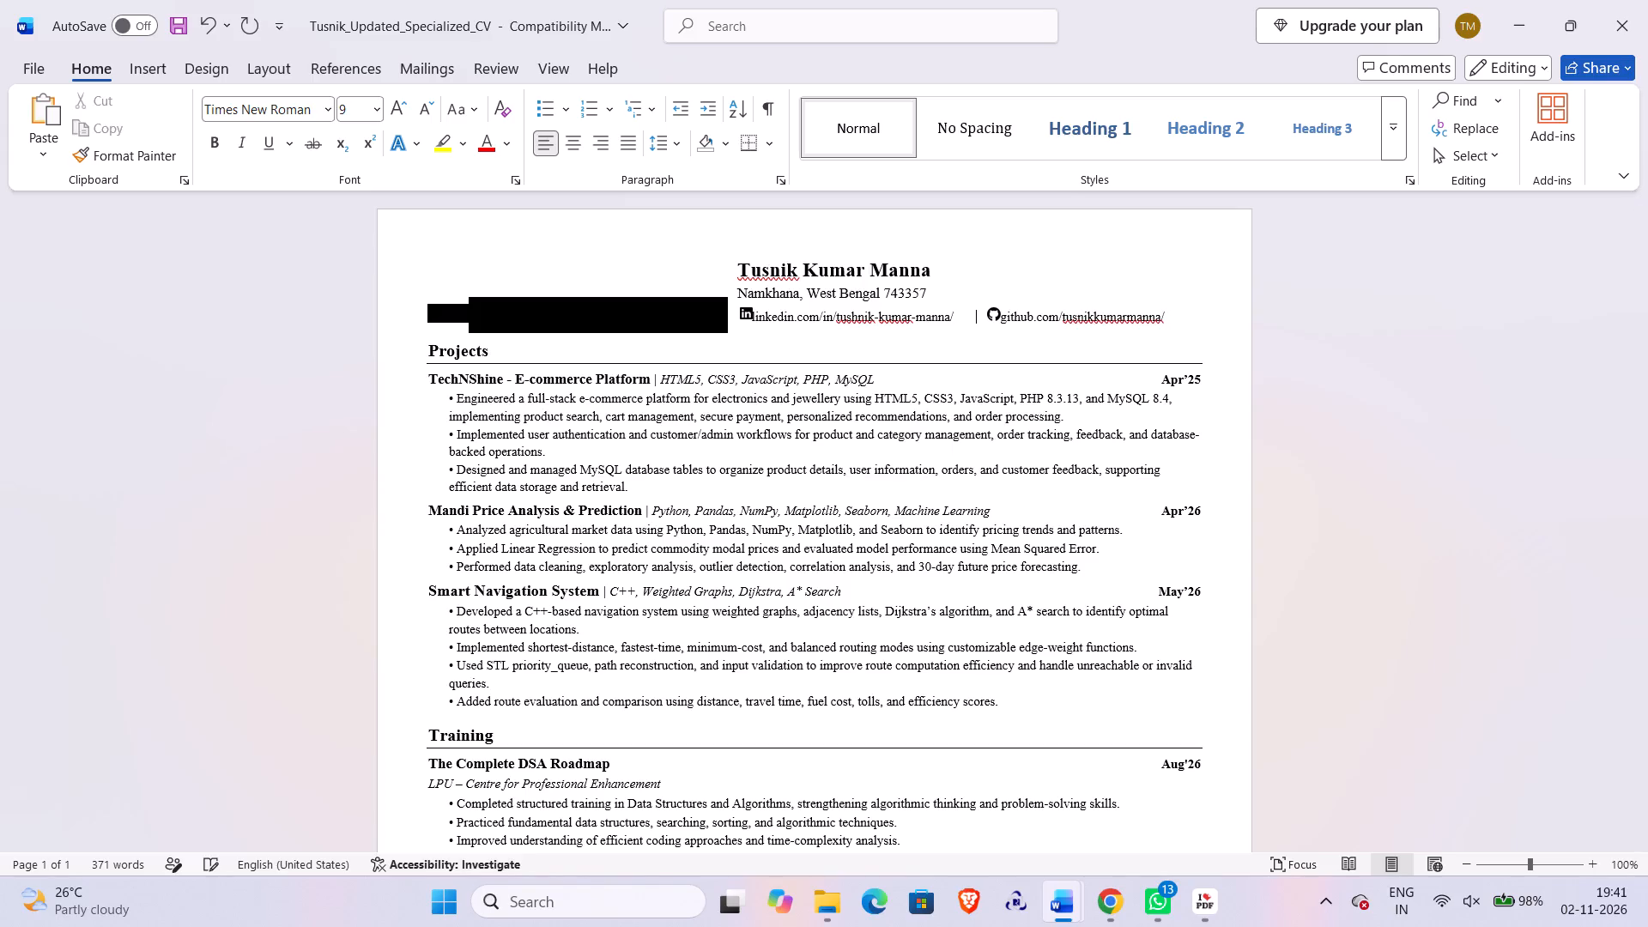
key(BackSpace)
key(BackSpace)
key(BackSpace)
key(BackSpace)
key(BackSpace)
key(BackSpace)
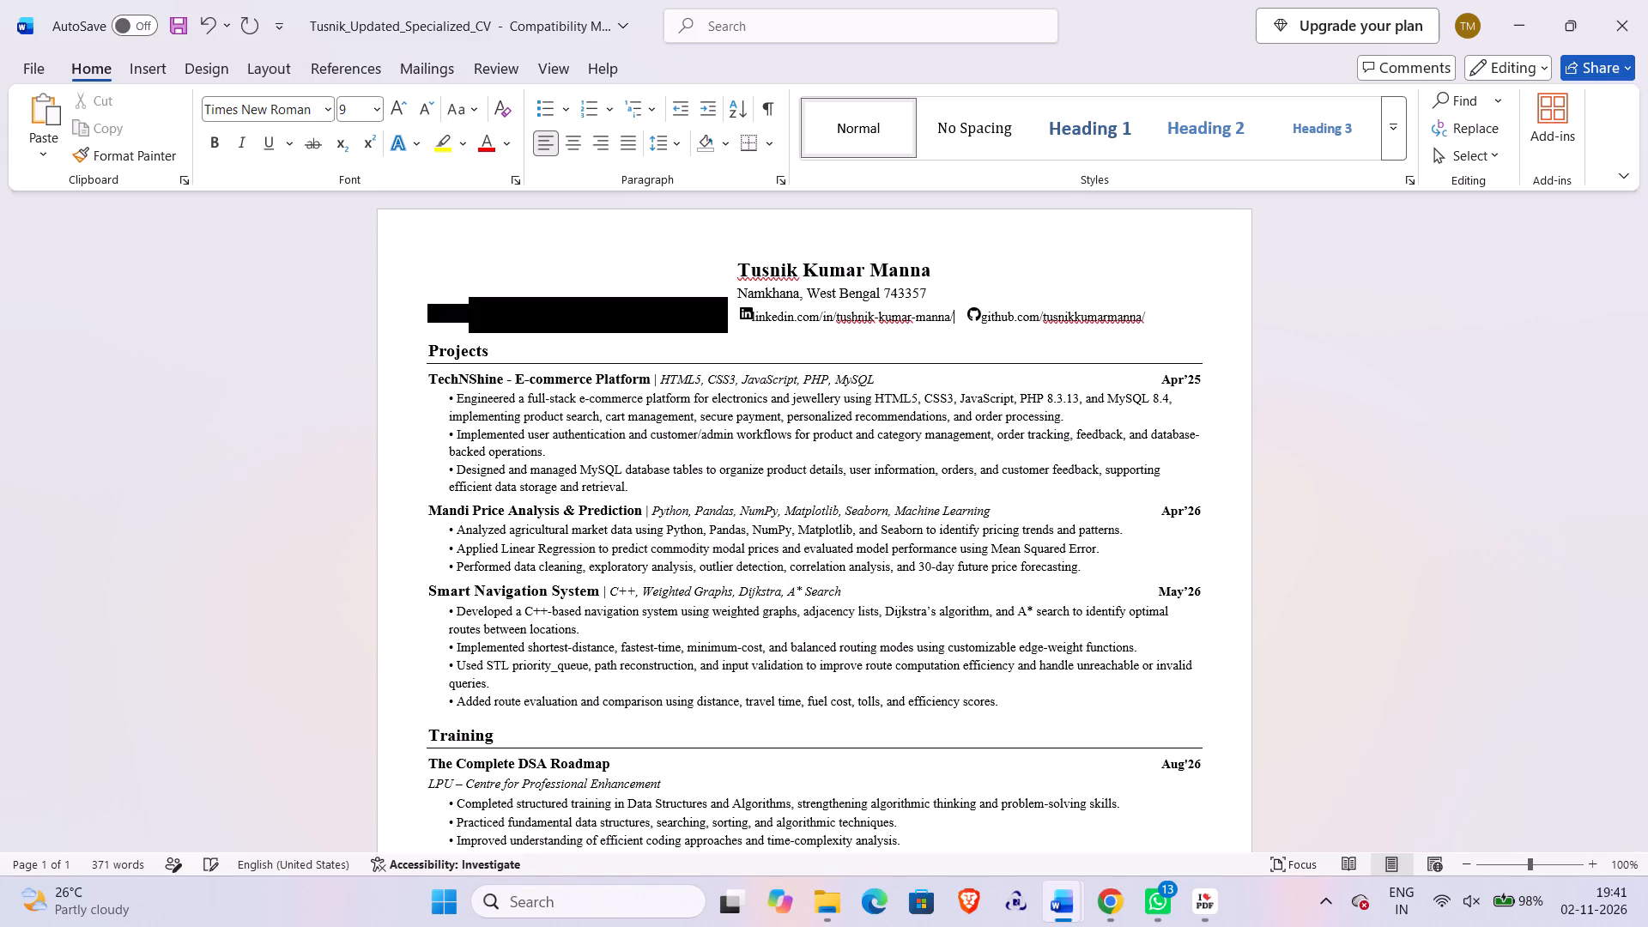
Insert four more spaces between the e-mail address and the LinkedIn icon in the contact line.
click(732, 317)
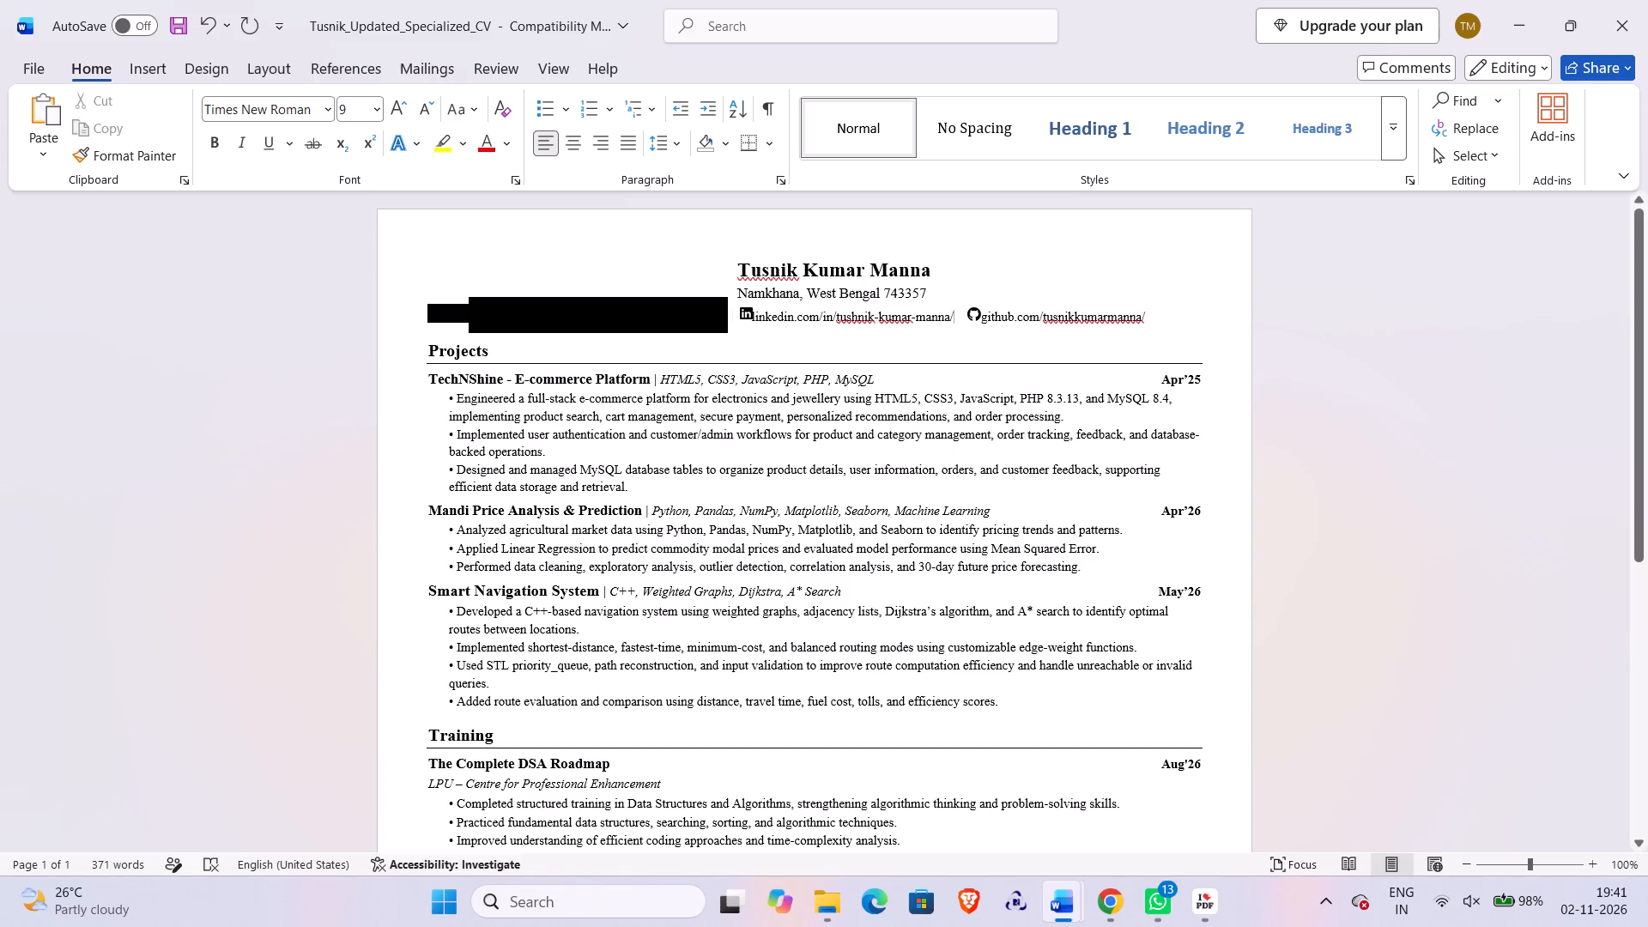
key(space)
key(space)
key(space)
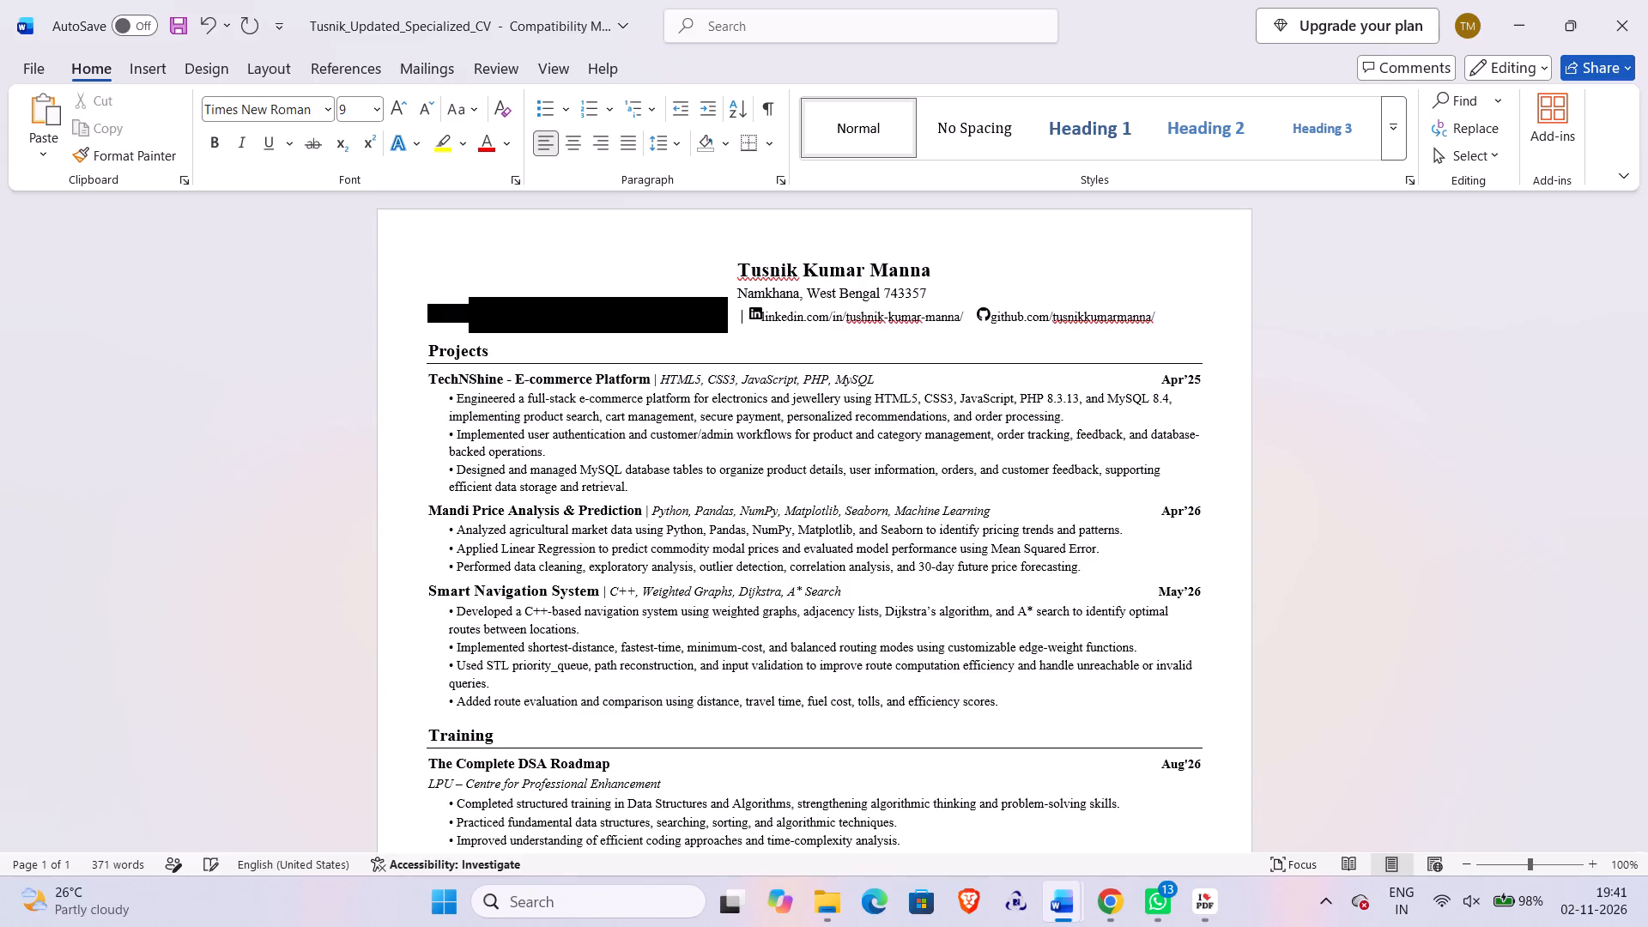
key(space)
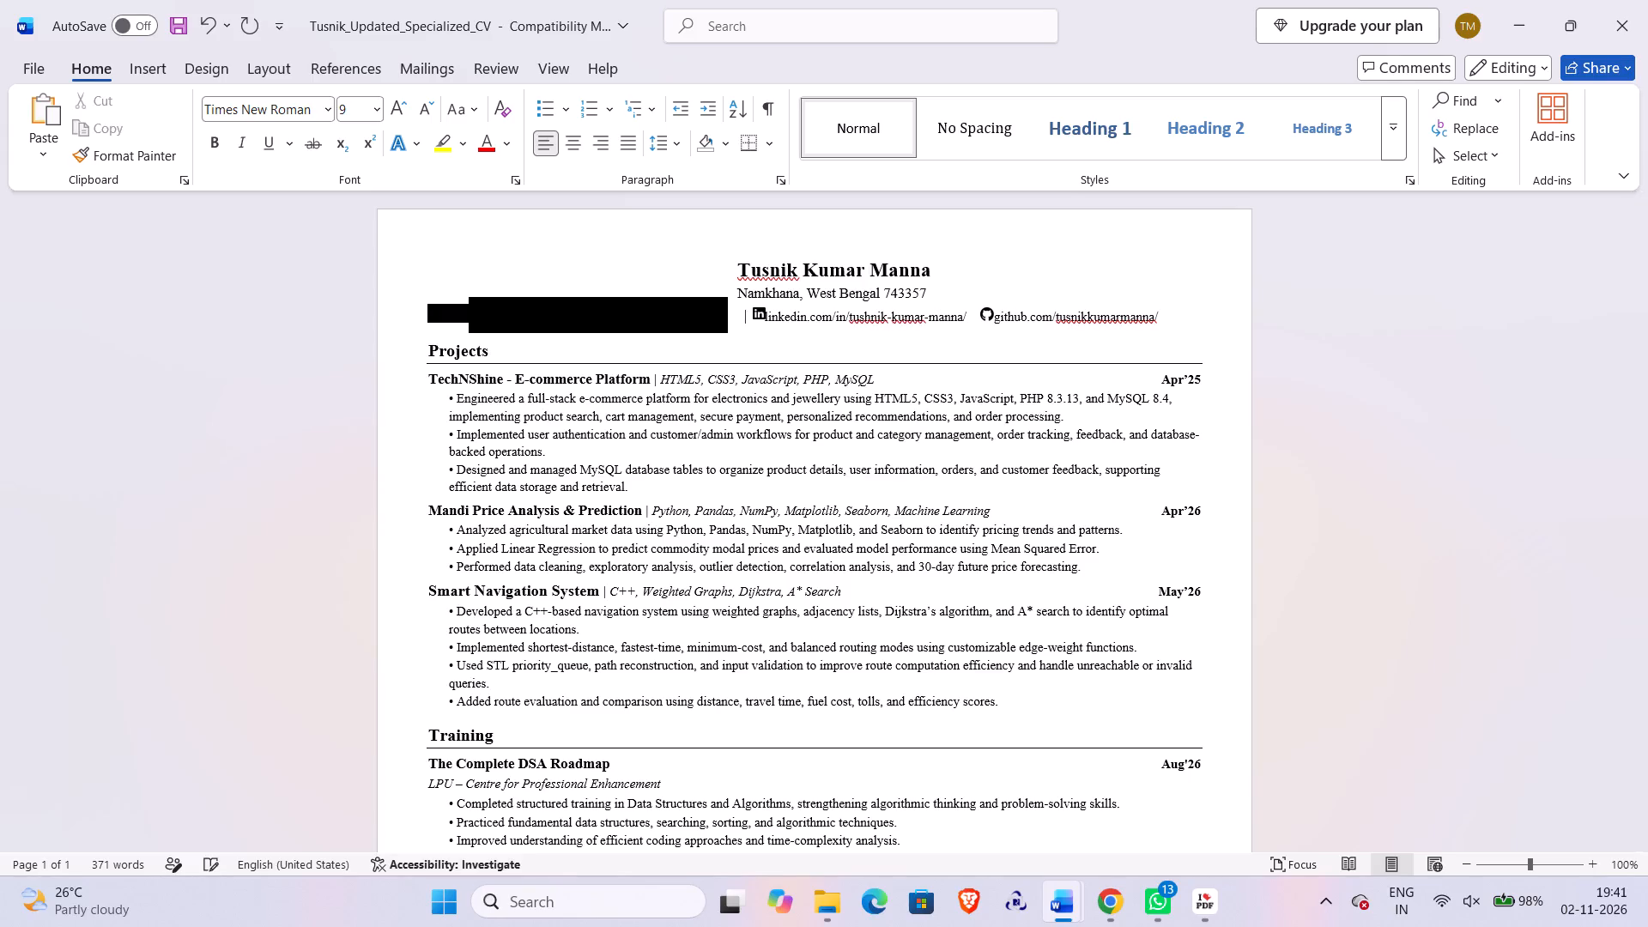
Insert six spaces between the phone number and the e-mail icon in the contact line.
key(Left)
key(Left)
key(Left)
key(Left)
key(Left)
key(Left)
key(Left)
key(Left)
key(Left)
key(Left)
key(Left)
key(Left)
key(Left)
key(Left)
key(Left)
key(Left)
key(Left)
key(Left)
key(Left)
key(Left)
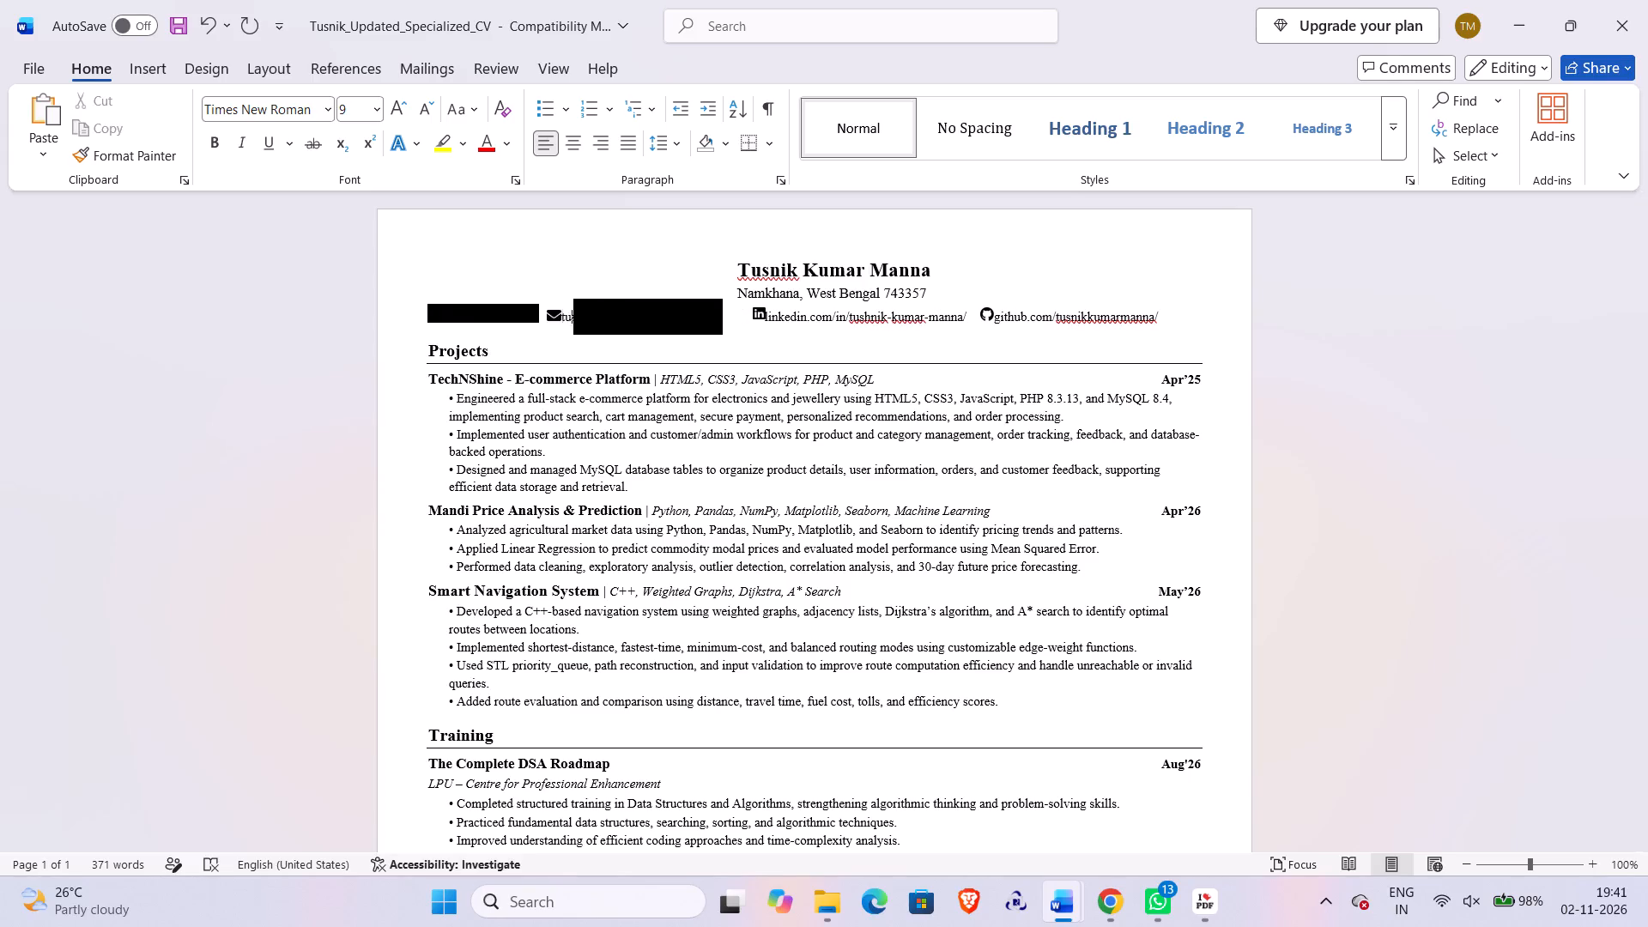
key(Left)
key(space)
key(space)
key(space)
key(space)
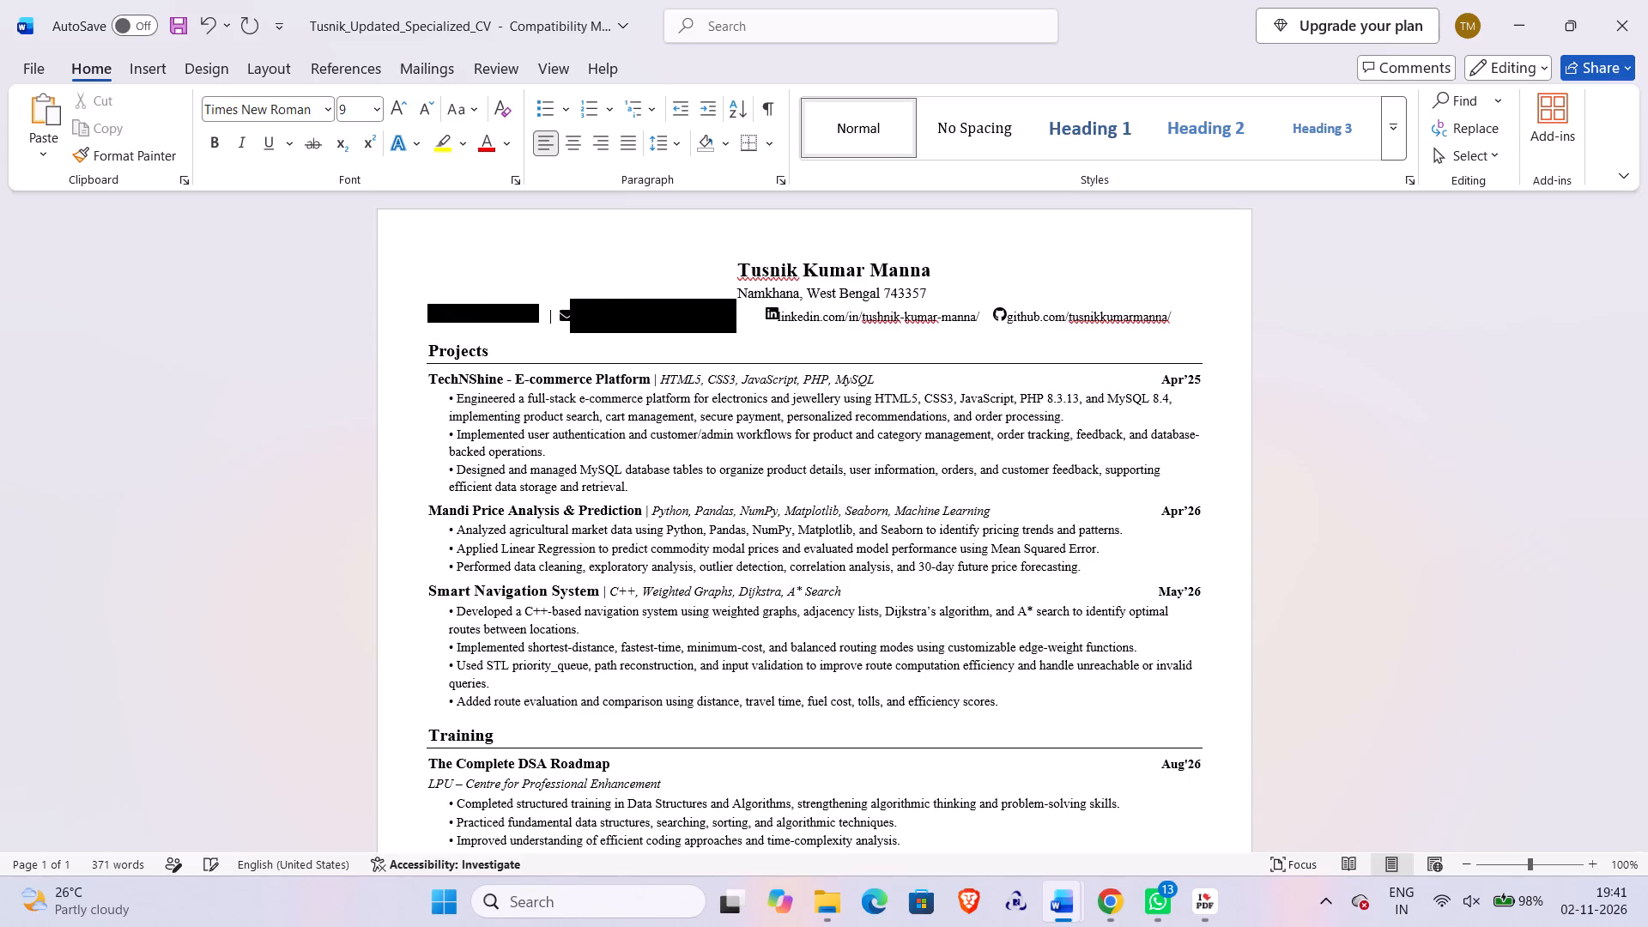
key(space)
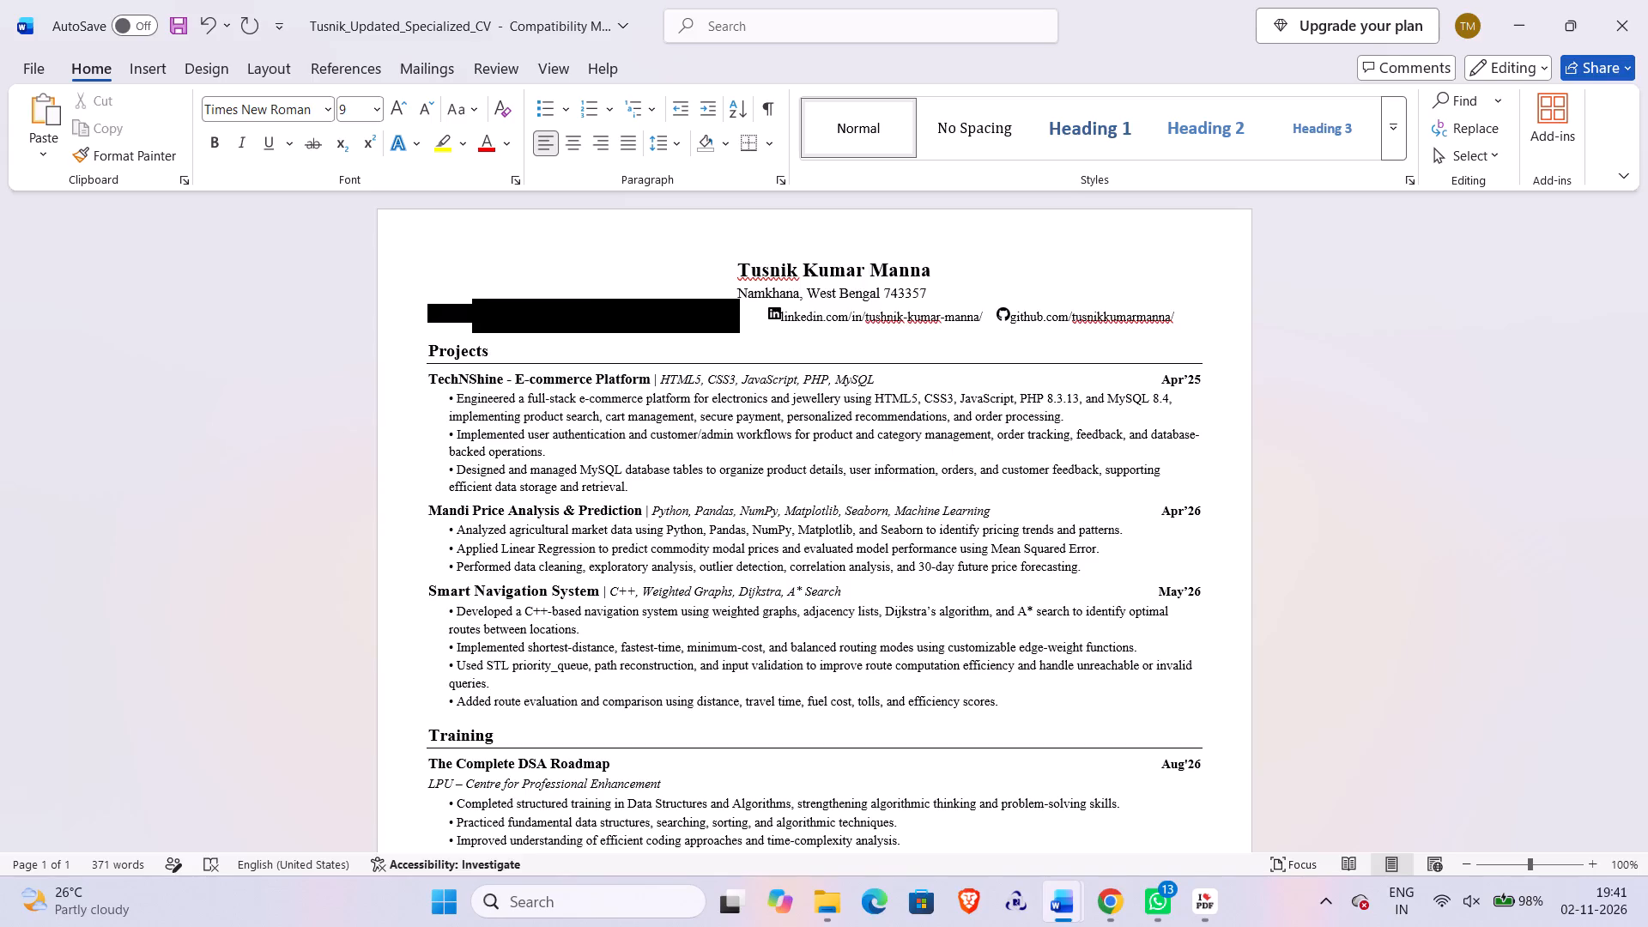
key(space)
Insert three spaces between the LinkedIn link and the GitHub icon in the contact line.
key(Right)
key(Right)
key(Right)
key(Right)
key(Right)
key(Right)
key(Right)
key(Right)
key(Right)
key(Right)
key(Right)
key(Right)
key(Right)
key(Right)
key(Right)
key(Right)
key(Right)
key(Right)
key(Right)
key(Right)
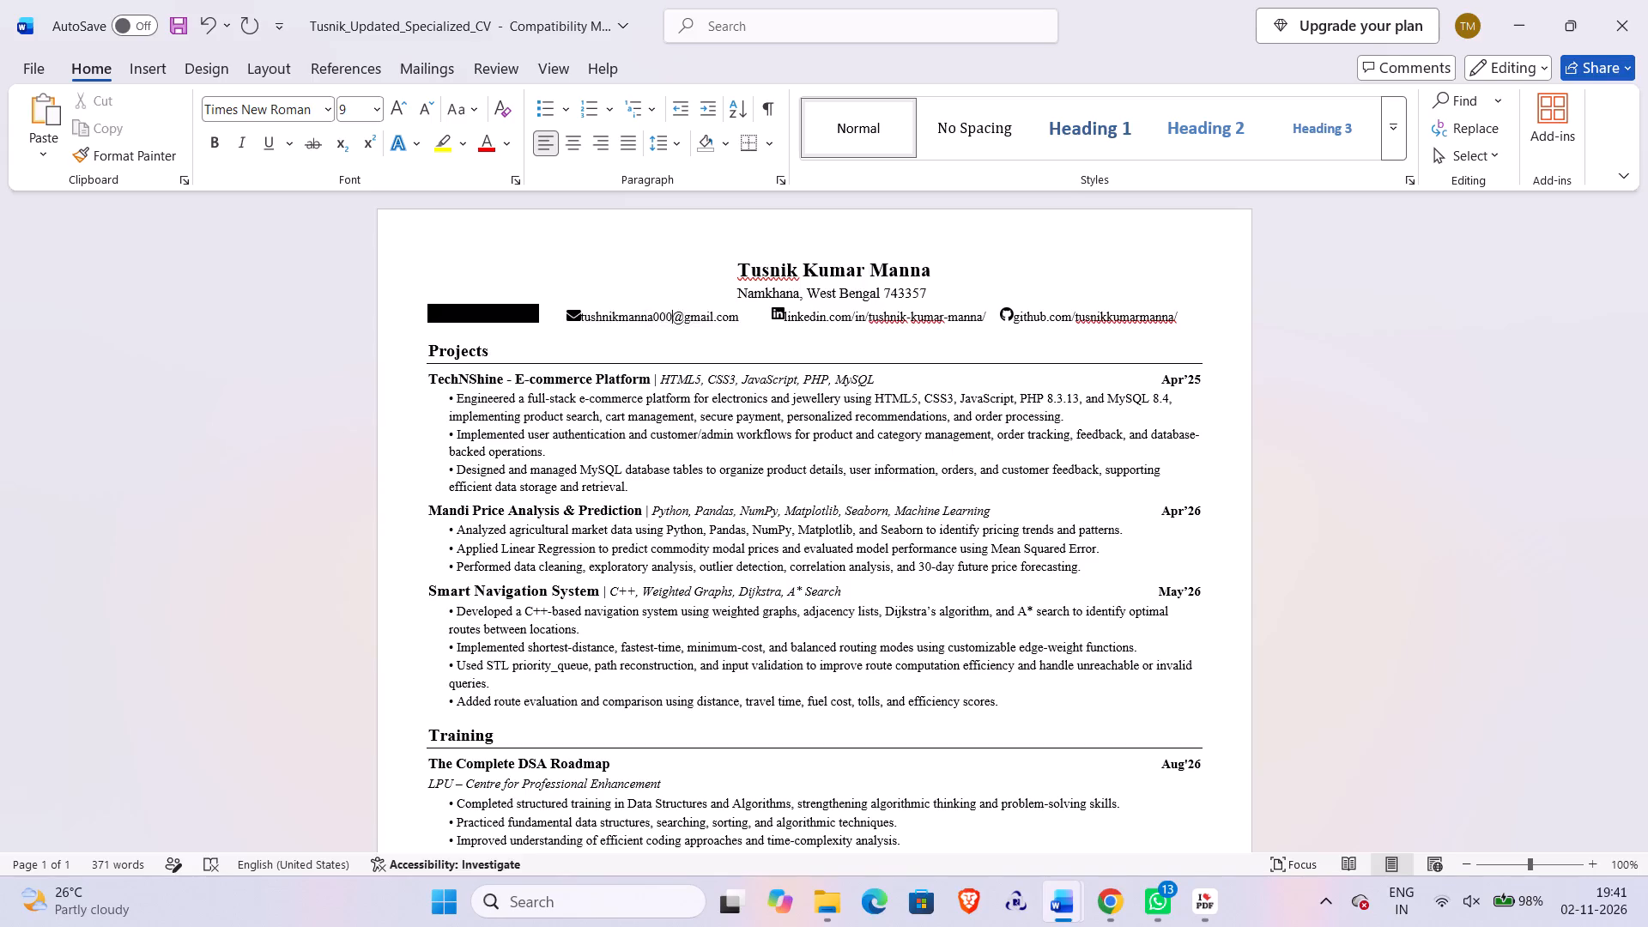
key(Right)
key(Right)
key(Right)
key(Right)
key(Right)
key(Right)
key(Right)
key(Right)
key(Right)
key(Right)
key(Right)
key(Right)
key(Right)
key(Right)
key(Right)
key(Right)
key(Right)
key(Right)
key(Right)
key(Right)
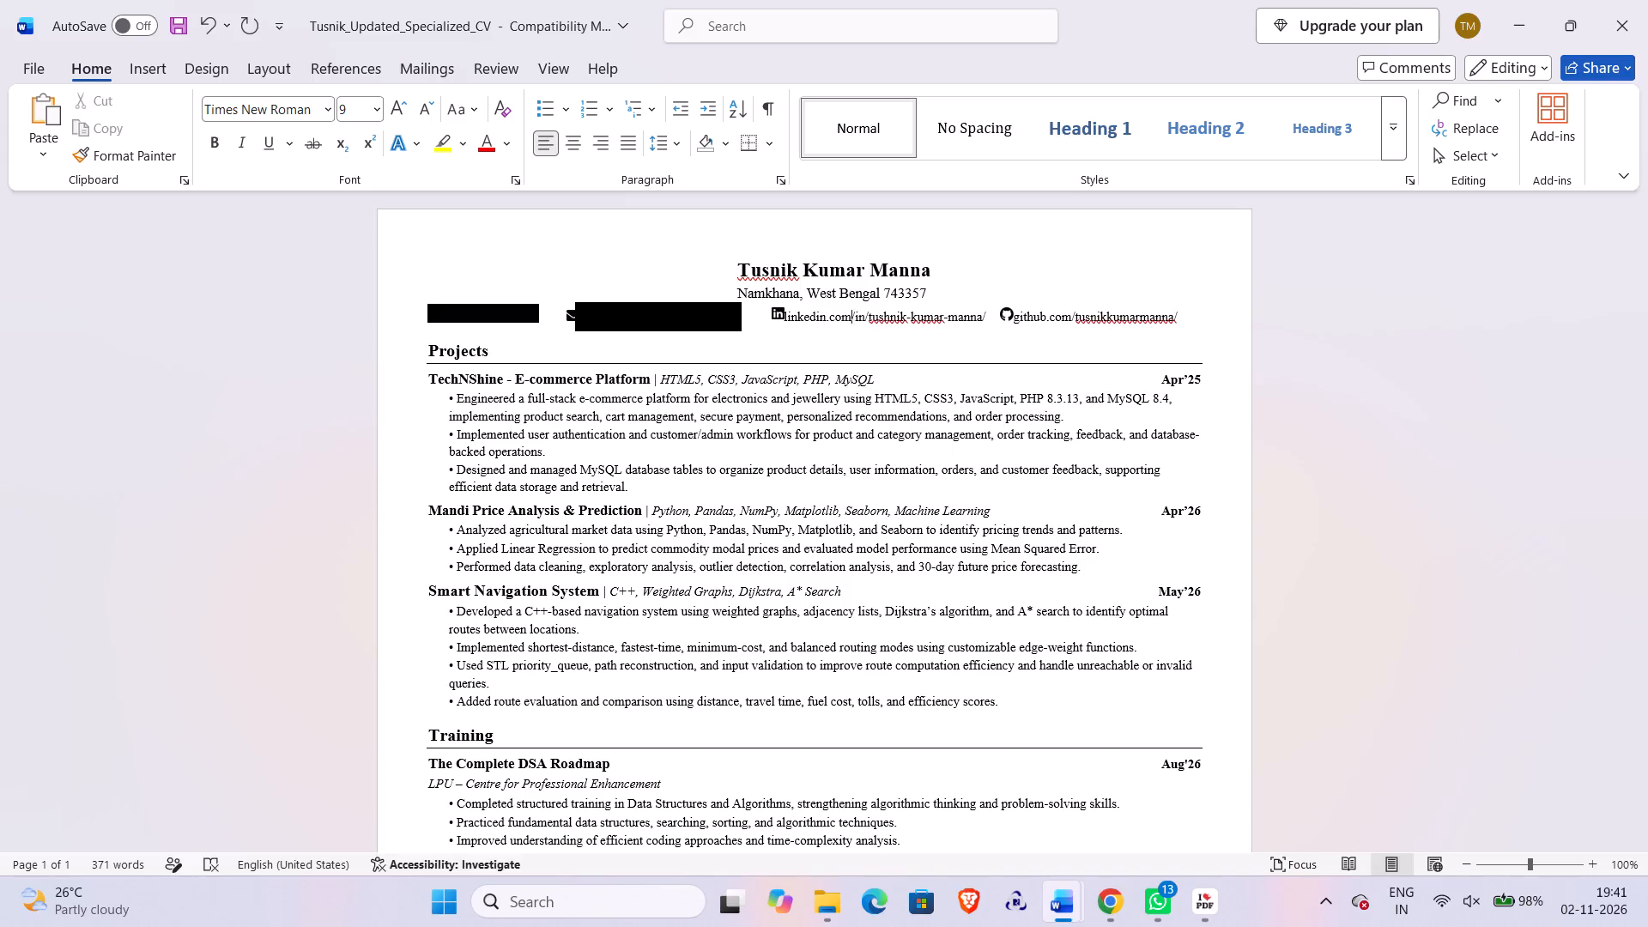
key(Right)
key(Right)
key(Right)
key(Right)
key(Right)
key(Right)
key(space)
key(space)
key(space)
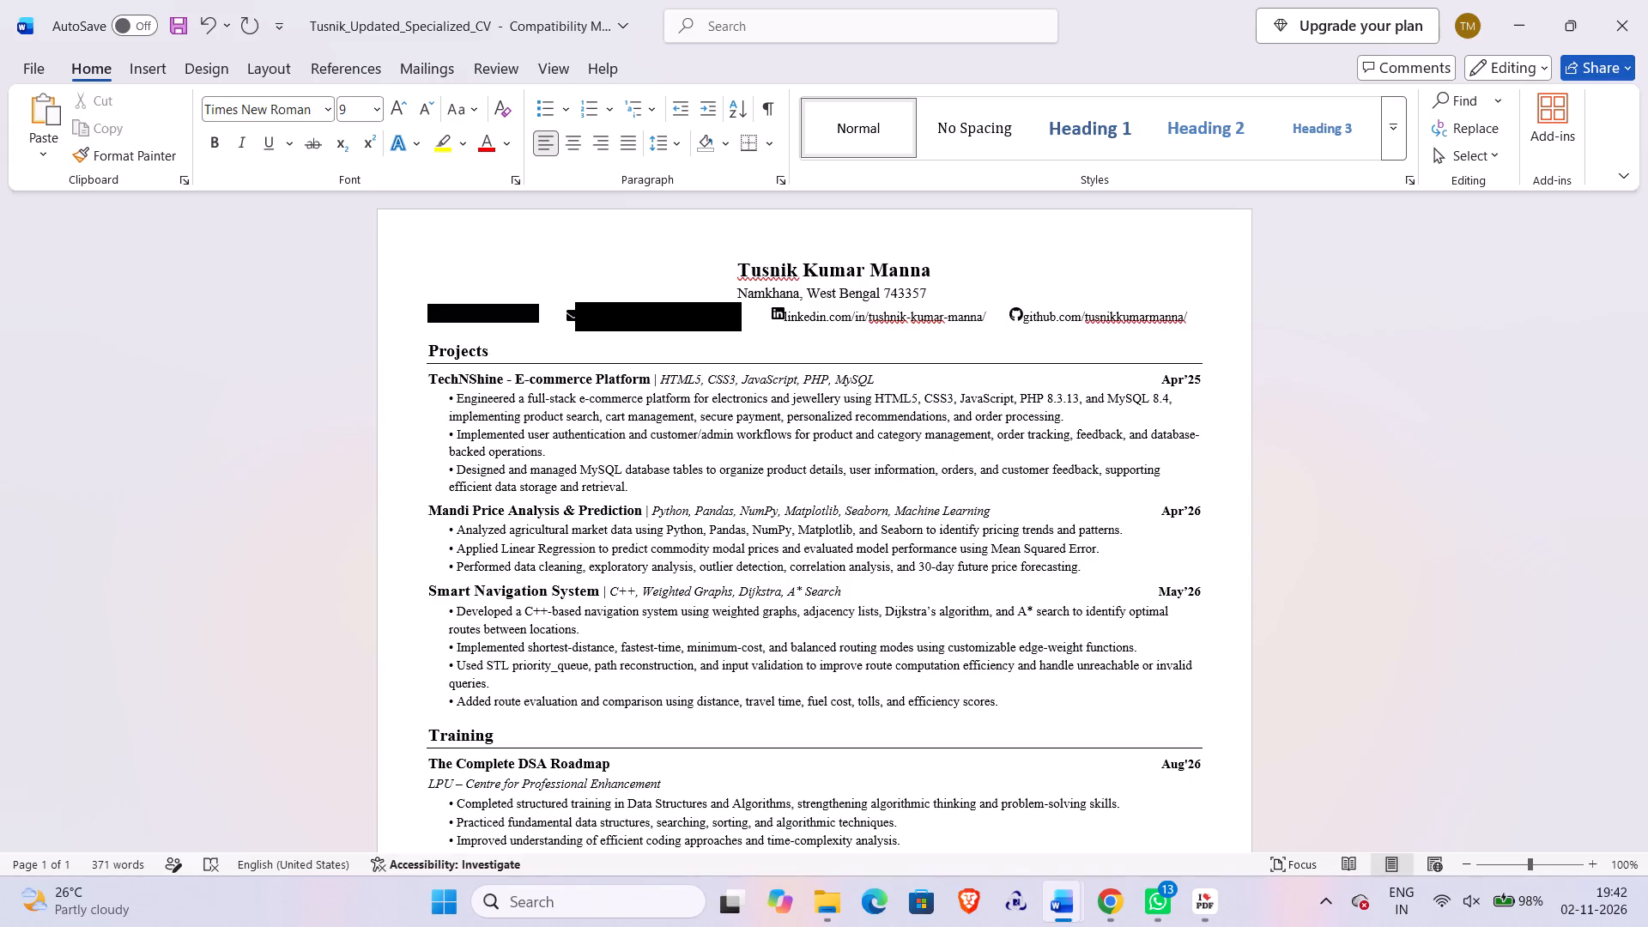
Insert one space between the LinkedIn icon and its link text in the contact line.
key(Left)
key(Left)
key(Left)
key(Left)
key(Left)
key(Left)
key(Left)
key(Left)
key(Left)
key(Left)
key(Left)
key(Left)
key(Left)
key(Left)
key(Left)
key(Left)
key(Left)
key(Left)
key(Left)
key(Left)
key(space)
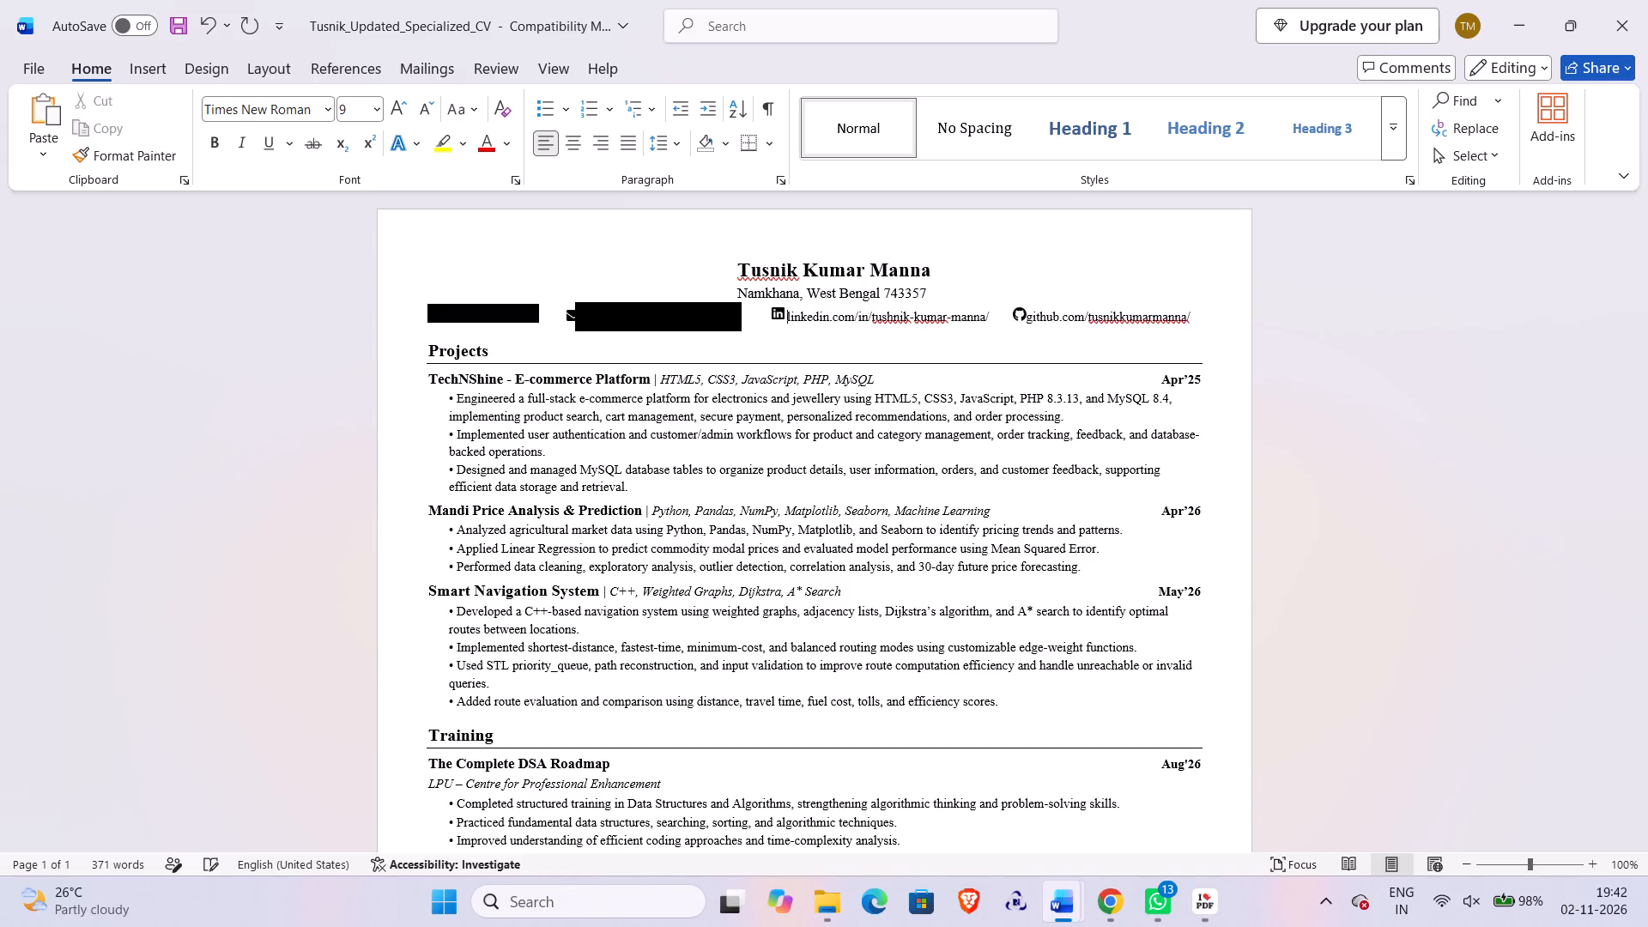
Insert one space between the GitHub icon and its link text in the contact line.
key(Right)
key(Right)
key(Right)
key(Right)
key(Right)
key(Right)
key(Right)
key(Right)
key(Right)
key(Right)
key(Right)
key(Right)
key(Right)
key(Right)
key(Right)
key(Right)
key(Right)
key(Right)
key(Right)
key(Right)
key(Right)
key(Right)
key(Right)
key(Right)
key(Right)
key(Right)
key(Right)
key(Right)
key(Right)
key(Right)
key(Left)
key(space)
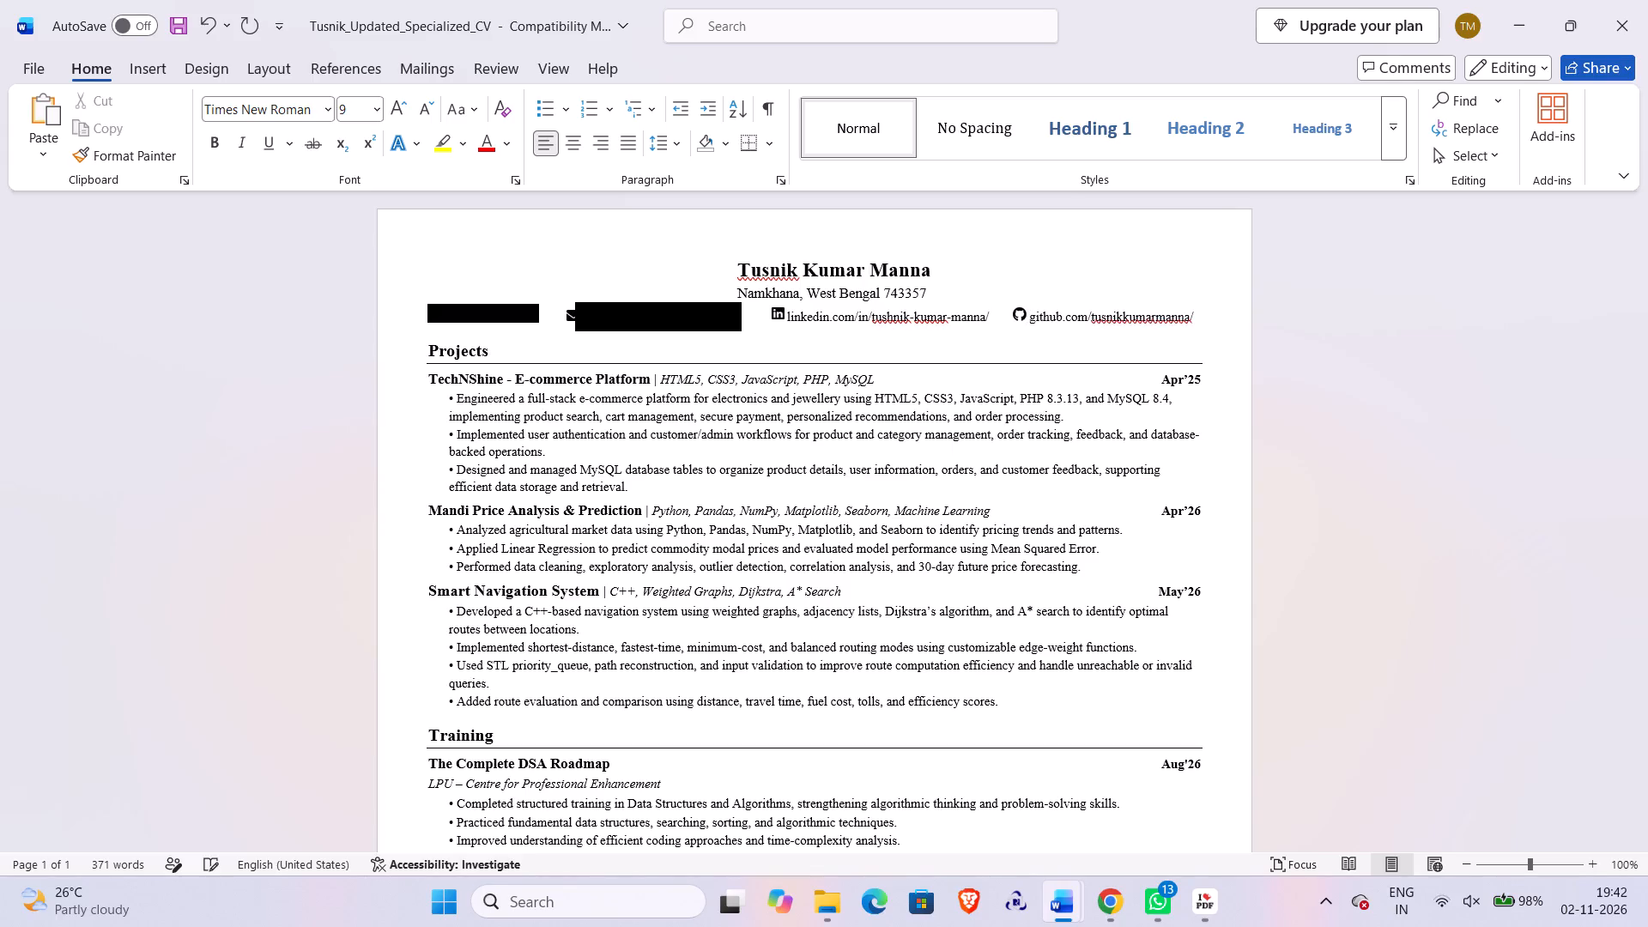
Insert one space between the e-mail icon and the e-mail address in the contact line.
key(Left)
key(Left)
key(Left)
key(Left)
key(Left)
key(Left)
key(Left)
key(Left)
key(Left)
key(Left)
key(Left)
key(Left)
key(Left)
key(Left)
key(Left)
key(Left)
key(Left)
key(Left)
key(Left)
key(Left)
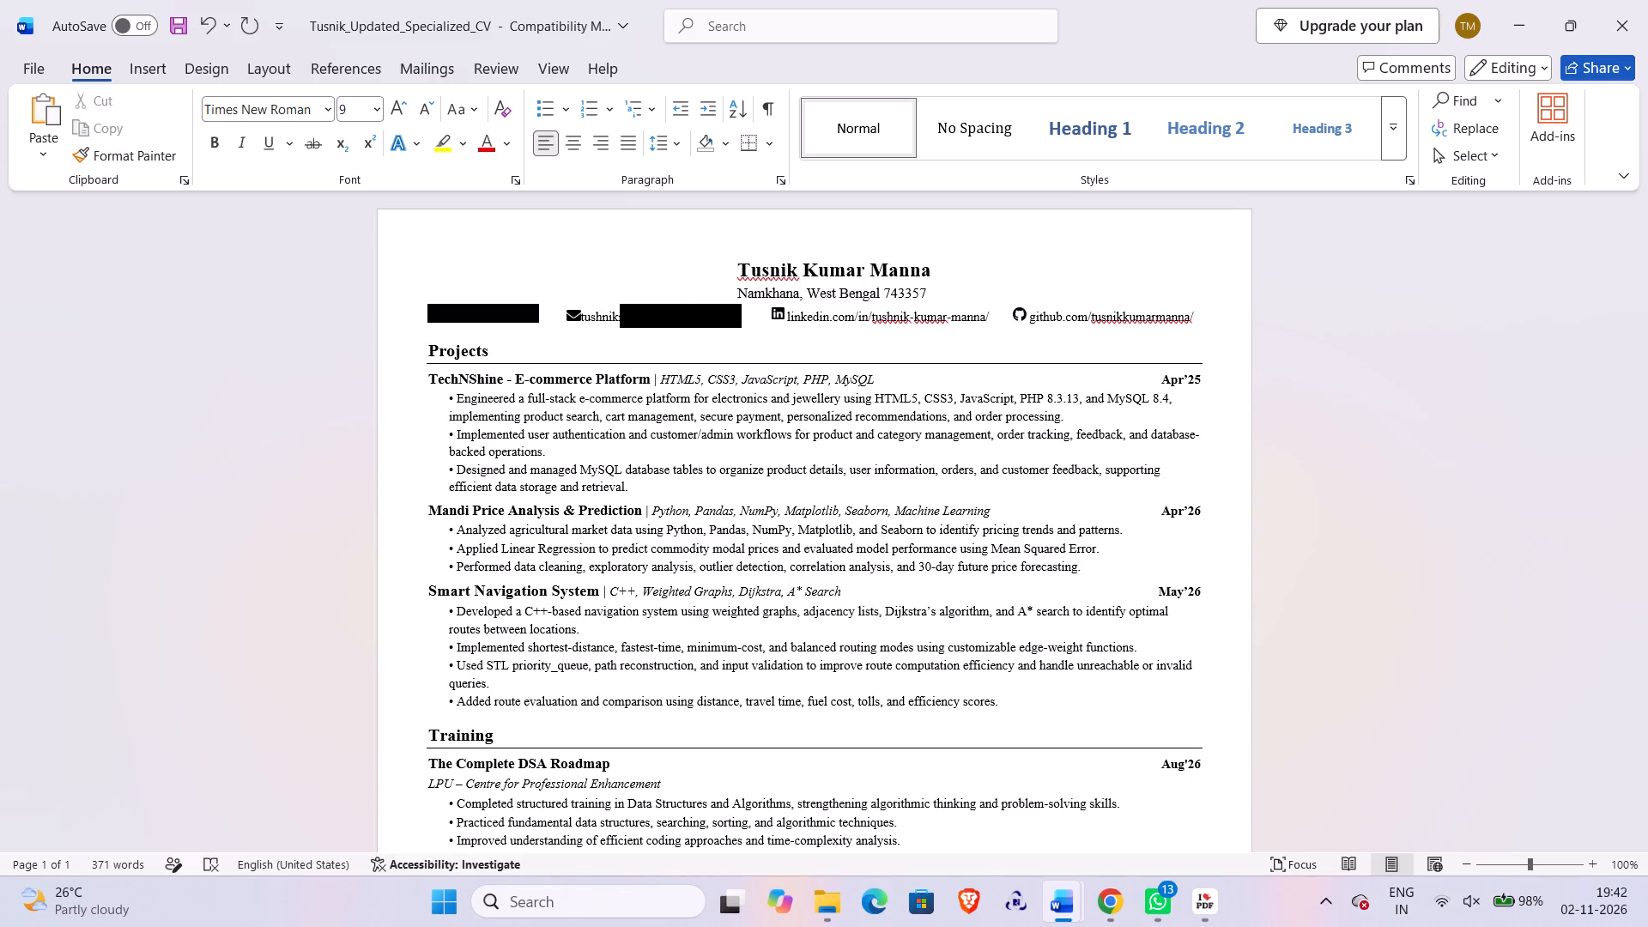
key(space)
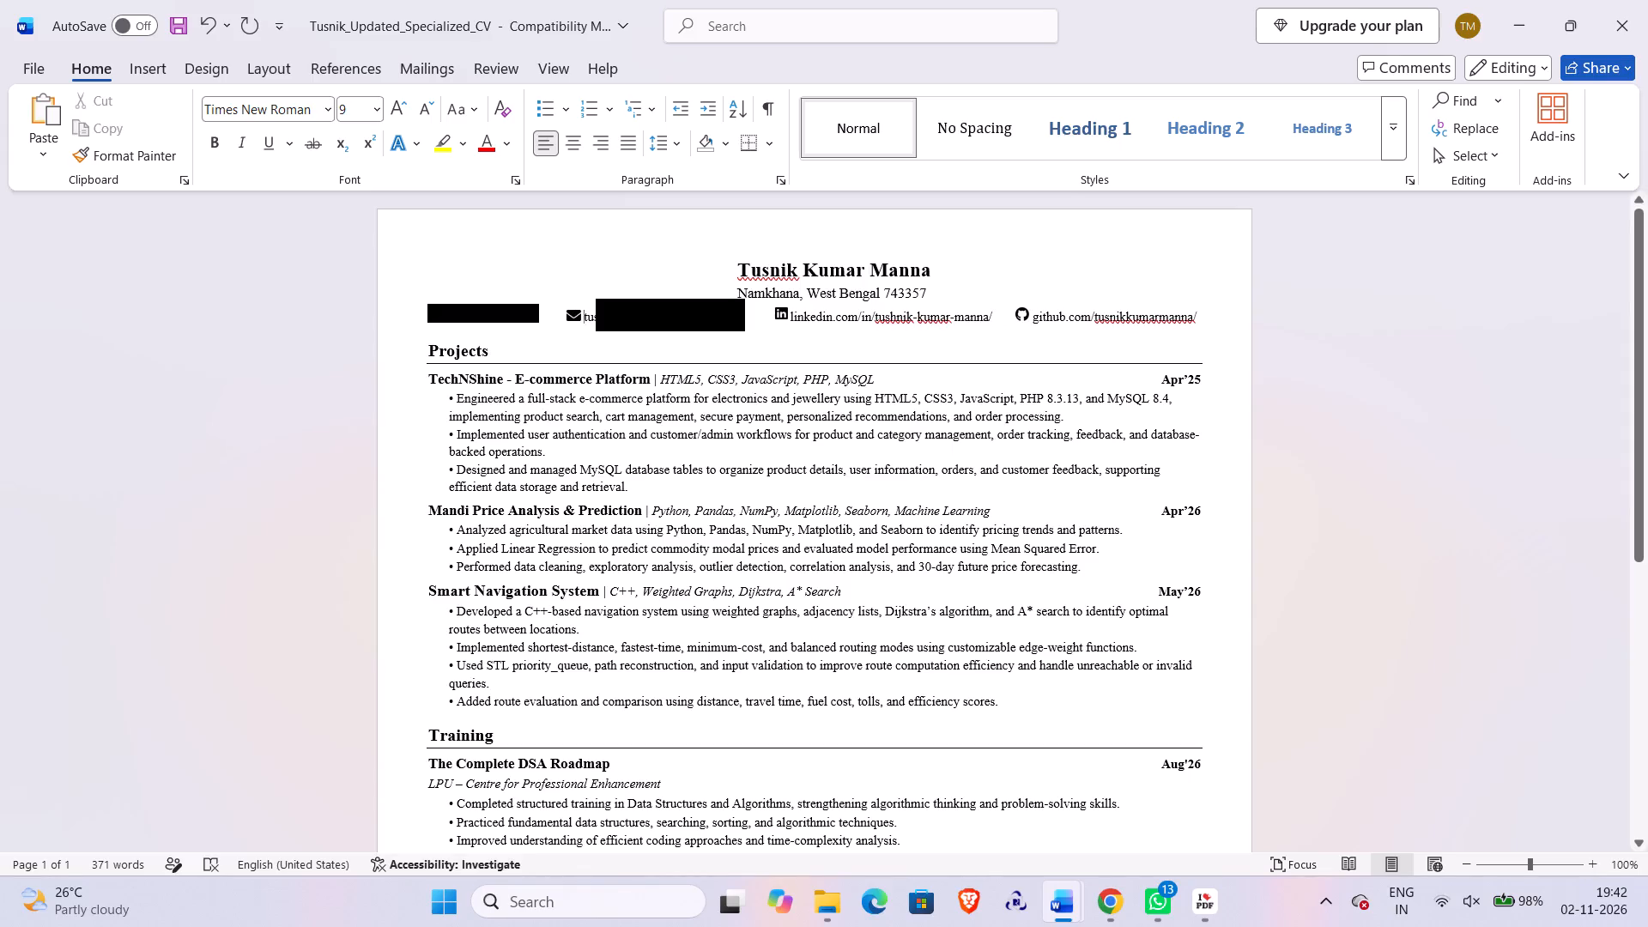
Remove one space before the LinkedIn icon and one space before the e-mail icon in the contact line.
click(762, 321)
key(BackSpace)
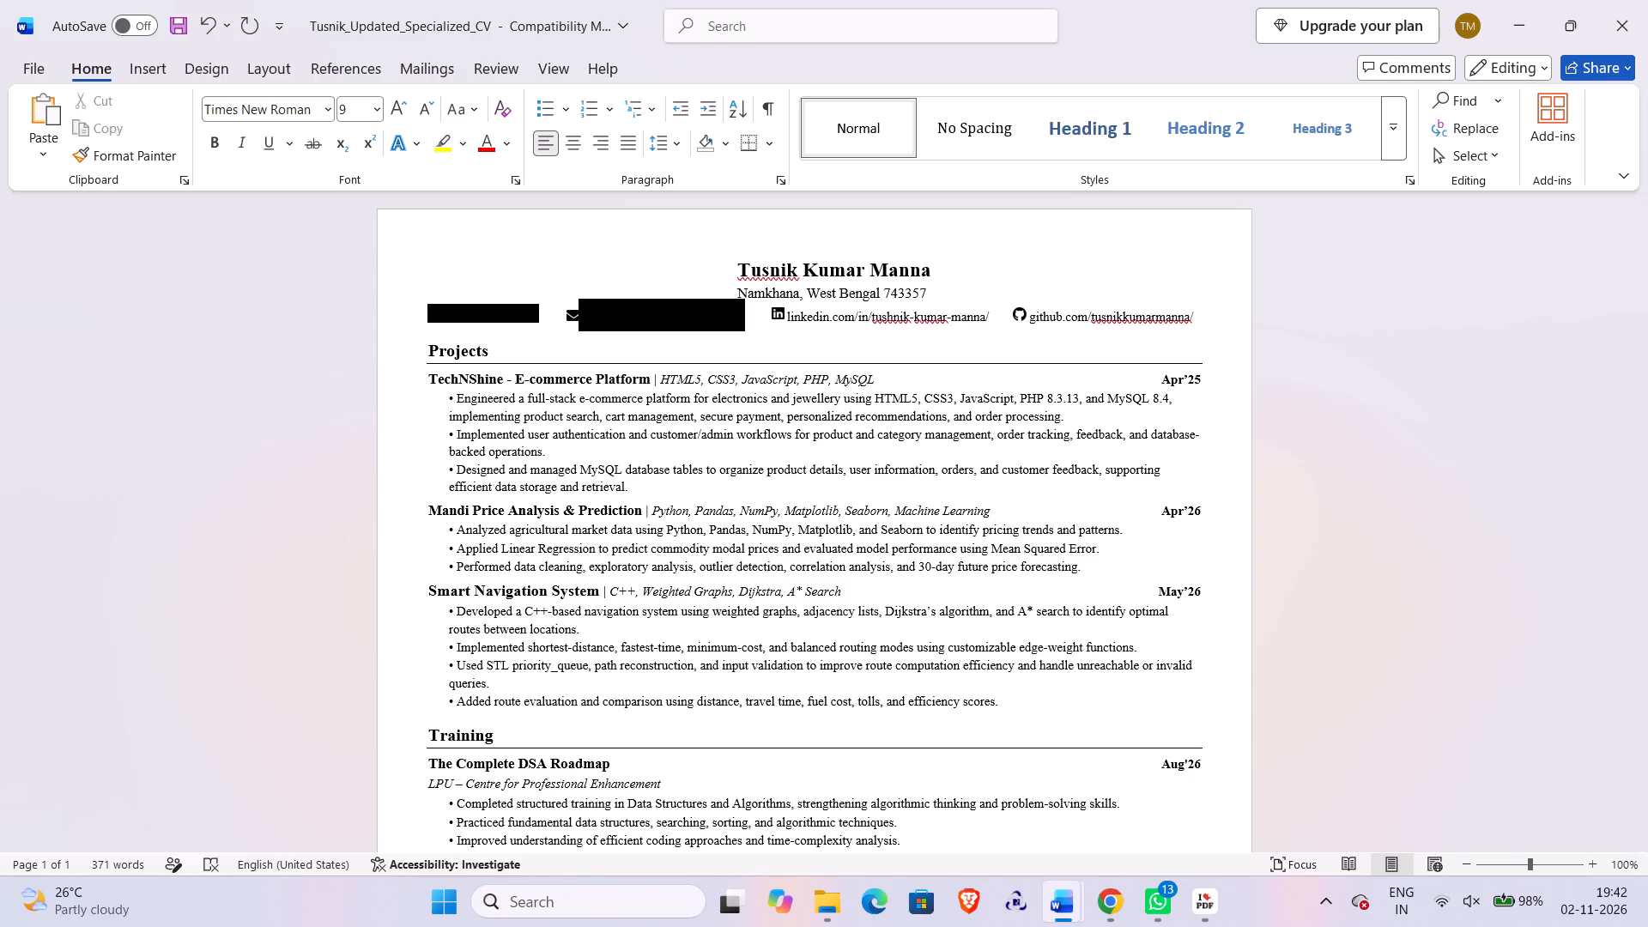
click(555, 317)
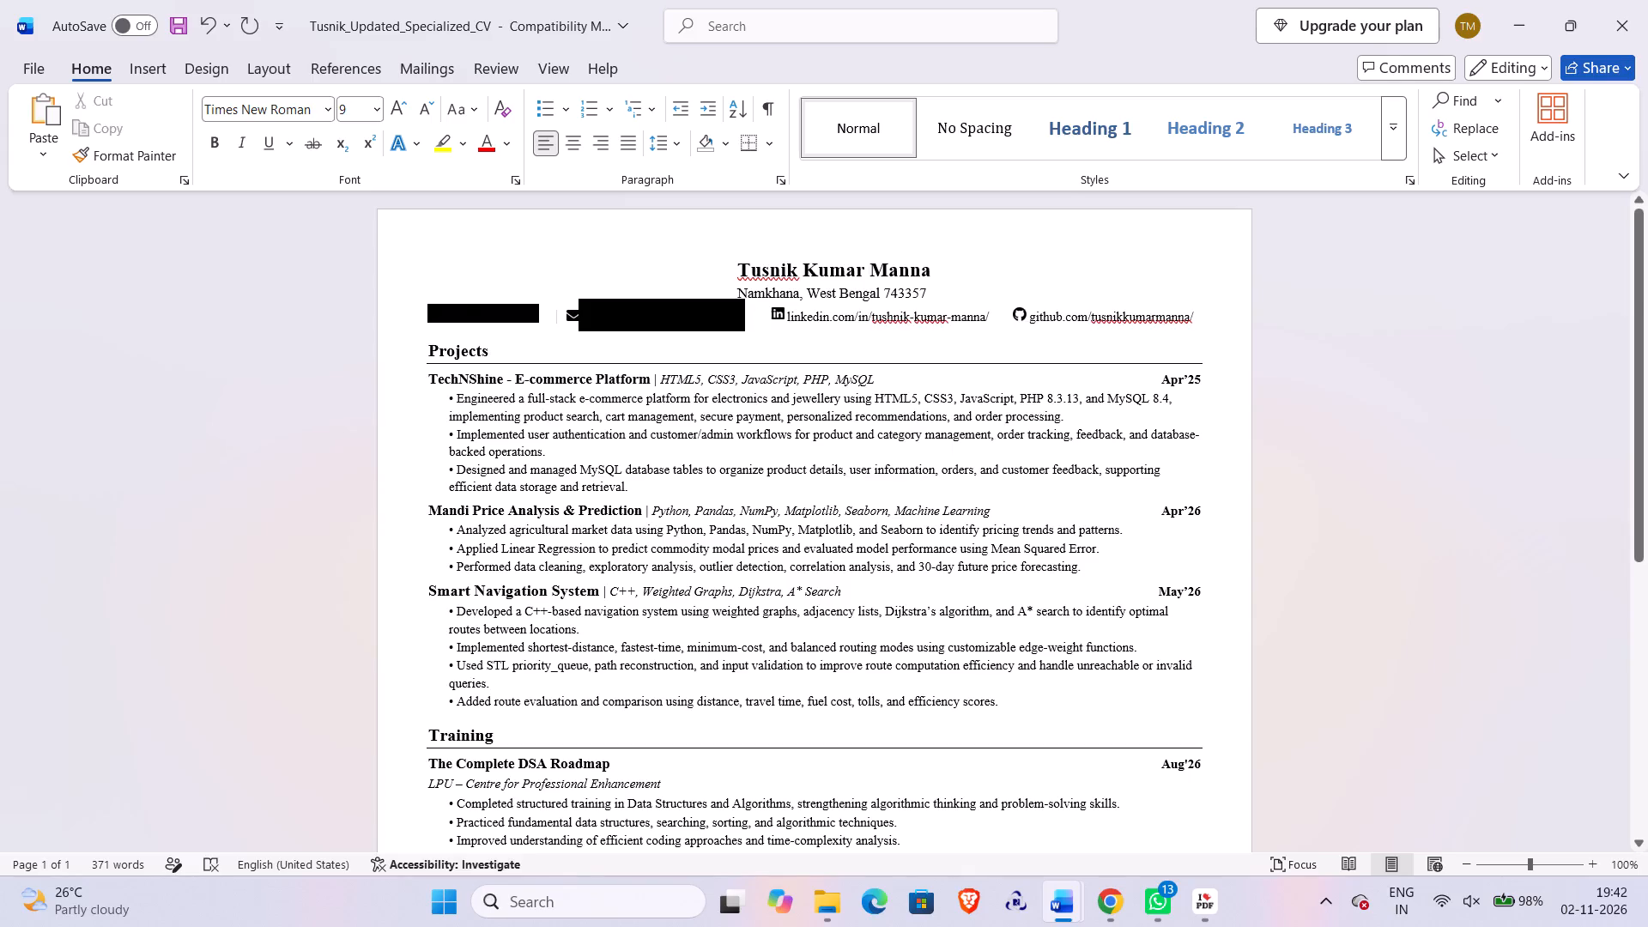
key(BackSpace)
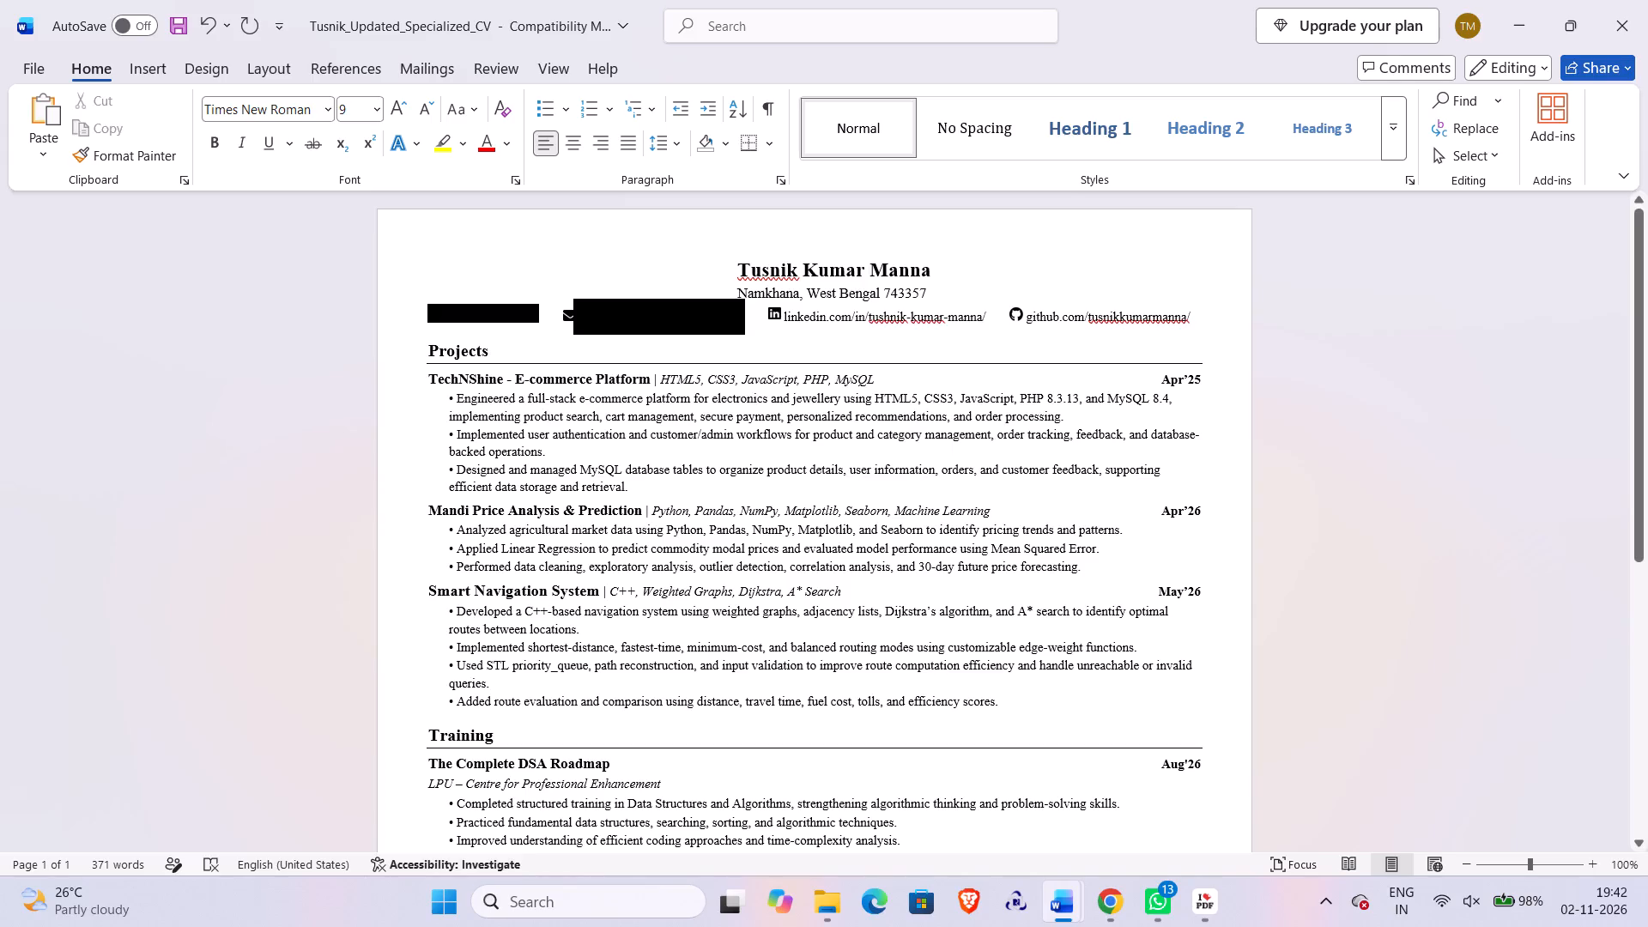
Insert one space in front of the location line under the name.
click(731, 295)
click(731, 295)
key(space)
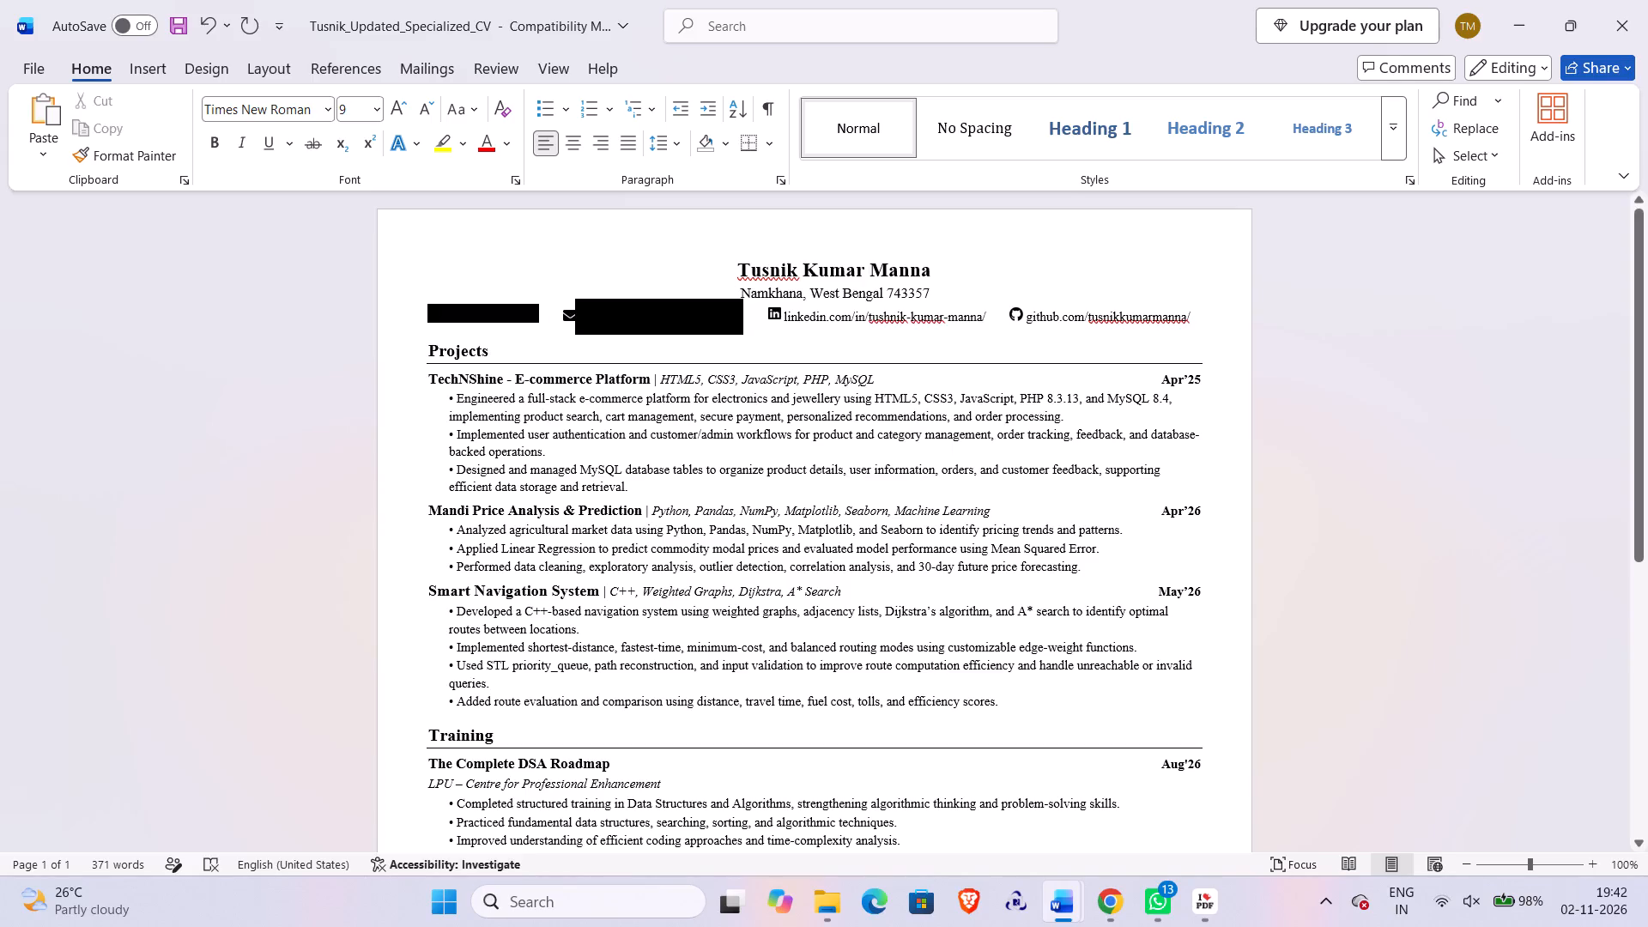
Change the start date of the Lovely Professional University entry under Education to Aug'25.
scroll(853, 491, down, 1)
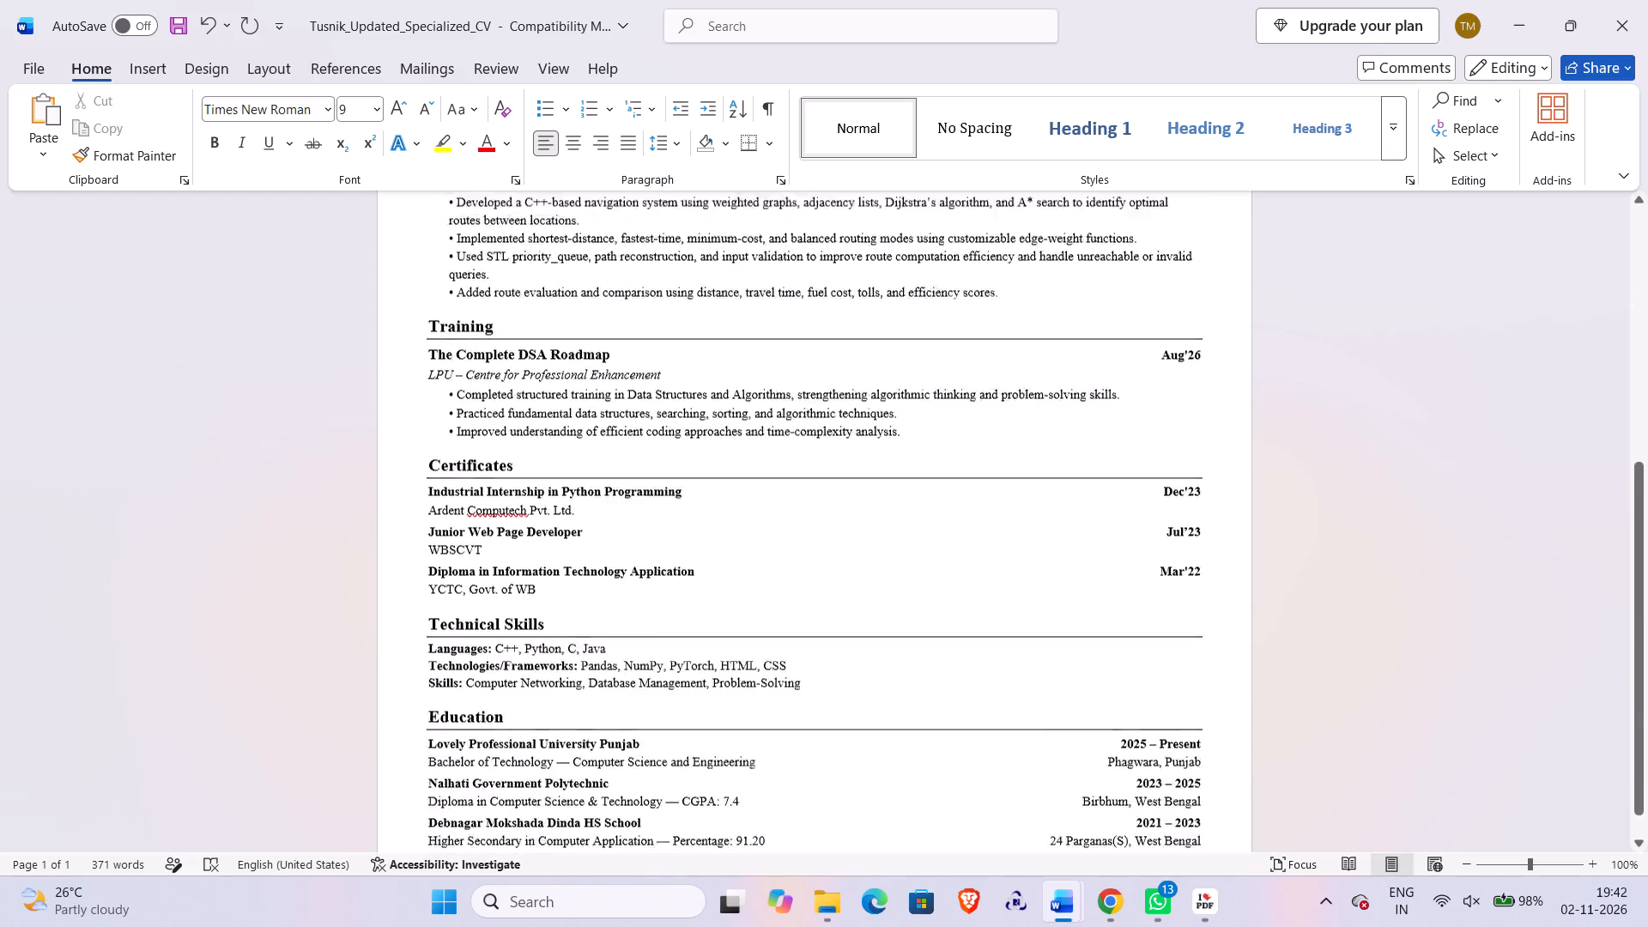
scroll(853, 491, down, 2)
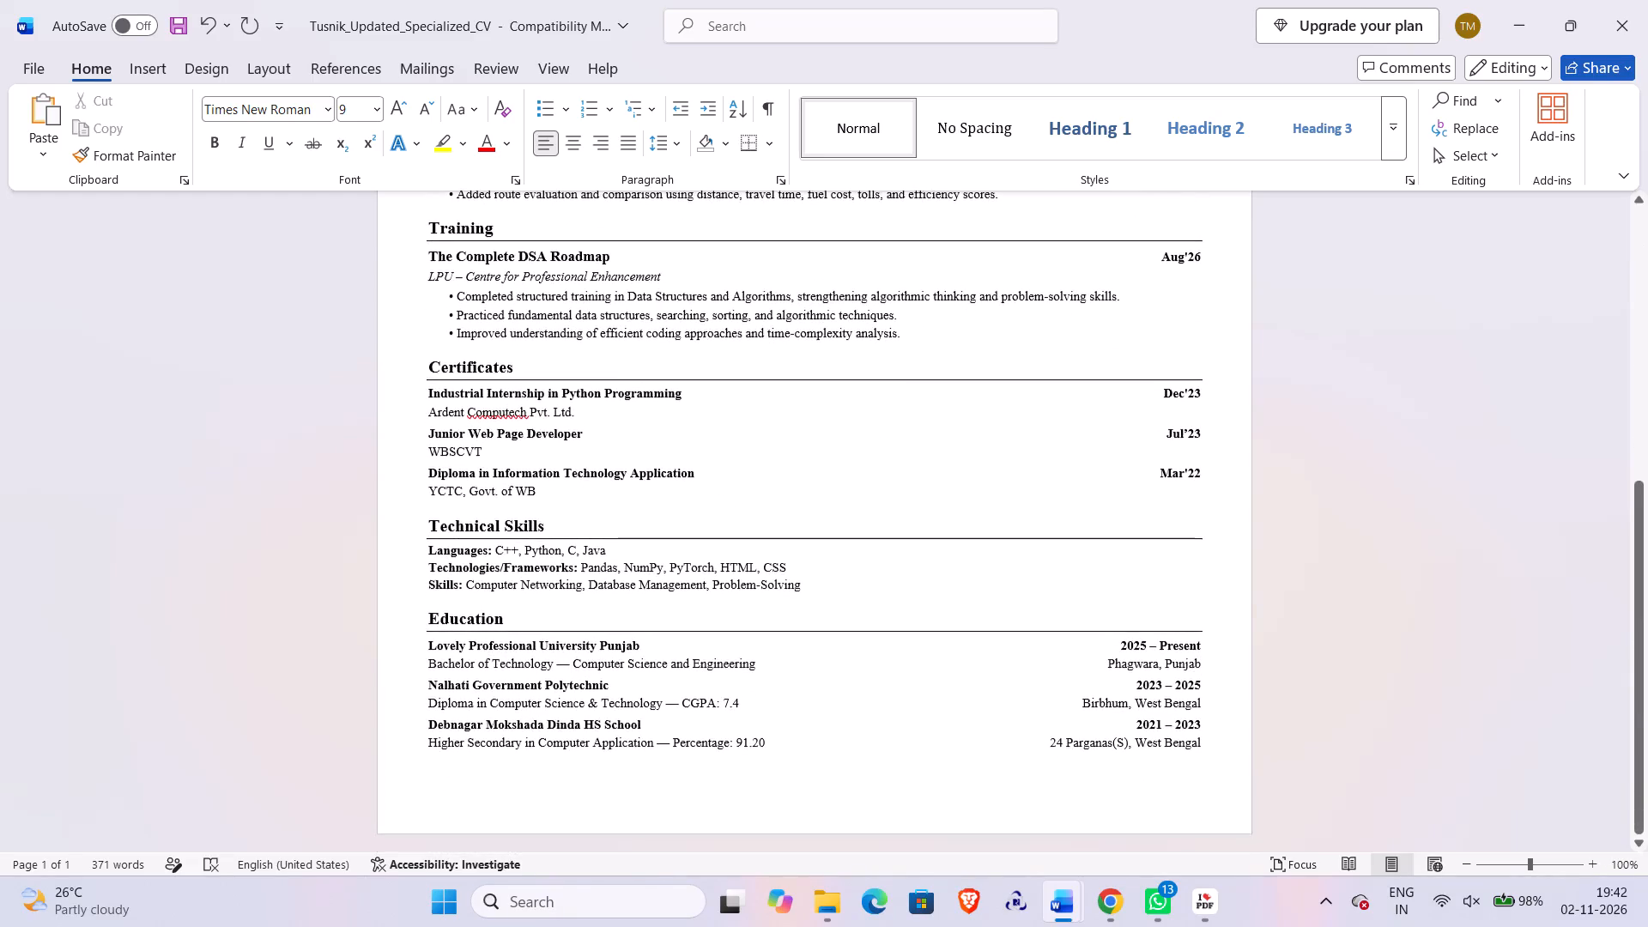
scroll(853, 491, down, 2)
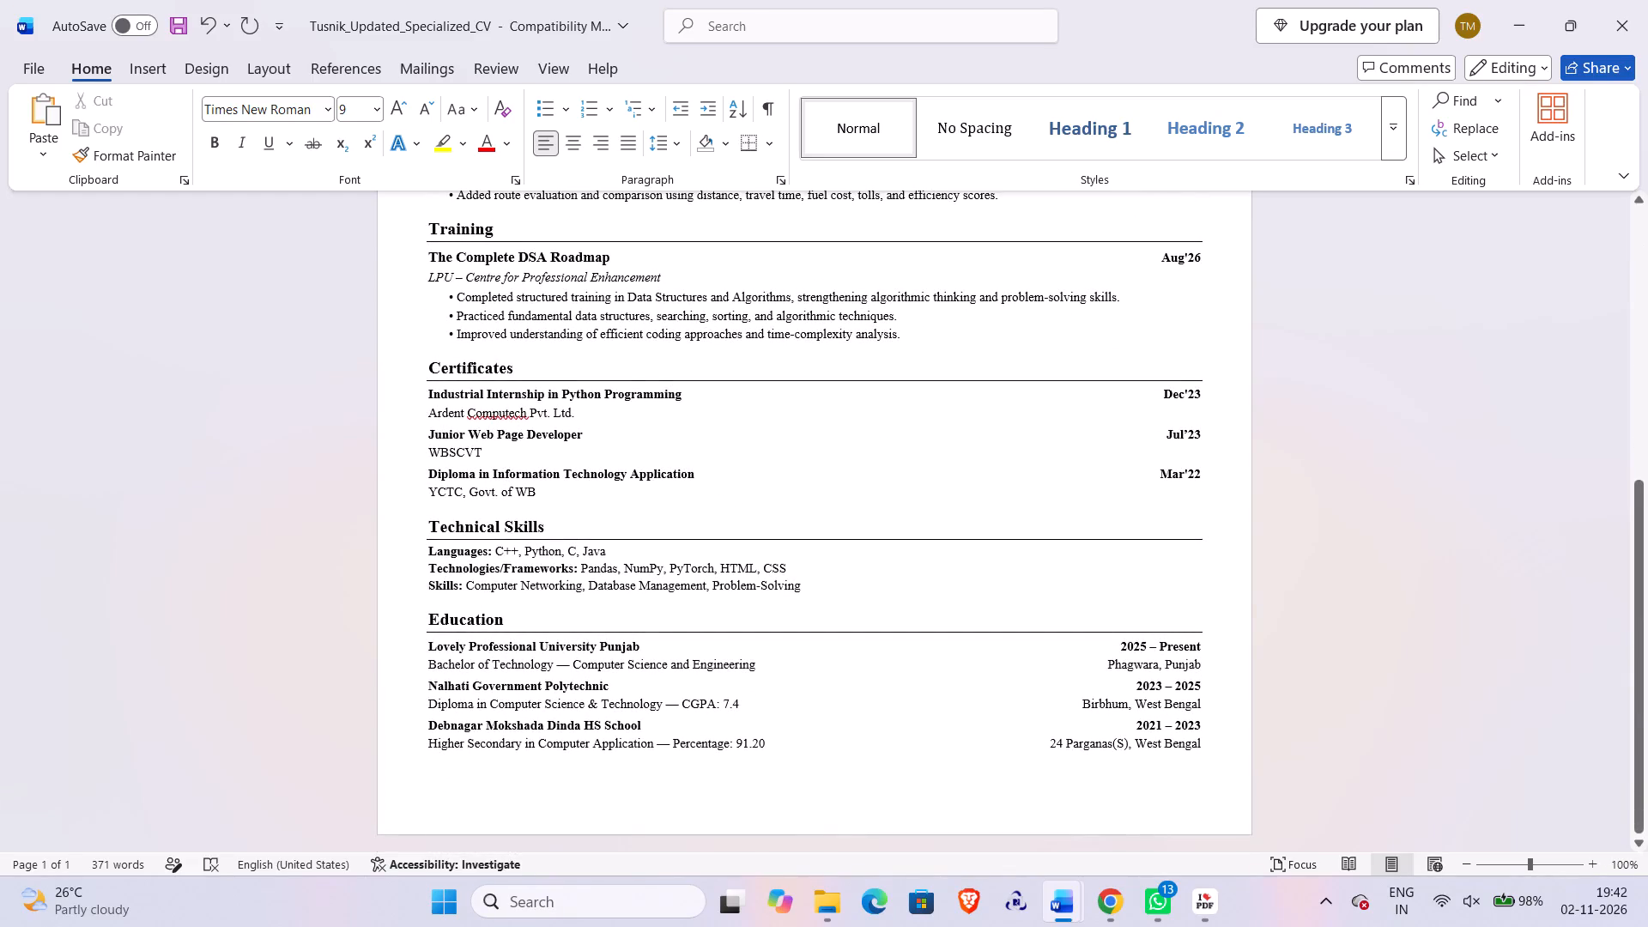
scroll(853, 491, down, 4)
click(1133, 648)
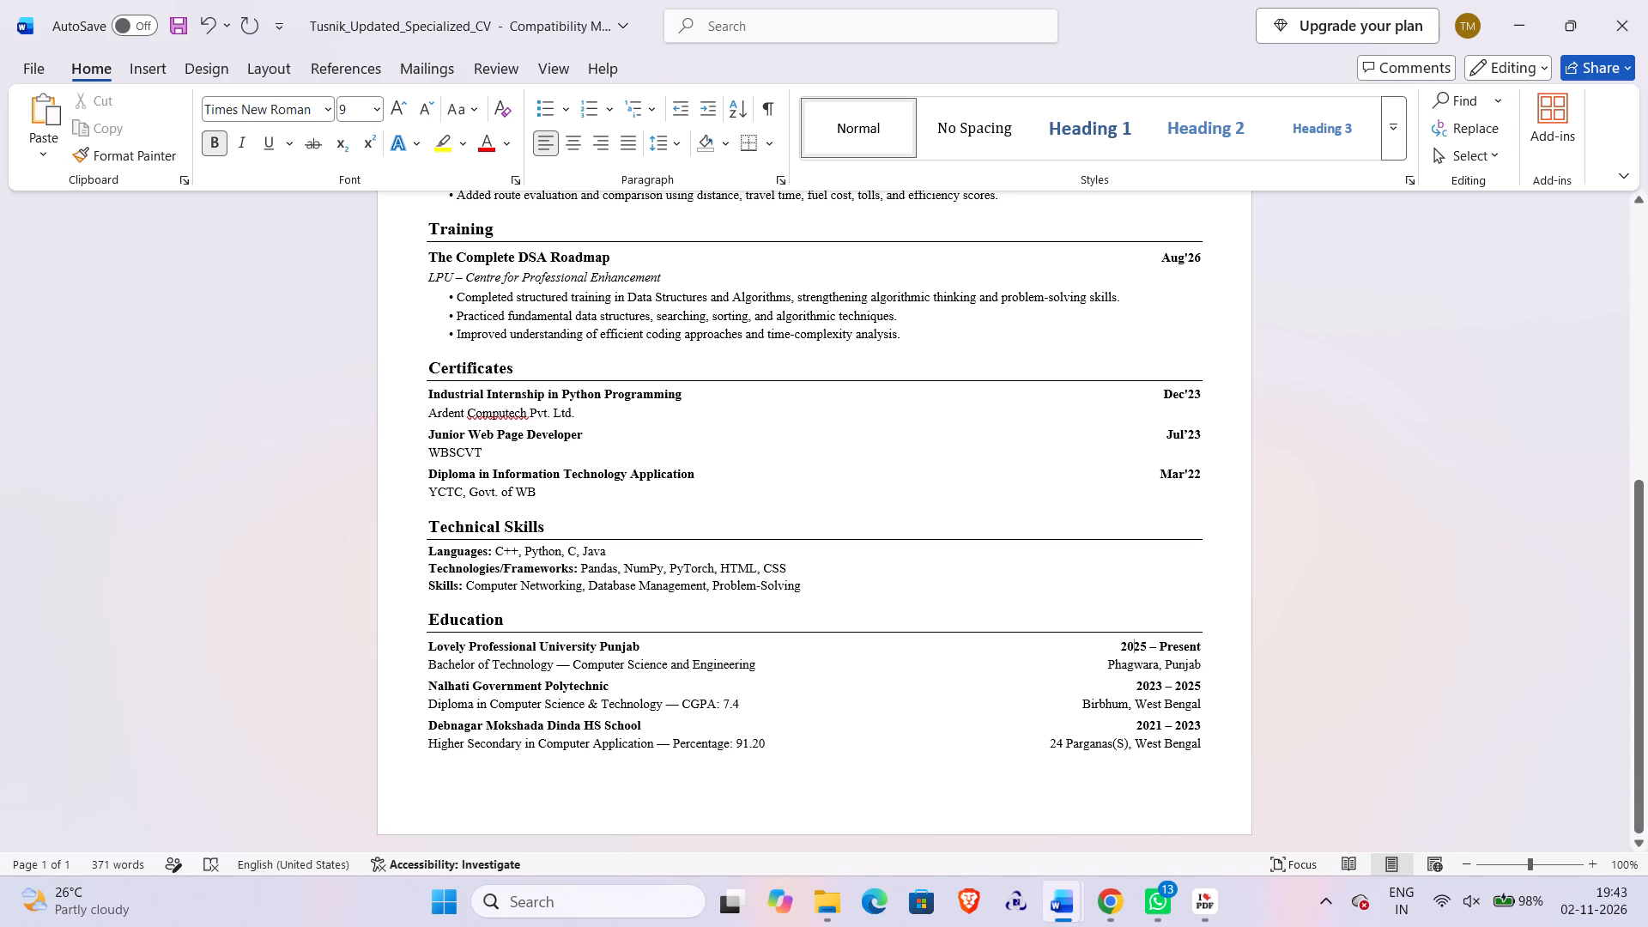
key(BackSpace)
key(BackSpace)
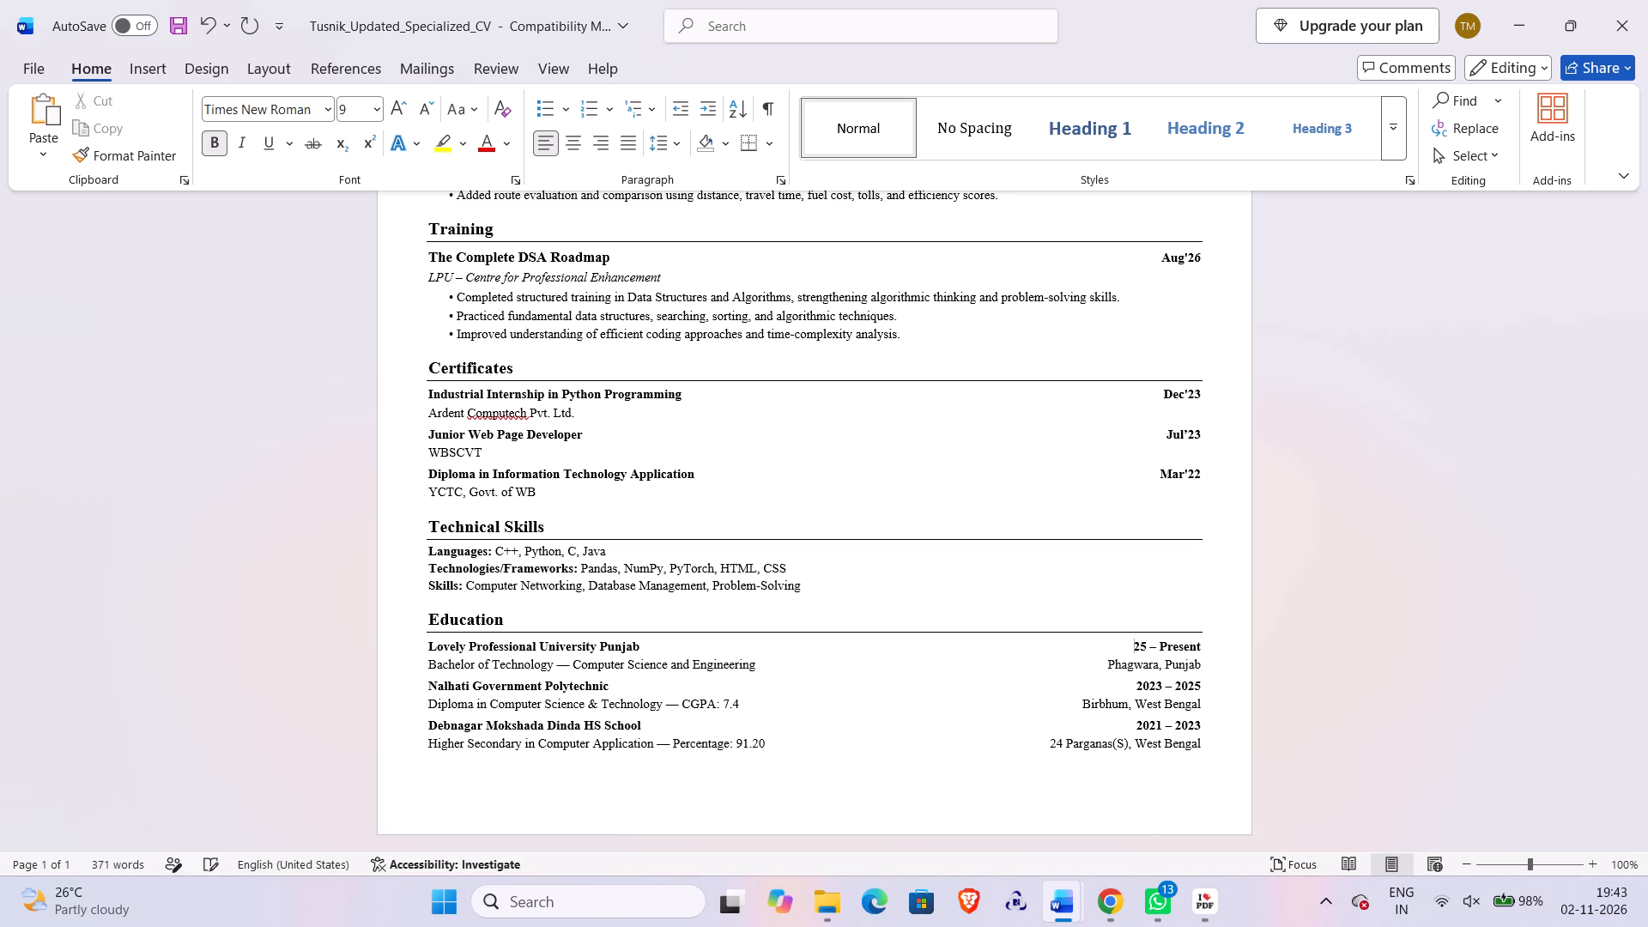
key(a)
key(BackSpace)
key(shift+a)
key(u)
key(d)
key(BackSpace)
key(g)
key(apostrophe)
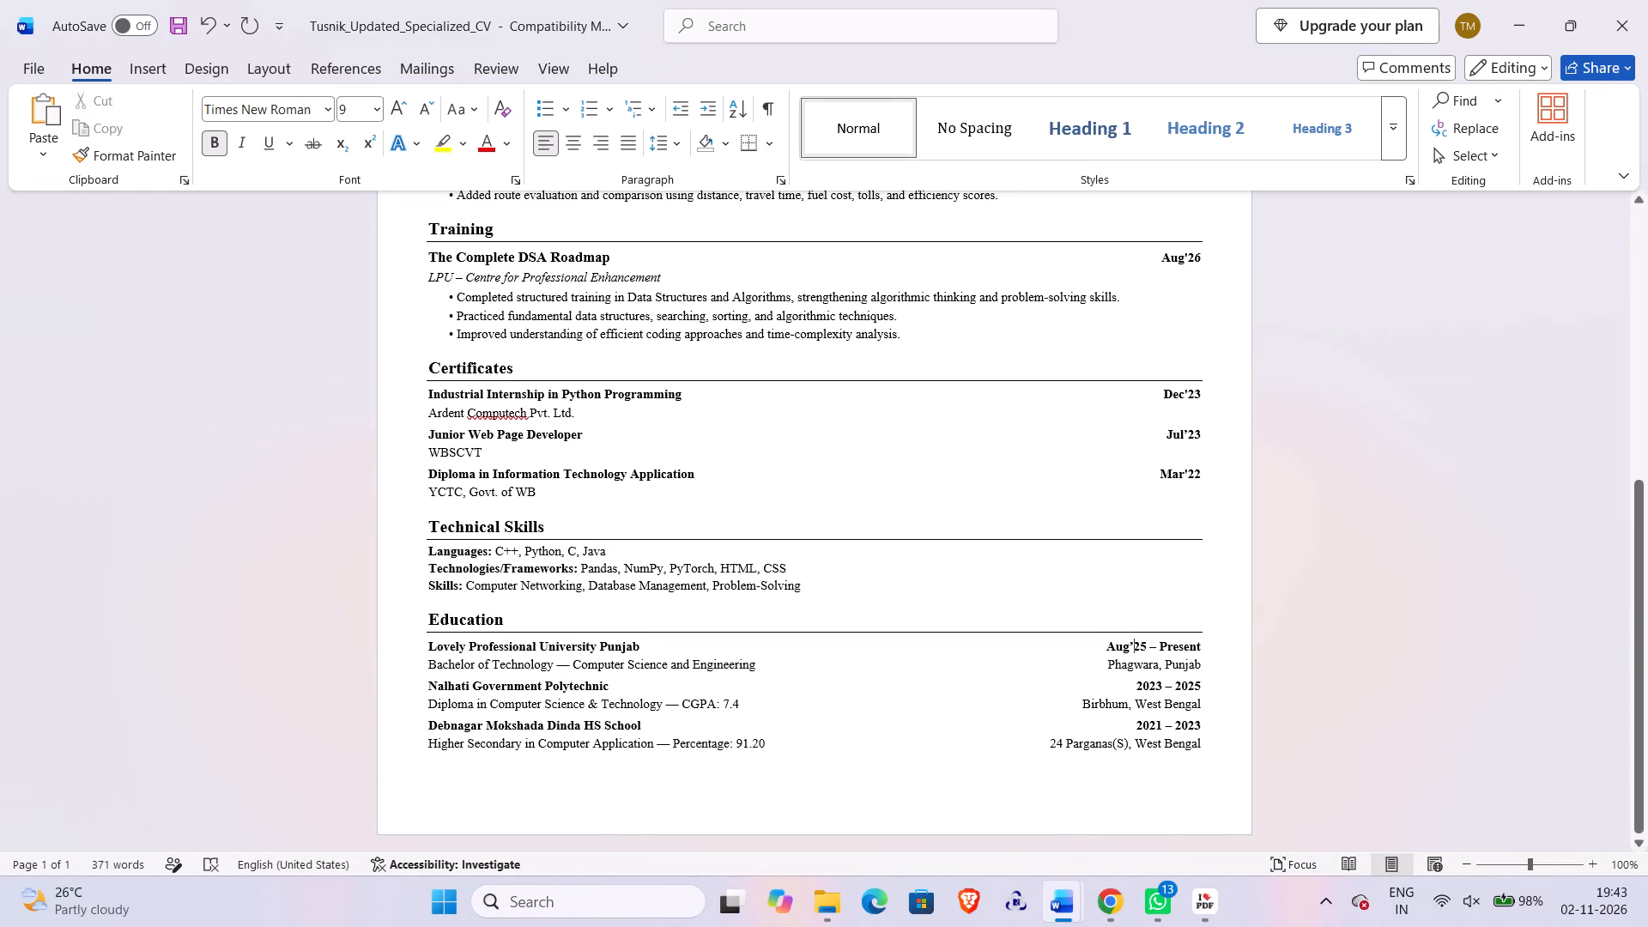
Shorten the start year of the Nalhati Government Polytechnic entry under Education to 23.
click(1152, 686)
key(BackSpace)
key(BackSpace)
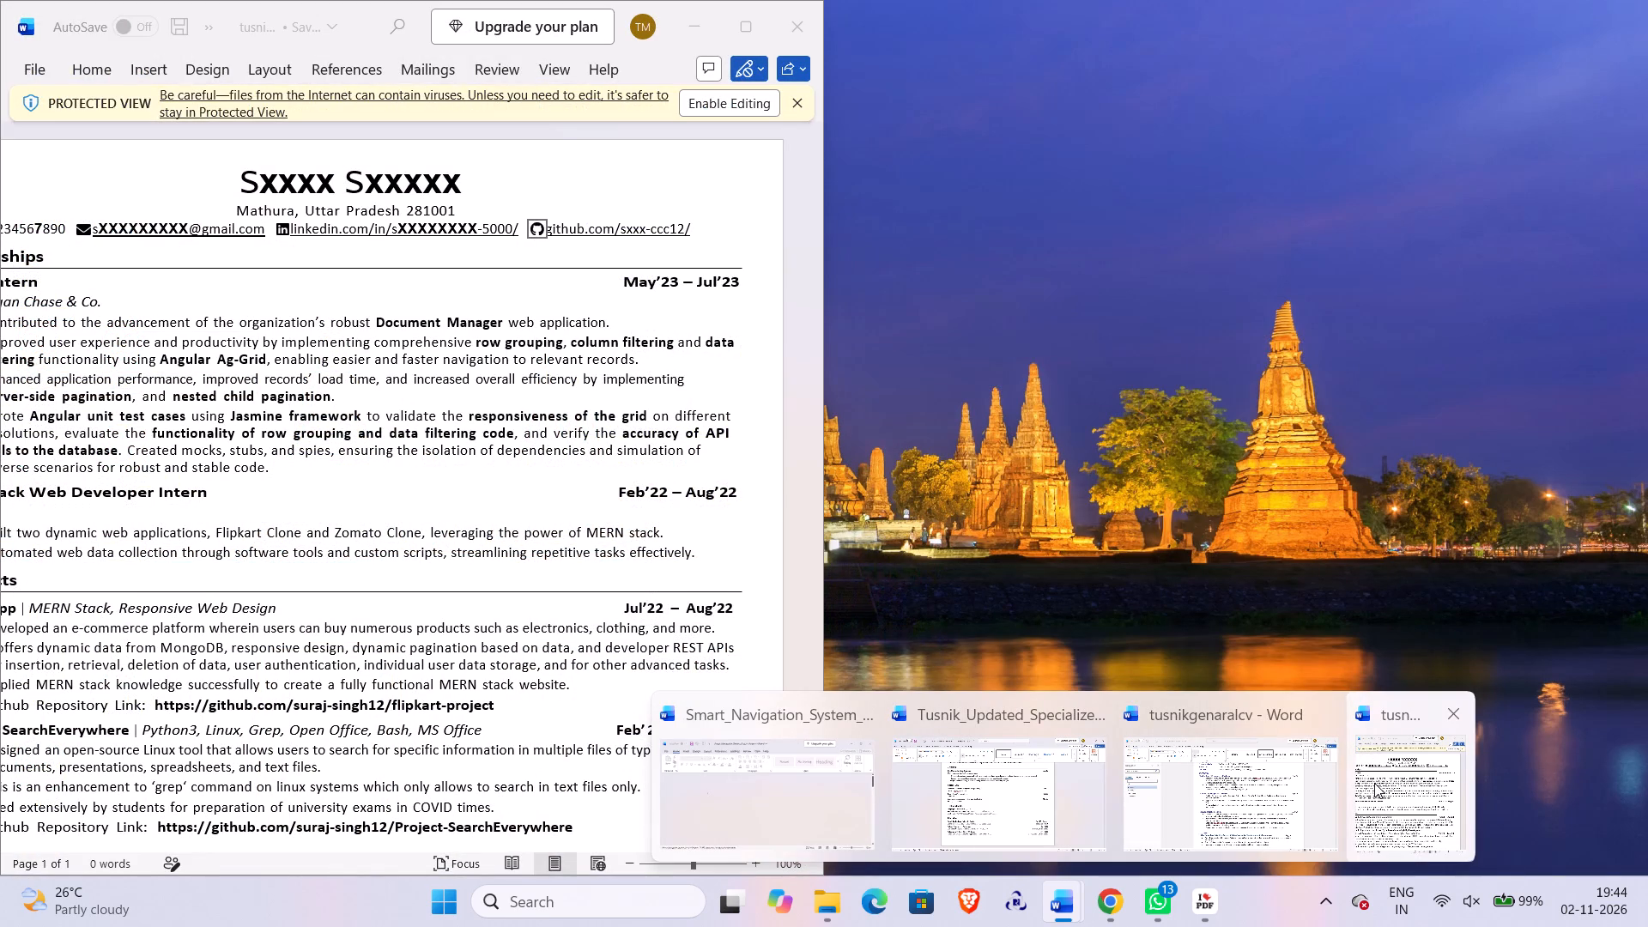
Switch to the template CV, examine its layout and date formats down to the Education section, and close it.
click(1413, 814)
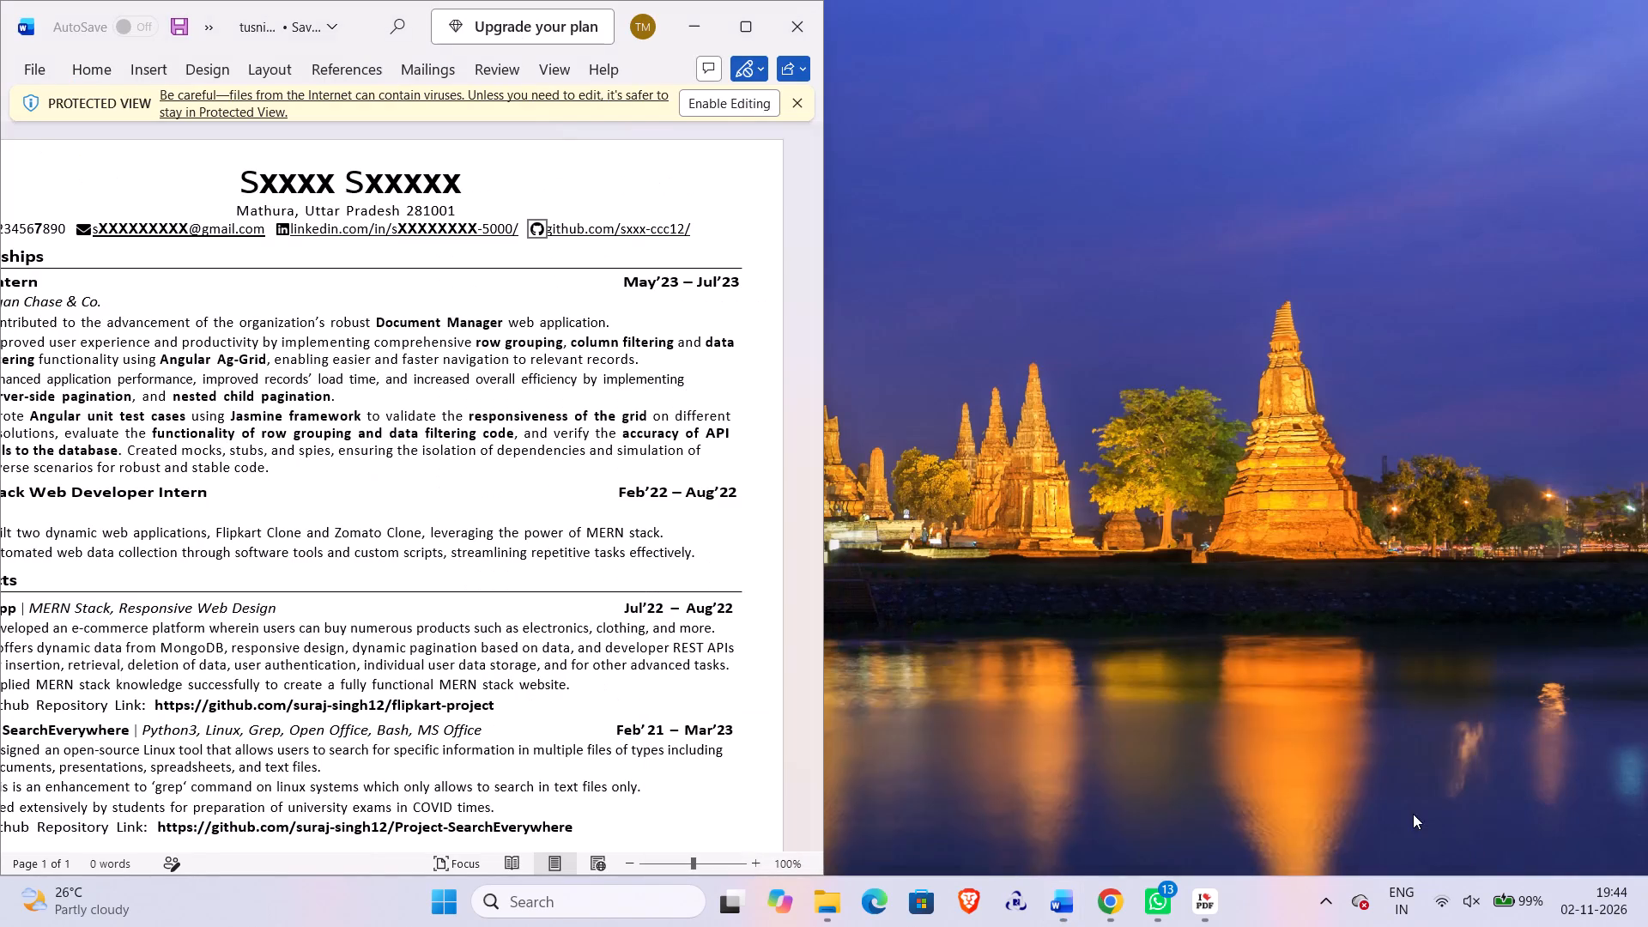
scroll(828, 806, down, 3)
scroll(695, 708, down, 1)
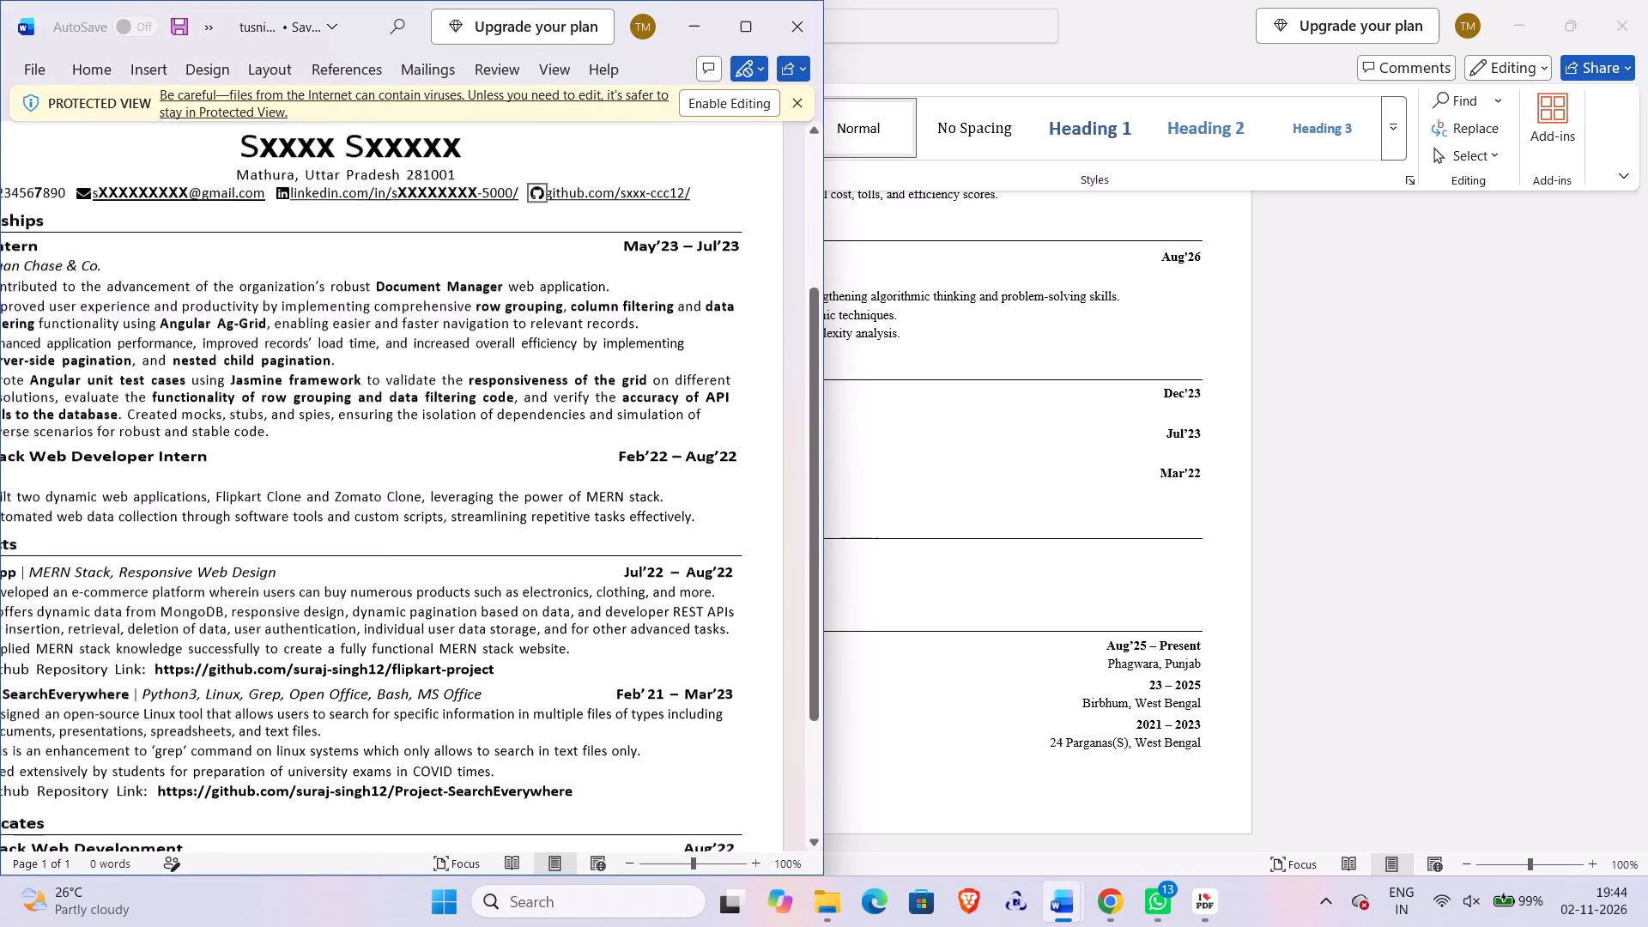
scroll(695, 708, down, 2)
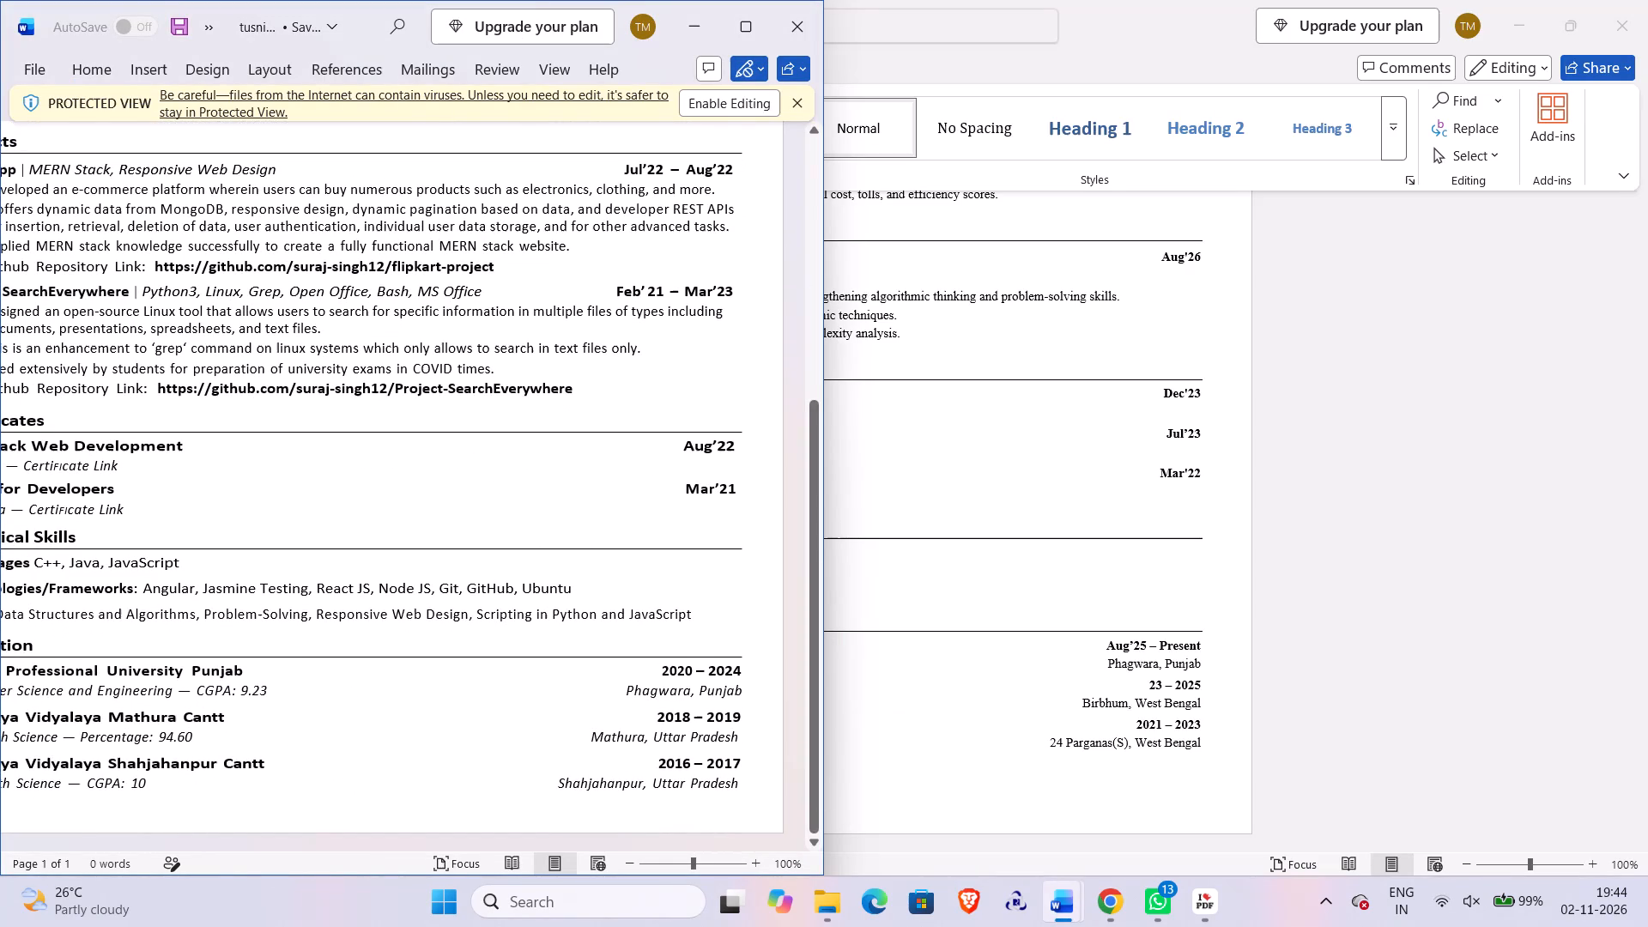
scroll(695, 708, up, 8)
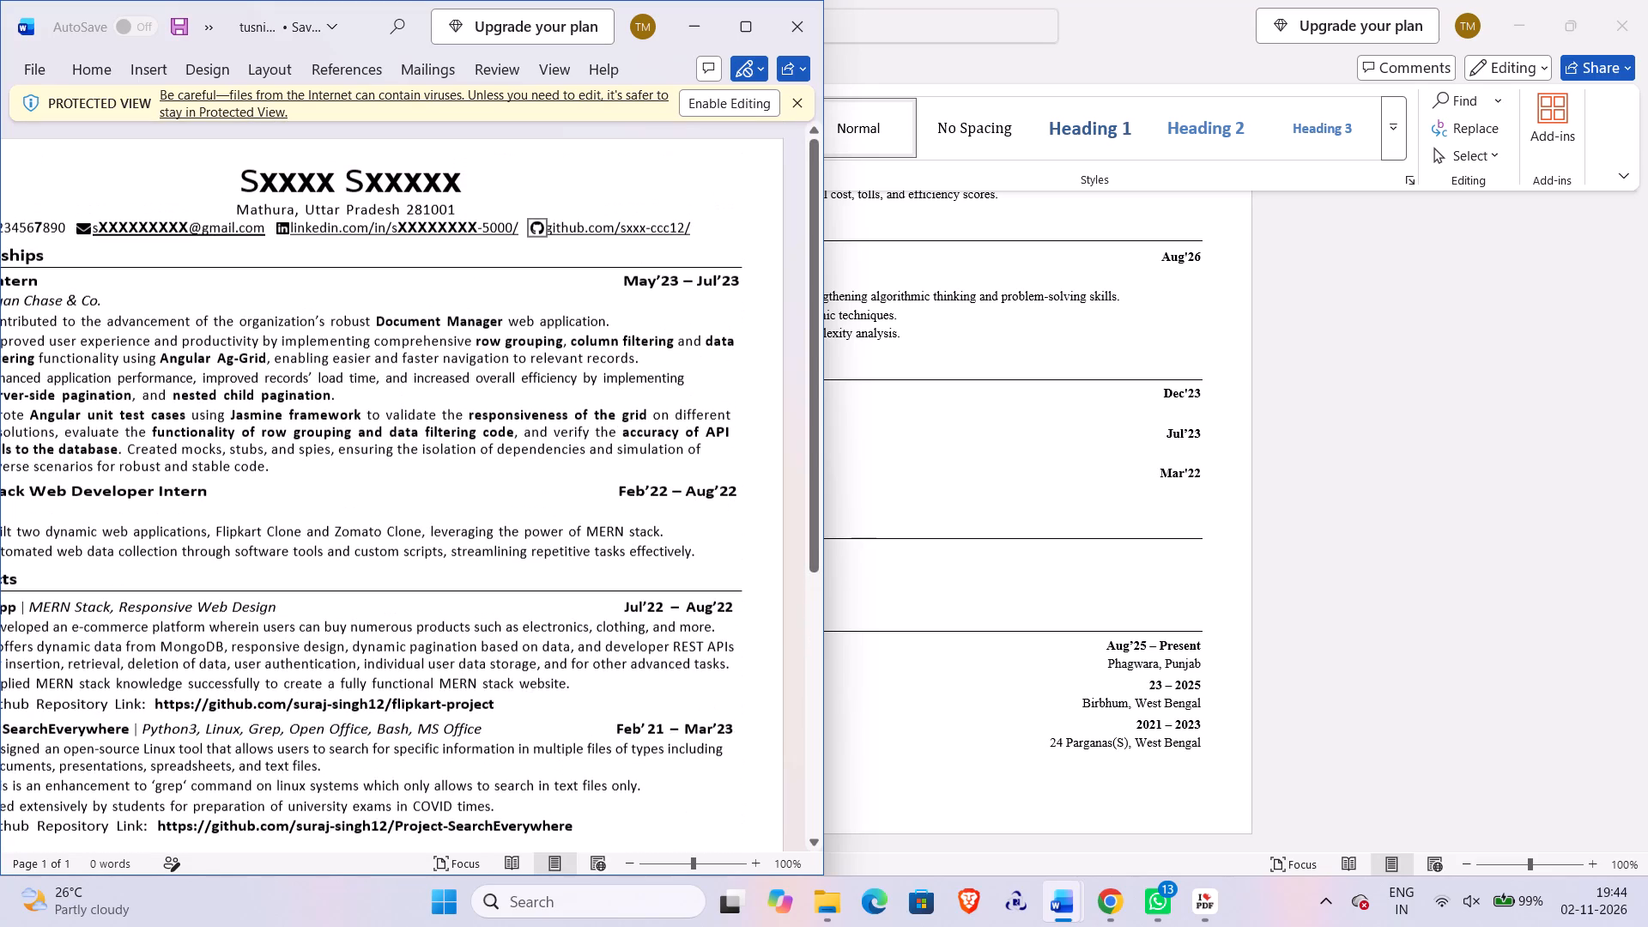
scroll(695, 708, up, 8)
scroll(695, 708, down, 3)
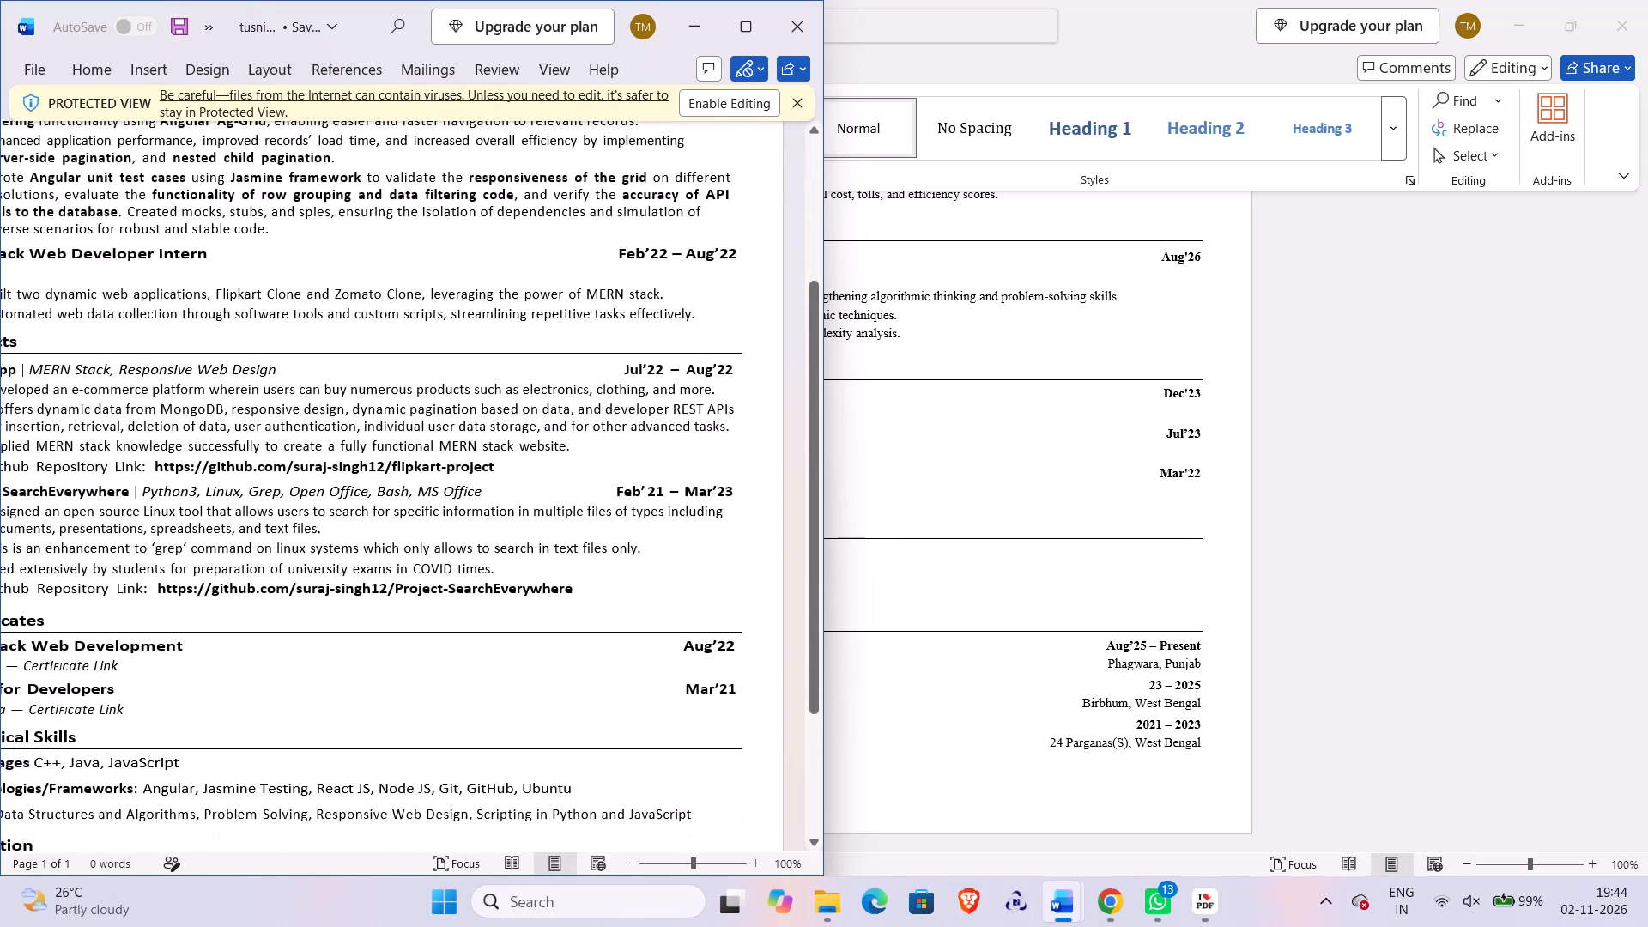
scroll(695, 708, down, 3)
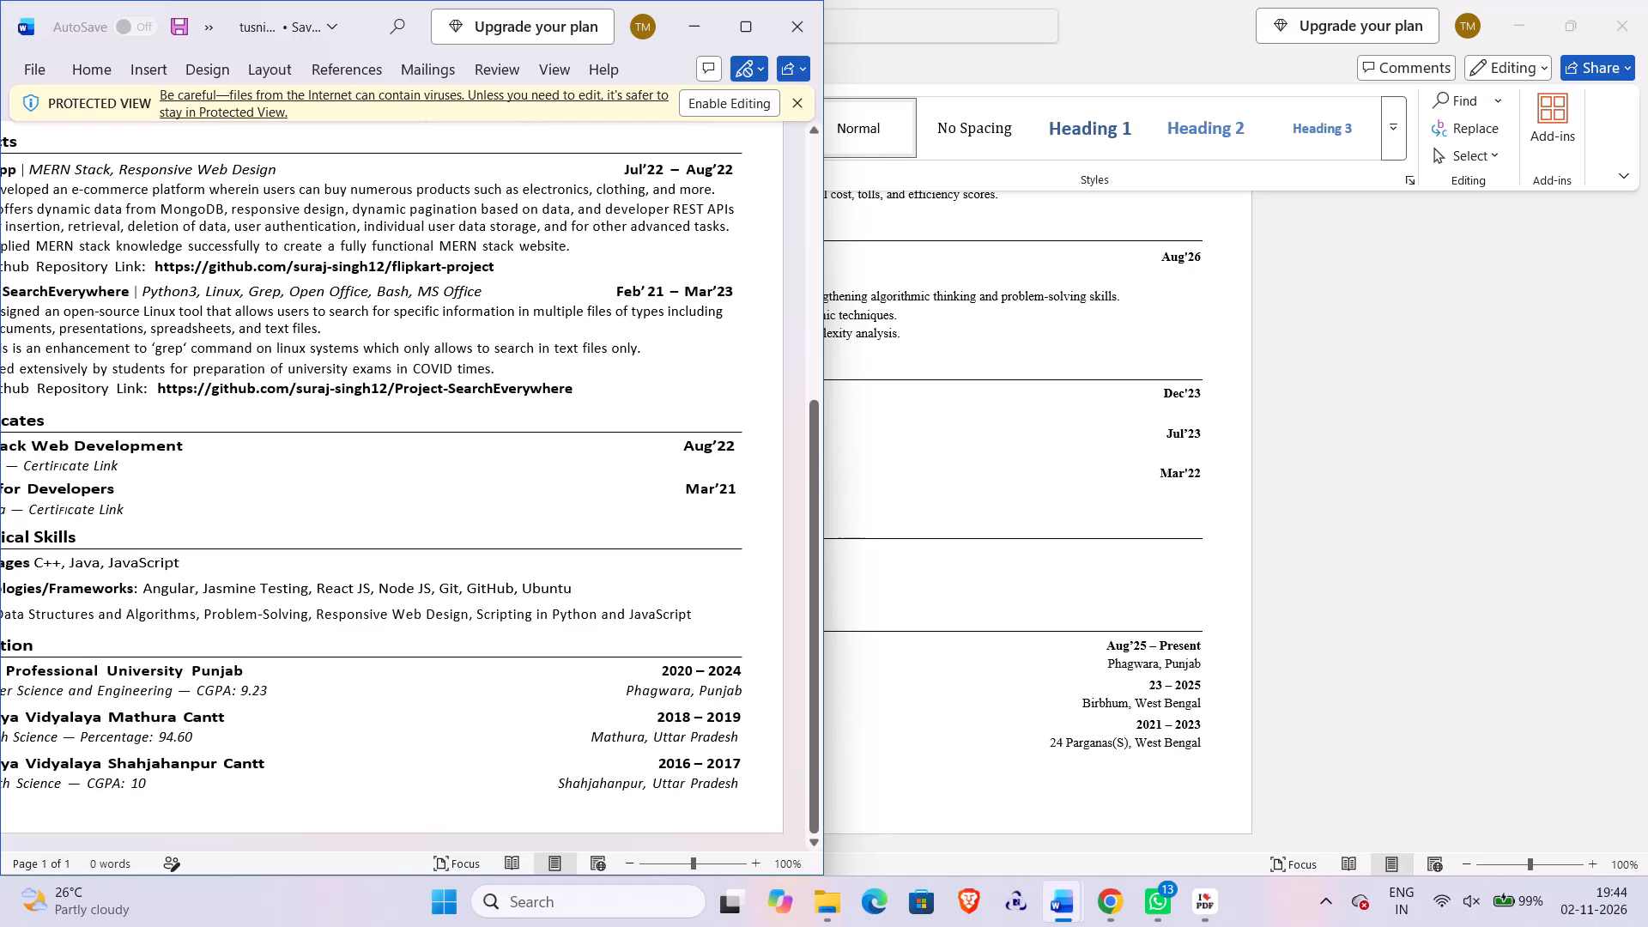
click(780, 19)
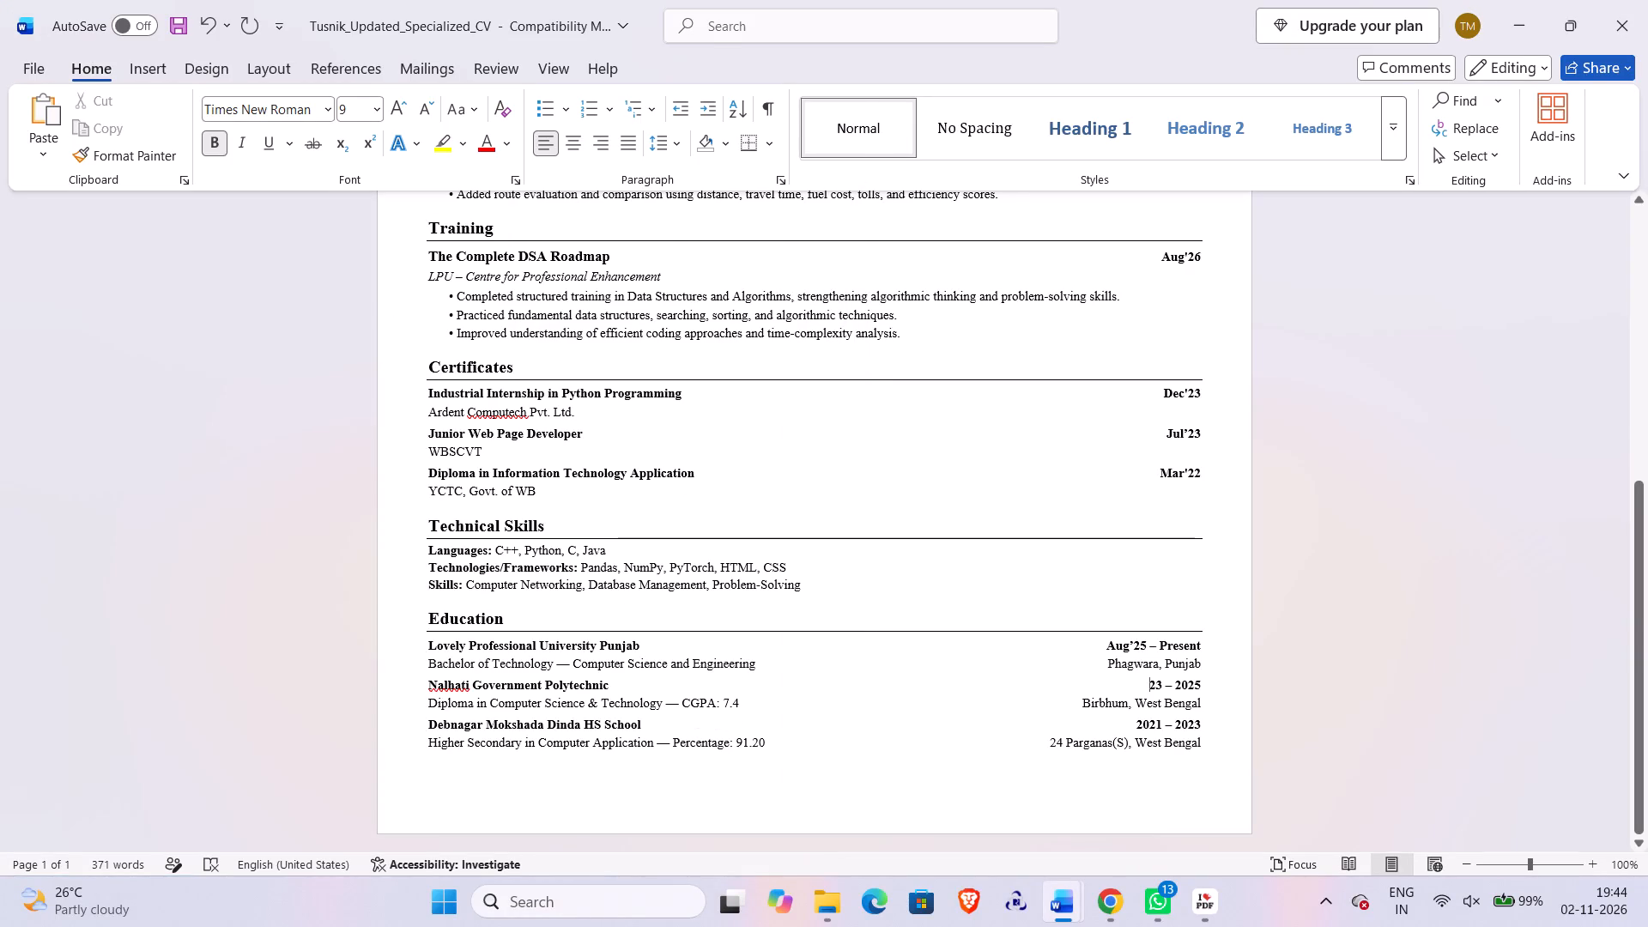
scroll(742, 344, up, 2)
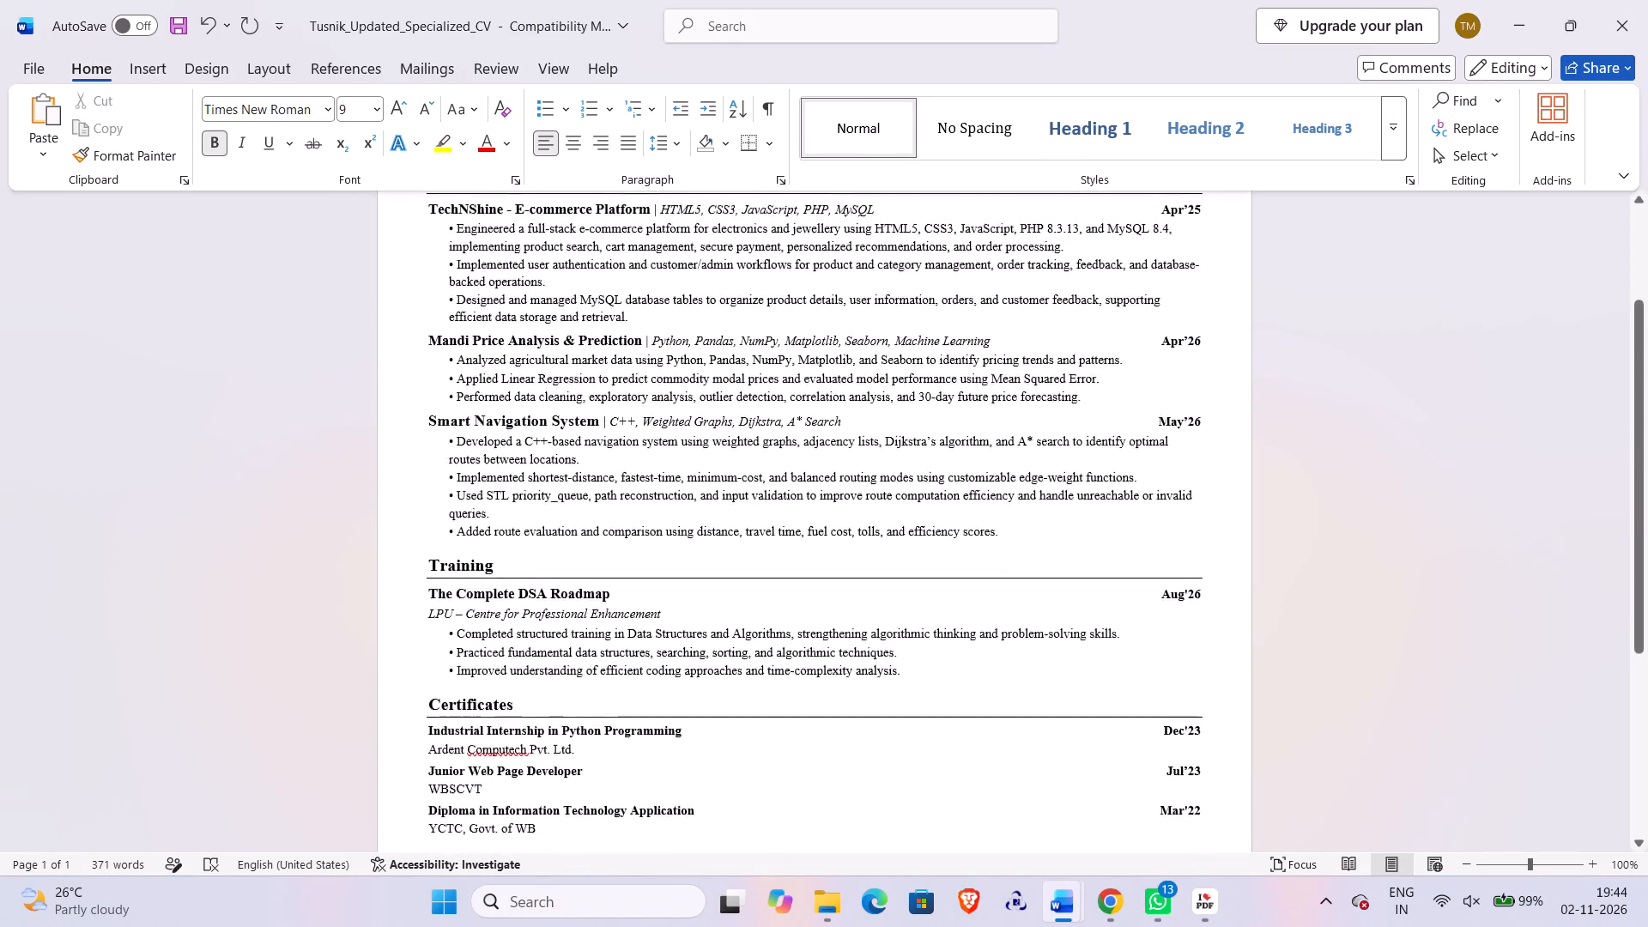
Examine the whole specialized CV, comparing the date formats in the Projects, Training, Certificates and Education sections.
scroll(742, 344, up, 2)
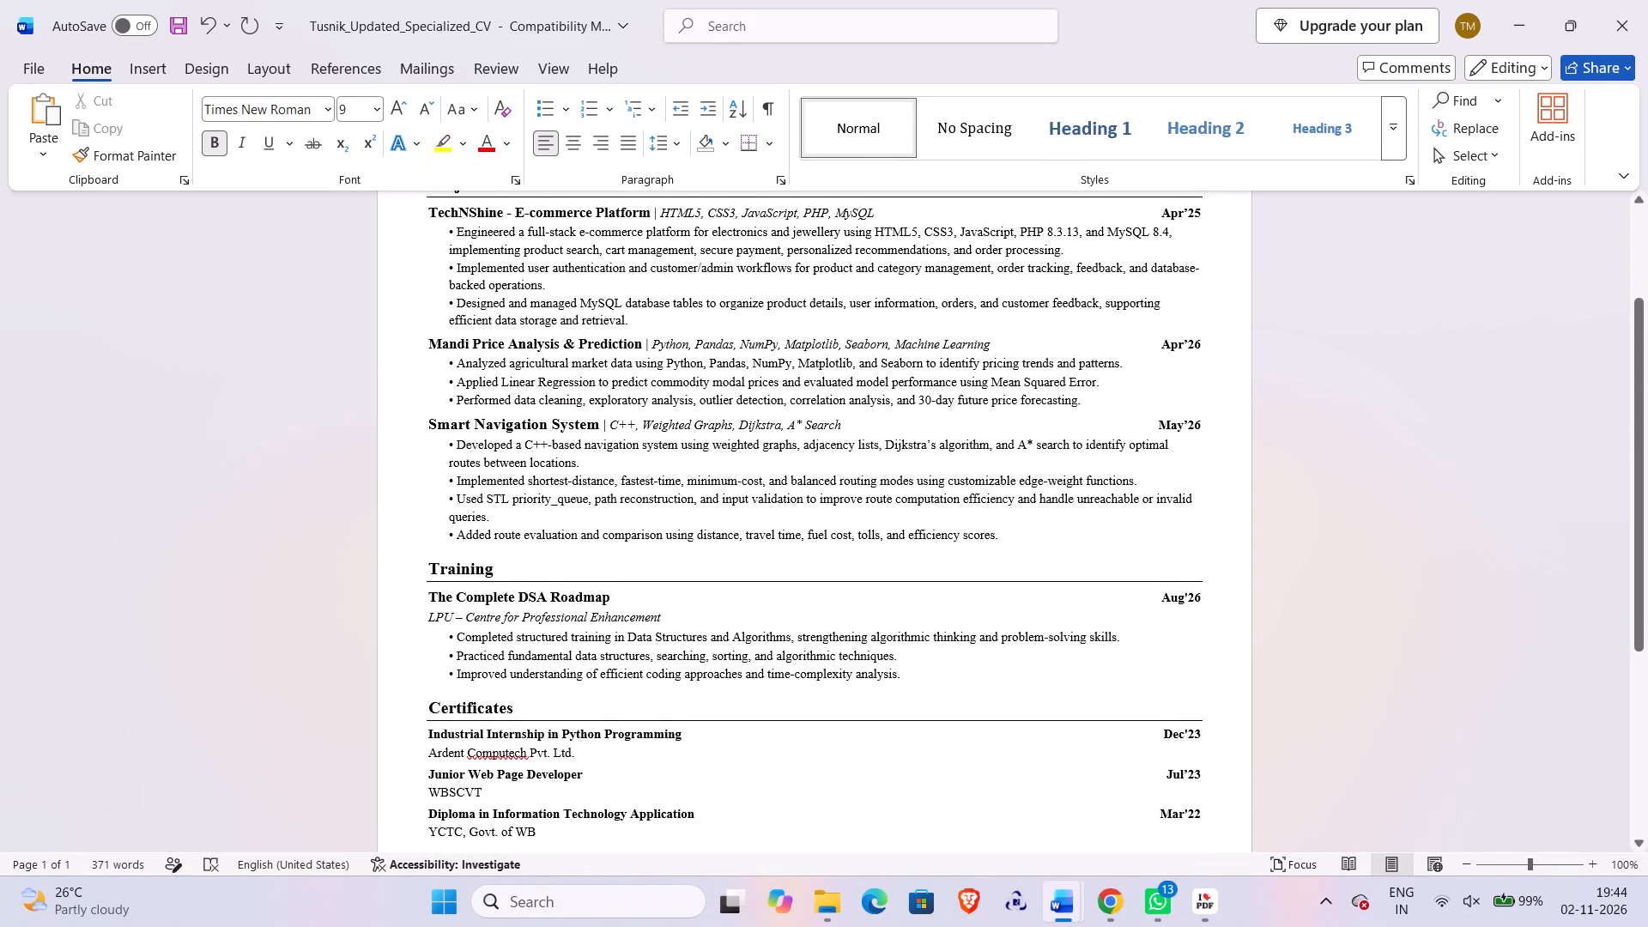
scroll(742, 344, up, 2)
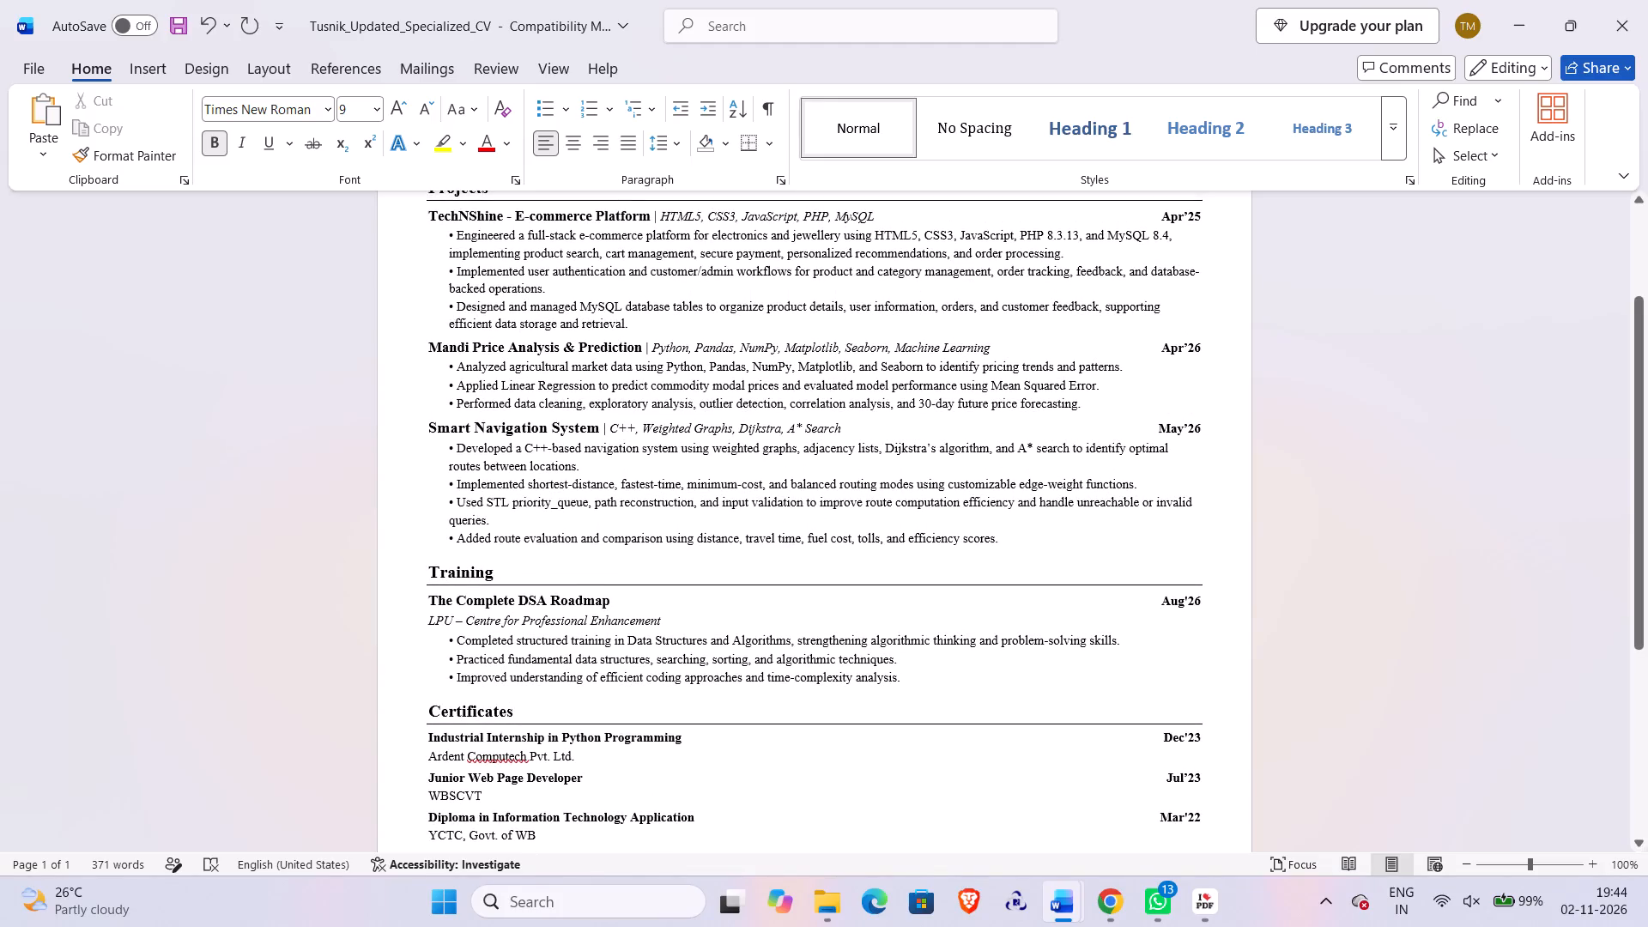
scroll(742, 344, up, 3)
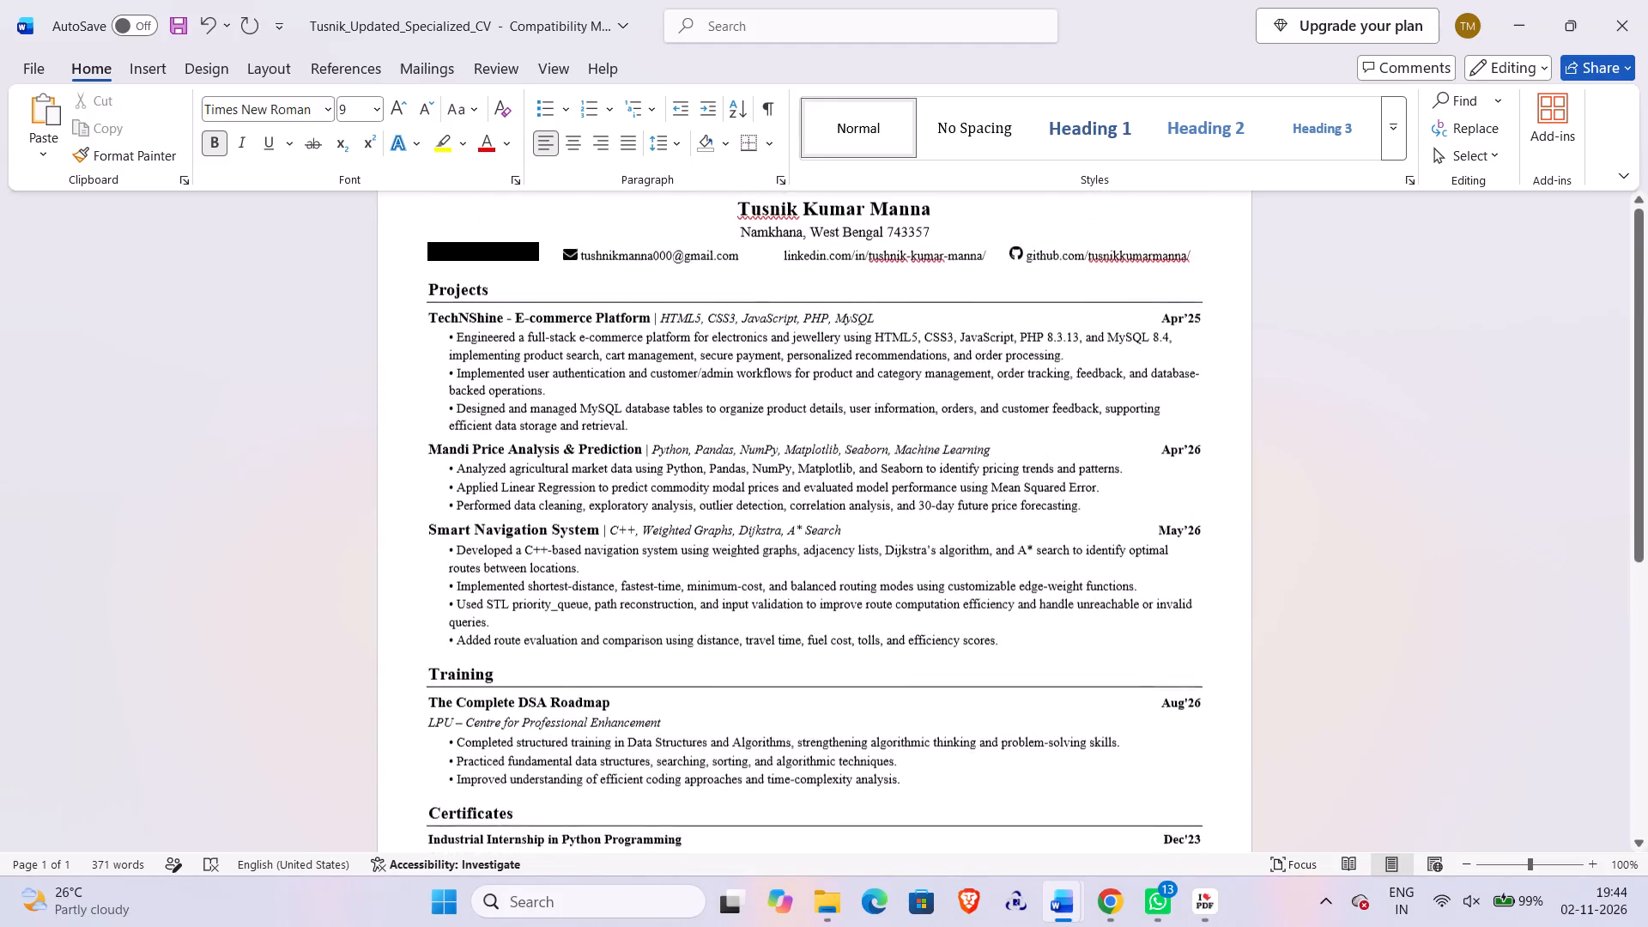
scroll(742, 344, up, 1)
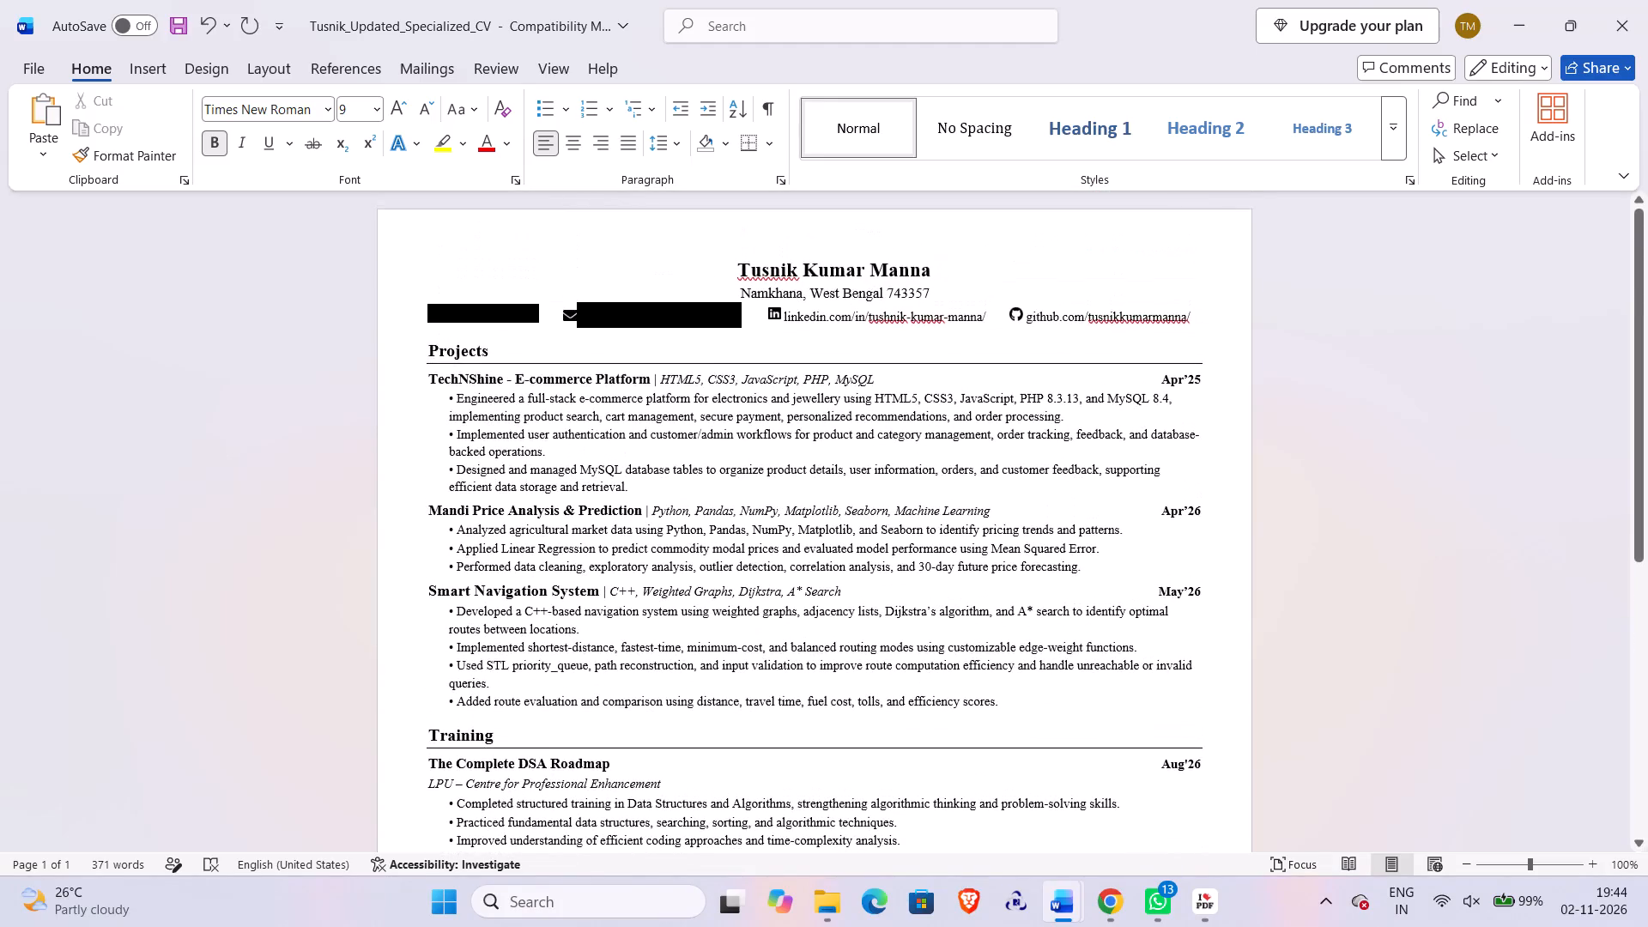
triple_click(714, 517)
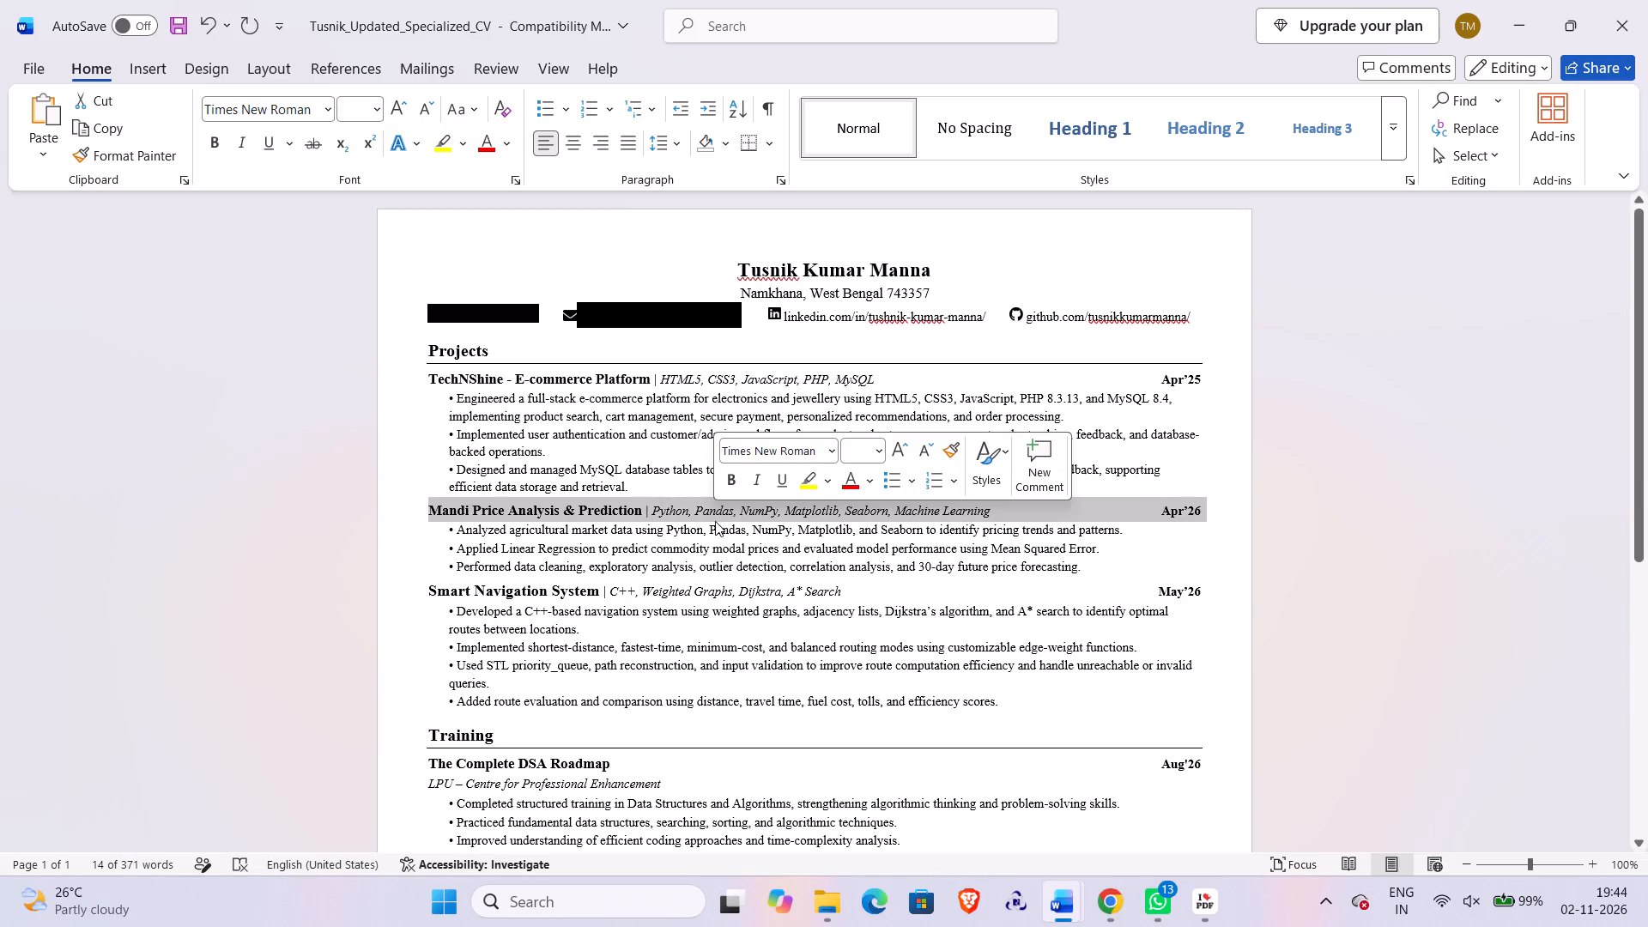
scroll(880, 600, down, 2)
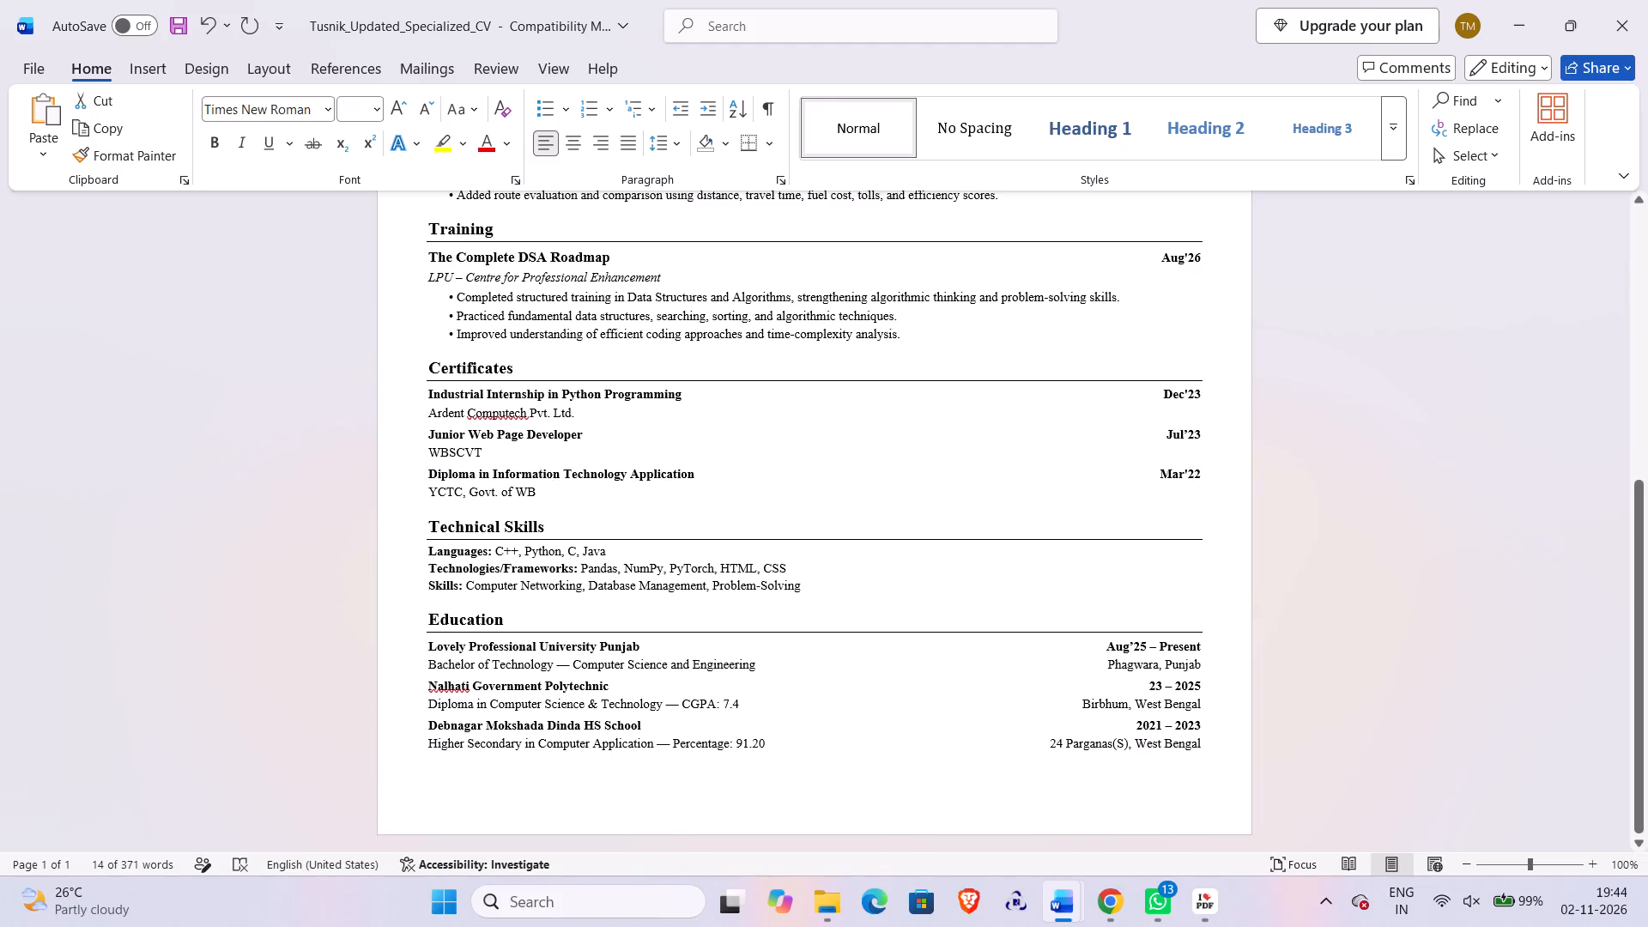
scroll(802, 542, up, 3)
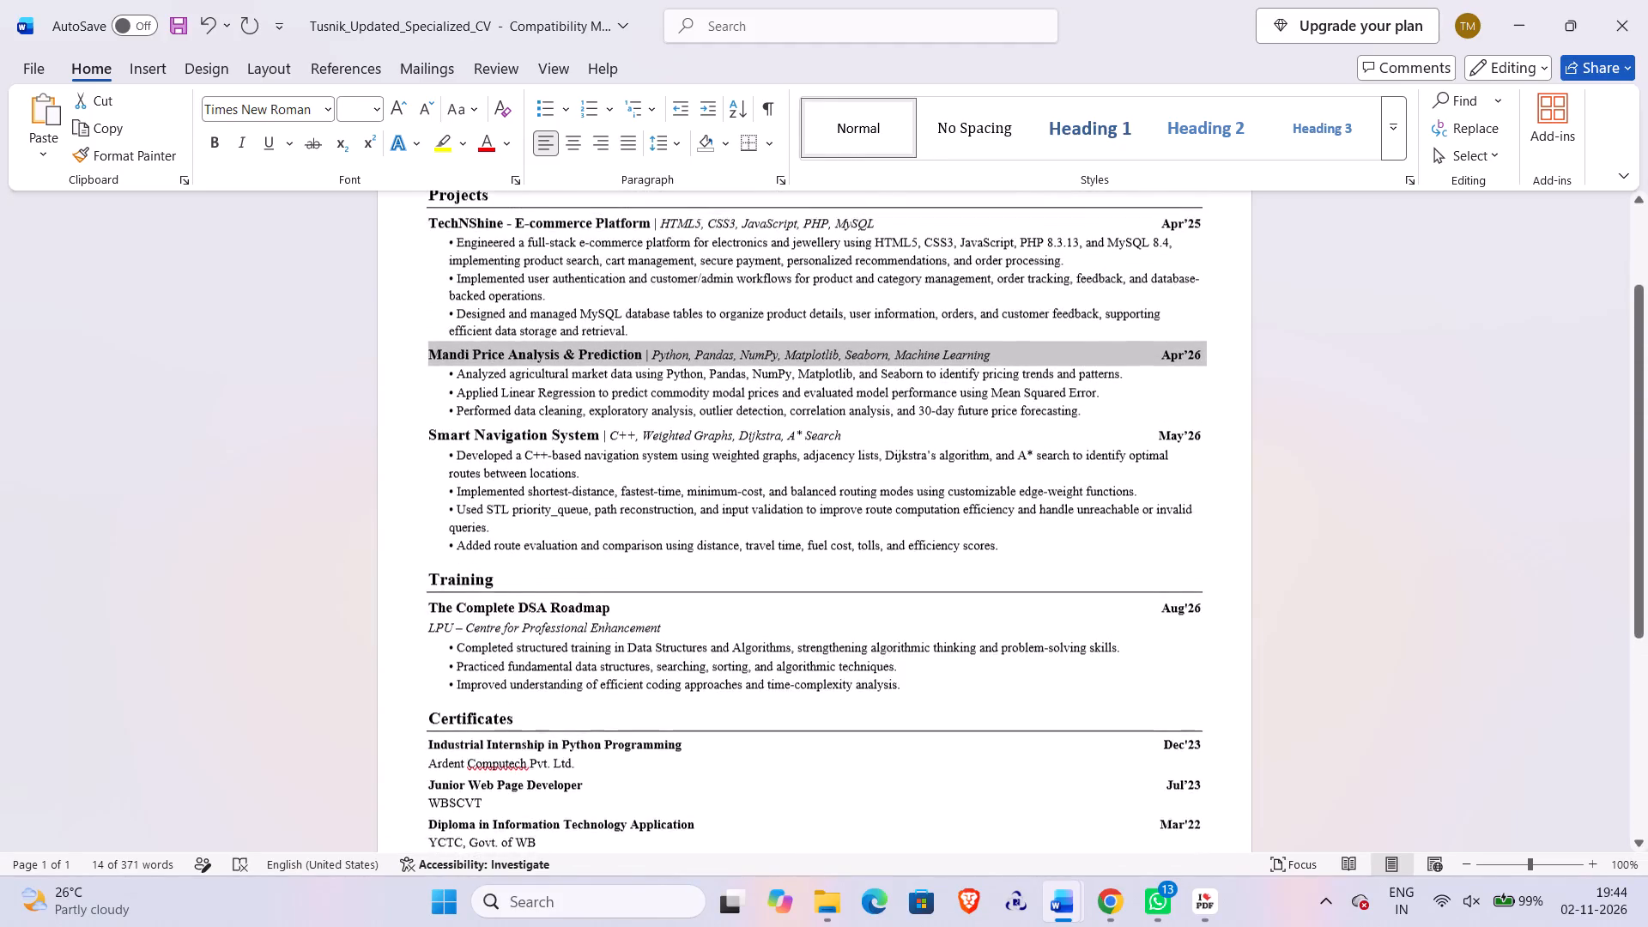
scroll(802, 542, up, 1)
scroll(802, 542, down, 1)
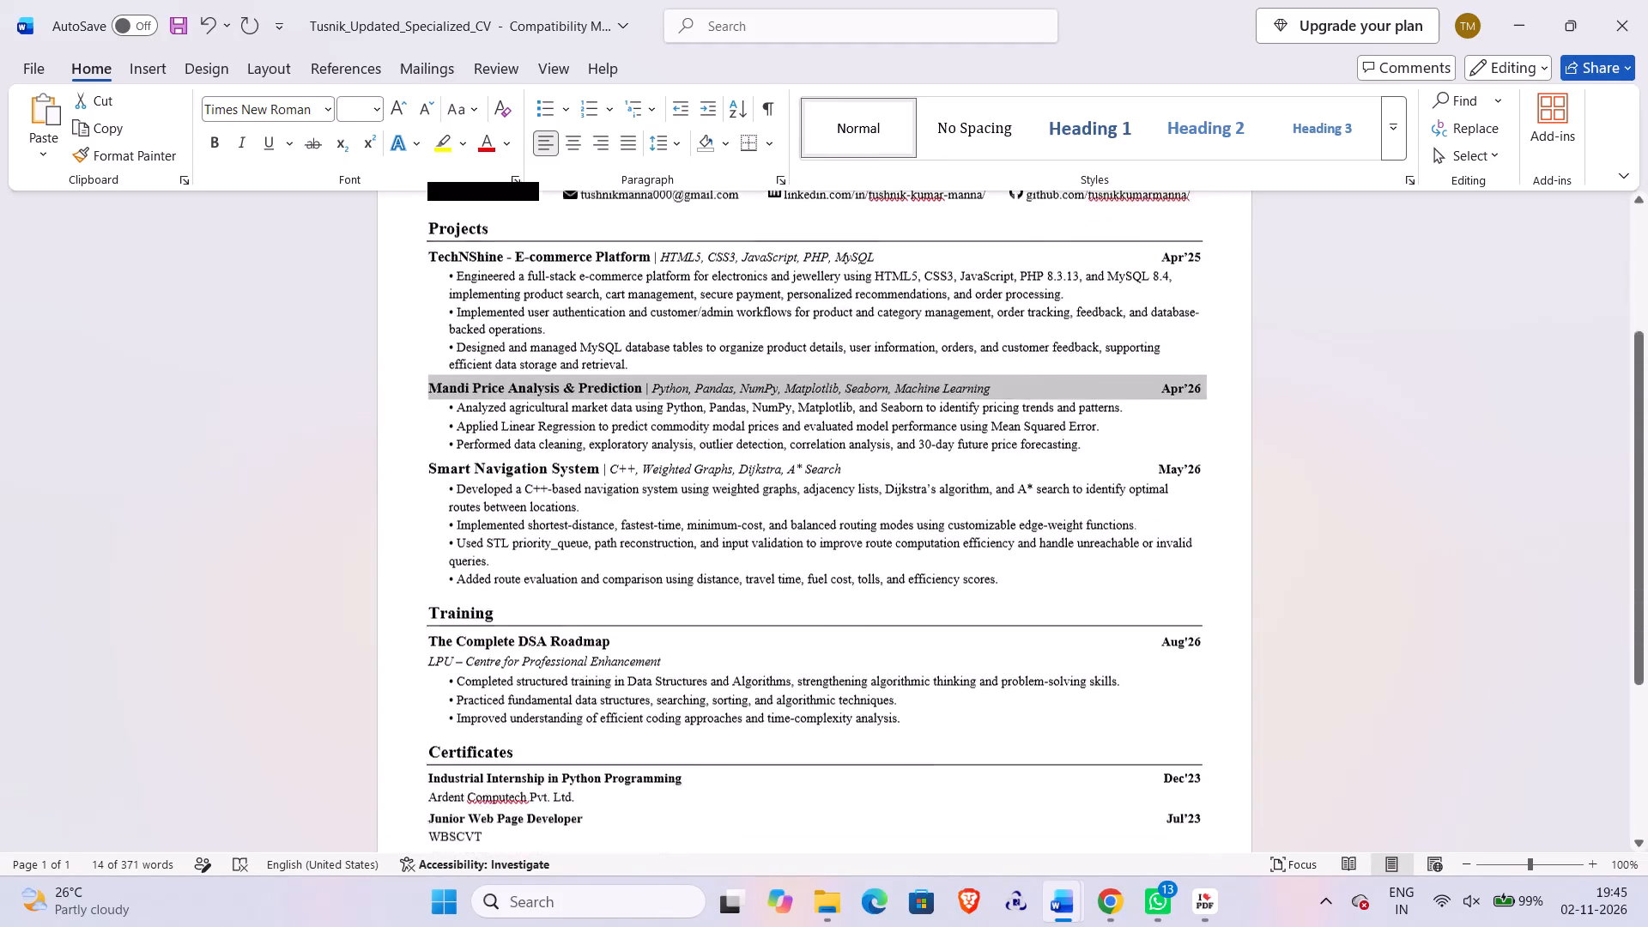
scroll(802, 542, down, 2)
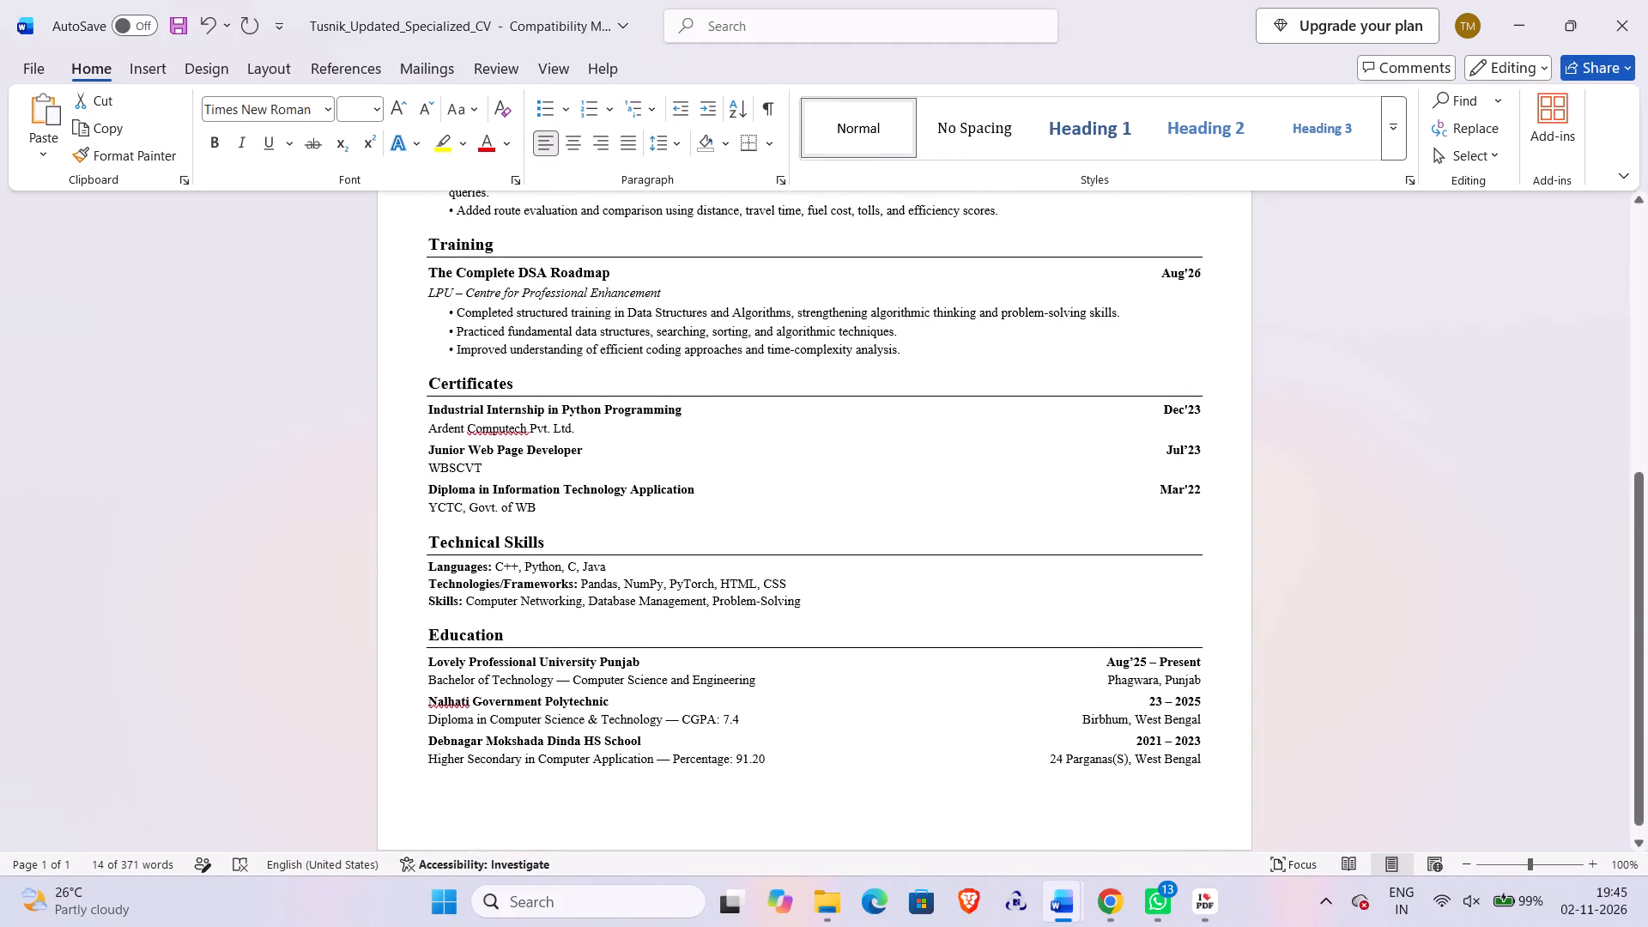
Save the specialized CV with the edits made so far.
click(1131, 660)
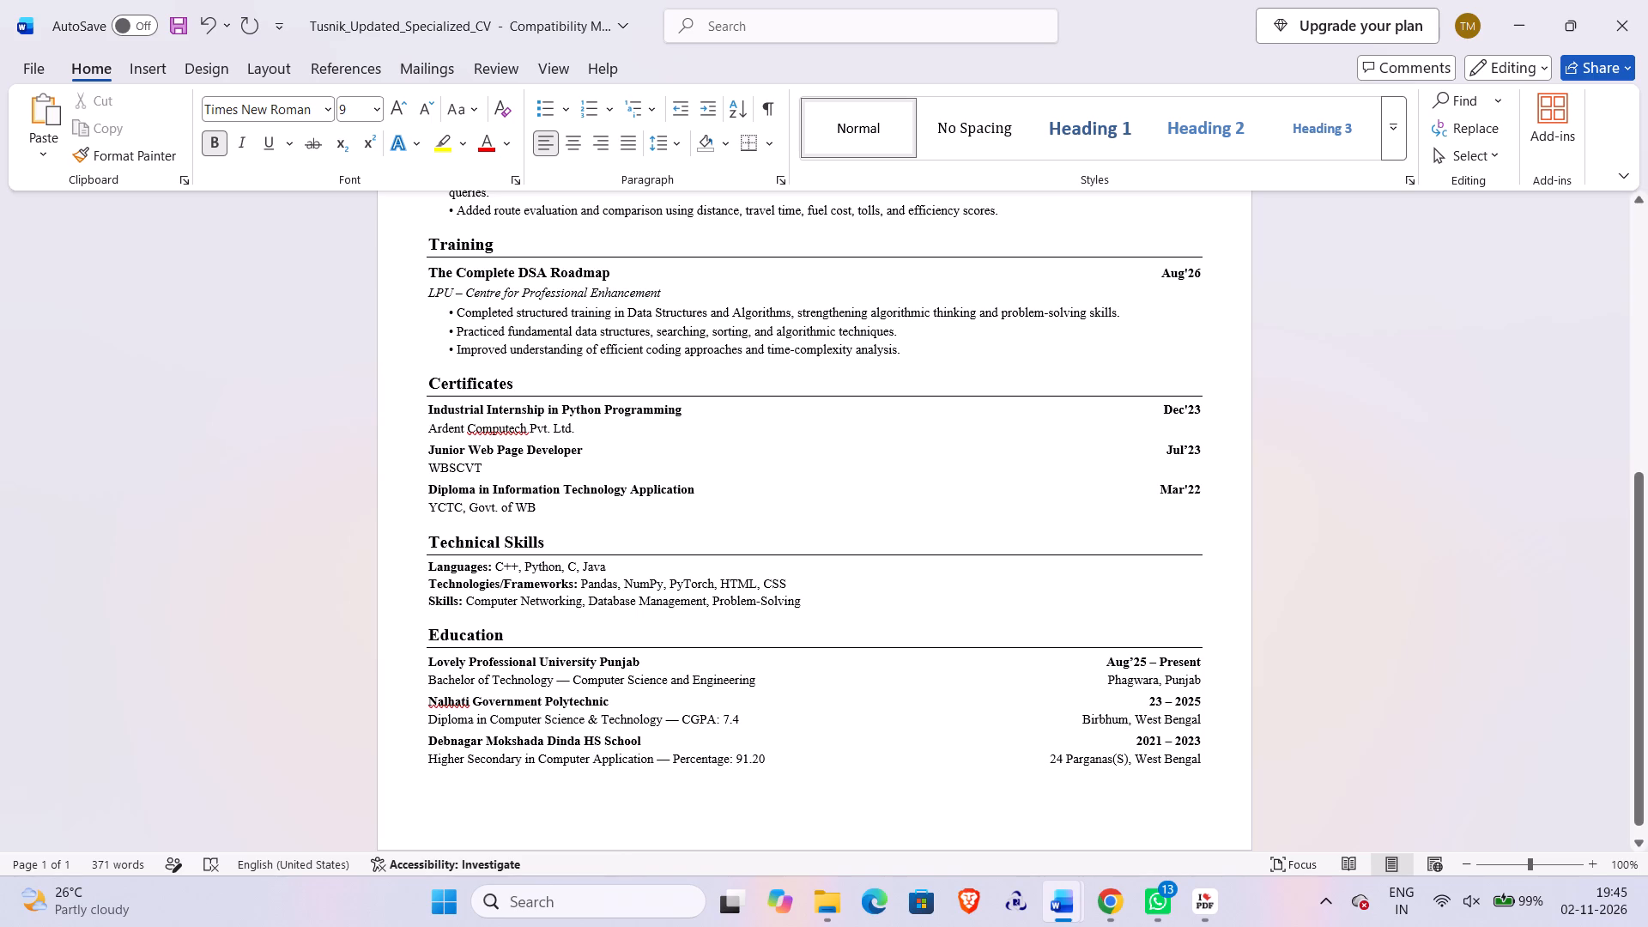
key(ctrl+s)
key(ctrl+s)
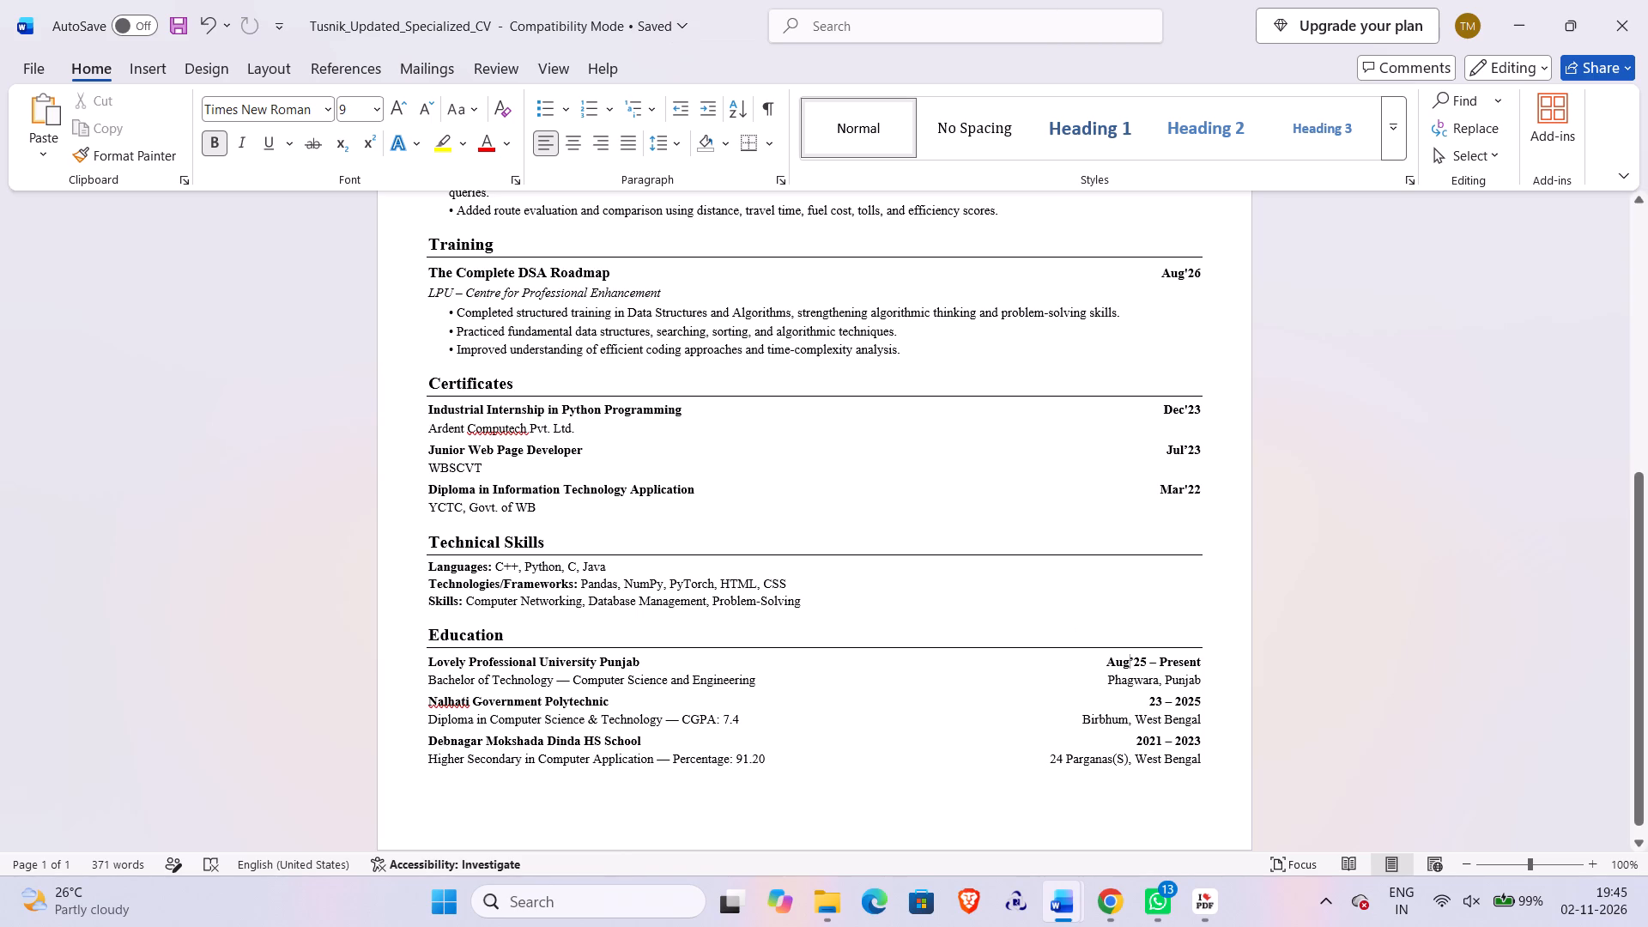
key(ctrl+s)
key(ctrl+s)
key(ctrl+s)
key(ctrl+s)
key(ctrl+s)
key(ctrl+s)
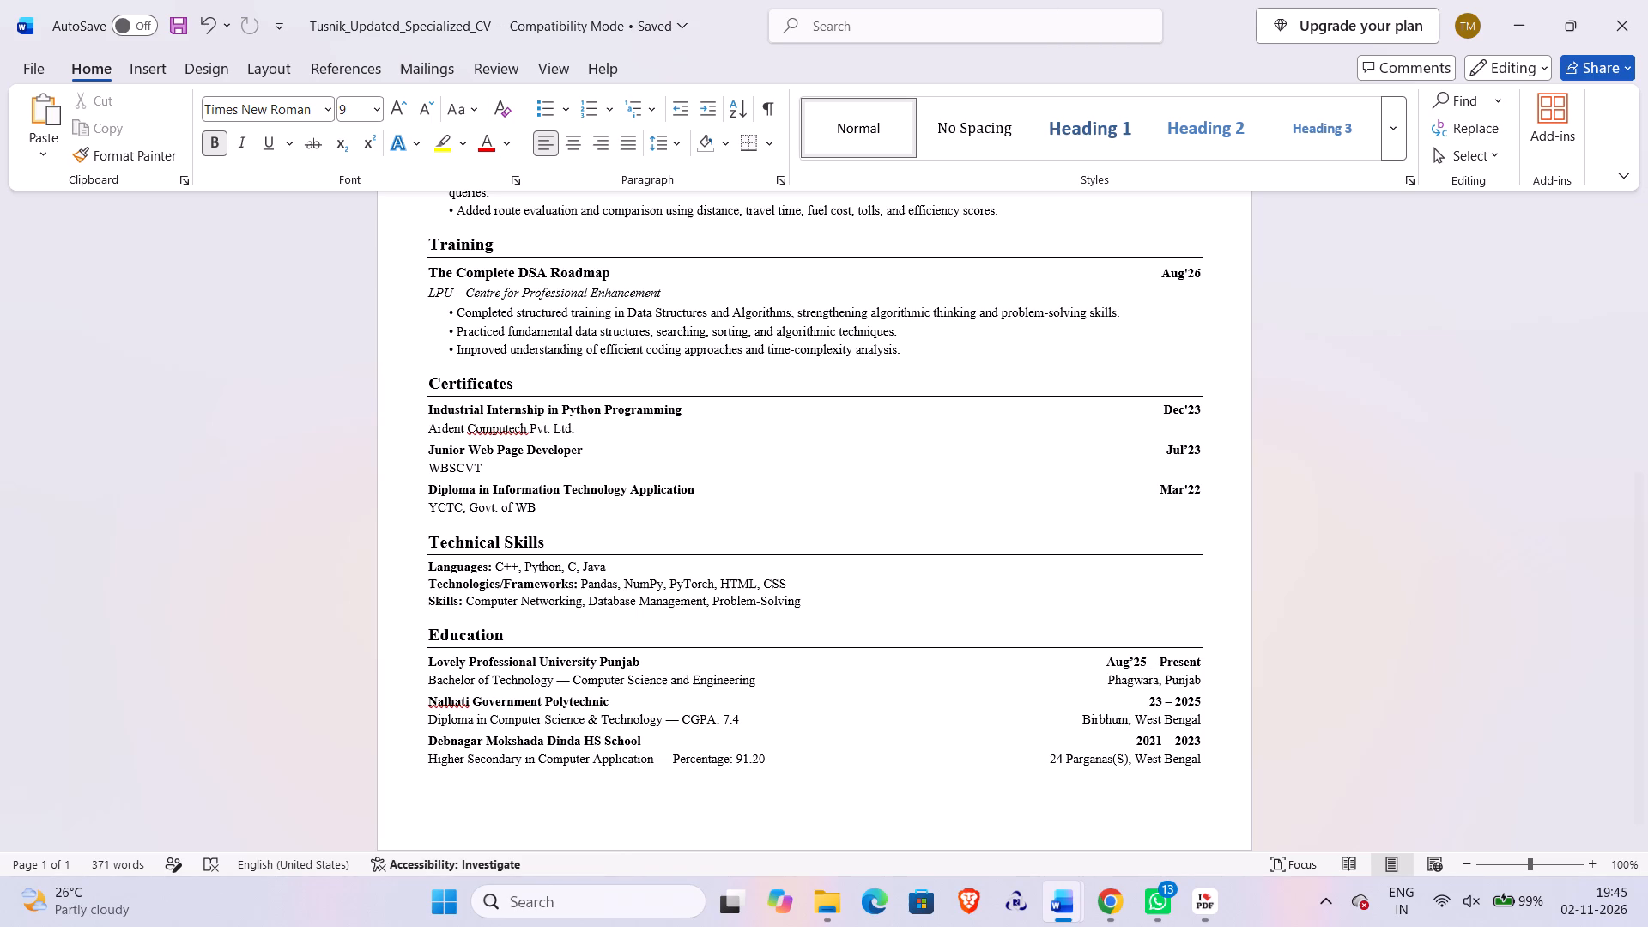
key(ctrl+s)
key(ctrl+s)
key(ctrl+s)
key(ctrl+s)
key(ctrl+s)
key(ctrl+s)
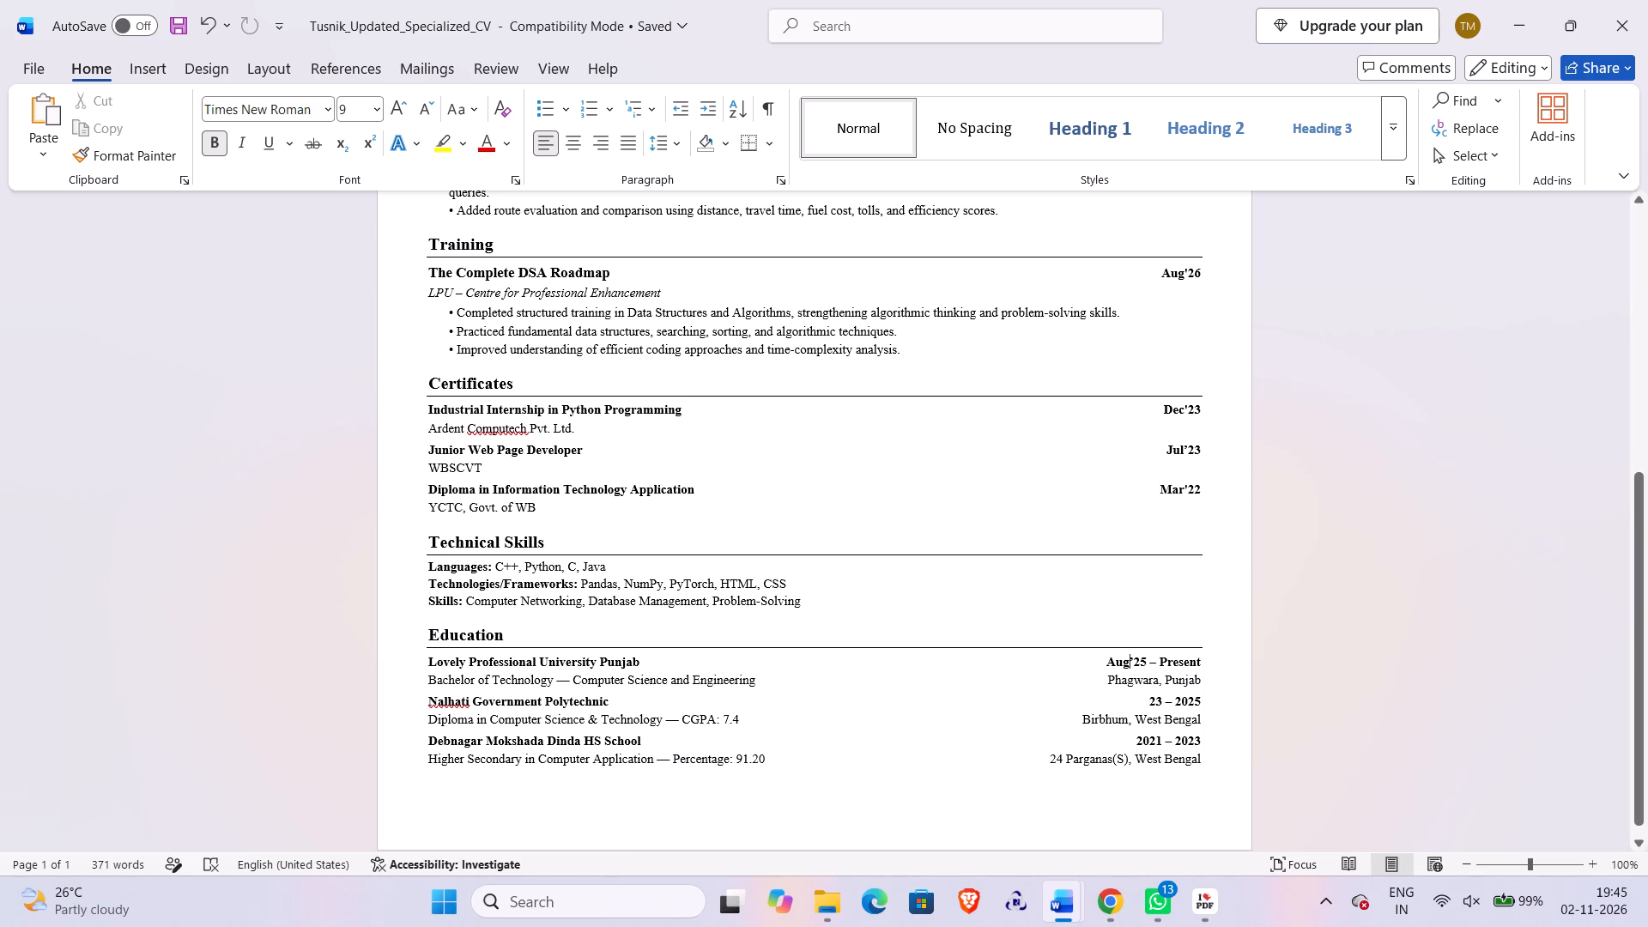
Change the start date of the Lovely Professional University entry under Education to 2025 and save the CV.
click(1137, 665)
key(Left)
key(BackSpace)
key(BackSpace)
key(BackSpace)
key(BackSpace)
text(20)
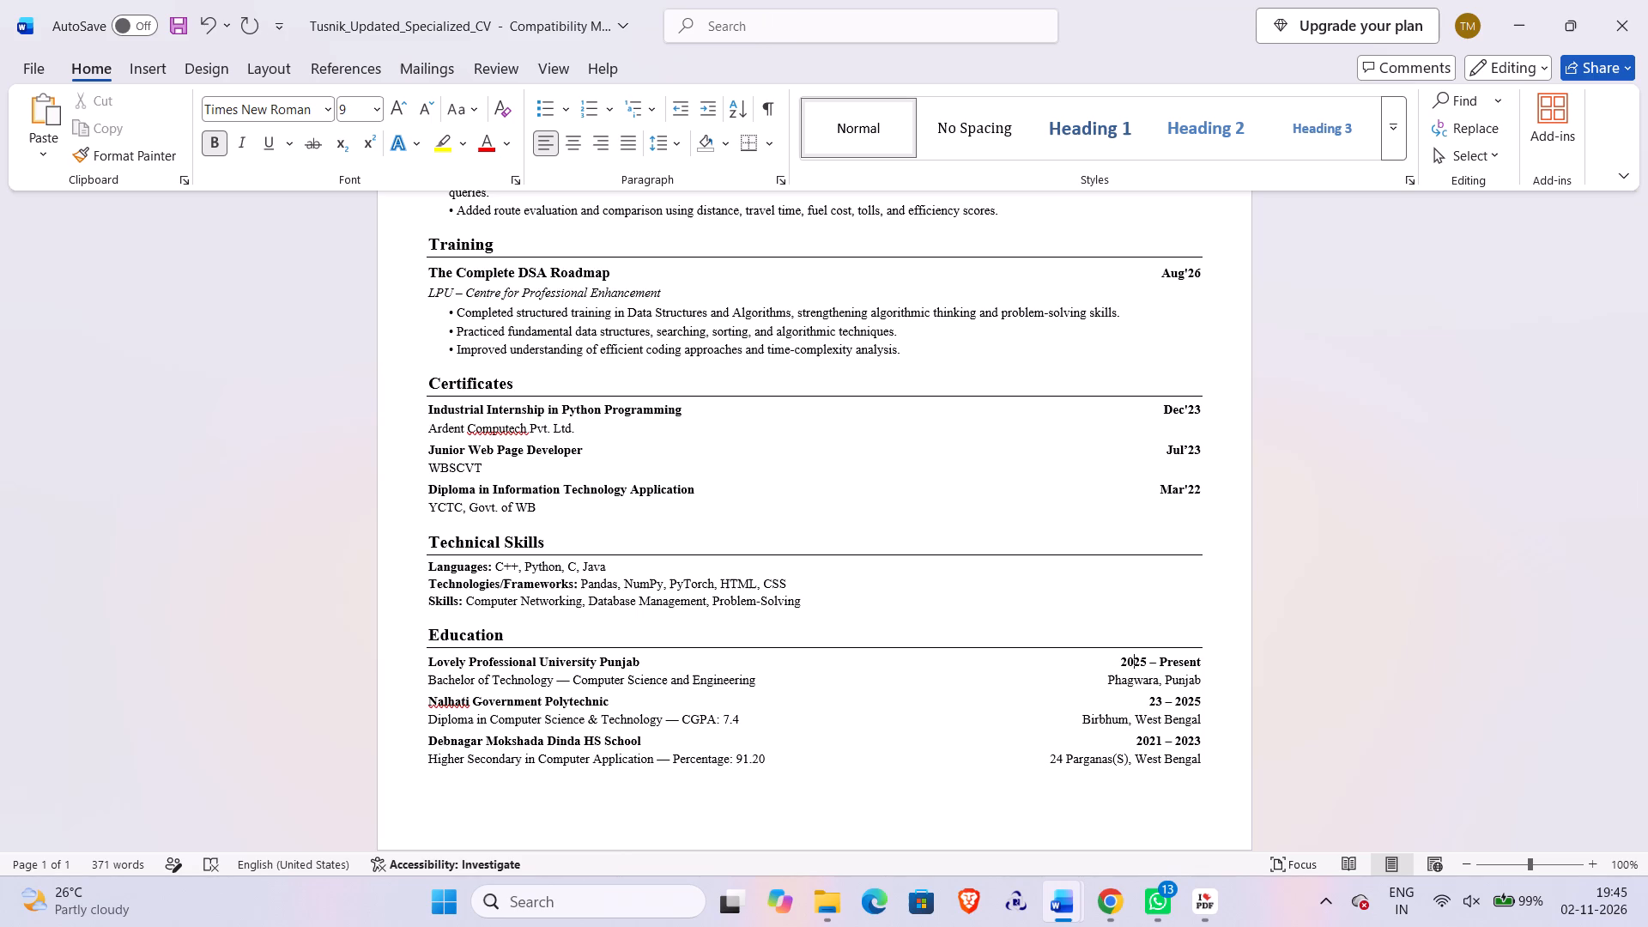
key(ctrl+s)
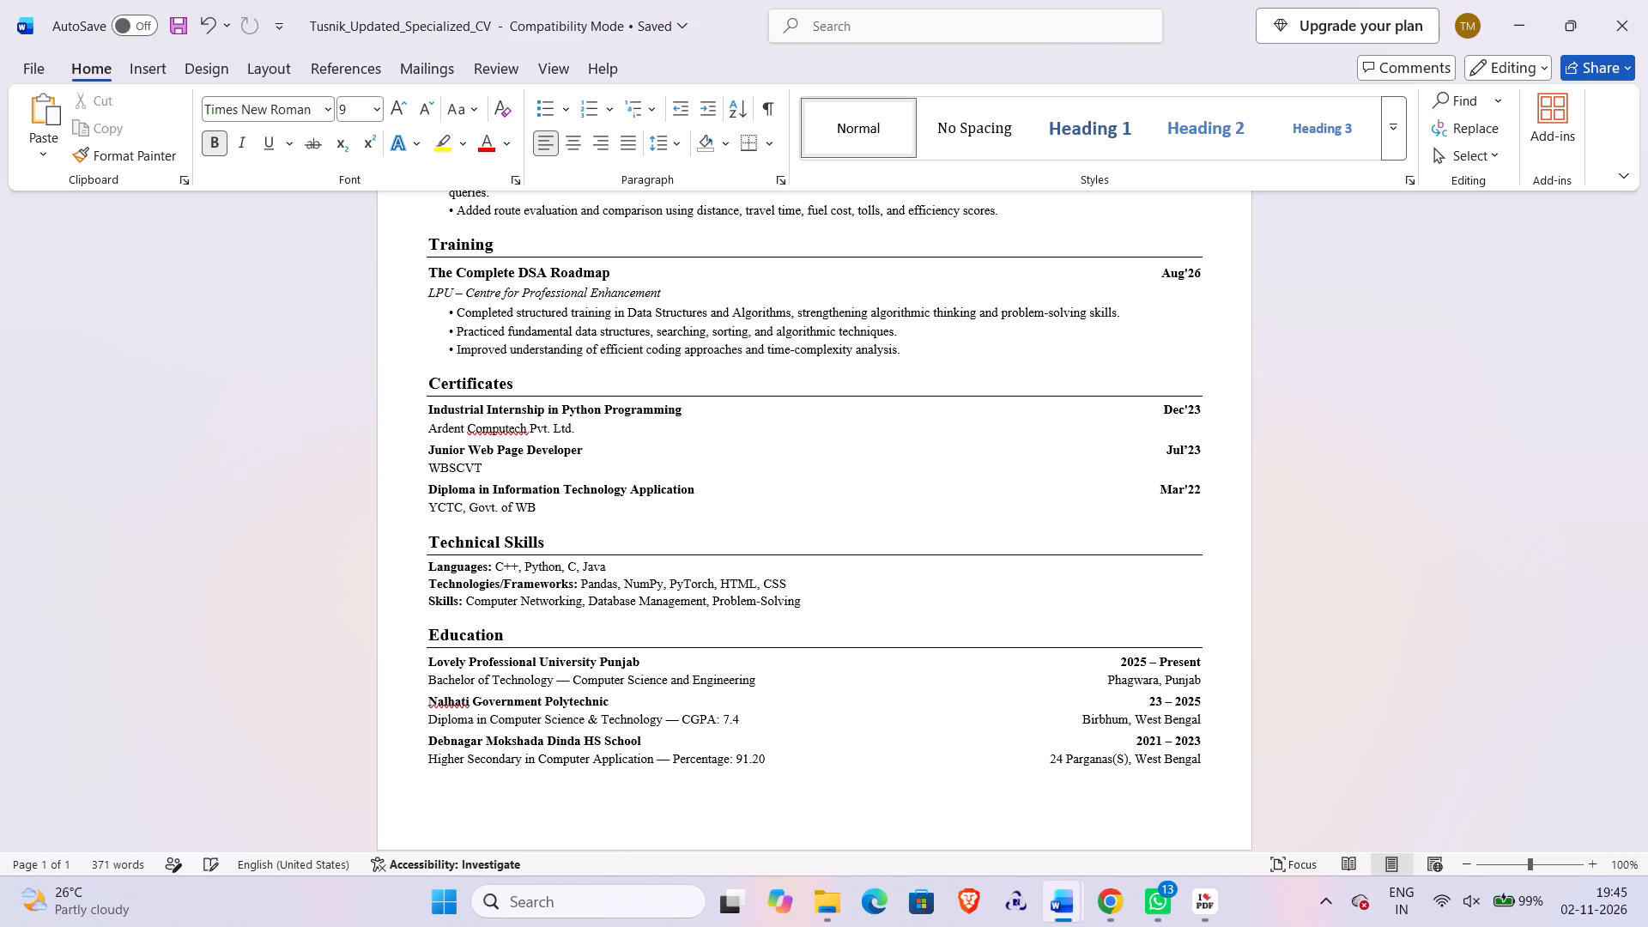
Close the CV document, the iLovePDF_Output folder window and the iLovePDF converter.
click(1647, 0)
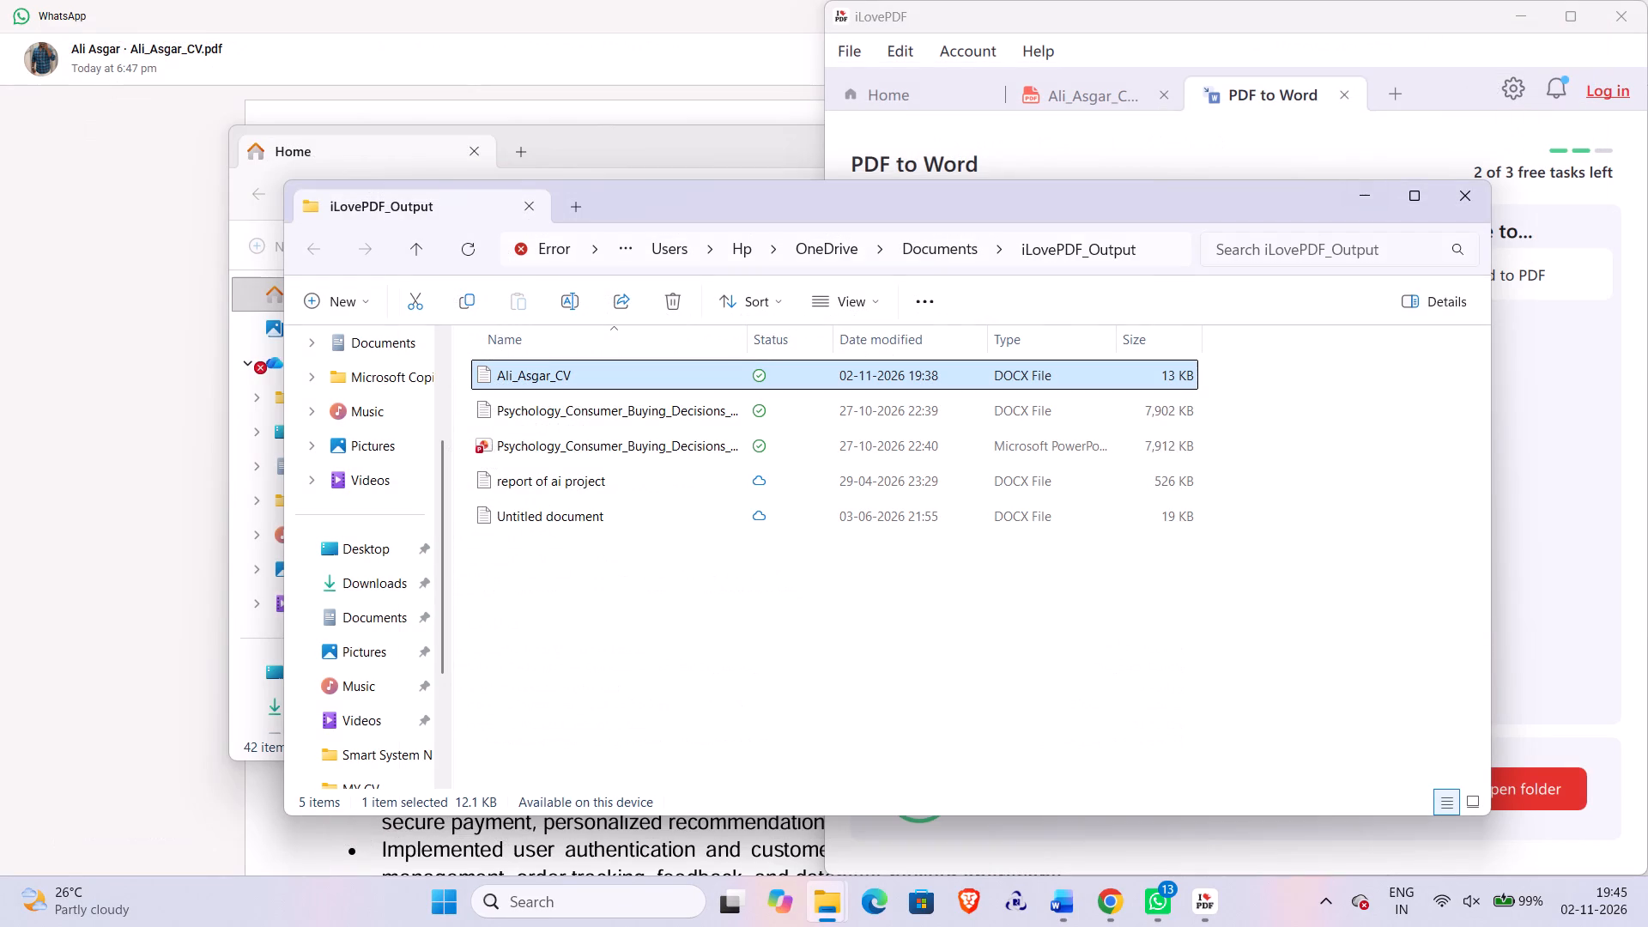
click(1472, 195)
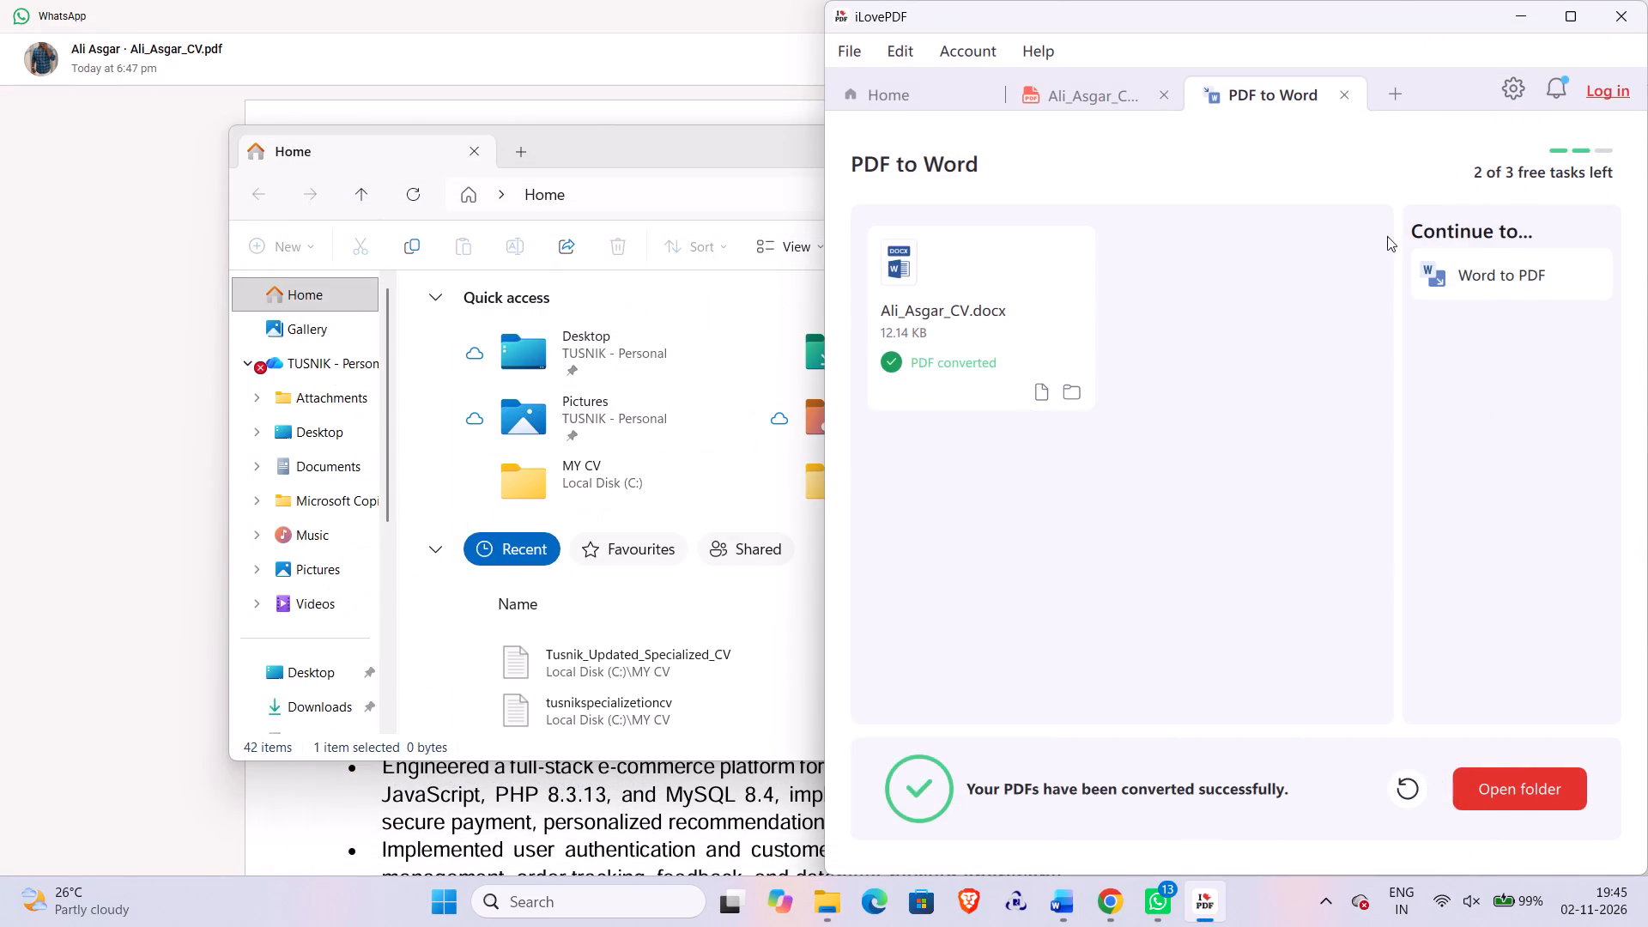
click(1643, 4)
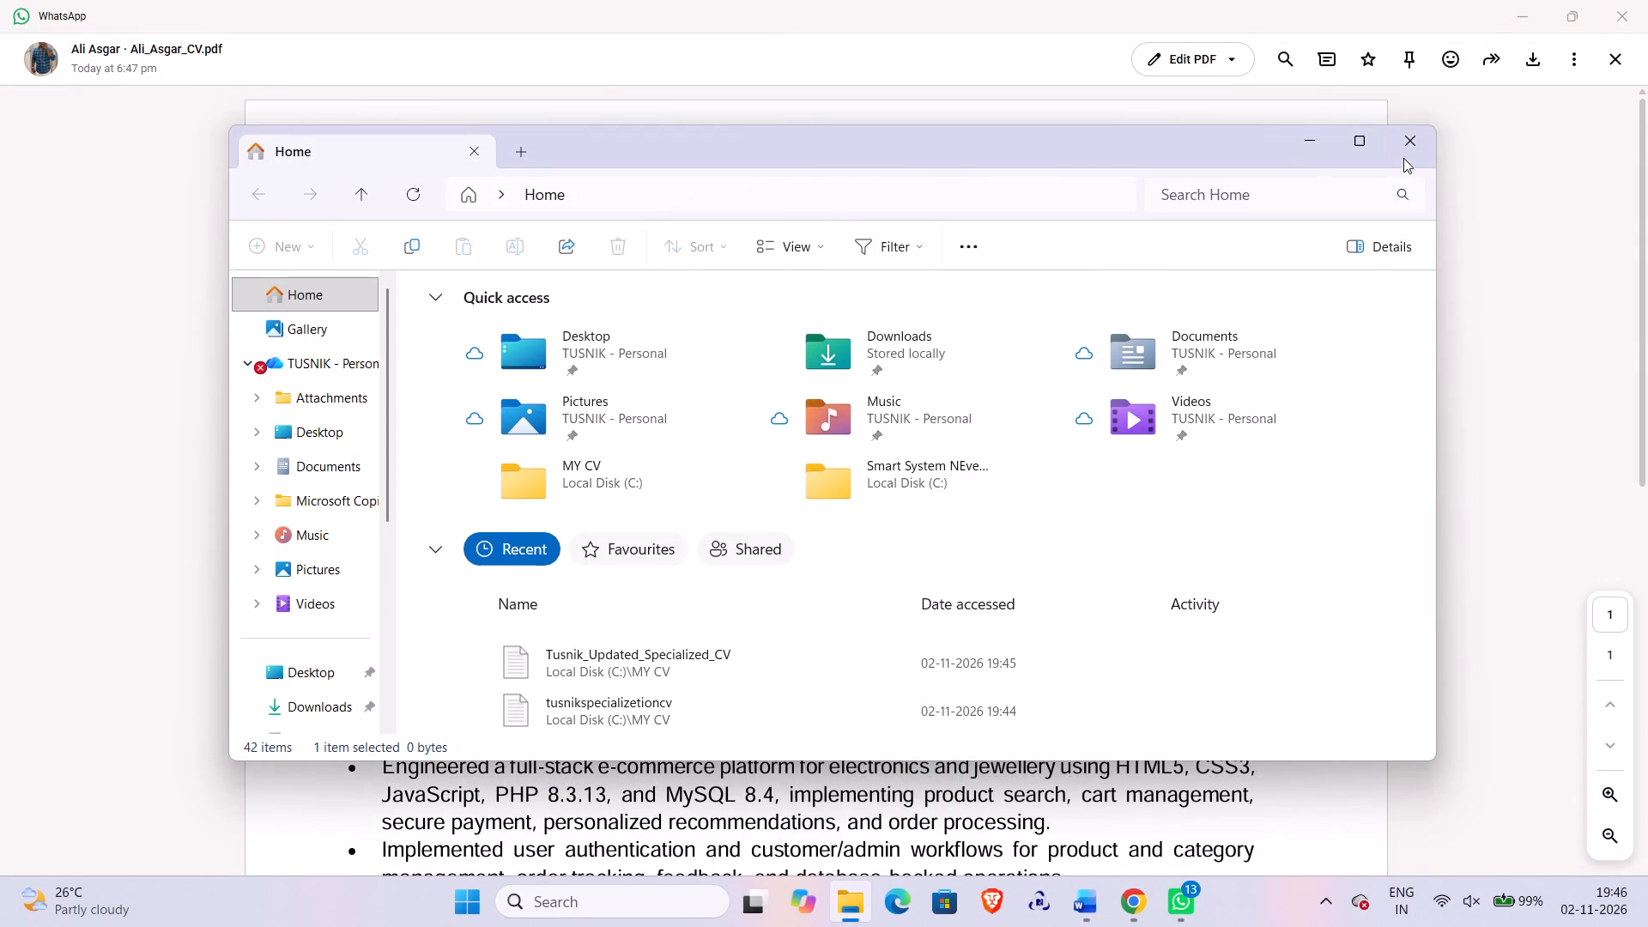
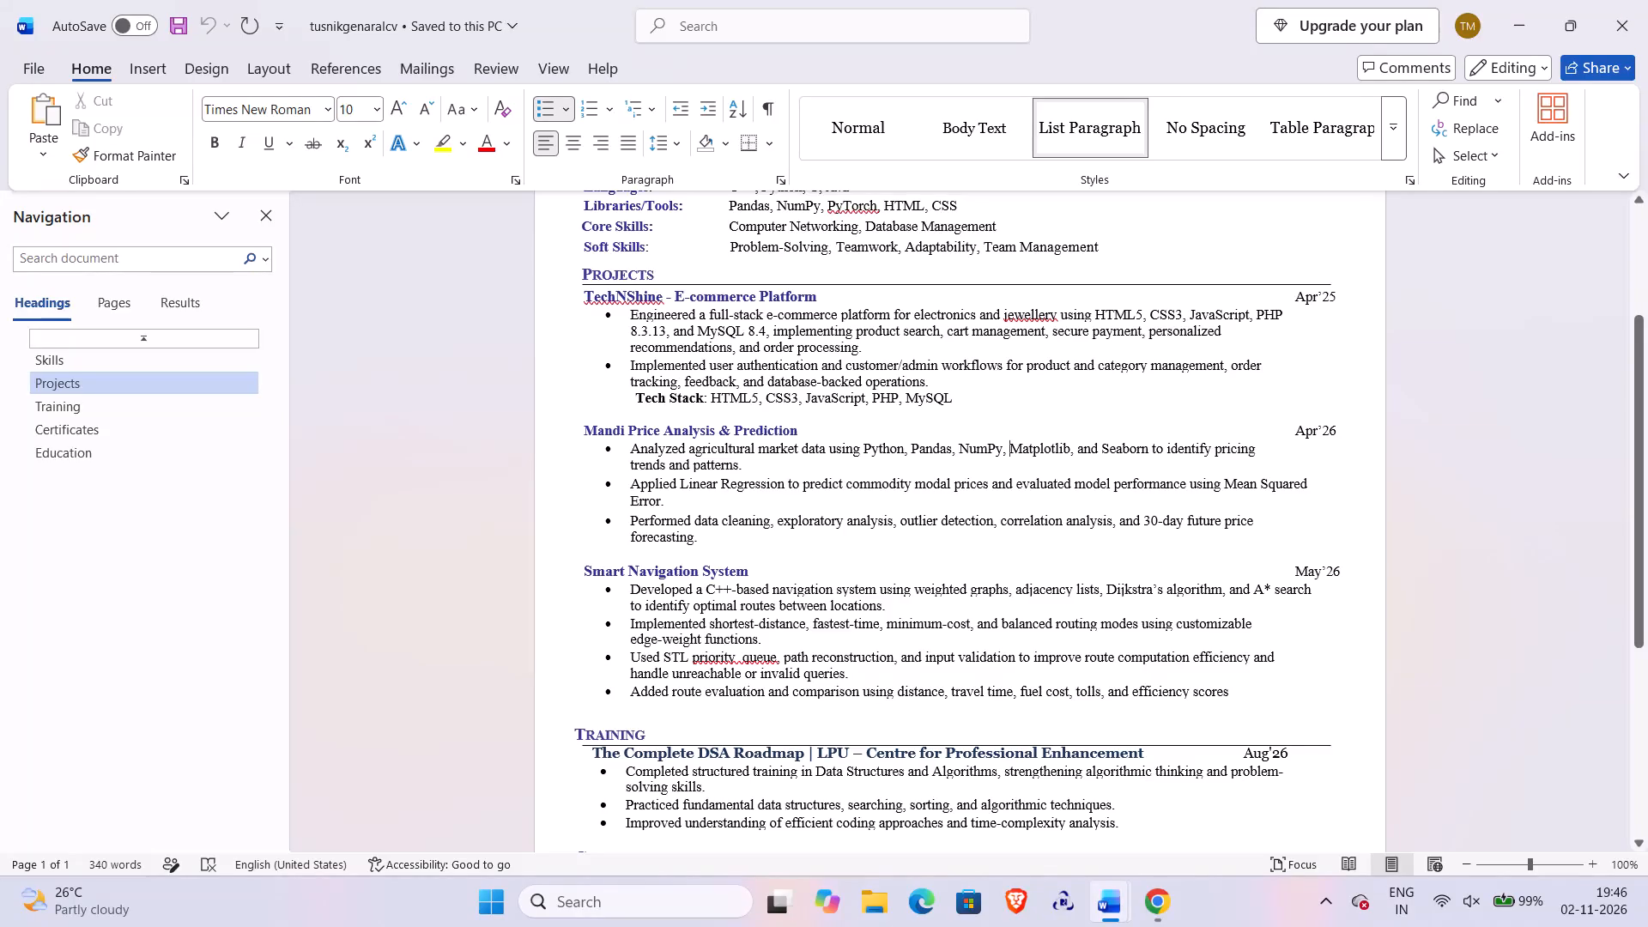
Justify all the text of the general CV.
scroll(1115, 481, up, 4)
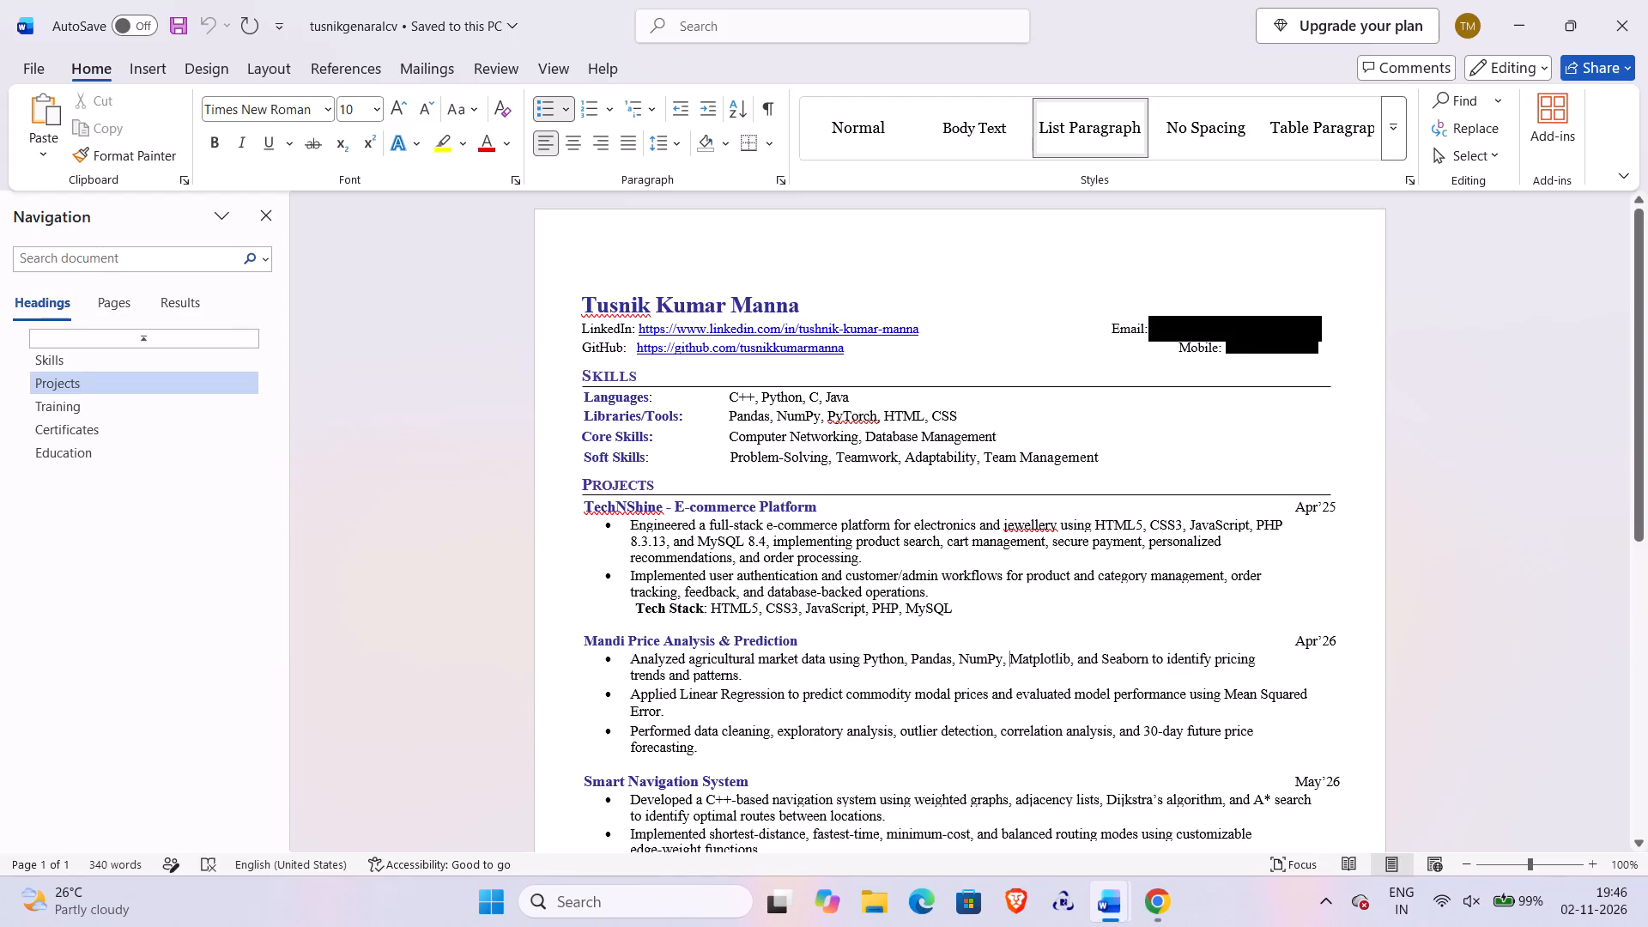
click(581, 267)
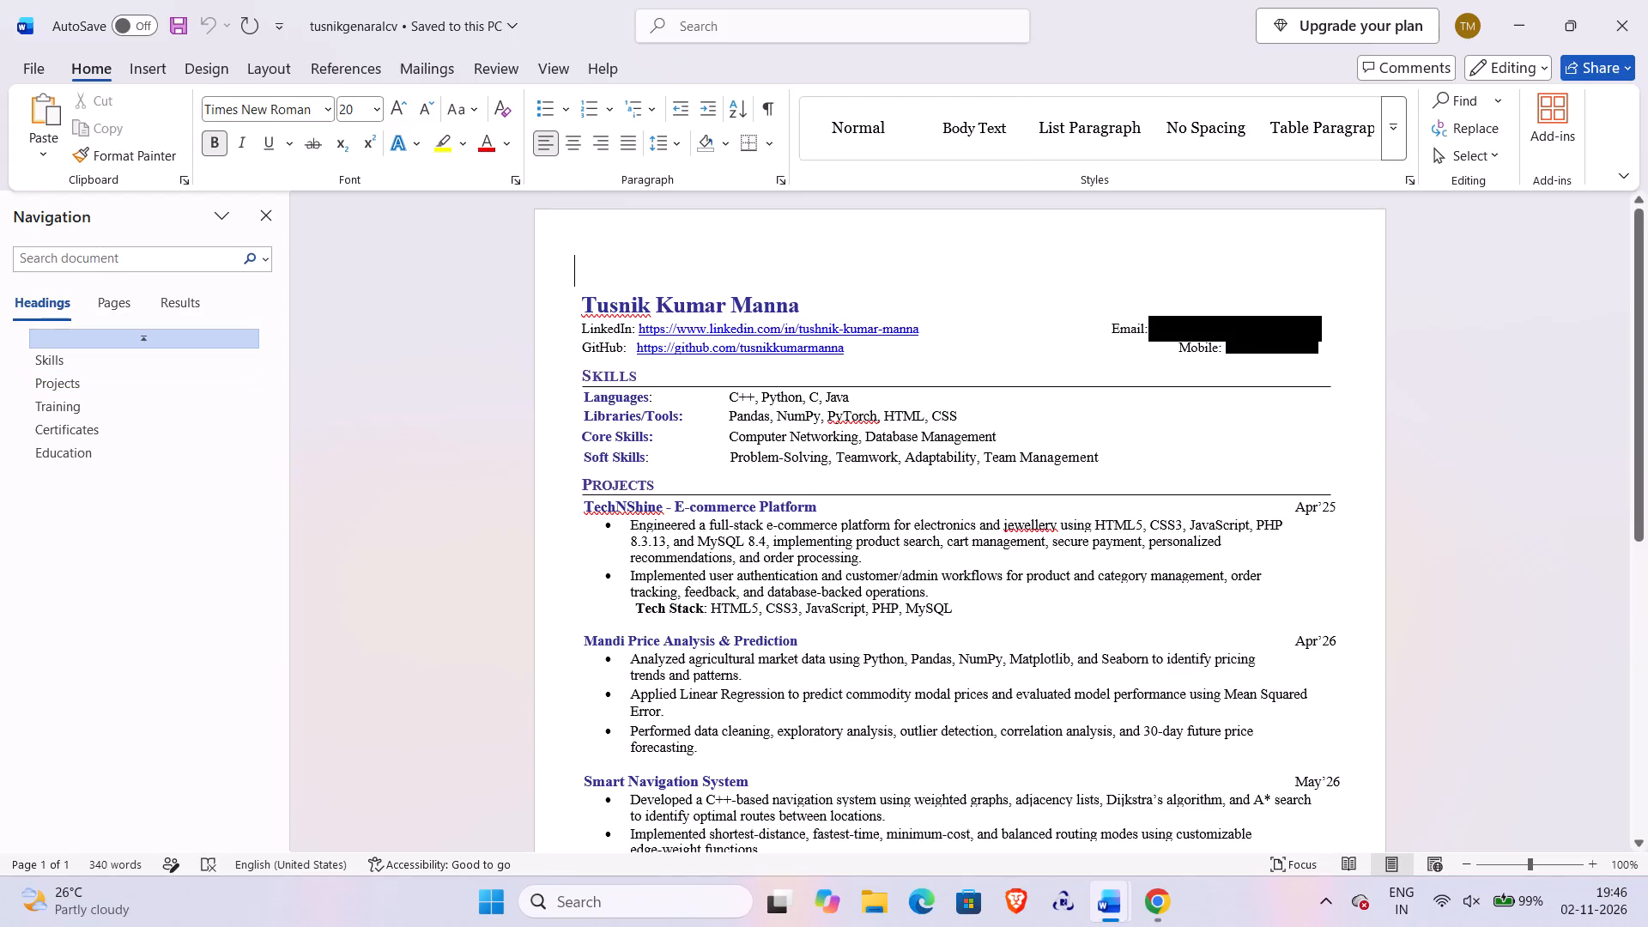
key(ctrl+a)
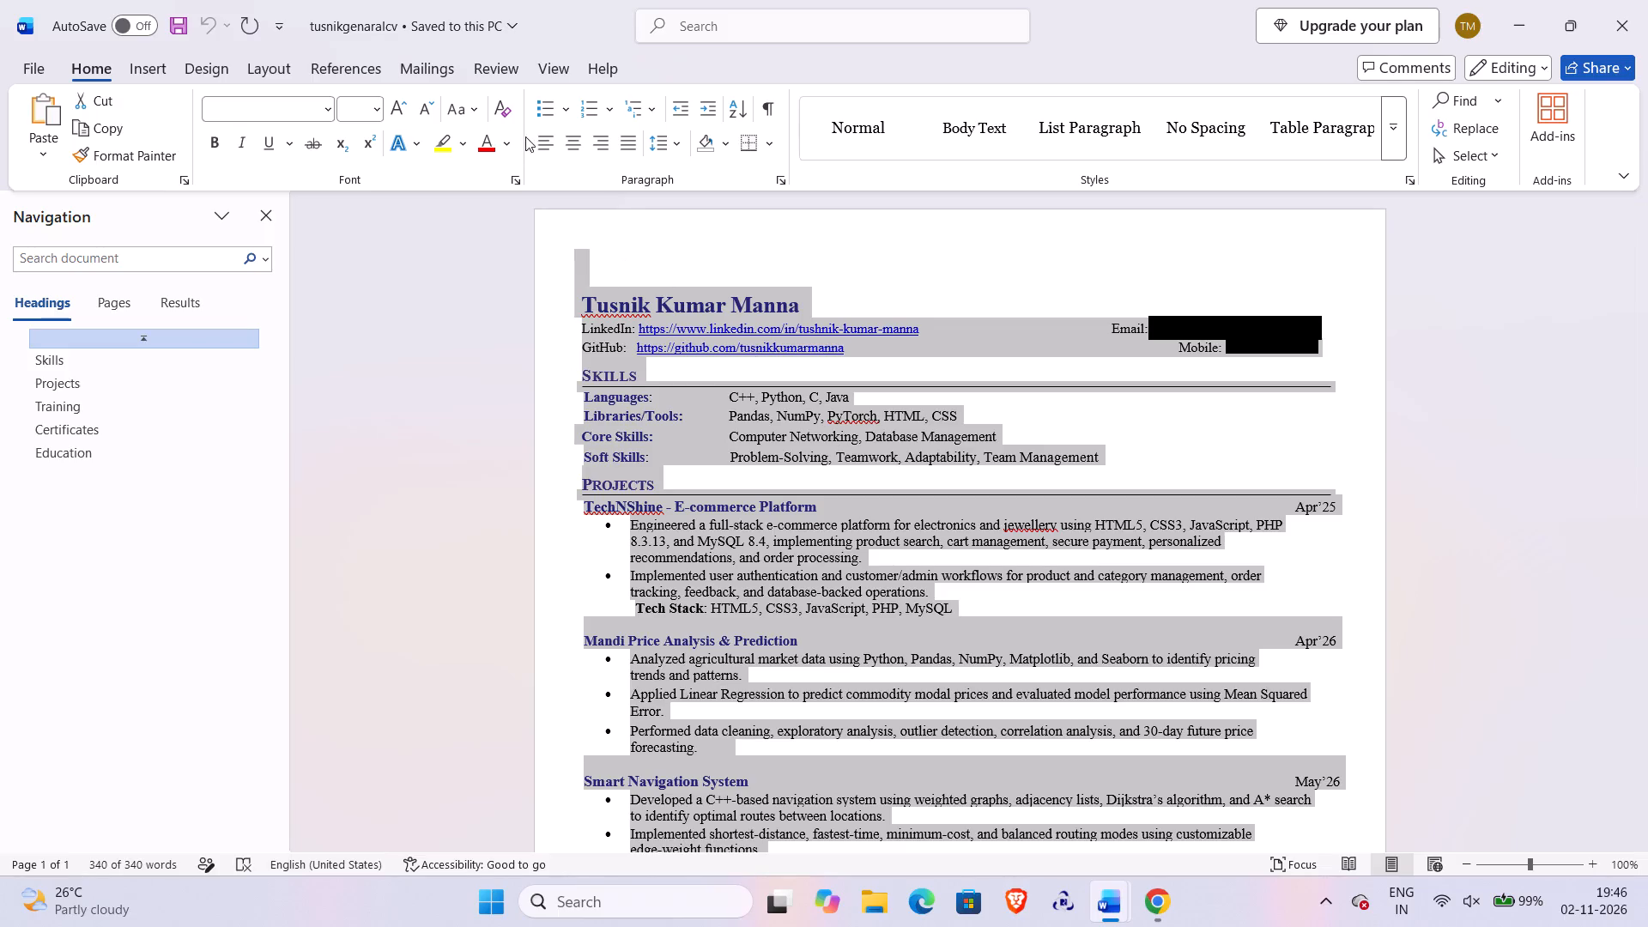
click(626, 143)
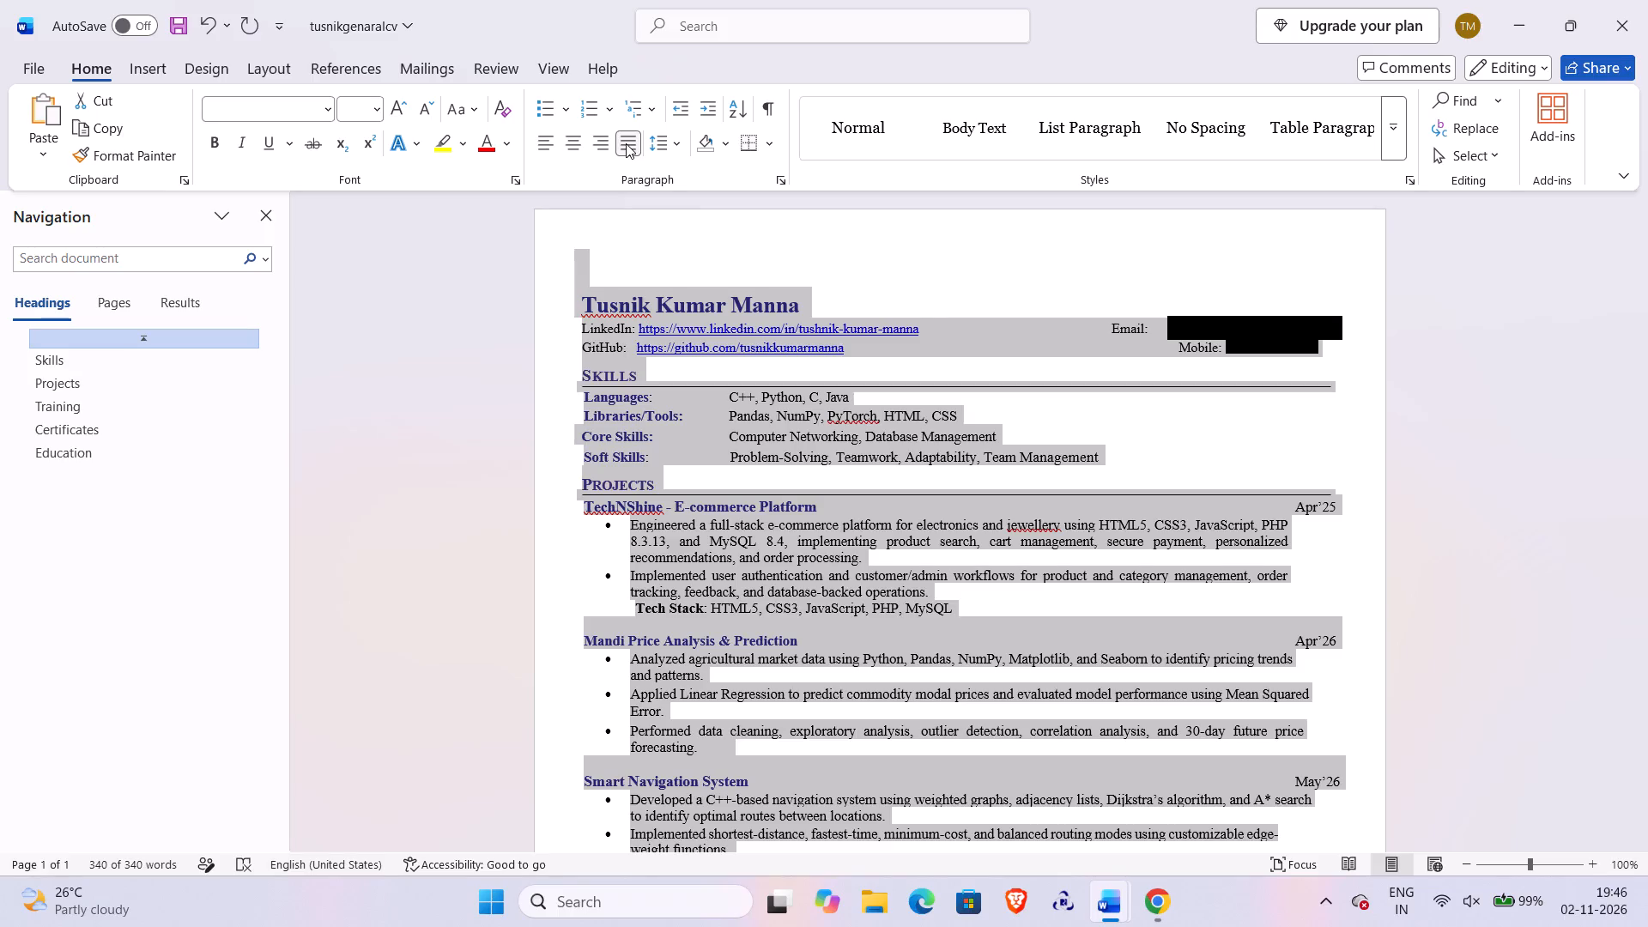
click(734, 246)
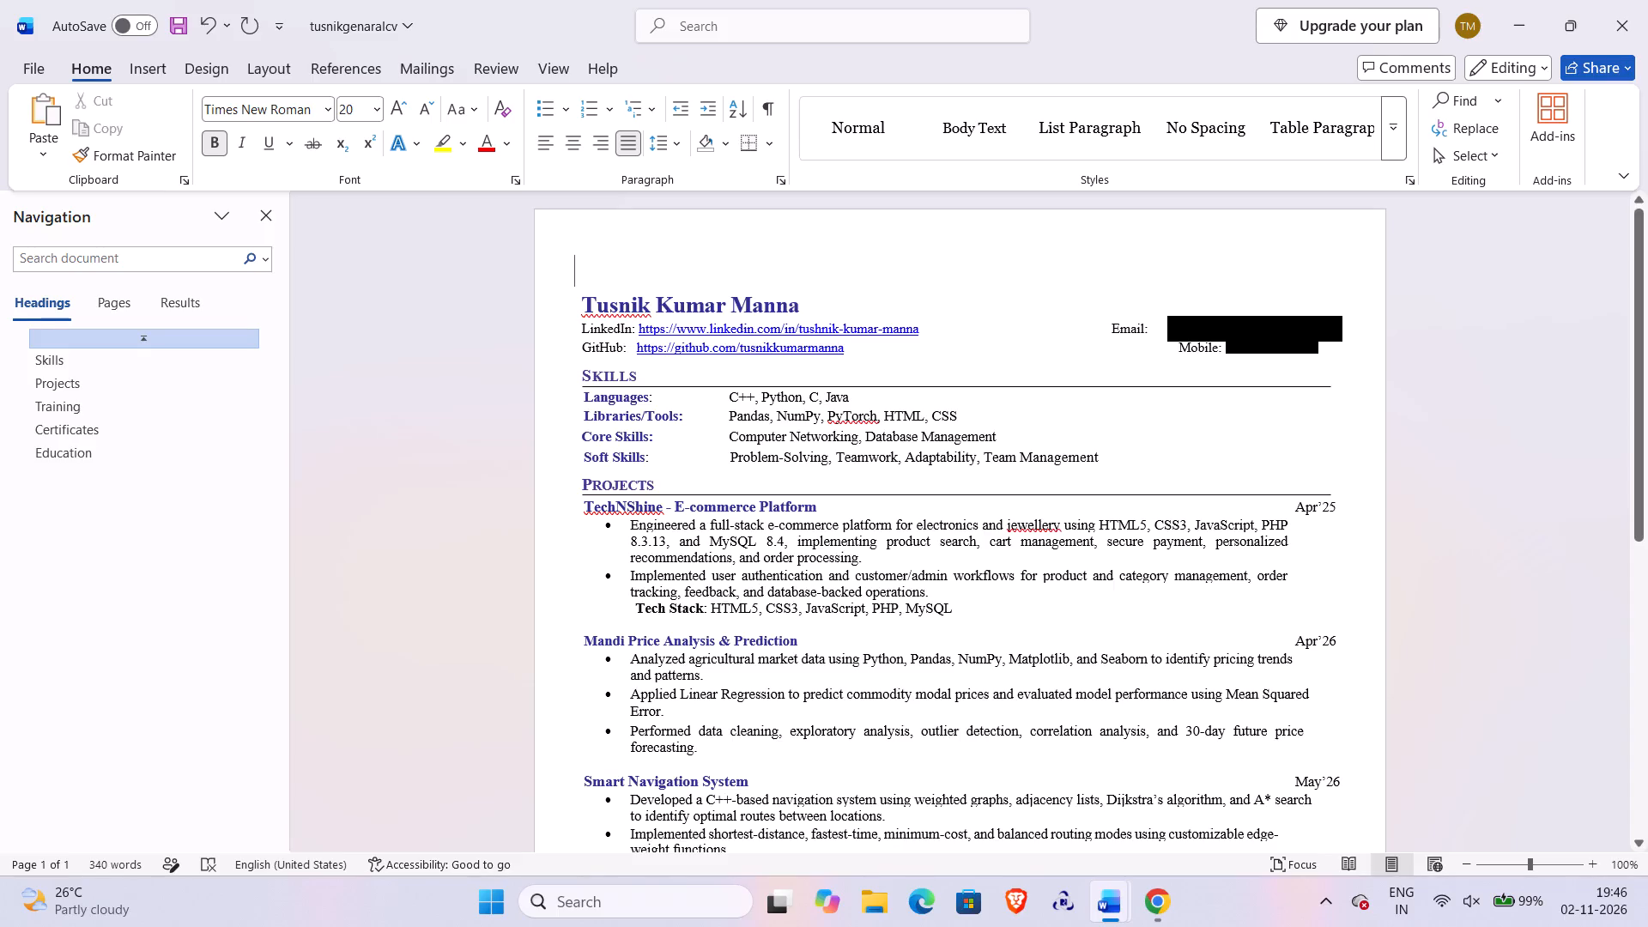
Shift the Email and Mobile details in the CV's contact header towards the right margin by inserting spaces before their labels.
click(1107, 332)
key(space)
key(space)
key(space)
key(space)
key(space)
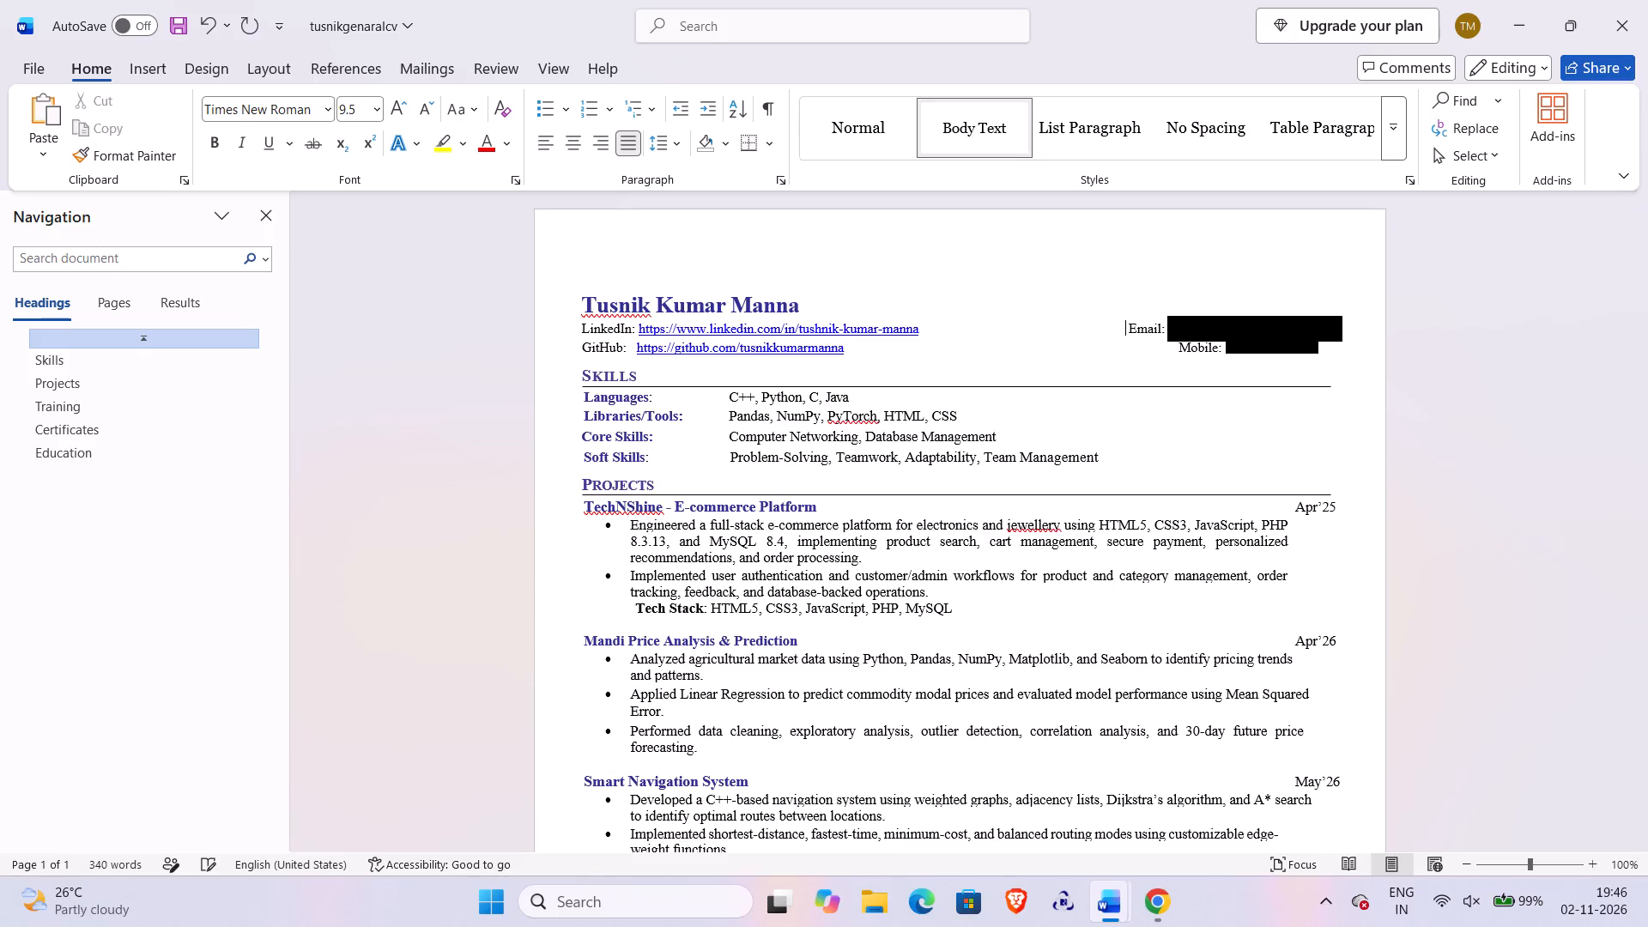
key(space)
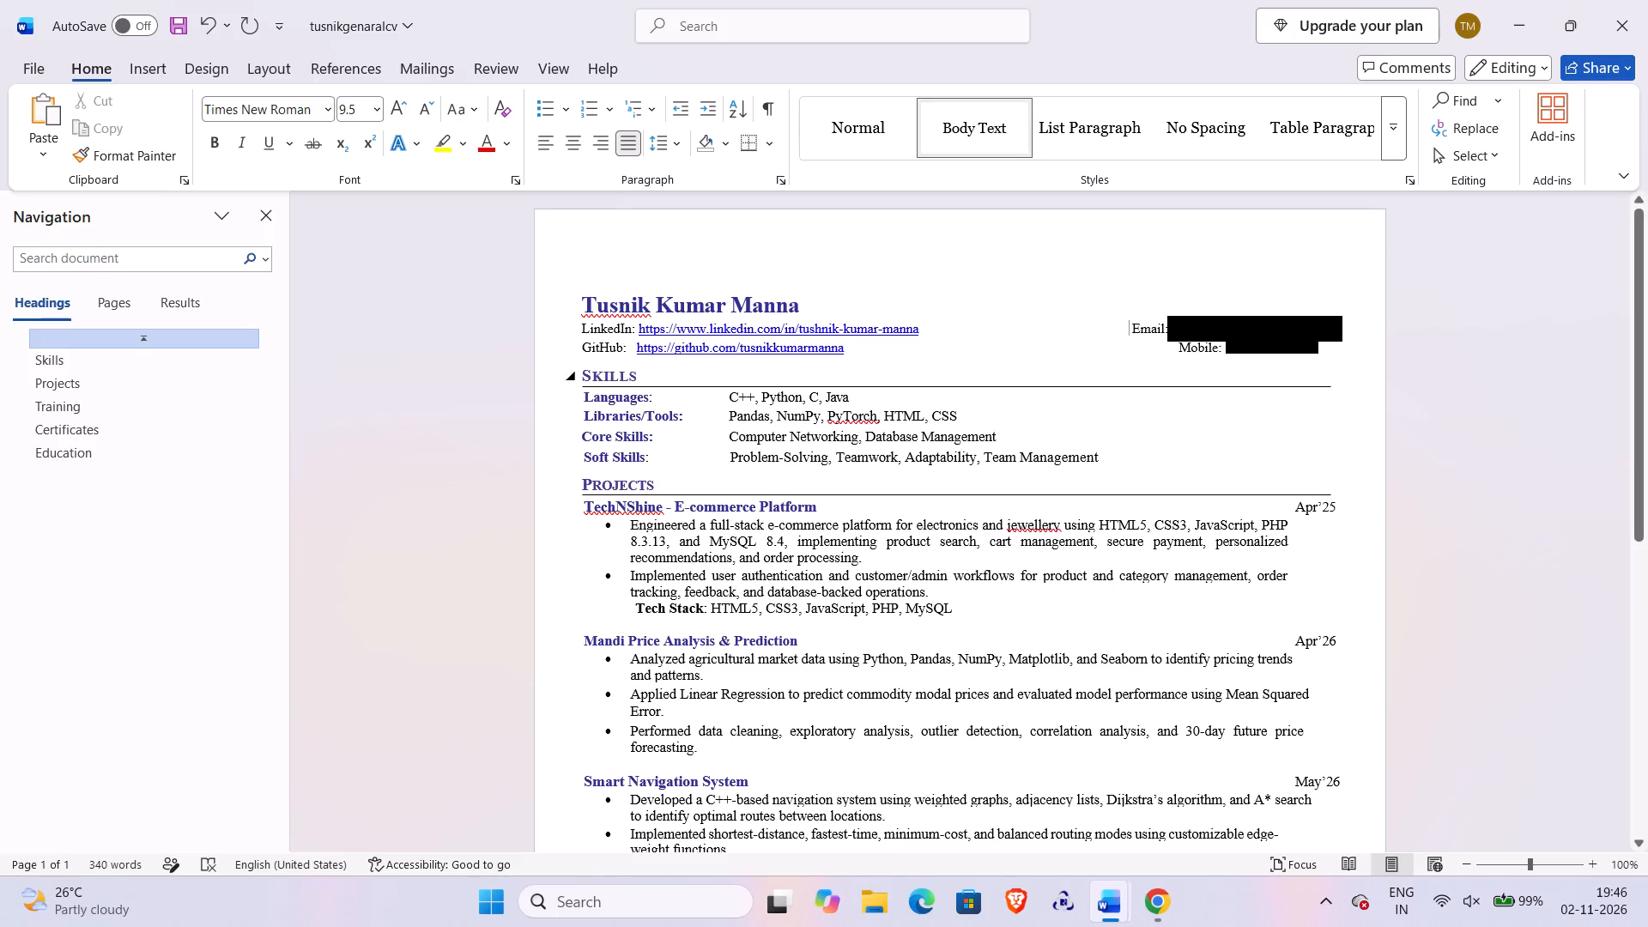
click(1171, 346)
key(space)
key(space)
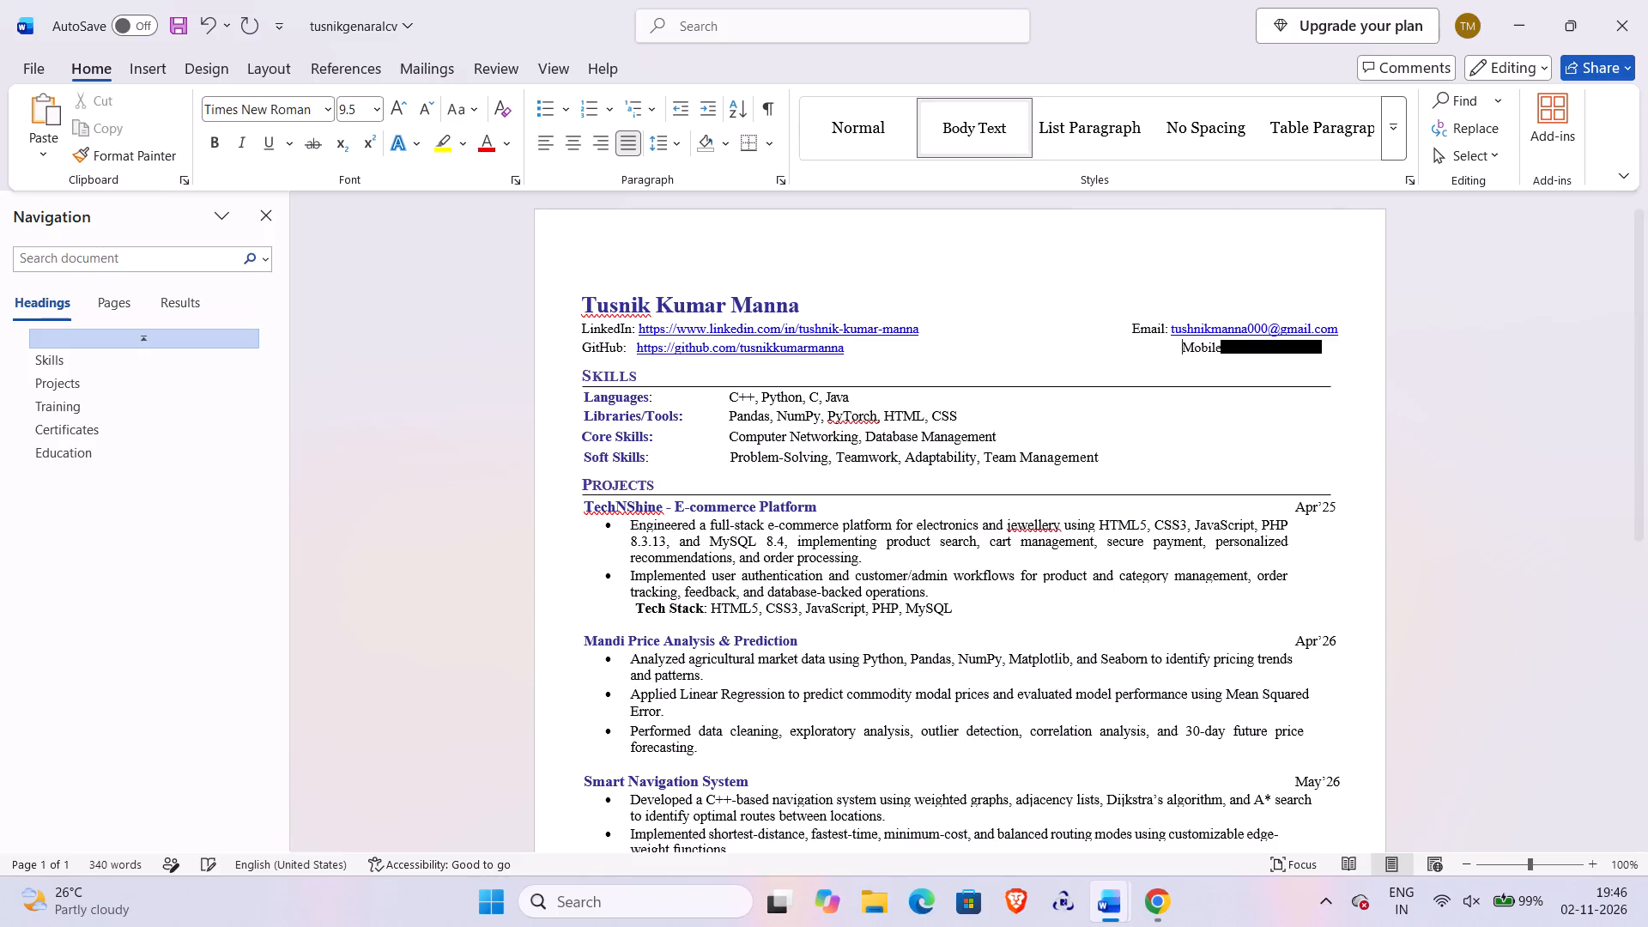
key(space)
key(space)
key(space)
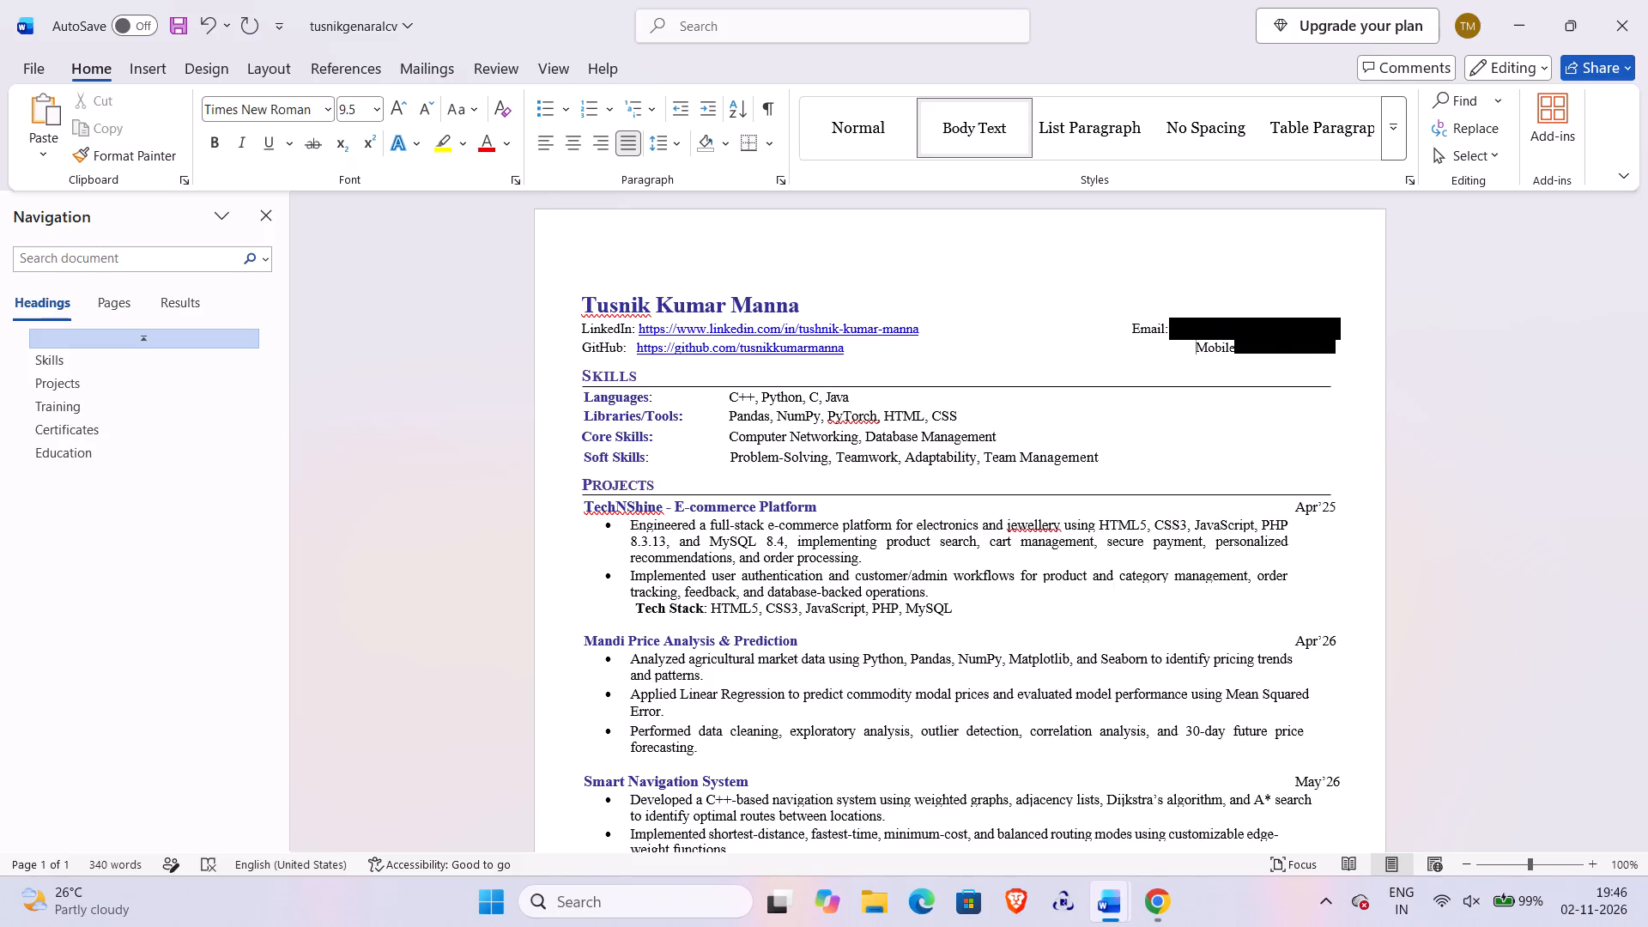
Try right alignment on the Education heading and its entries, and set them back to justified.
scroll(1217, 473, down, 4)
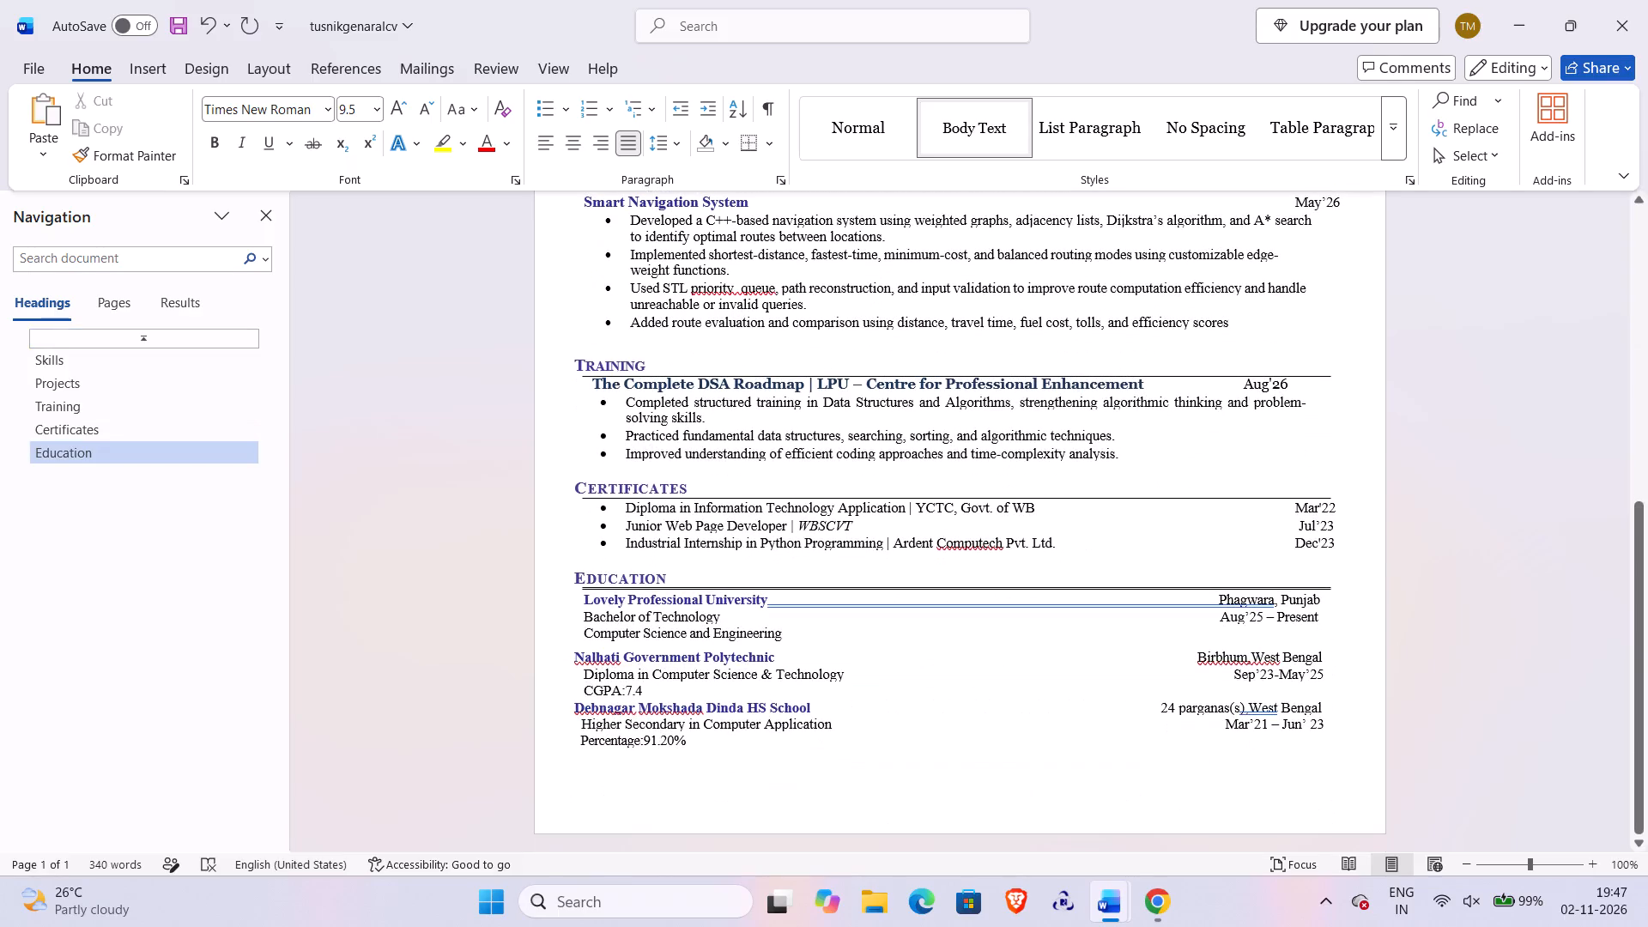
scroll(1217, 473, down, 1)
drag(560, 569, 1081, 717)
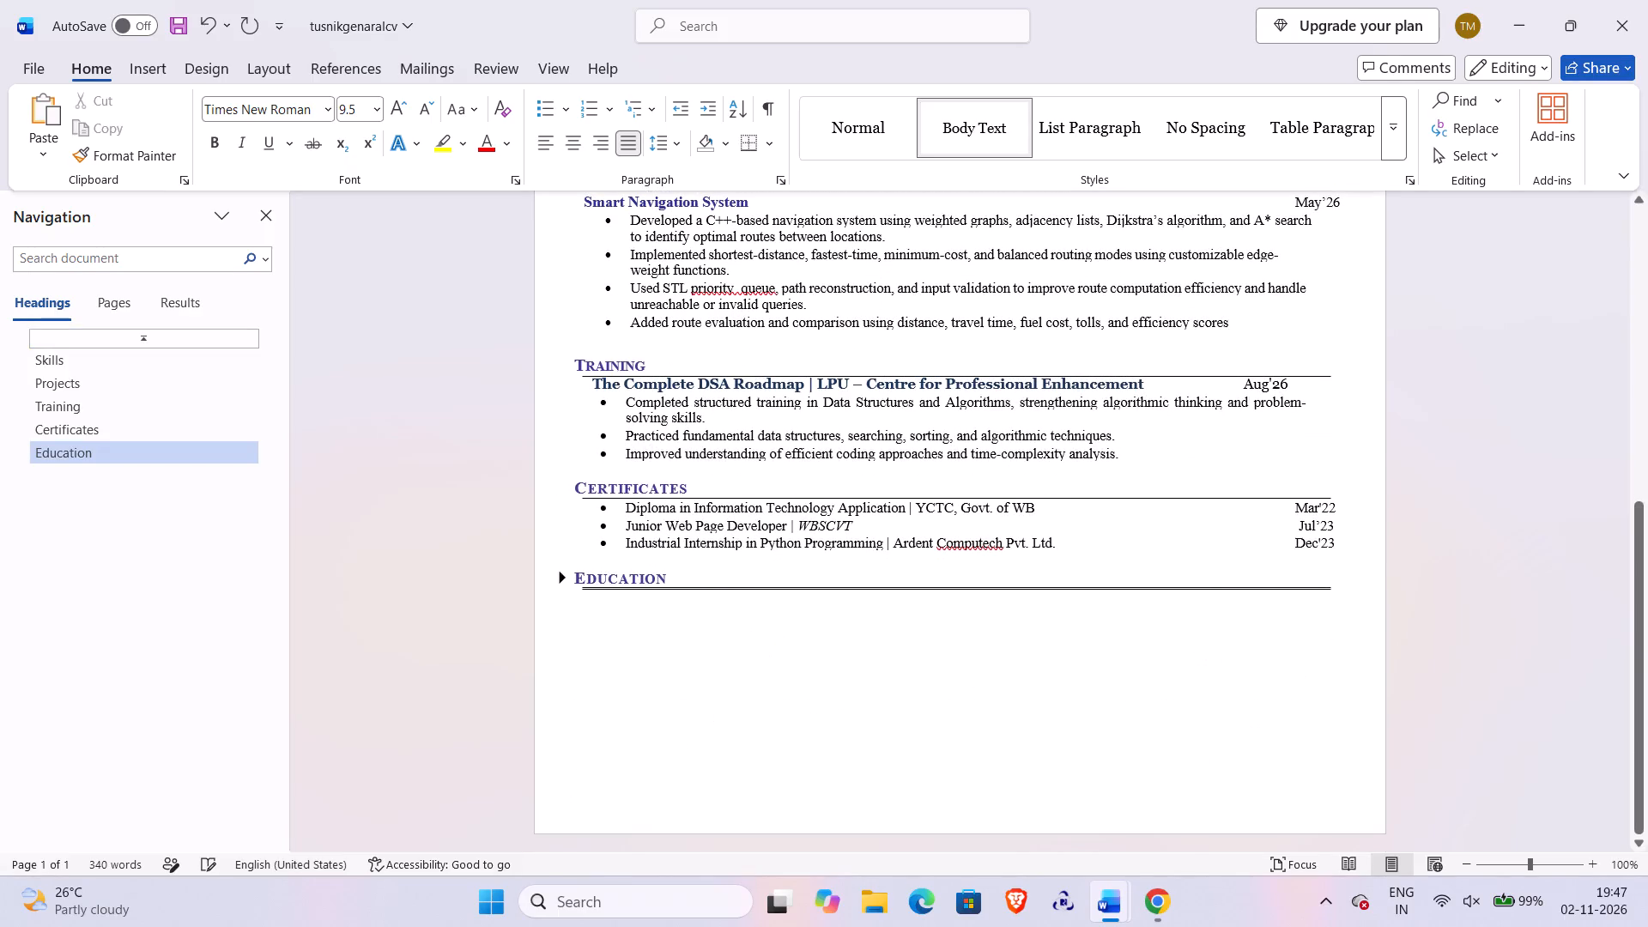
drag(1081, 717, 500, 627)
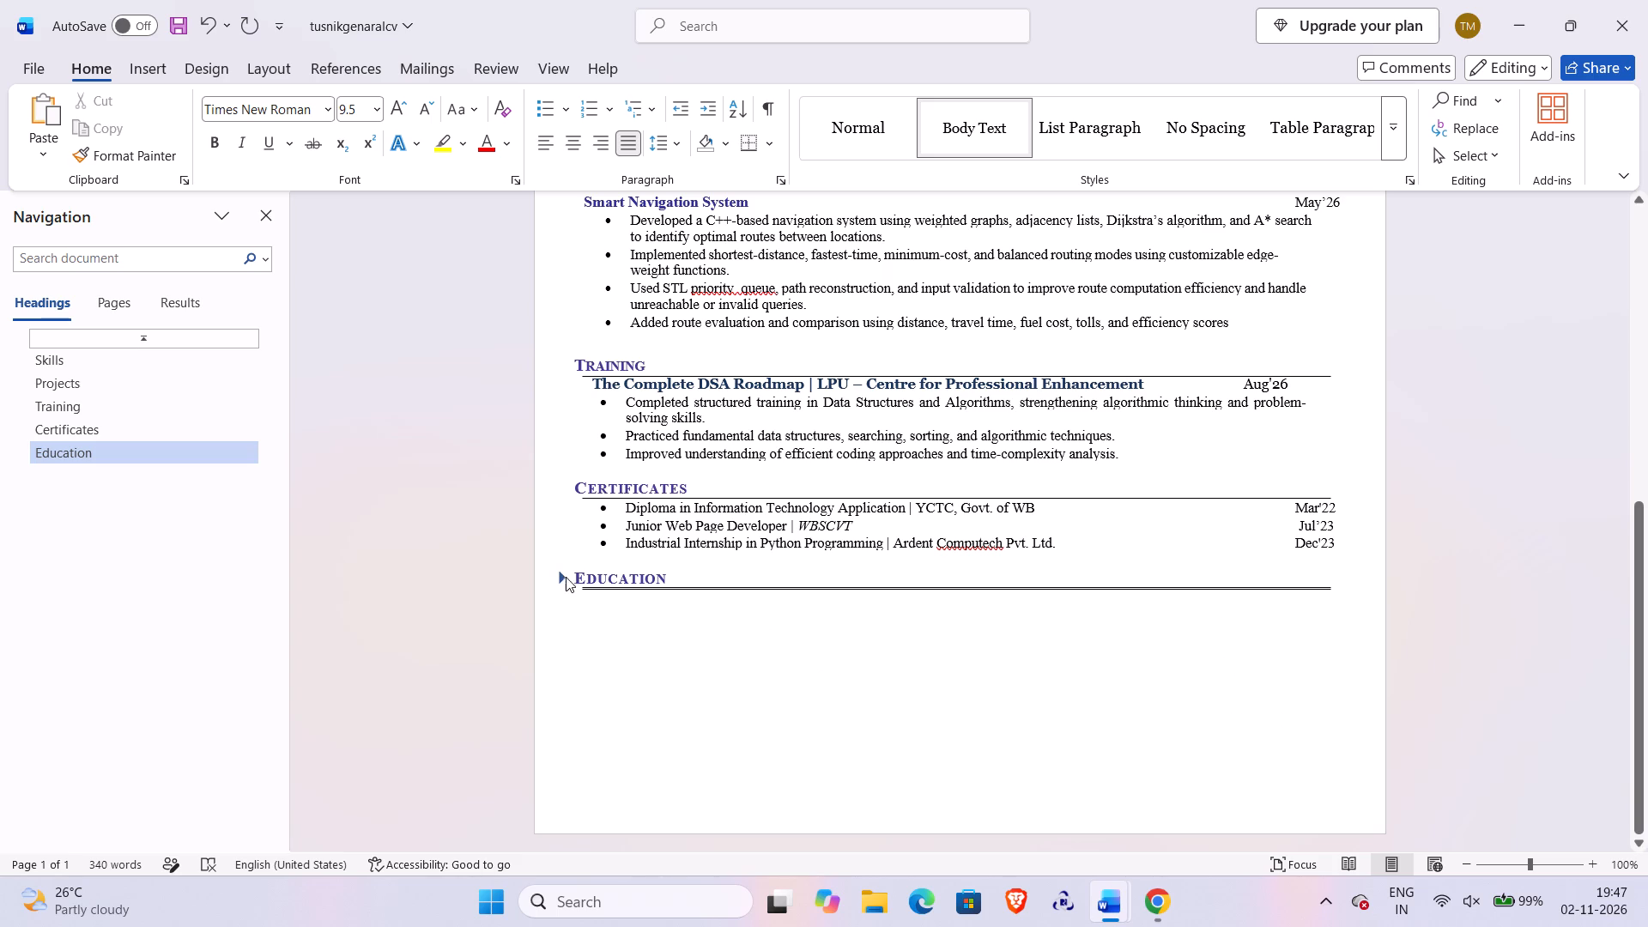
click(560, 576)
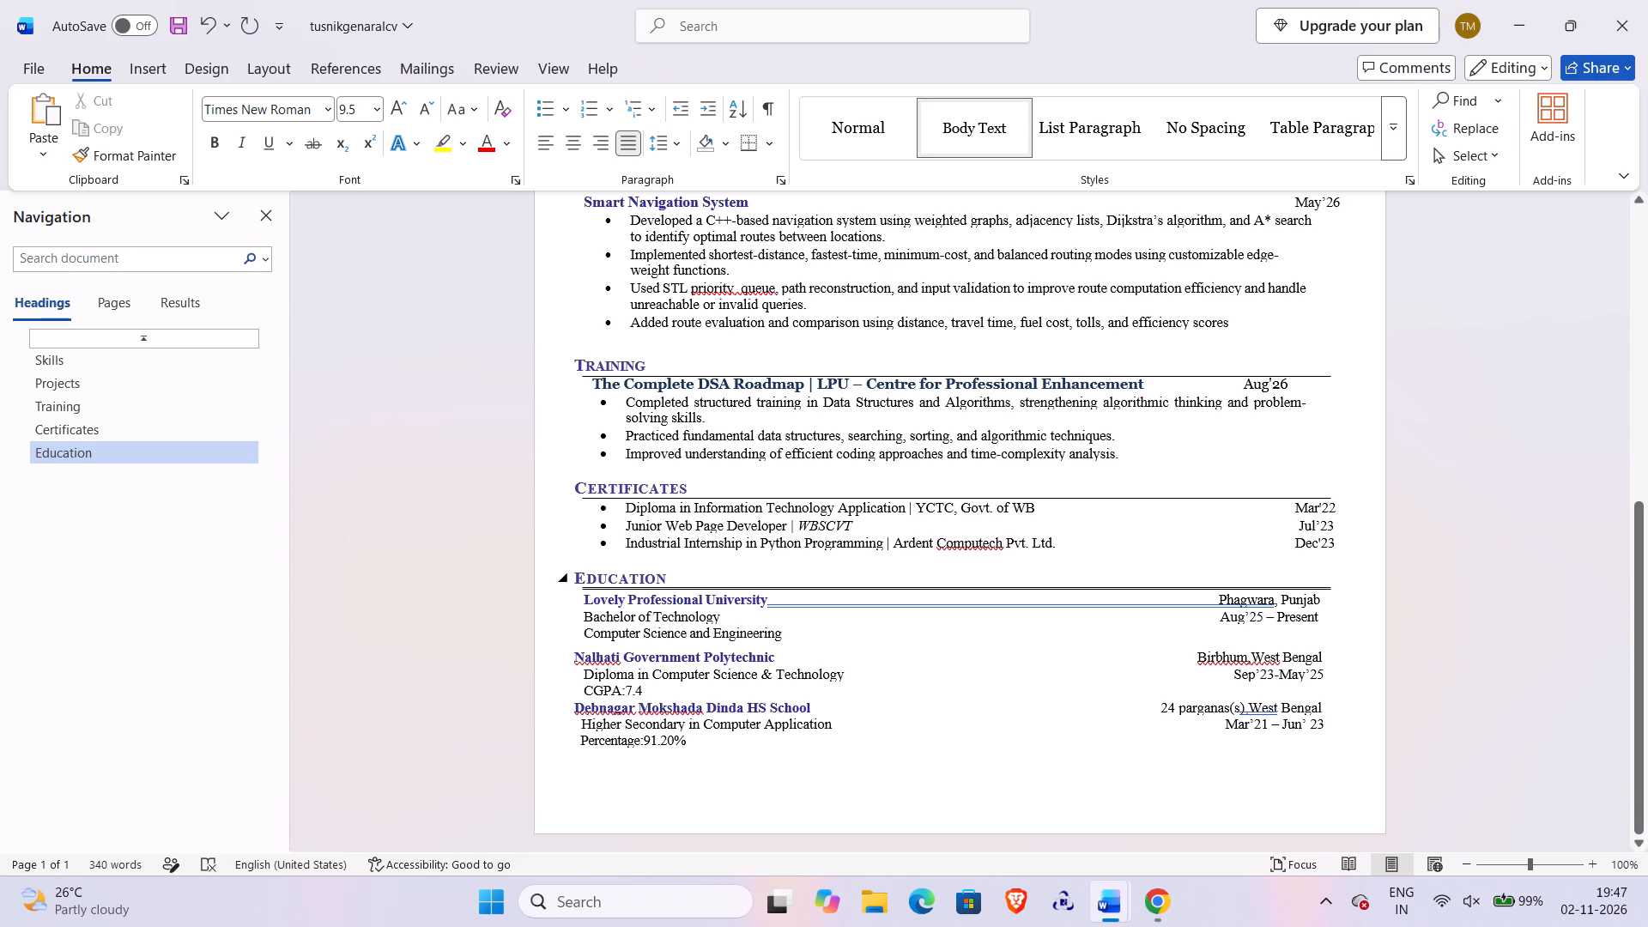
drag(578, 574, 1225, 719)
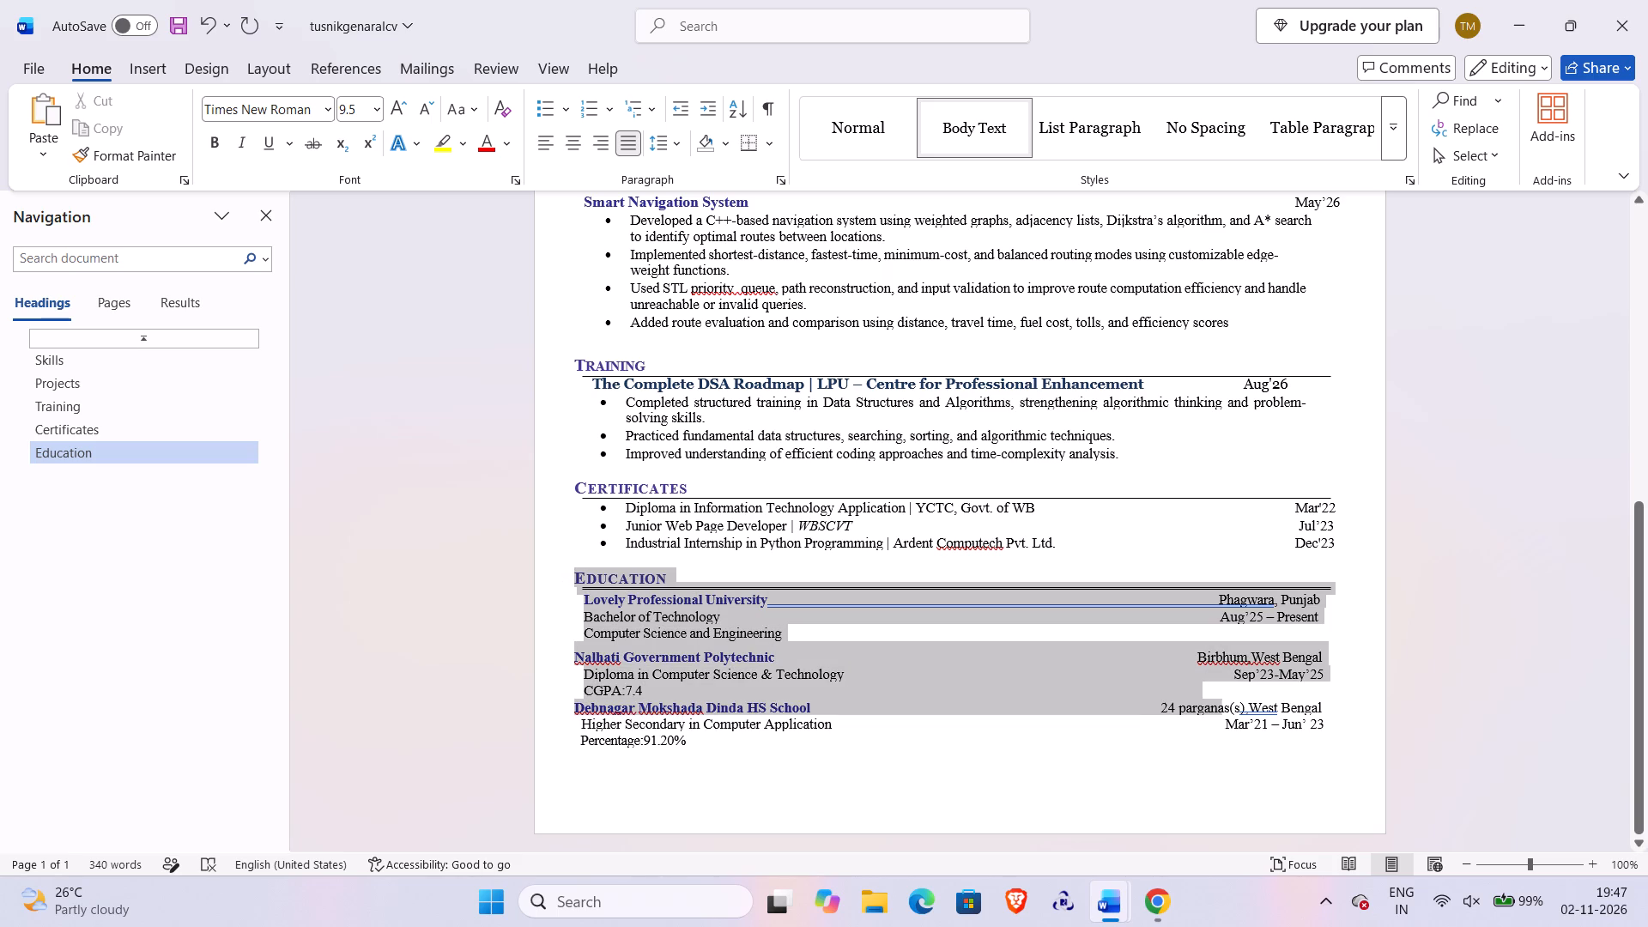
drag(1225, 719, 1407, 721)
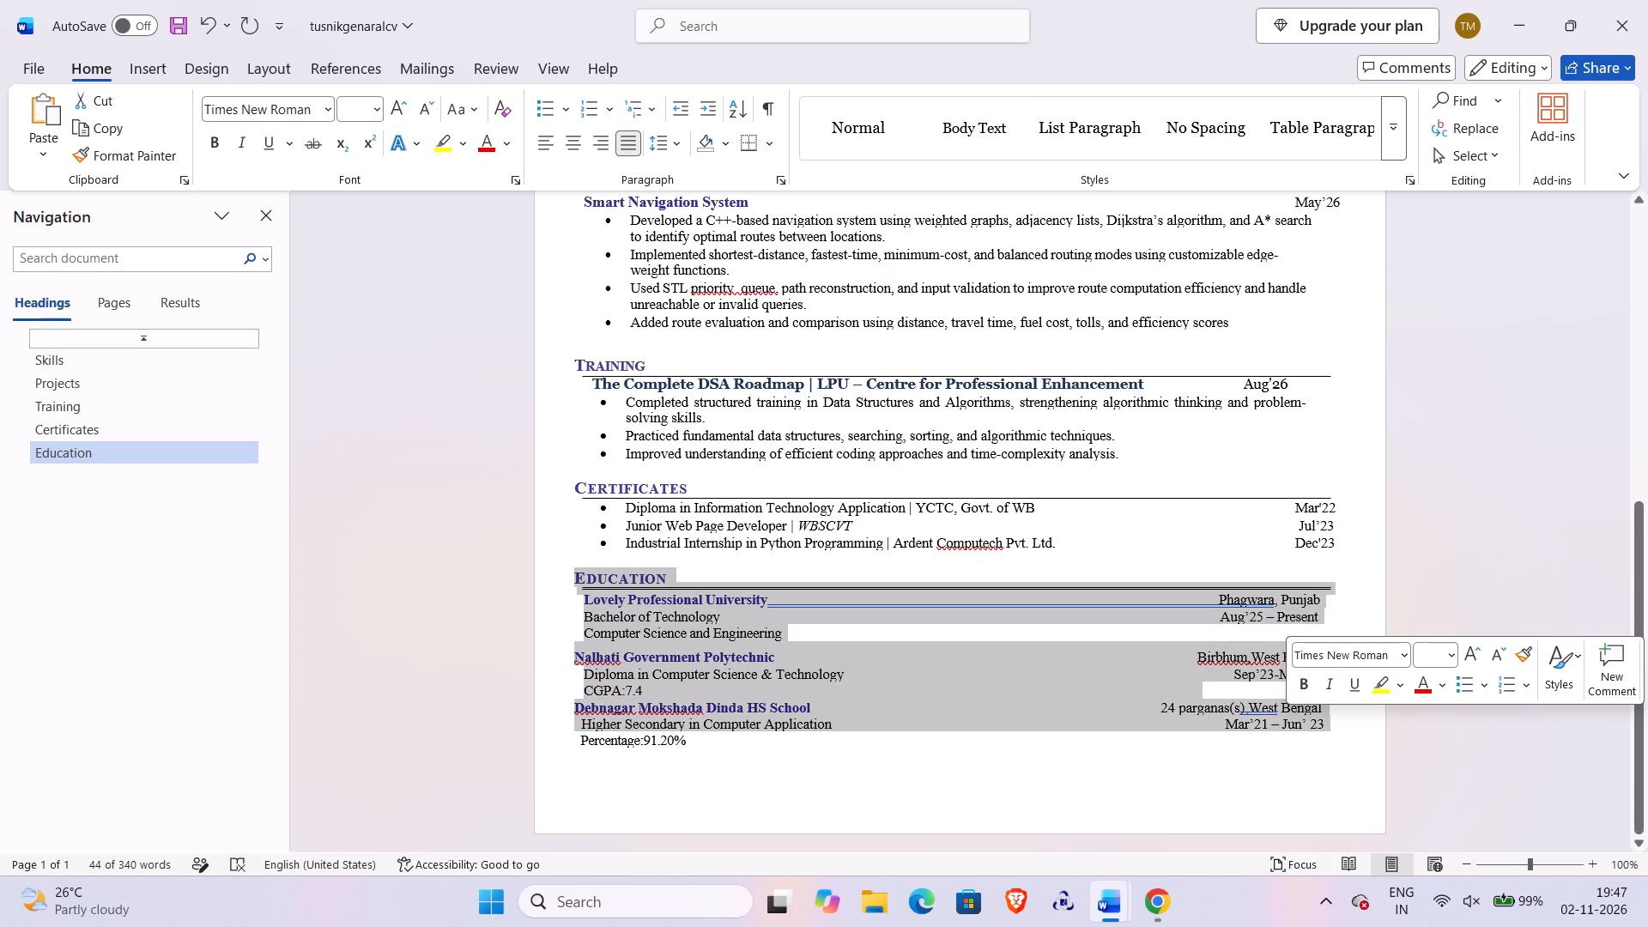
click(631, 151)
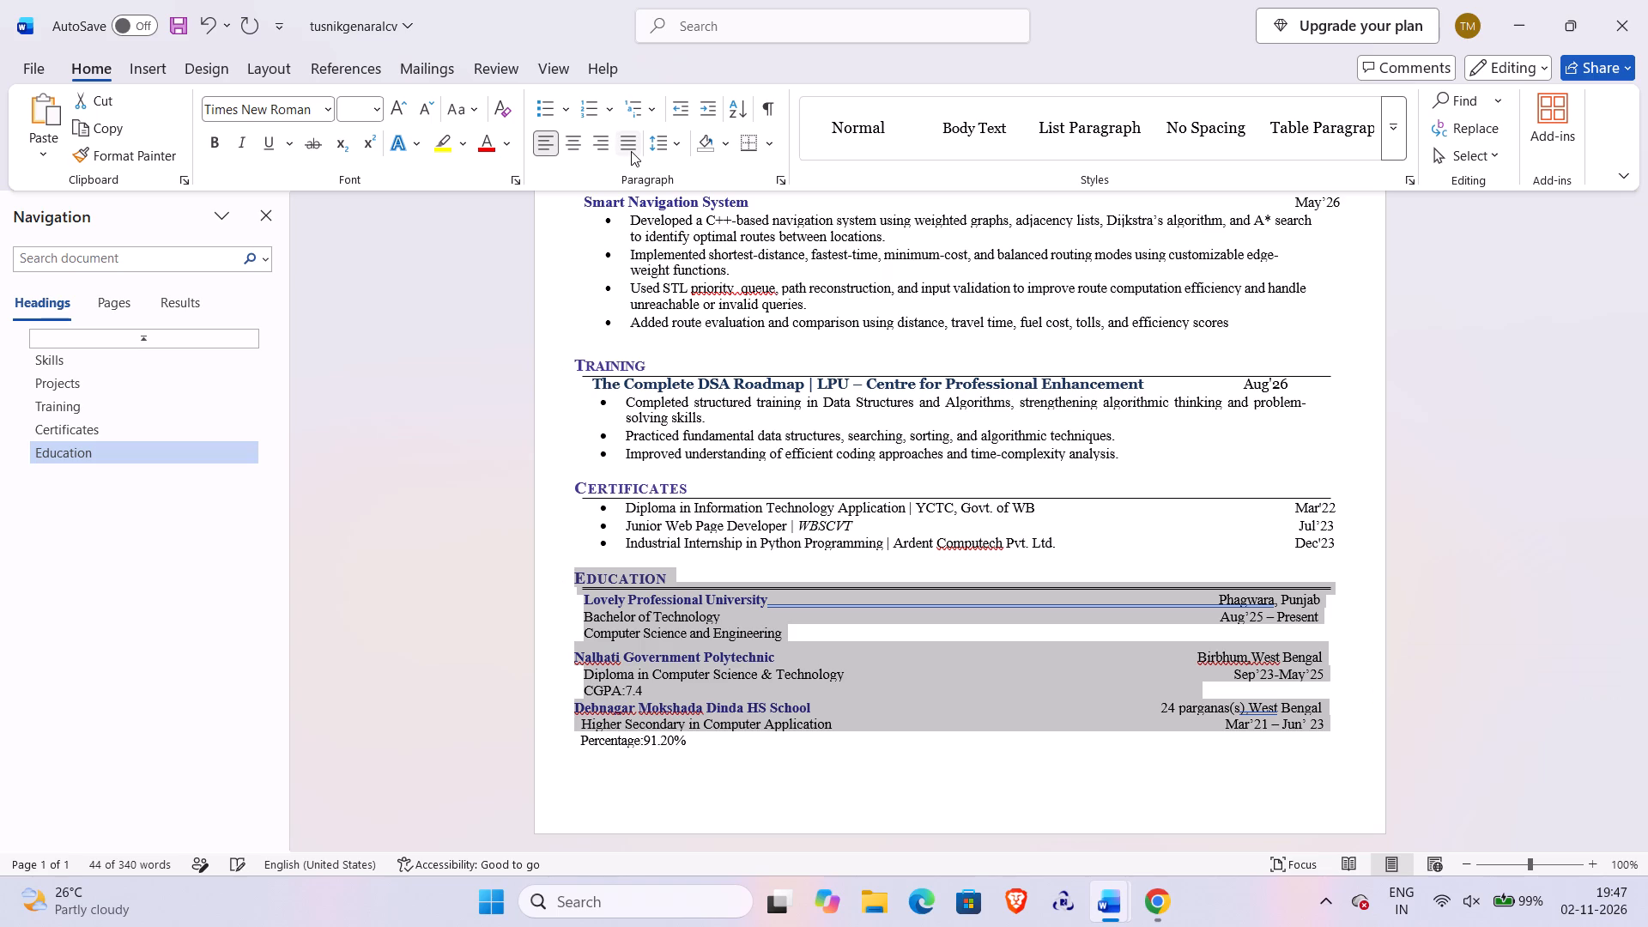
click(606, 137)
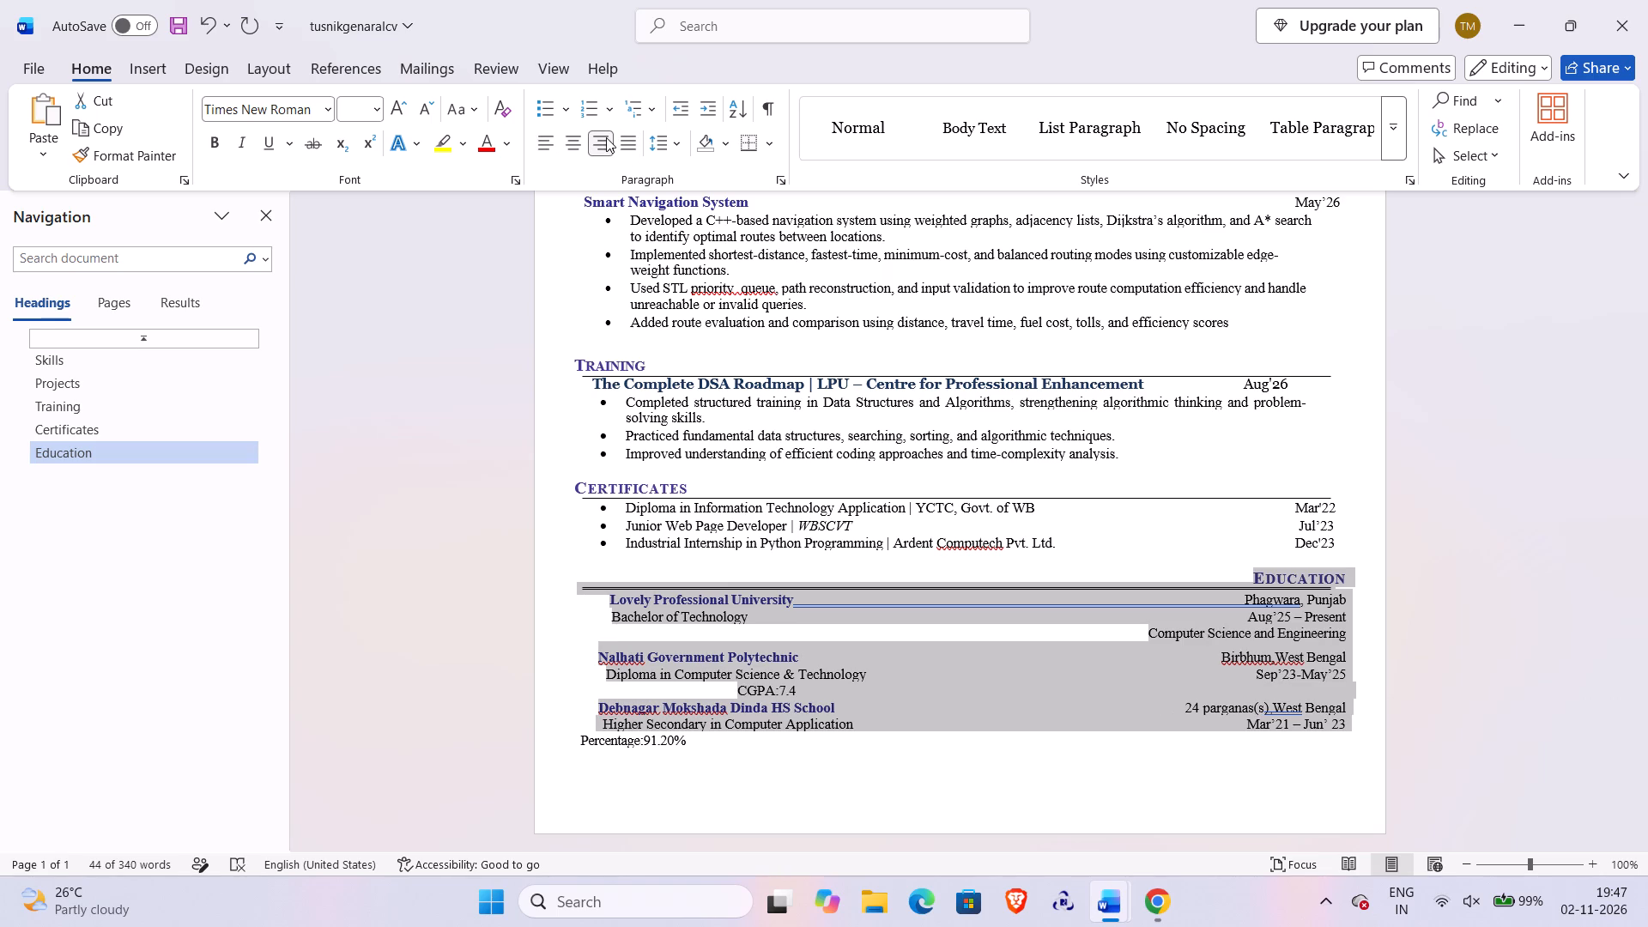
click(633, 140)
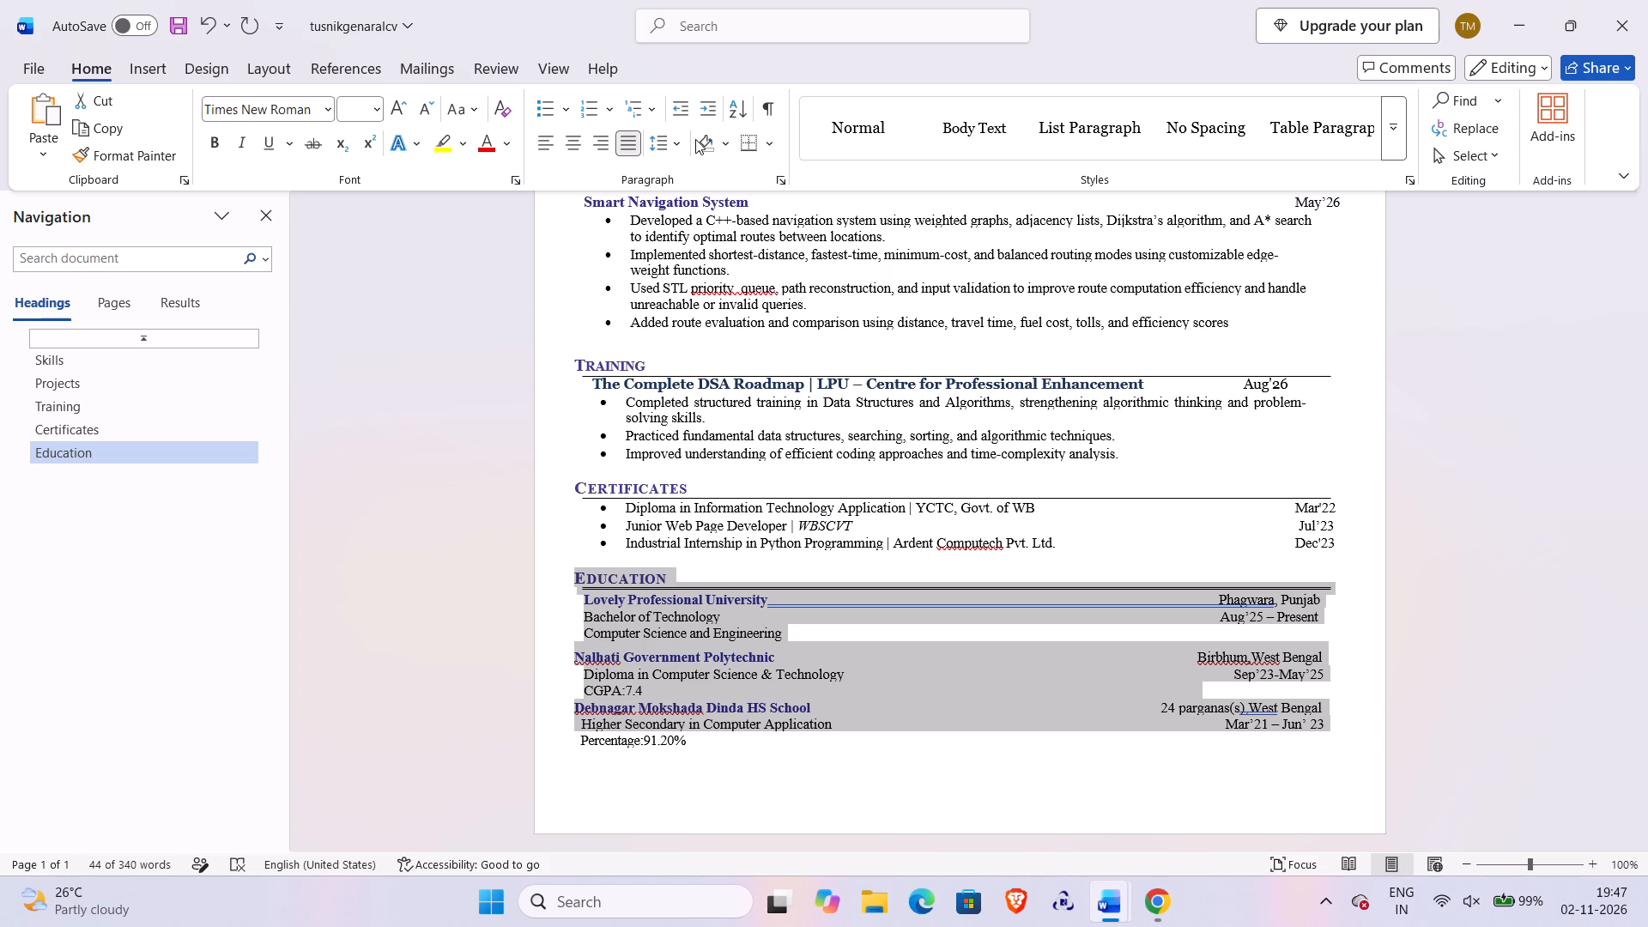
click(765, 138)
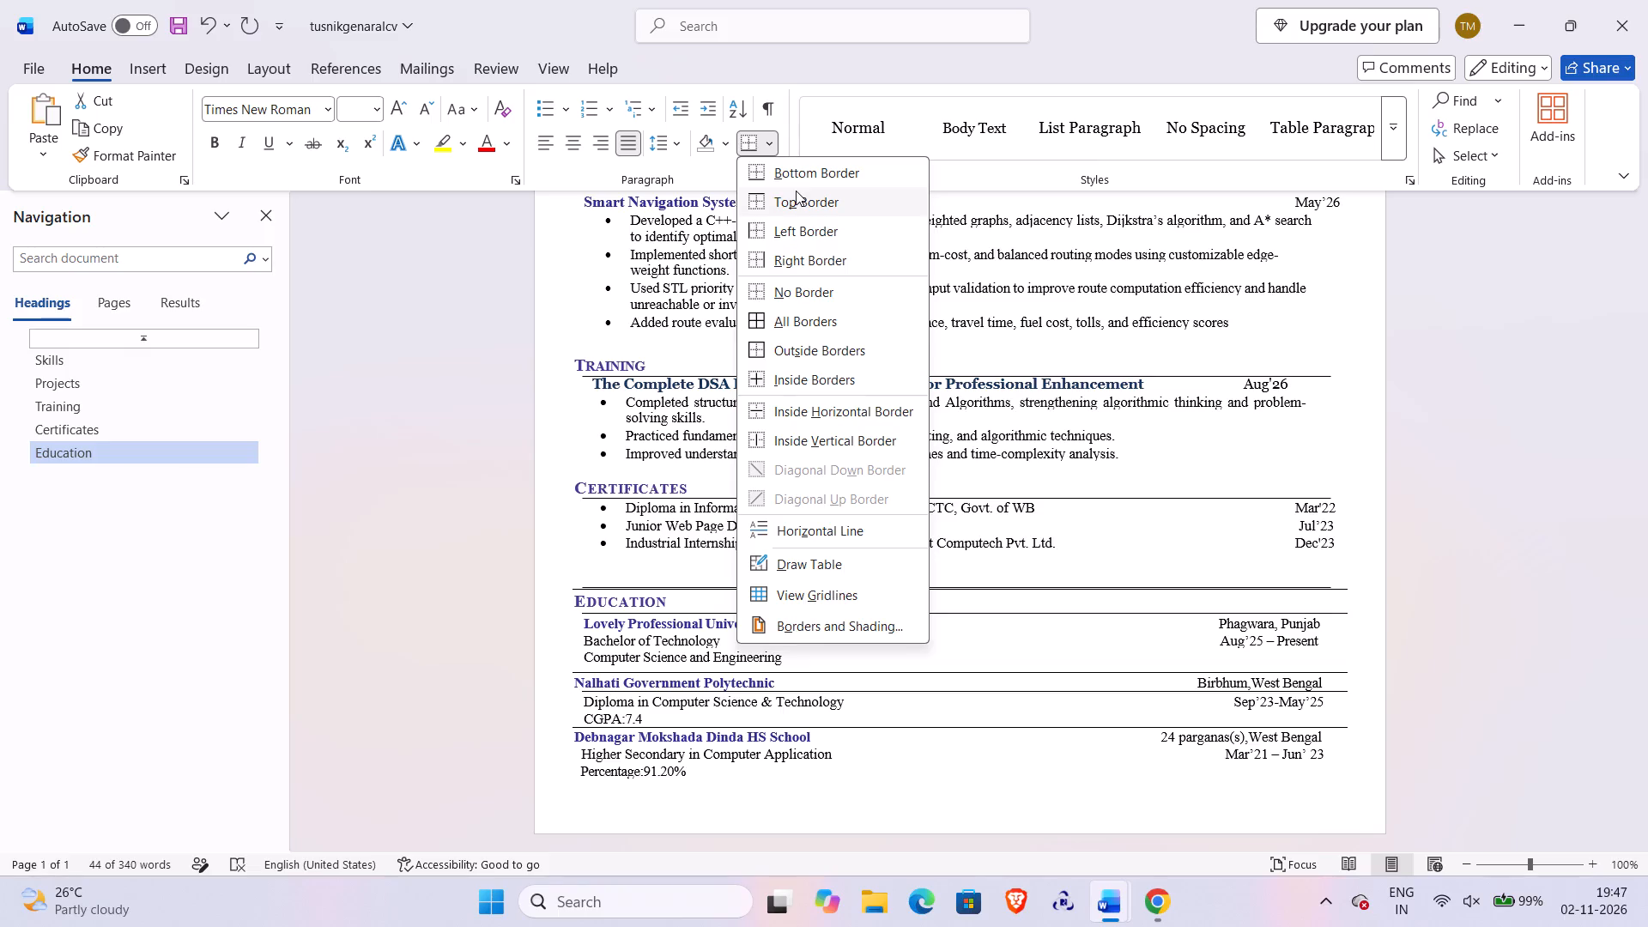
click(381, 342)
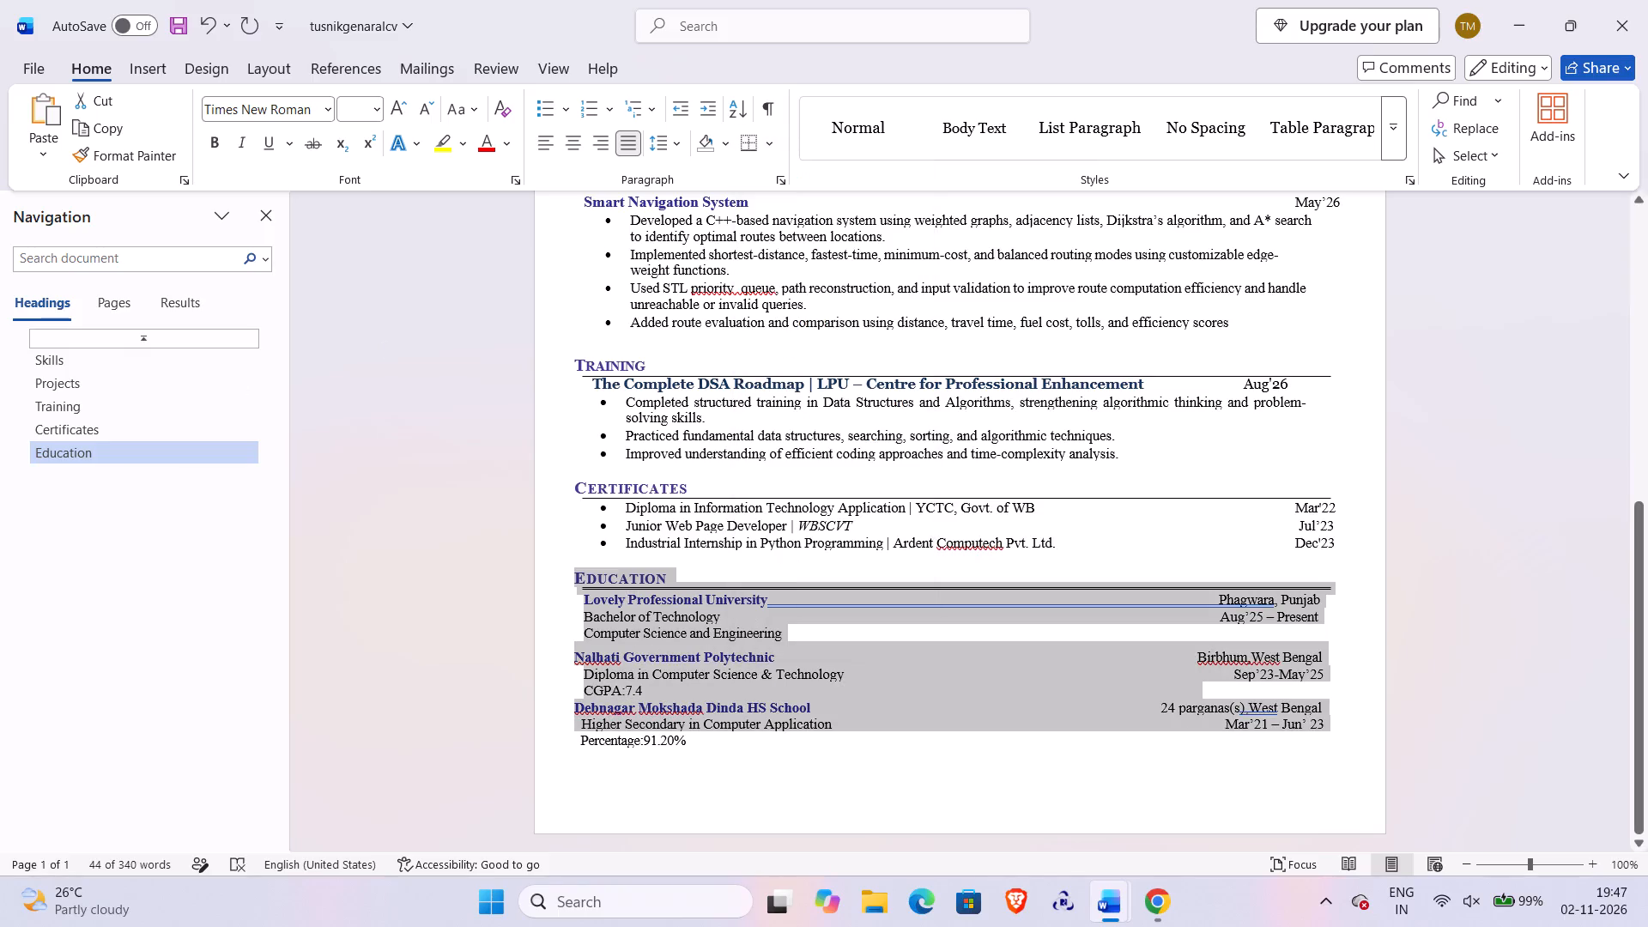
Left-align all the entries under the Education heading, from Lovely Professional University down to the Percentage line.
scroll(864, 519, up, 2)
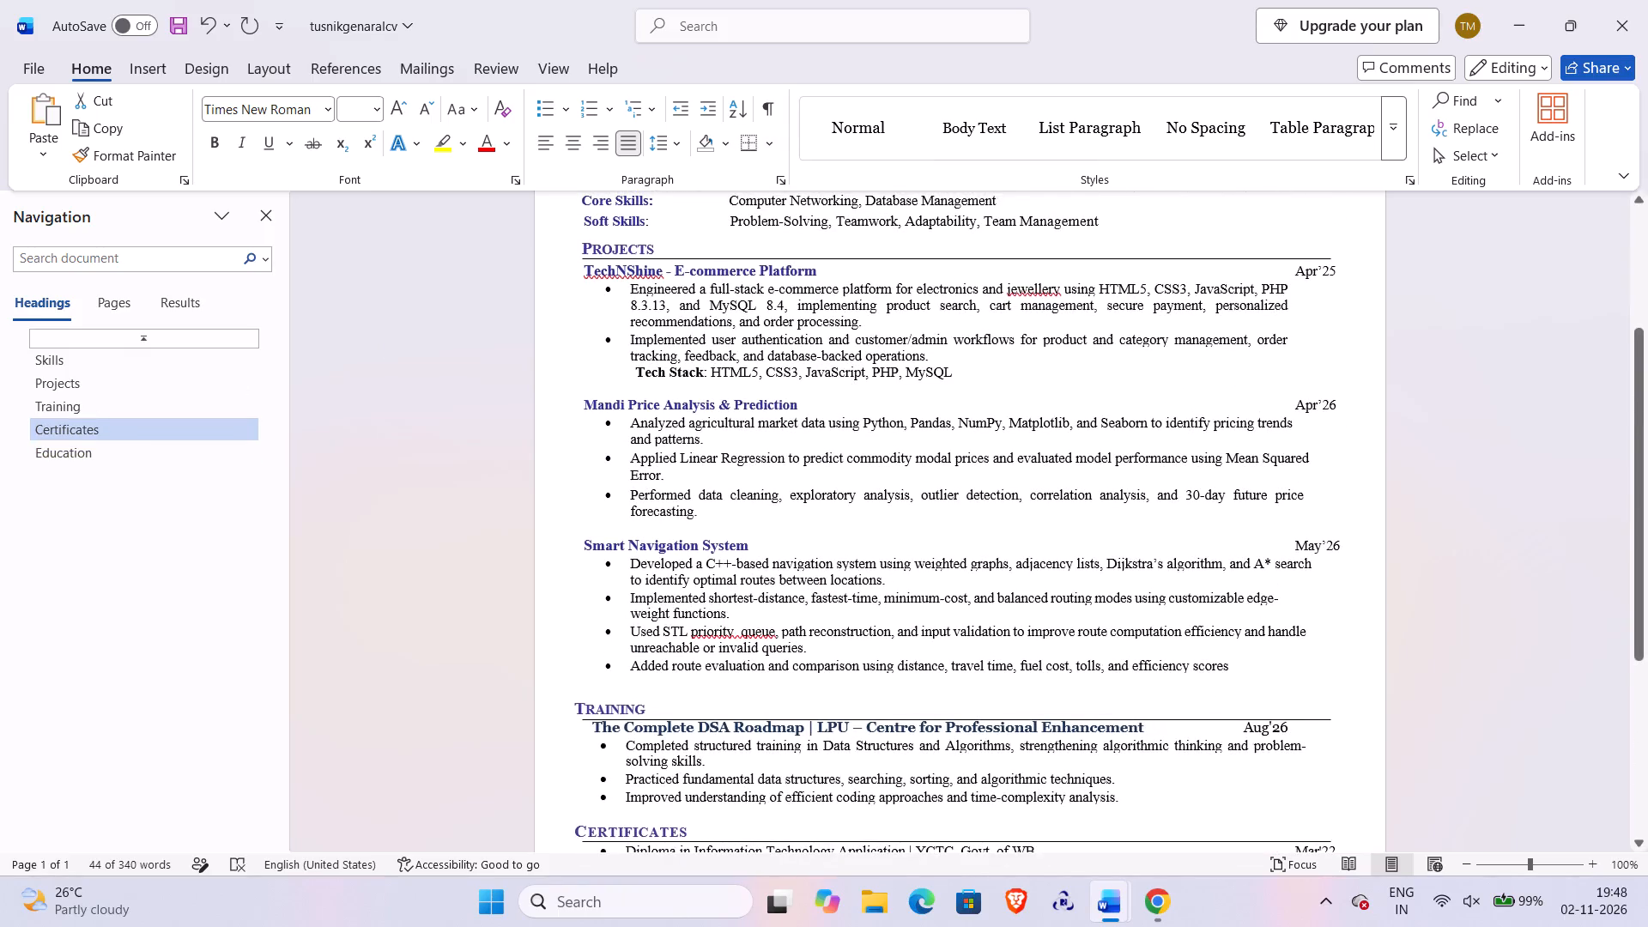
scroll(864, 519, up, 3)
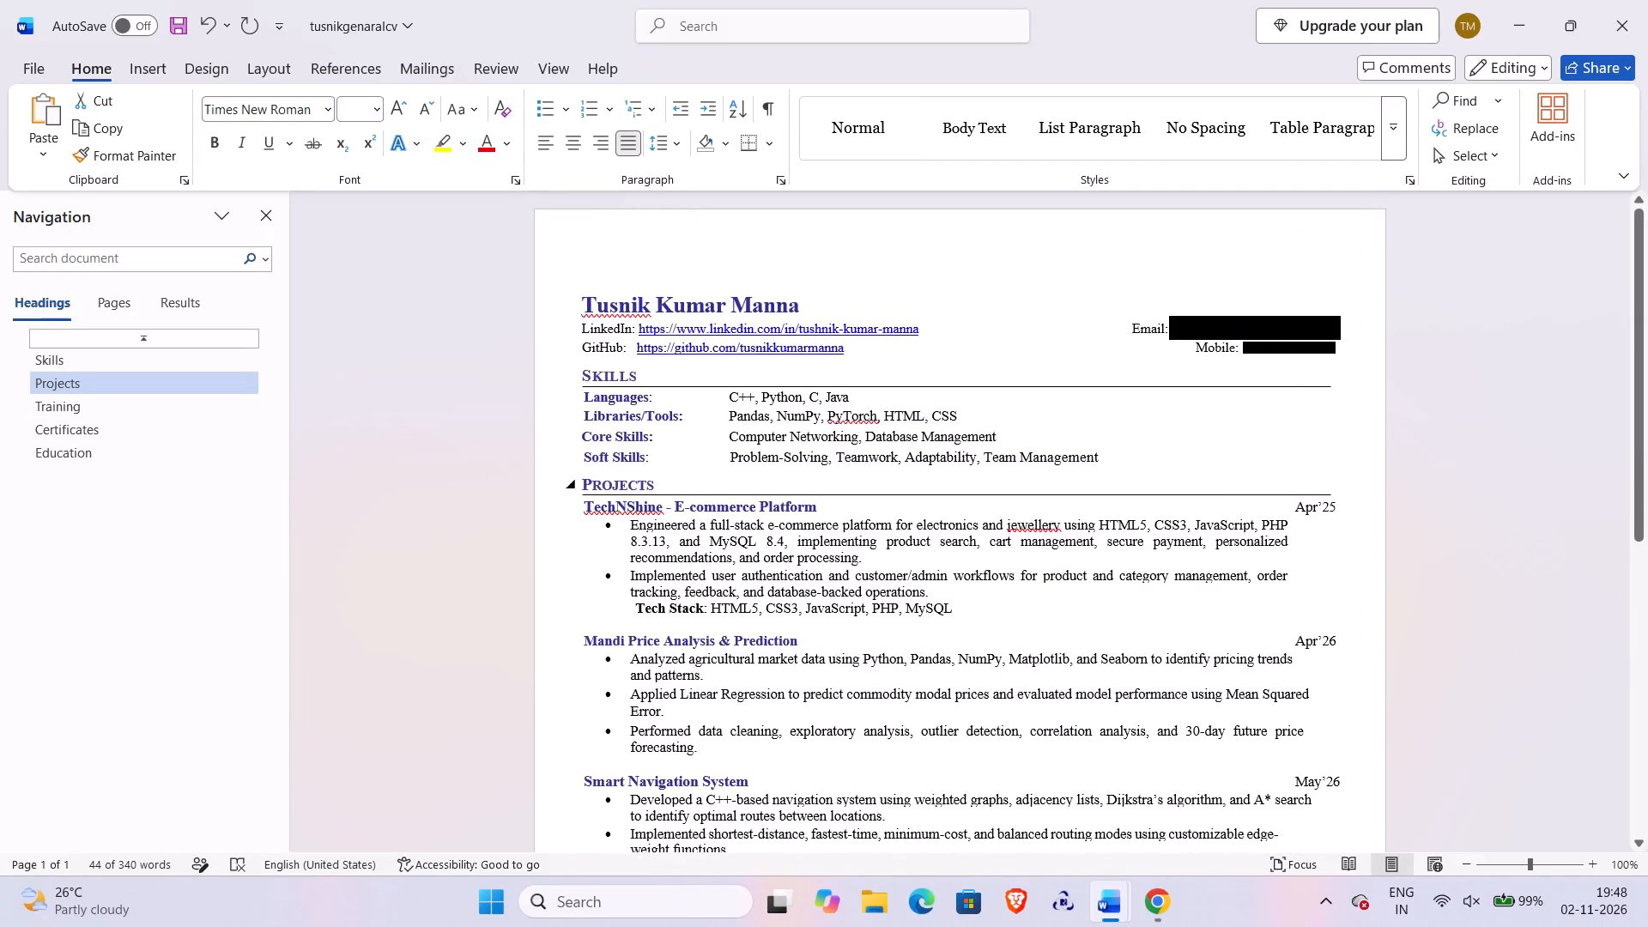
scroll(1163, 609, down, 4)
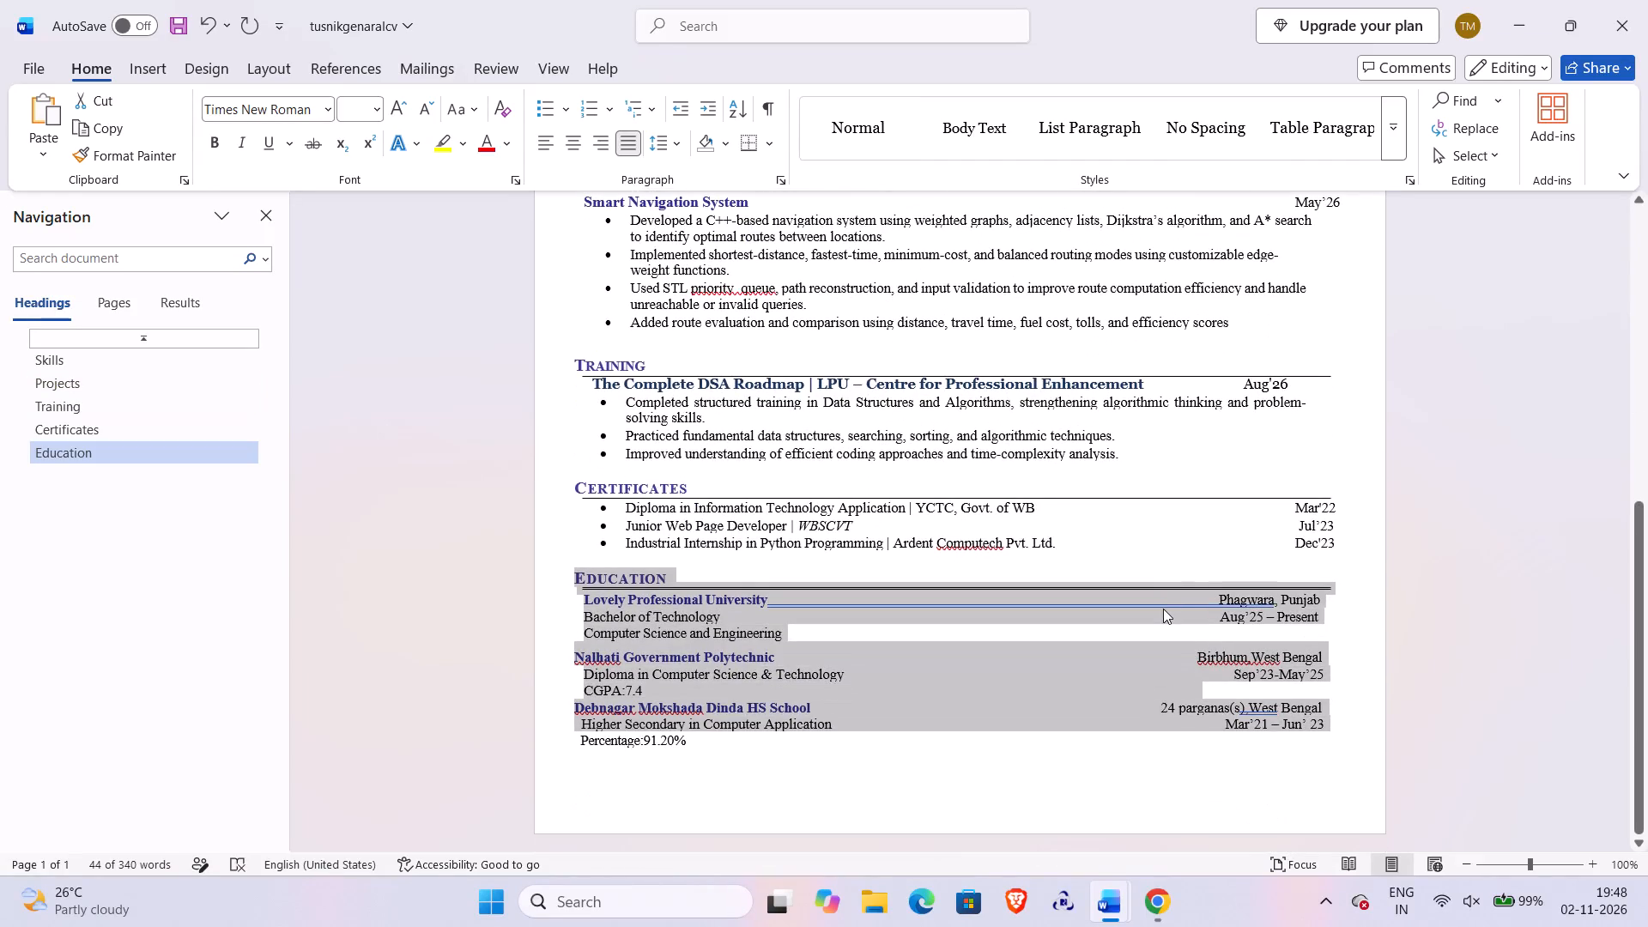
click(1203, 610)
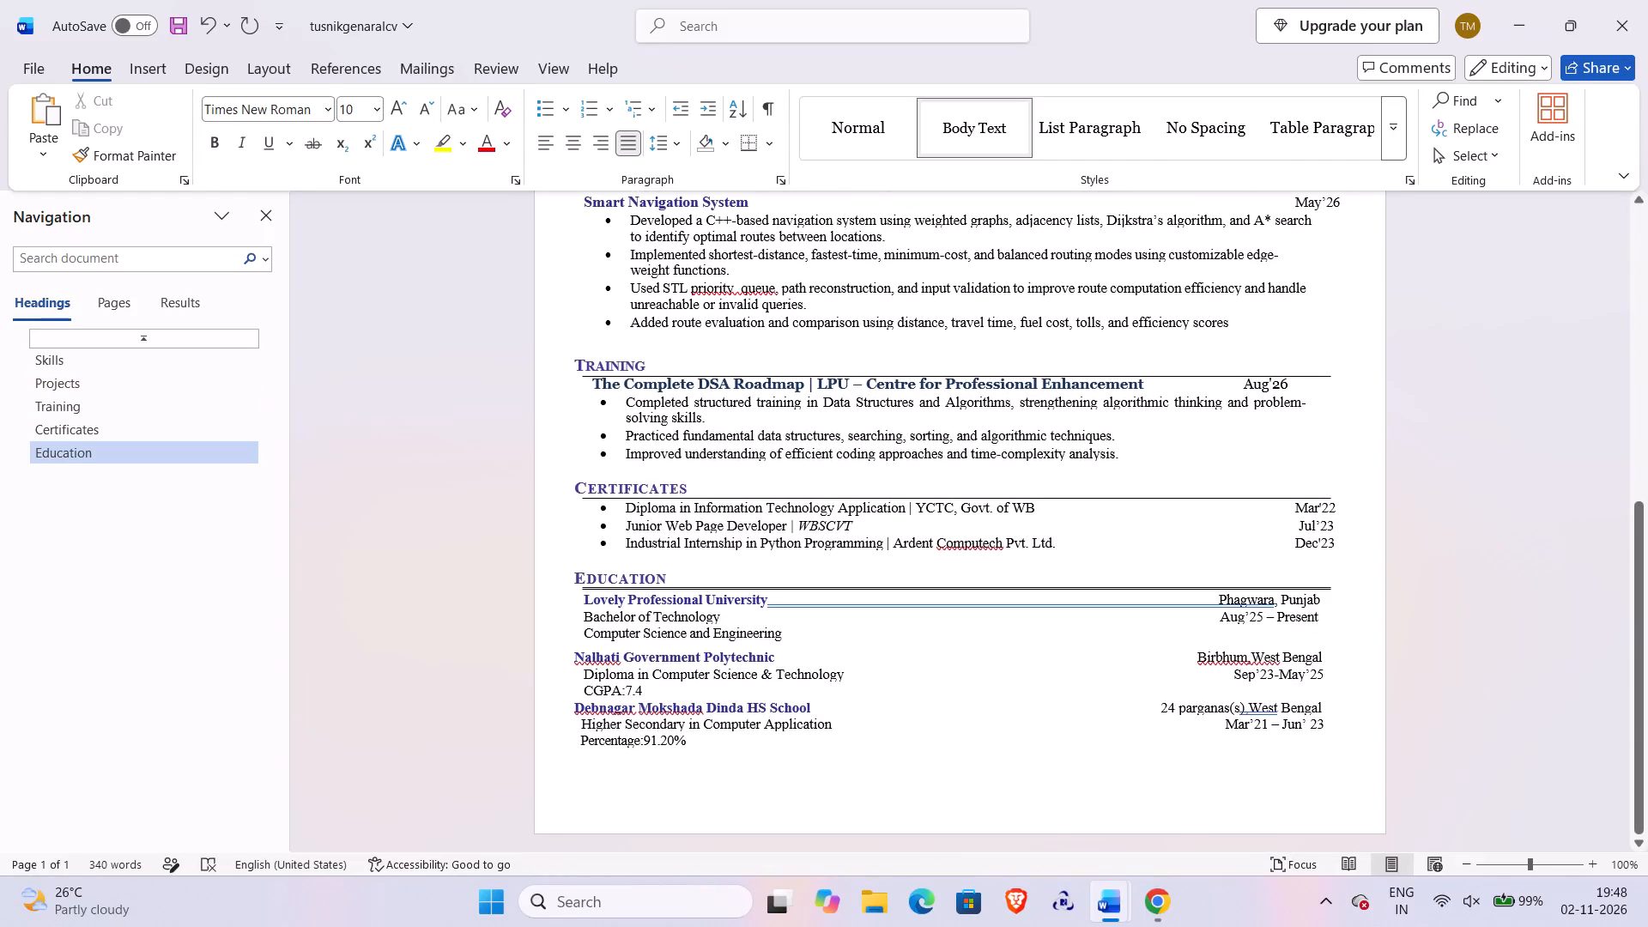
drag(571, 597, 1074, 753)
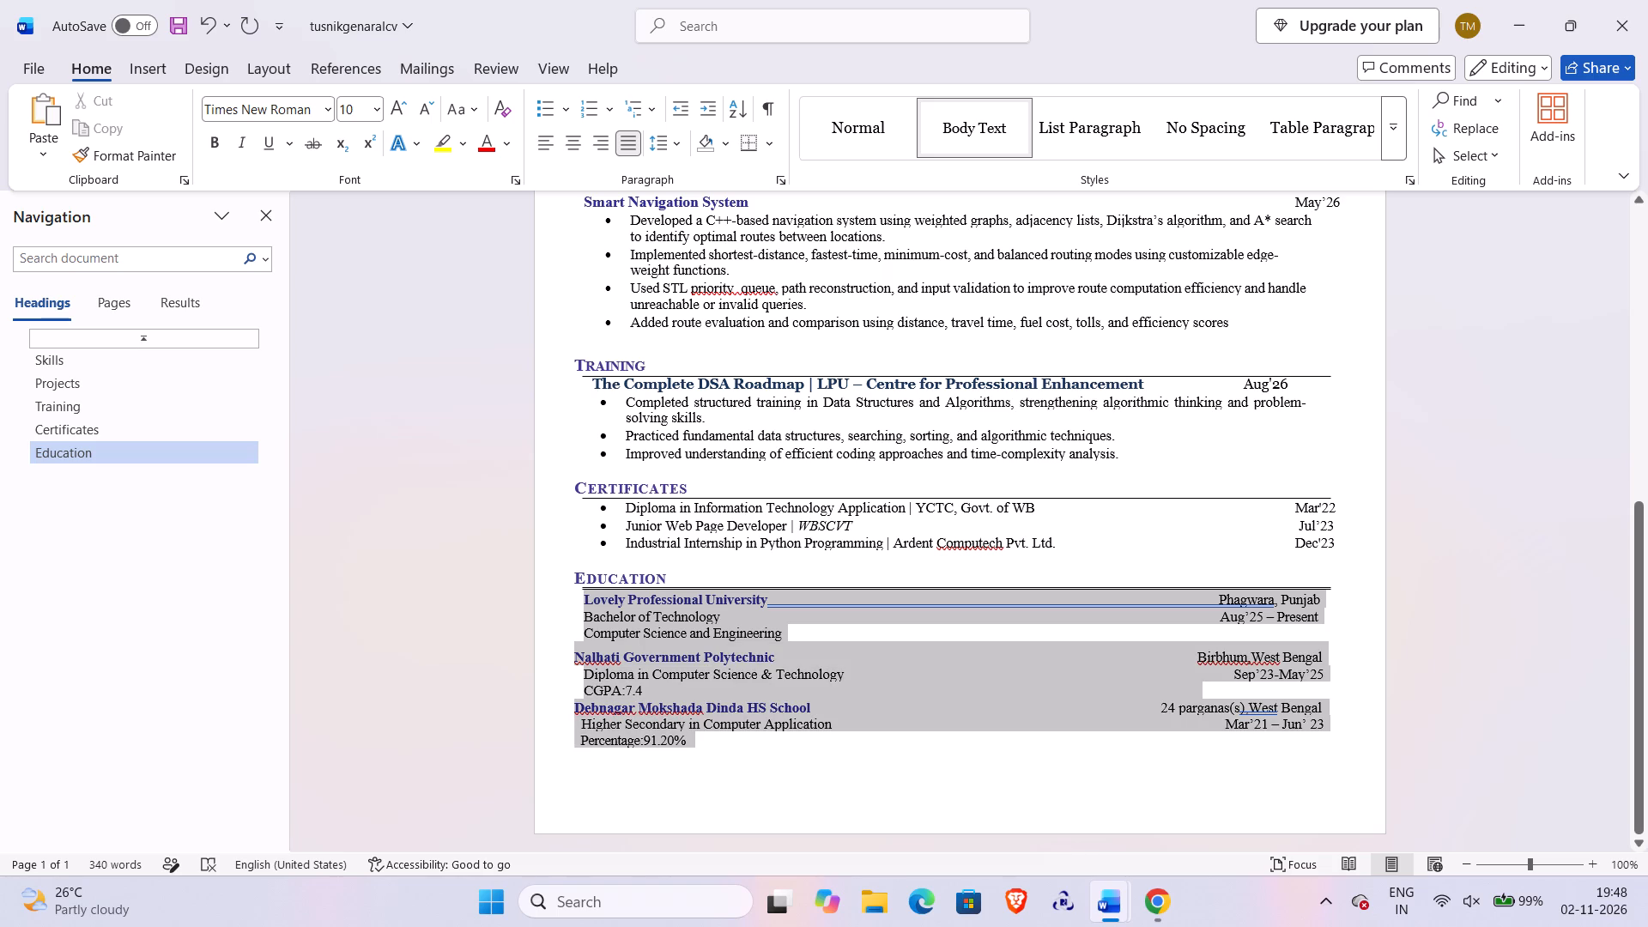
drag(1074, 753, 1121, 744)
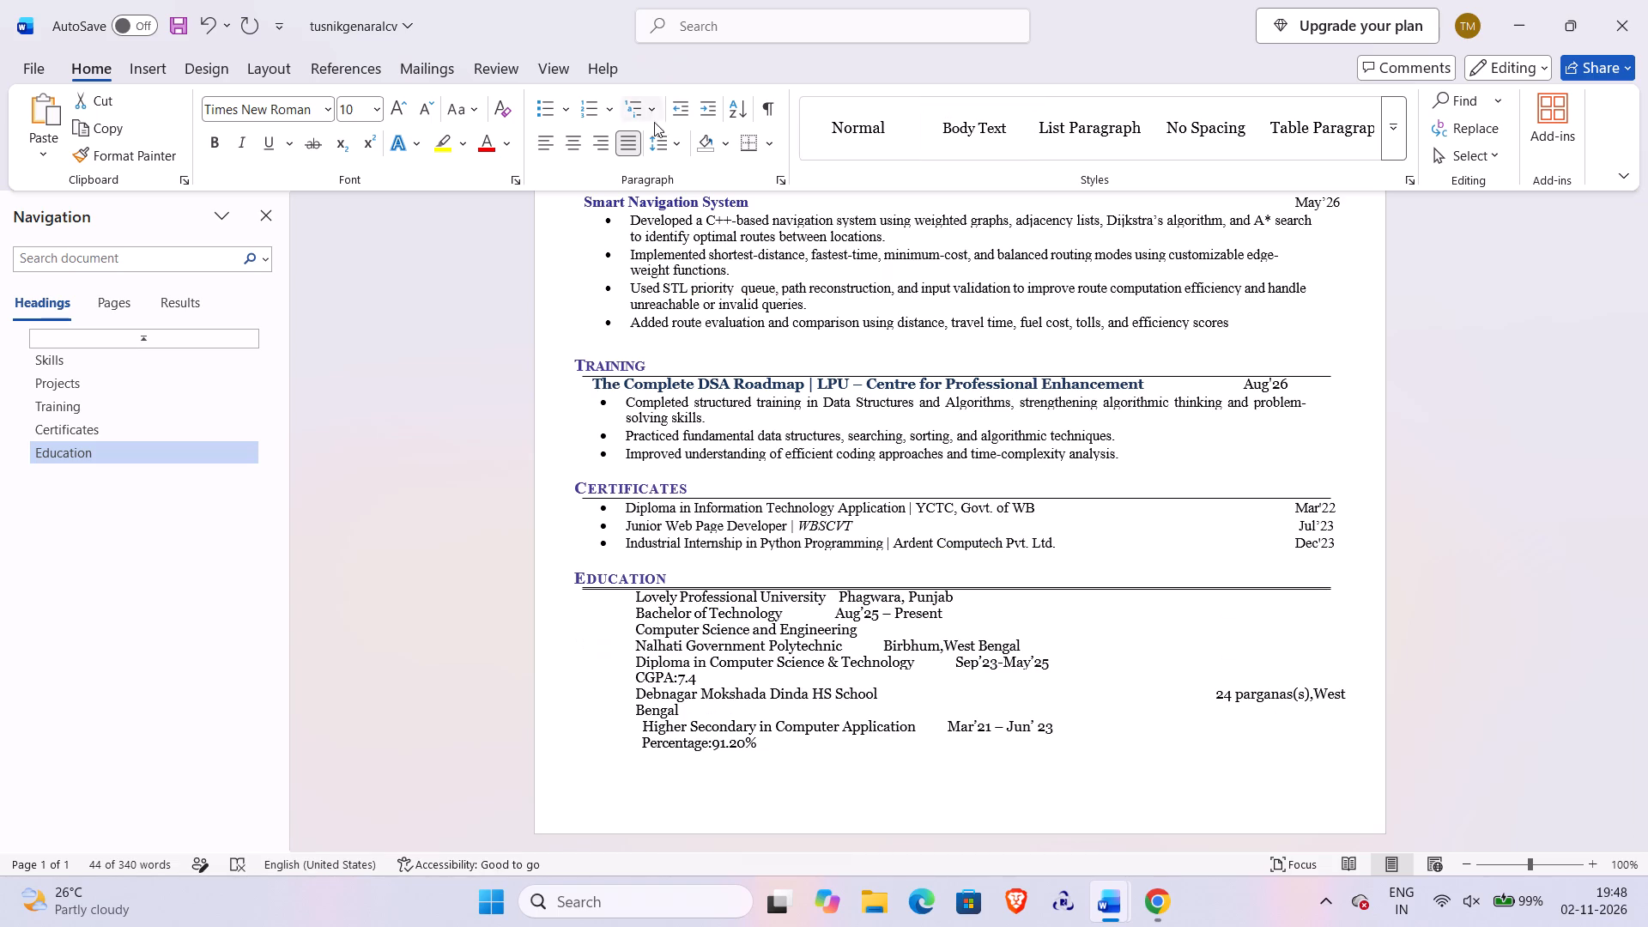
click(630, 139)
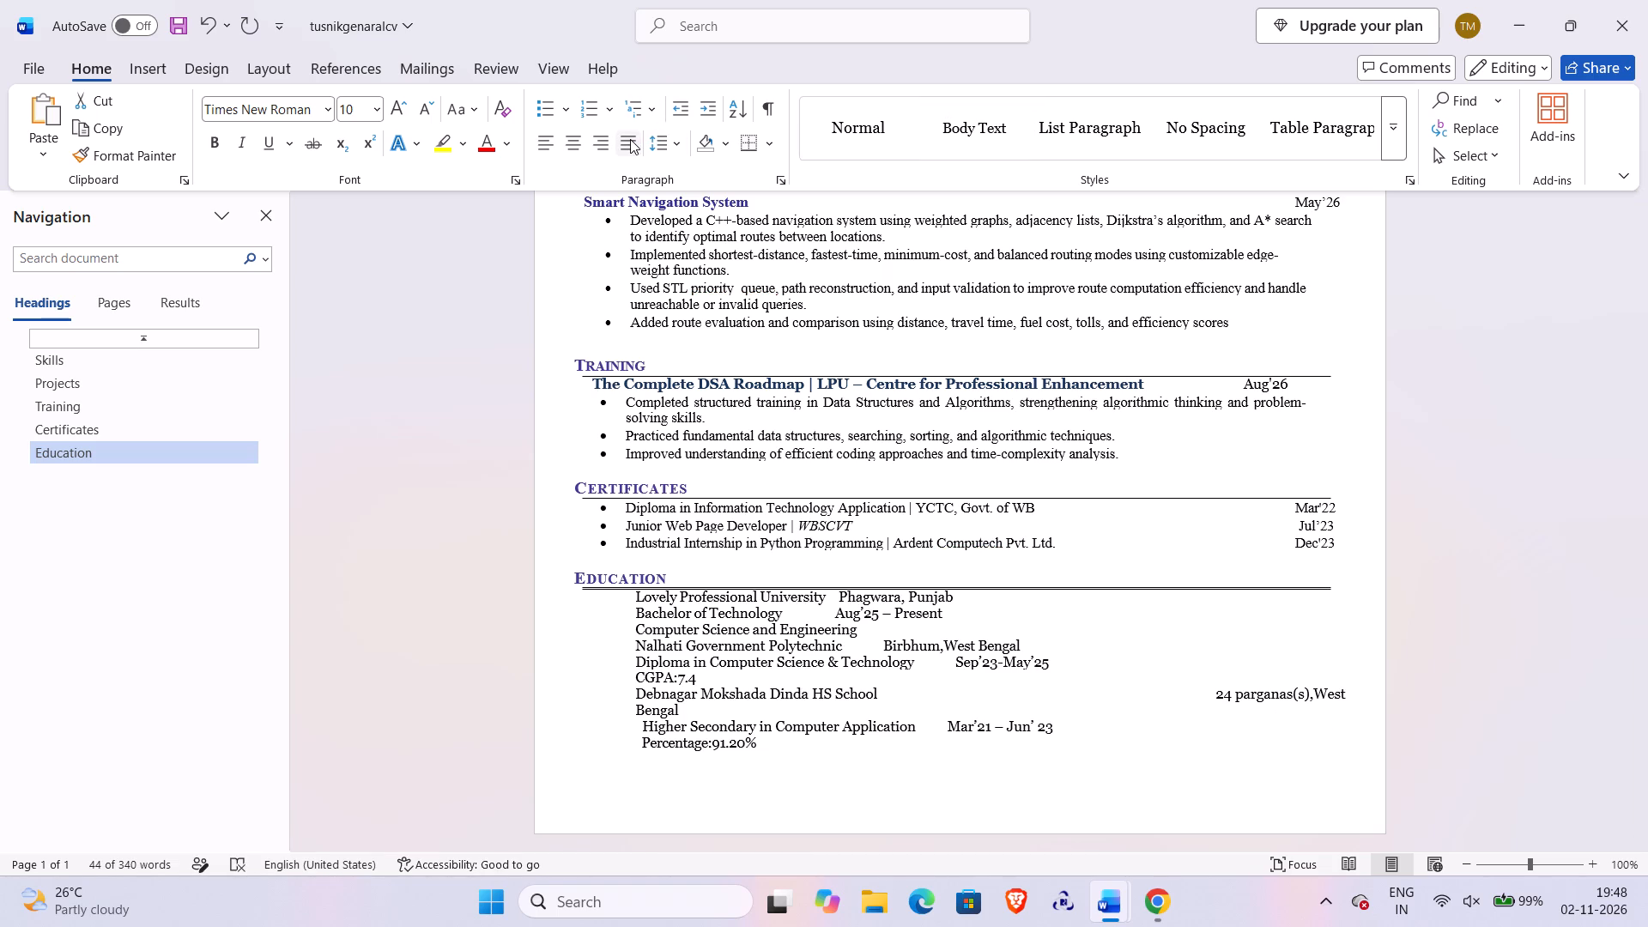
click(630, 139)
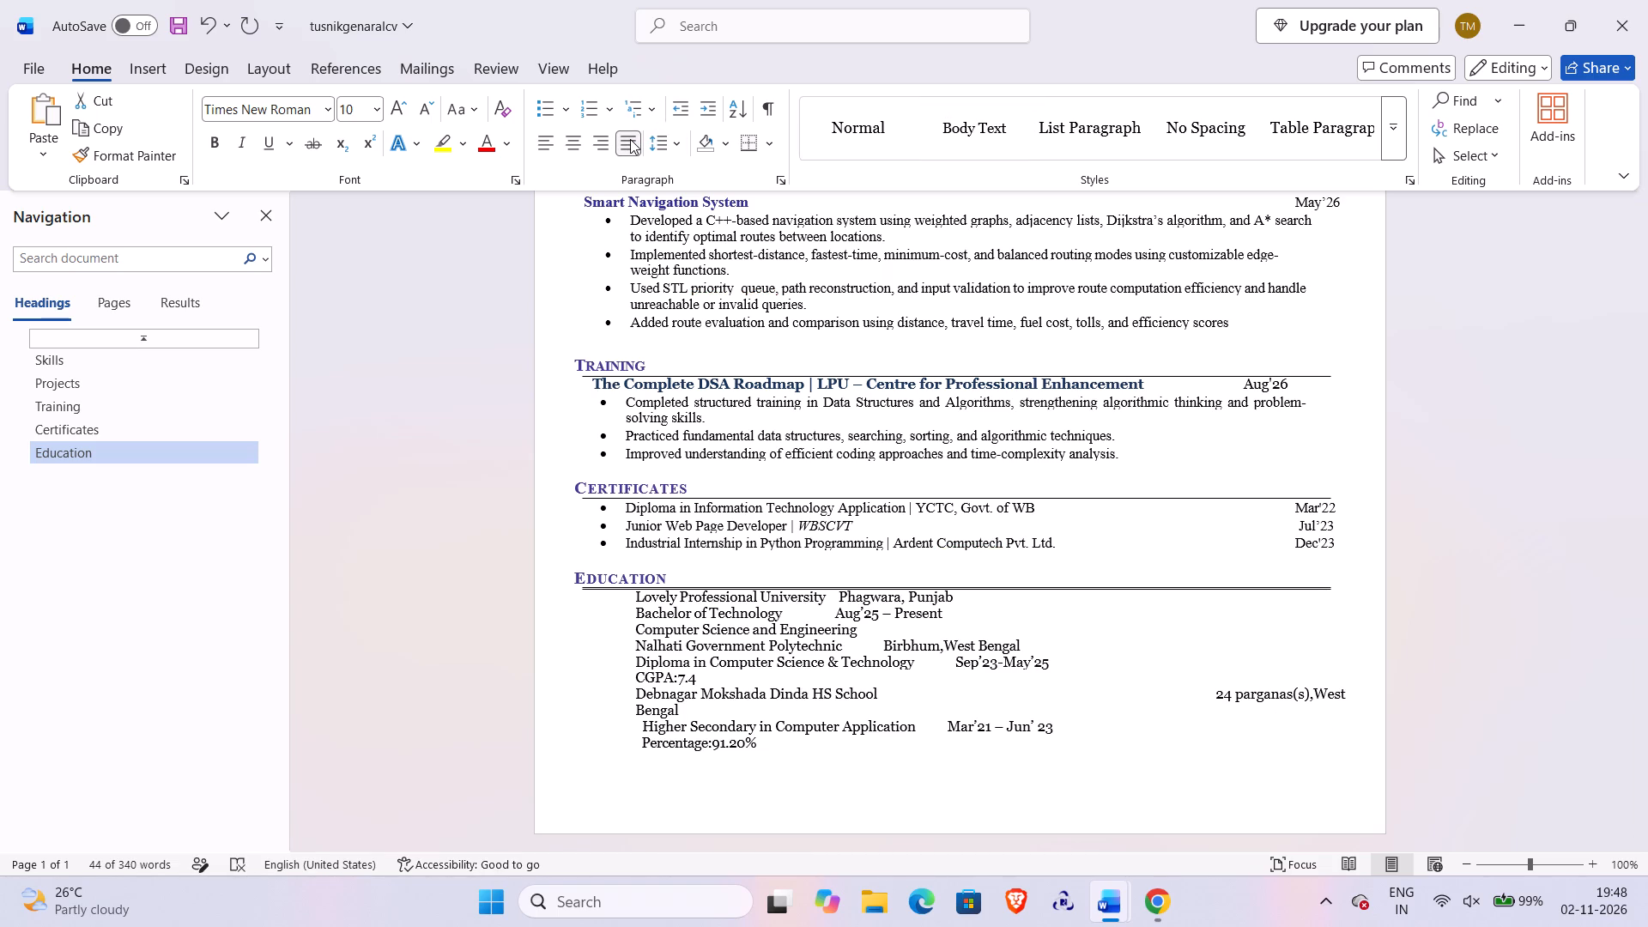
click(630, 139)
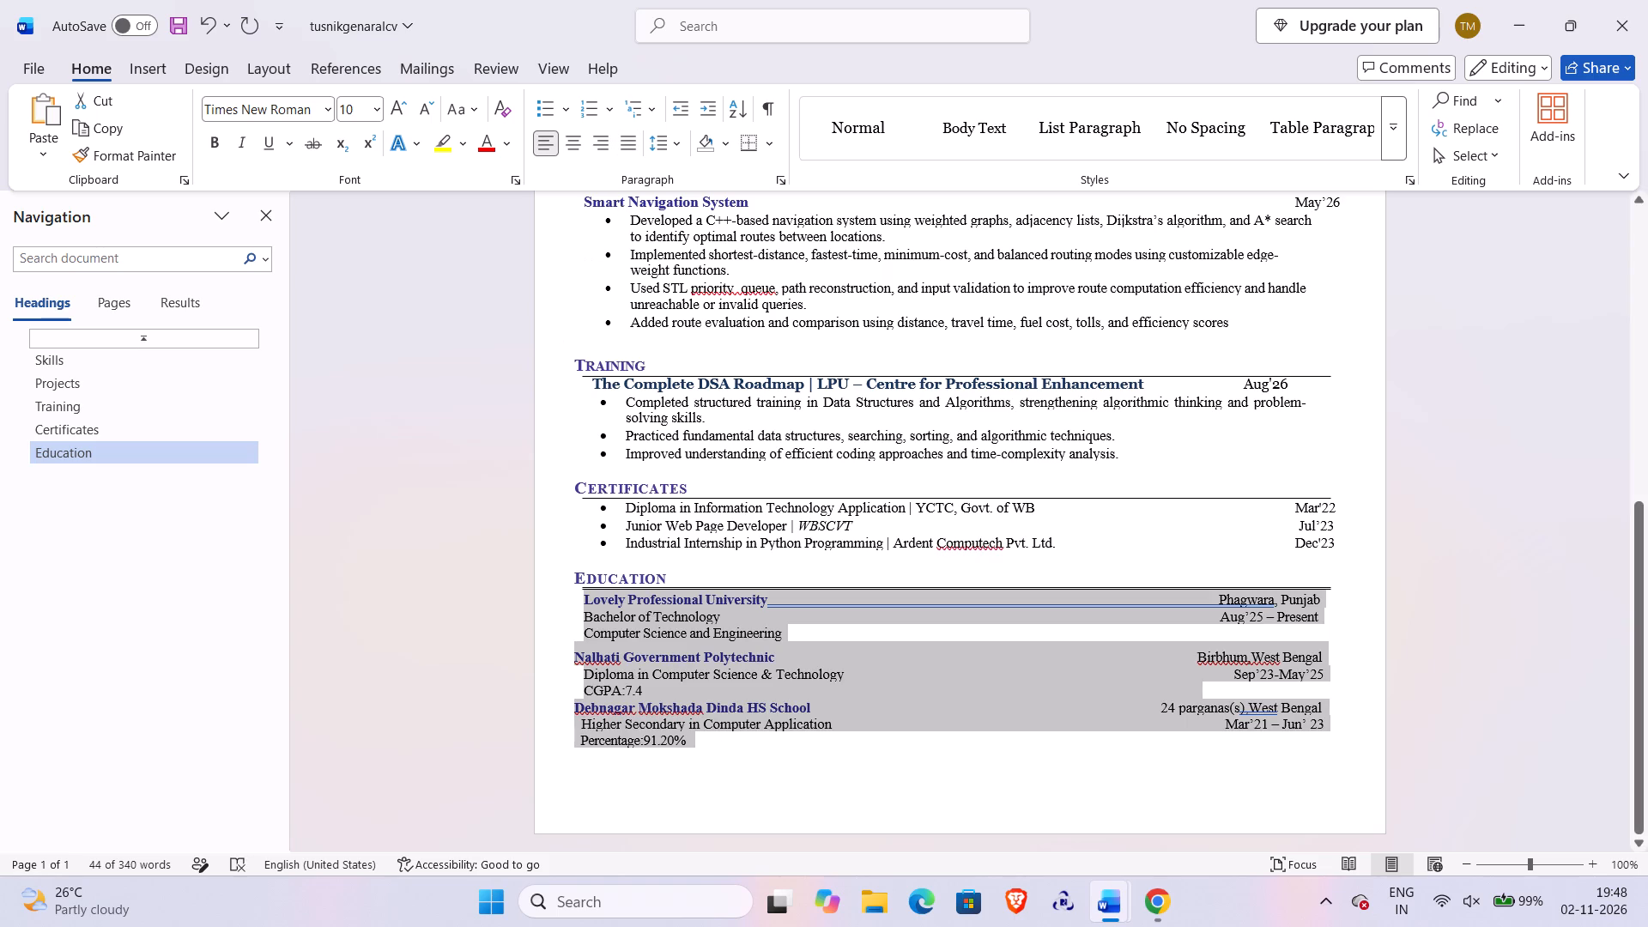
Decrease the left indent of the Education entries so the Lovely Professional University line starts level with the Education heading.
click(710, 110)
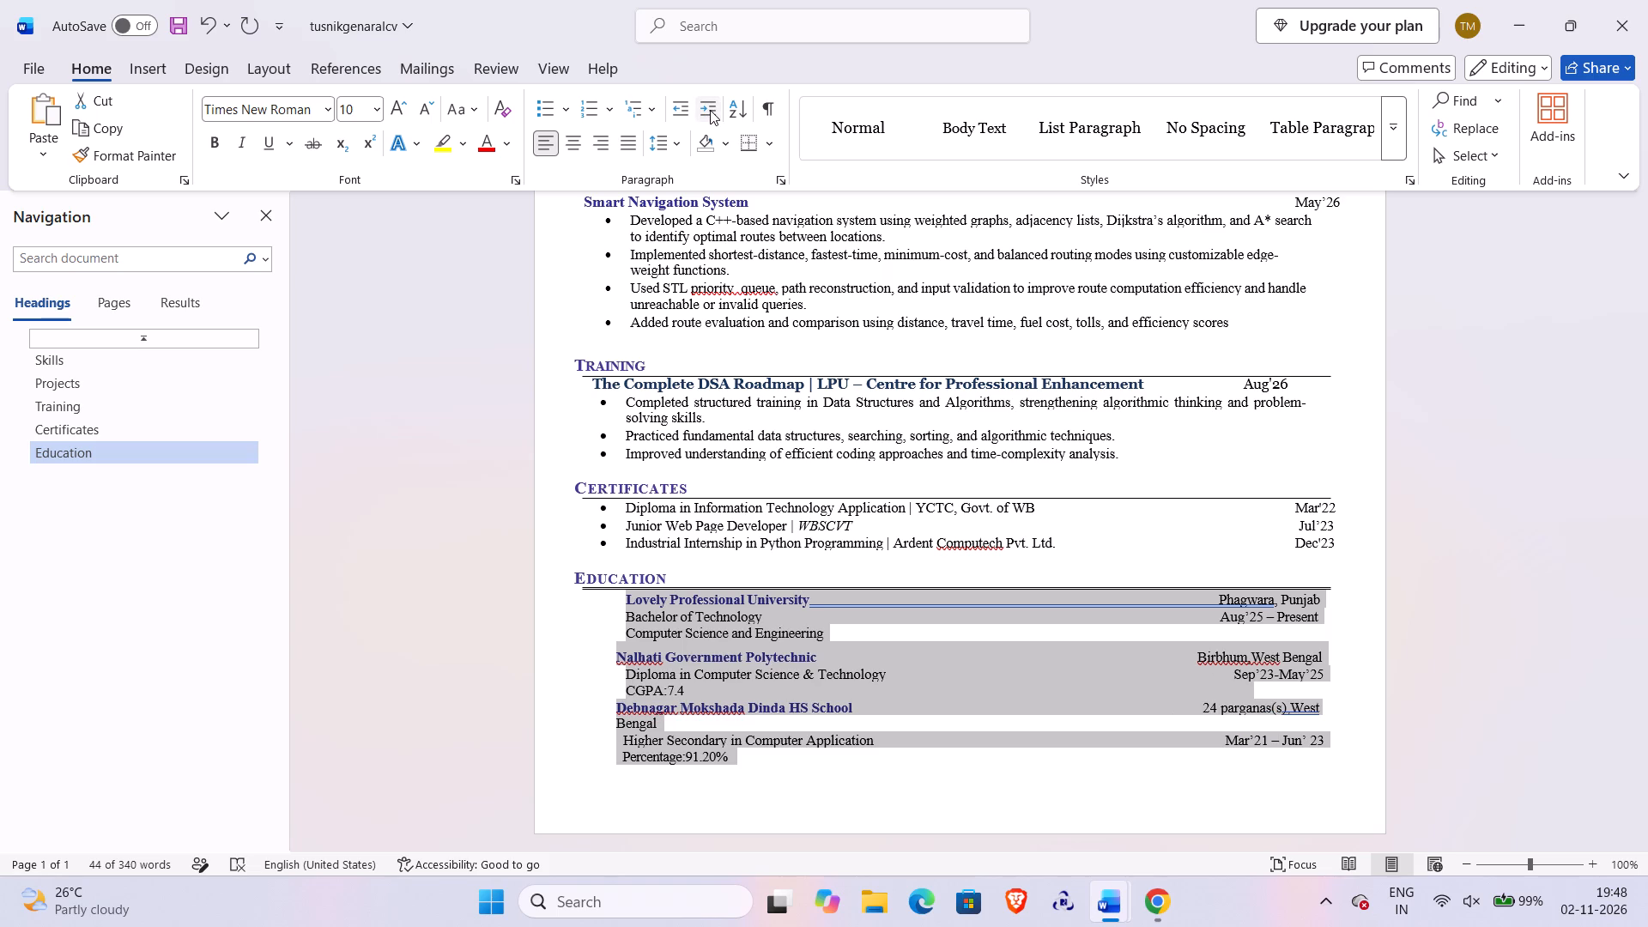
click(682, 110)
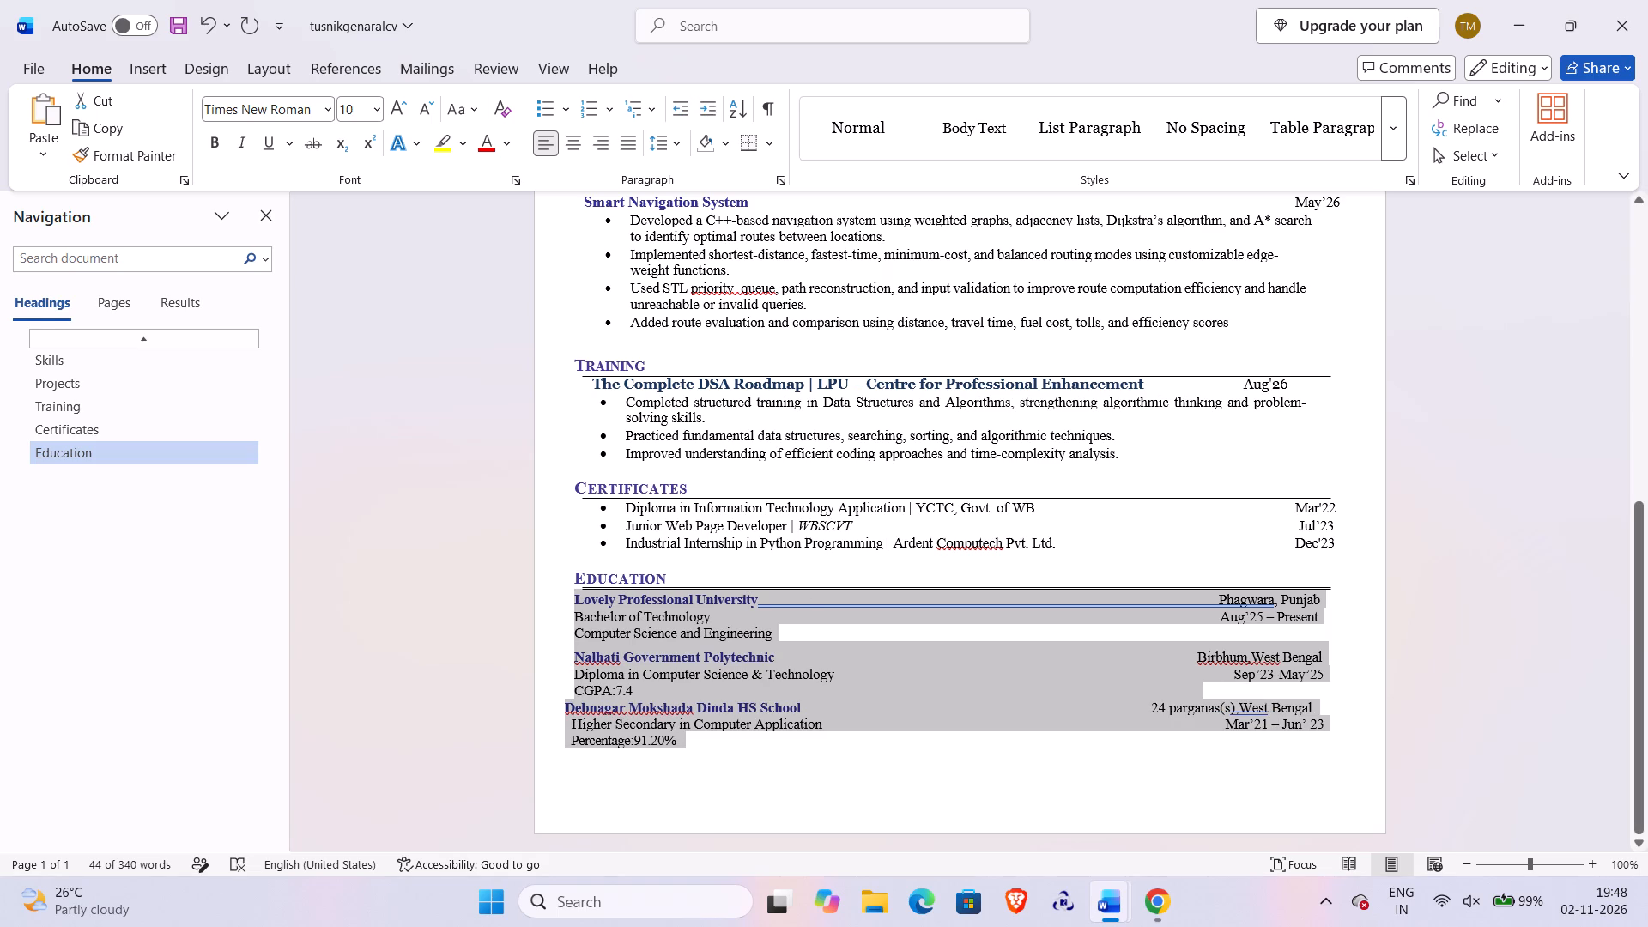
click(560, 541)
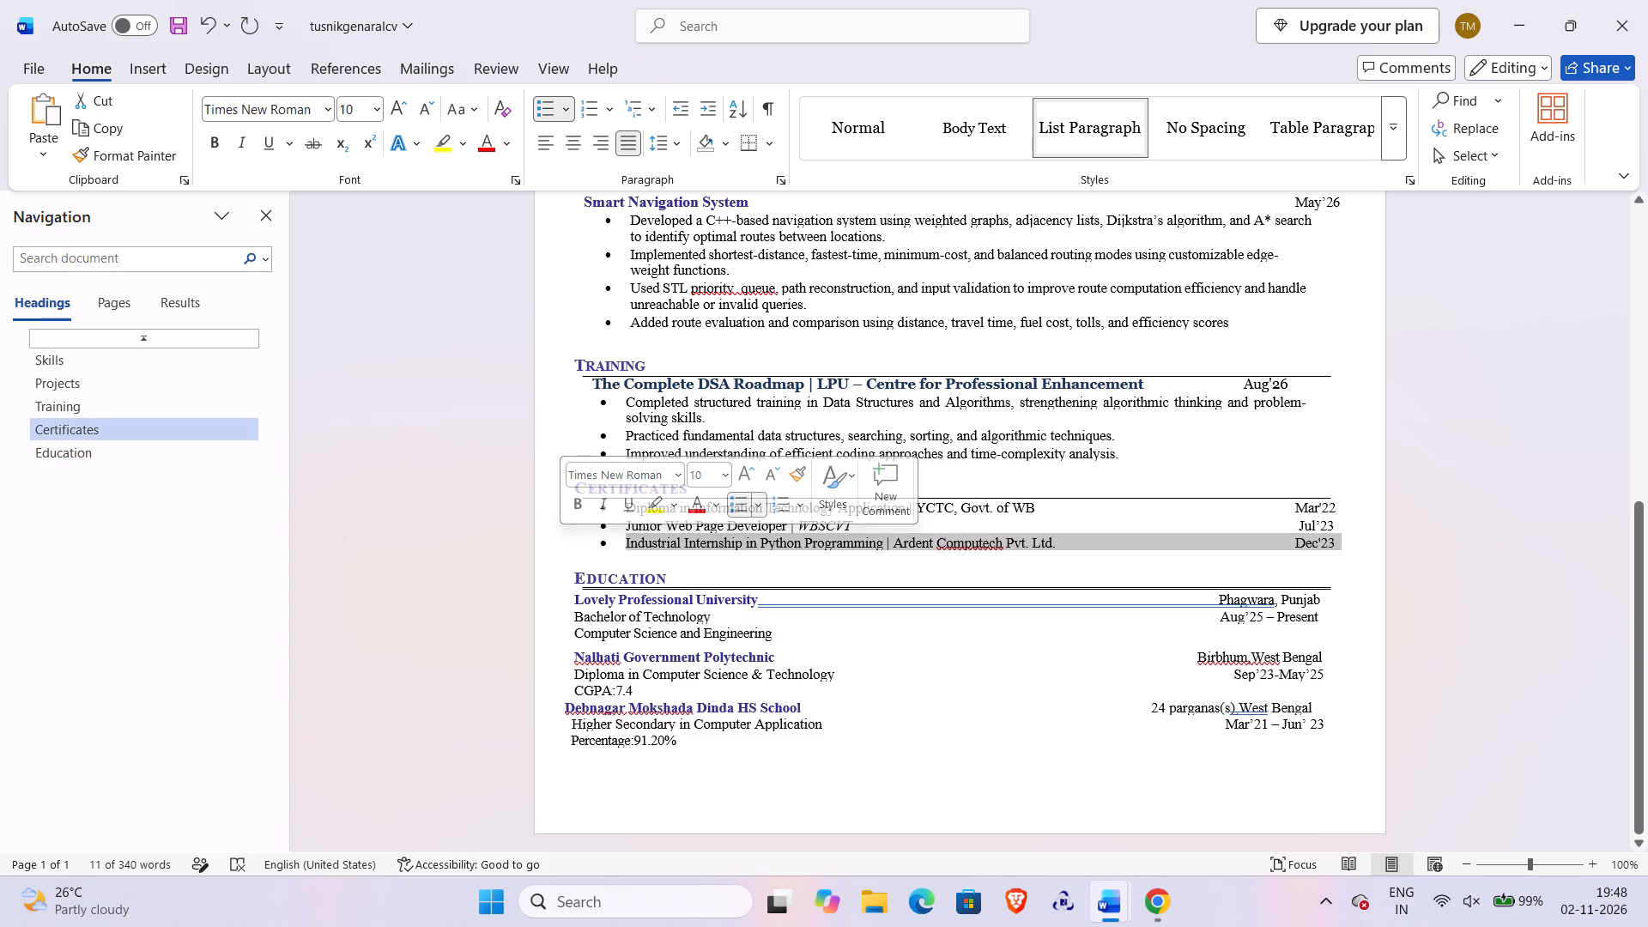
Insert leading spaces on the Debnagar Mokshada Dinda HS School, Higher Secondary and Percentage lines to match the left edge of the other Education entries.
click(566, 707)
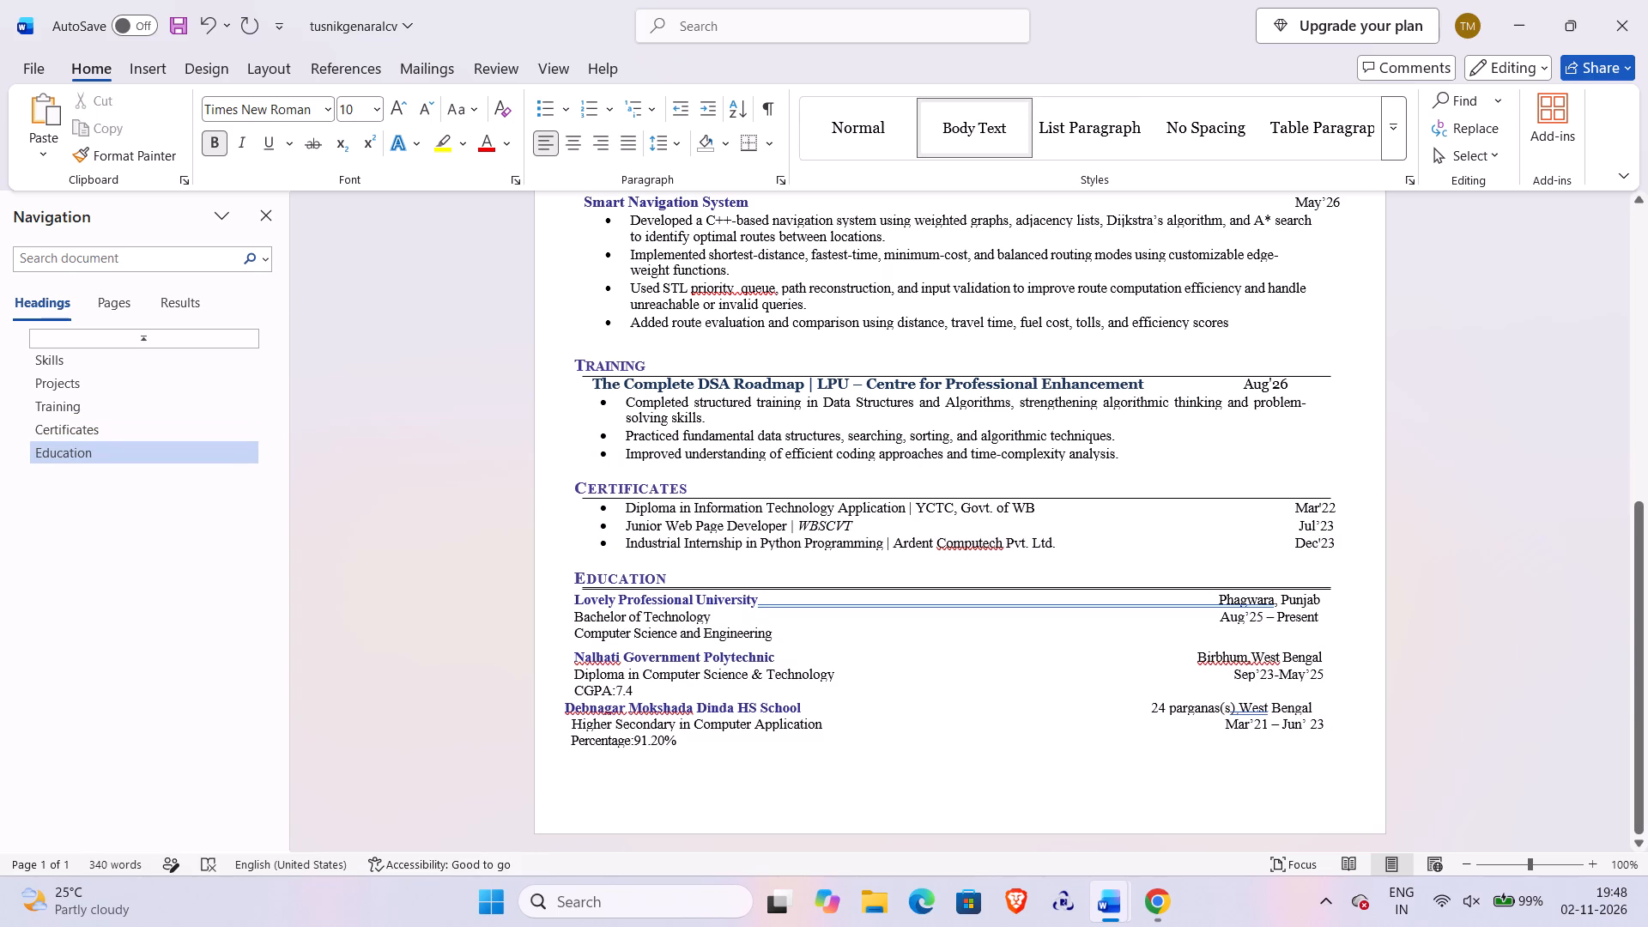
key(space)
key(space)
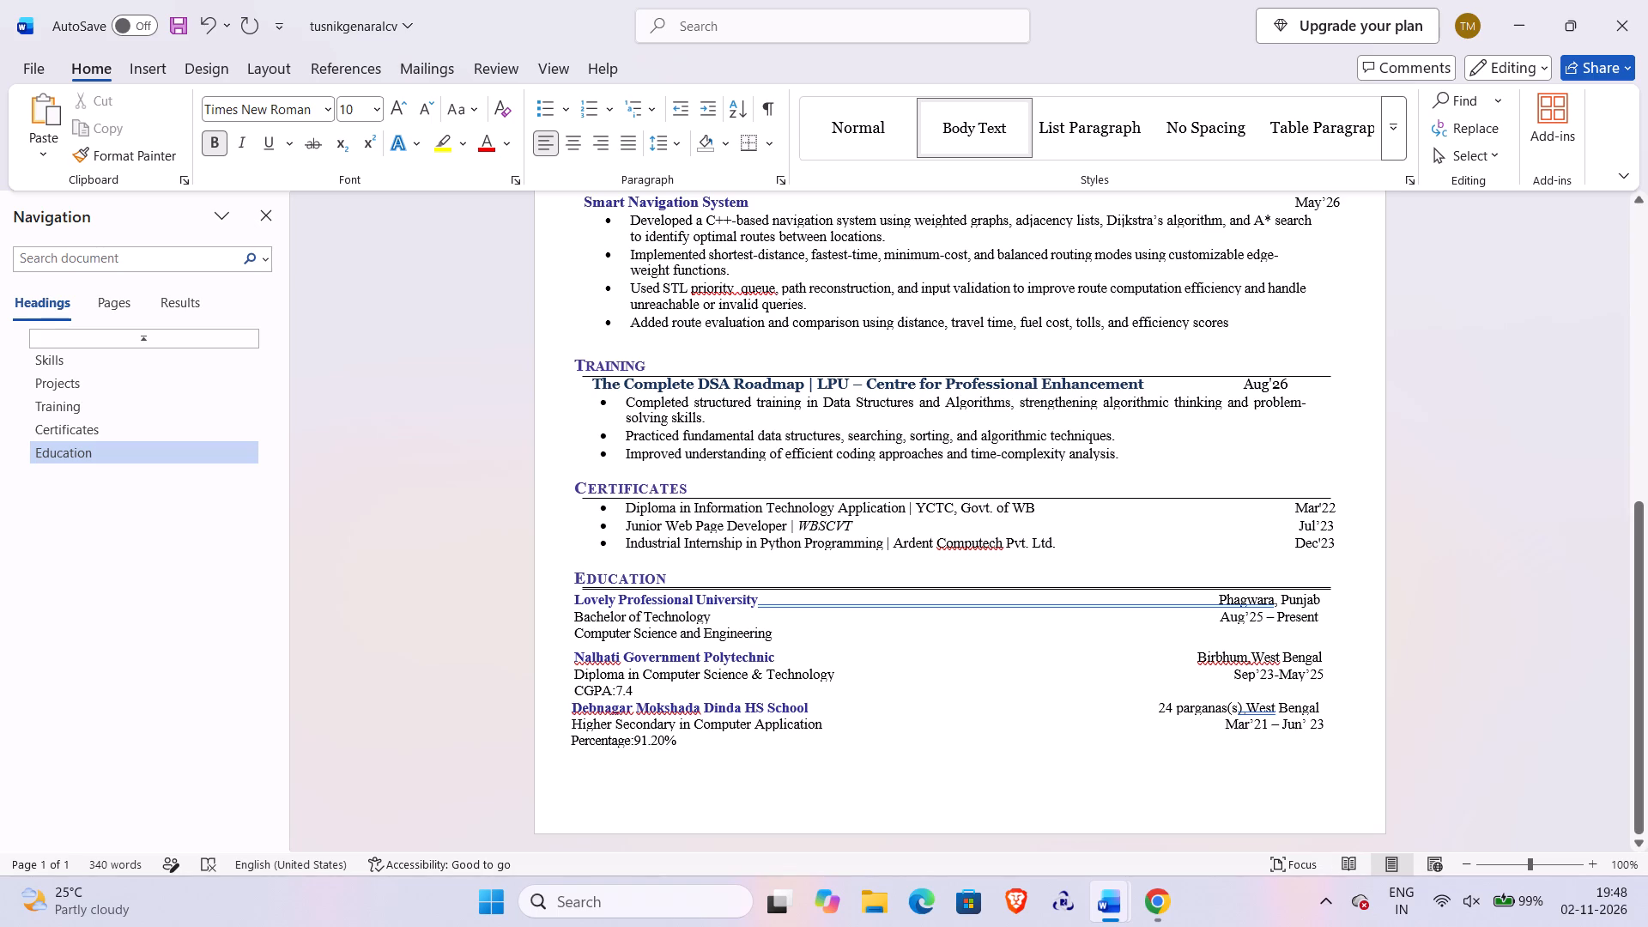
key(Down)
key(space)
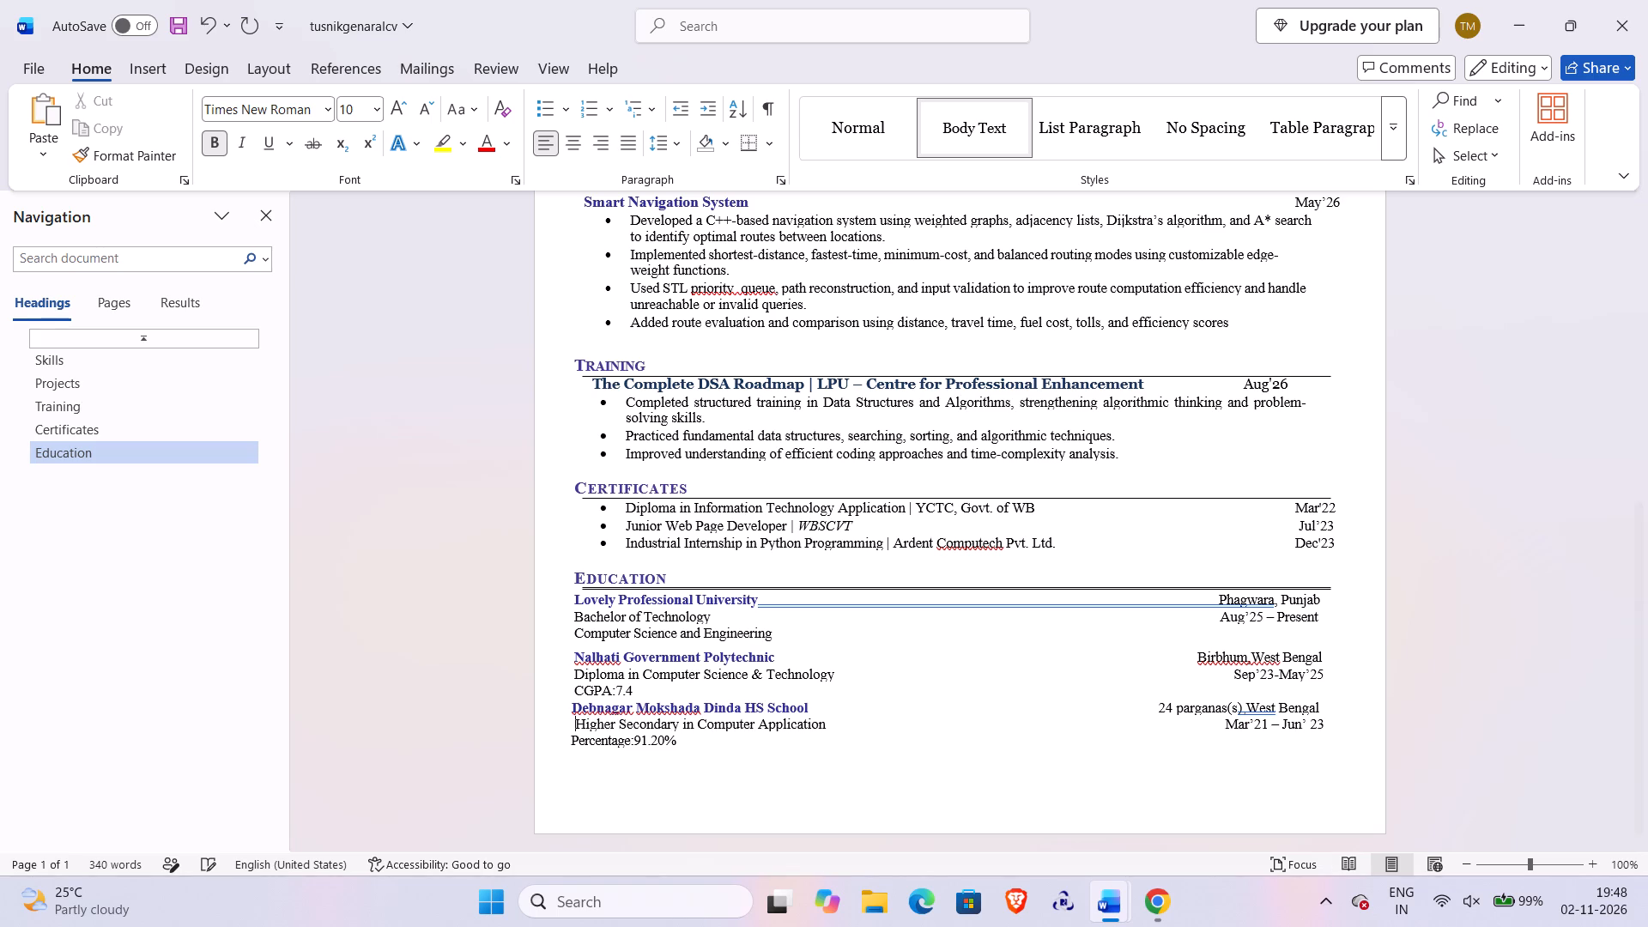
key(Down)
key(Left)
key(space)
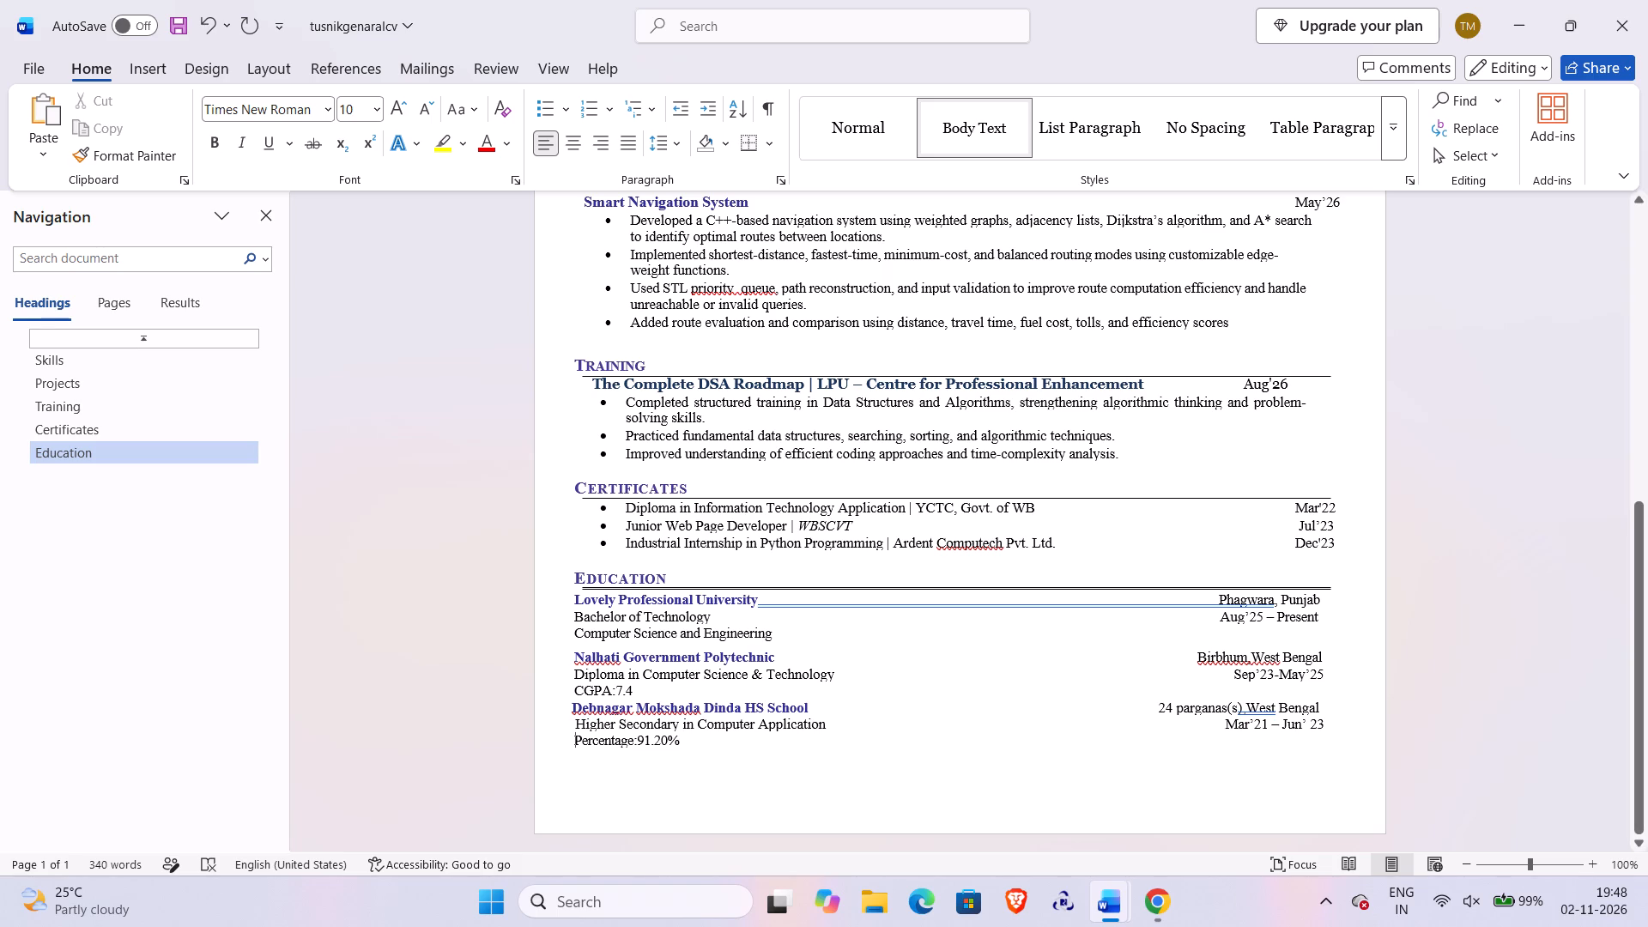
Shift Phagwara, Punjab and Aug'25 – Present in the Lovely Professional University entry to the right margin with added spaces.
click(1204, 603)
key(space)
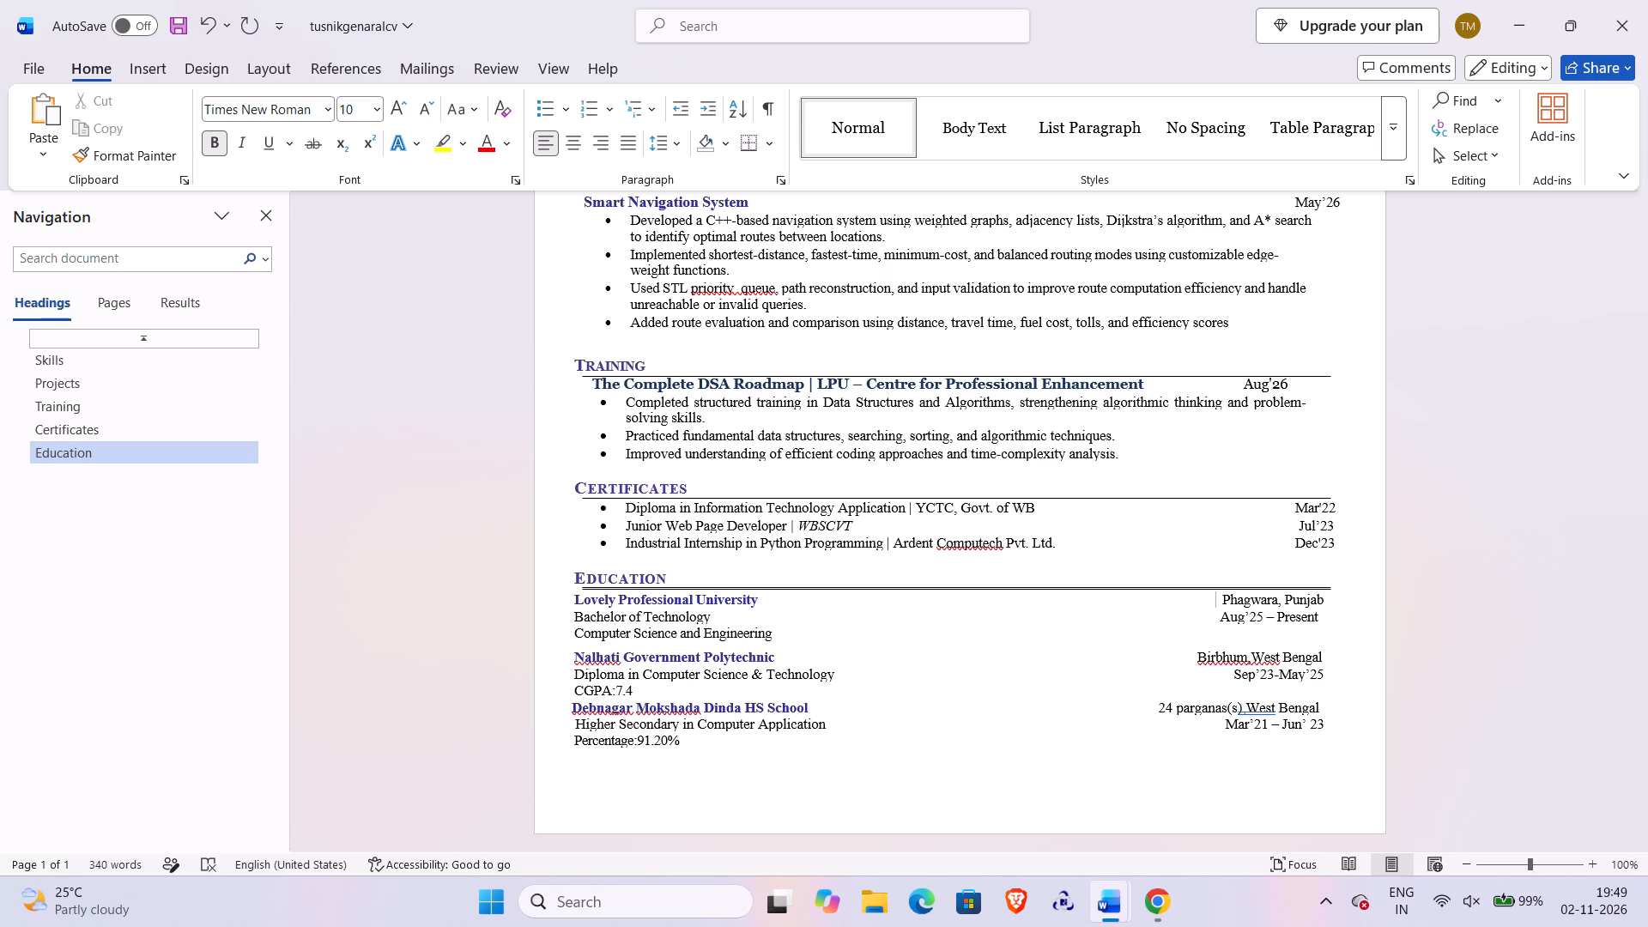
key(space)
key(space)
key(Down)
key(space)
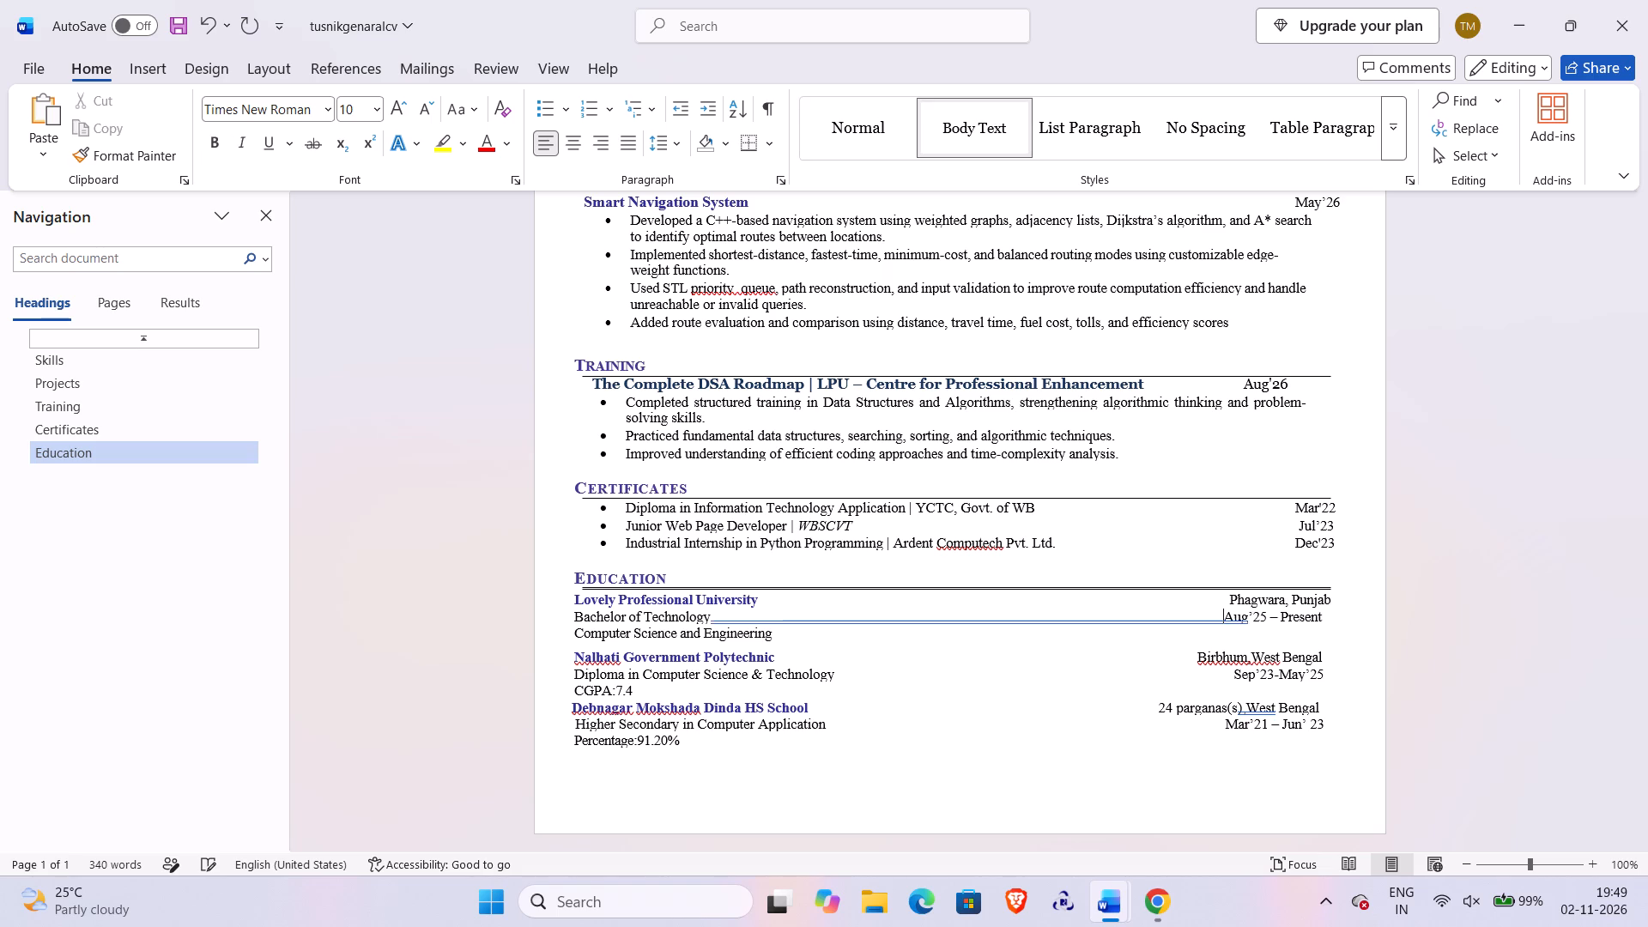
key(space)
key(space)
key(space)
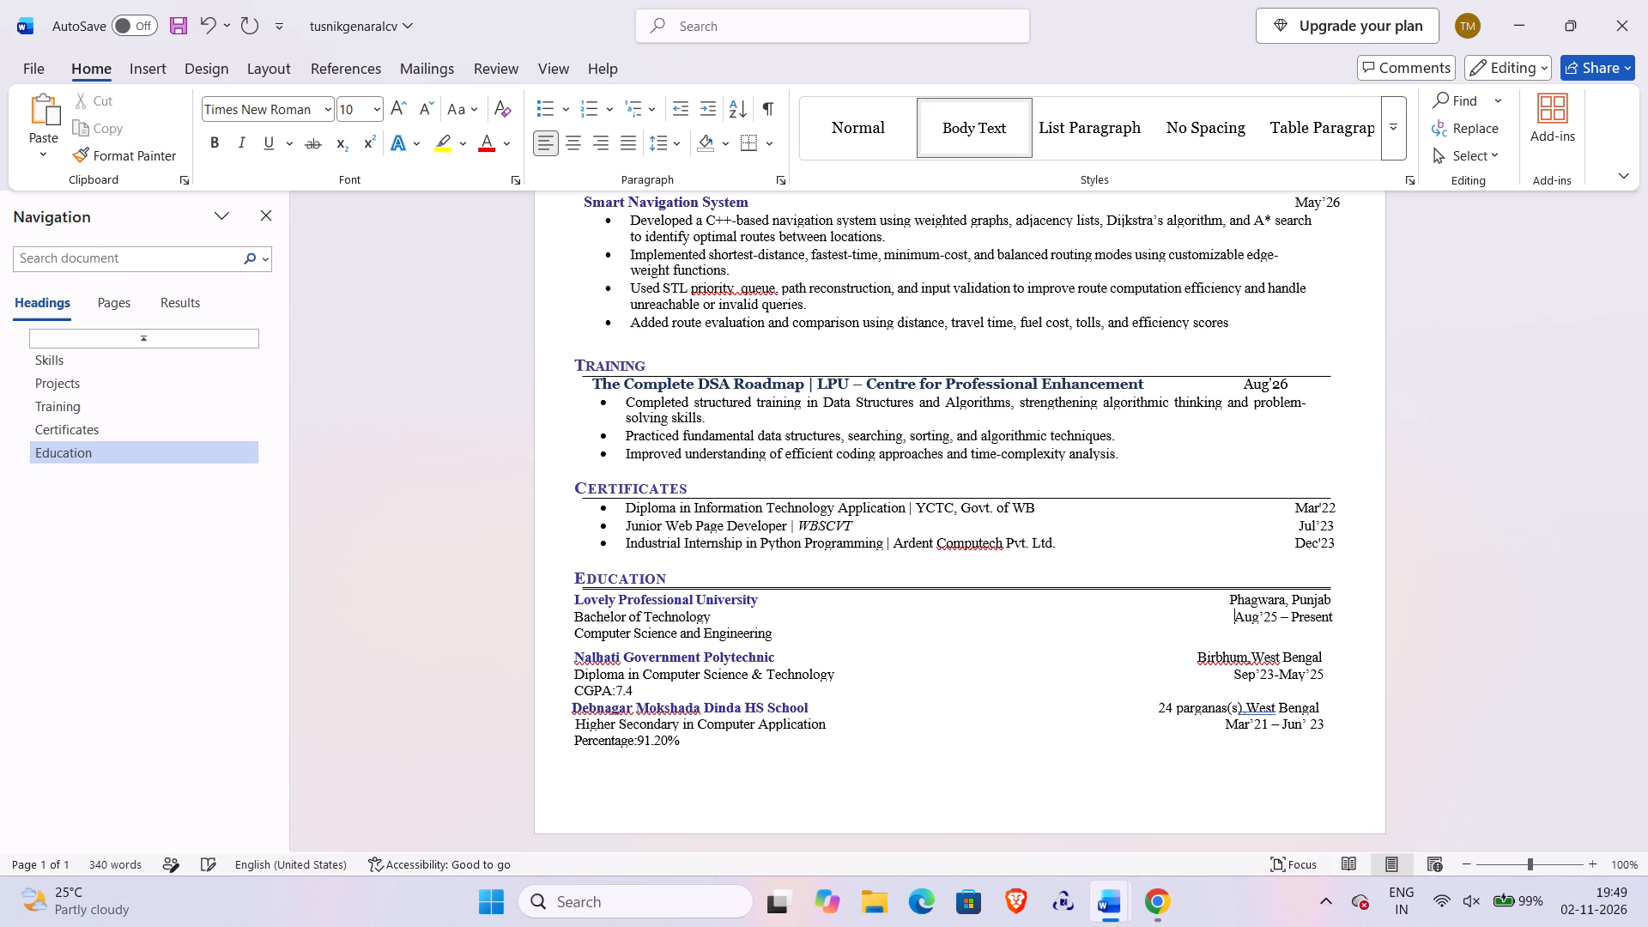
key(BackSpace)
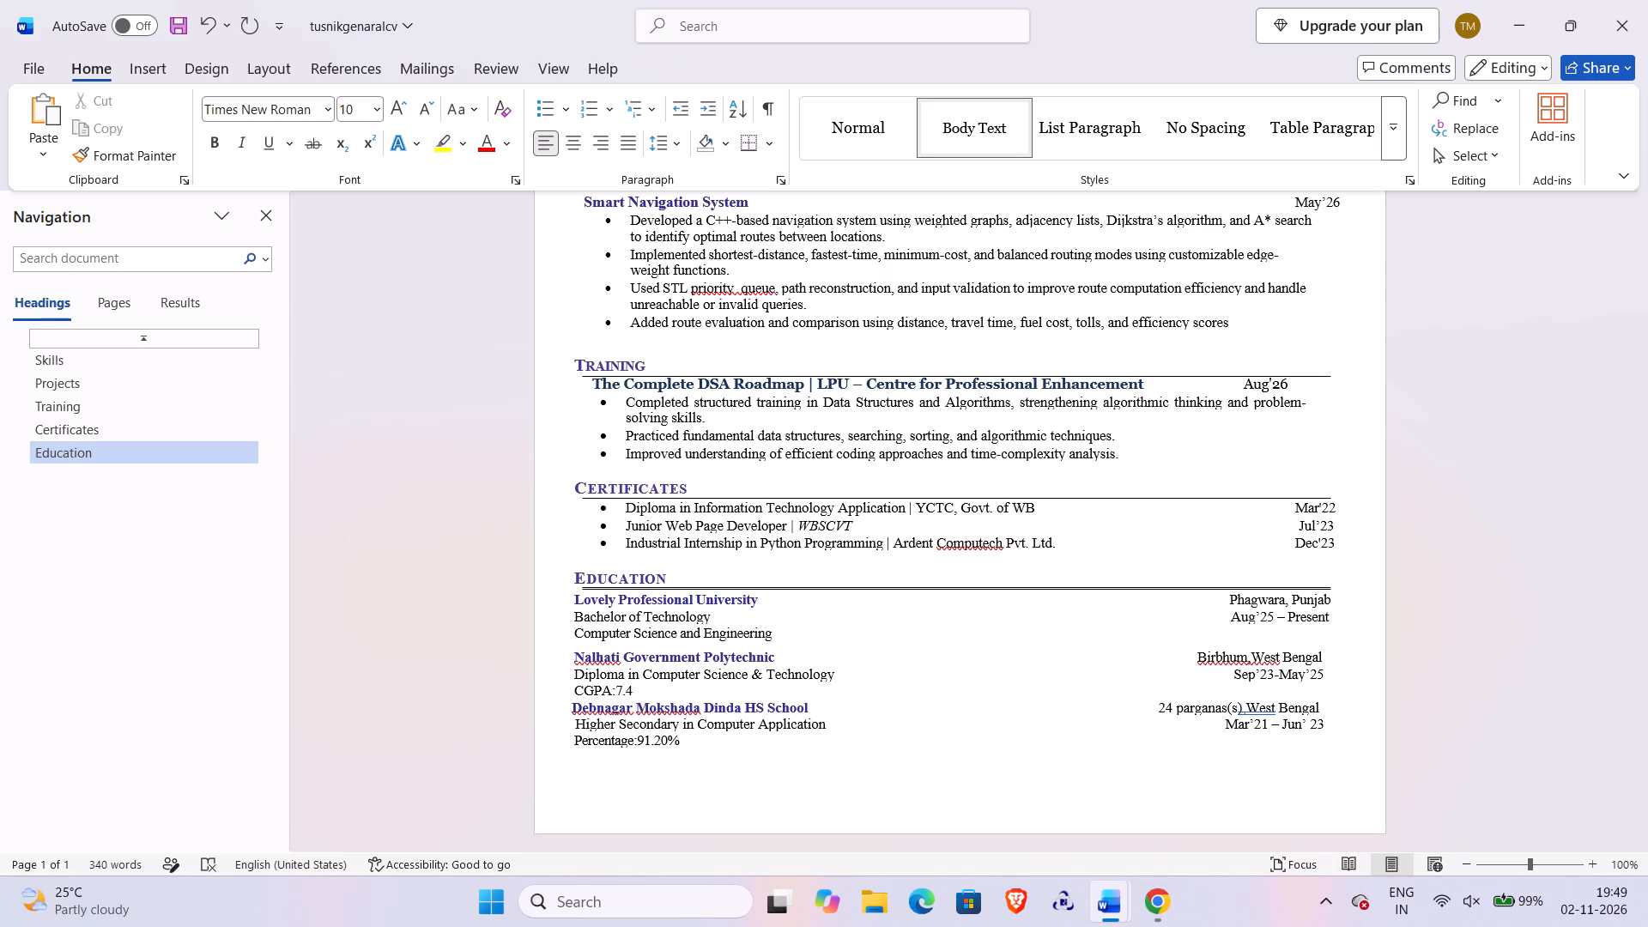
Shift Birbhum,West Bengal and Sep'23-May'25 in the Nalhati Government Polytechnic entry to the right margin with added spaces.
key(Down)
key(Down)
key(Left)
key(Left)
key(Left)
key(Left)
key(Left)
key(space)
key(space)
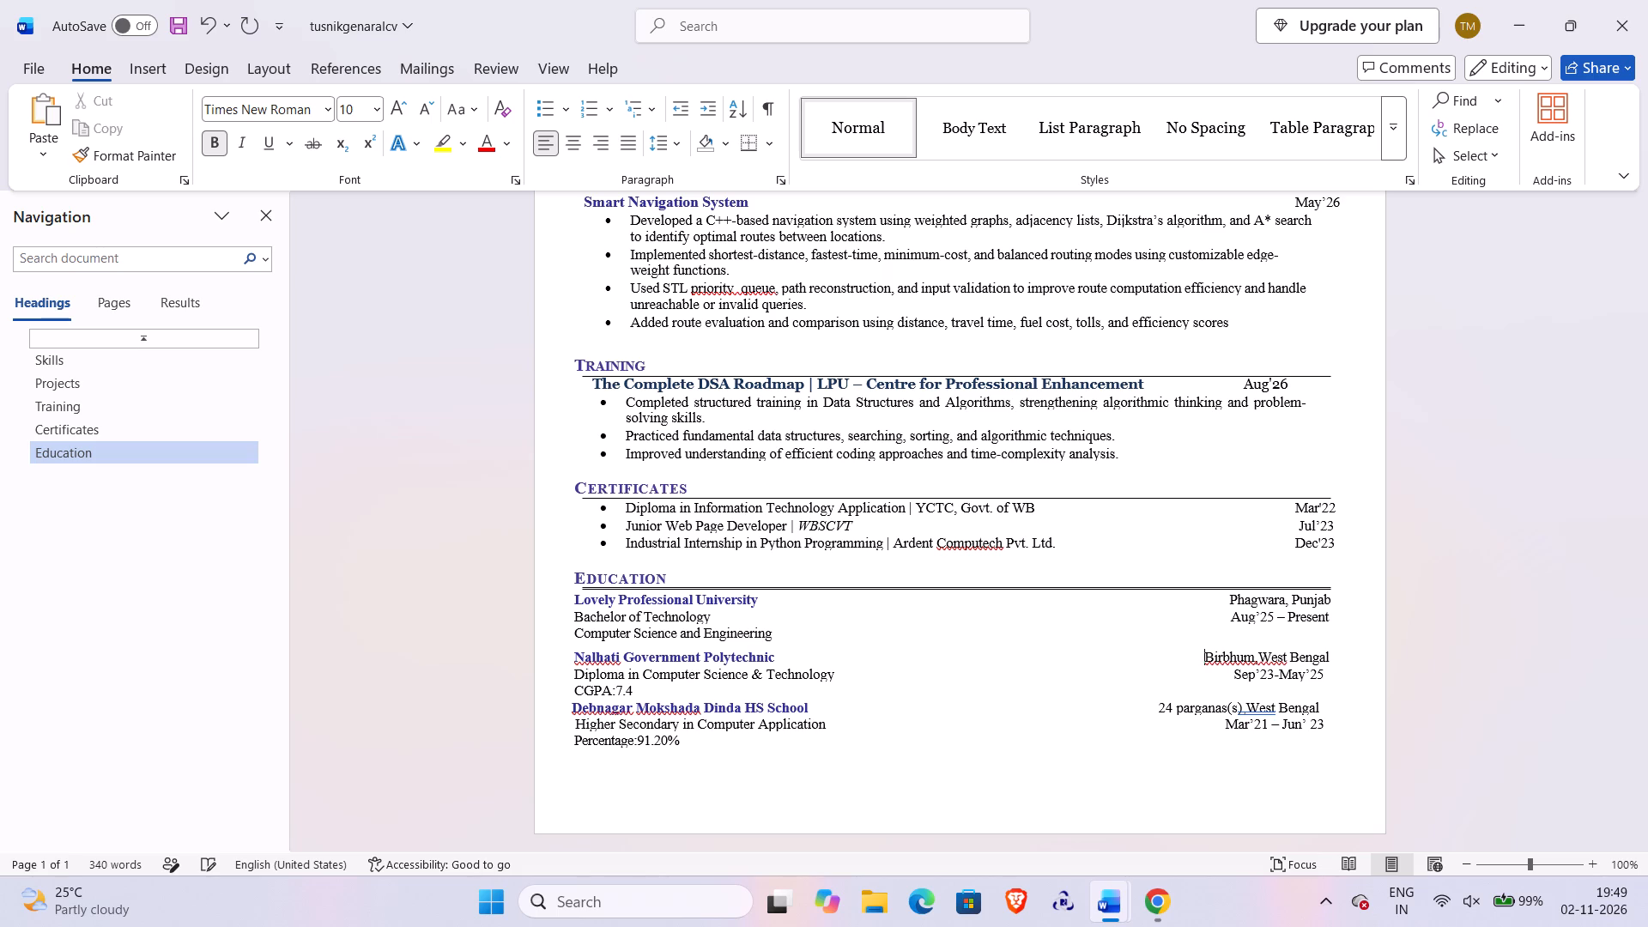
key(space)
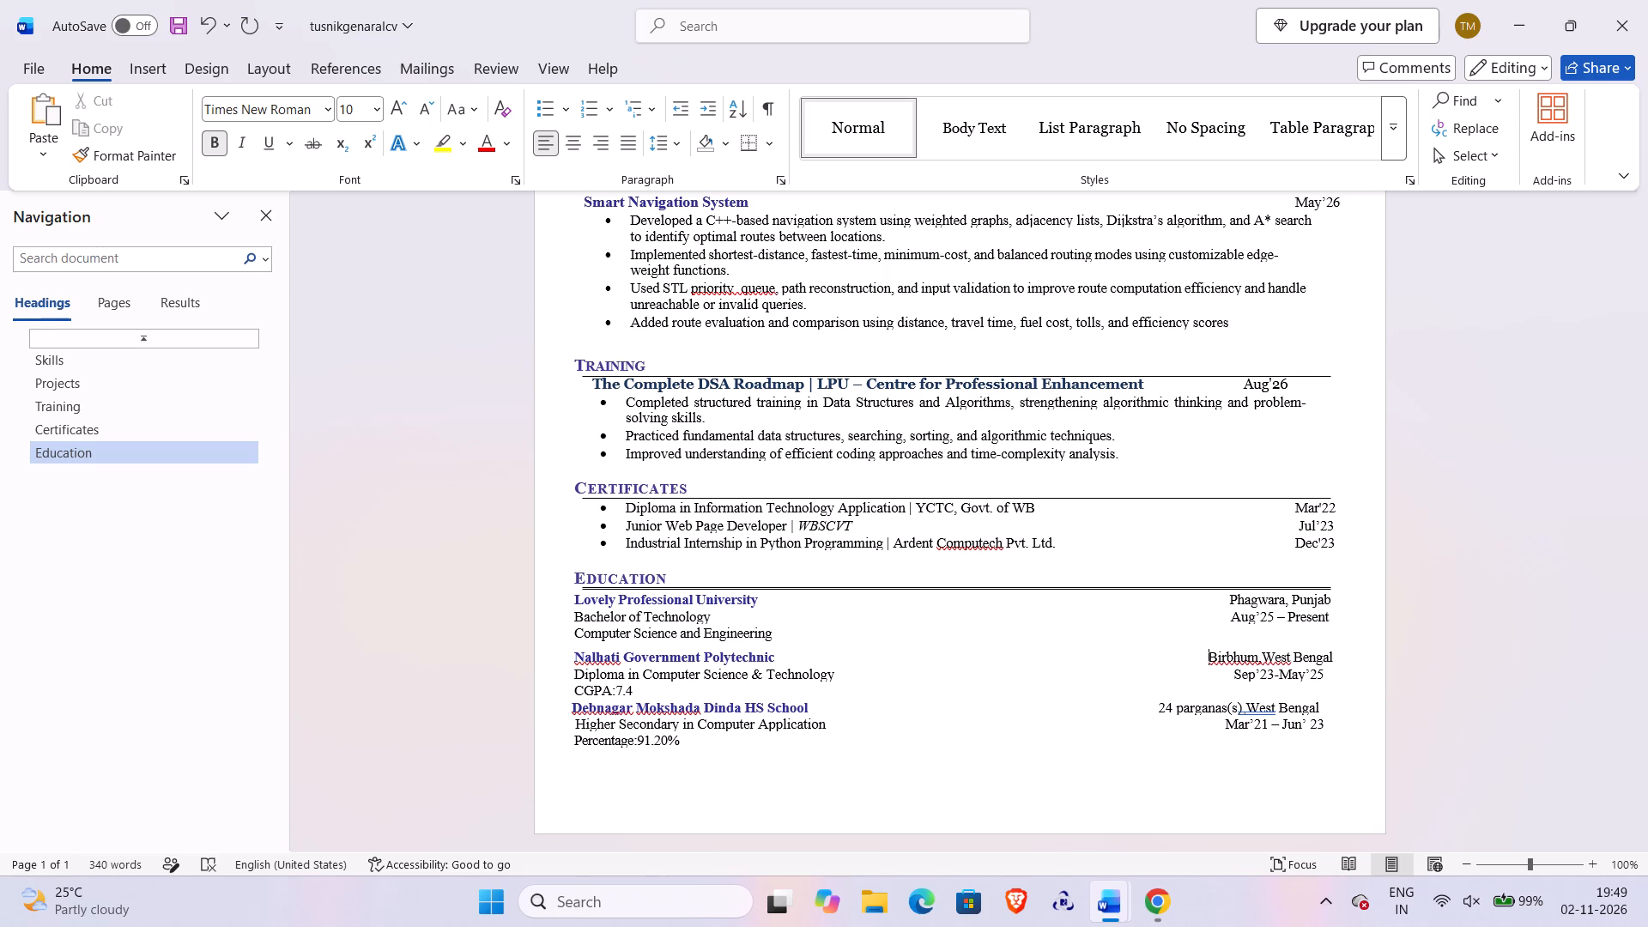
key(Down)
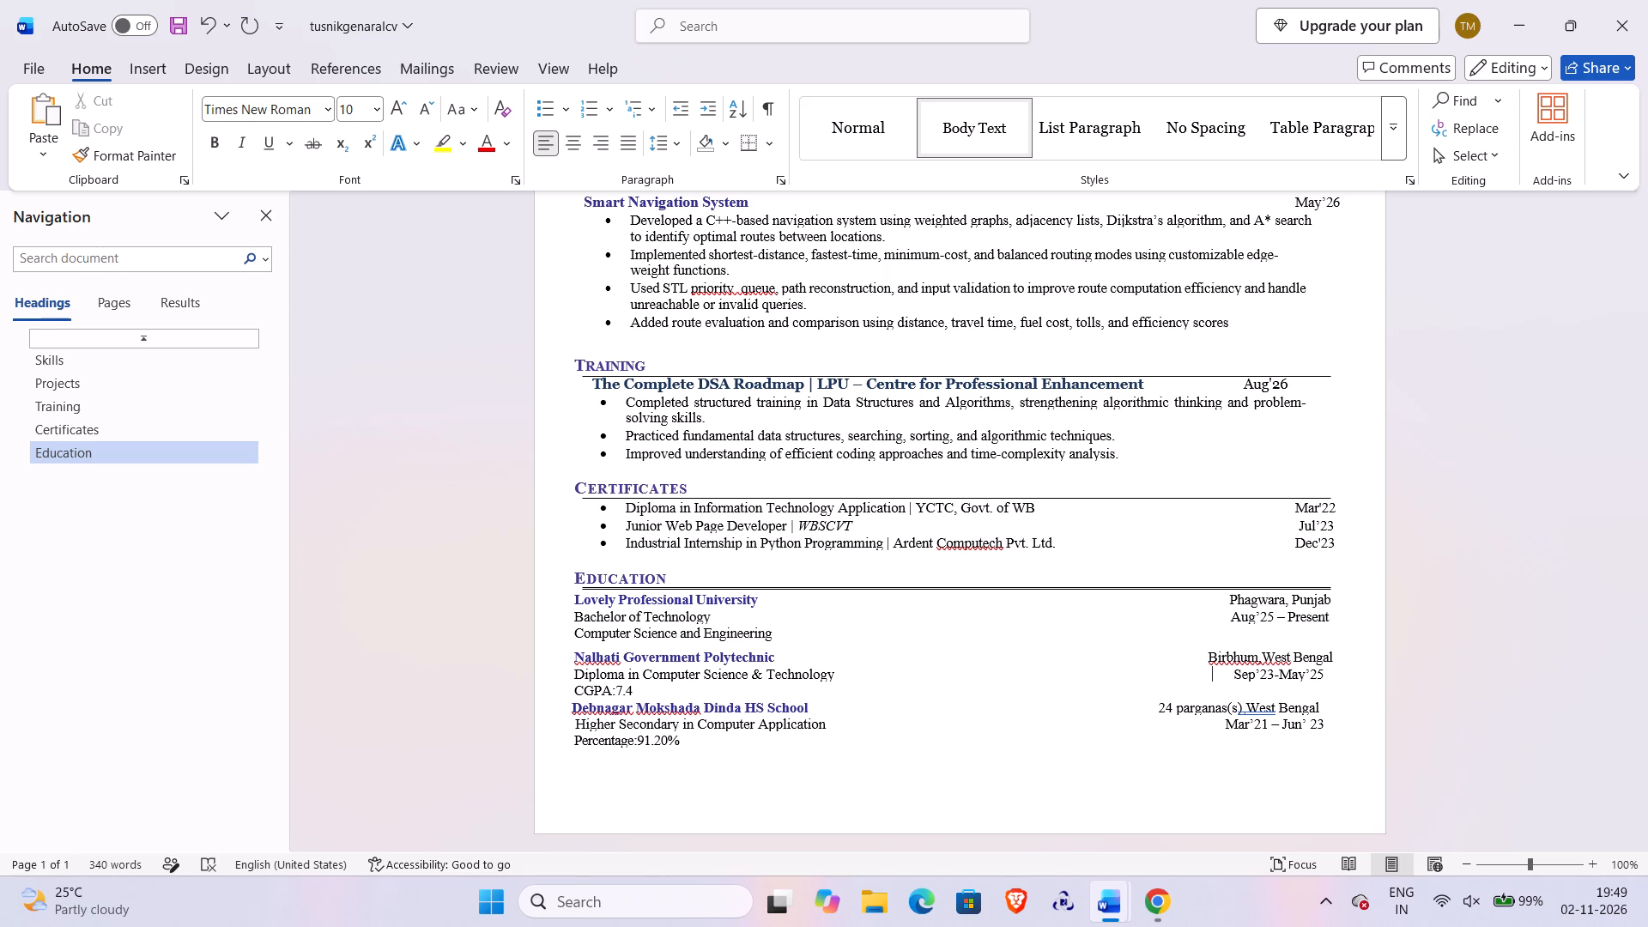
key(space)
key(space)
Shift the 24 parganas(s),West Bengal location and Mar'21 – Jun' 23 dates of the Debnagar school entry to the right margin with added spaces.
key(Down)
key(Down)
key(Left)
key(Left)
key(Left)
key(Left)
key(Left)
key(Left)
key(Left)
key(Left)
key(Left)
key(Left)
key(space)
key(space)
key(space)
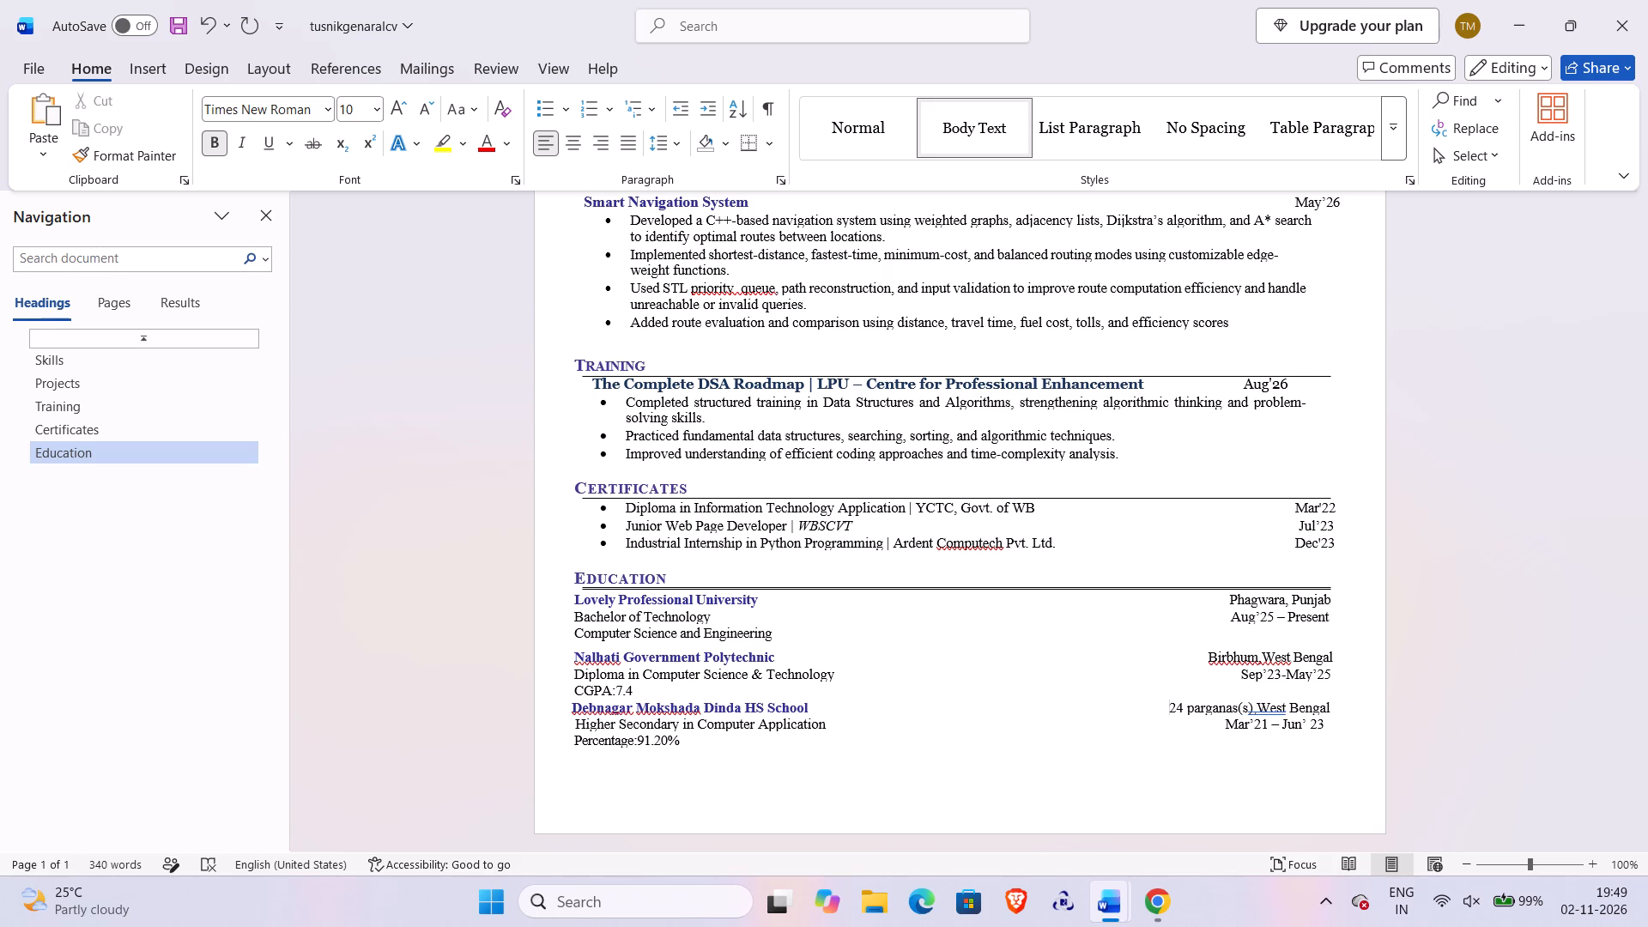
key(Down)
key(space)
key(space)
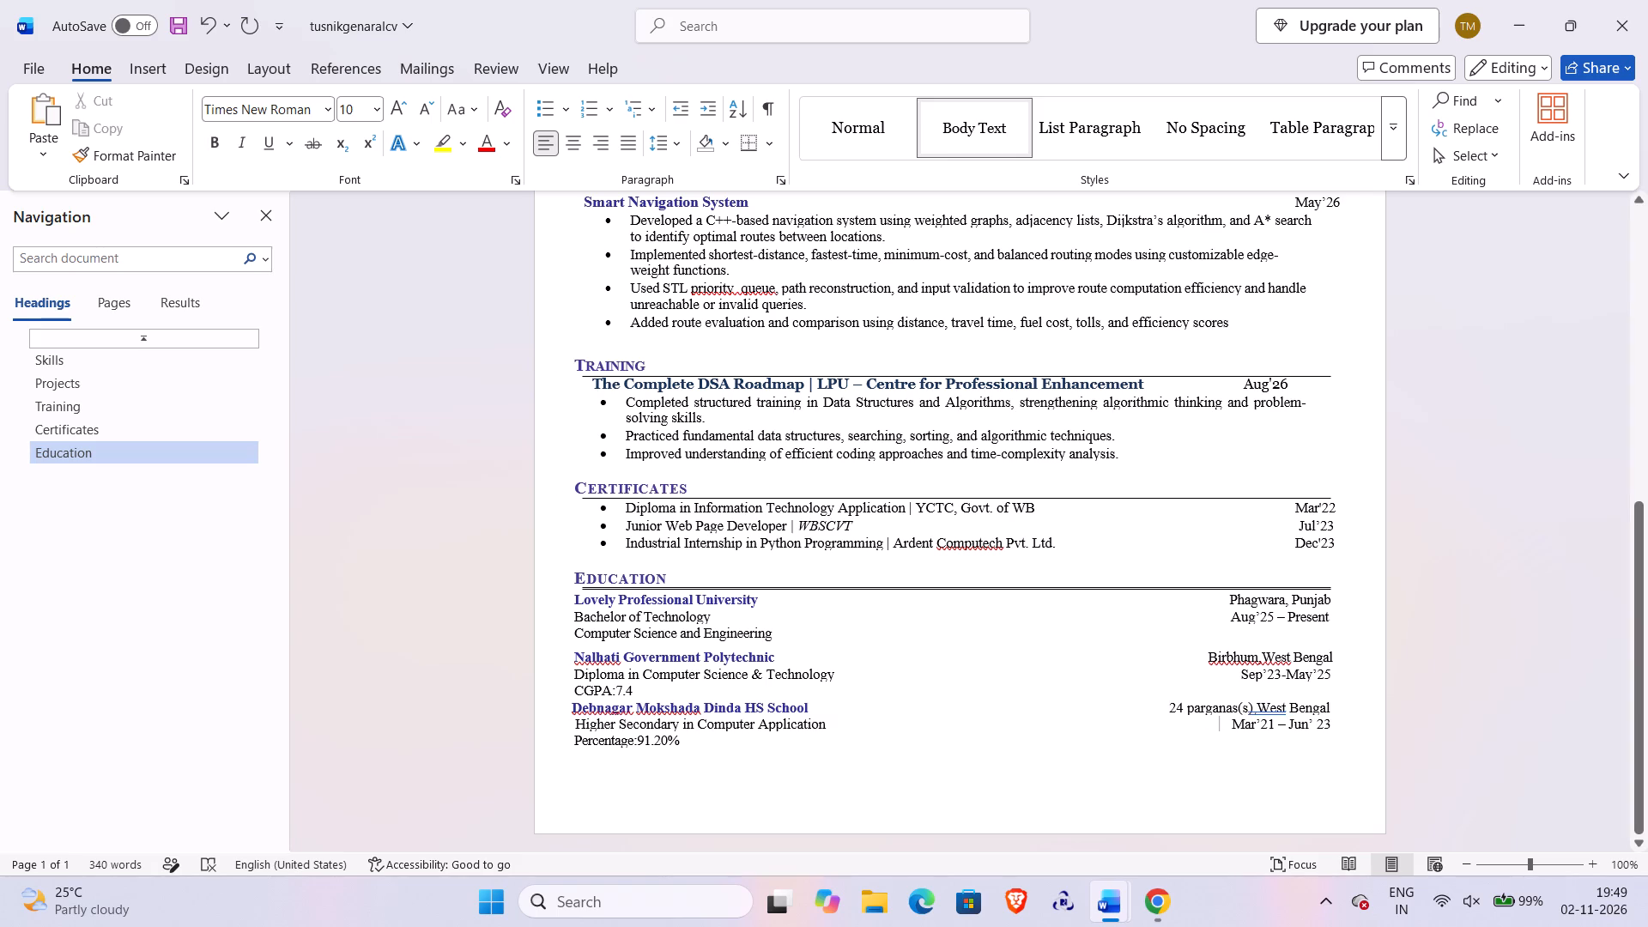
Replace the gap before Mar'22 on the Diploma in Information Technology Application line with a tab and three spaces, ending the date at the right margin.
click(1286, 514)
click(1290, 510)
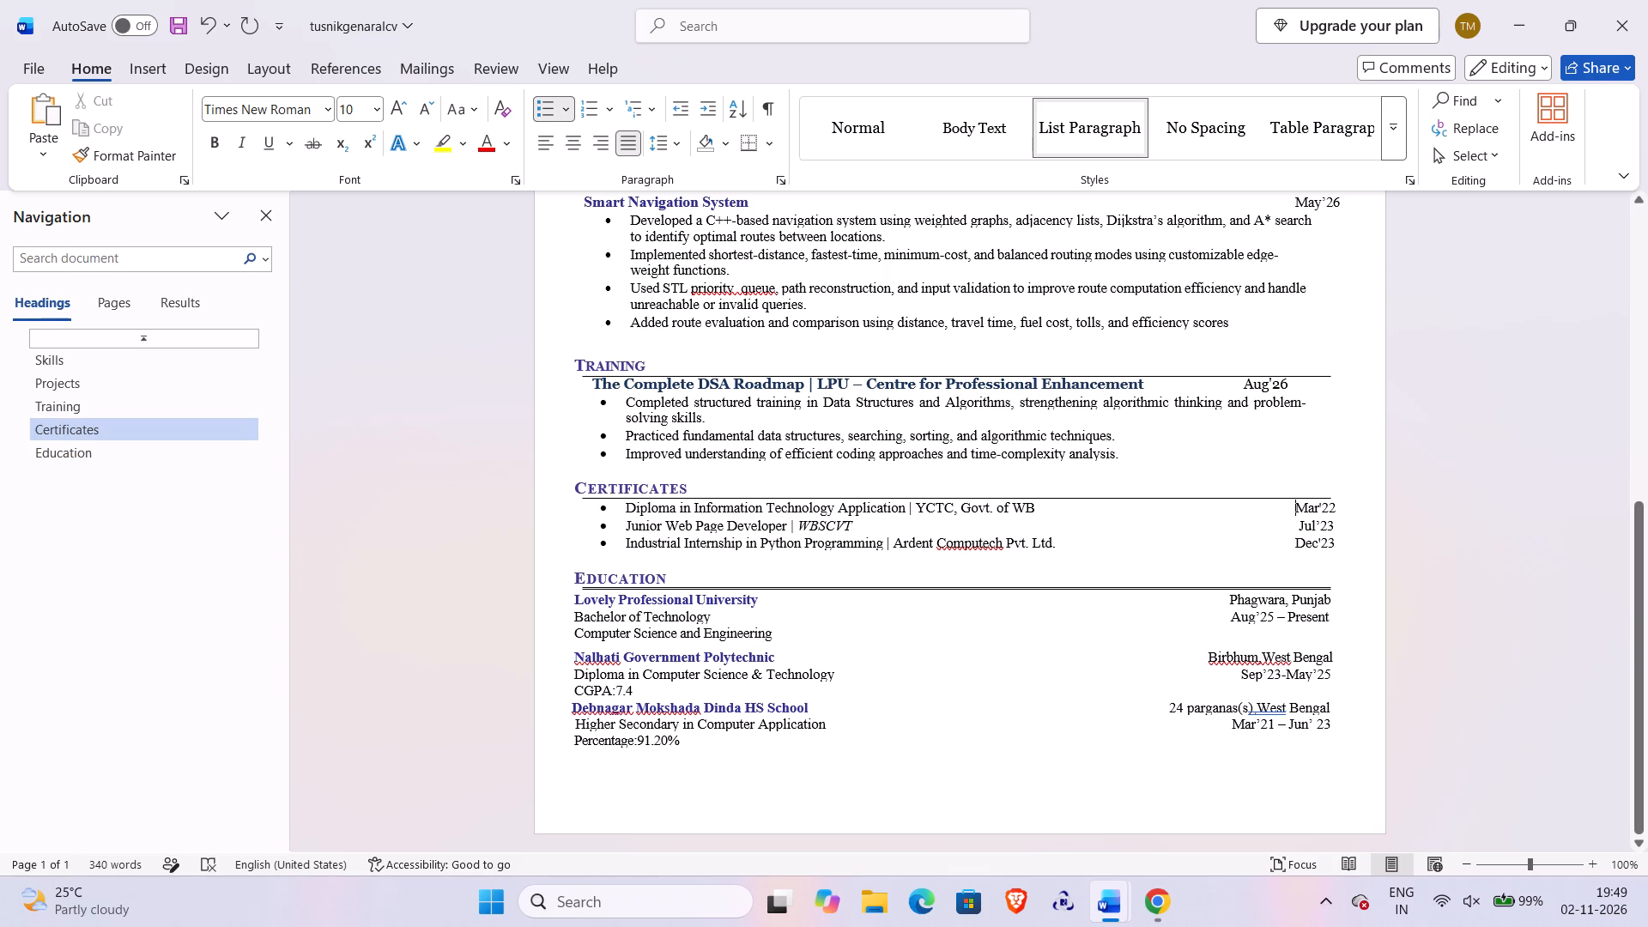
key(BackSpace)
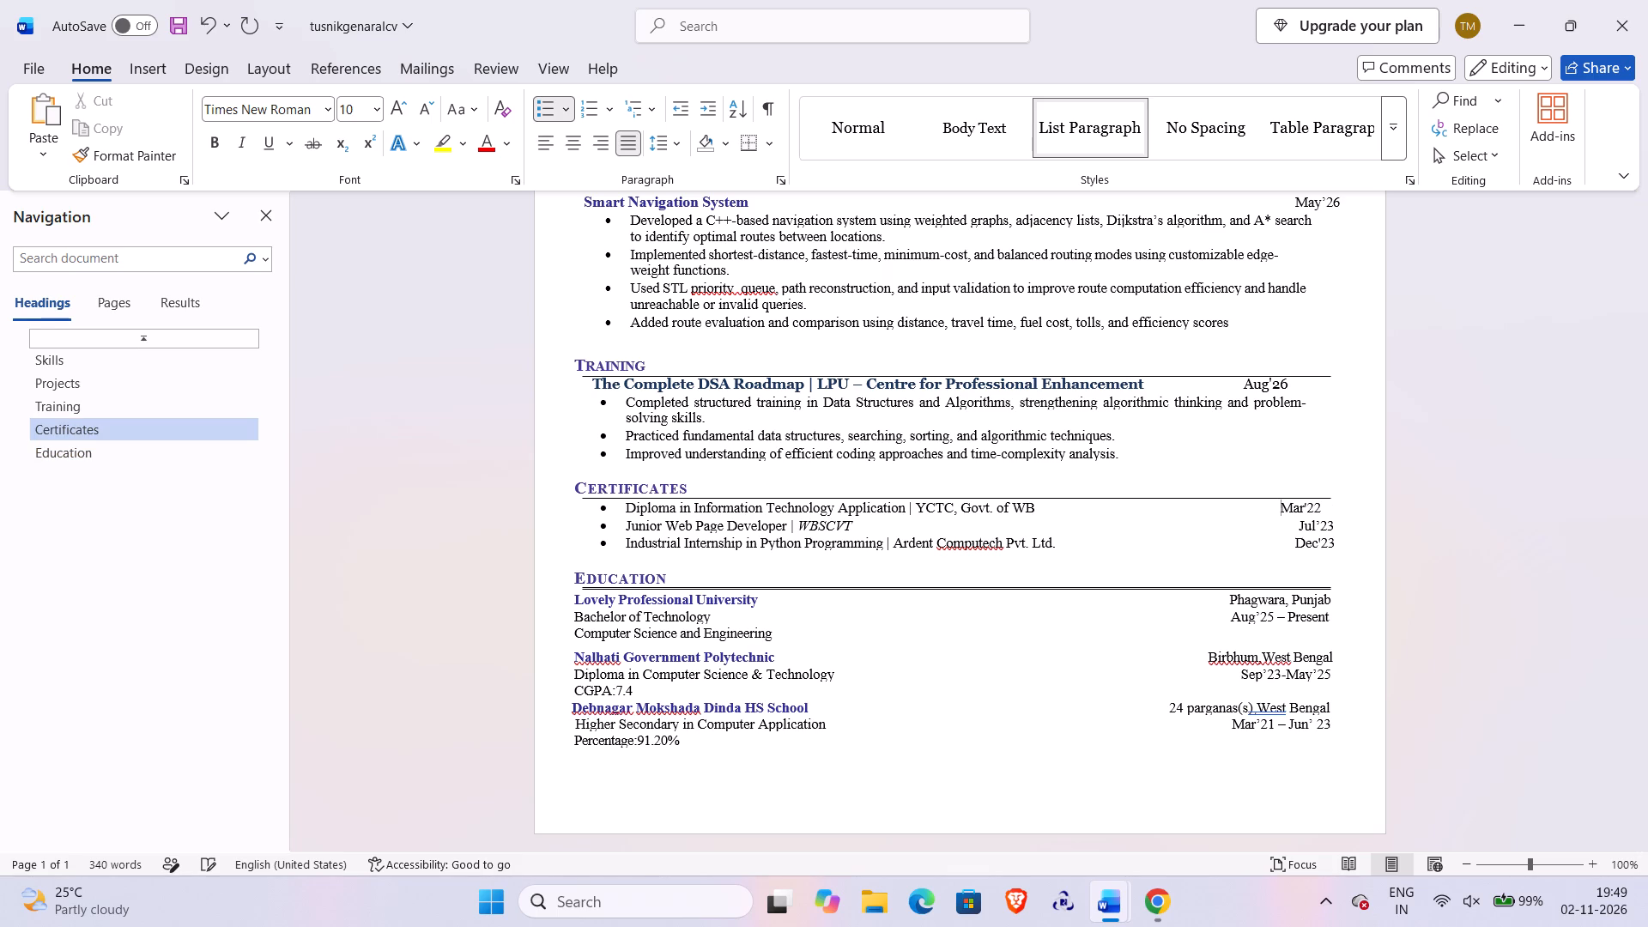
key(BackSpace)
key(Tab)
key(space)
key(space)
key(space)
Adjust the spacing before Jul'23 and Dec'23 in the Certificates list so both dates end level with Mar'22.
key(Down)
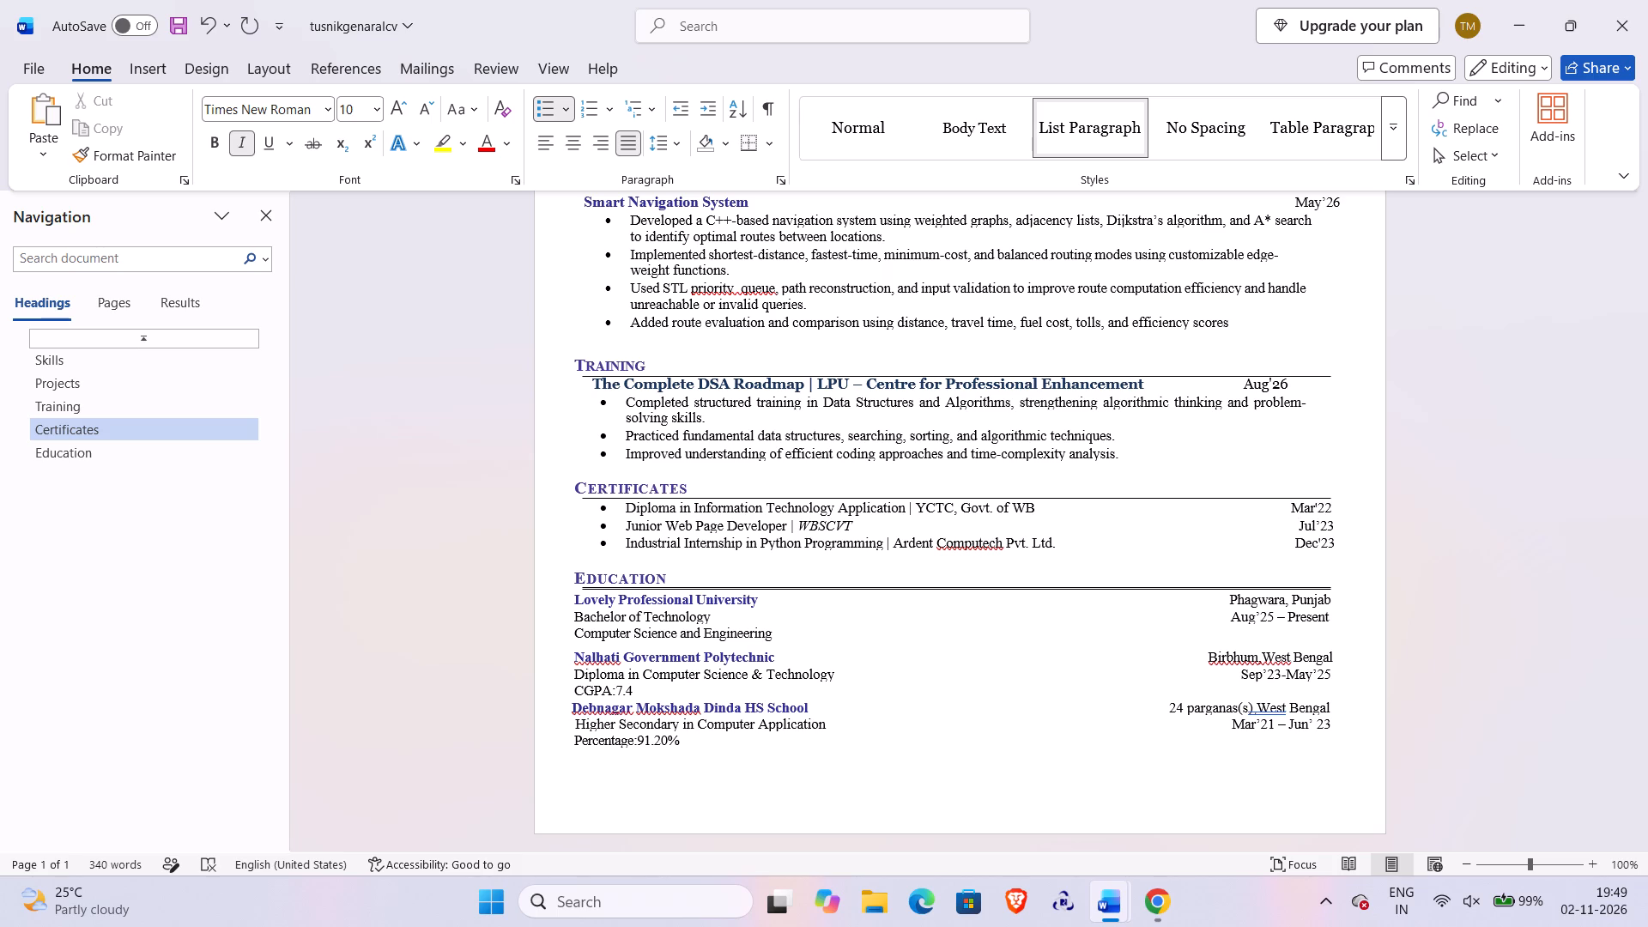
key(Right)
key(BackSpace)
key(Down)
key(BackSpace)
key(space)
key(space)
key(space)
key(space)
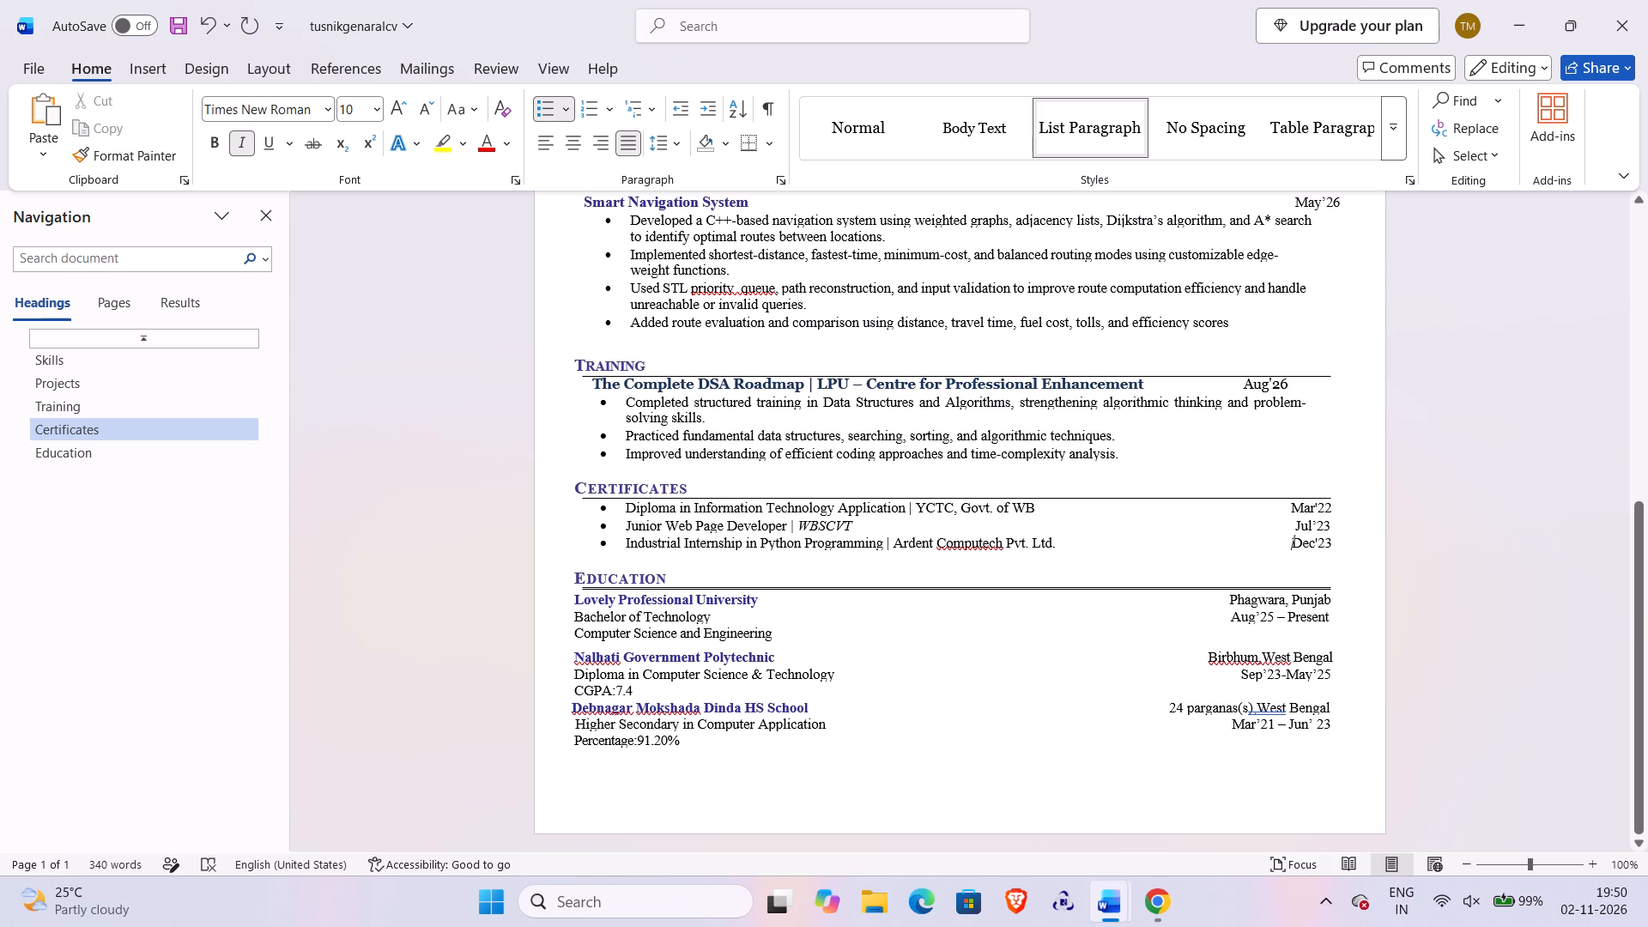
Shift Aug'26 on The Complete DSA Roadmap line in Training to the right margin with added spaces.
scroll(1320, 447, up, 1)
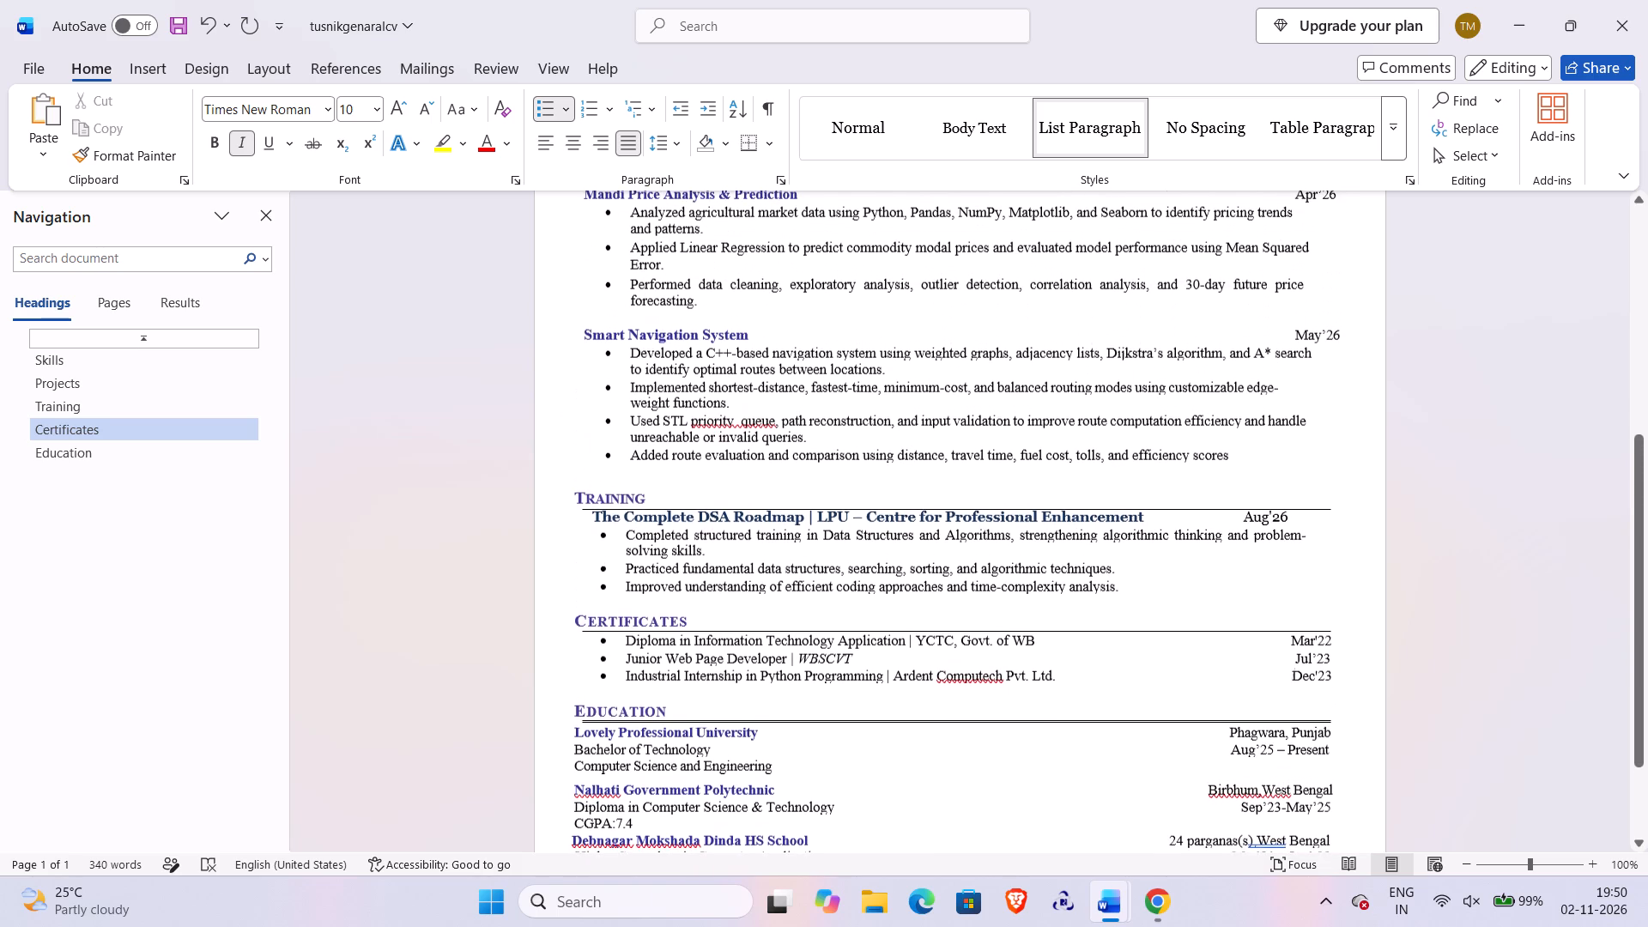
click(1248, 513)
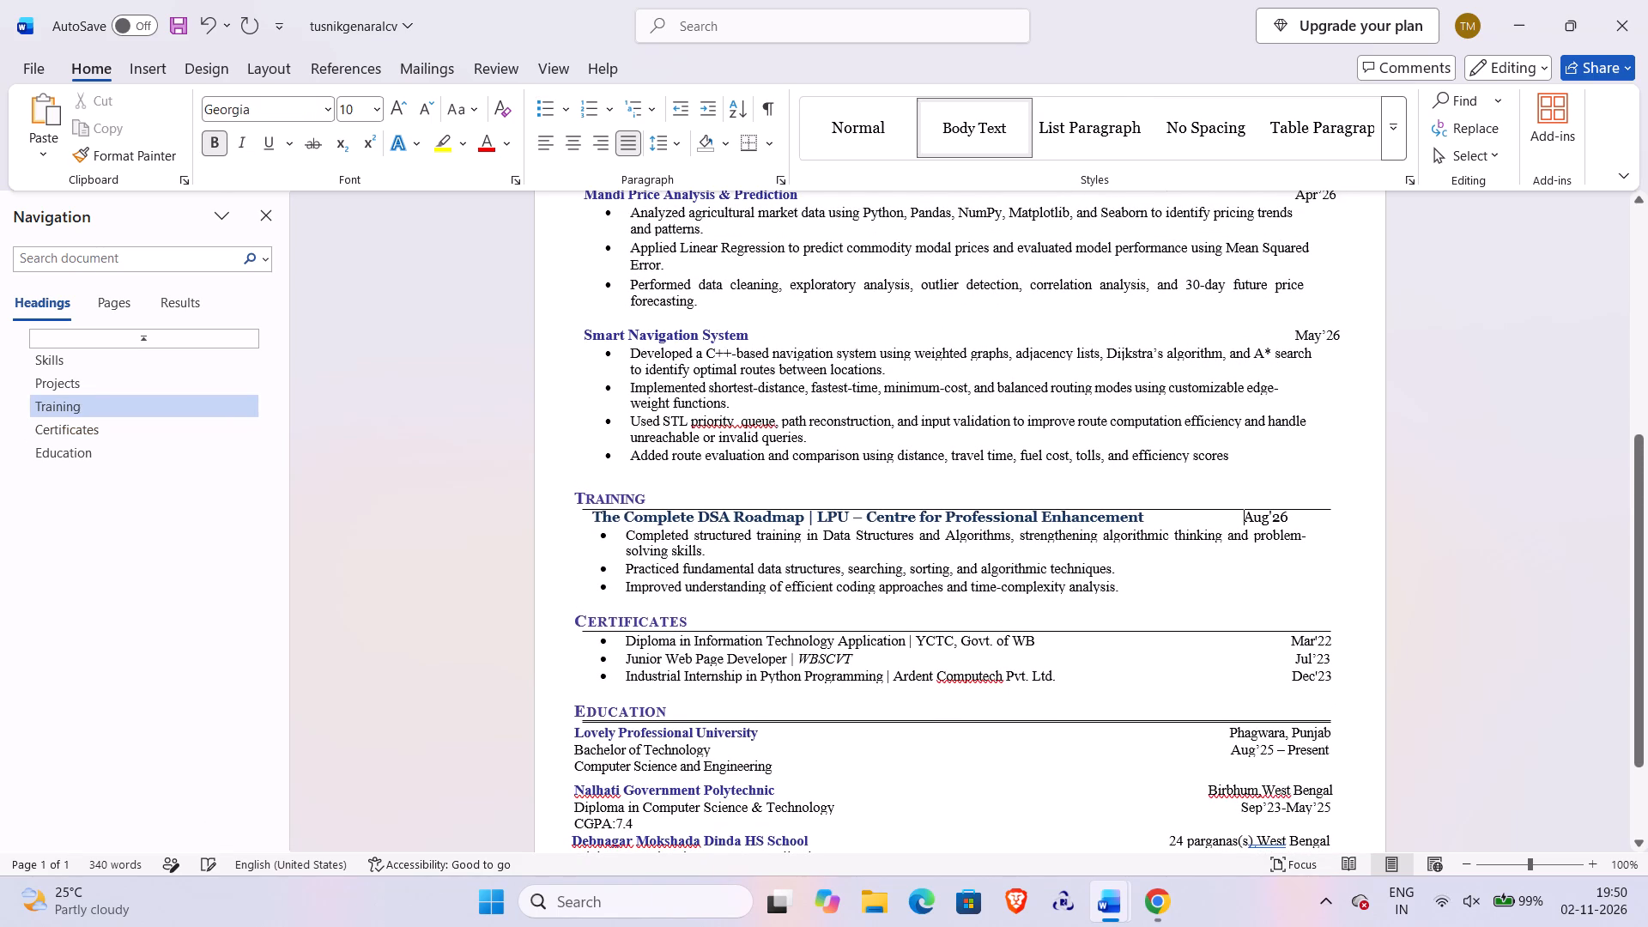
key(space)
key(space)
key(space)
key(space)
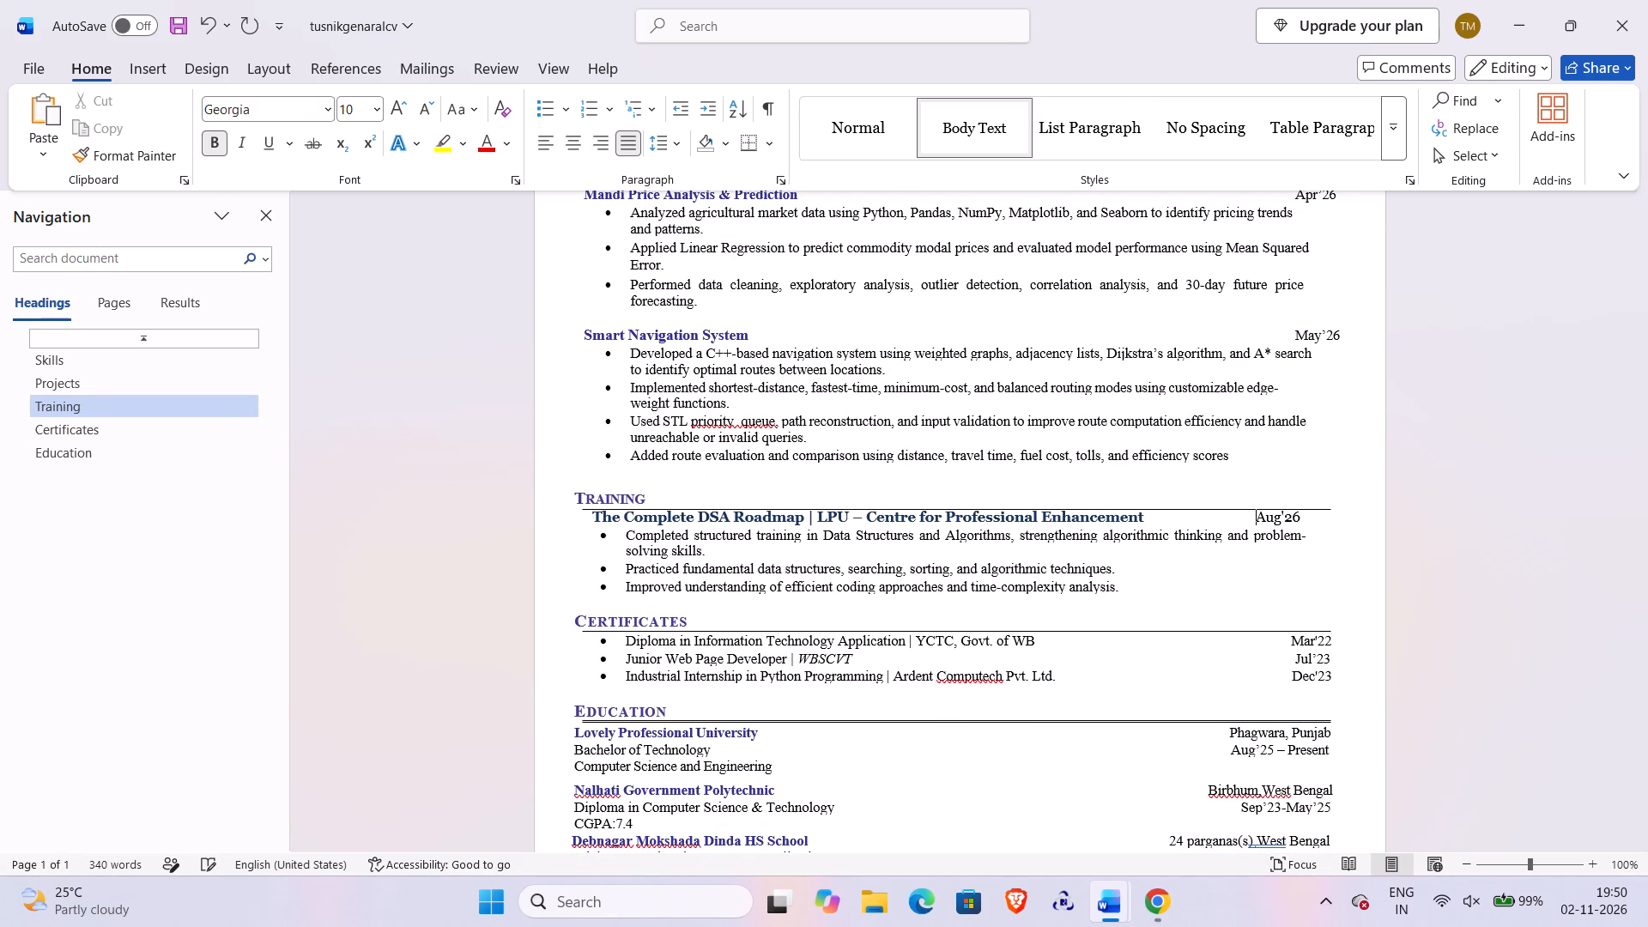
key(space)
key(space)
key(space)
key(space)
key(space)
key(space)
key(space)
key(space)
key(space)
key(space)
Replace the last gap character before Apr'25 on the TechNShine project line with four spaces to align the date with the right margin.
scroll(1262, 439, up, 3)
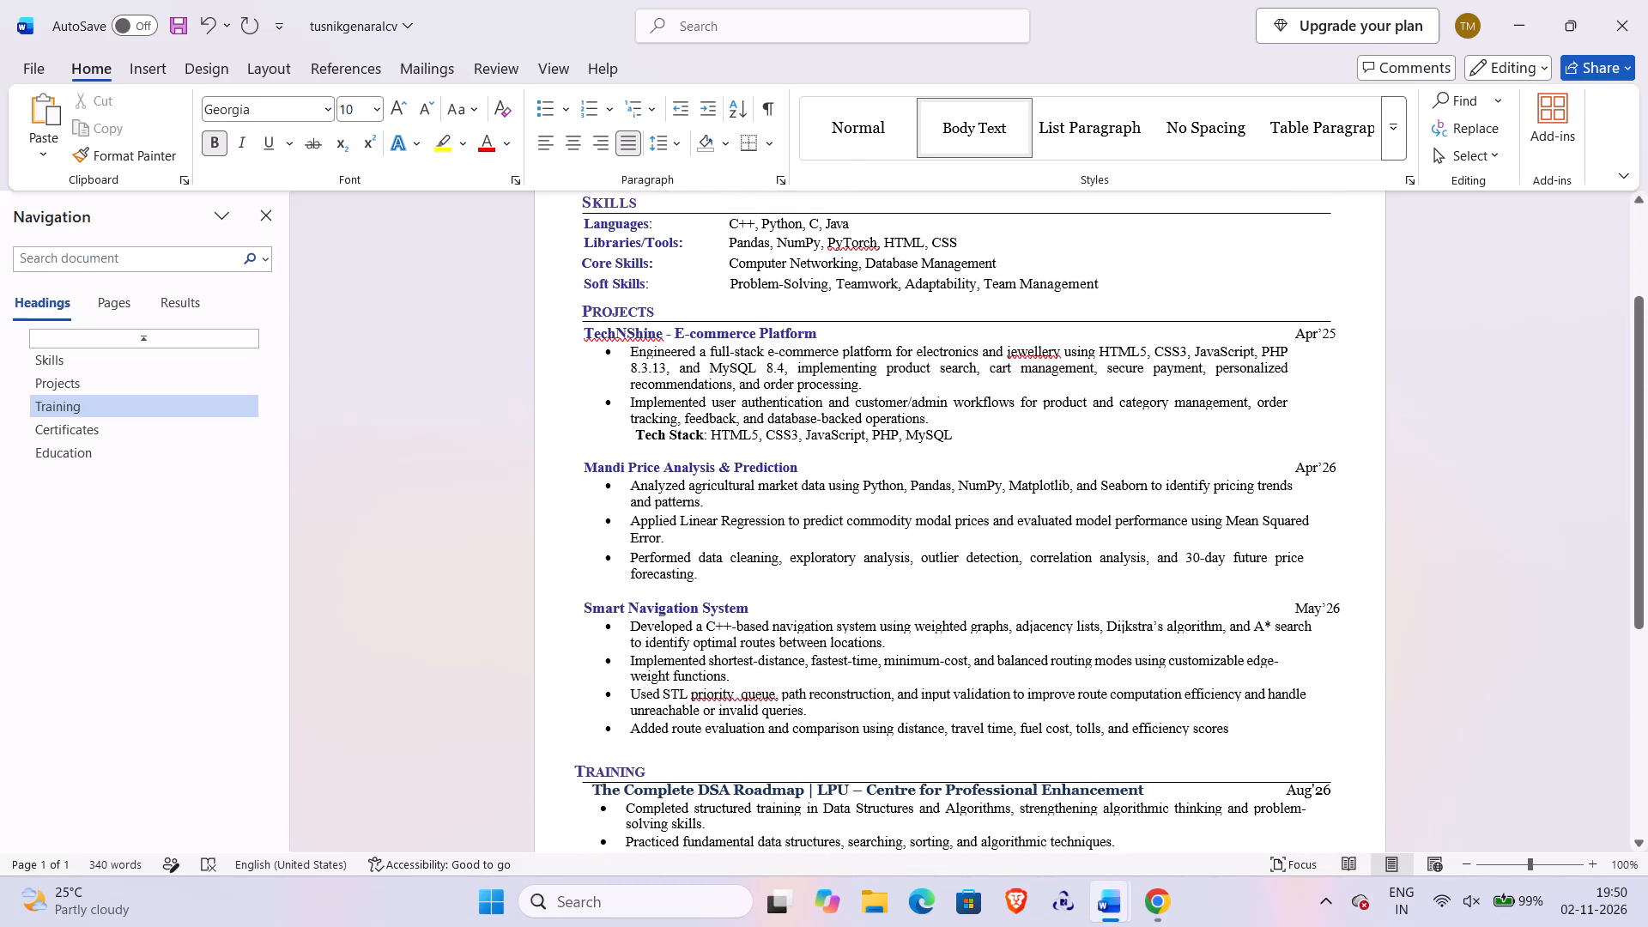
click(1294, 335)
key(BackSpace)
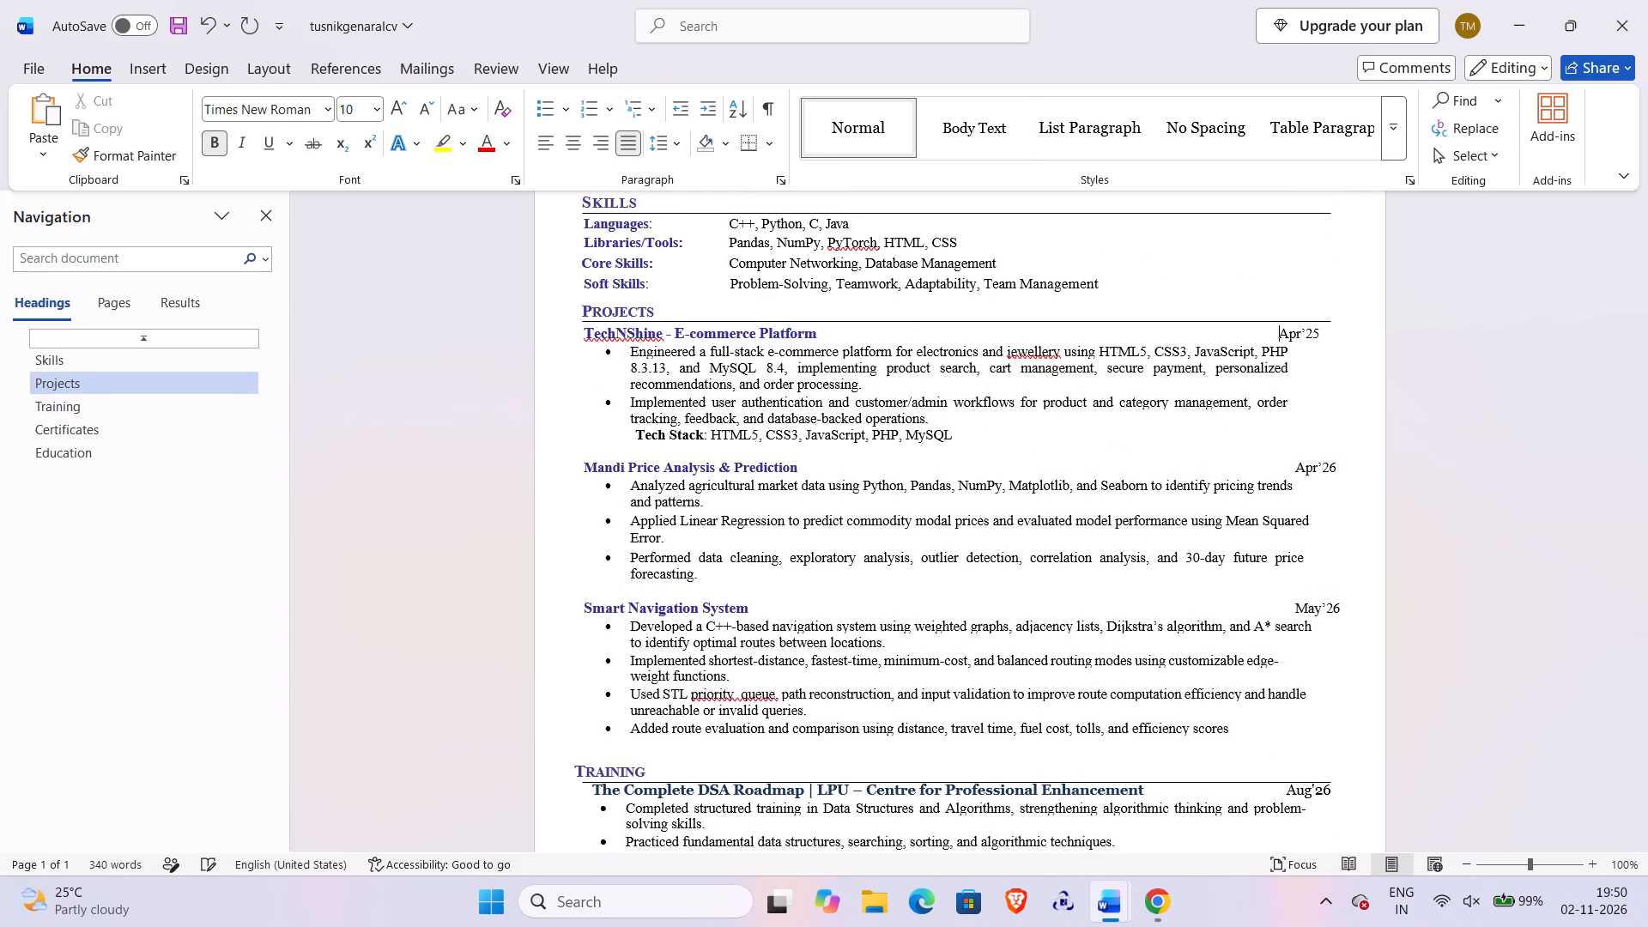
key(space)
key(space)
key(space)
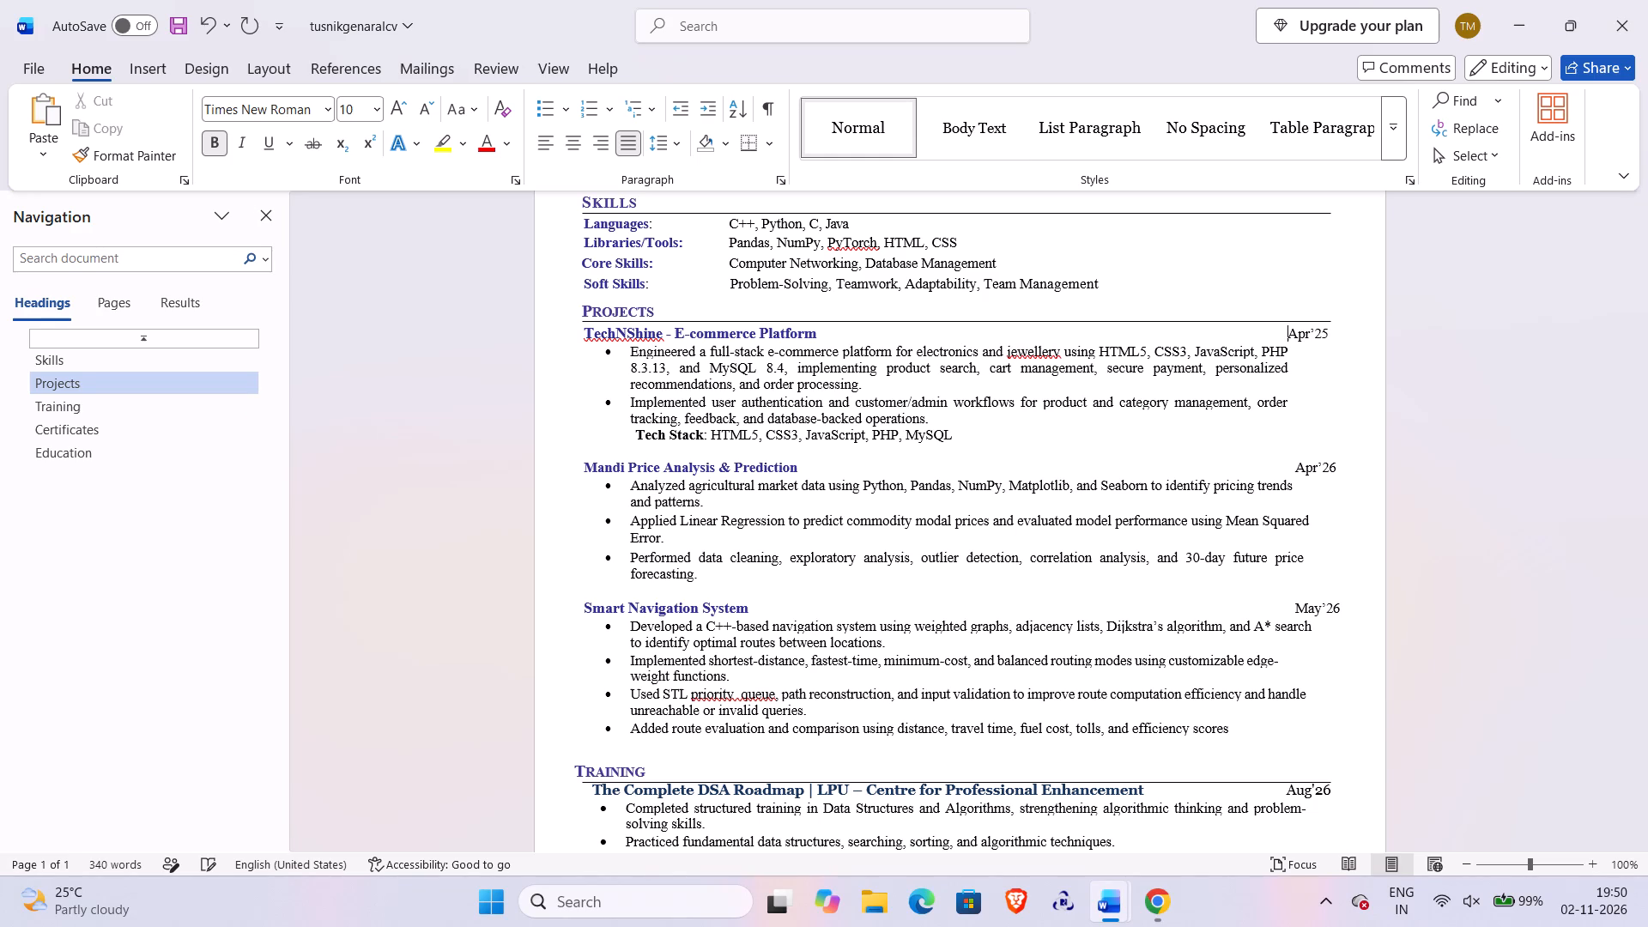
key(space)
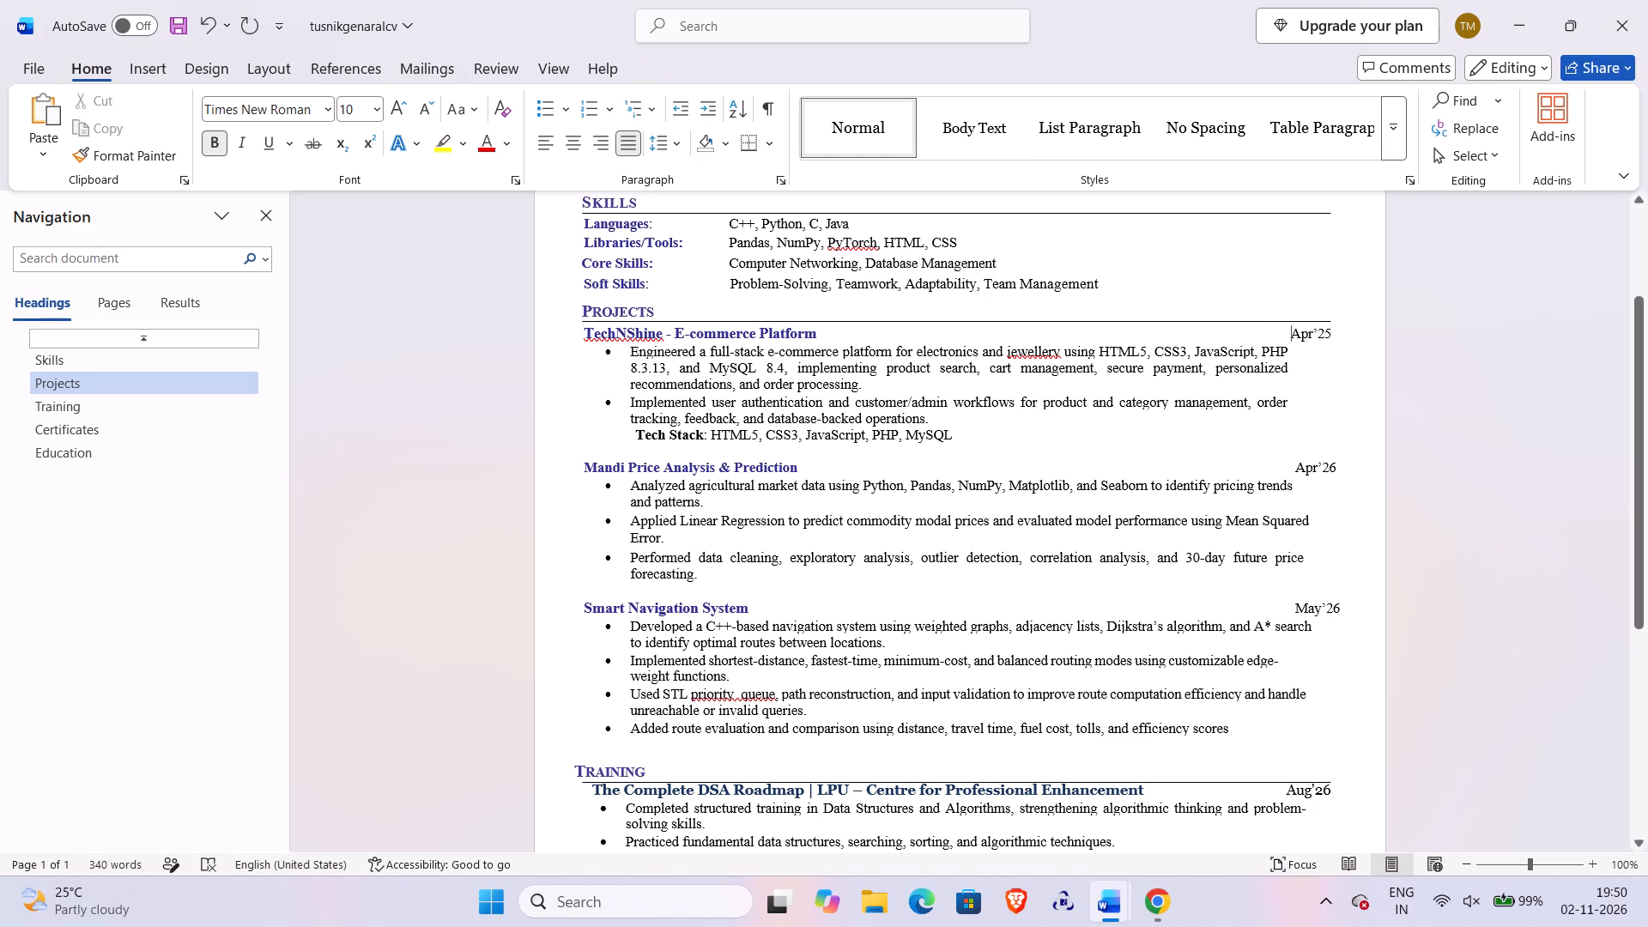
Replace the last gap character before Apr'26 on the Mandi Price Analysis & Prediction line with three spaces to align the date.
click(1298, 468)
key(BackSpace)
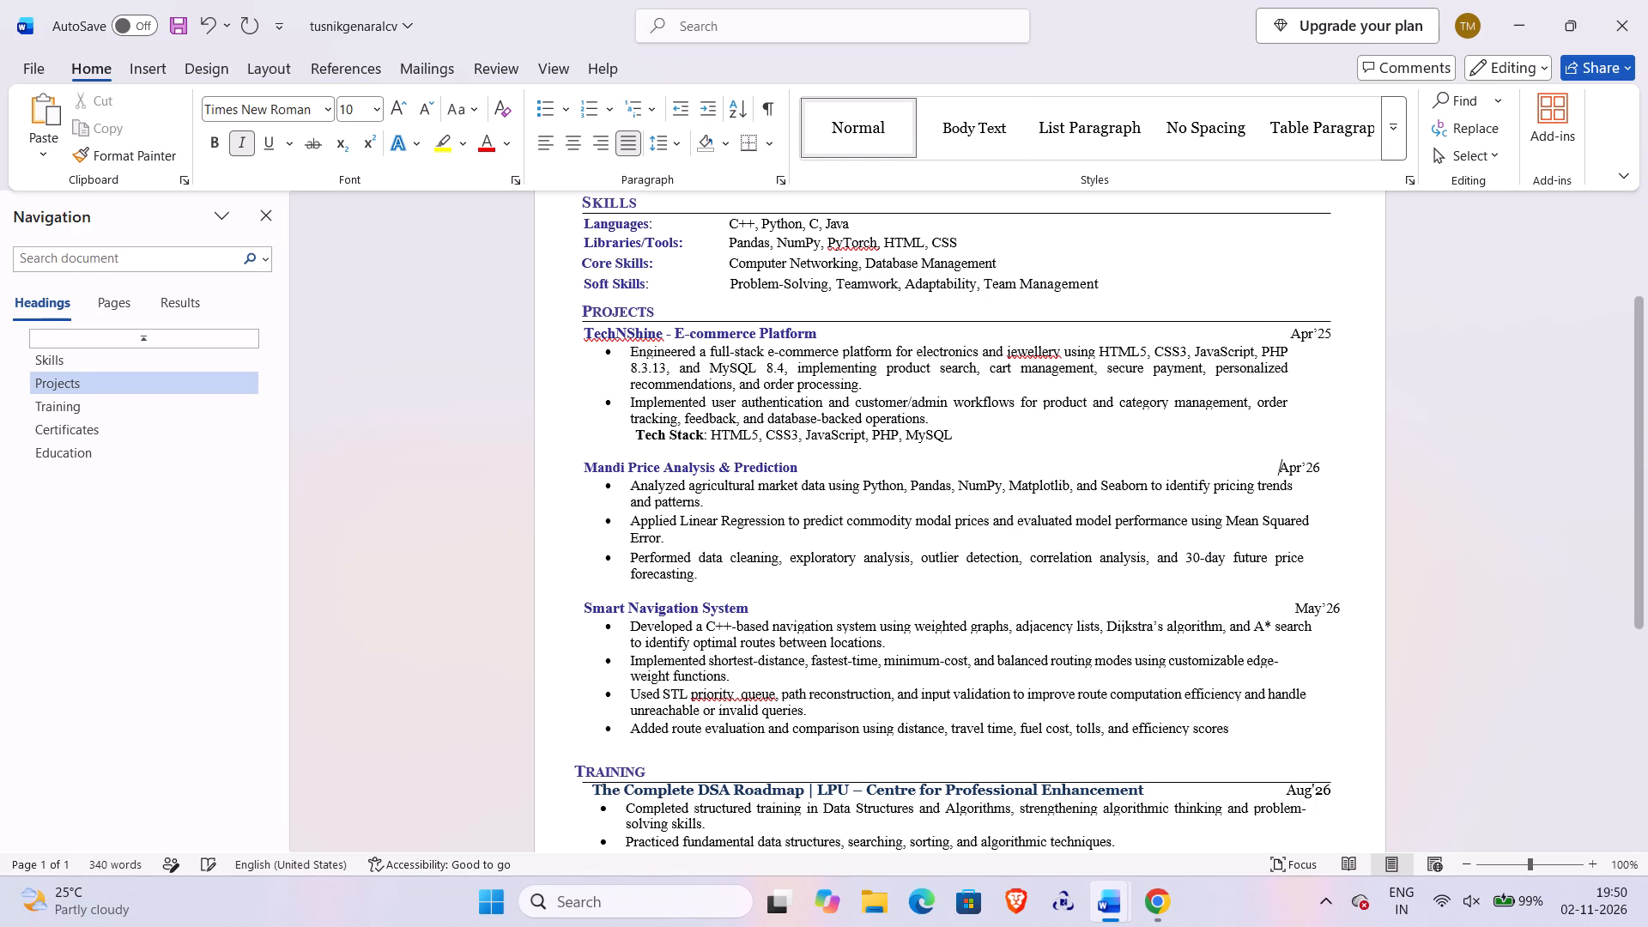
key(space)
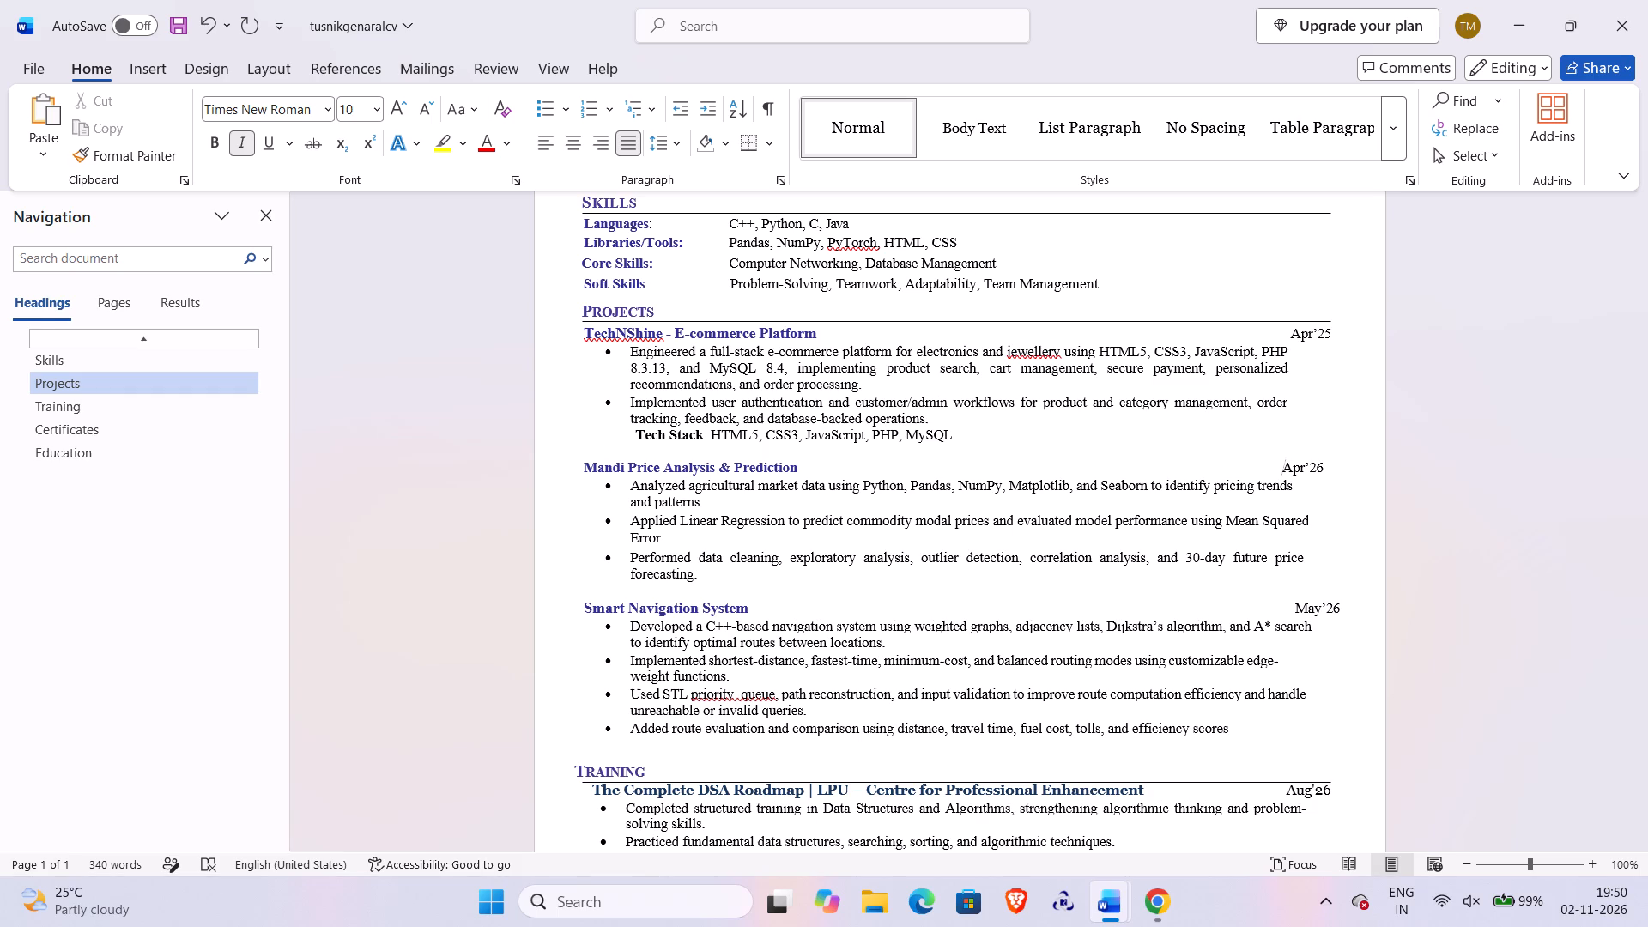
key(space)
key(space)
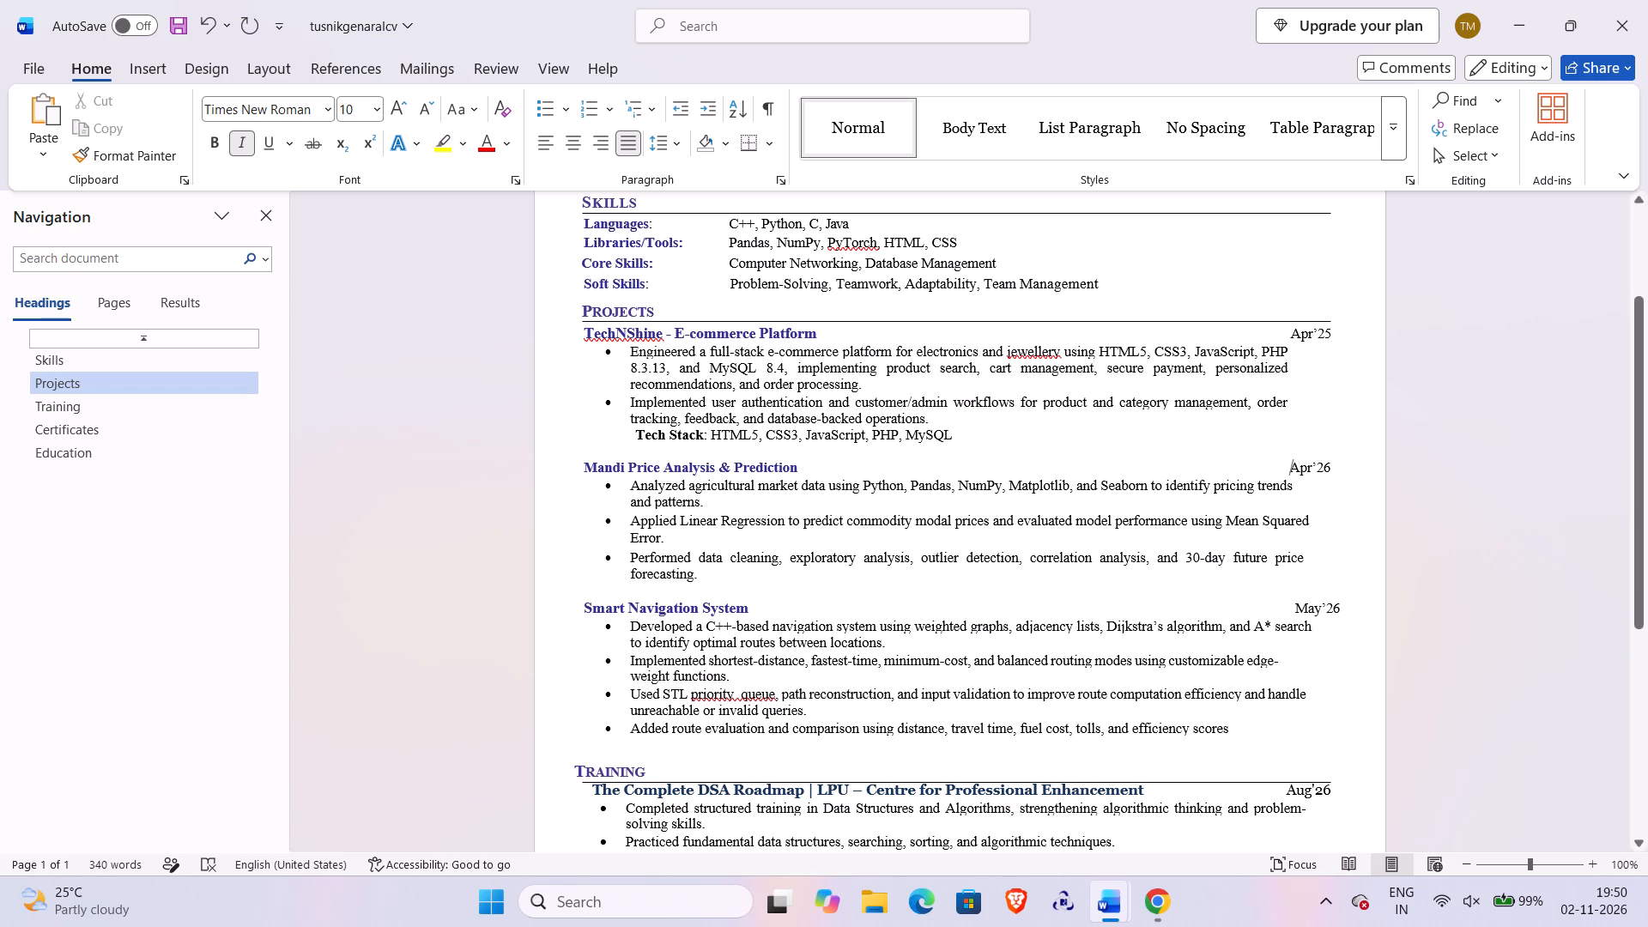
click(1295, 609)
Clear the gap before Apr'25 on the TechNShine line and refill it with a tab and five spaces, ending at the right margin.
click(1290, 334)
key(BackSpace)
key(BackSpace)
key(BackSpace)
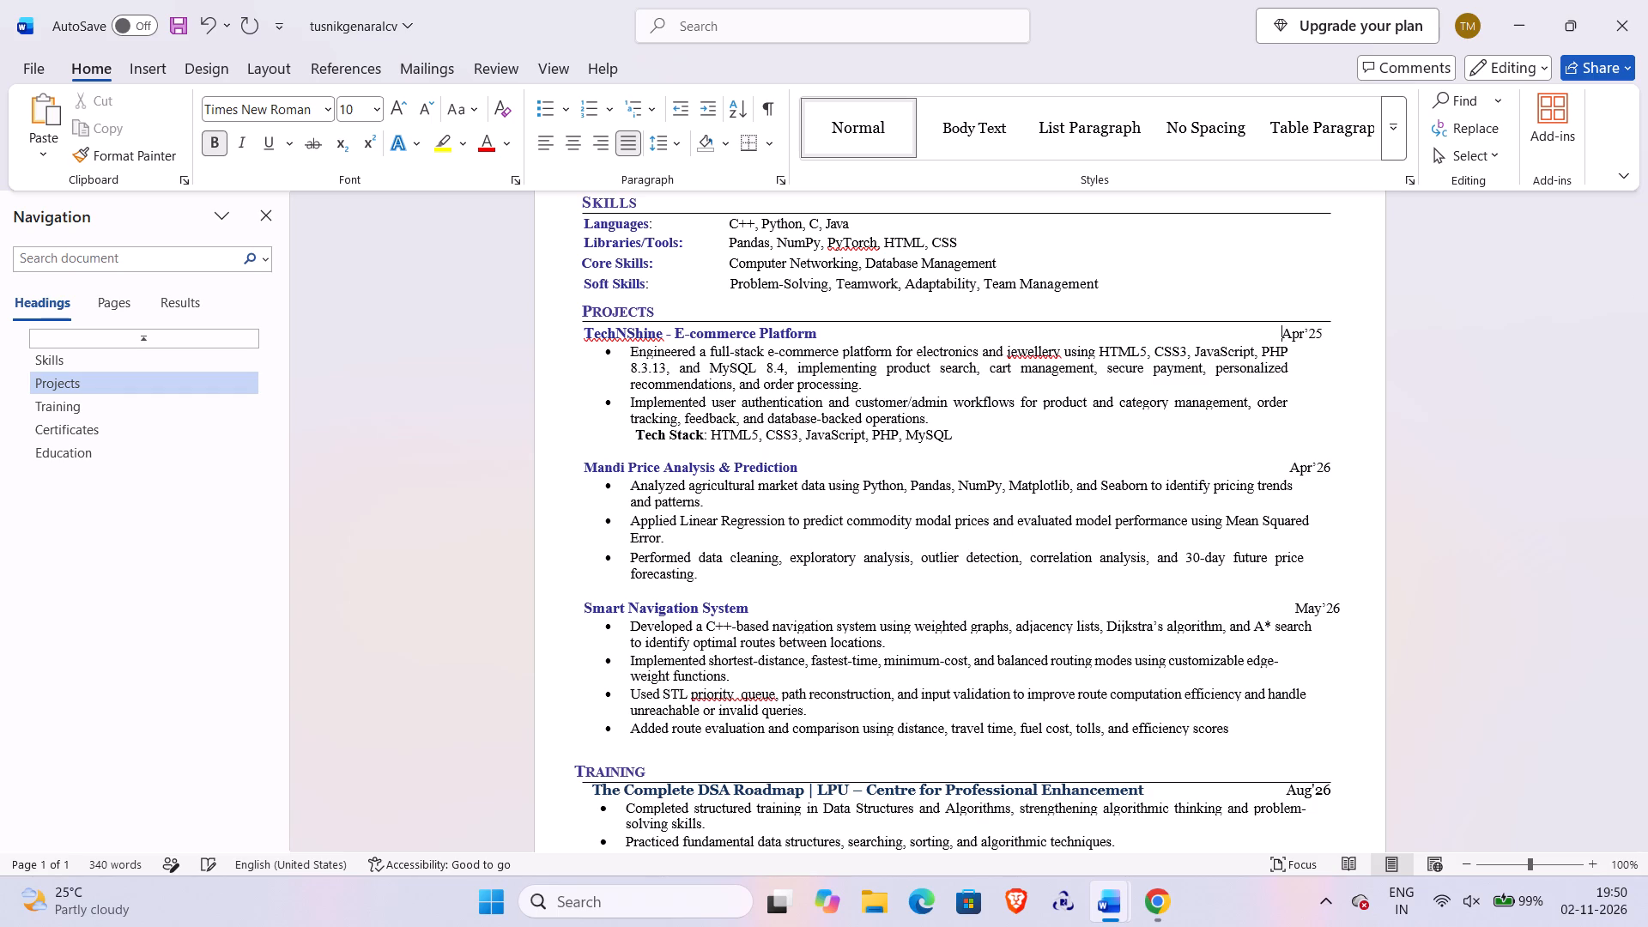
key(BackSpace)
key(BackSpace)
key(BackSpace)
key(Tab)
key(space)
key(space)
key(space)
key(space)
key(space)
Clear the gap before Apr'26 on the Mandi Price Analysis & Prediction line and refill it with a tab and three spaces.
key(Down)
key(Down)
key(Down)
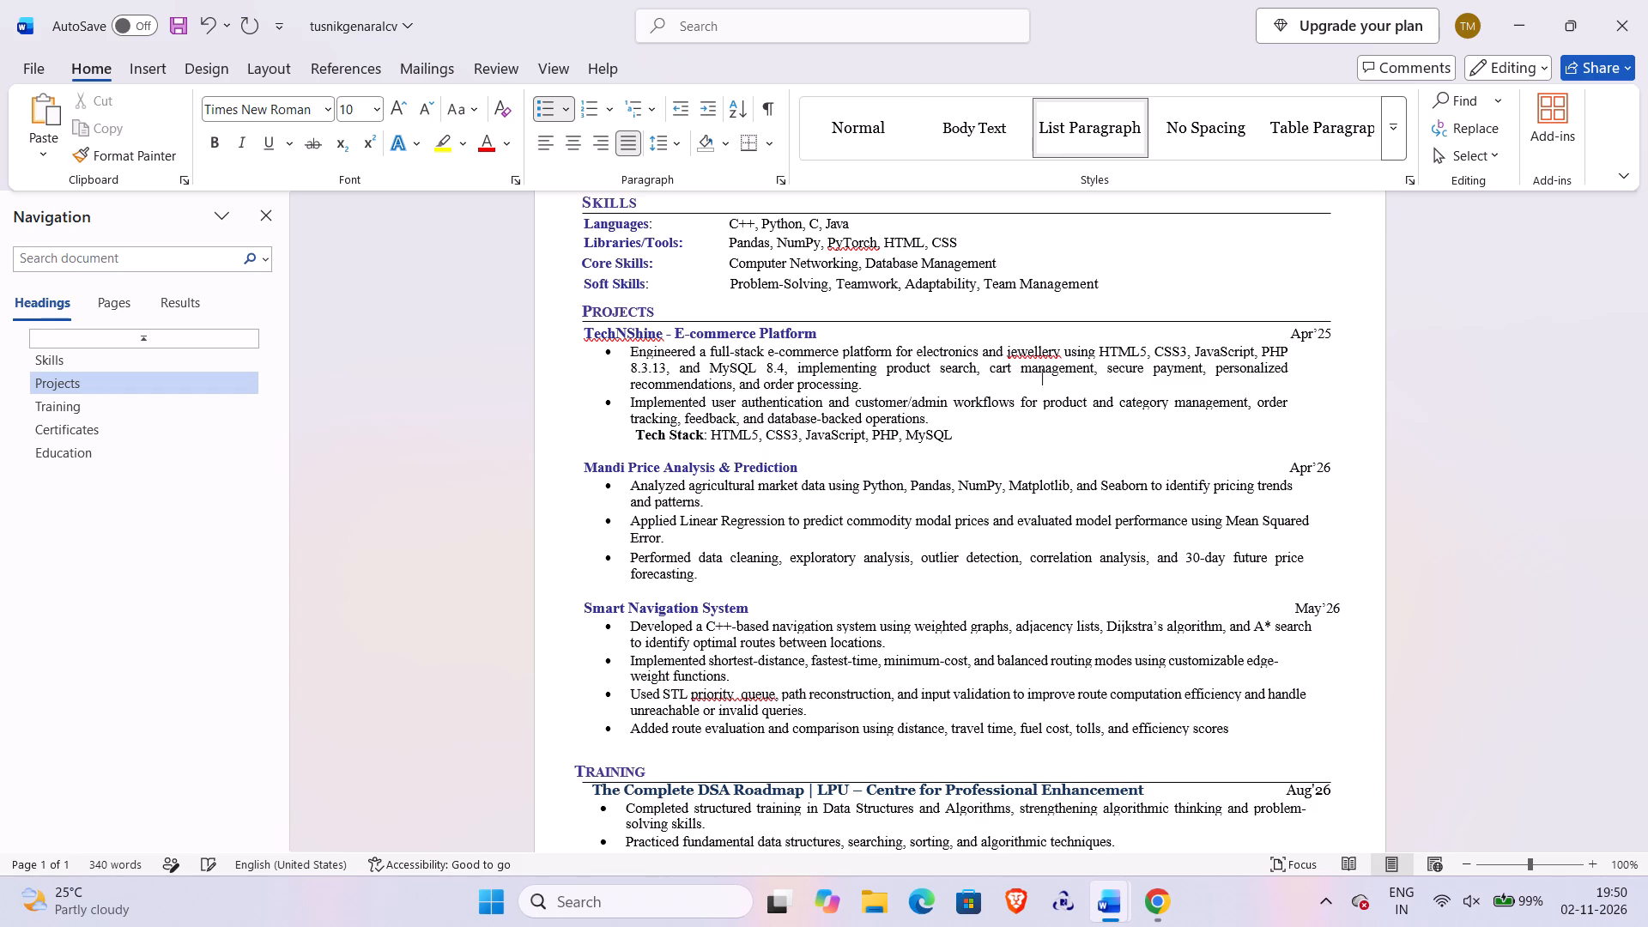
key(Down)
key(Down)
key(Down)
key(Down)
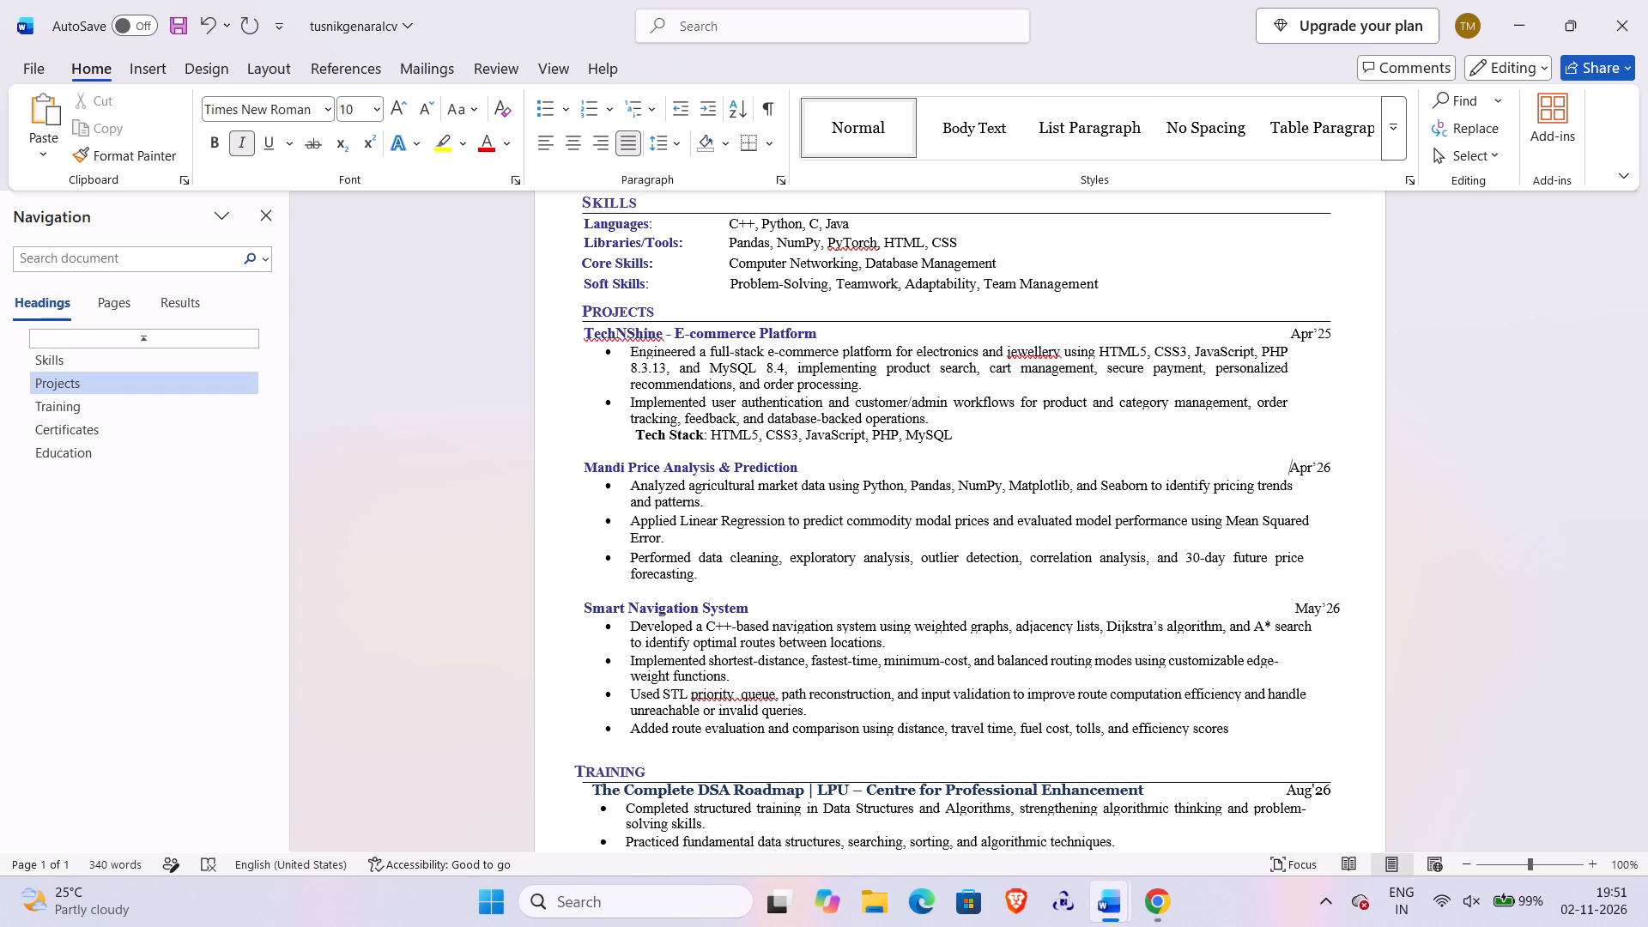
key(BackSpace)
key(BackSpace)
key(BackSpace)
key(BackSpace)
key(Tab)
key(space)
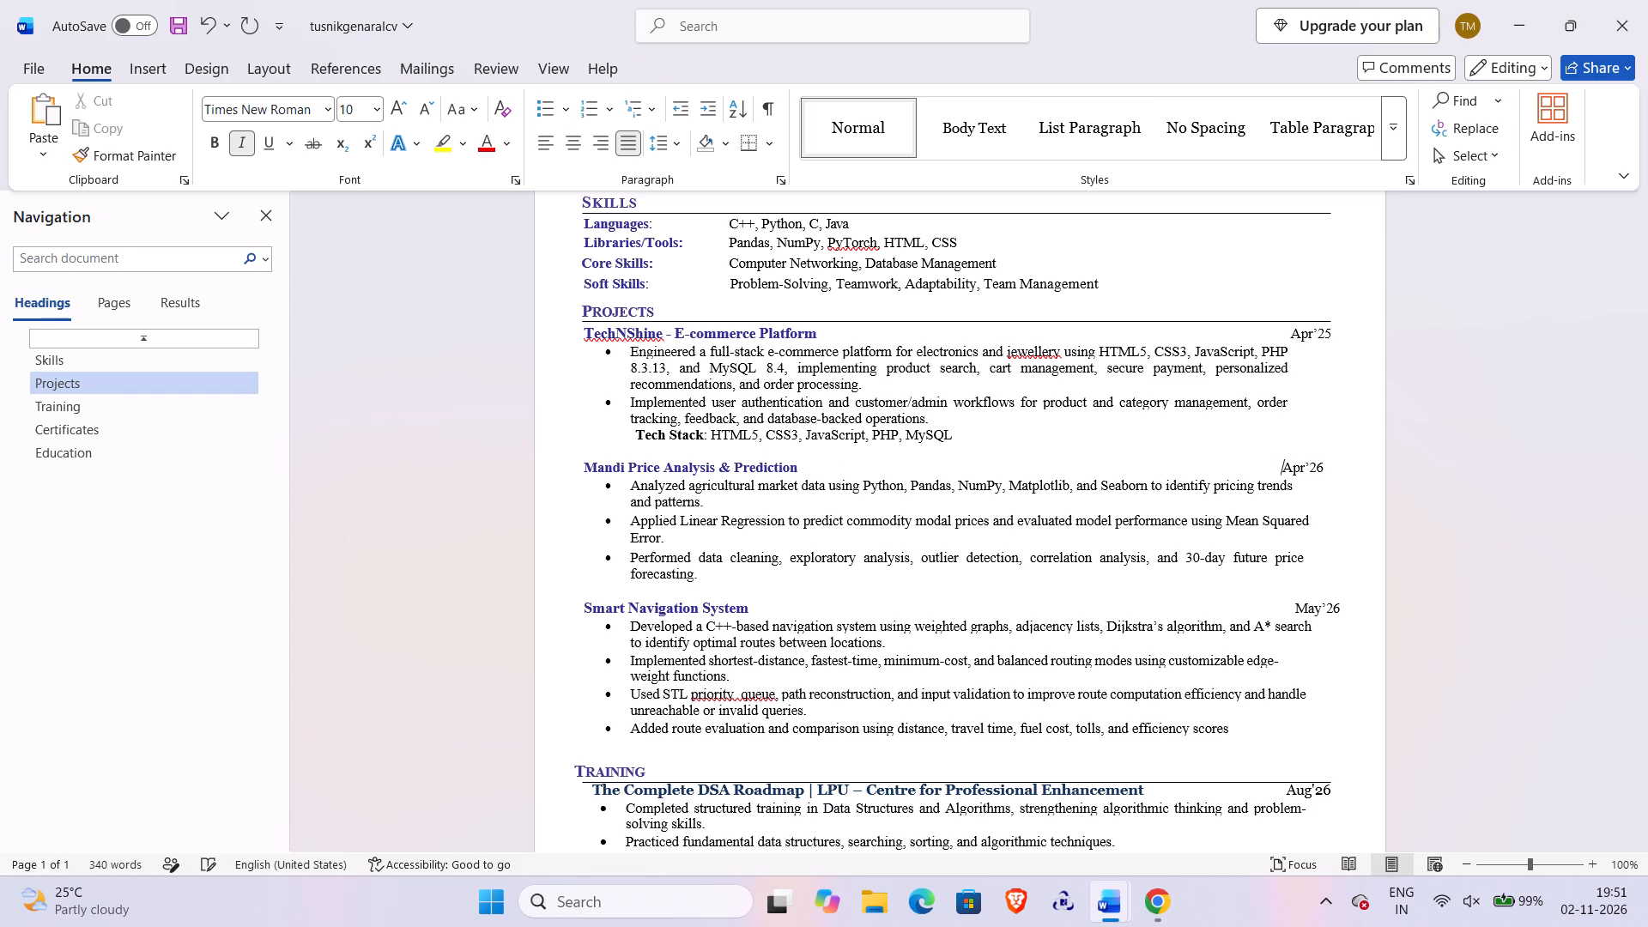
key(space)
key(space)
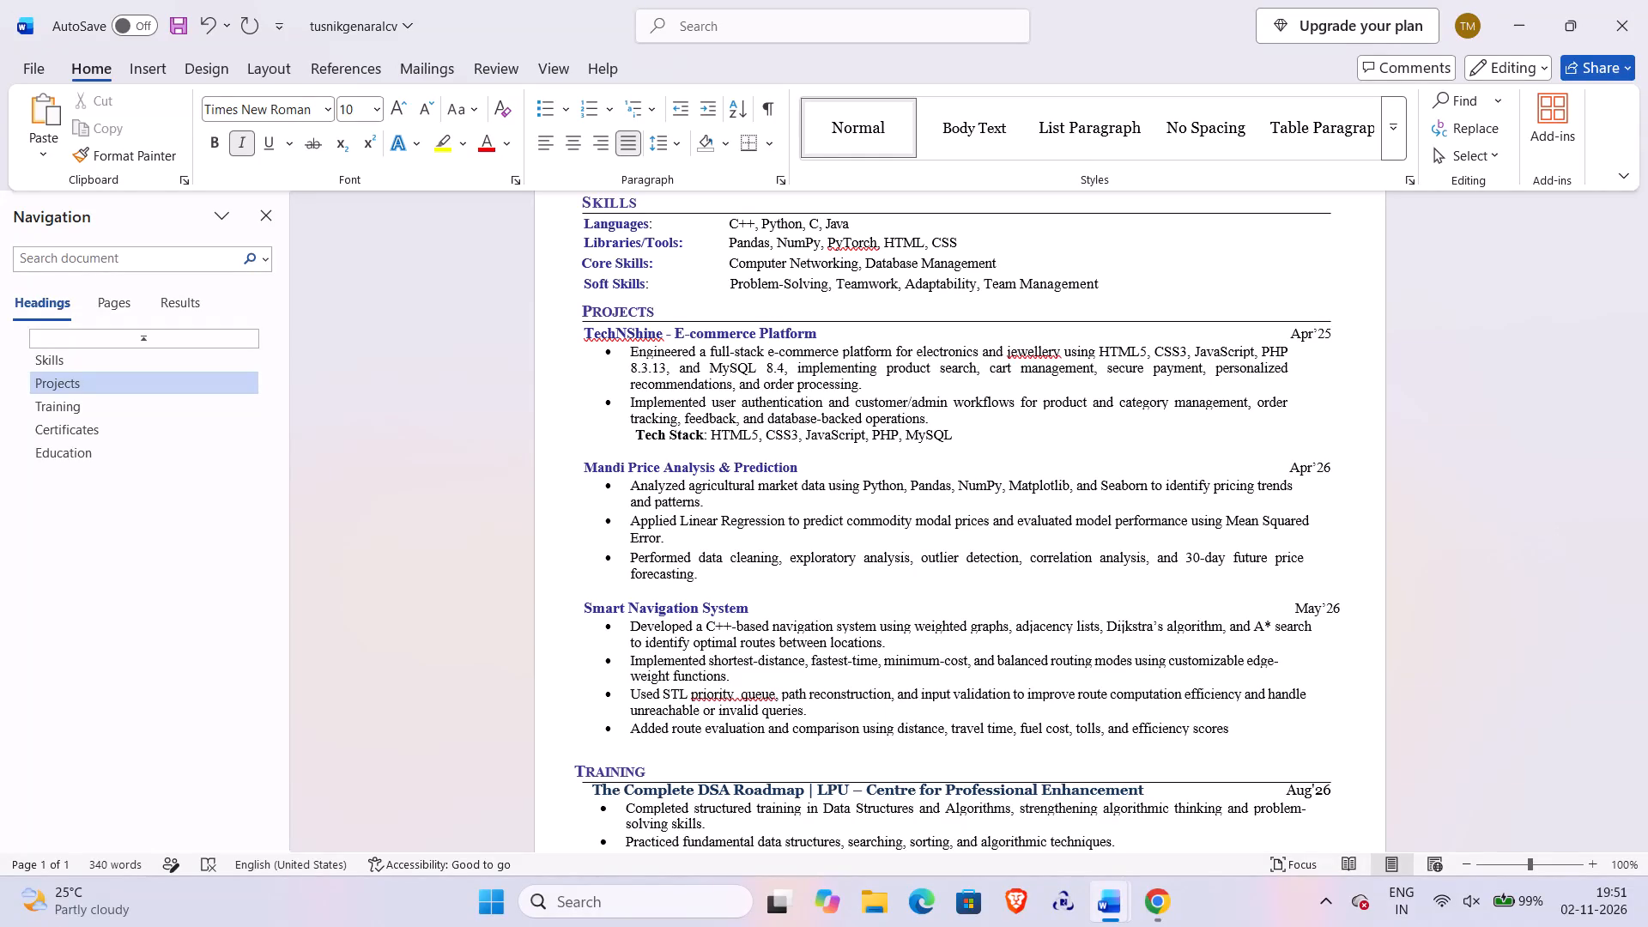
Pull May'26 on the Smart Navigation System line back toward the right margin by replacing the last gap character with three spaces.
click(1296, 605)
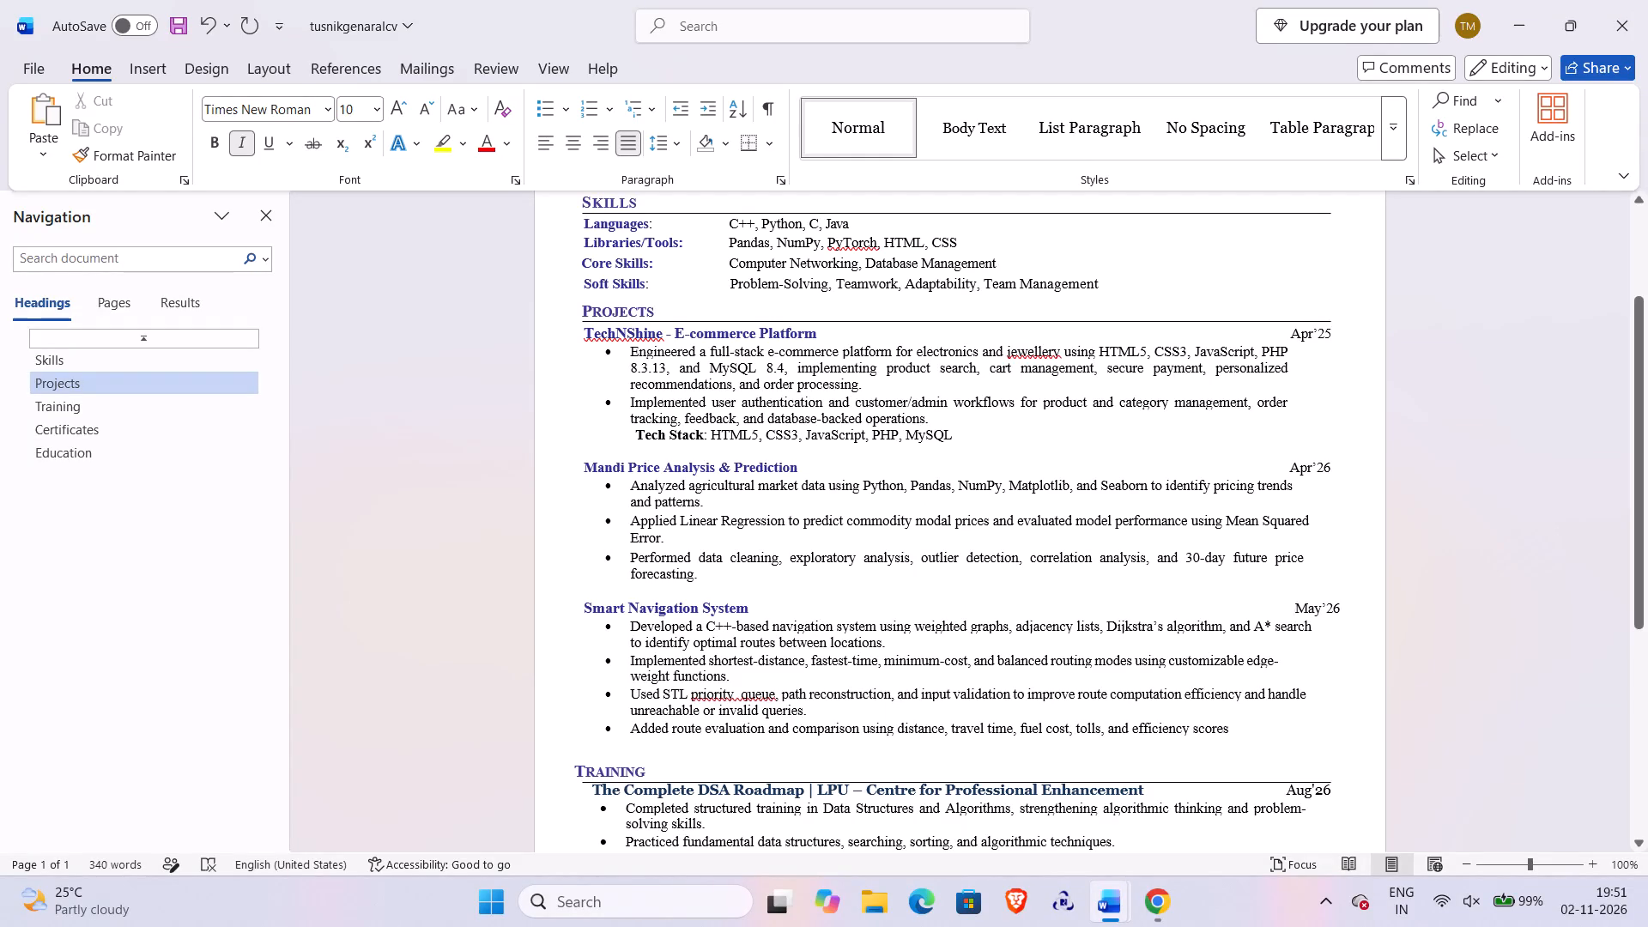
key(BackSpace)
key(space)
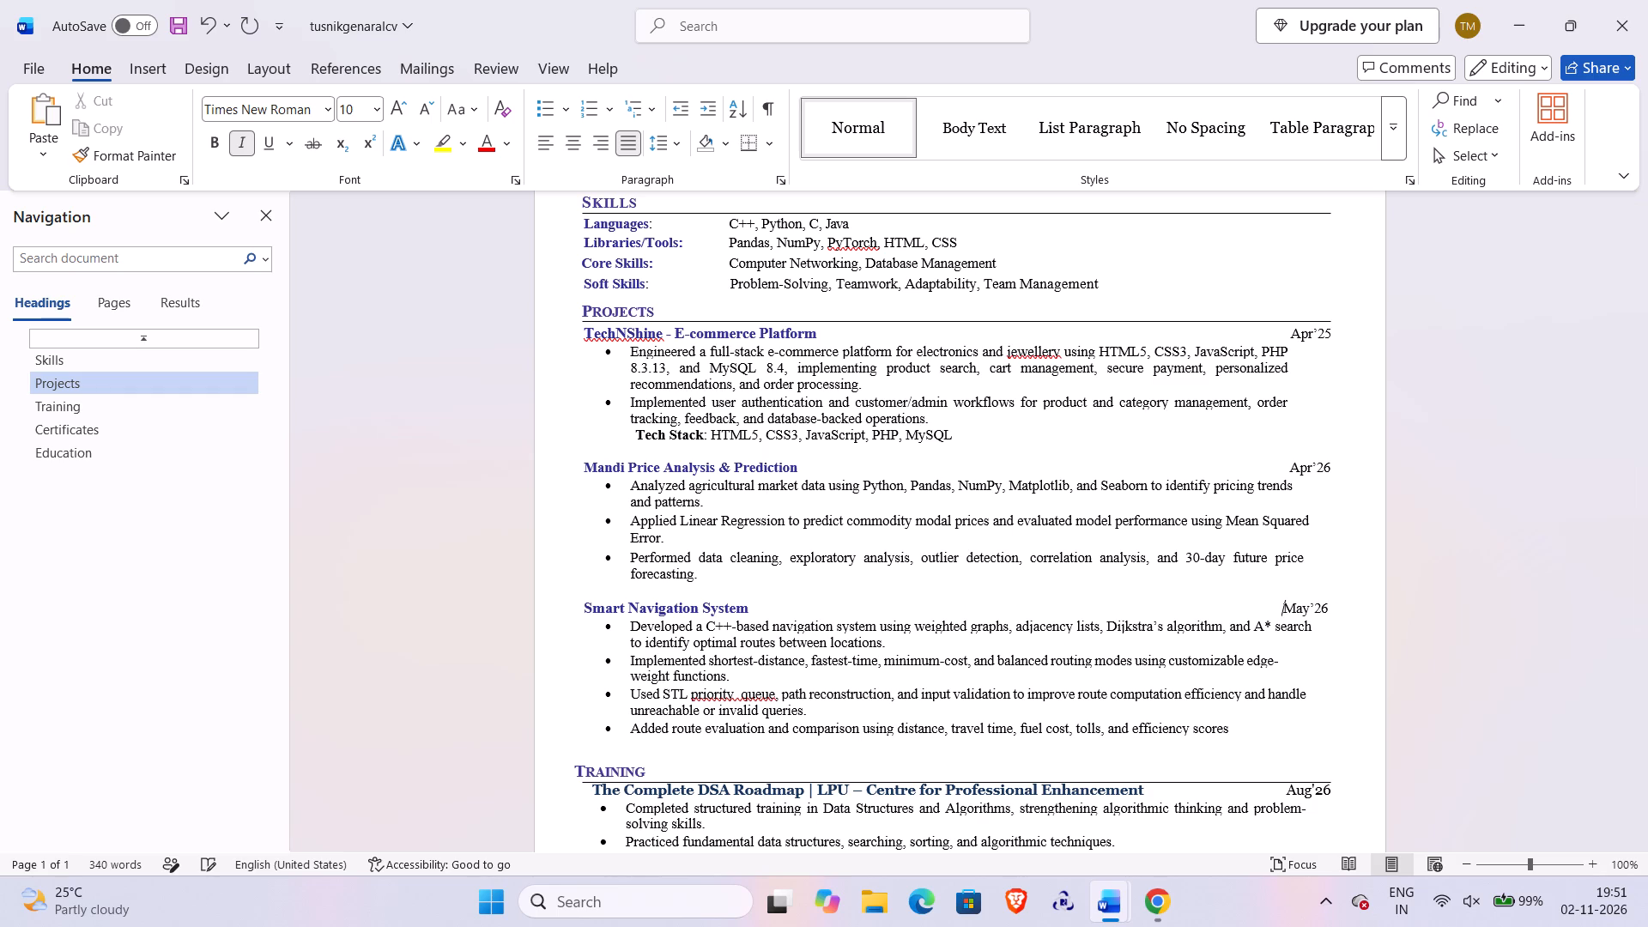
key(space)
key(space)
Add one space before Apr'26 on the Mandi Price Analysis & Prediction line to end it level with May'26.
click(1287, 472)
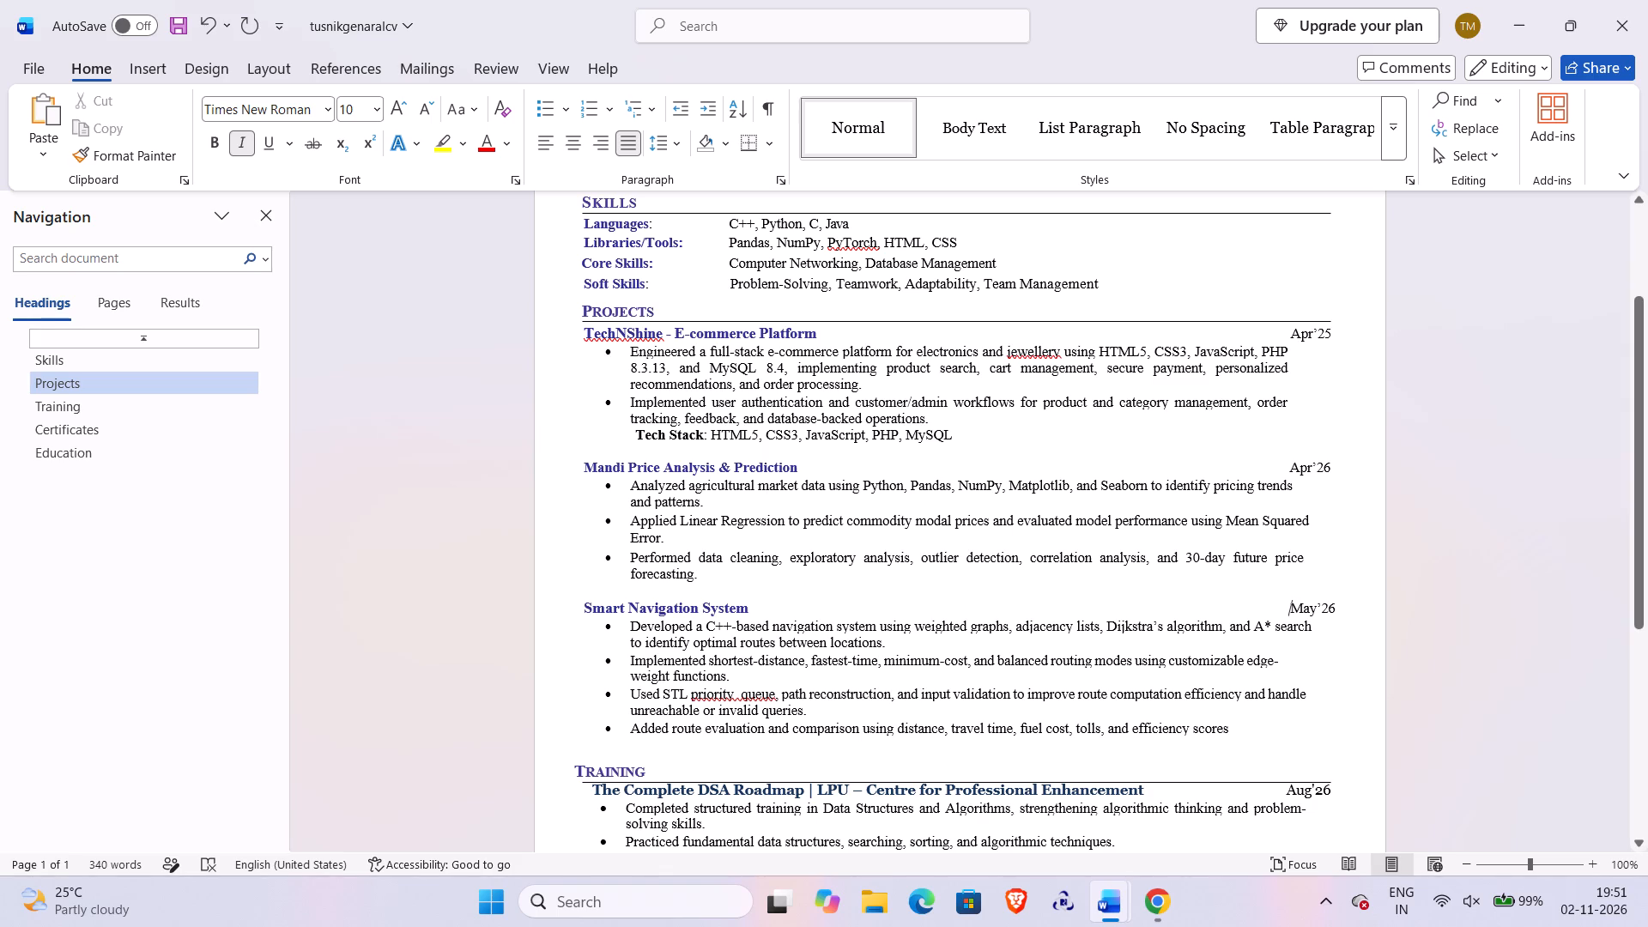
key(space)
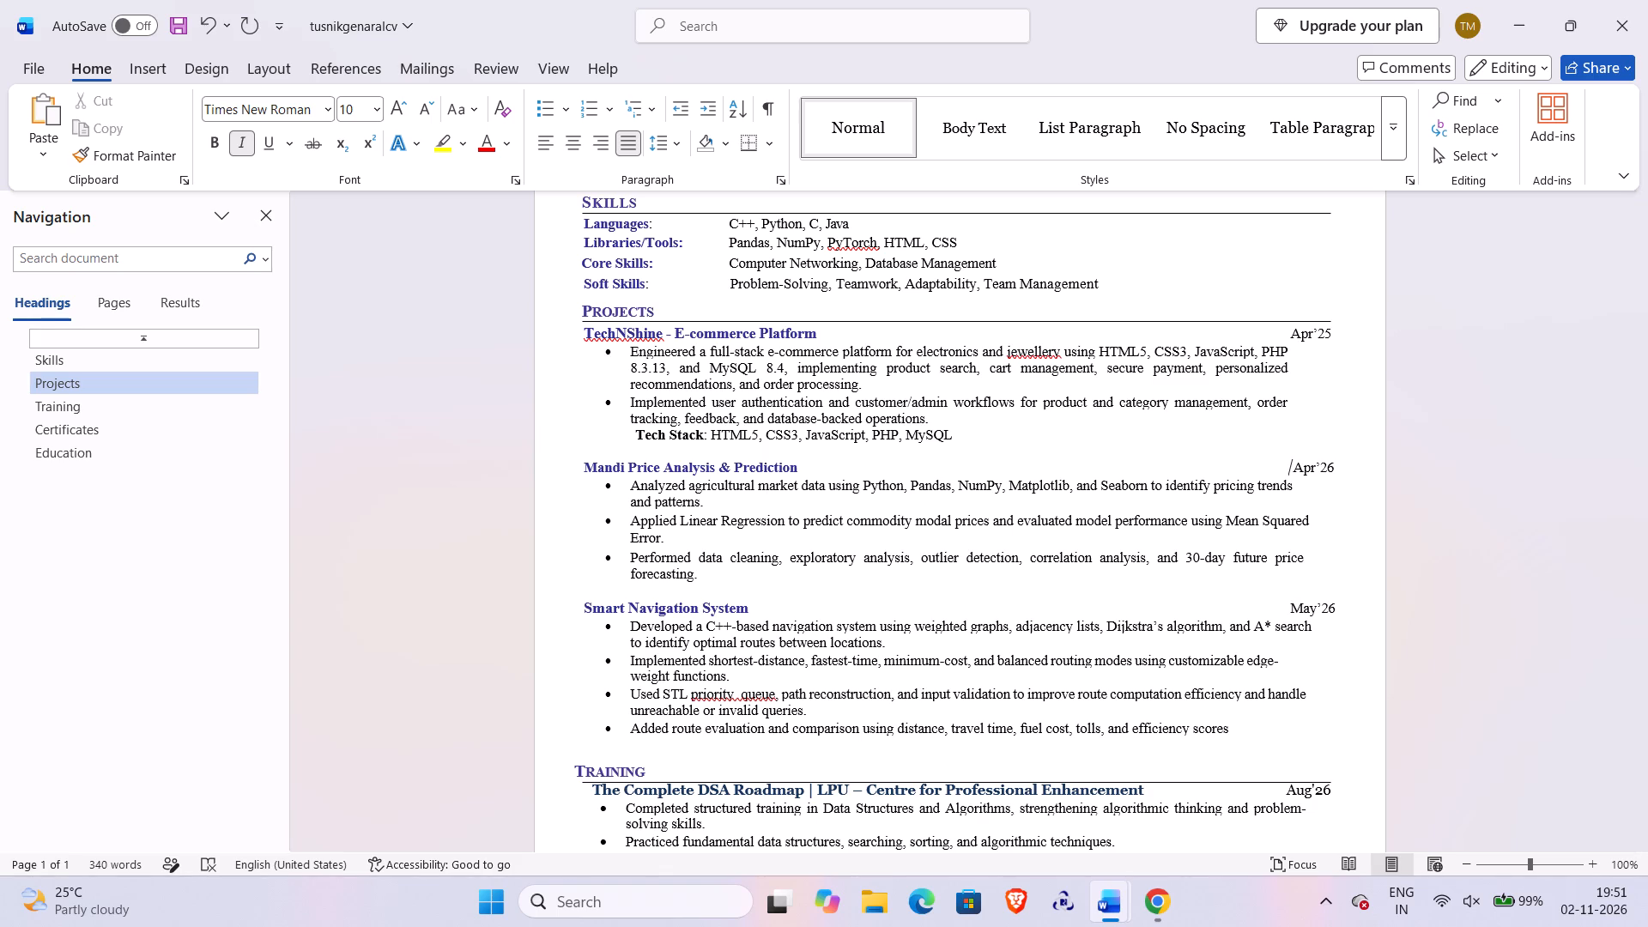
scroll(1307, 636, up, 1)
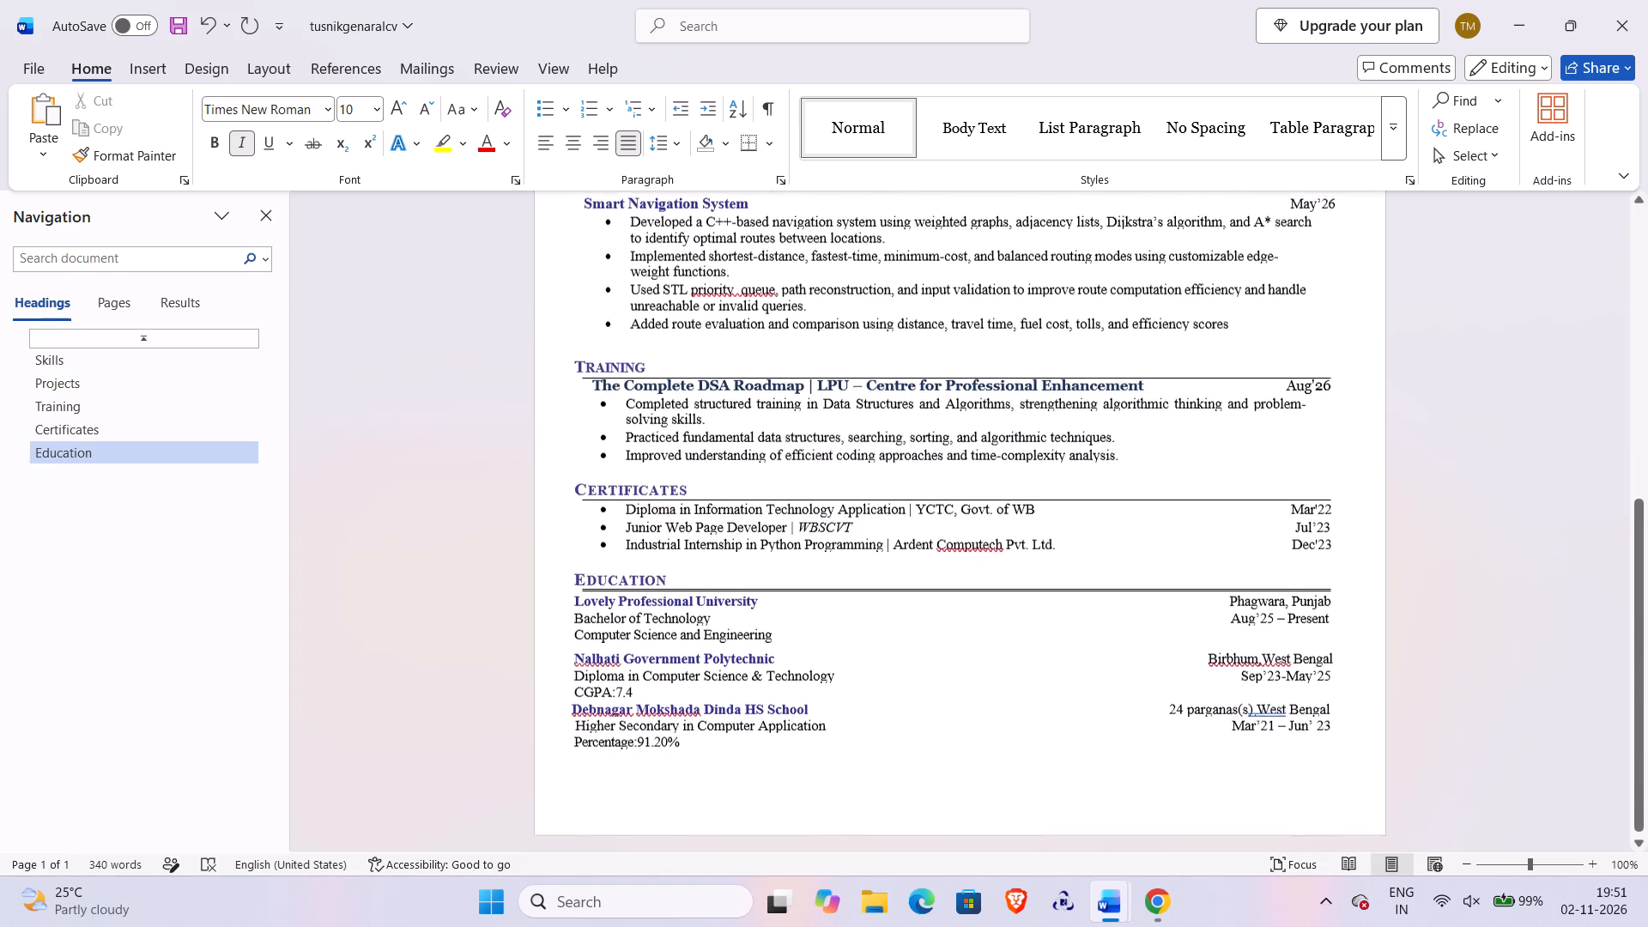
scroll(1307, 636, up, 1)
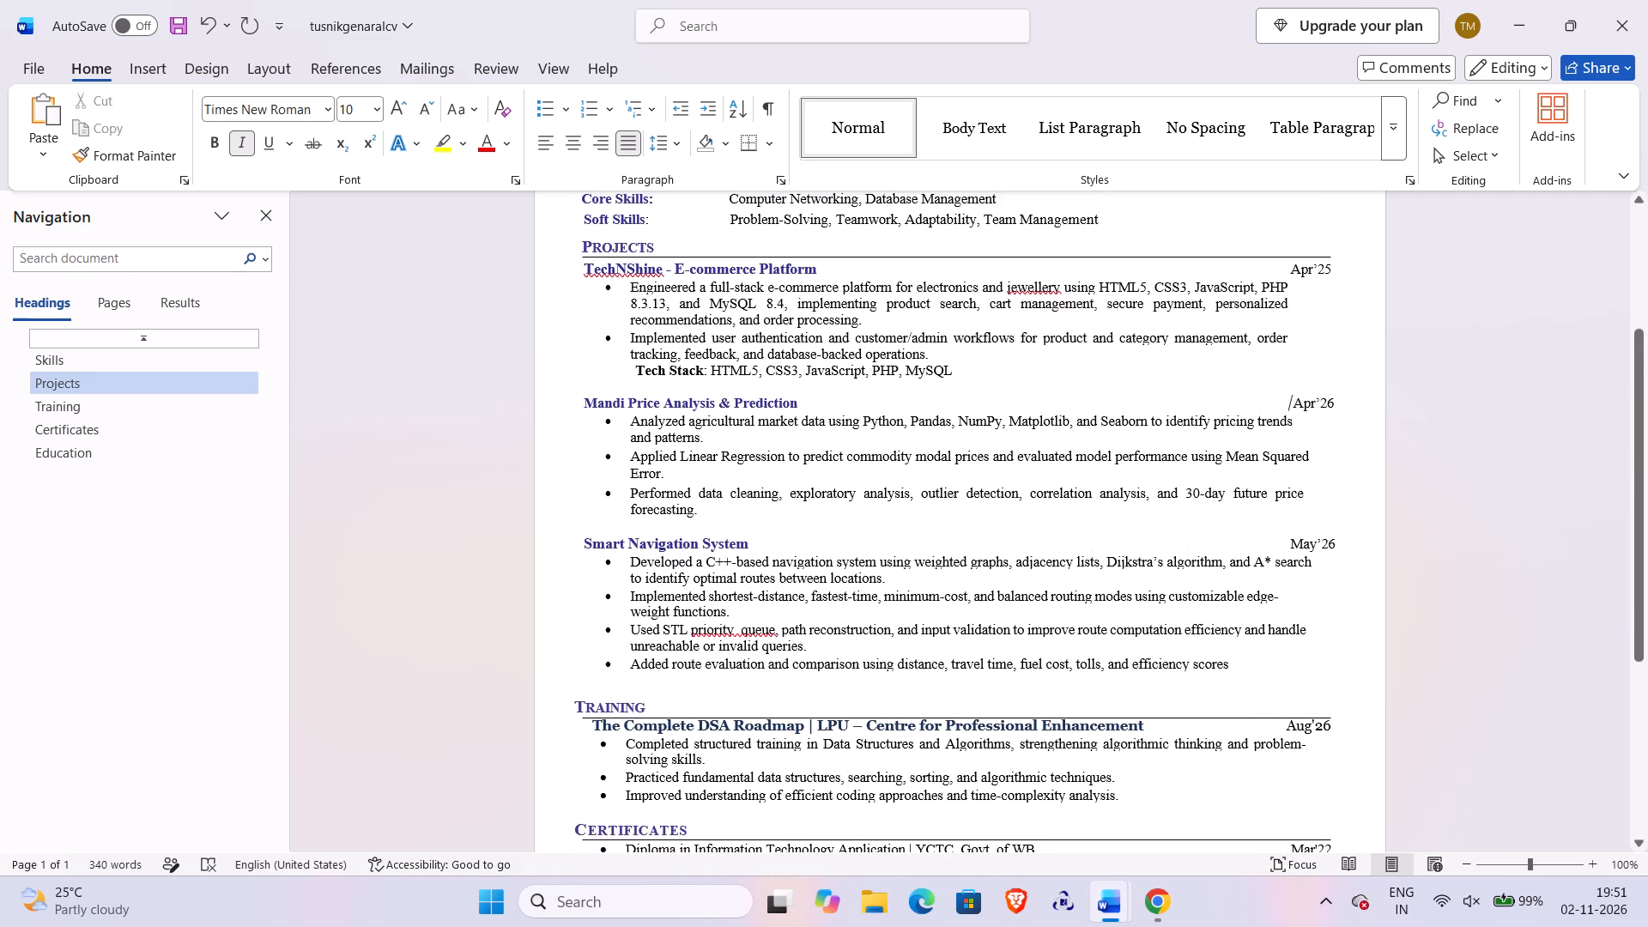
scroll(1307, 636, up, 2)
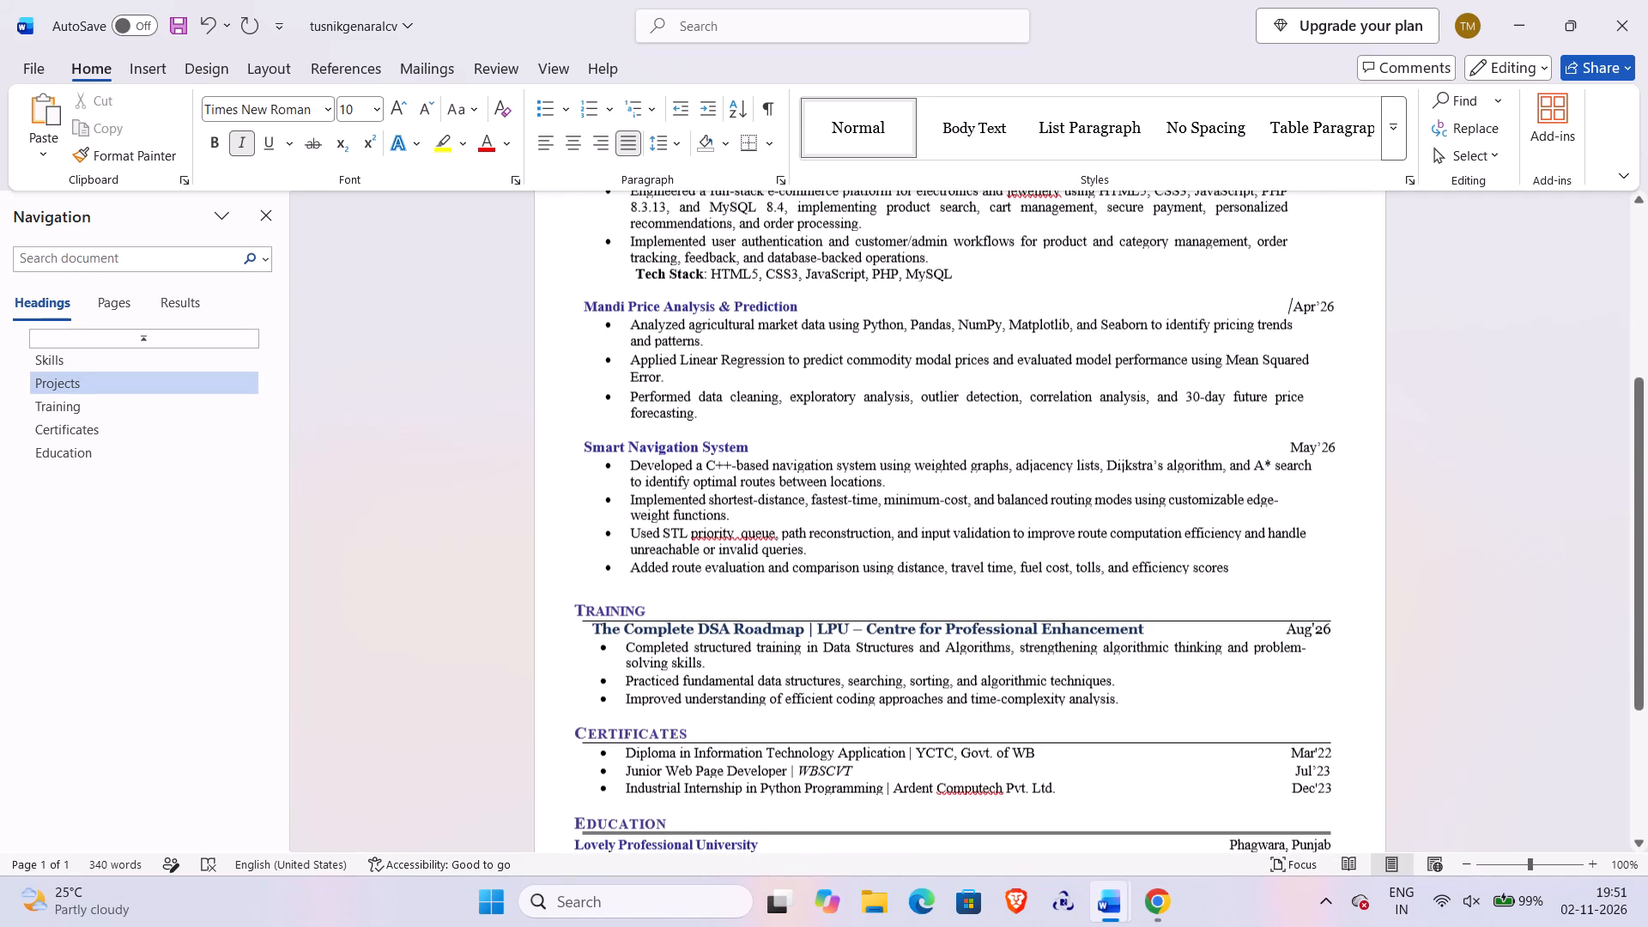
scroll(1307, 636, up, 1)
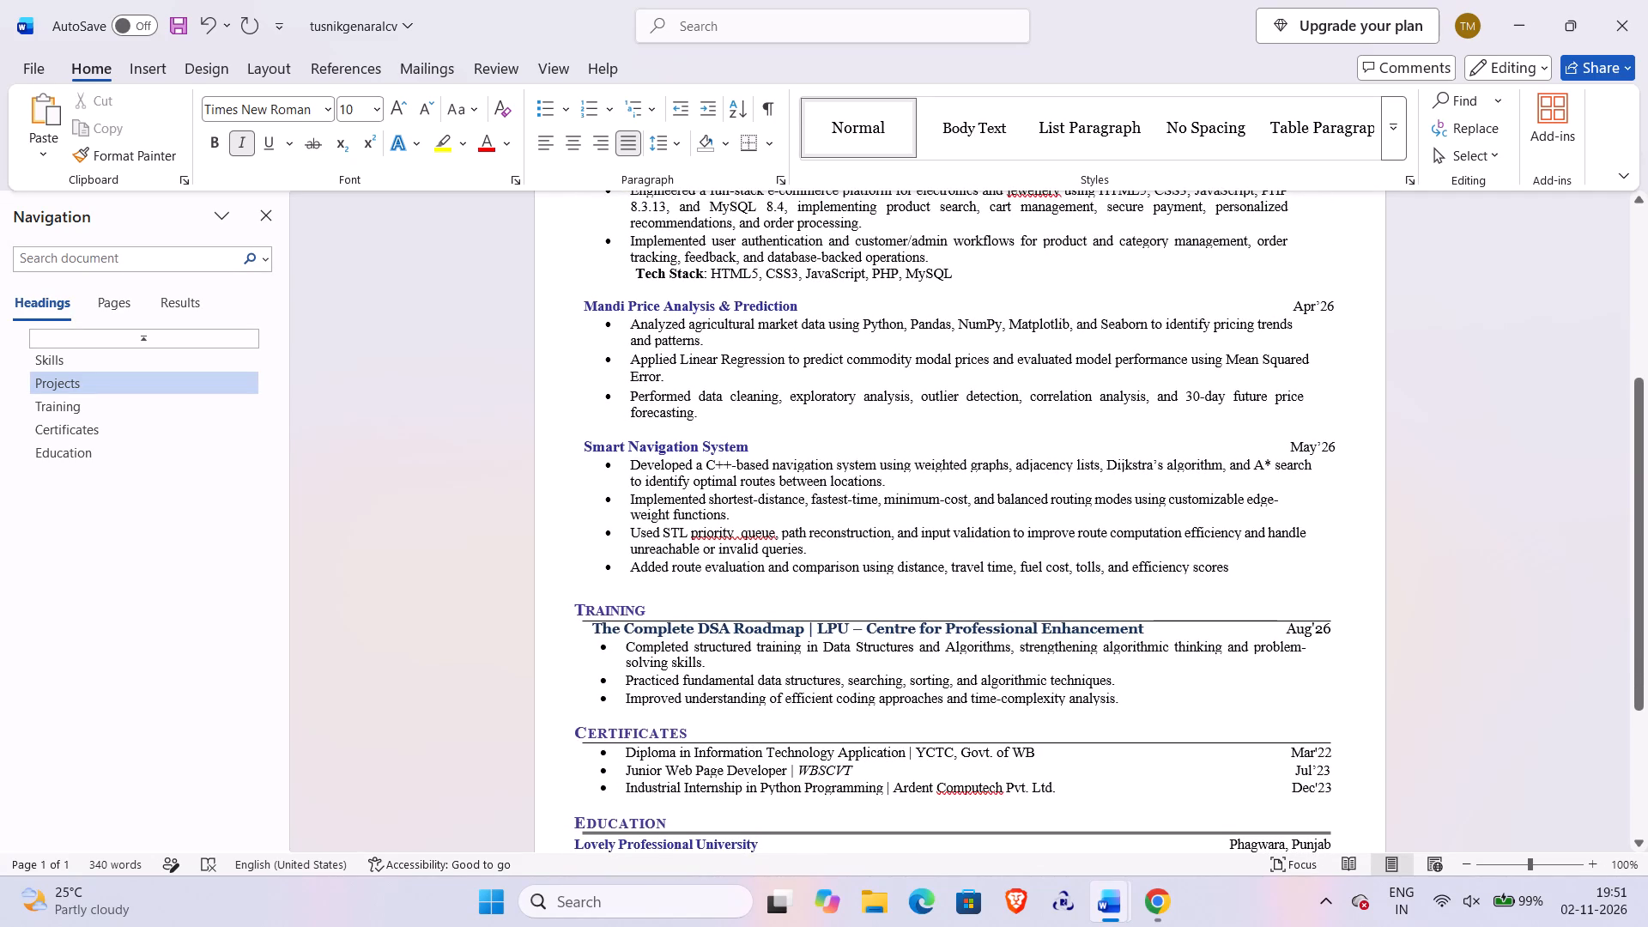
Copy ChatGPT's suggested third TechNShine point about MySQL database tables in Chrome and return to the CV in Word.
scroll(1307, 636, up, 1)
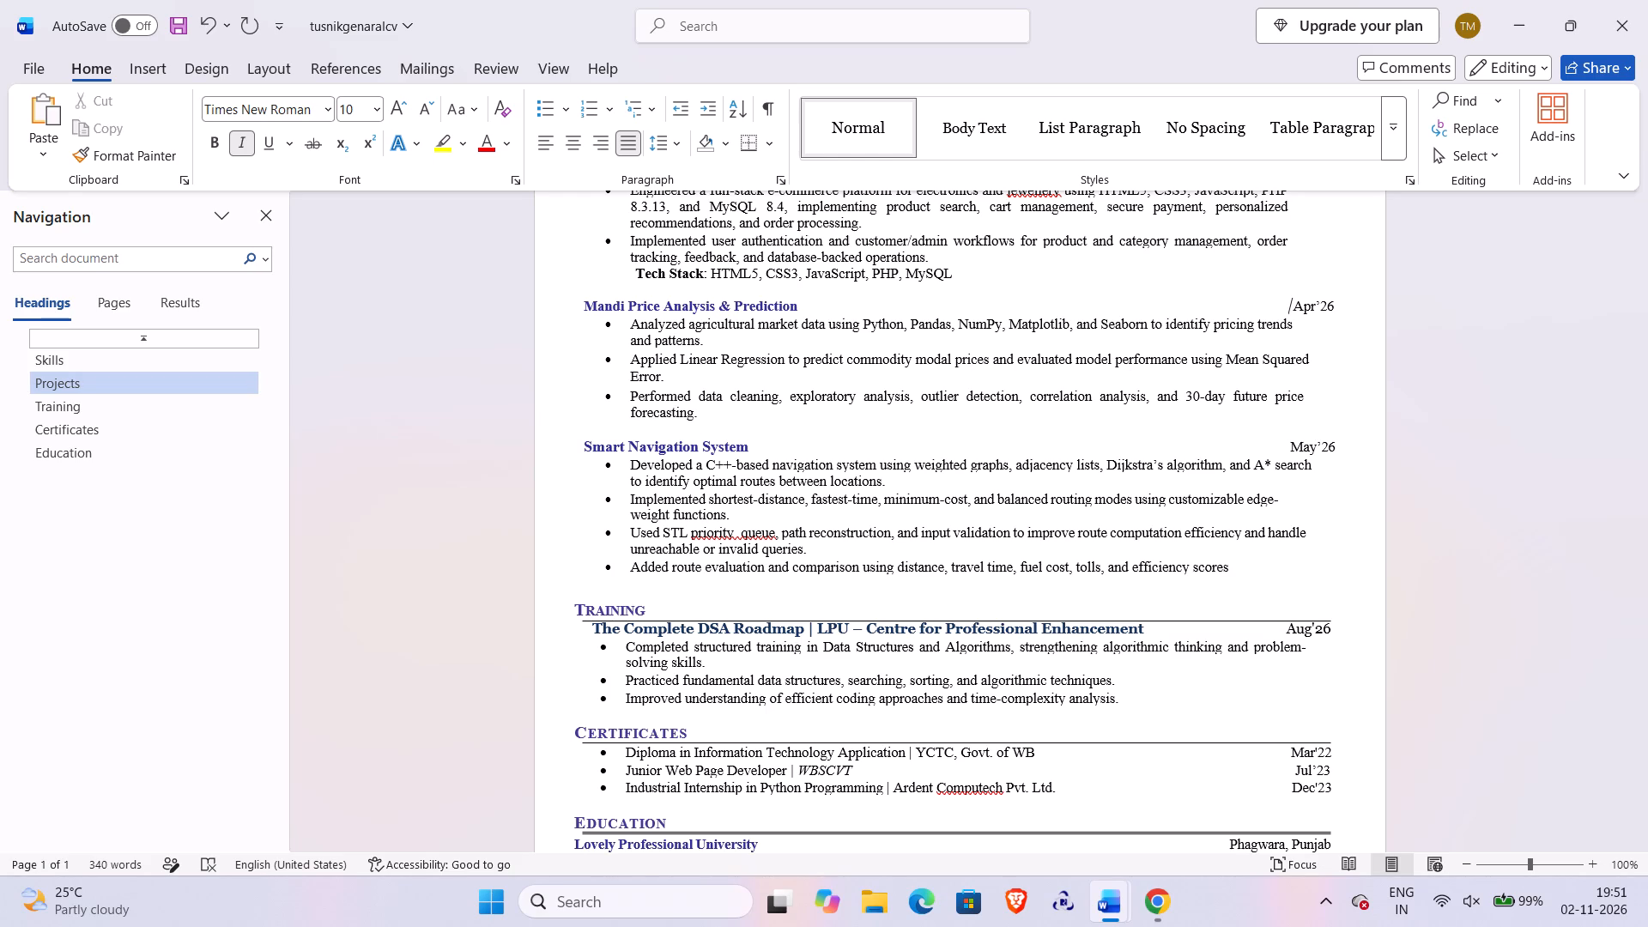
scroll(1307, 636, up, 2)
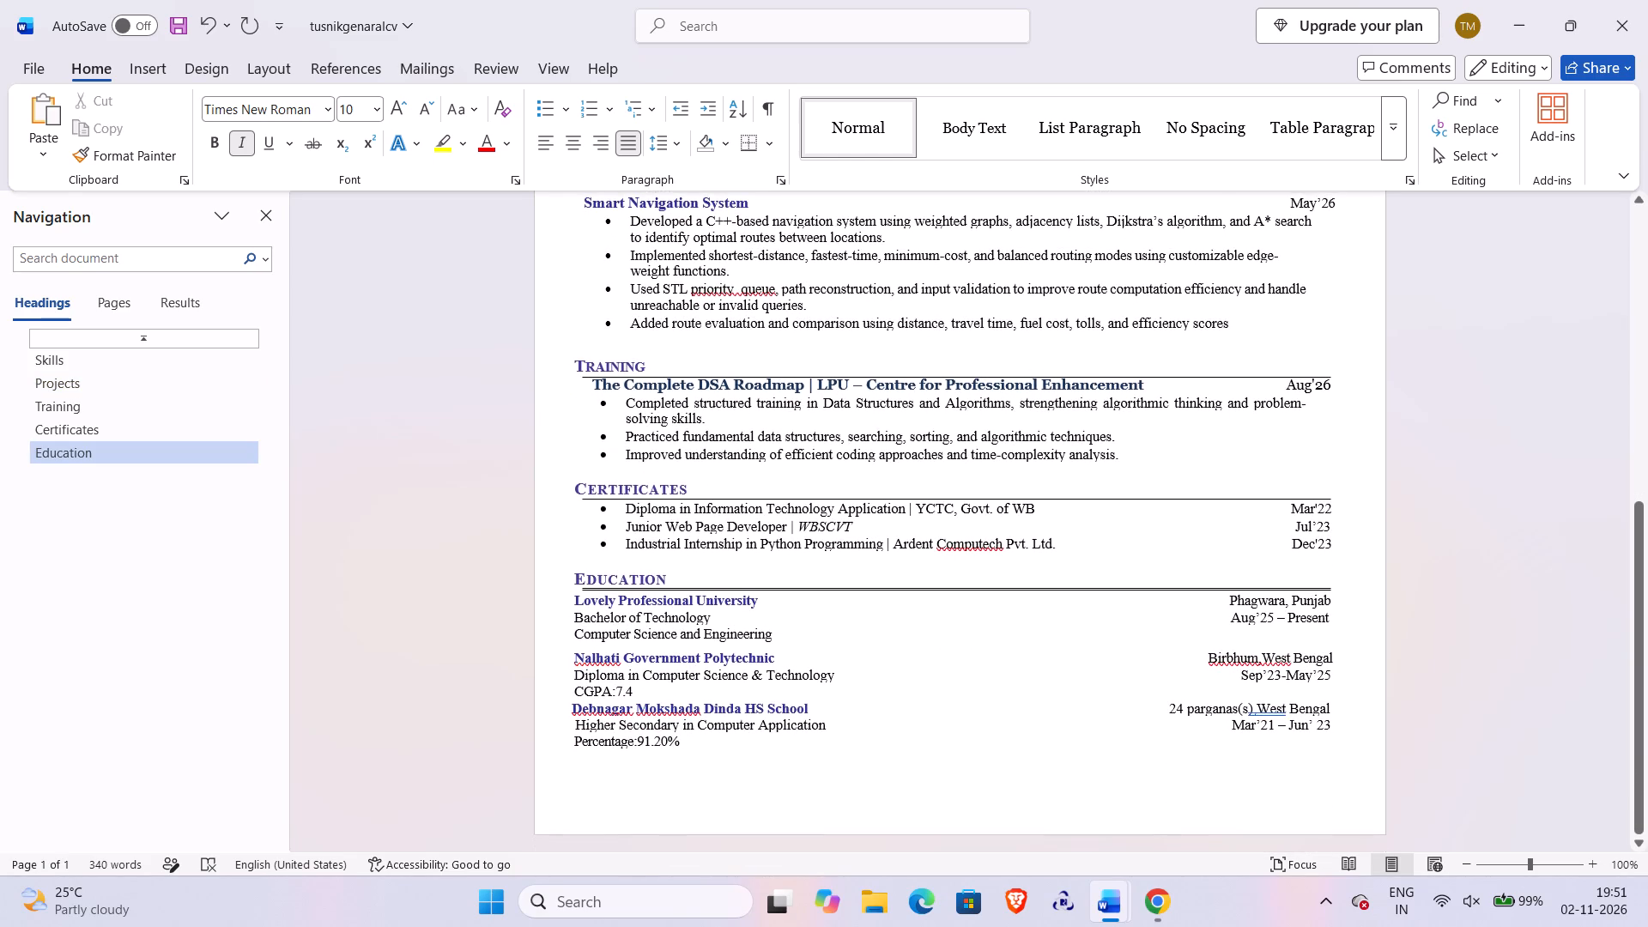
scroll(1307, 636, up, 1)
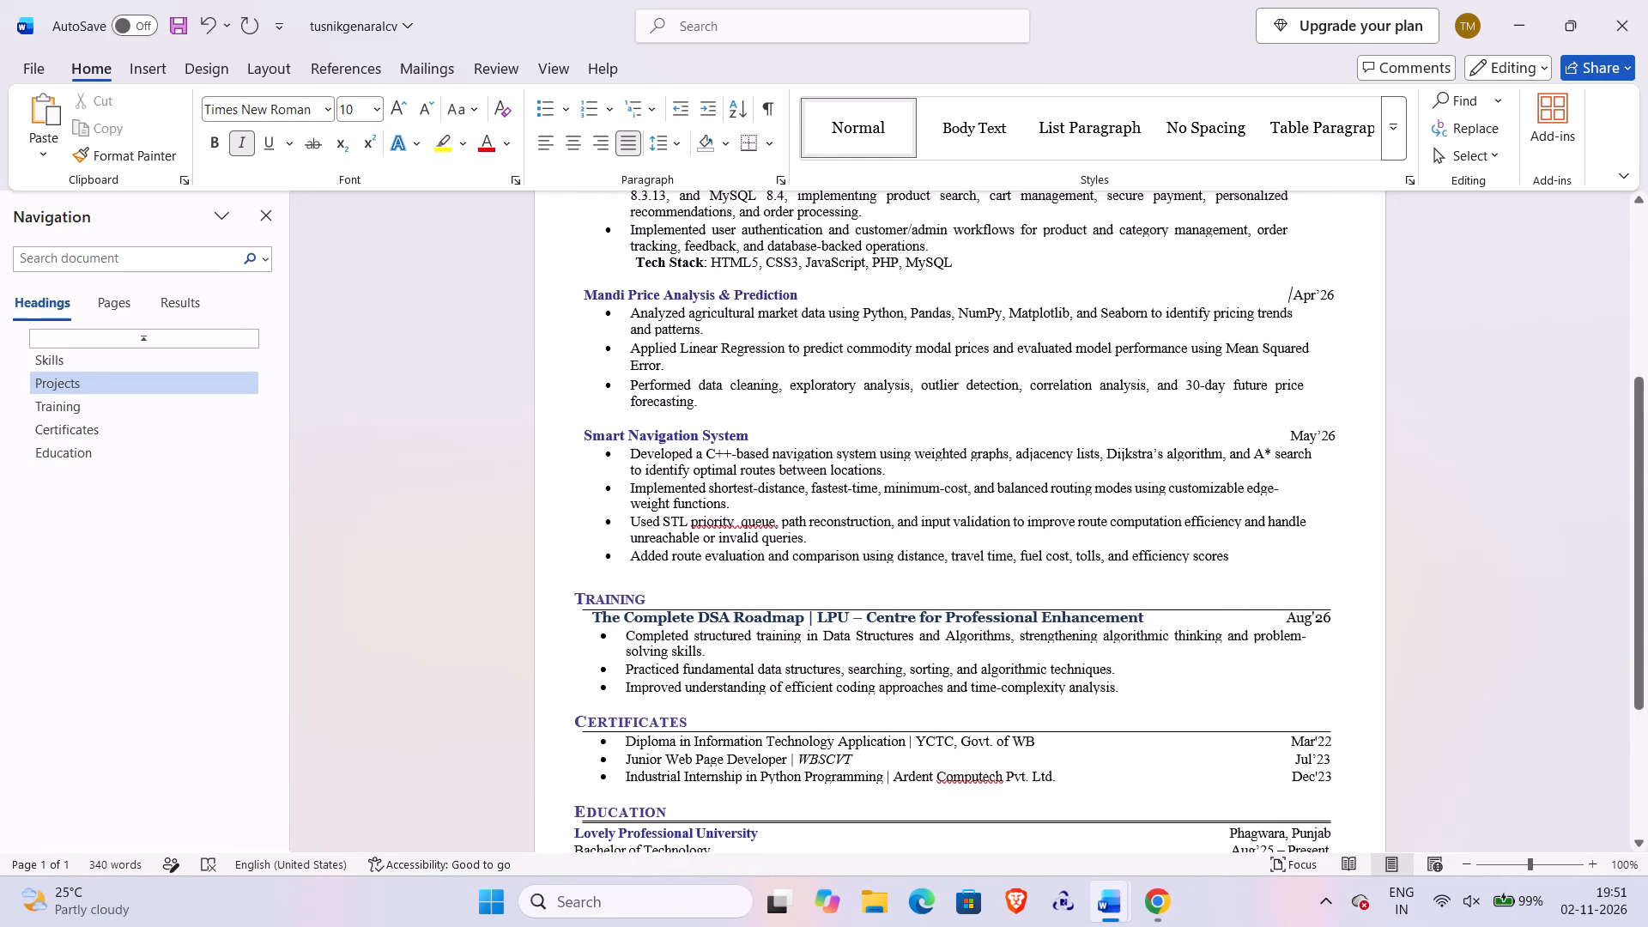
scroll(1307, 636, up, 2)
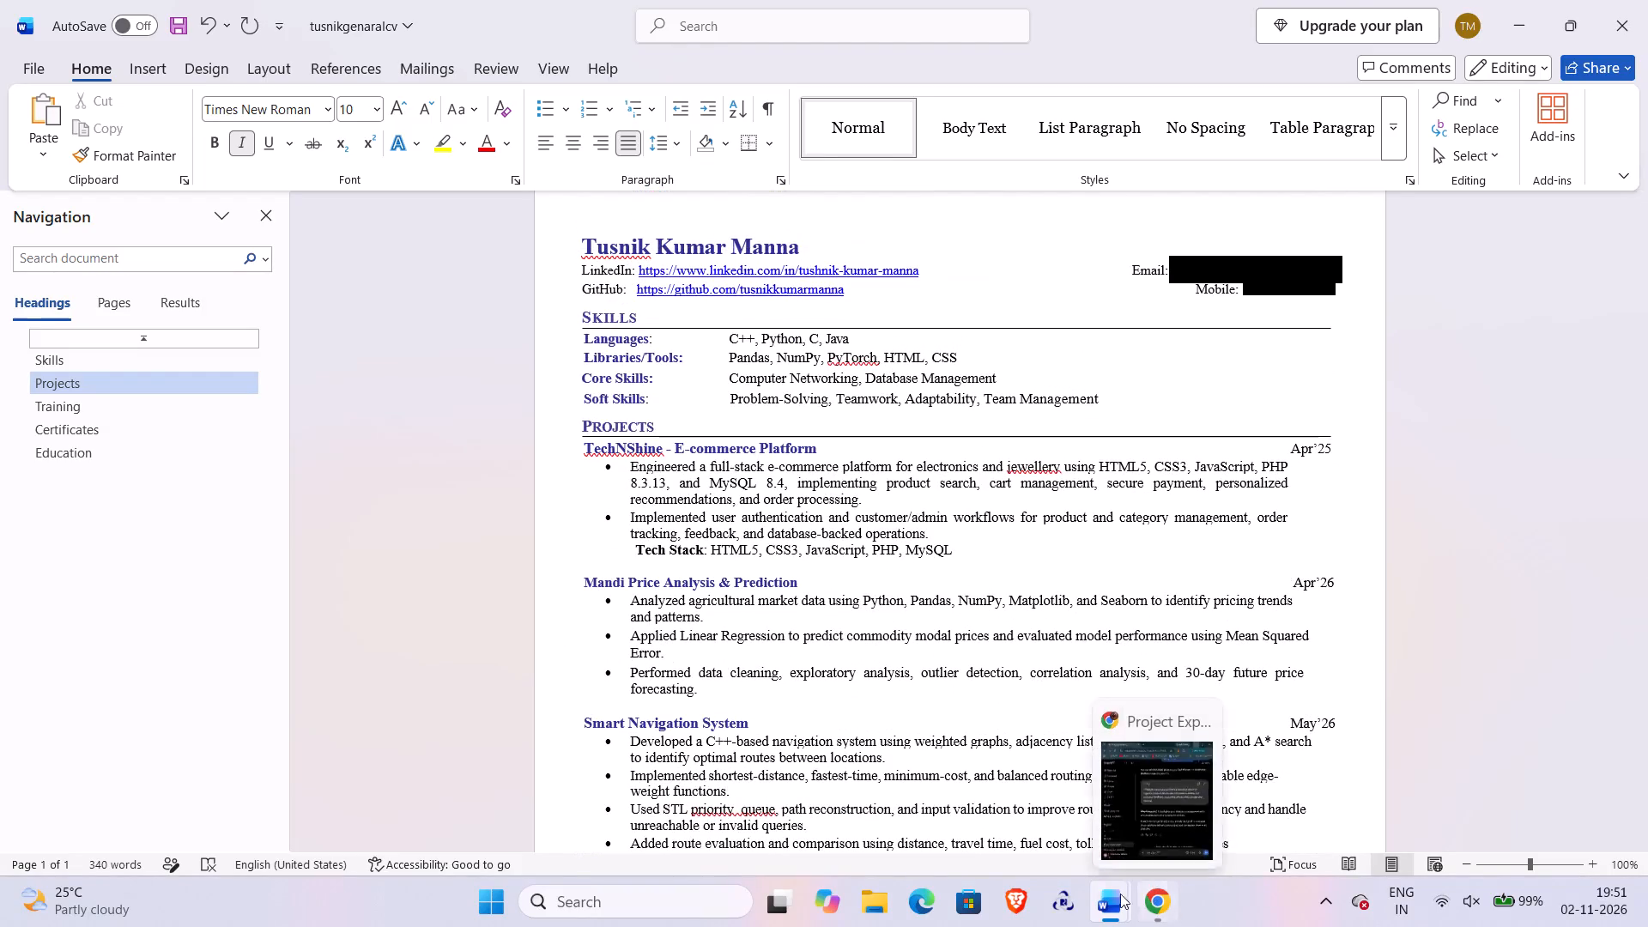
click(1144, 854)
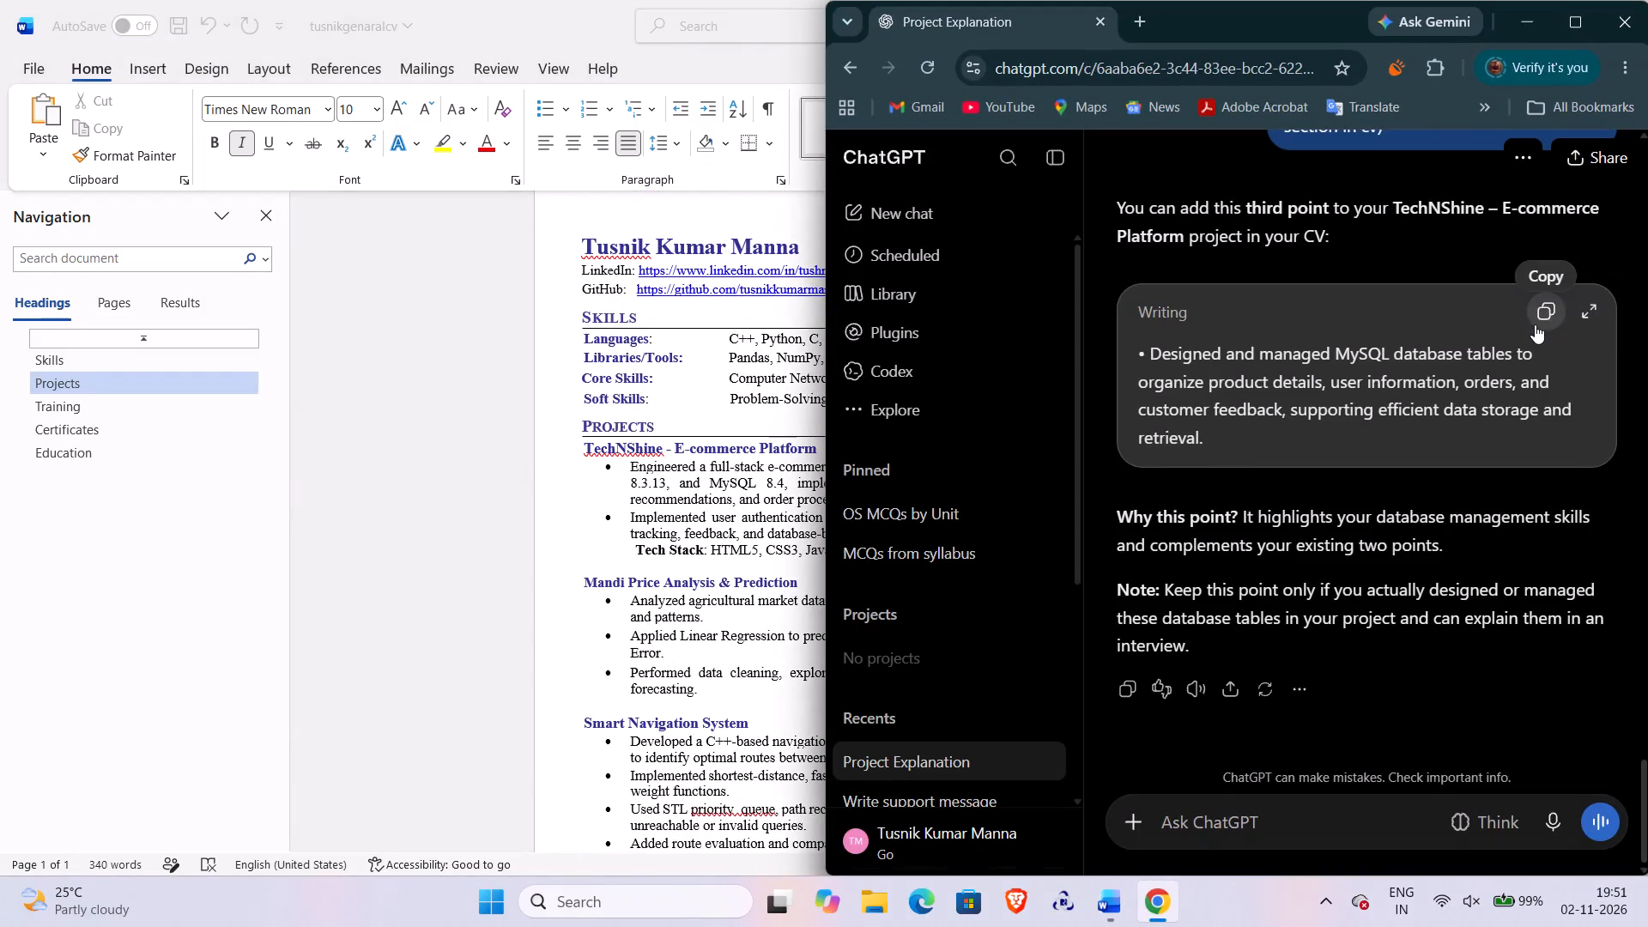
click(1535, 324)
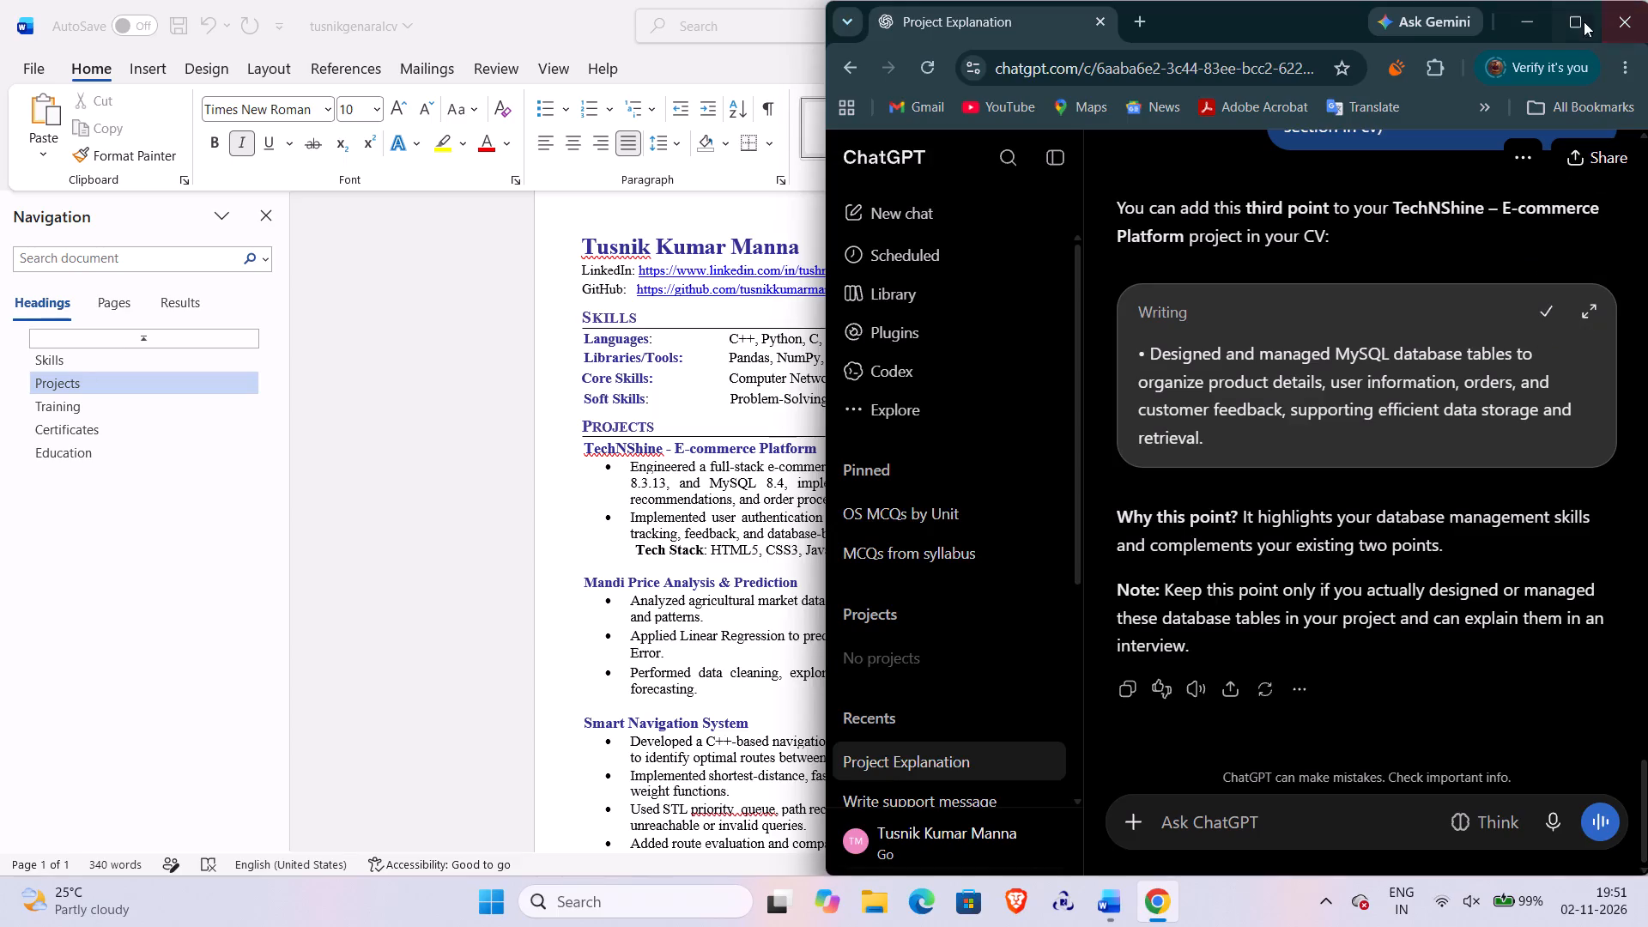
click(1544, 27)
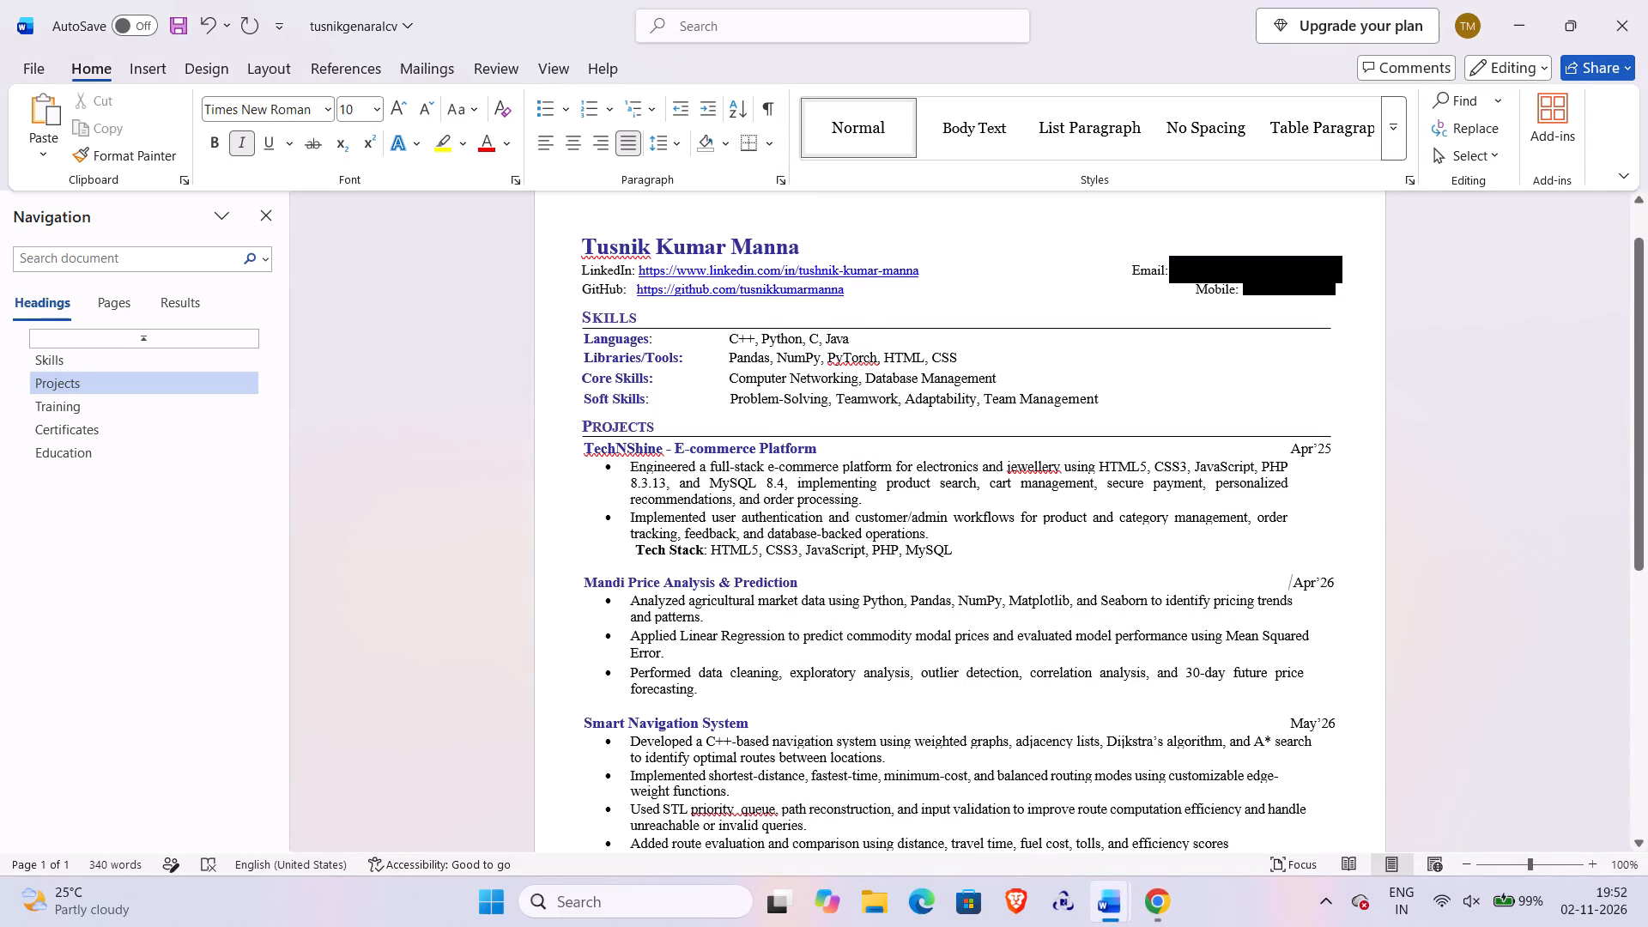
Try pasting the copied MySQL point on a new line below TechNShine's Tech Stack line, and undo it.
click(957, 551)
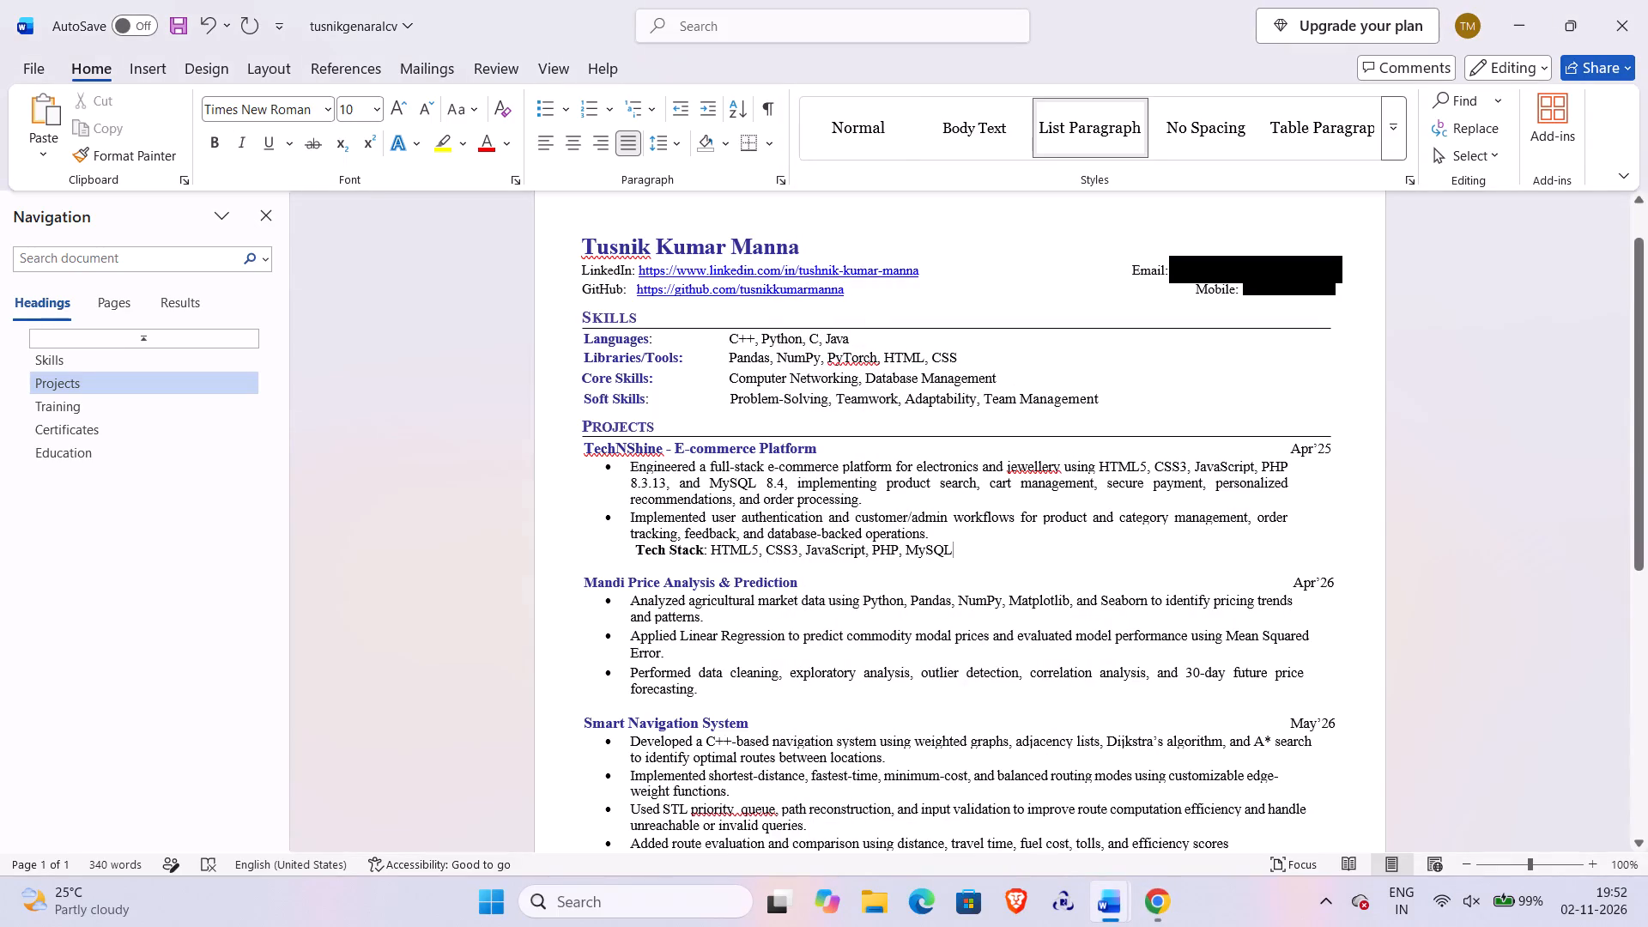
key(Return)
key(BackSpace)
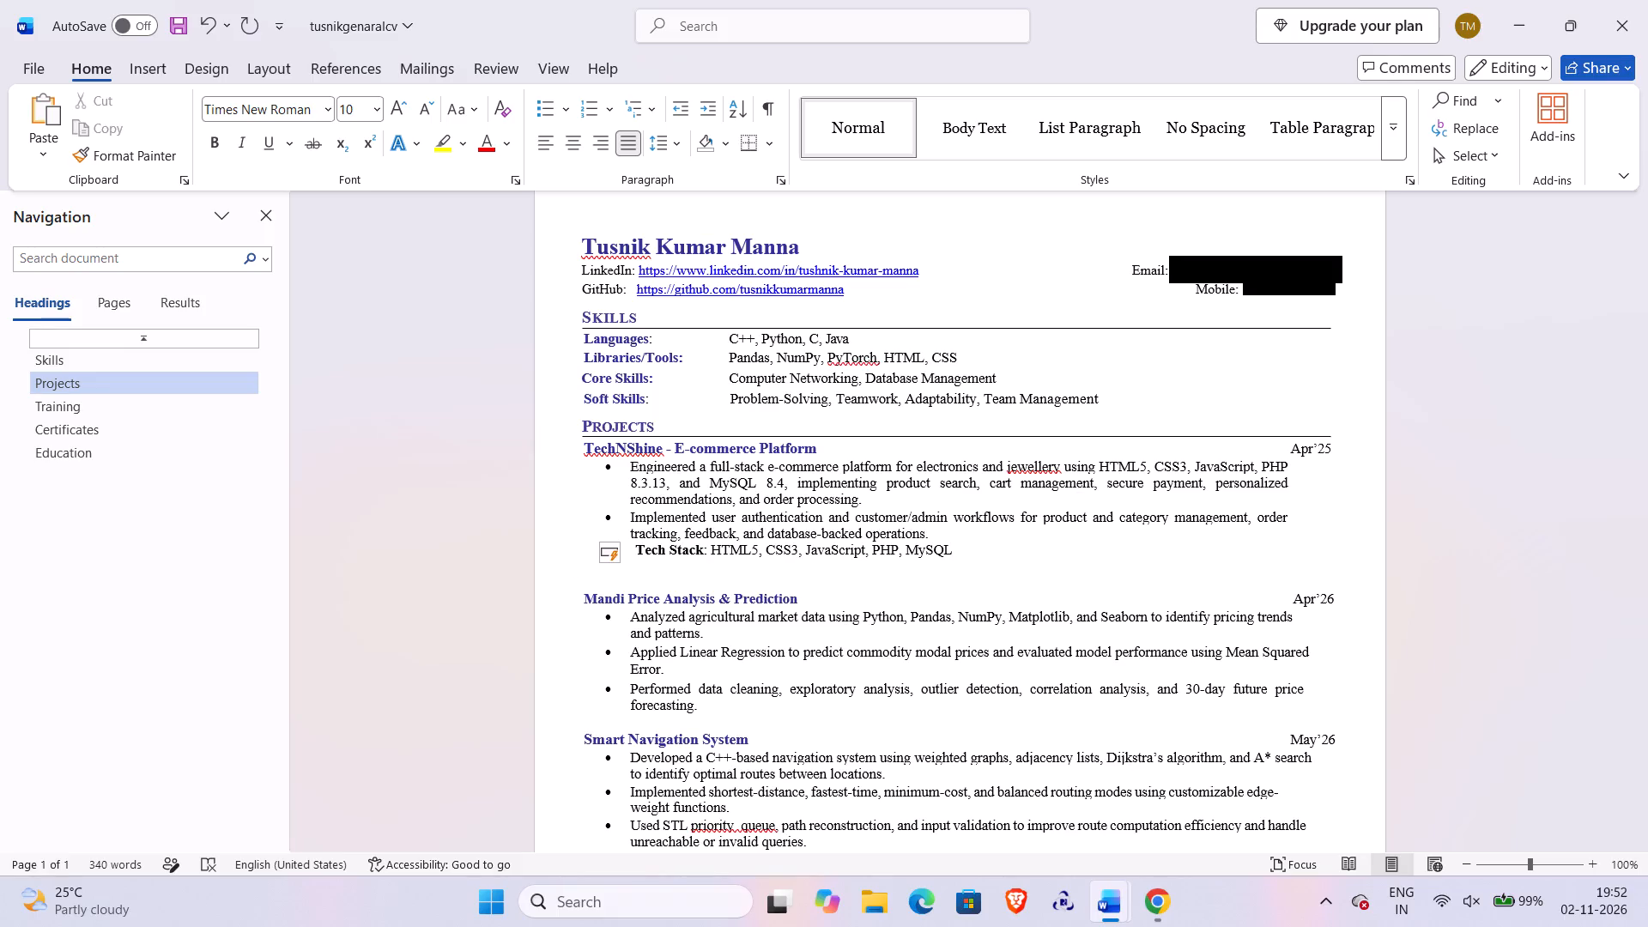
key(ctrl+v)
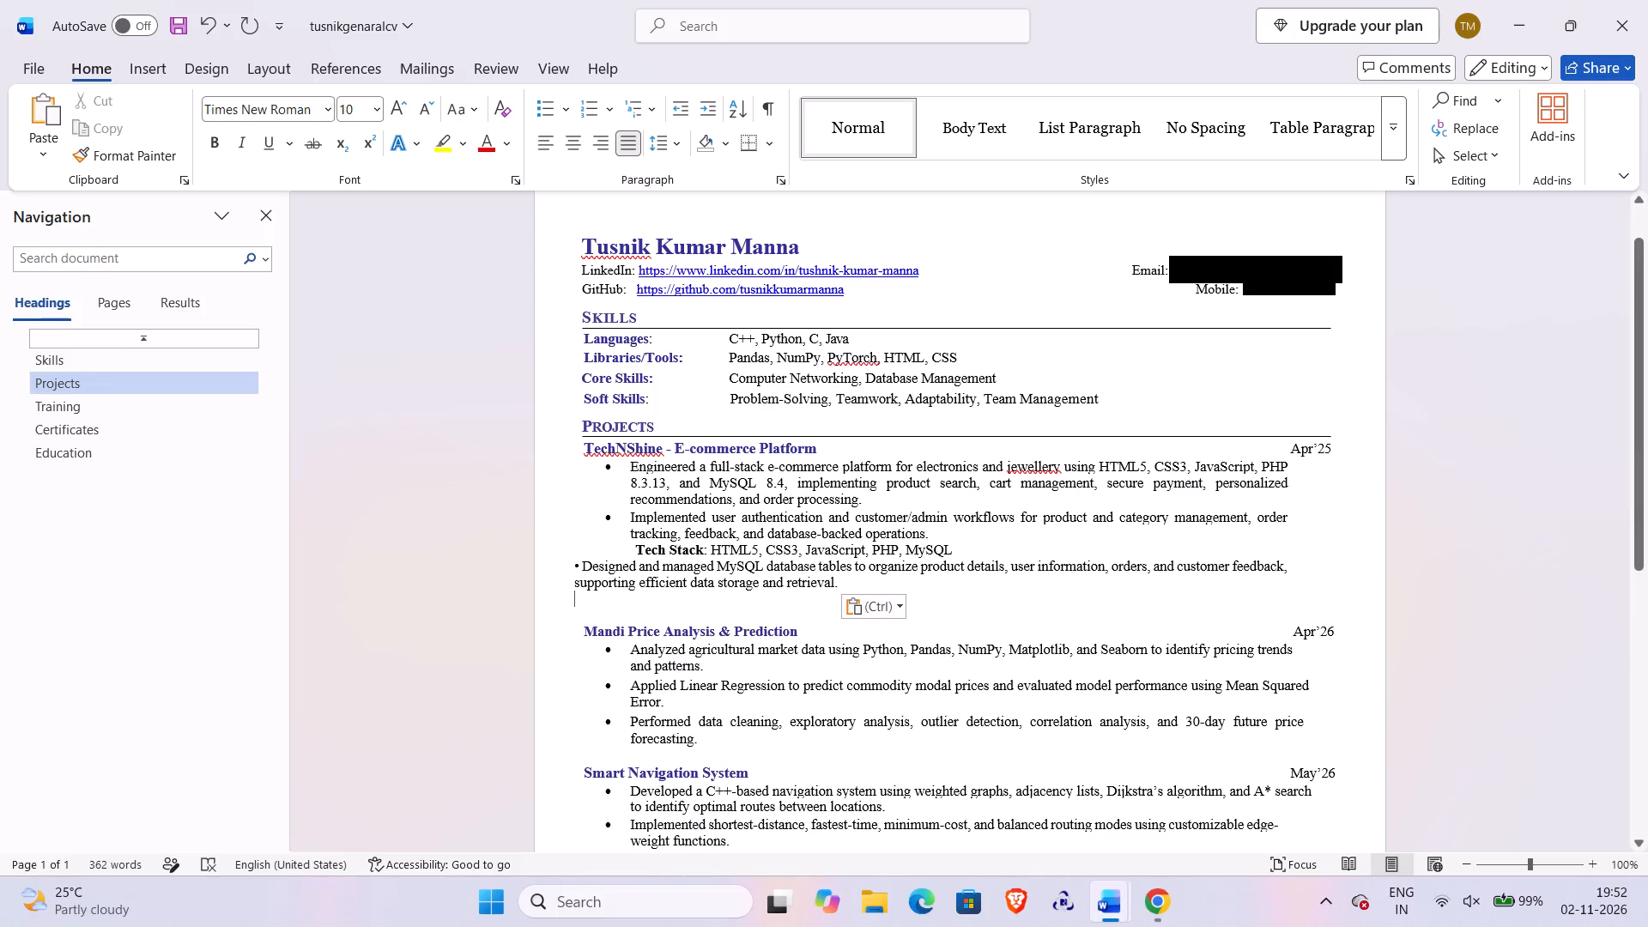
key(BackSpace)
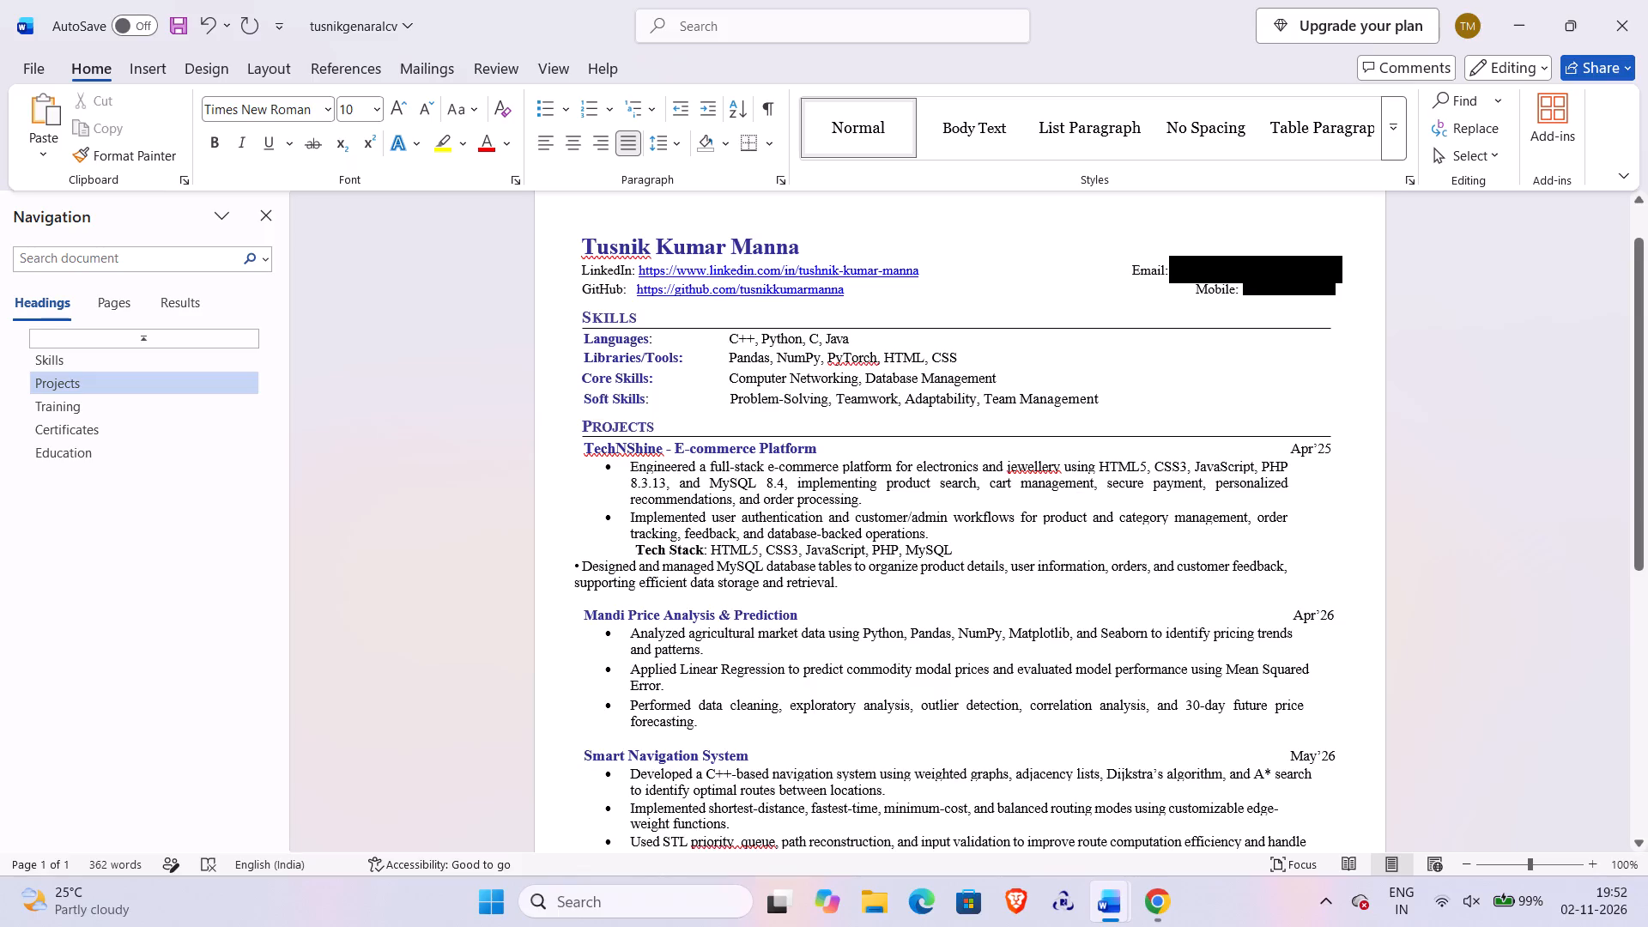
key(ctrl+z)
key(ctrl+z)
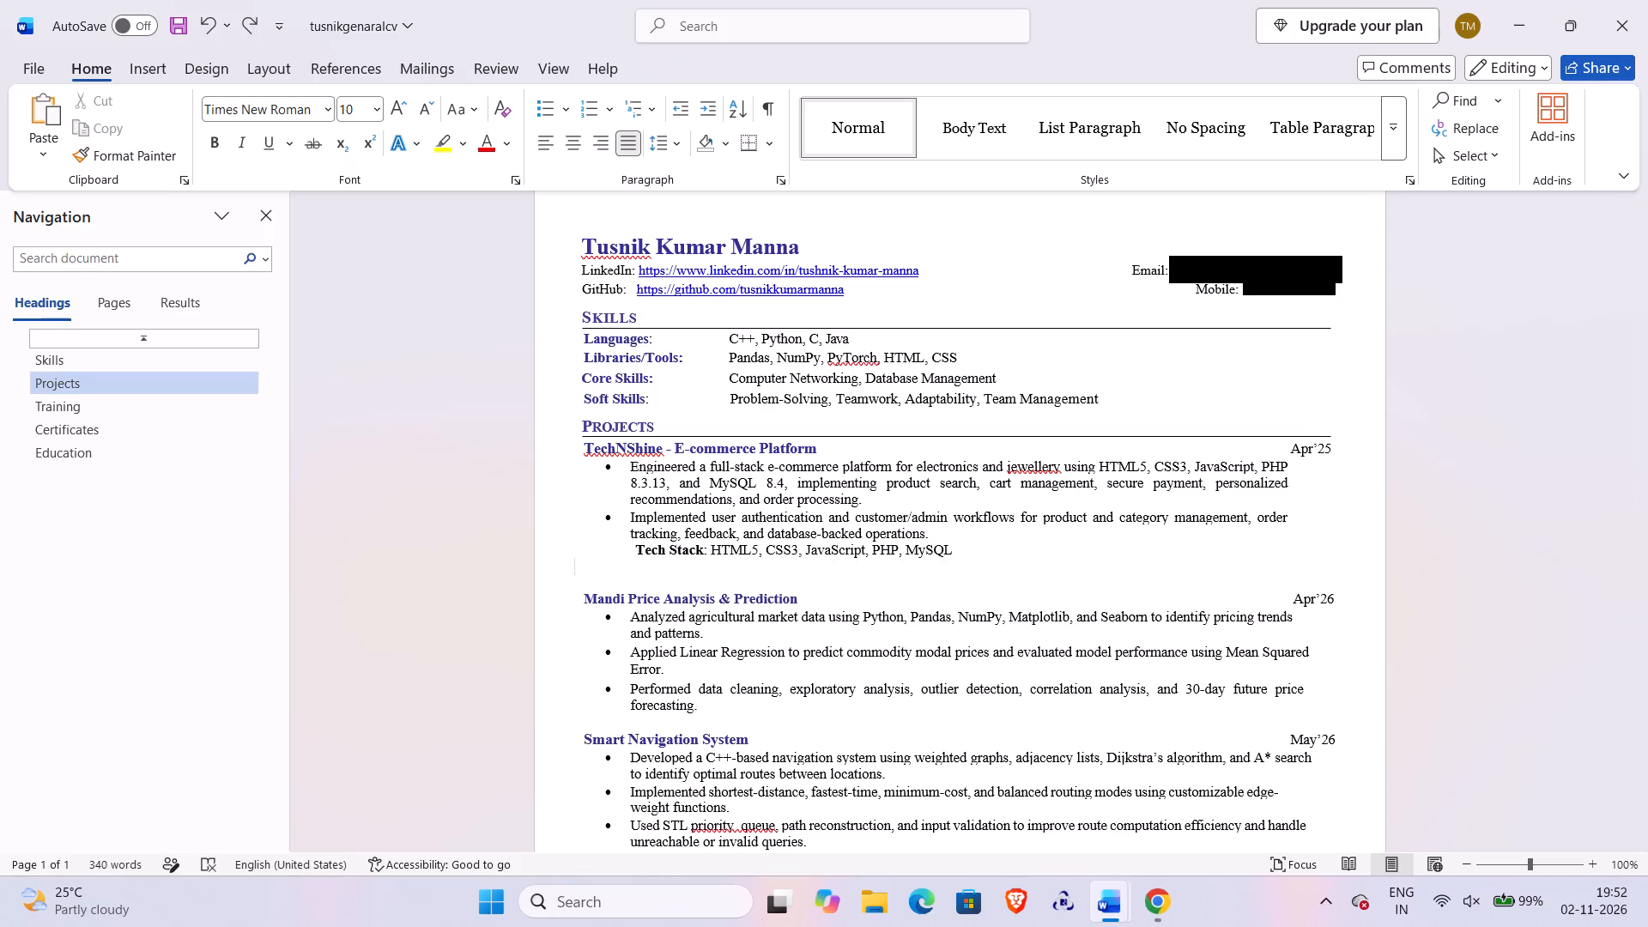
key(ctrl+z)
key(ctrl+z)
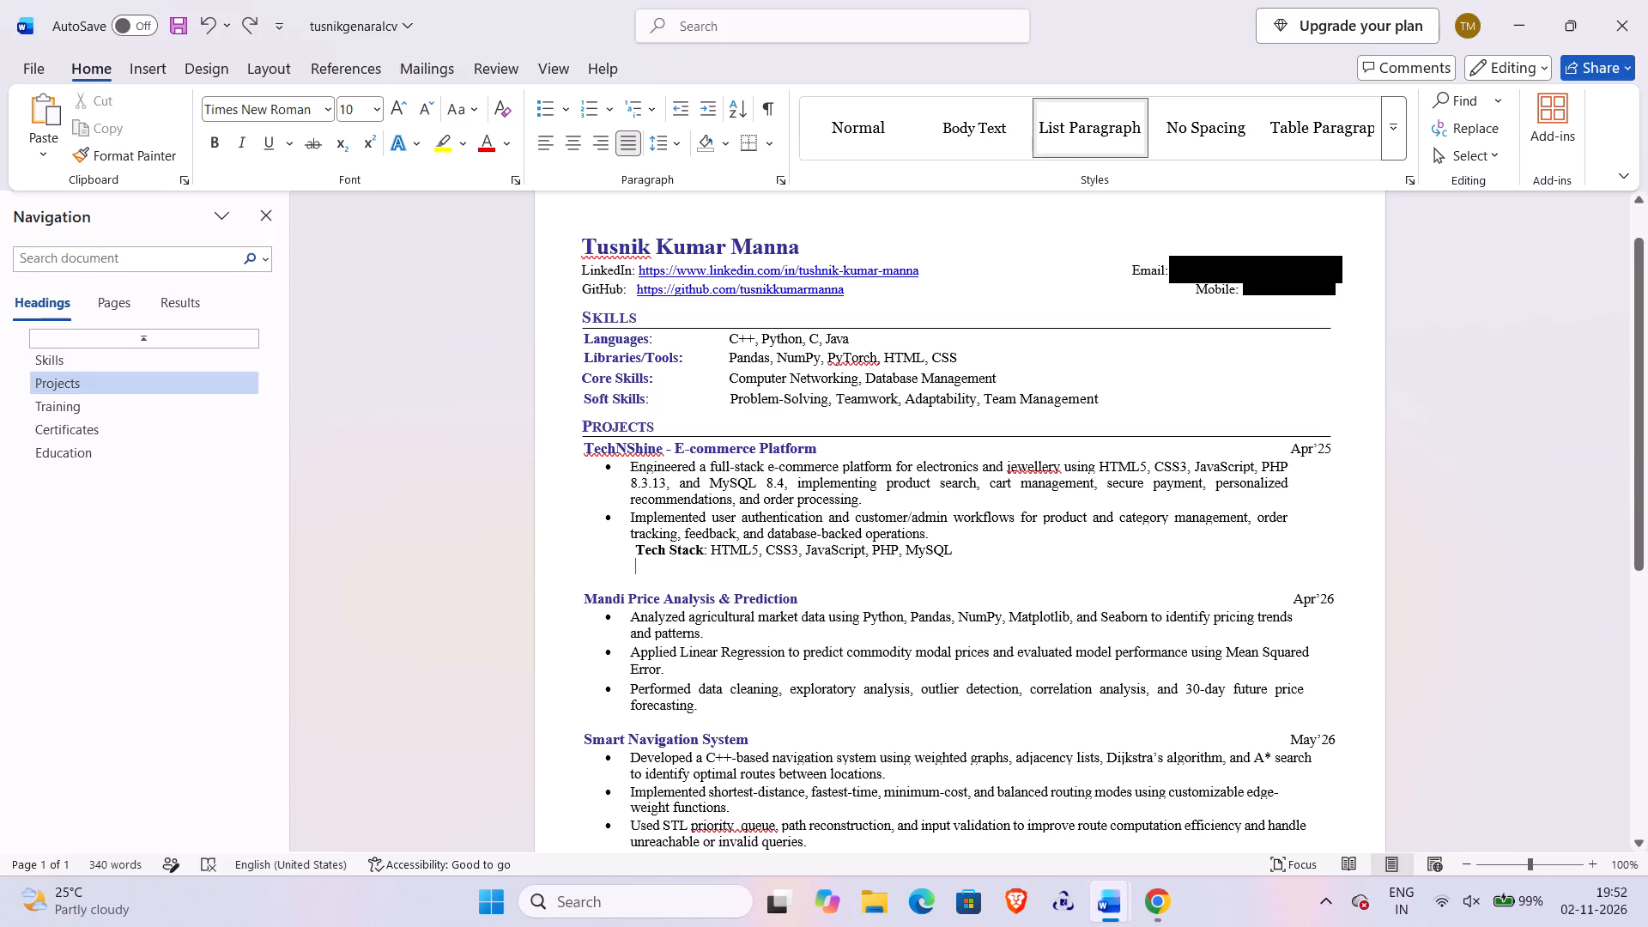
Paste the copied MySQL point as a third TechNShine bullet after "database-backed operations" and remove the extra empty bullet below it.
click(926, 532)
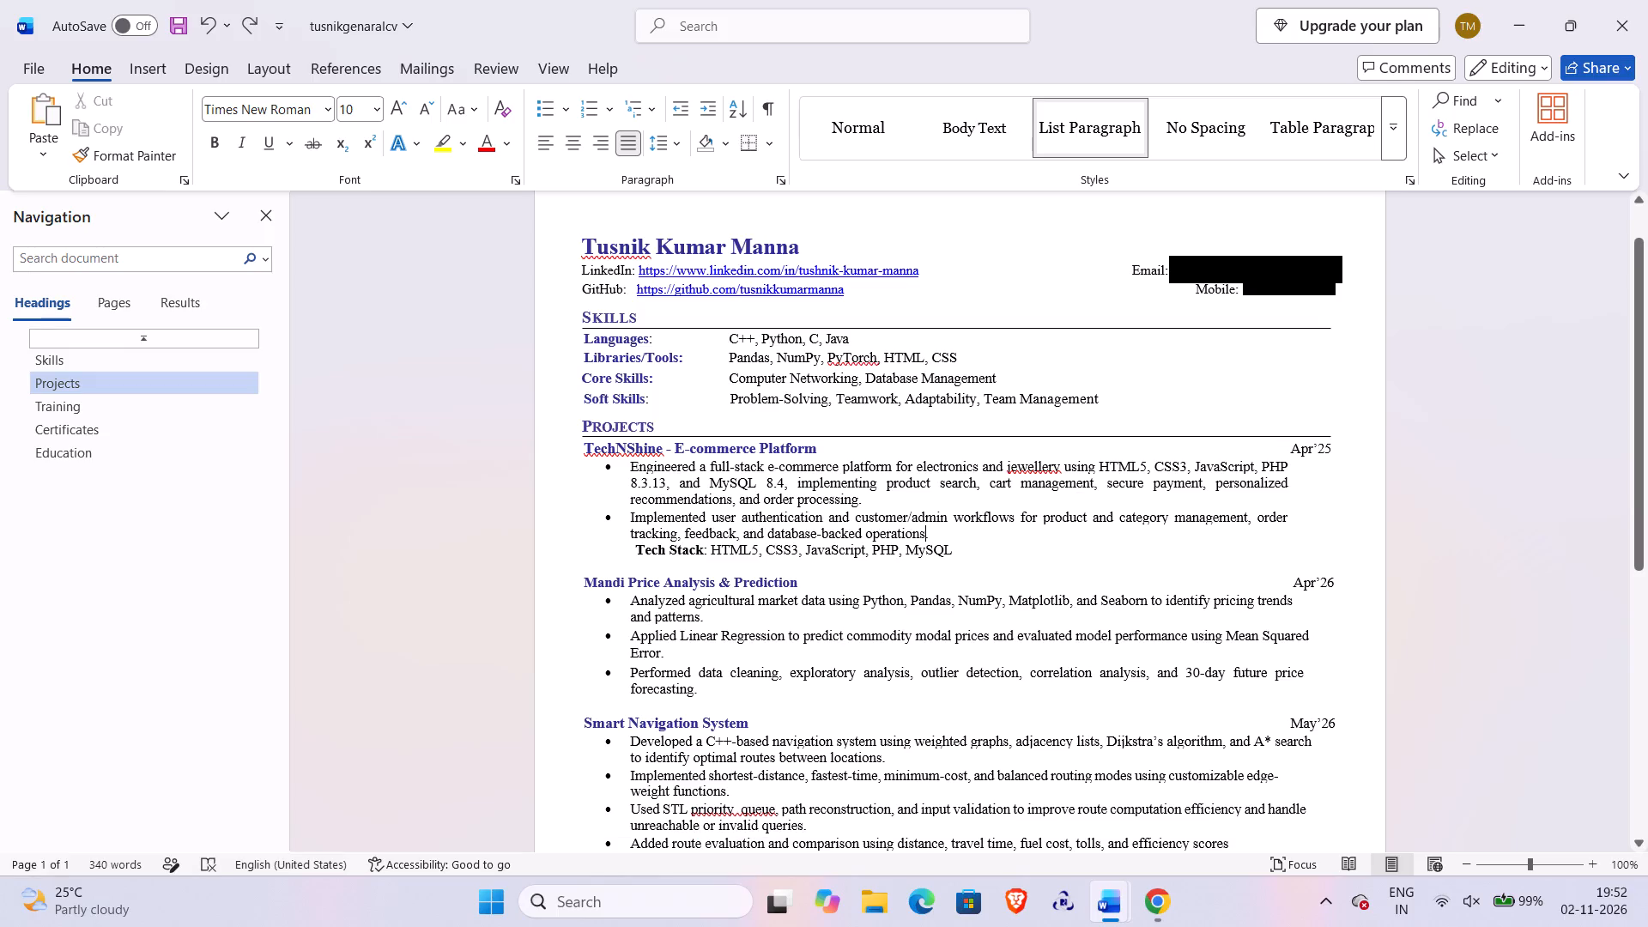
key(Return)
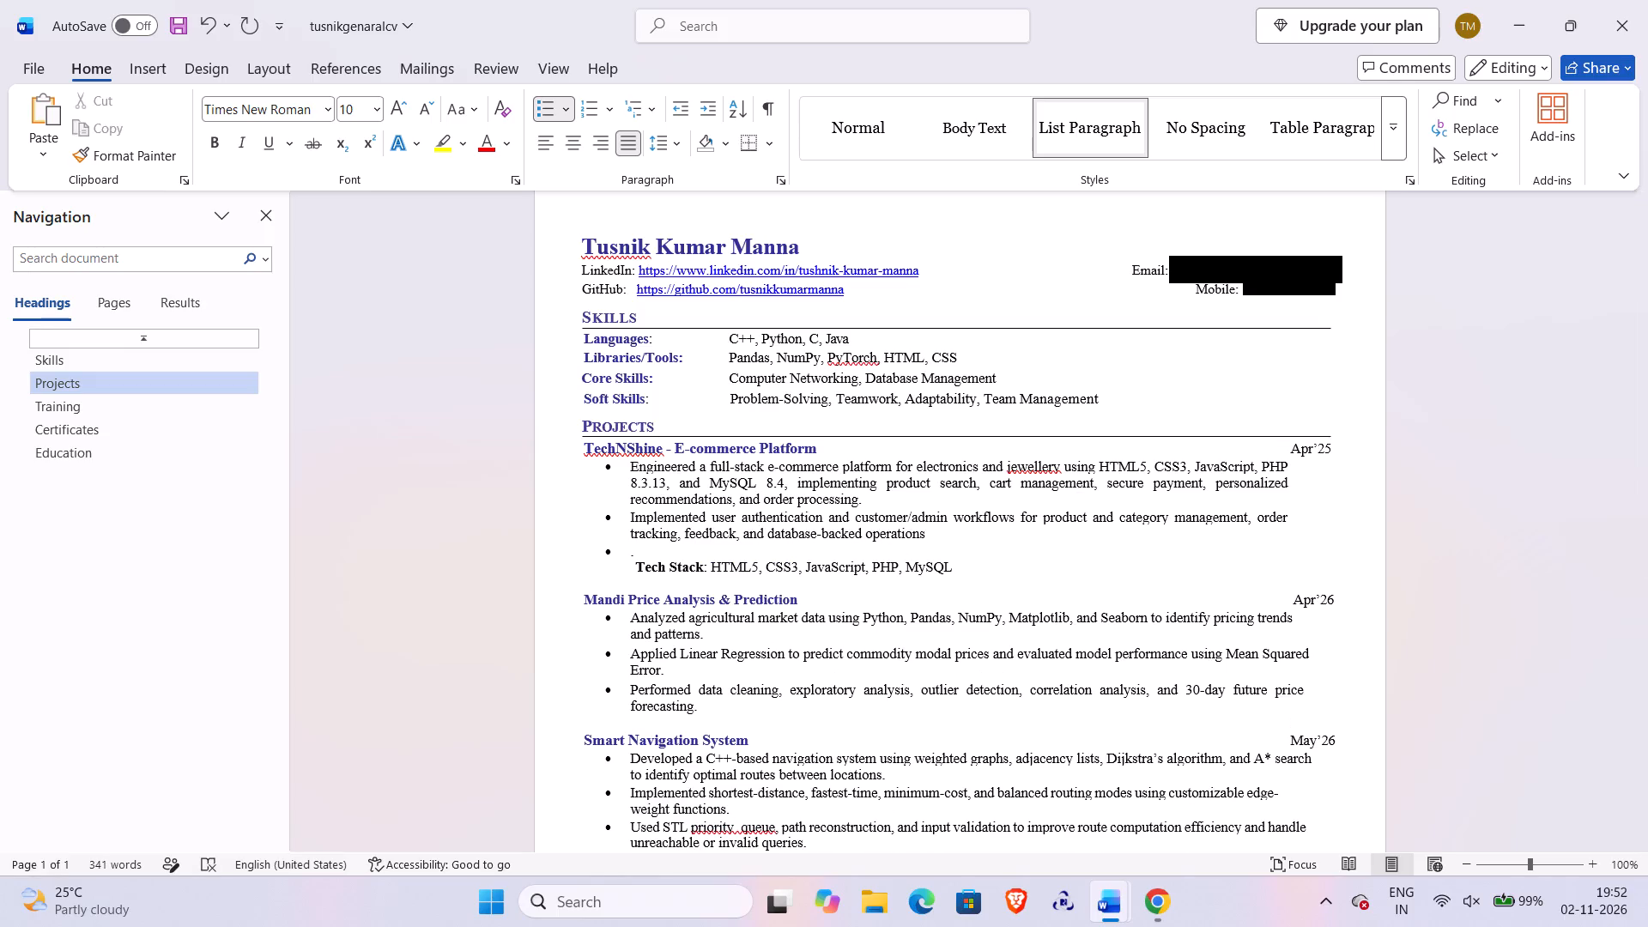
key(ctrl+v)
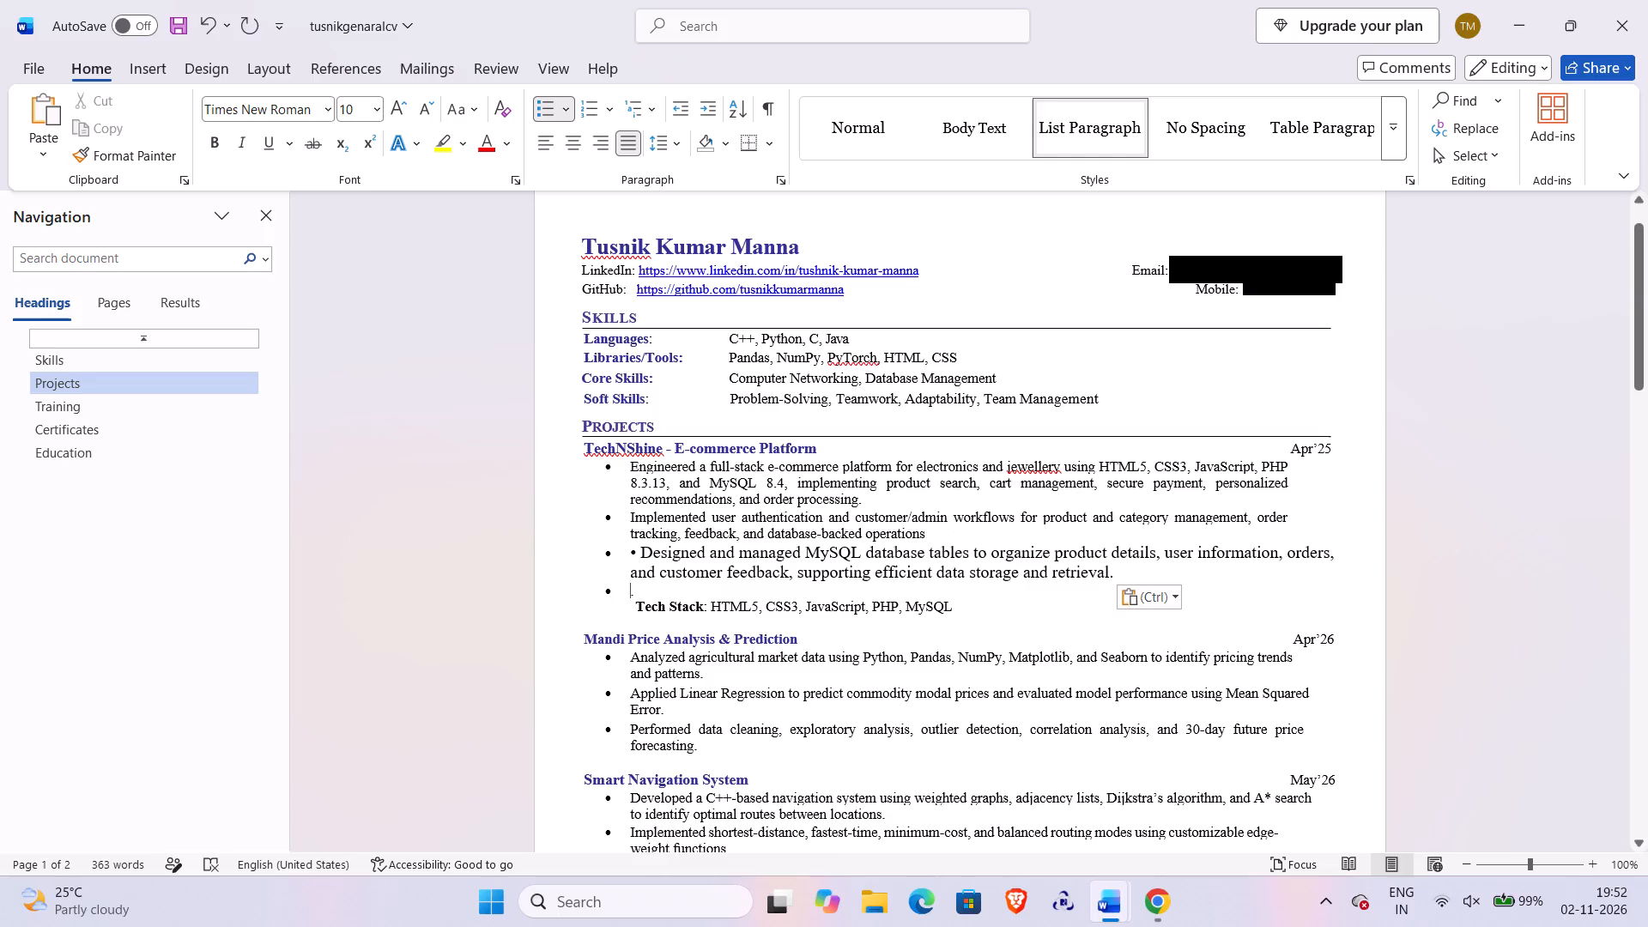
key(BackSpace)
key(BackSpace)
key(BackSpace)
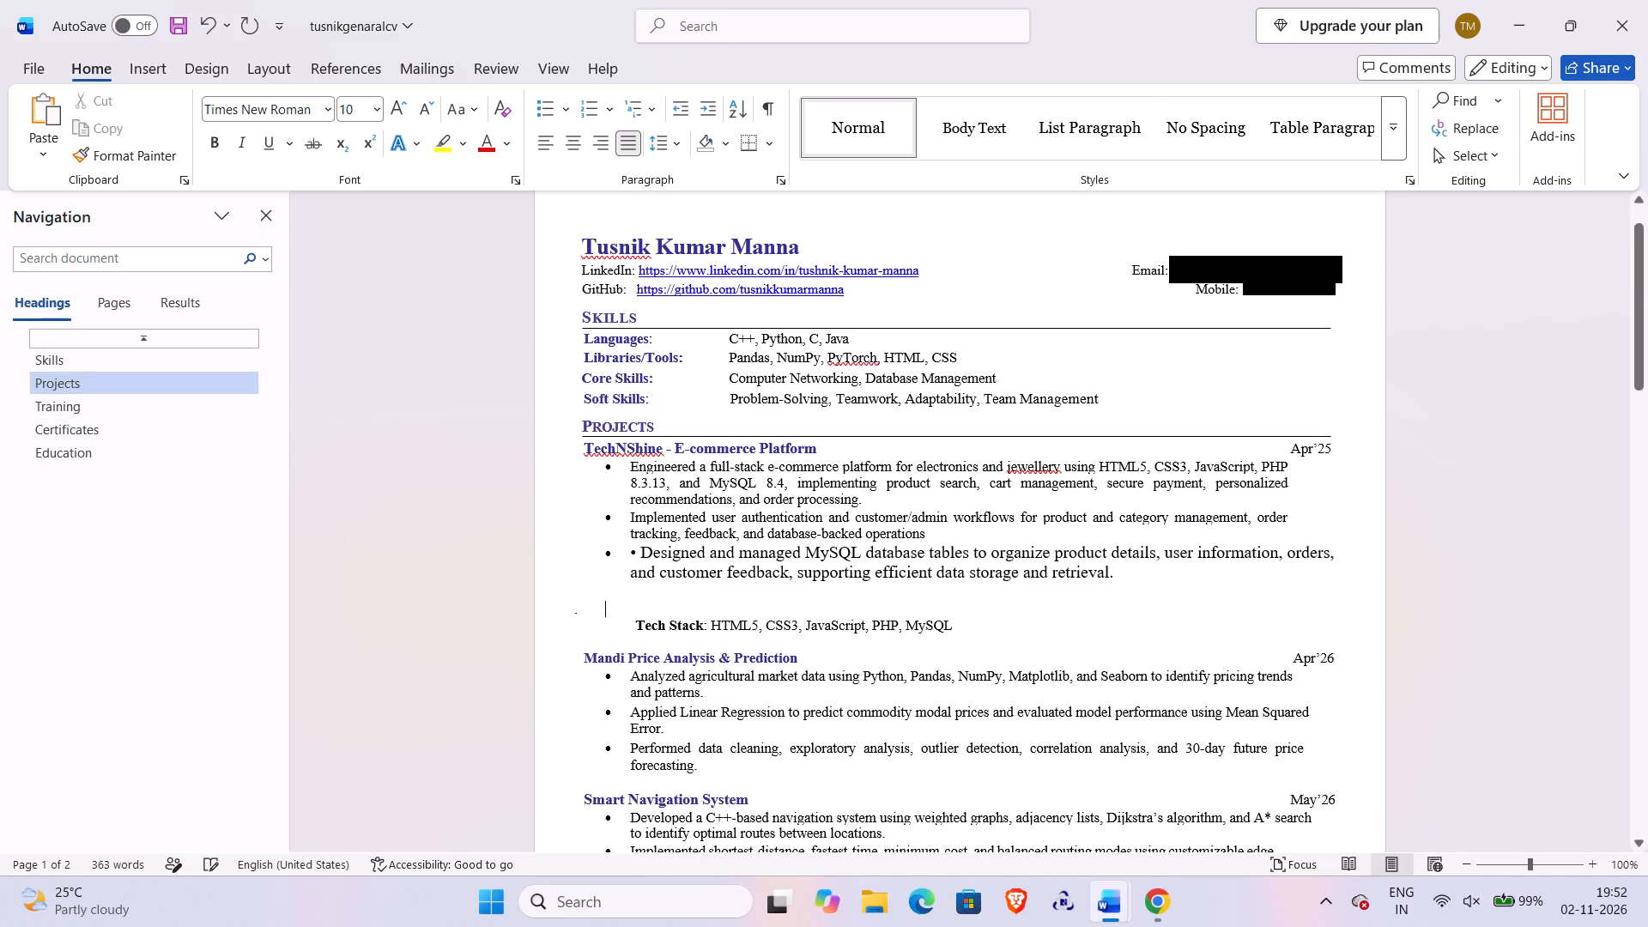
key(BackSpace)
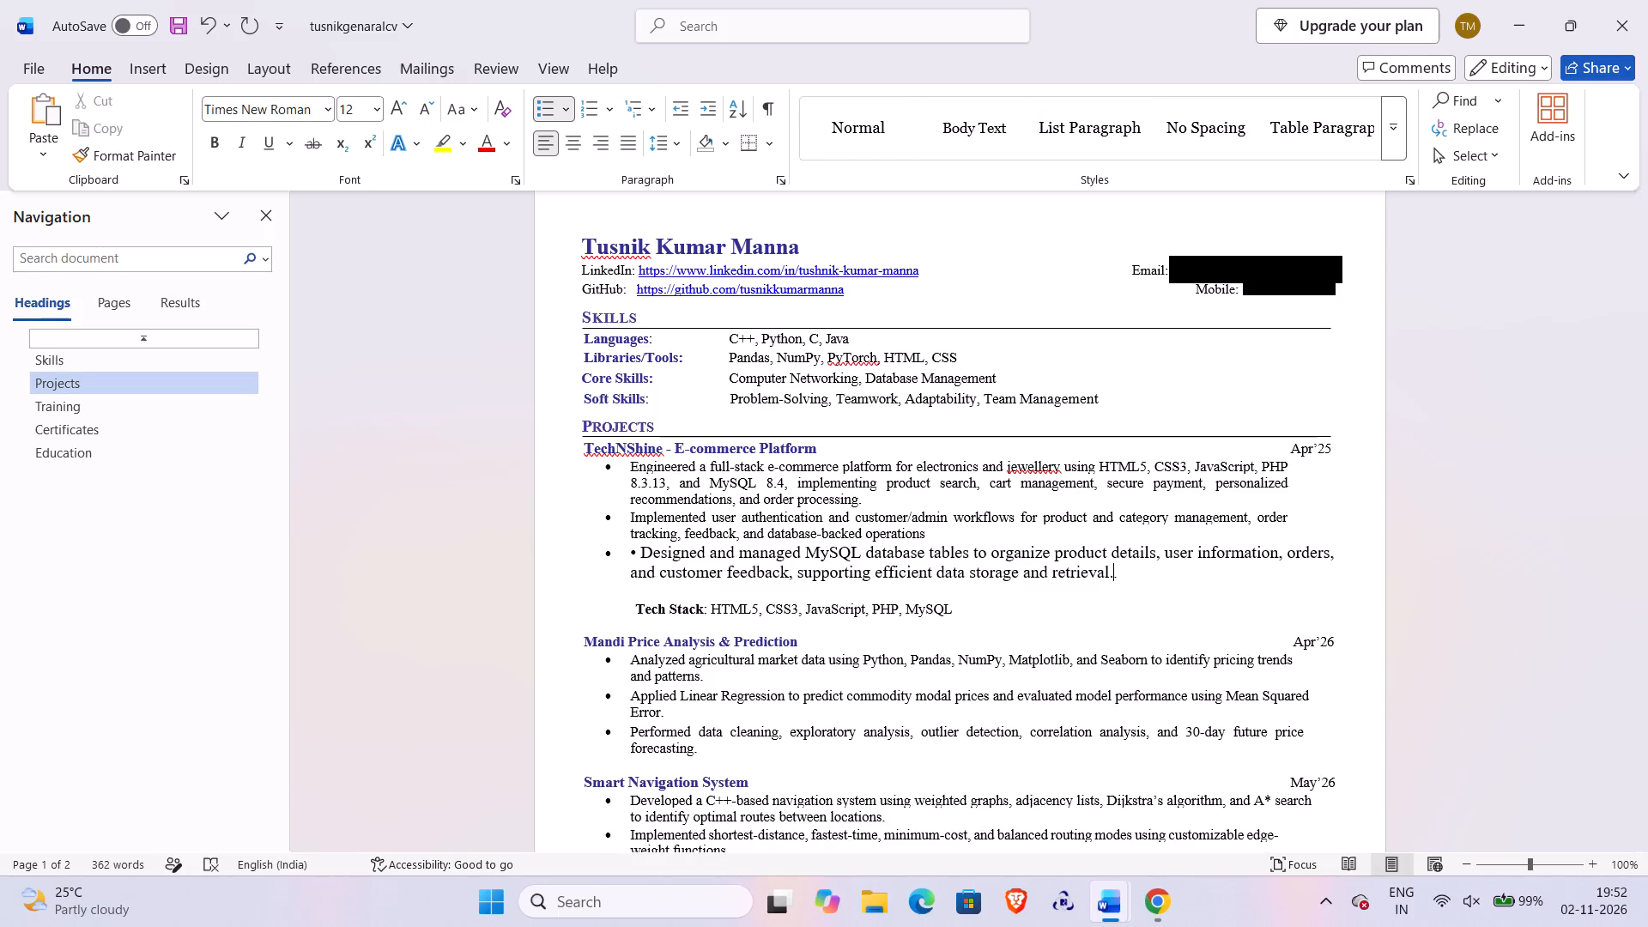
Delete the duplicate bullet character and space before "Designed and managed MySQL database tables" in the third TechNShine bullet.
key(Down)
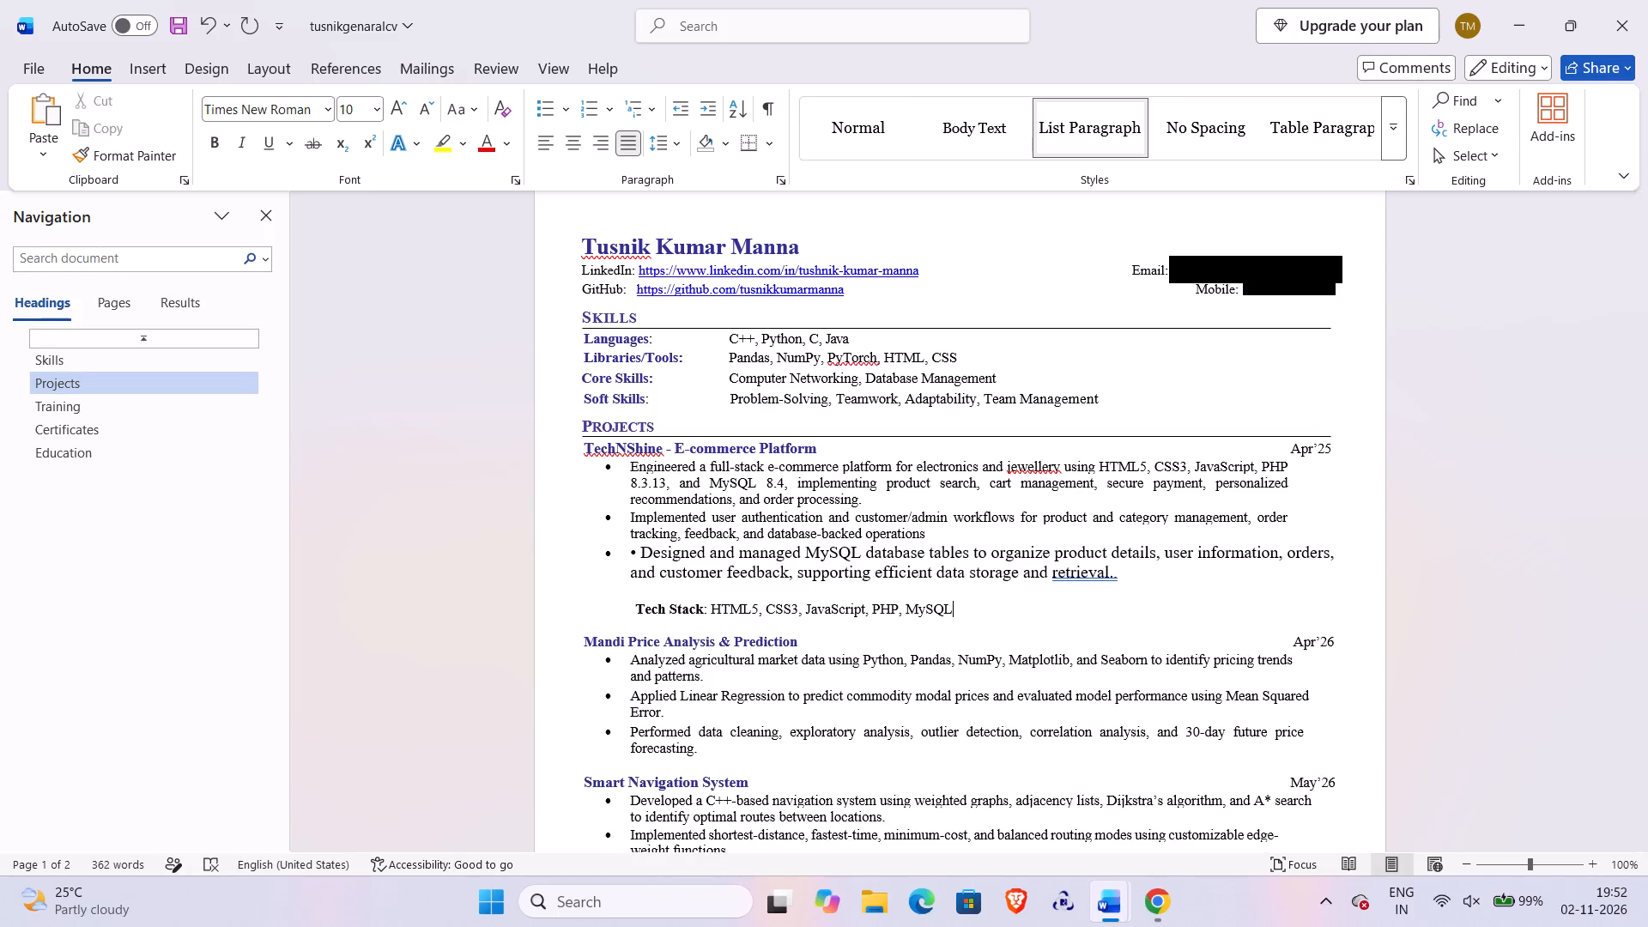
key(Up)
key(Left)
key(Left)
key(Left)
key(Left)
key(Left)
key(Left)
key(Left)
key(Left)
key(Left)
key(Left)
key(Left)
key(Left)
key(Left)
key(Left)
key(Left)
key(Left)
key(Left)
key(Left)
key(Left)
key(Left)
key(Left)
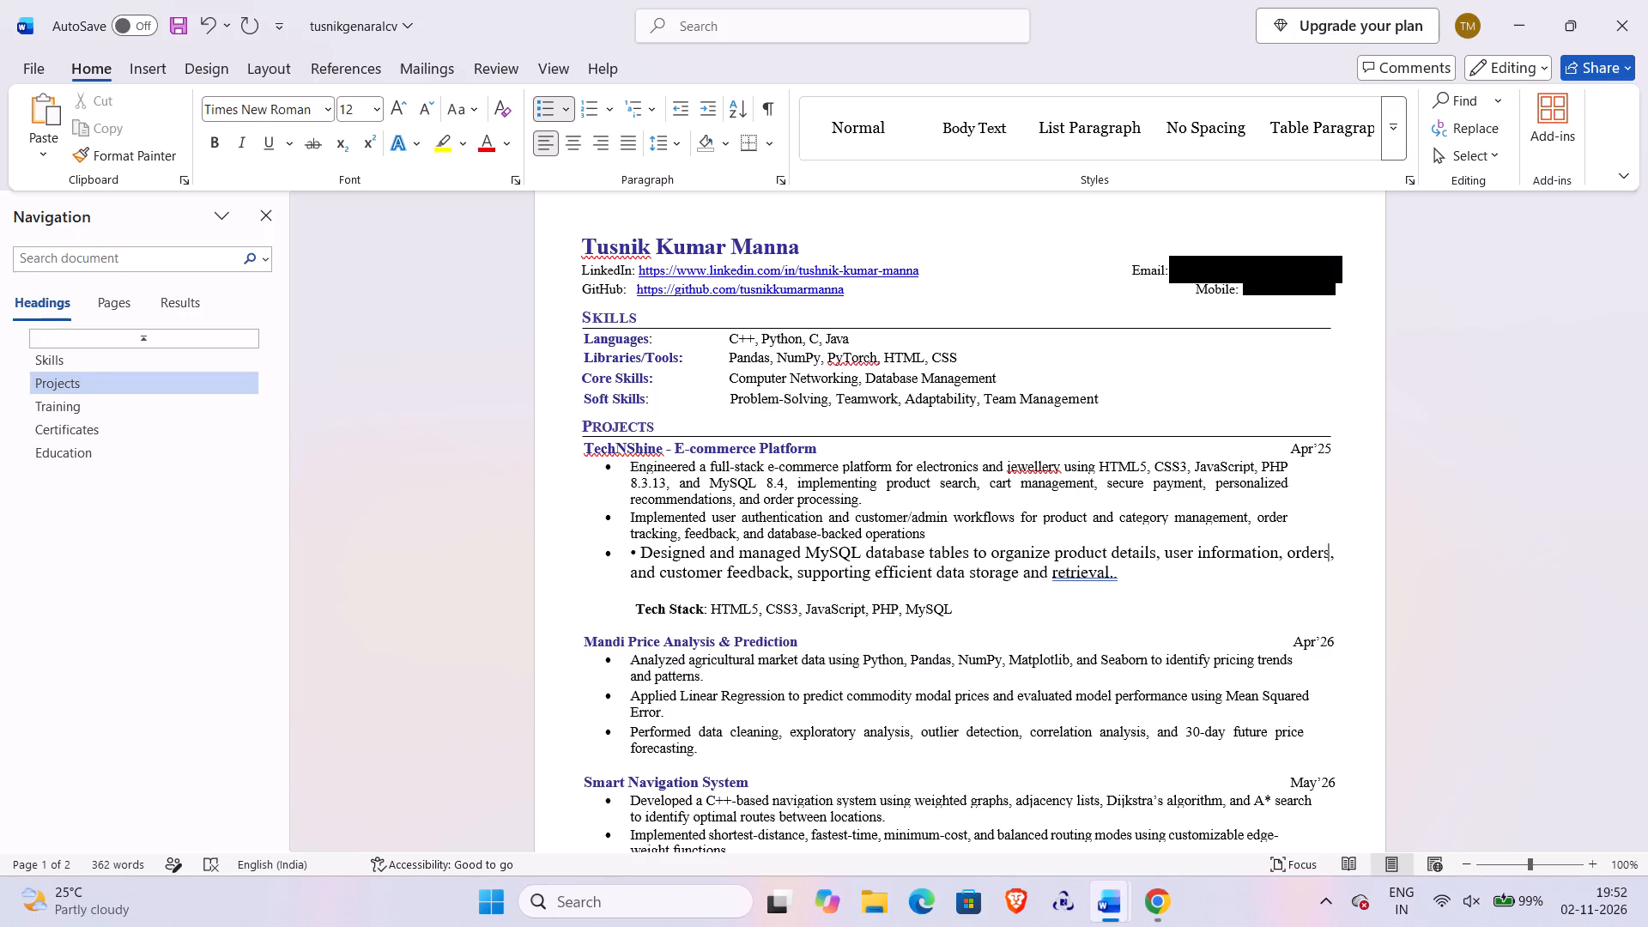
key(Down)
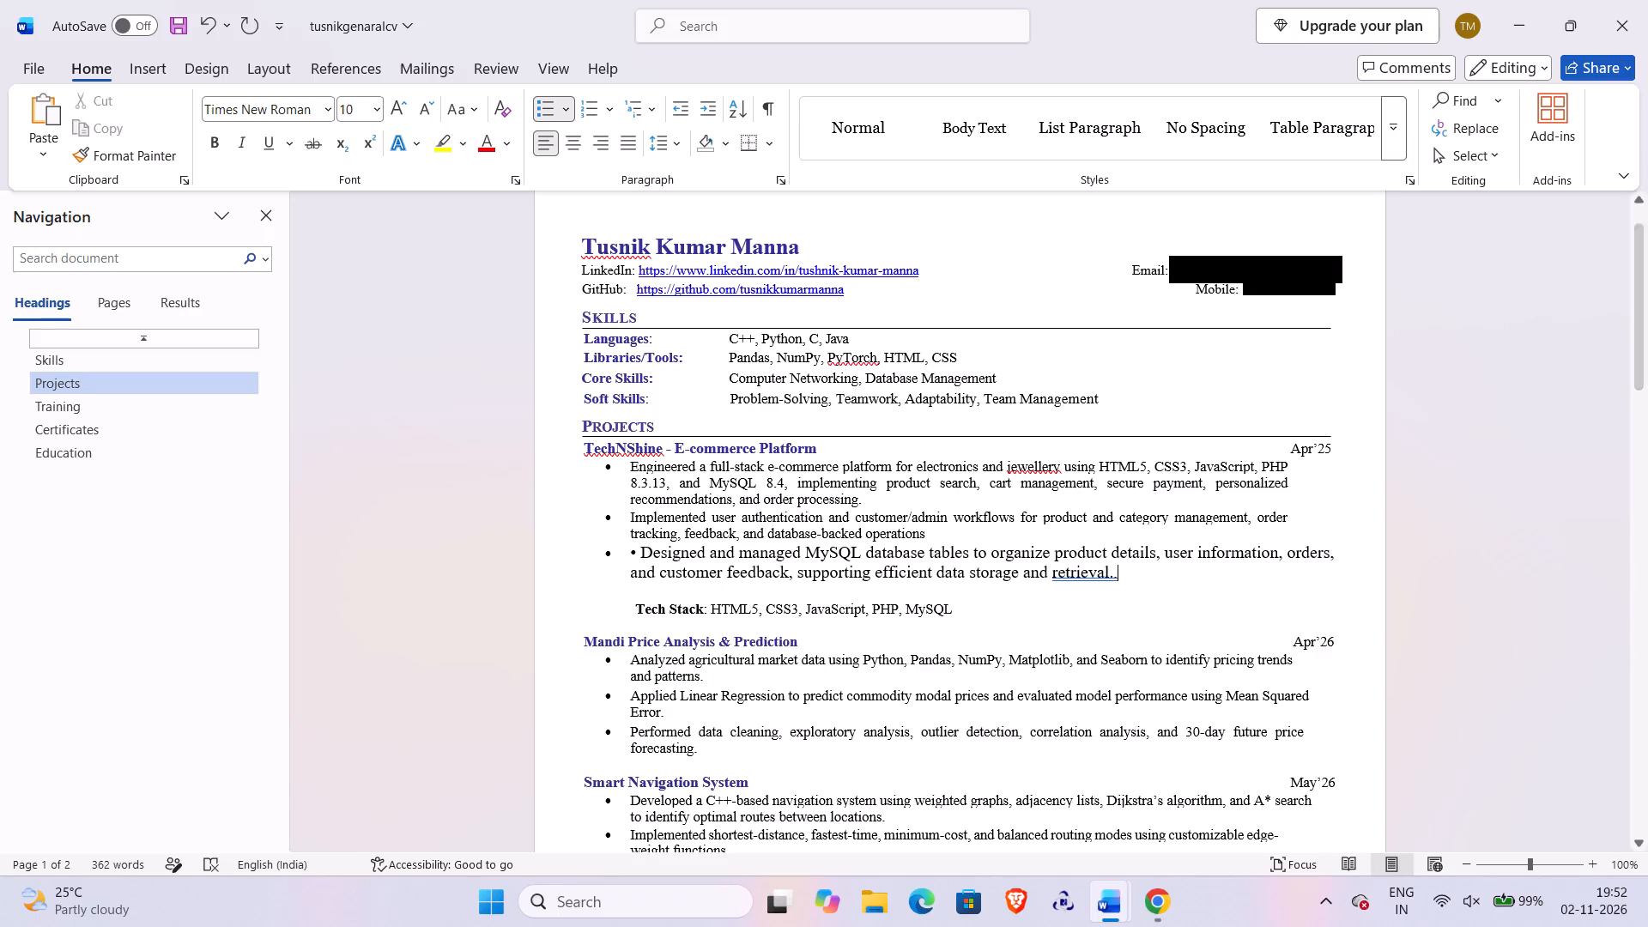
click(641, 549)
key(BackSpace)
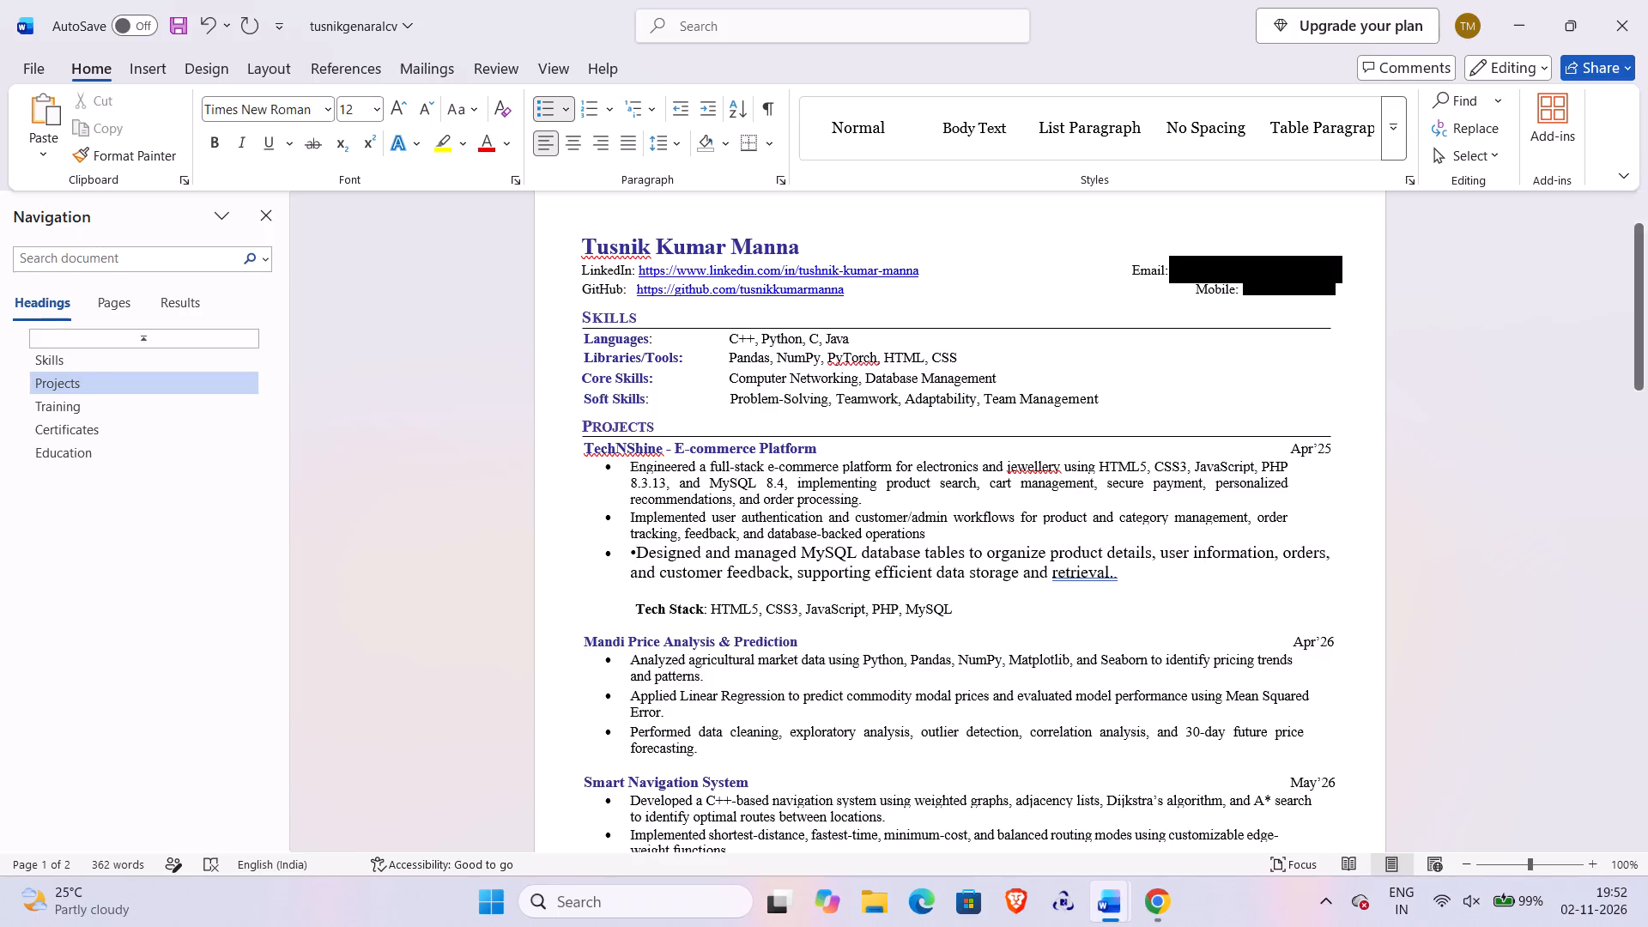
key(BackSpace)
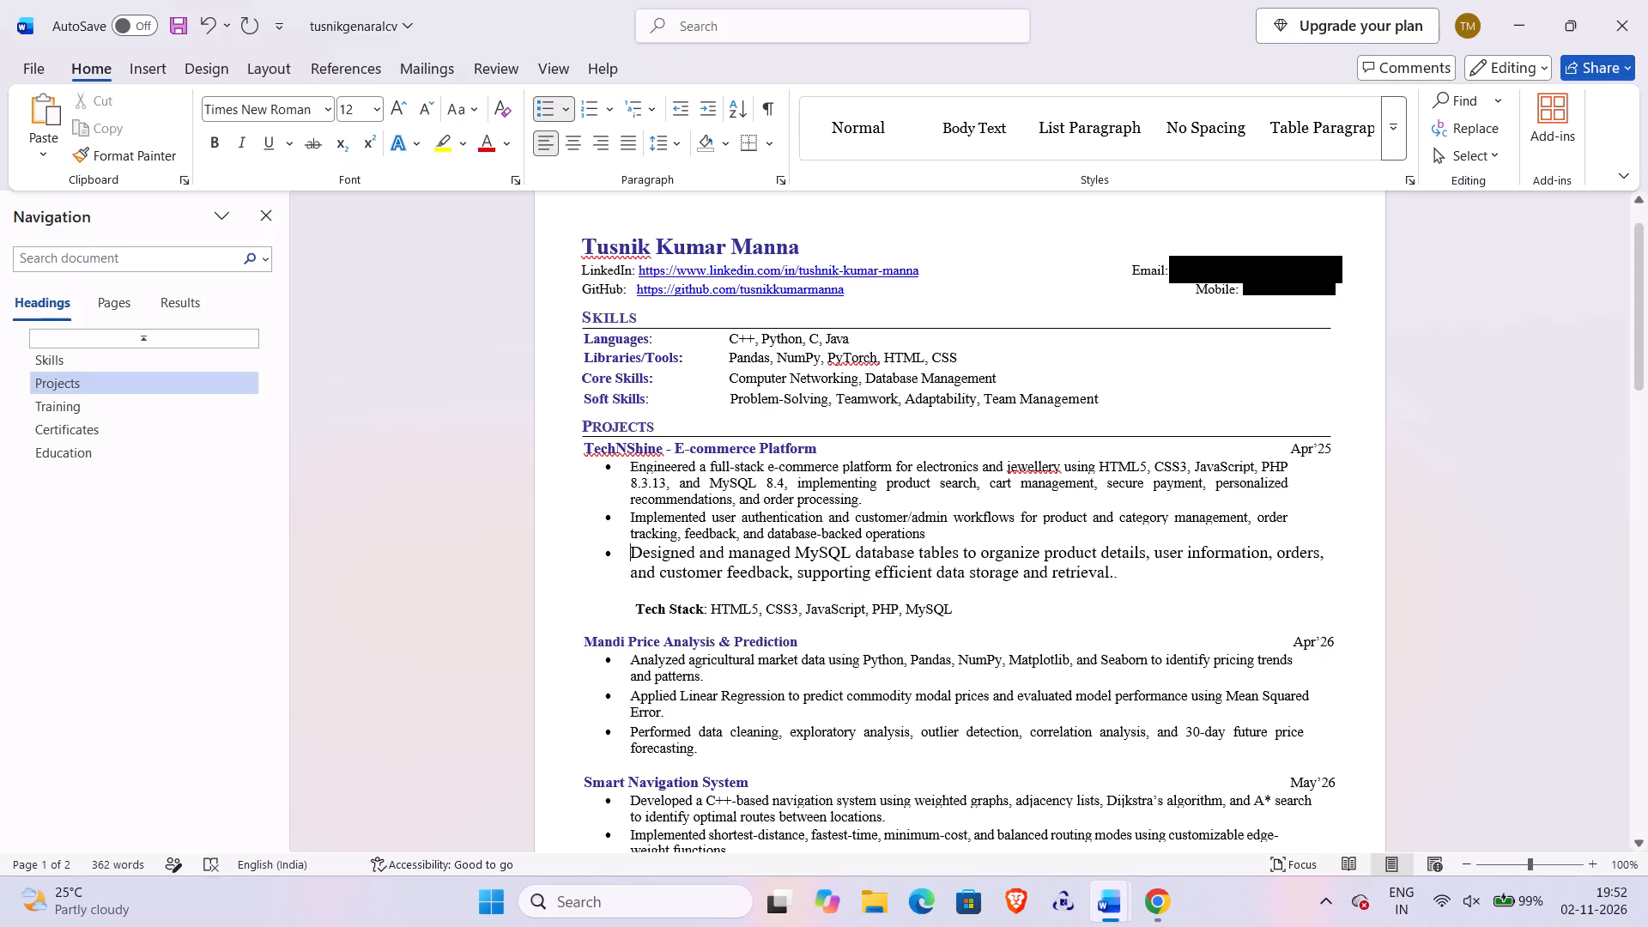
Set the font size of the whole third TechNShine bullet about MySQL database tables to 10.
drag(633, 560, 1099, 579)
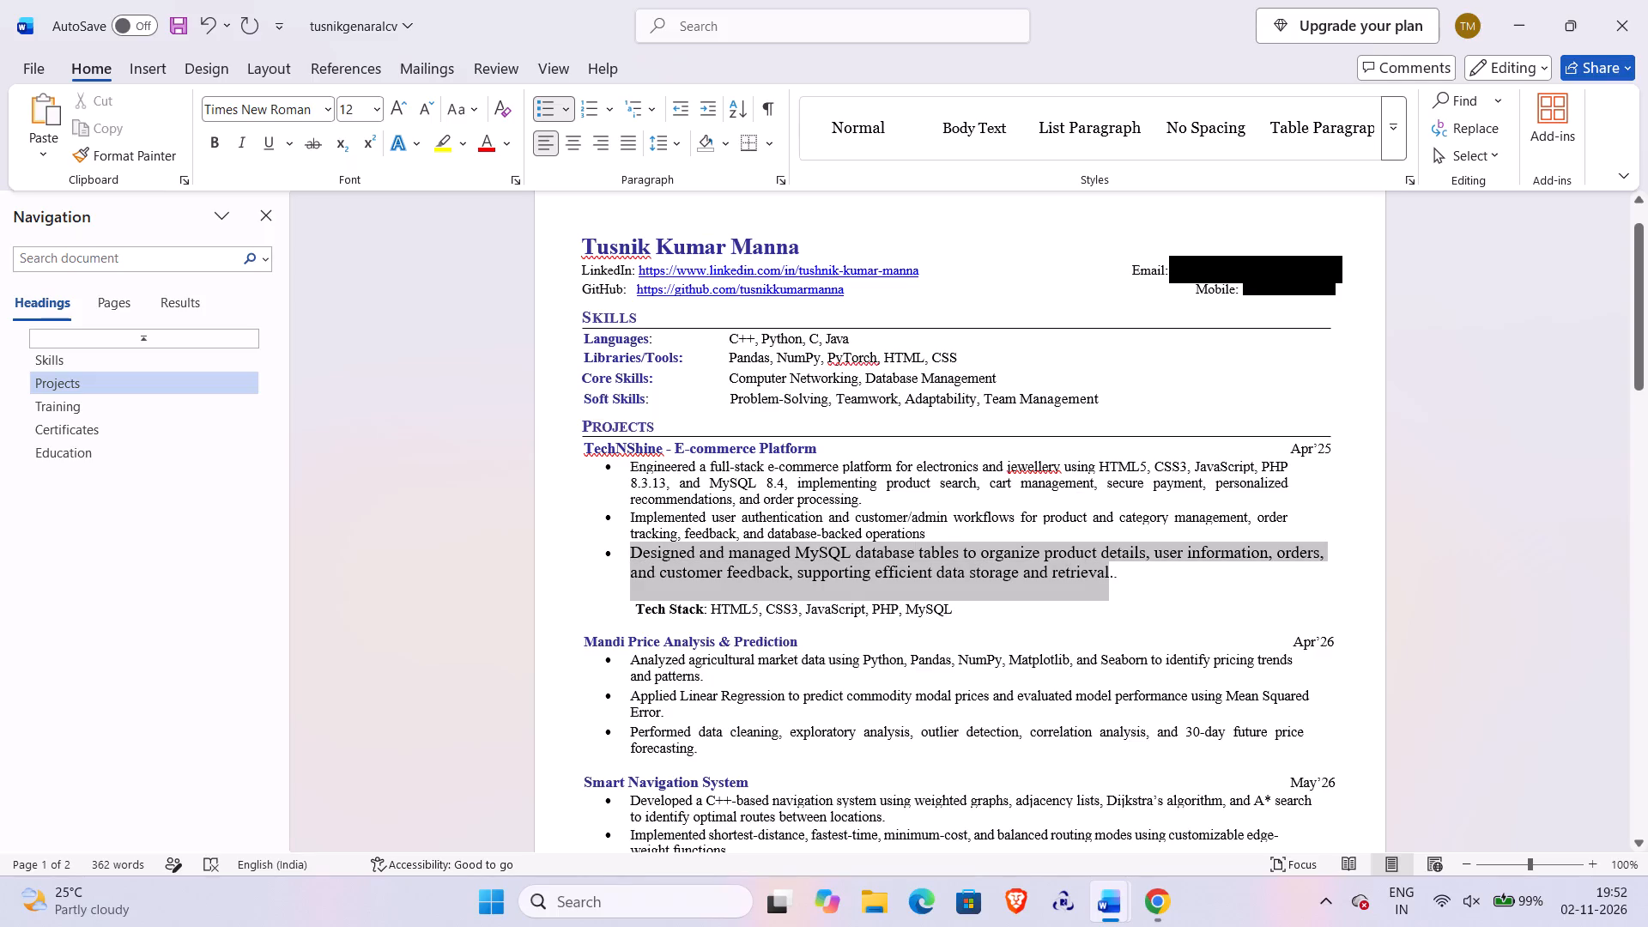
drag(1099, 579, 1110, 578)
drag(1110, 578, 1110, 580)
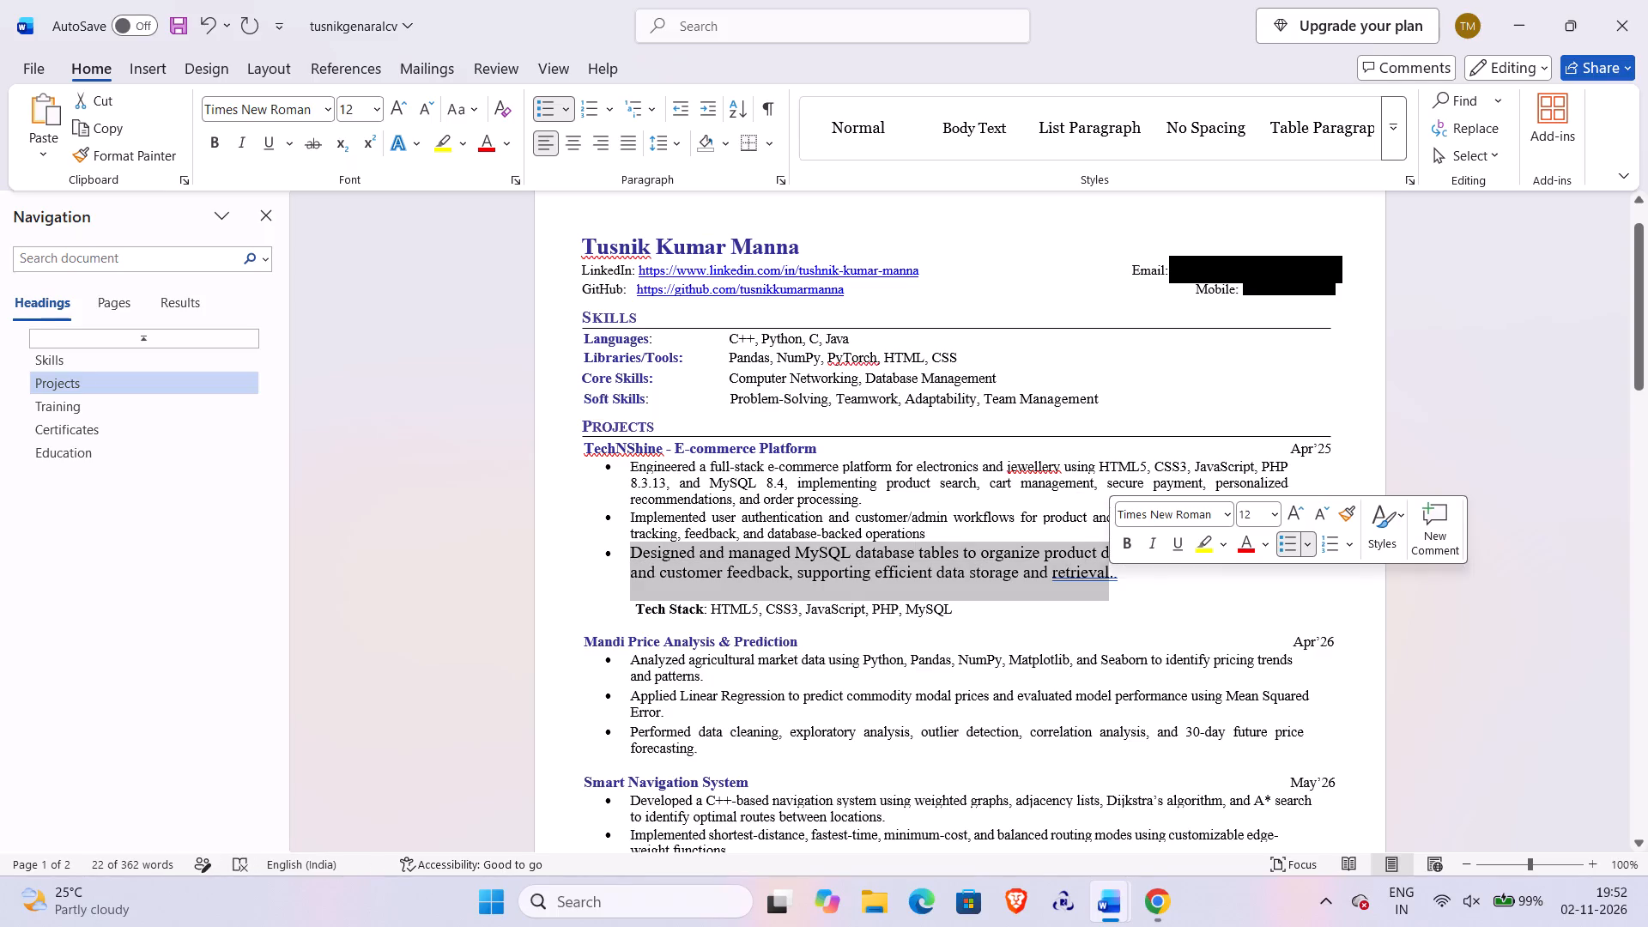
drag(1110, 580, 1136, 579)
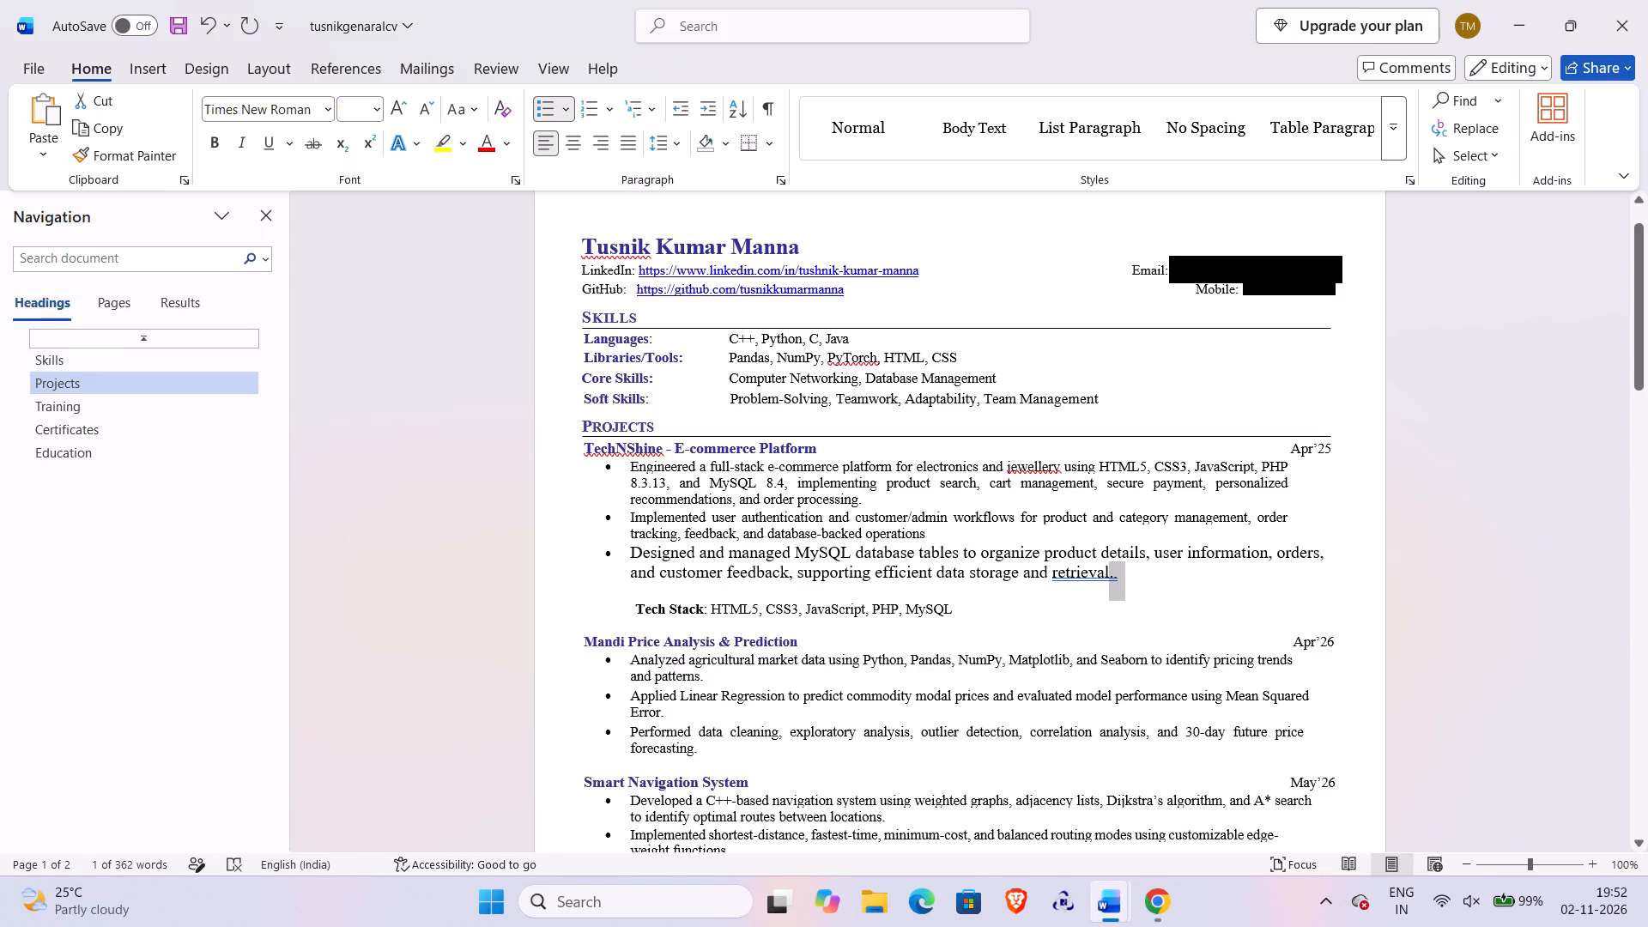
drag(626, 554, 1255, 587)
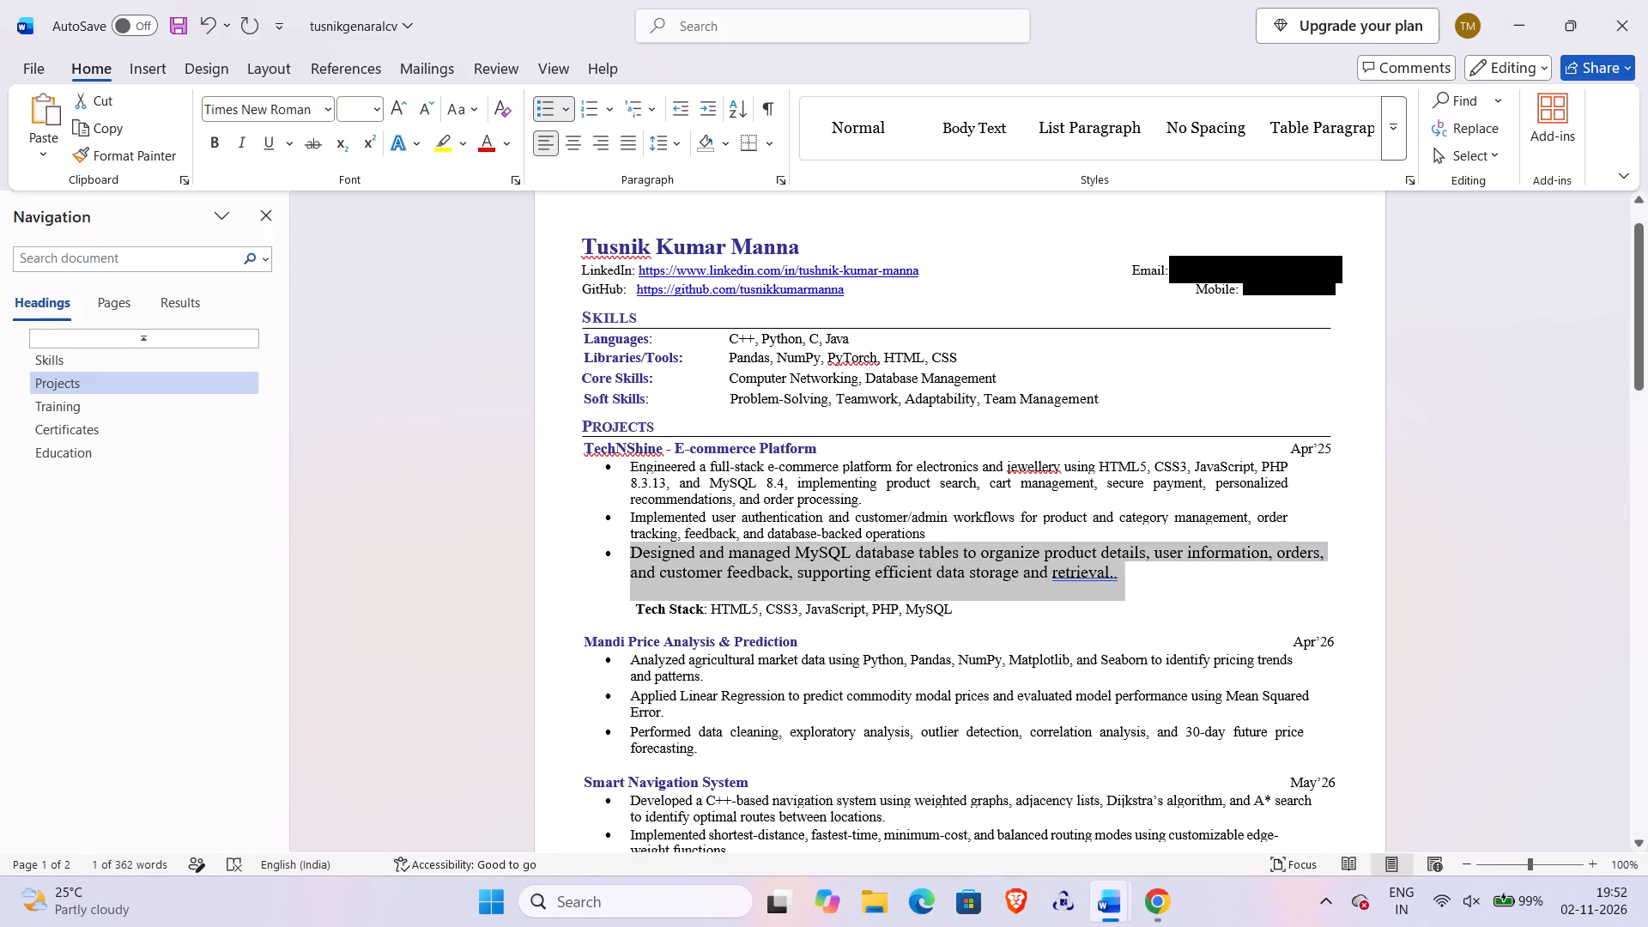
drag(1255, 587, 1275, 585)
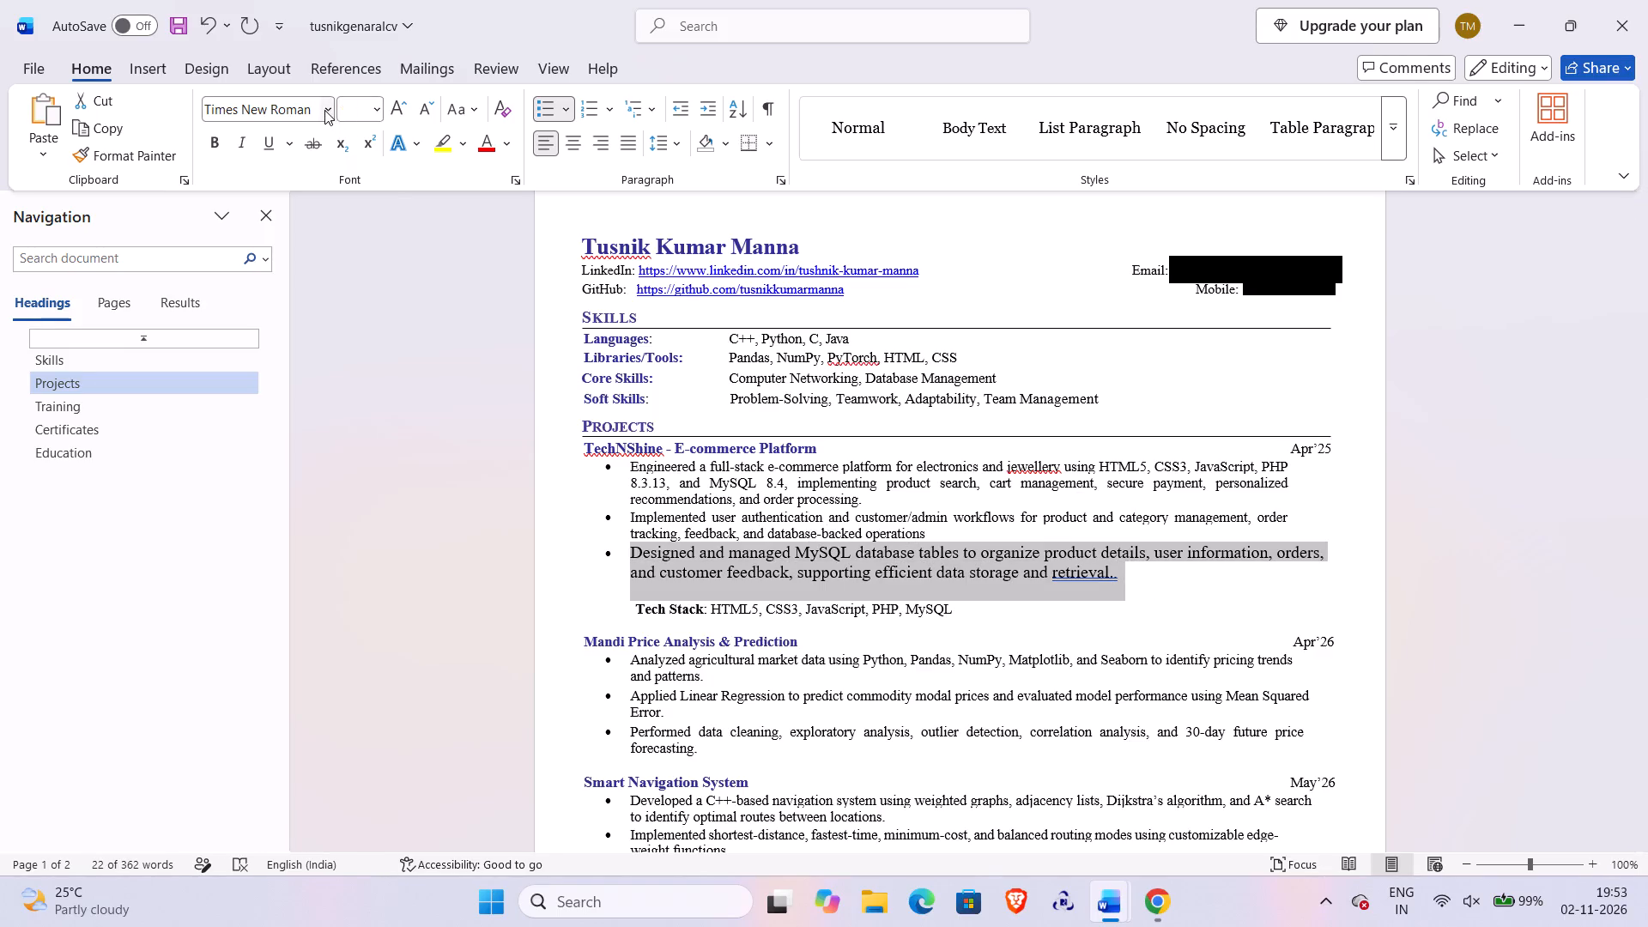
click(310, 108)
click(379, 113)
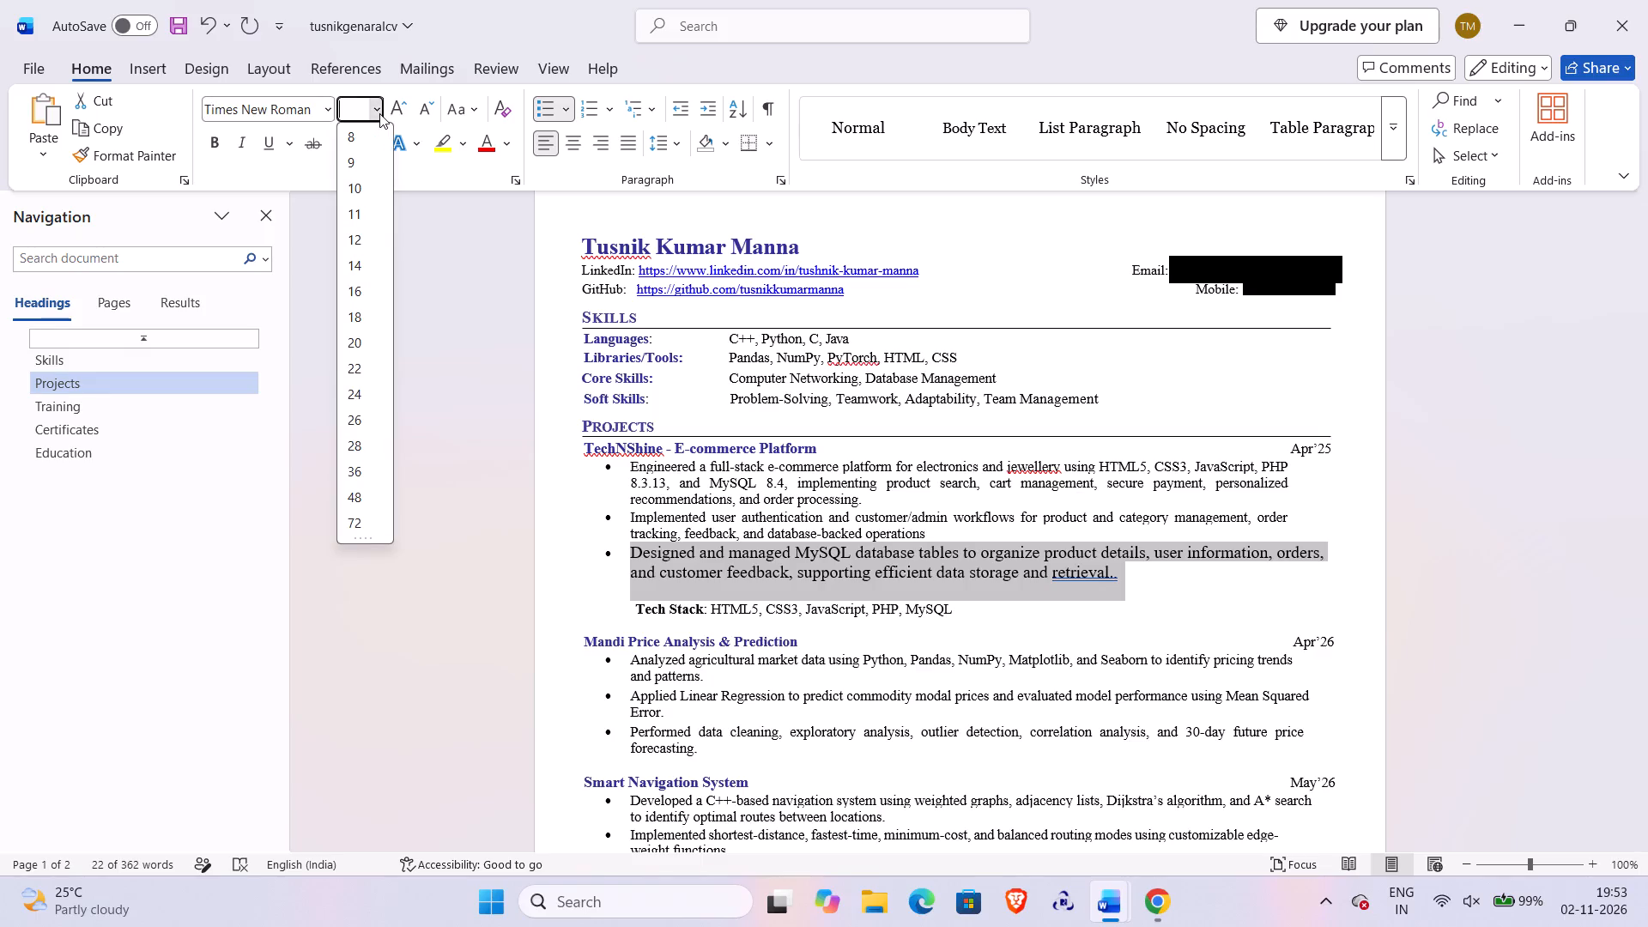
click(364, 181)
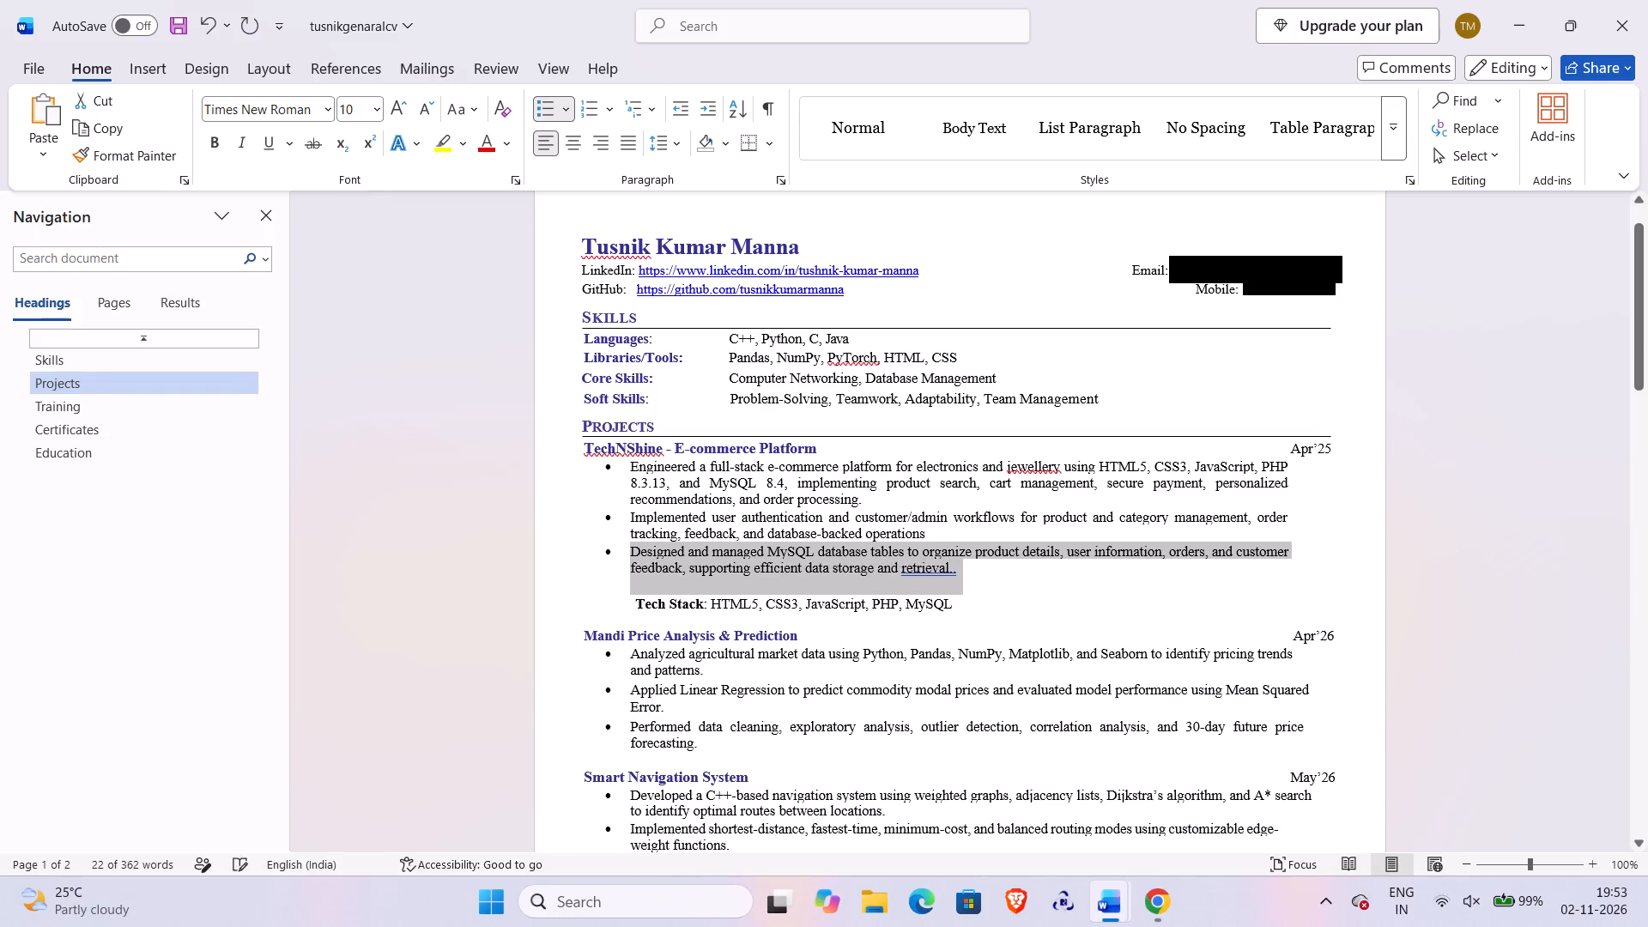
Remove the blank gap above TechNShine's Tech Stack line, joining that line to the end of the third bullet.
click(627, 601)
key(BackSpace)
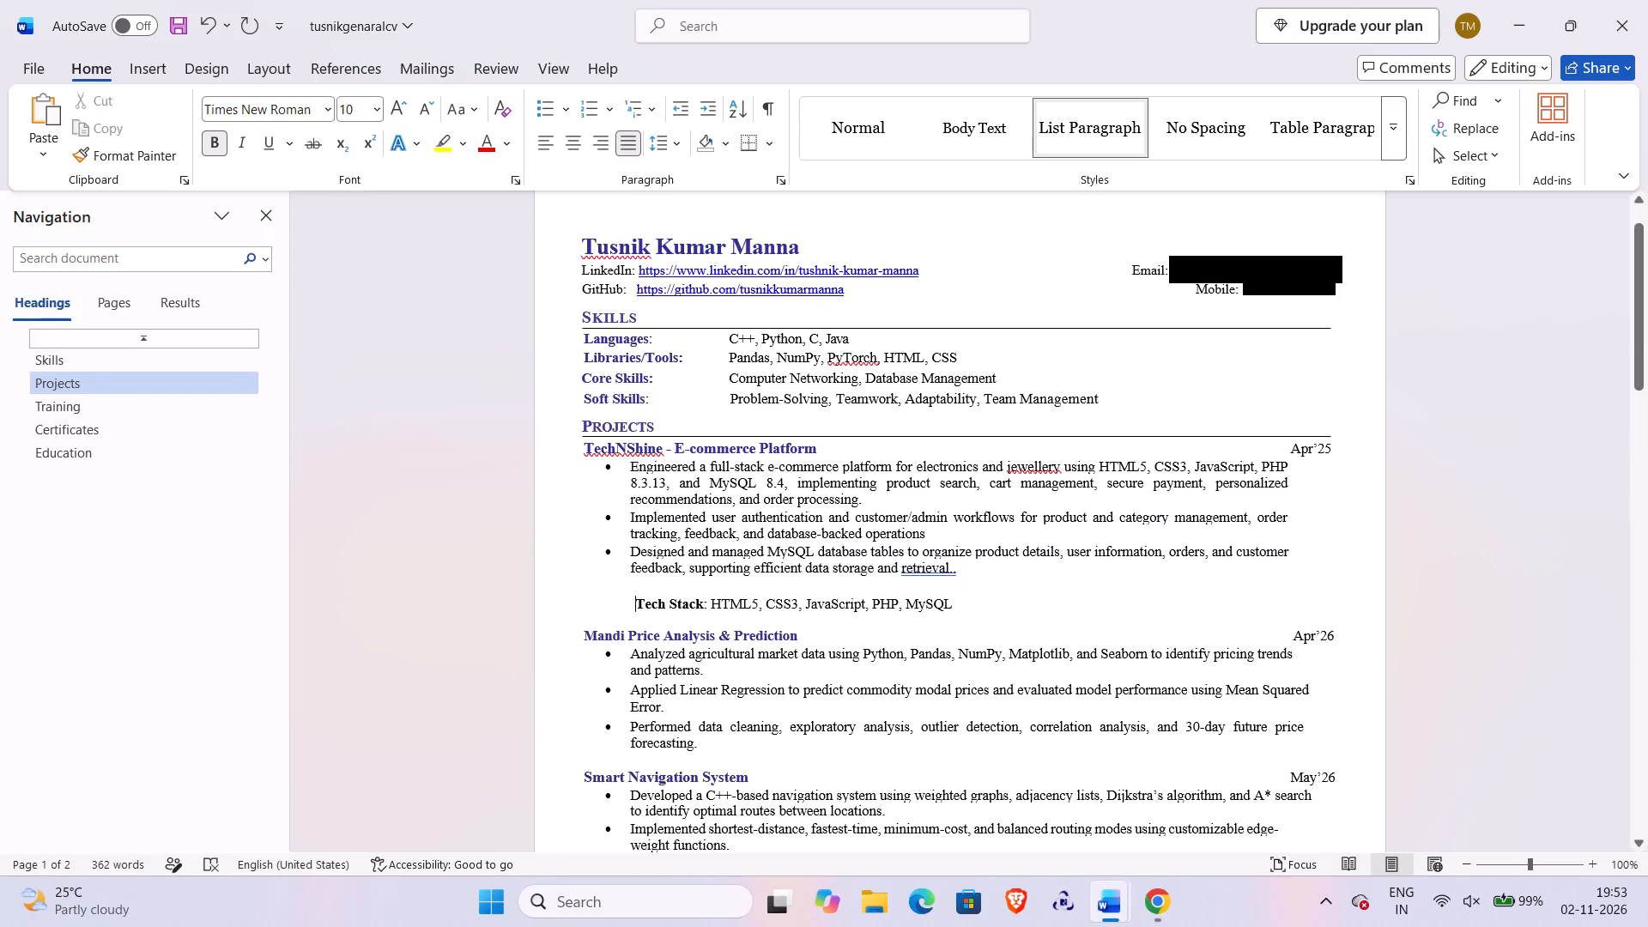
key(BackSpace)
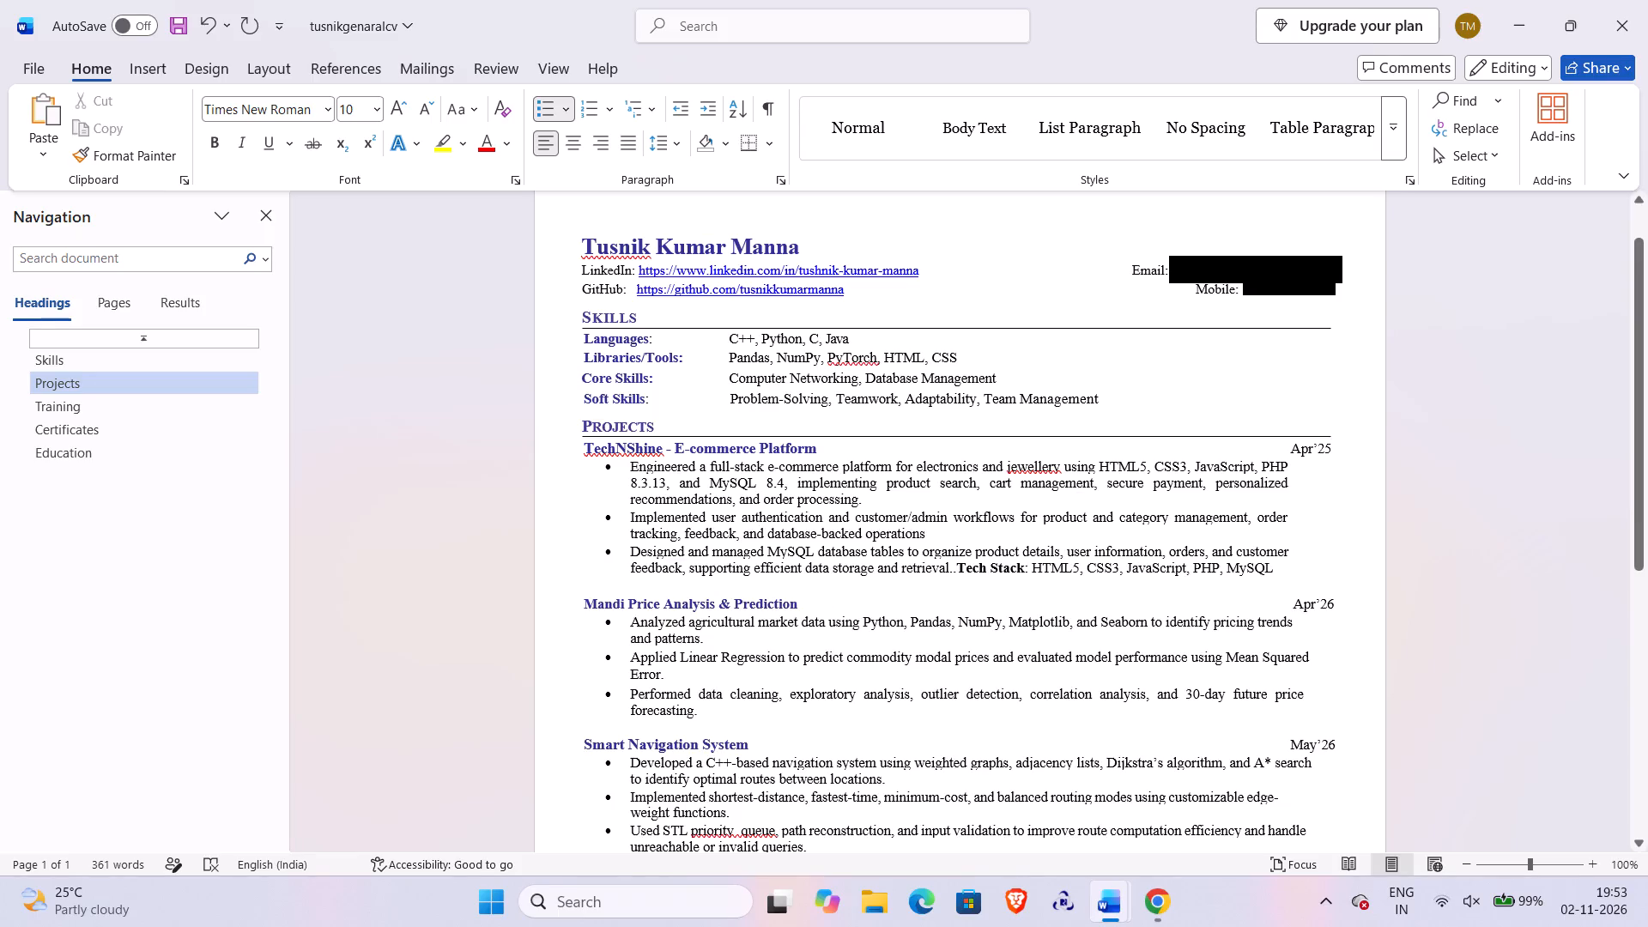
click(717, 514)
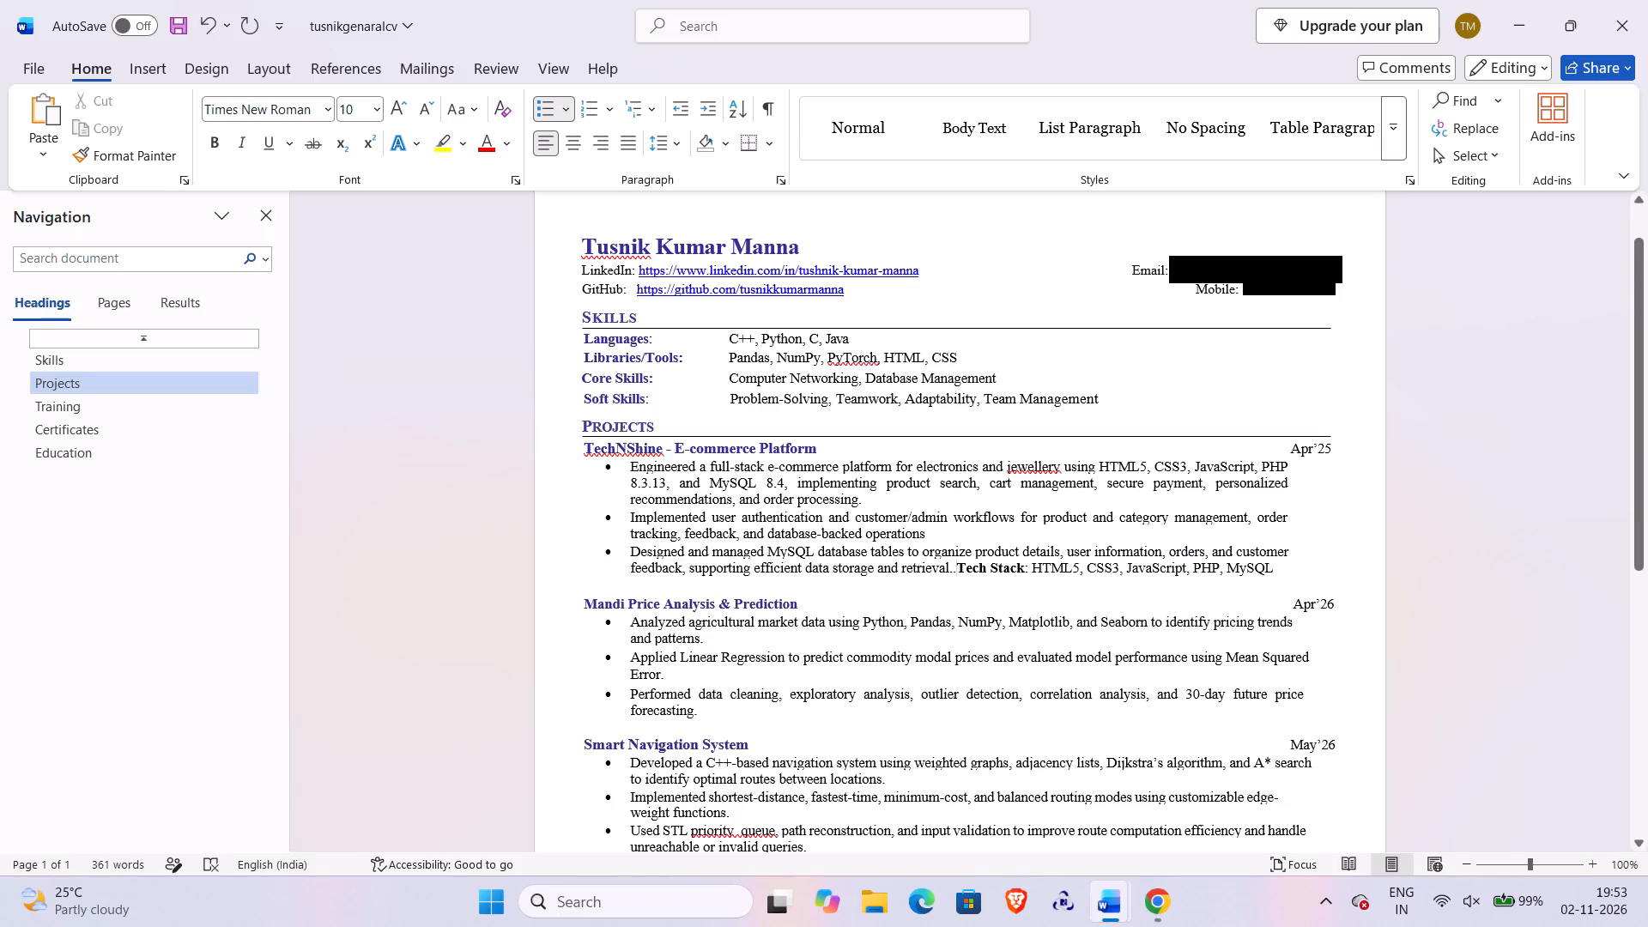
Insert the separator "||" followed by a space before "Tech Stack" at the end of the third TechNShine bullet.
click(717, 503)
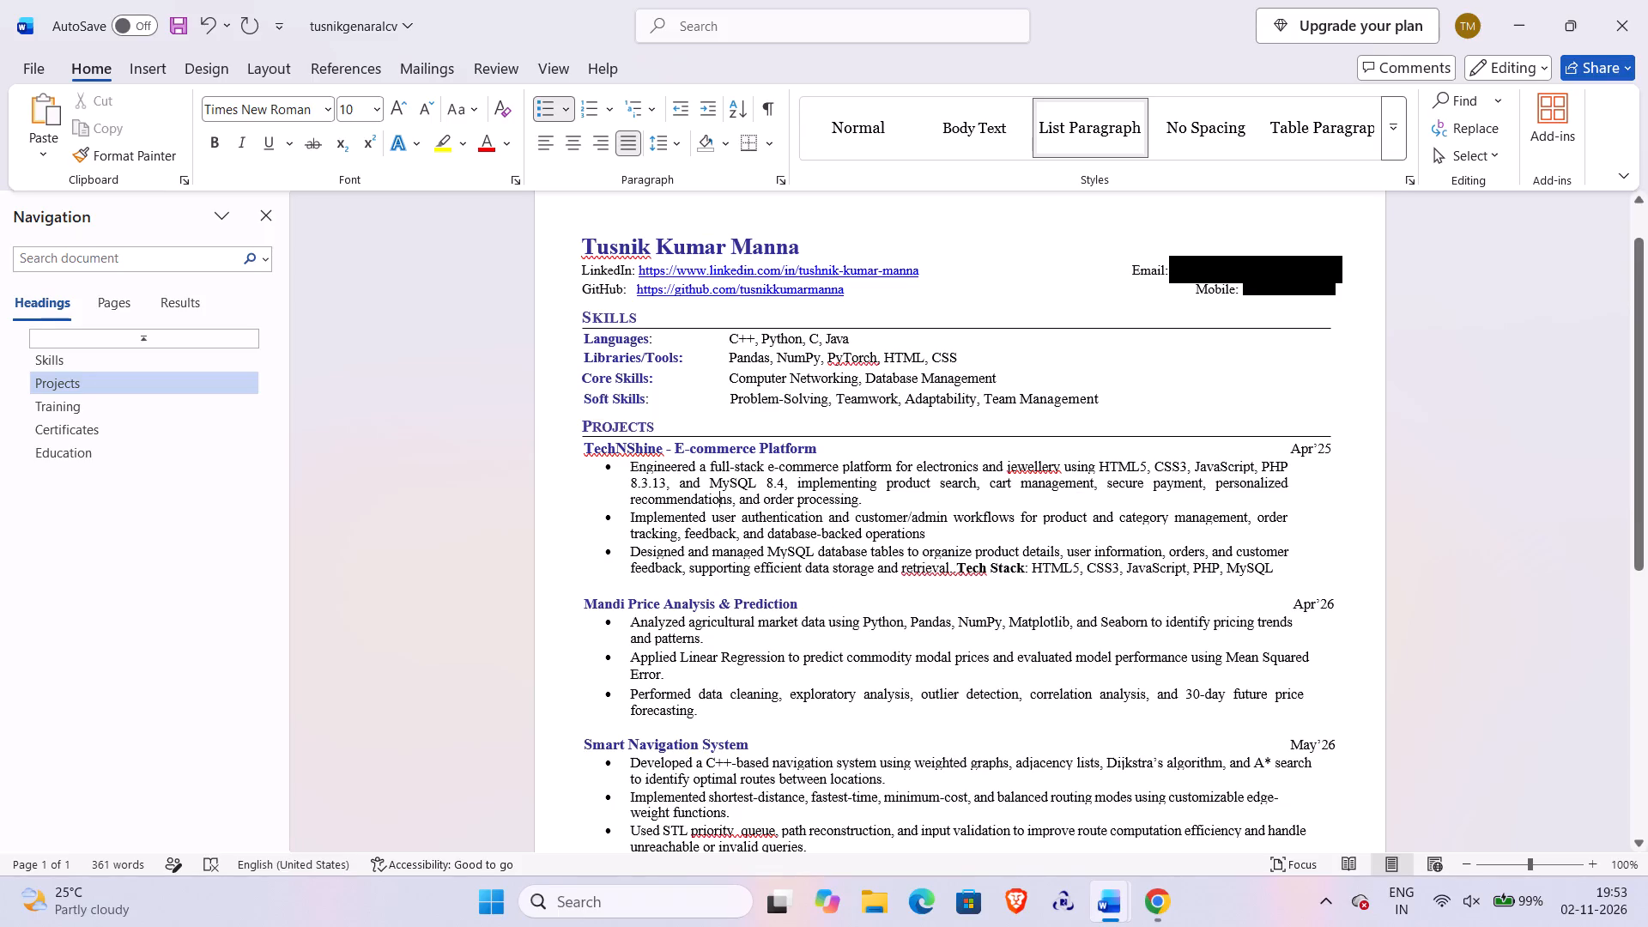
click(764, 465)
click(769, 569)
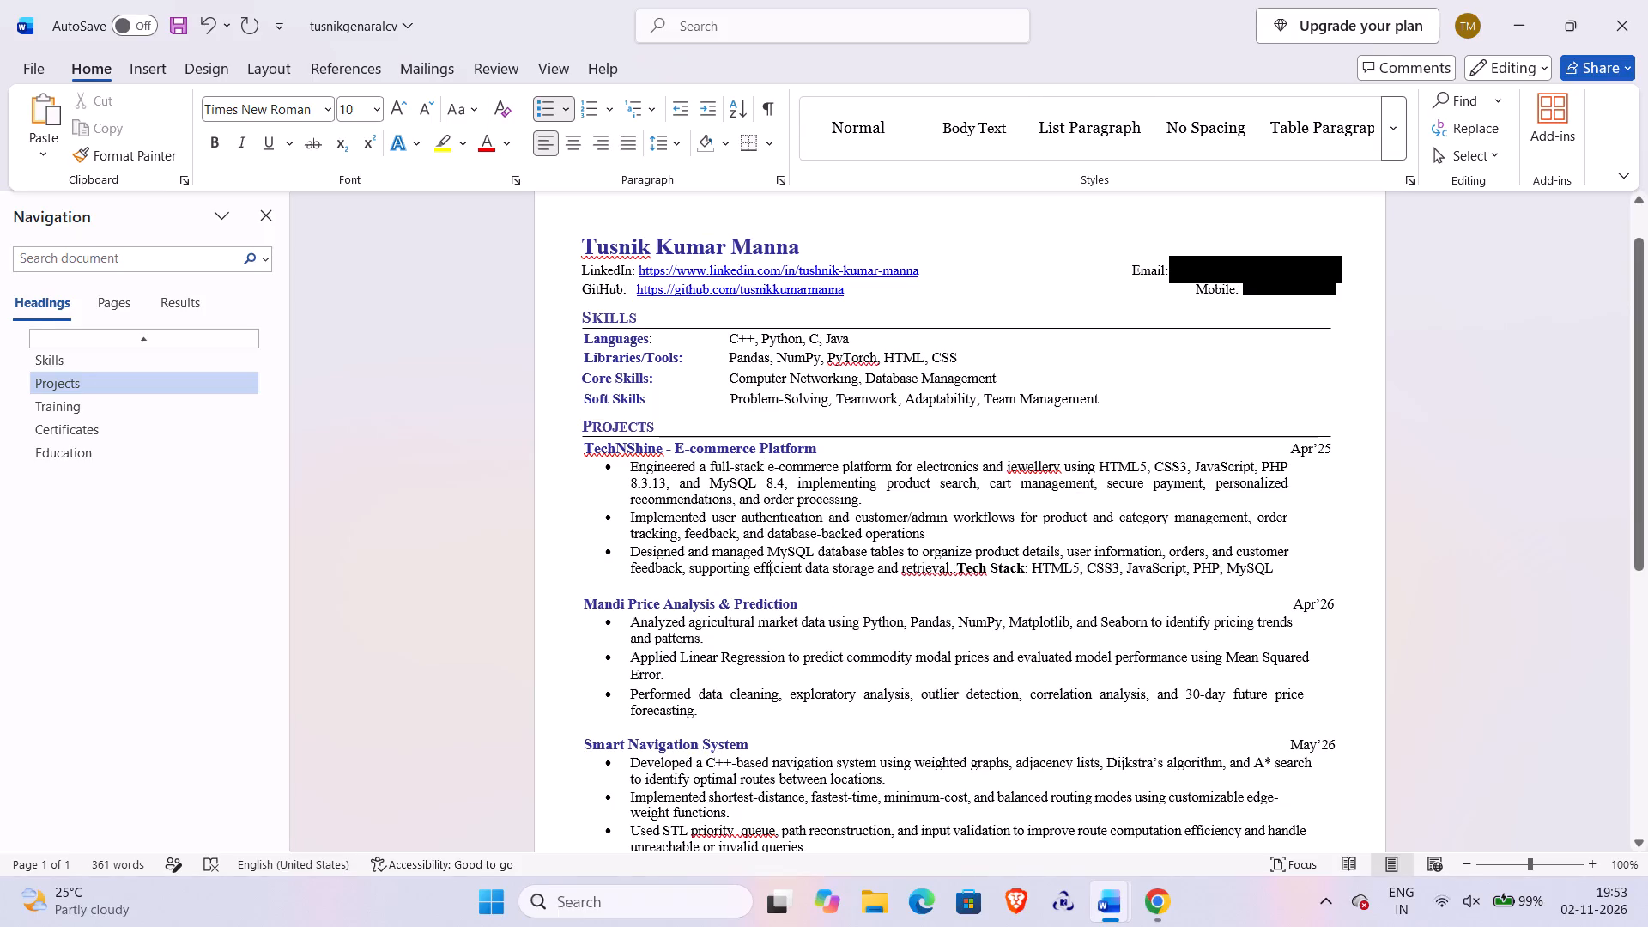
click(769, 592)
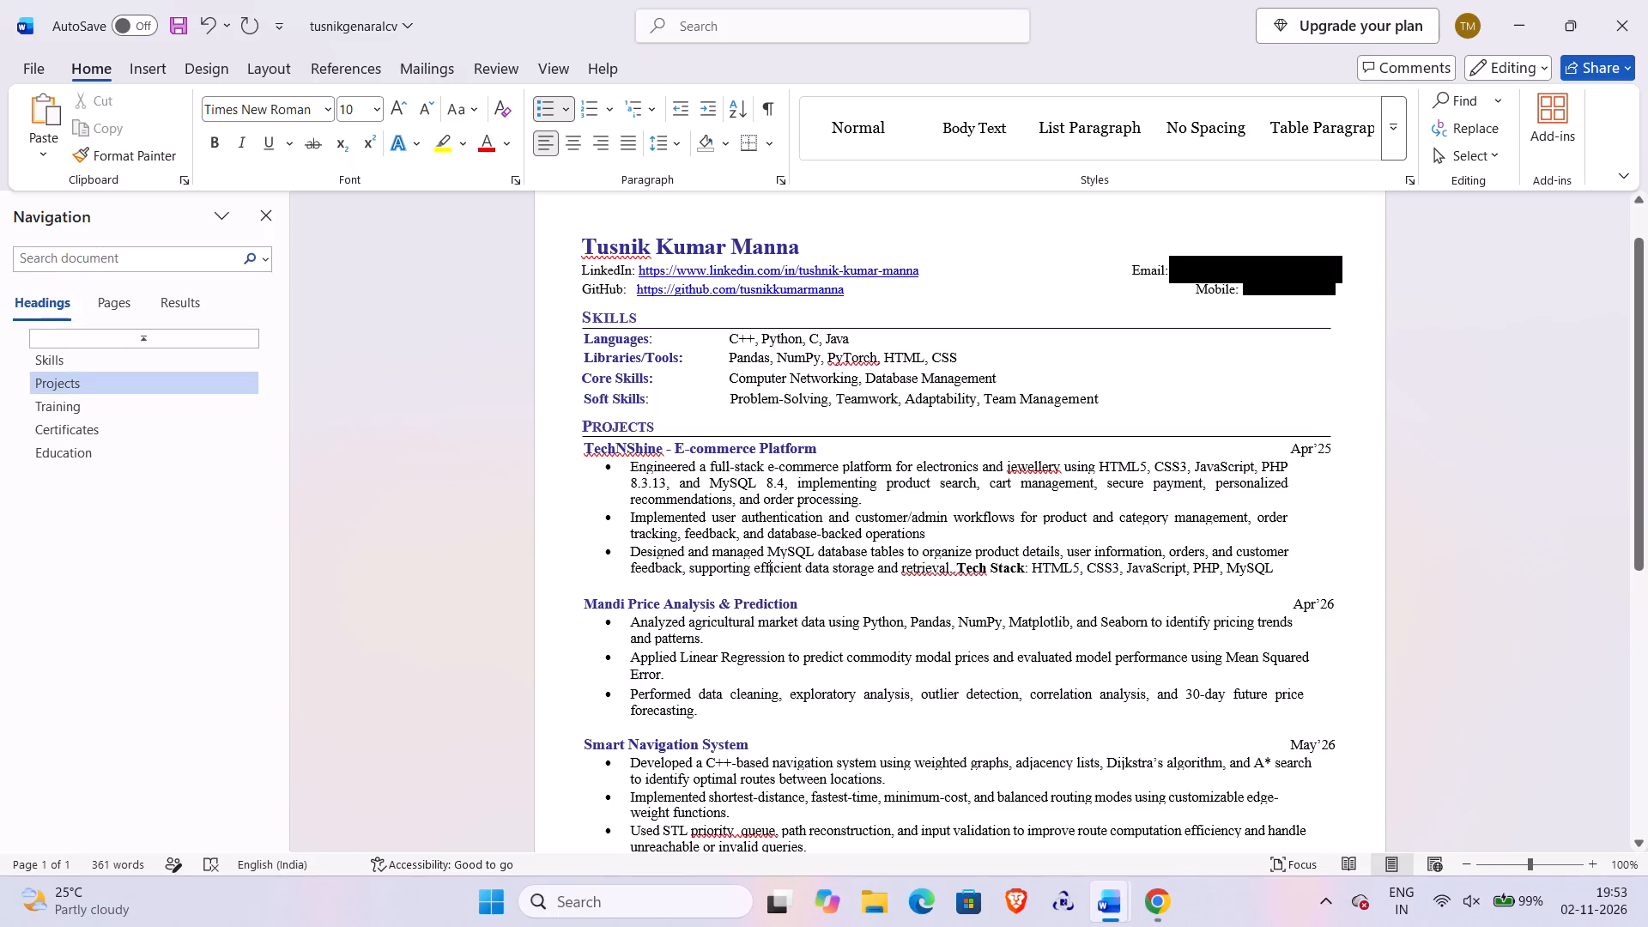
click(762, 592)
click(957, 564)
key(shift+bar)
key(shift+bar)
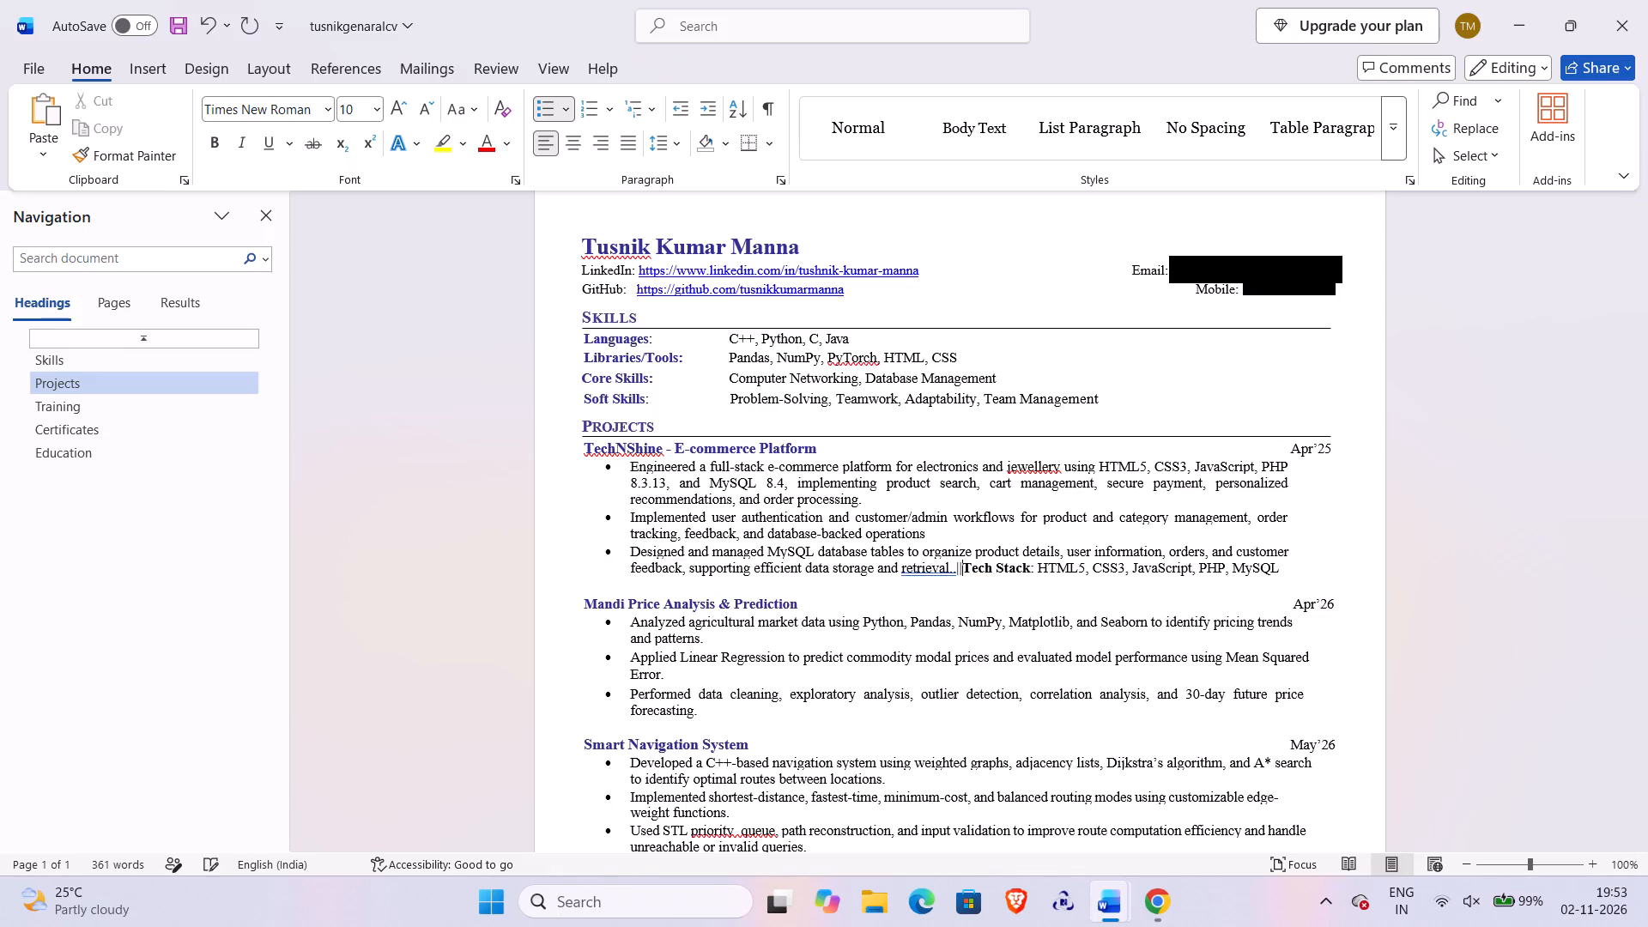
key(space)
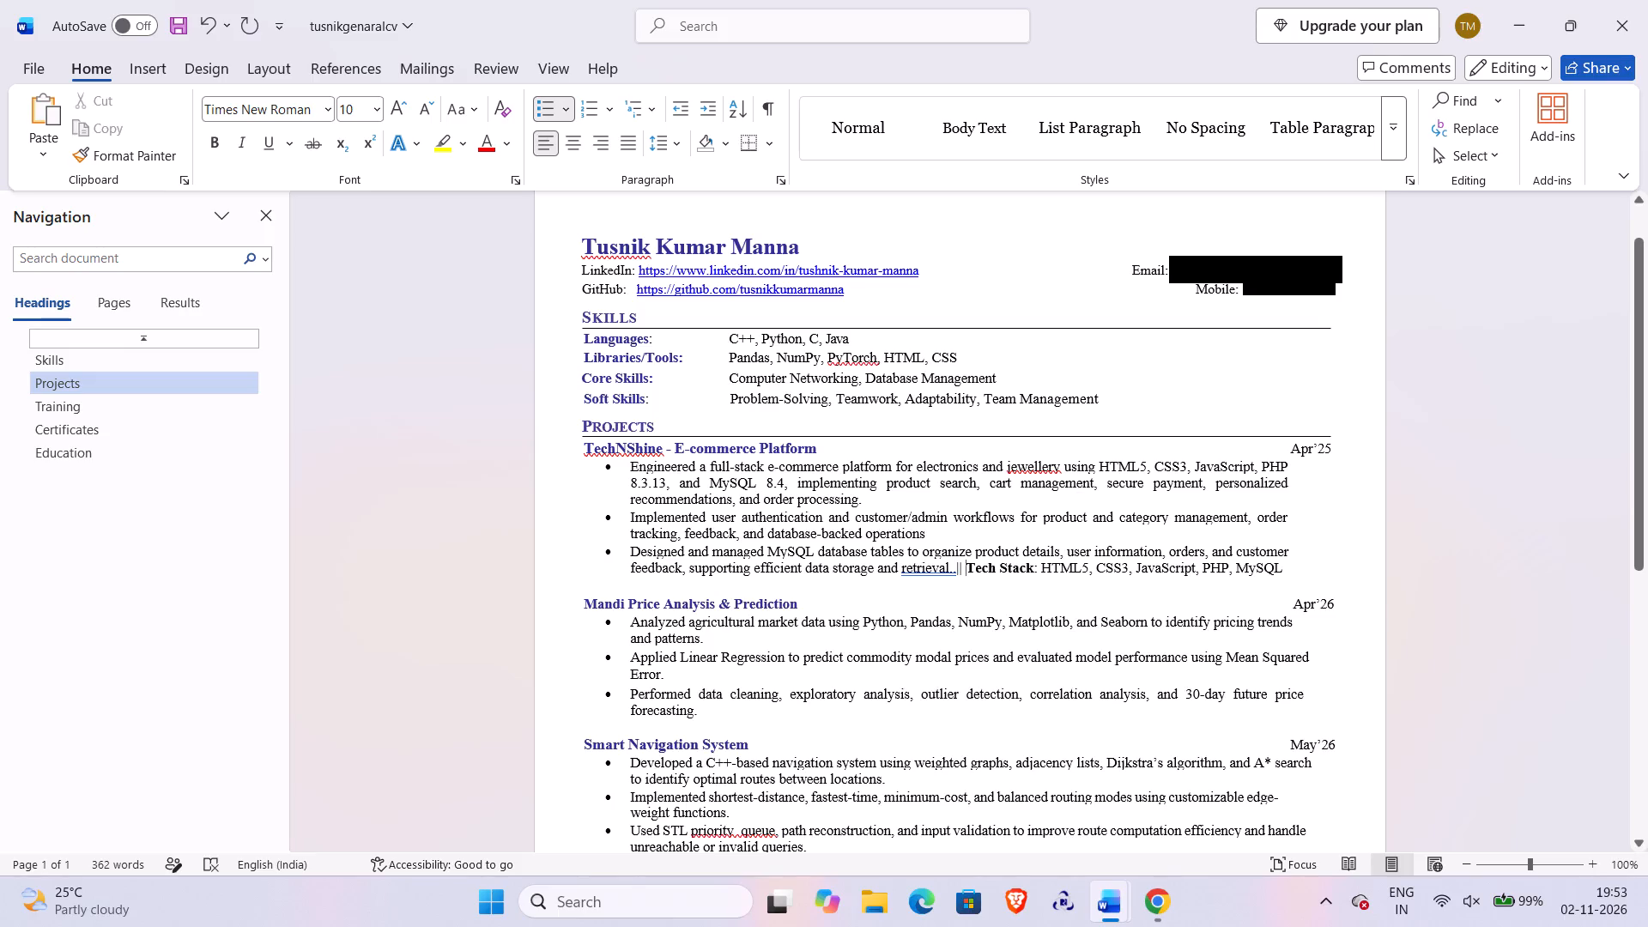
Review the general CV from the Projects section down to Education, checking the content and one-page layout.
scroll(953, 658, down, 1)
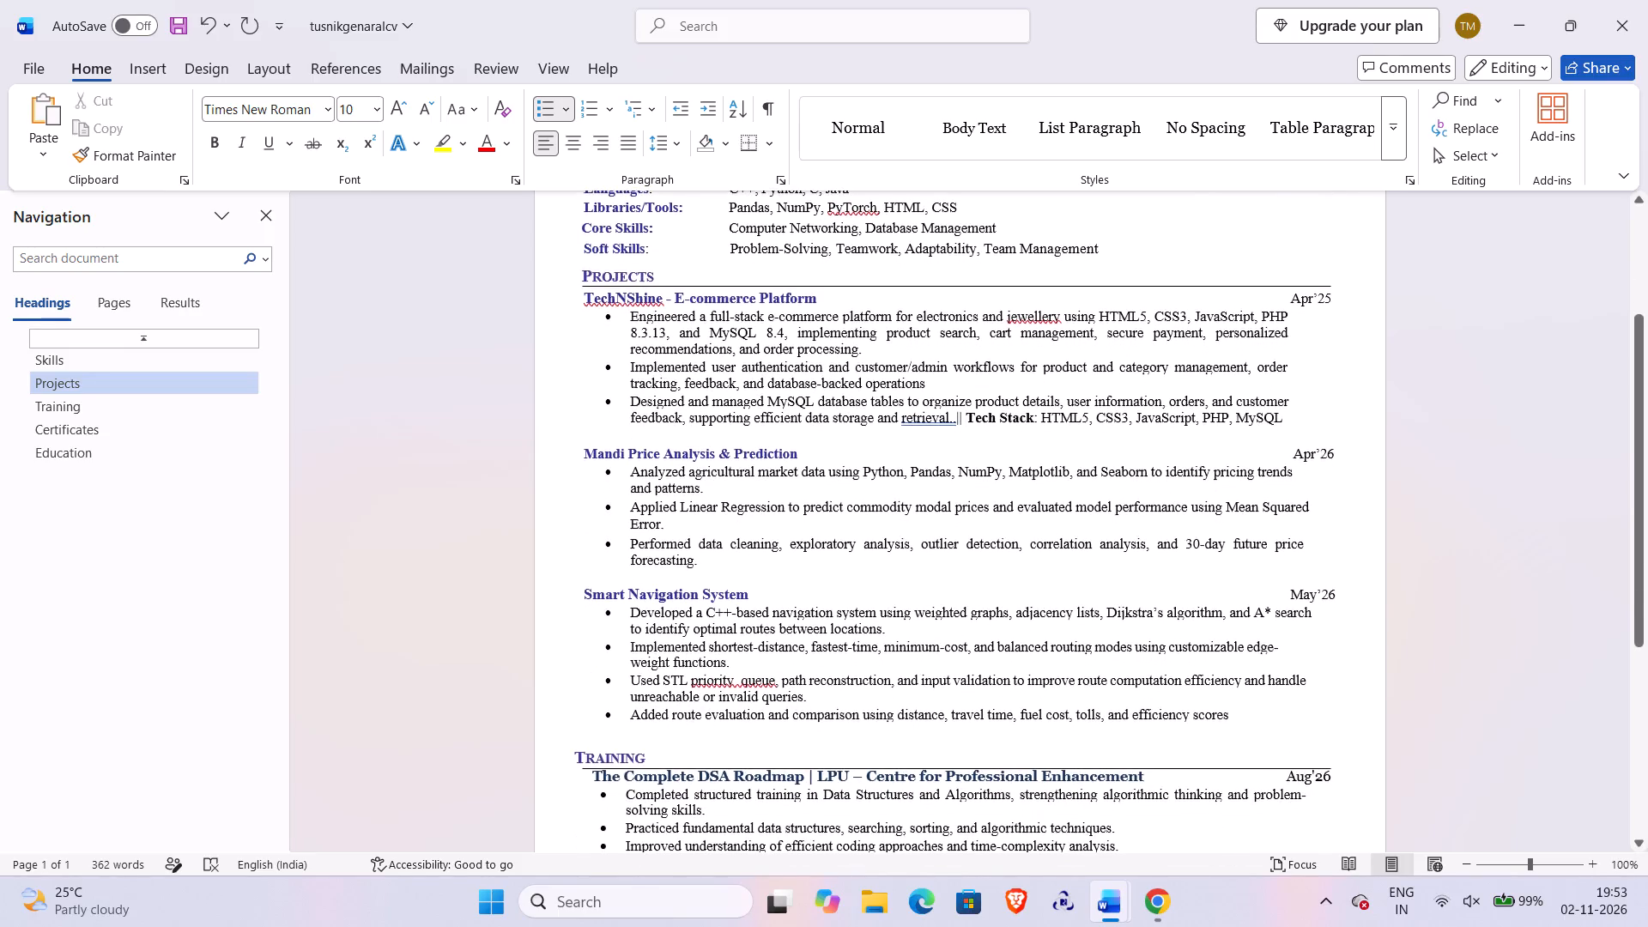
scroll(953, 658, down, 1)
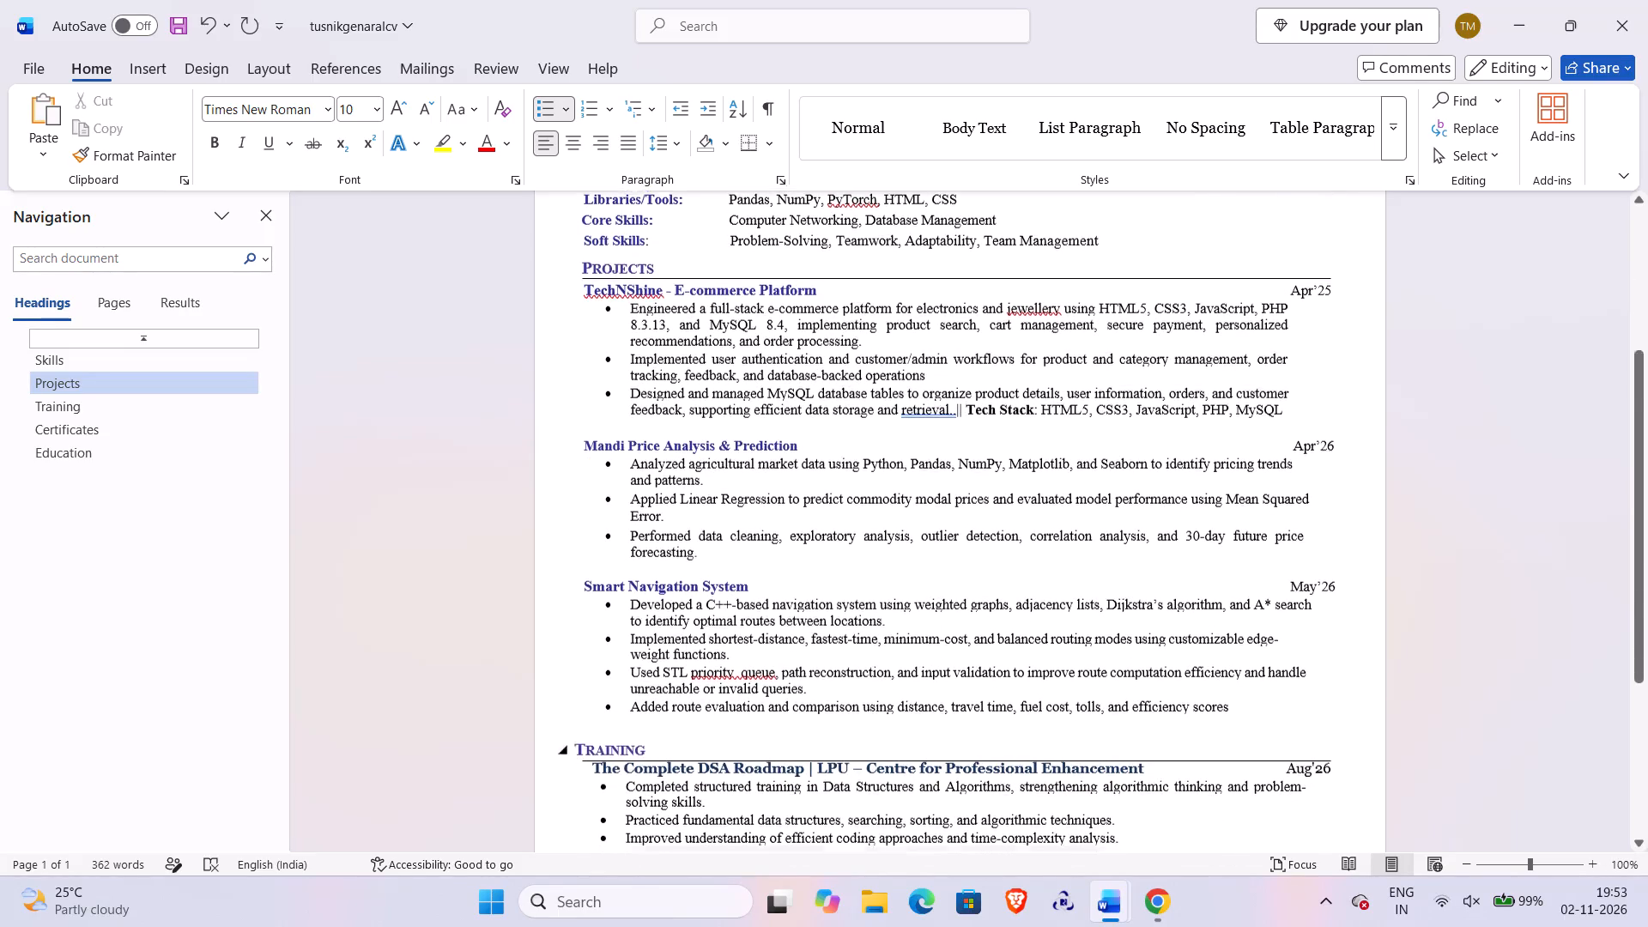
scroll(953, 658, down, 1)
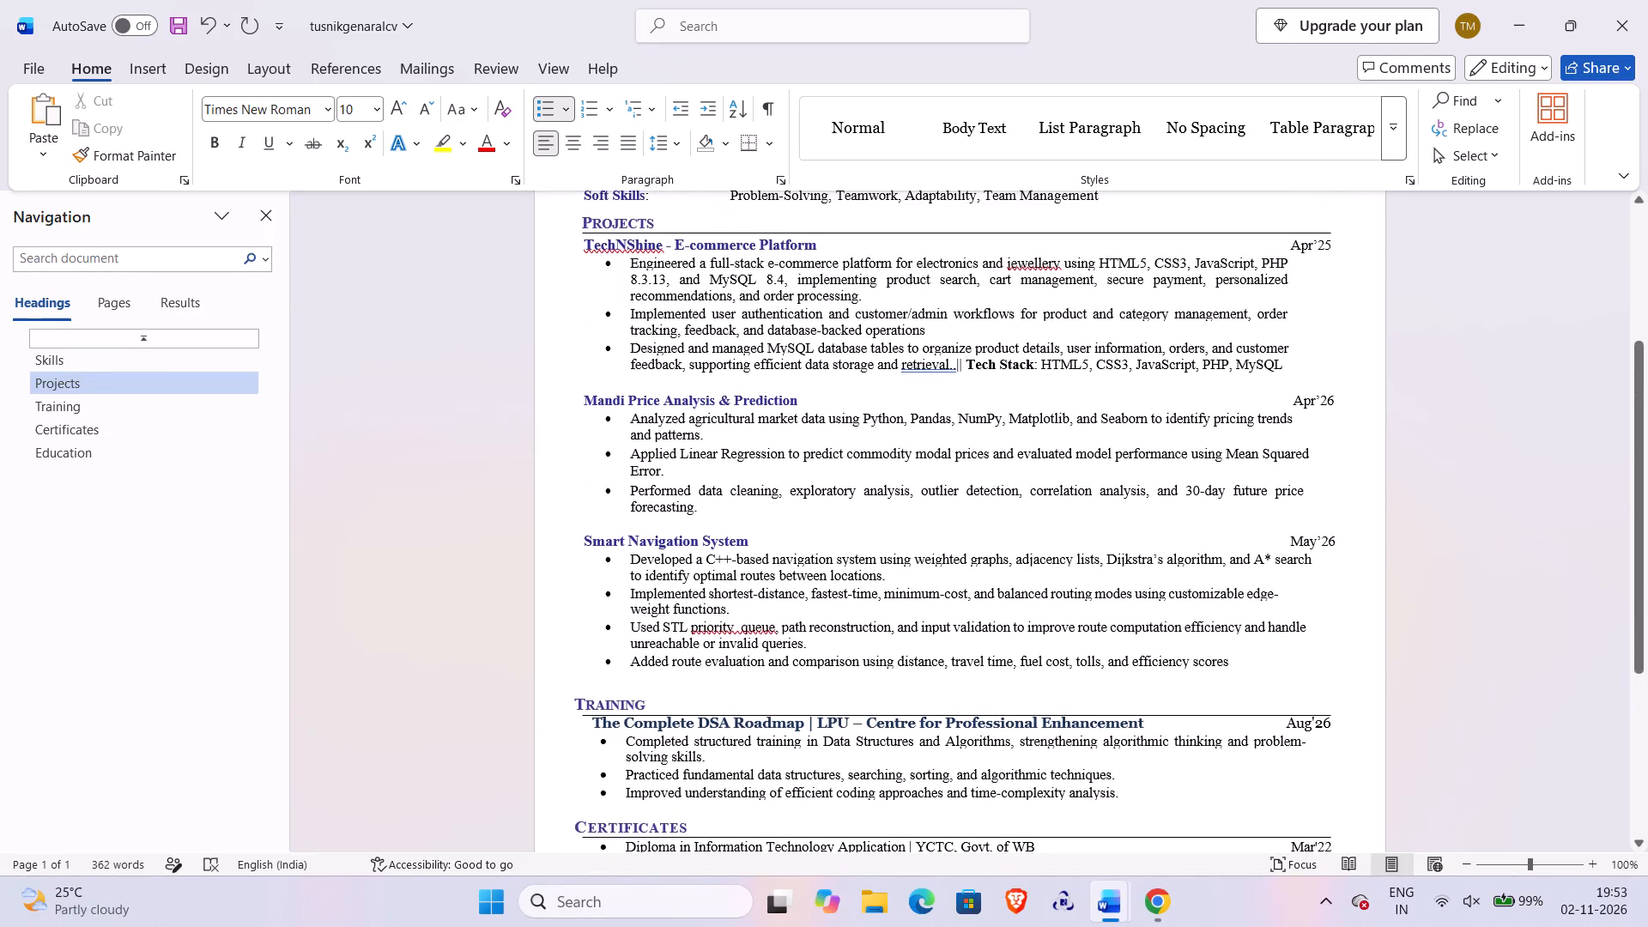
scroll(953, 658, down, 1)
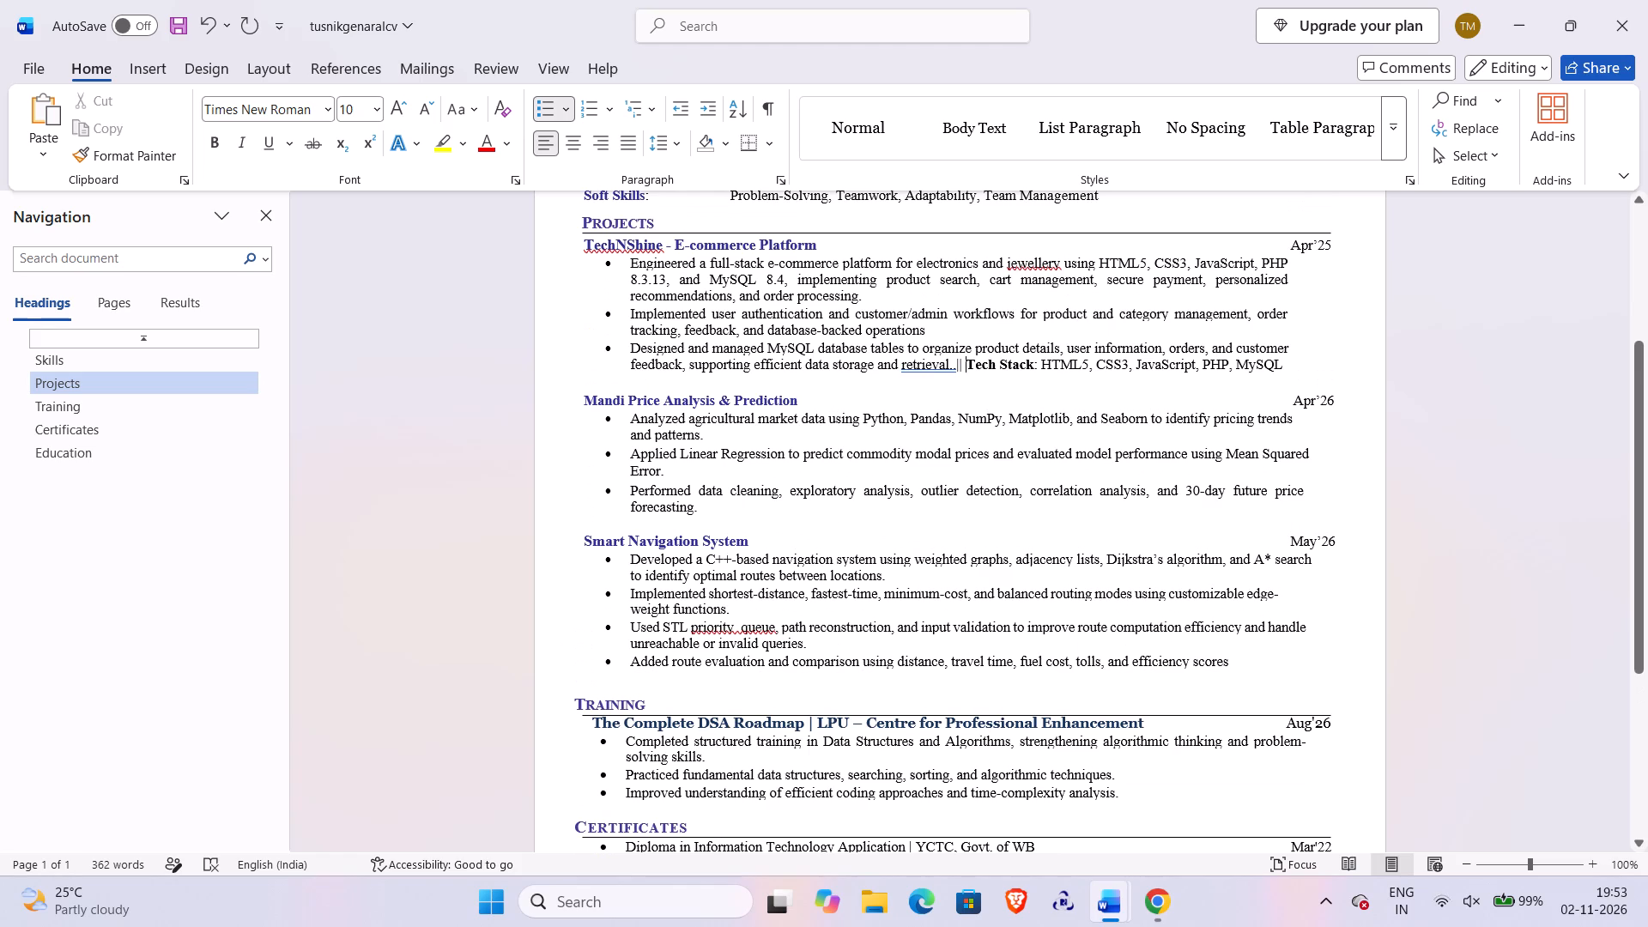
scroll(953, 658, down, 1)
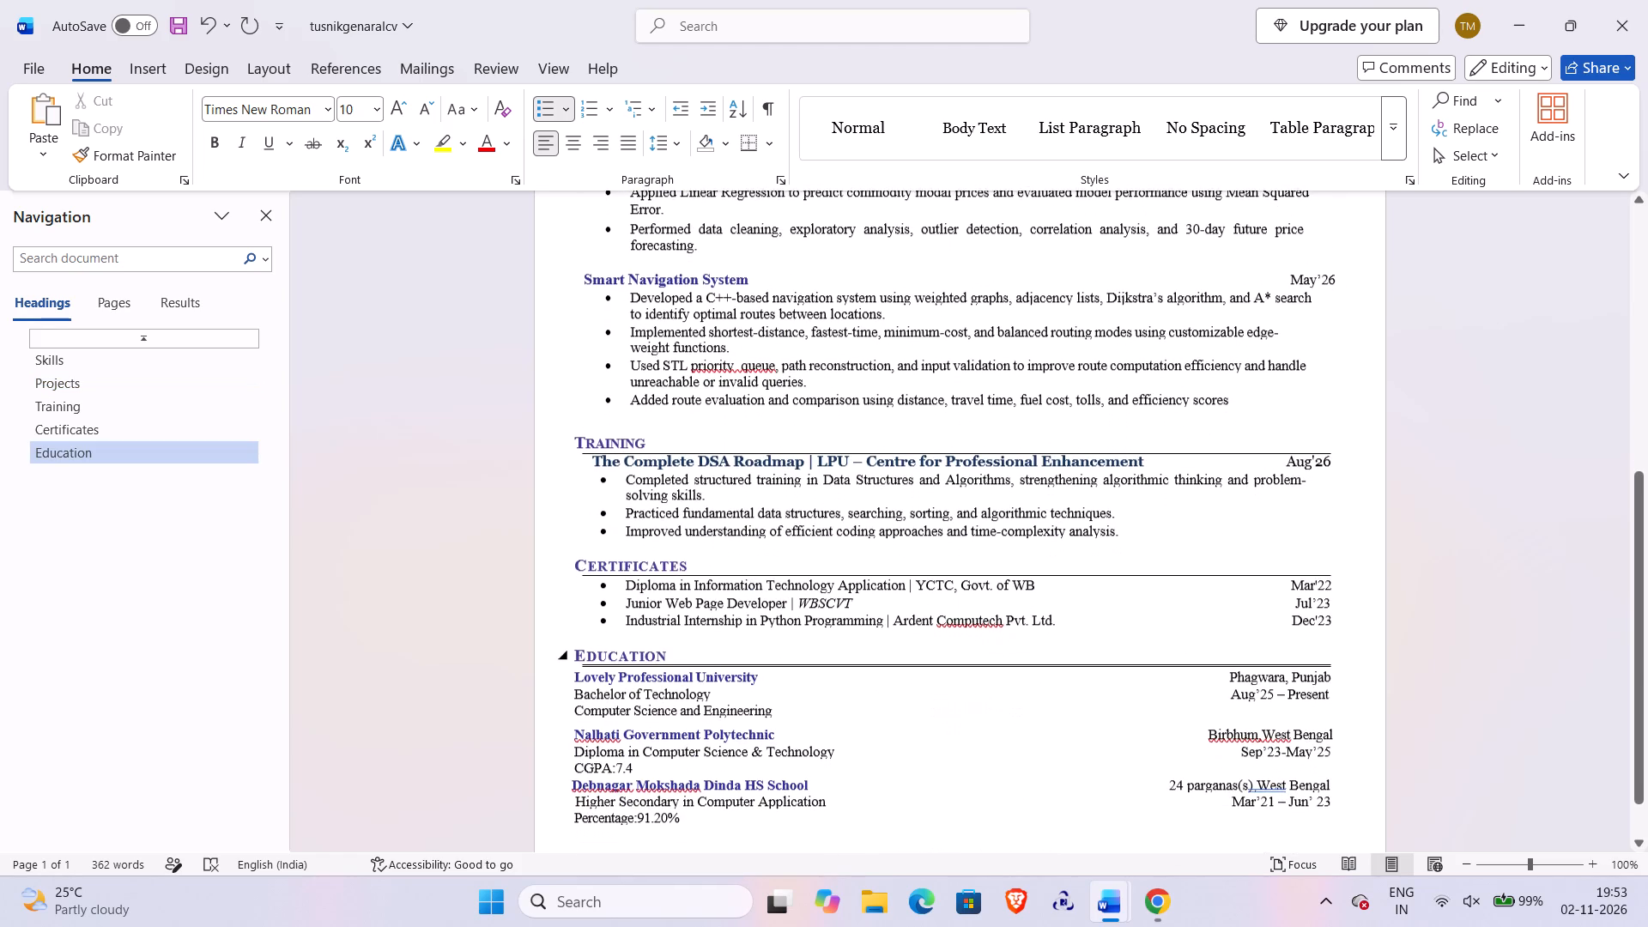
scroll(953, 658, down, 3)
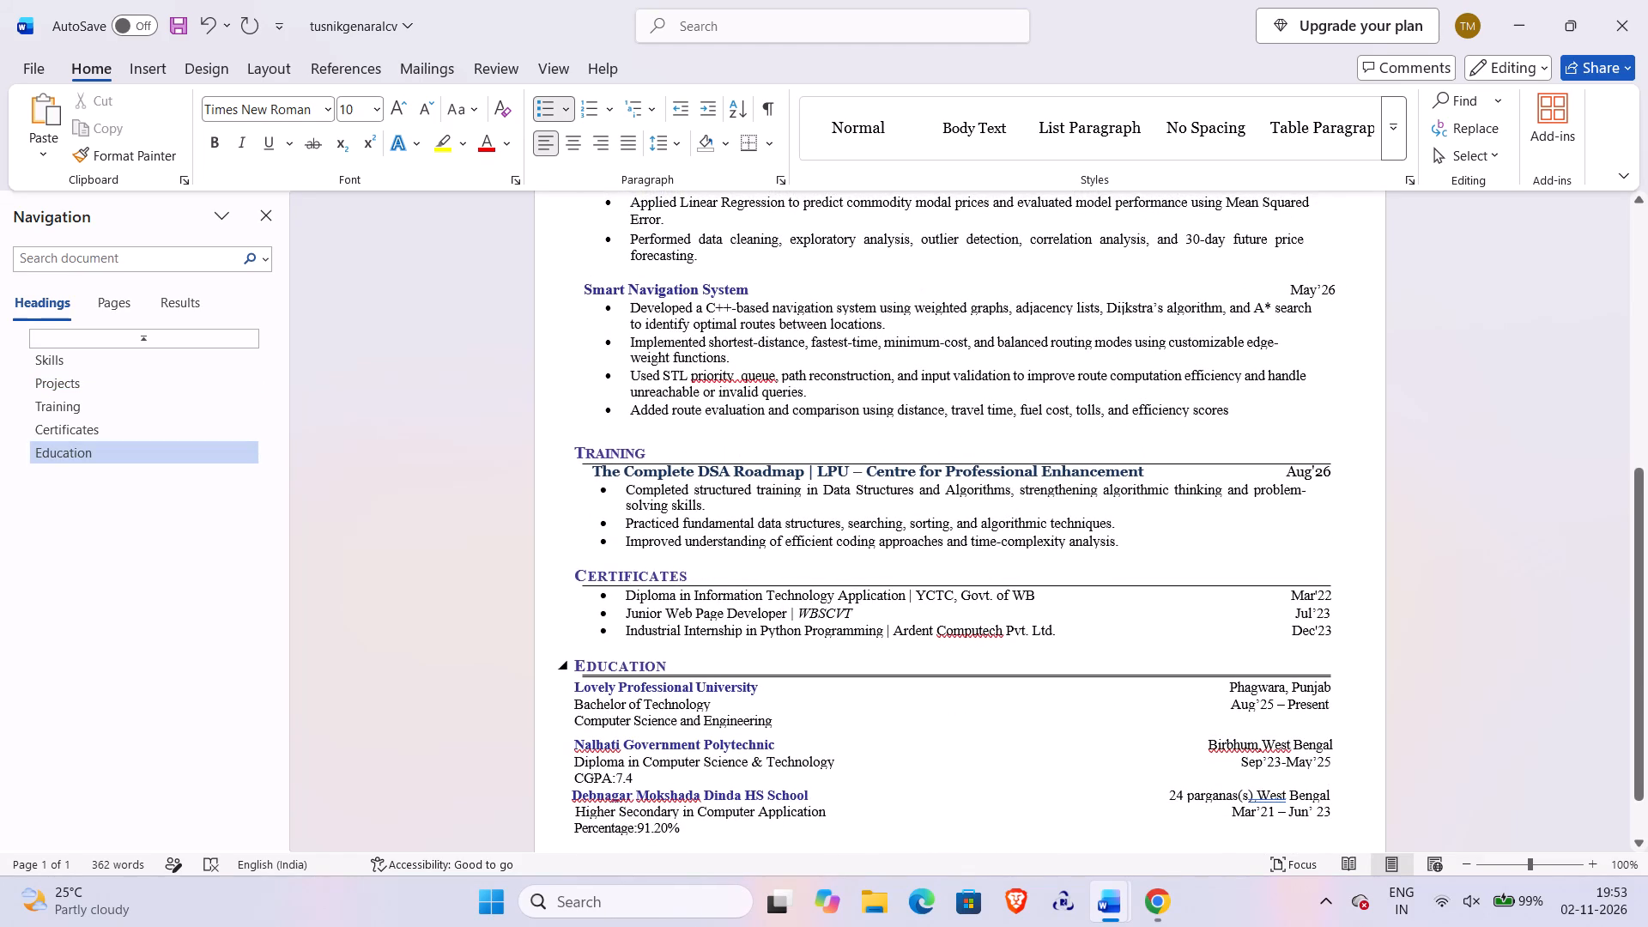
scroll(953, 658, down, 6)
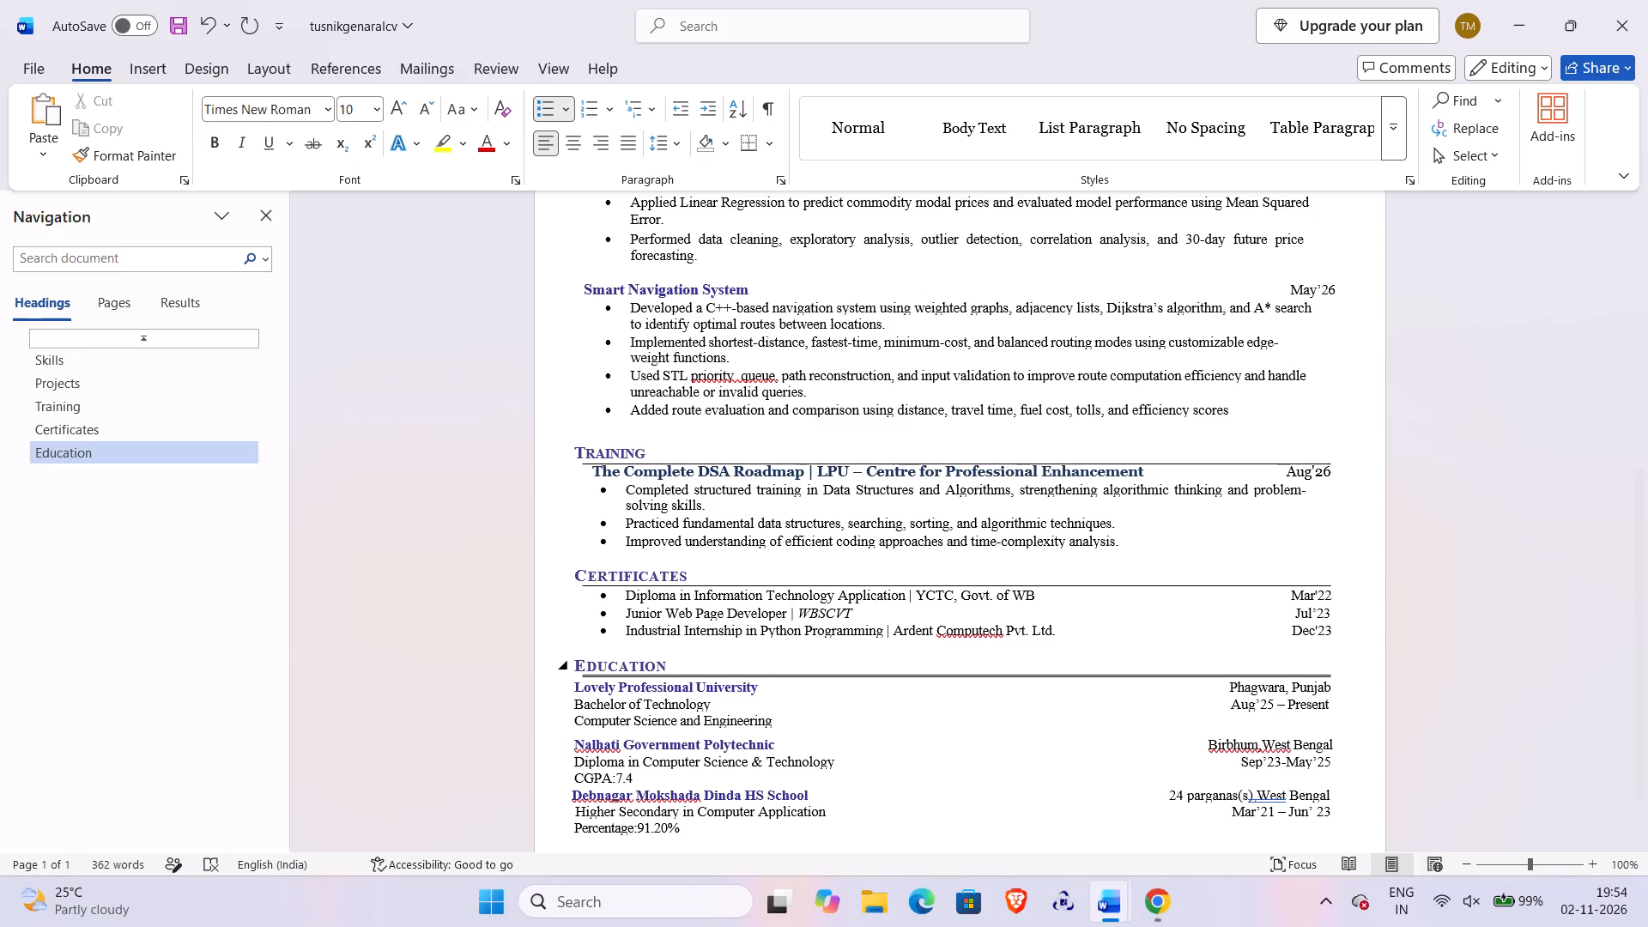
scroll(953, 658, down, 2)
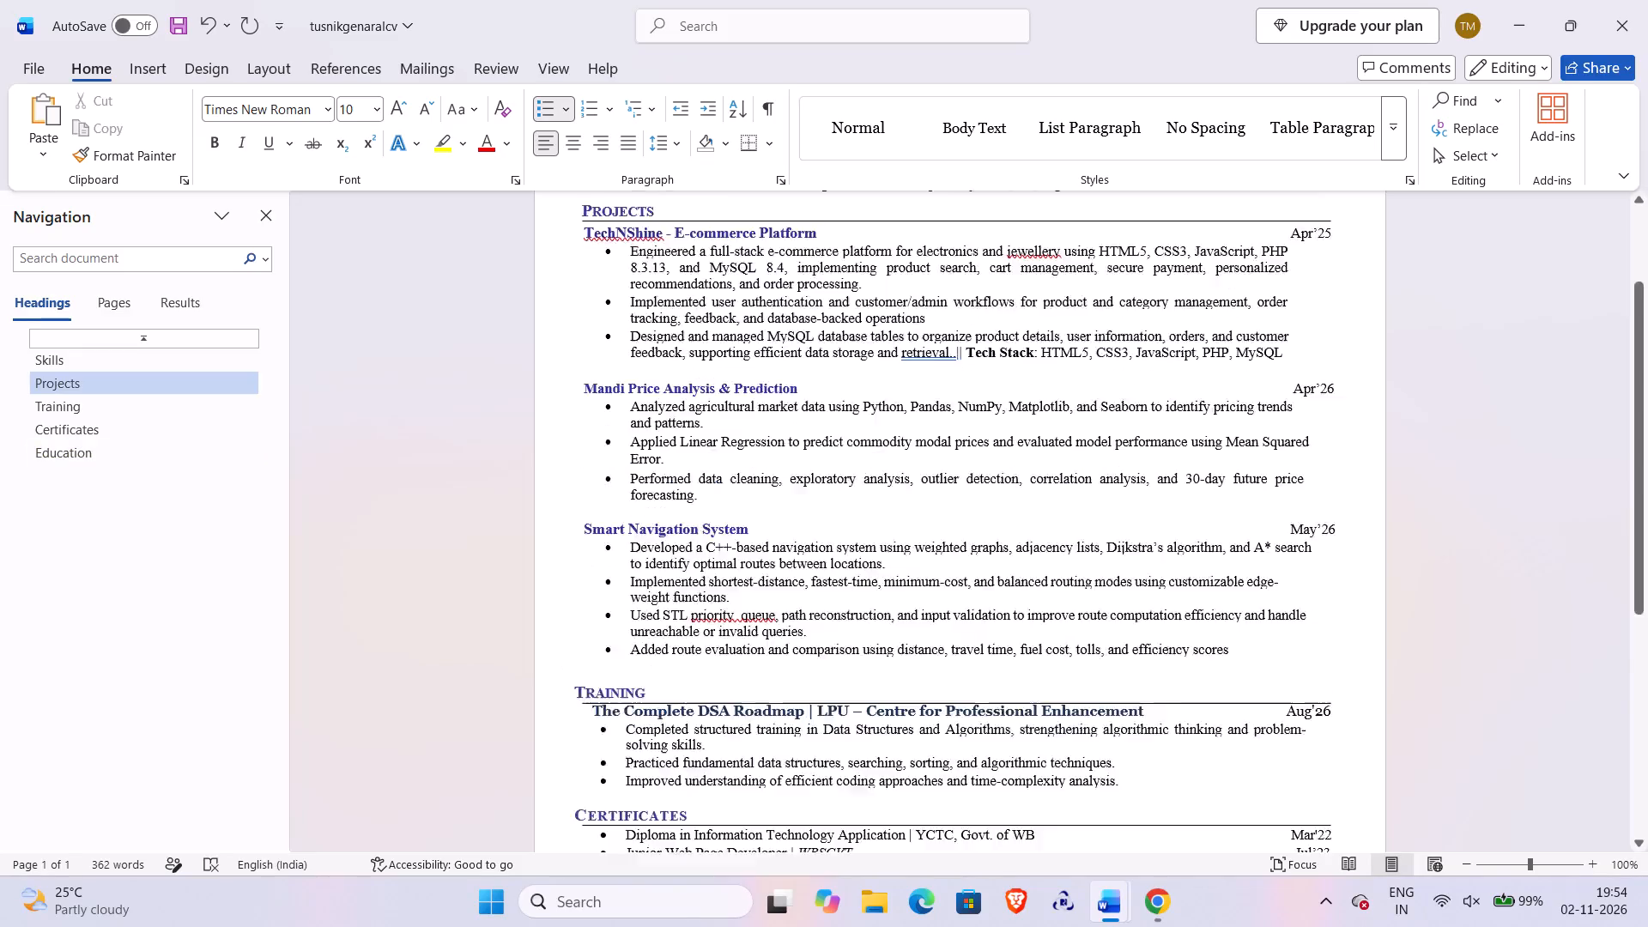
scroll(953, 658, down, 1)
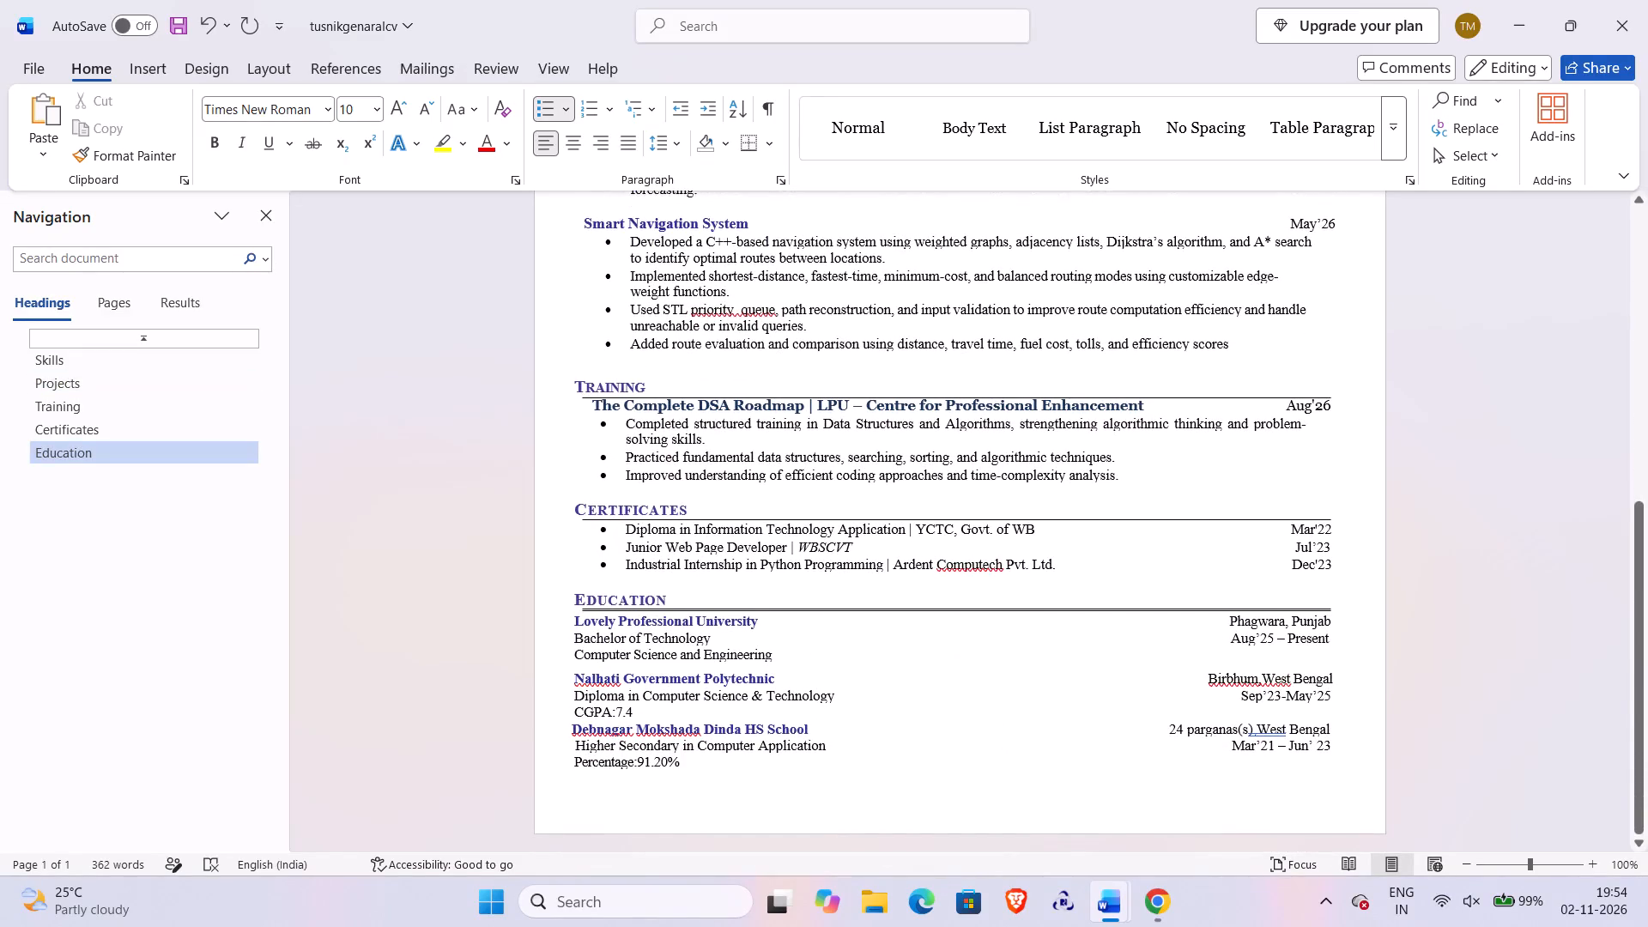
Replace "Birbhum" with "Nalhati" in the Government Polytechnic's location and add a space after the comma before "West Bengal".
click(1257, 677)
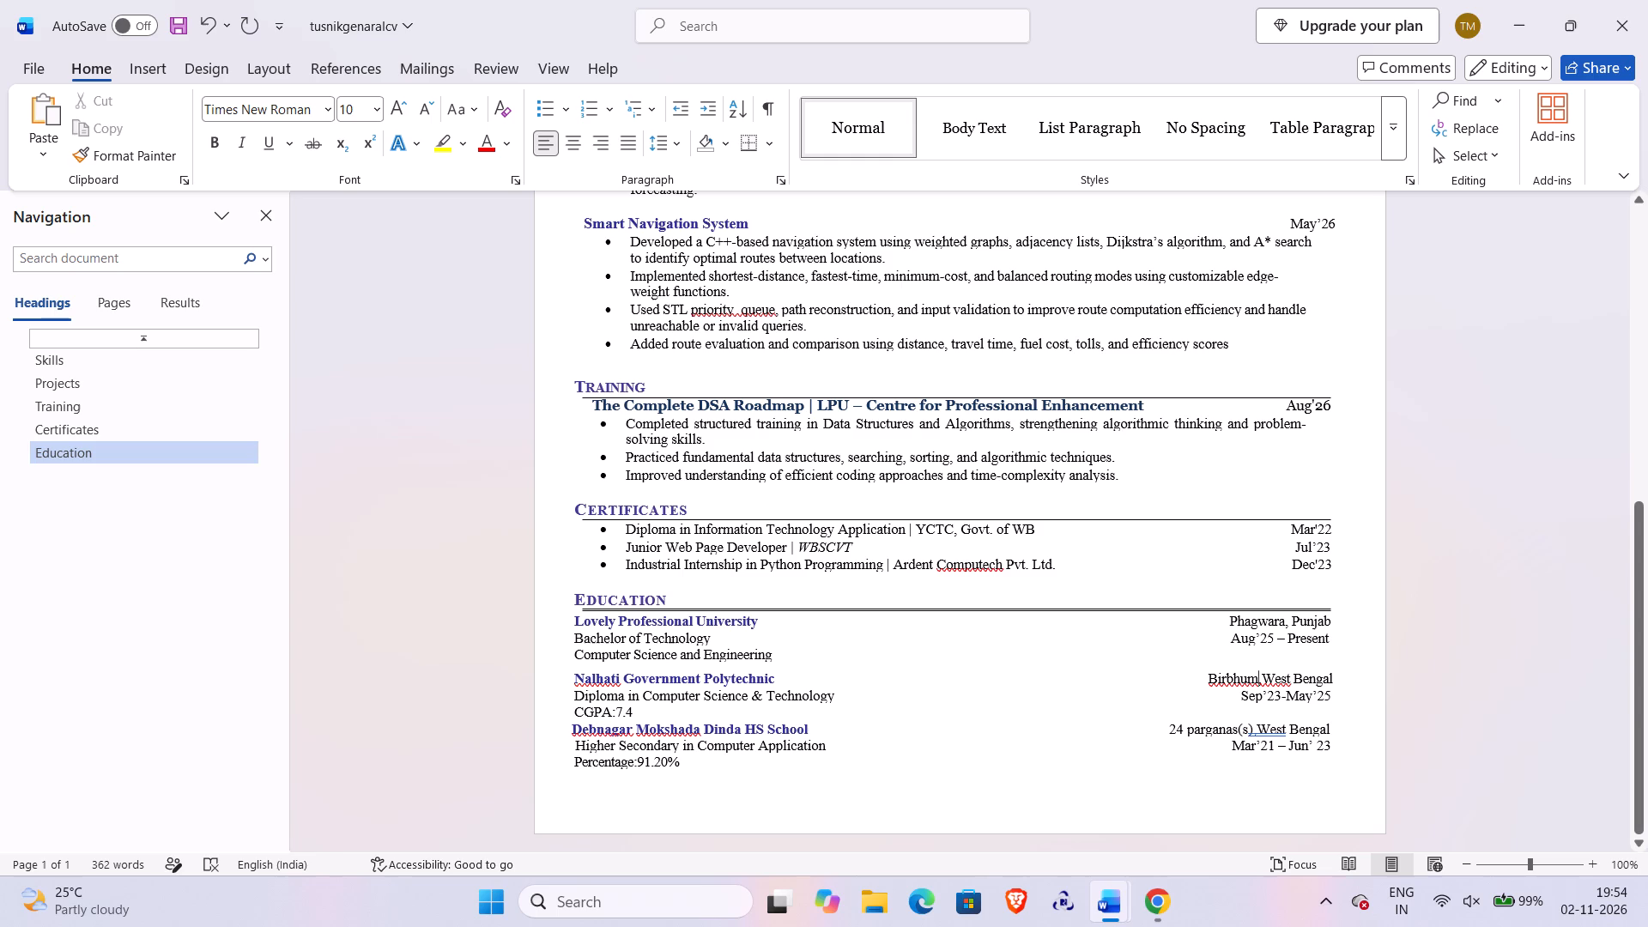
key(BackSpace)
key(BackSpace)
key(BackSpace)
key(BackSpace)
key(BackSpace)
key(BackSpace)
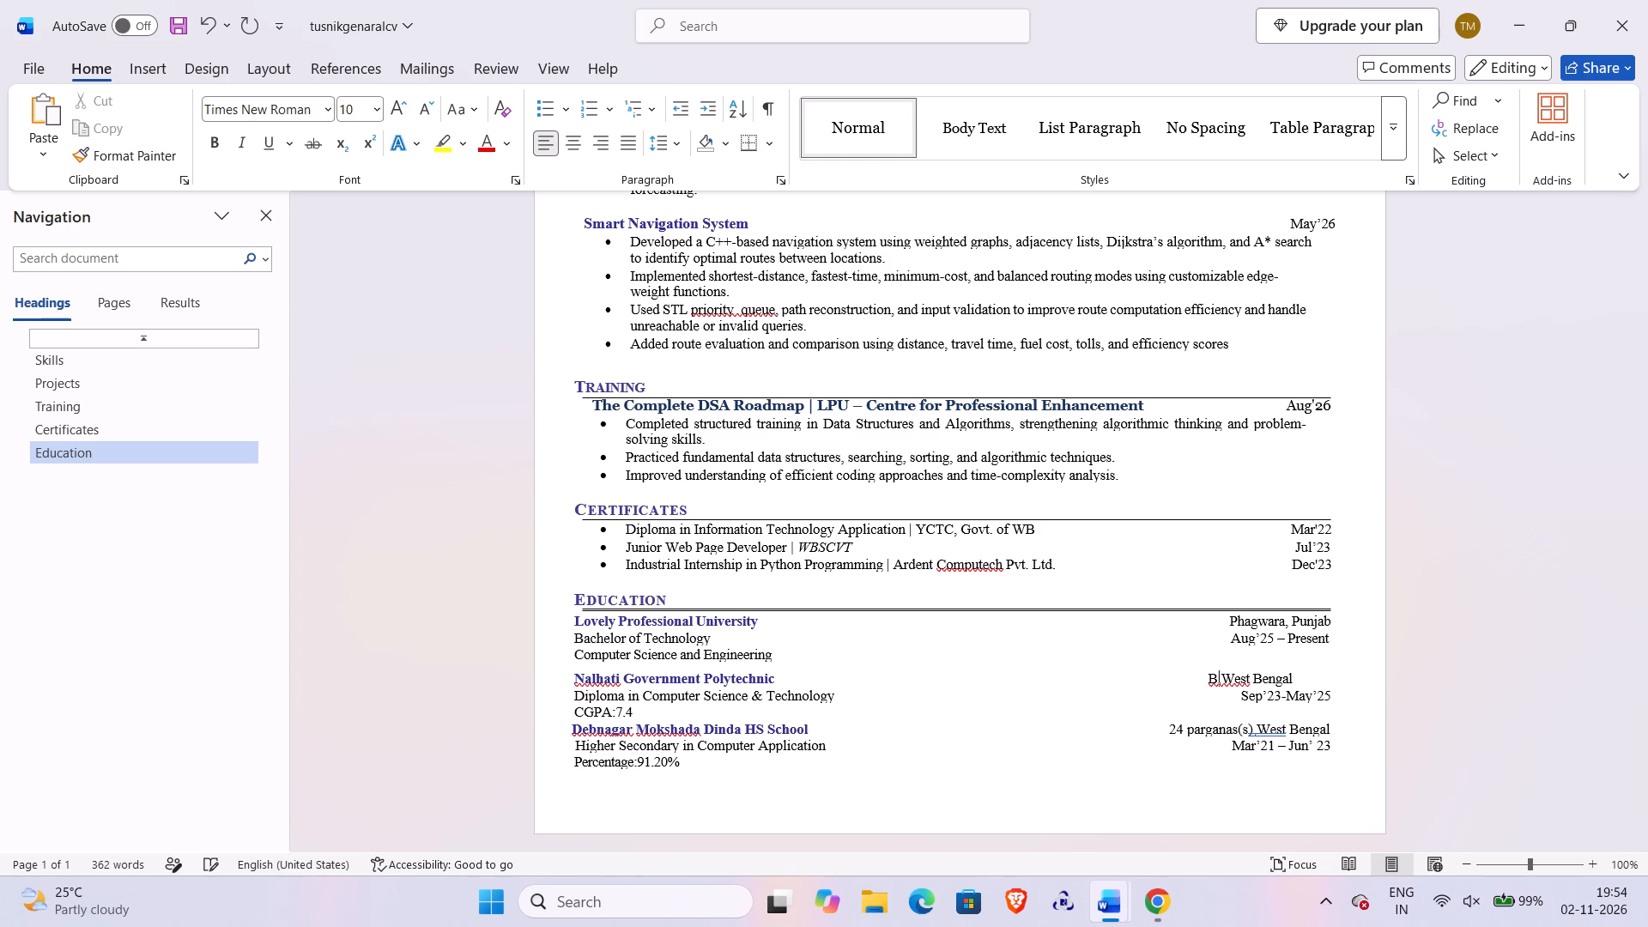
key(BackSpace)
key(shift+n)
text(alhati)
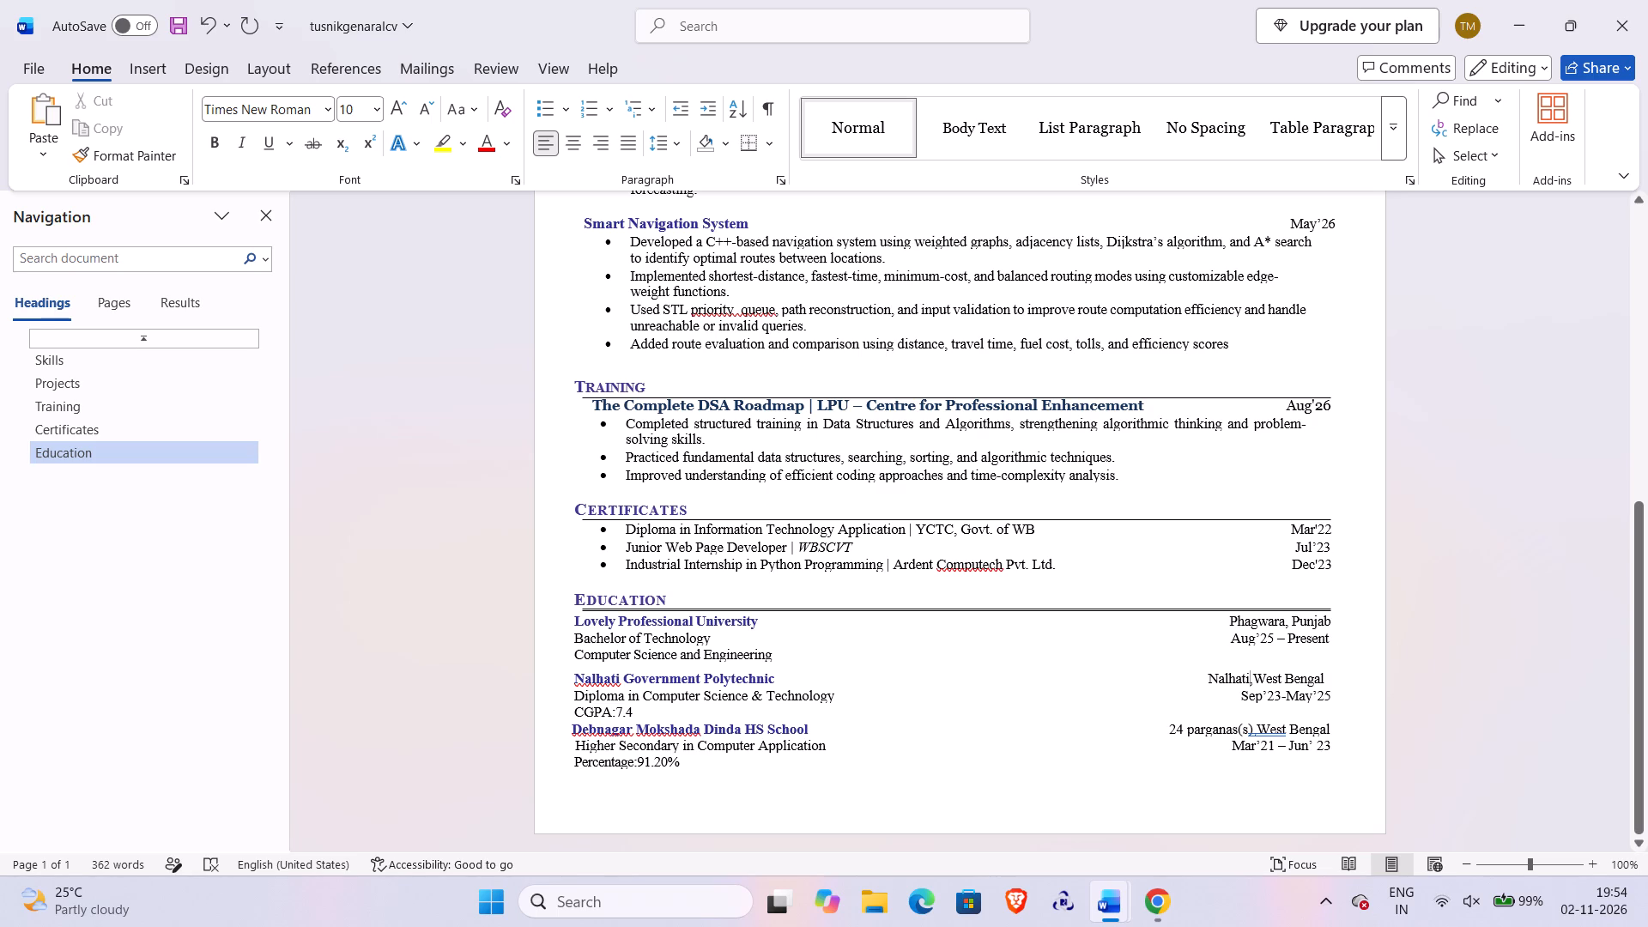
key(space)
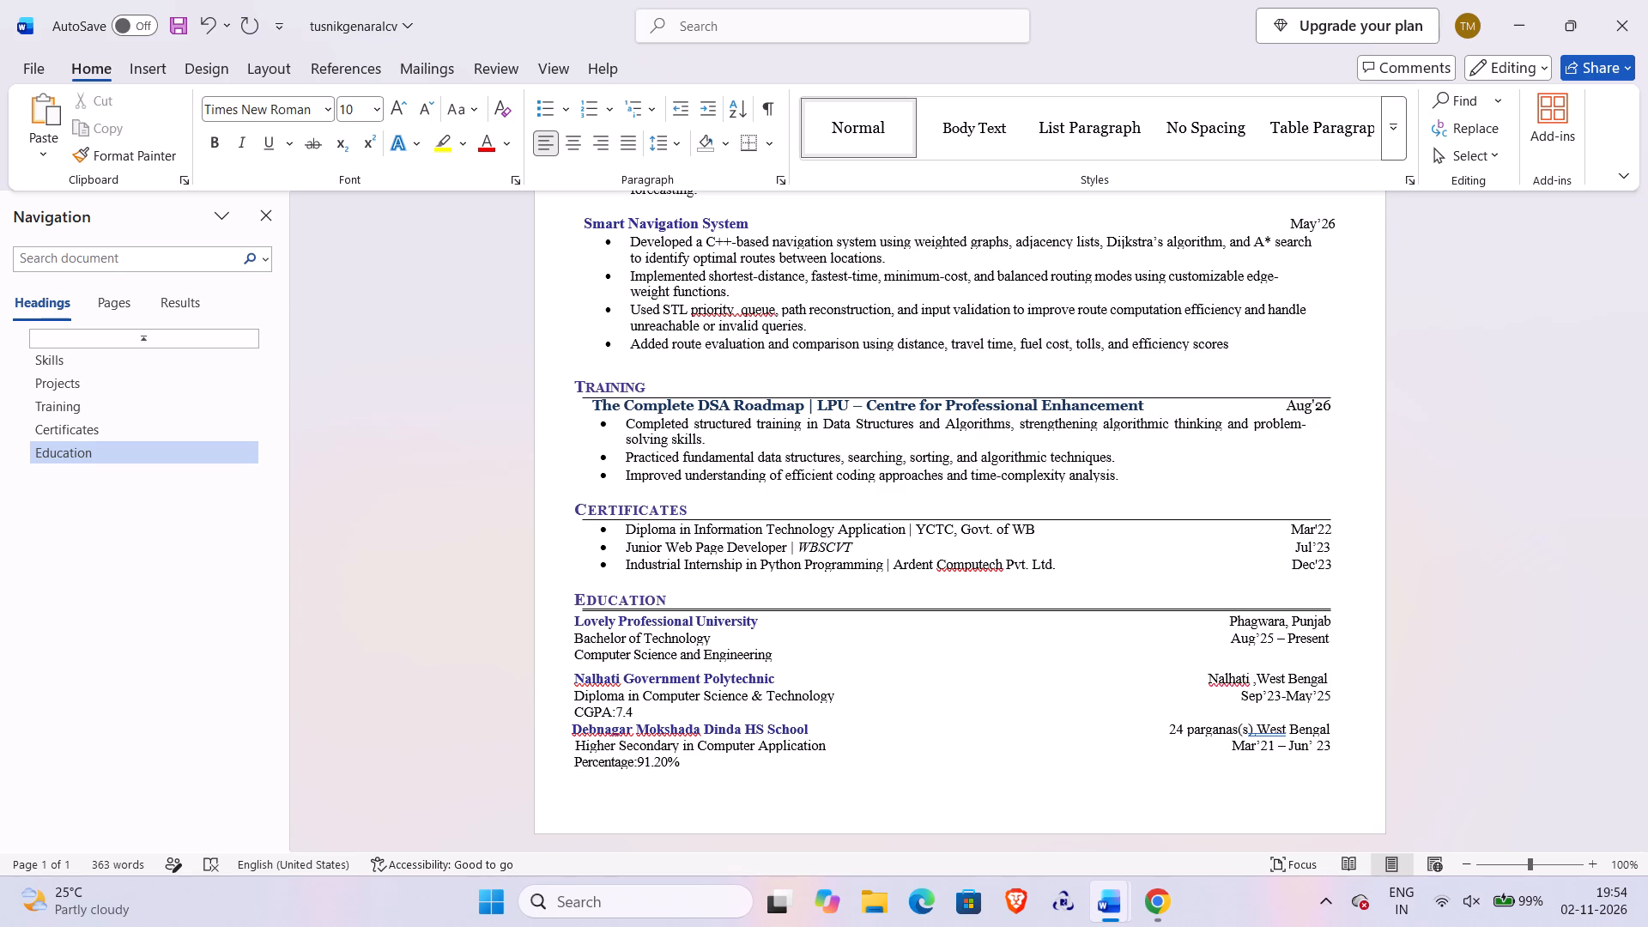
key(BackSpace)
key(Right)
key(space)
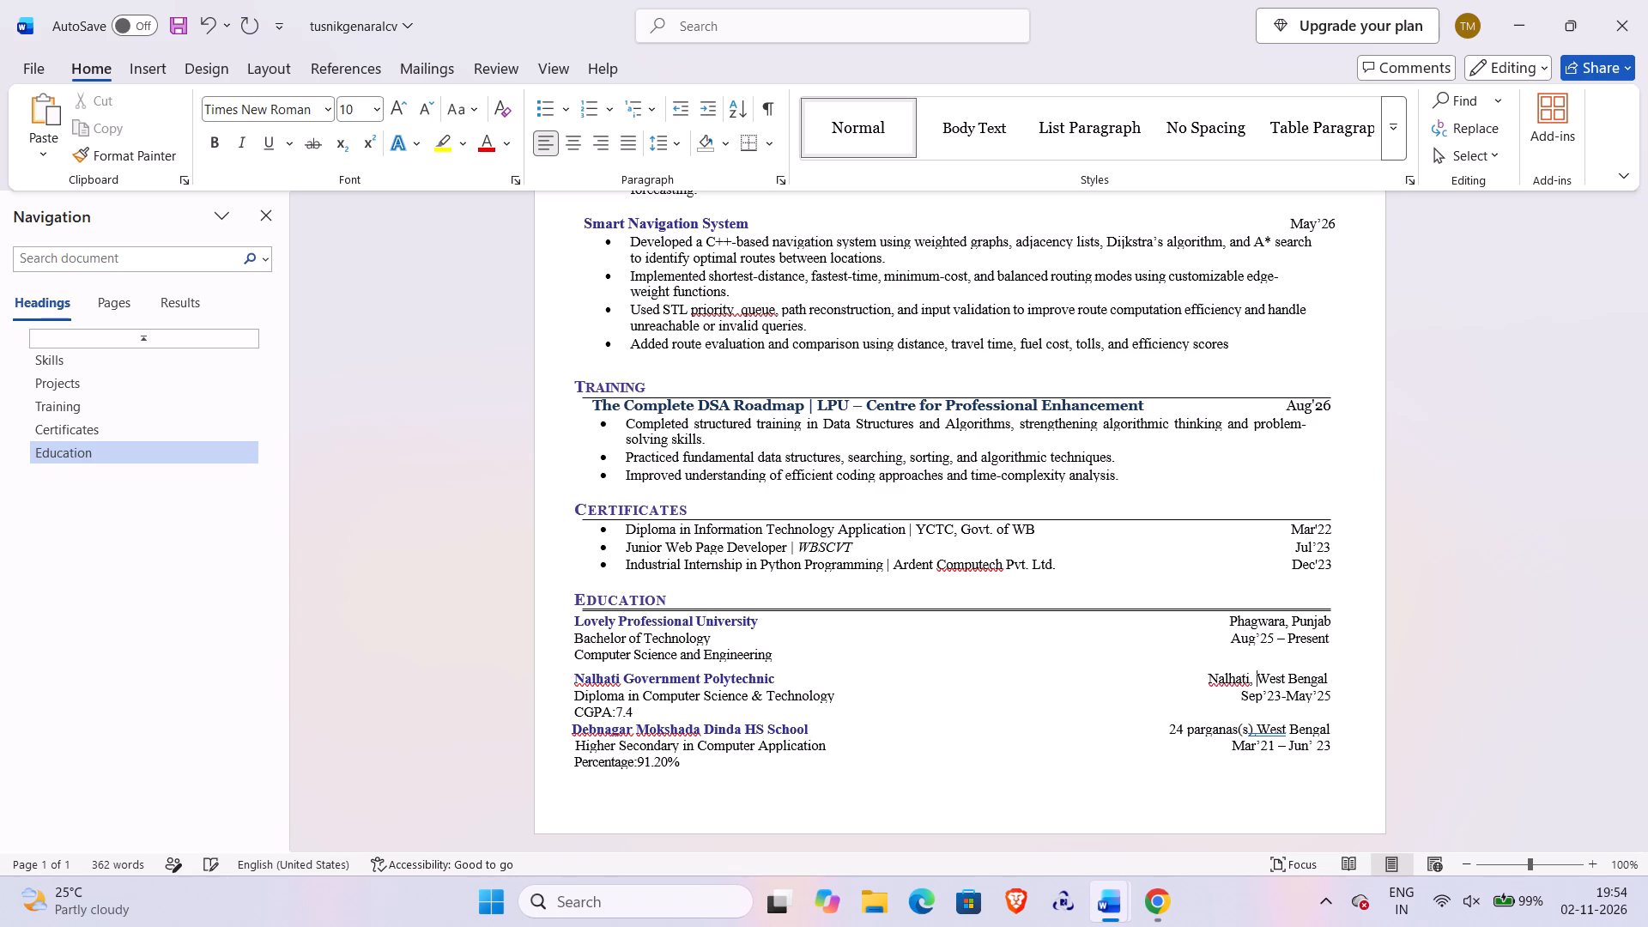
Replace "24 parganas(s)" with "Namkhana" in the location of Debnagar Mokshada Dinda HS School.
key(Down)
key(Down)
key(Down)
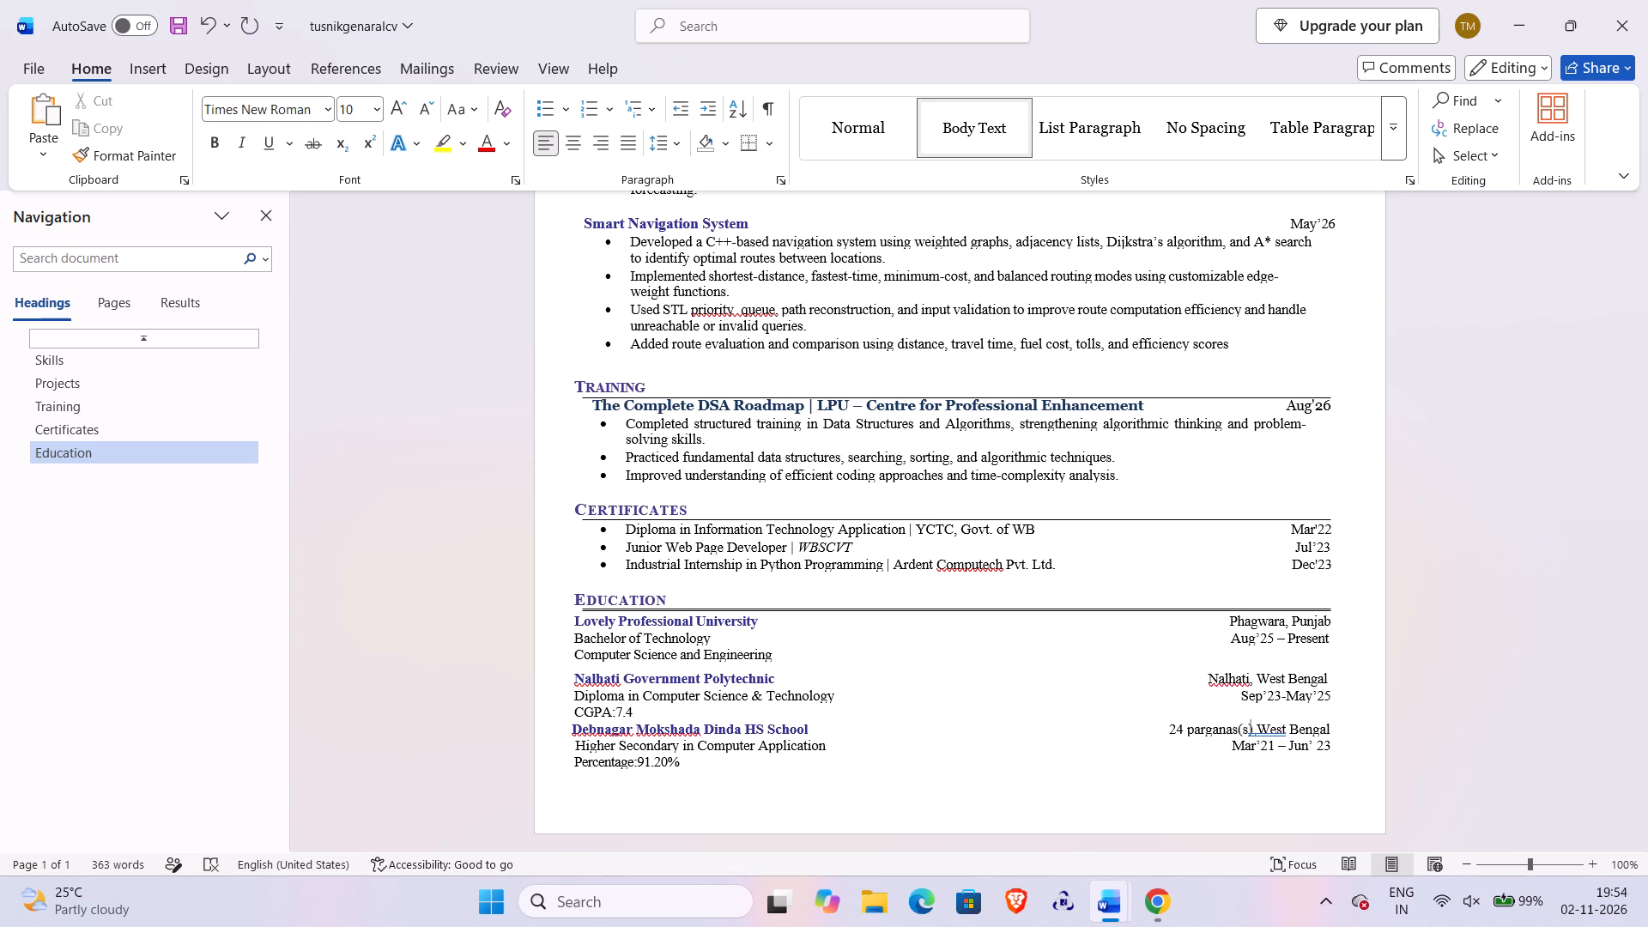
key(Left)
key(BackSpace)
key(BackSpace)
key(BackSpace)
key(BackSpace)
key(BackSpace)
key(BackSpace)
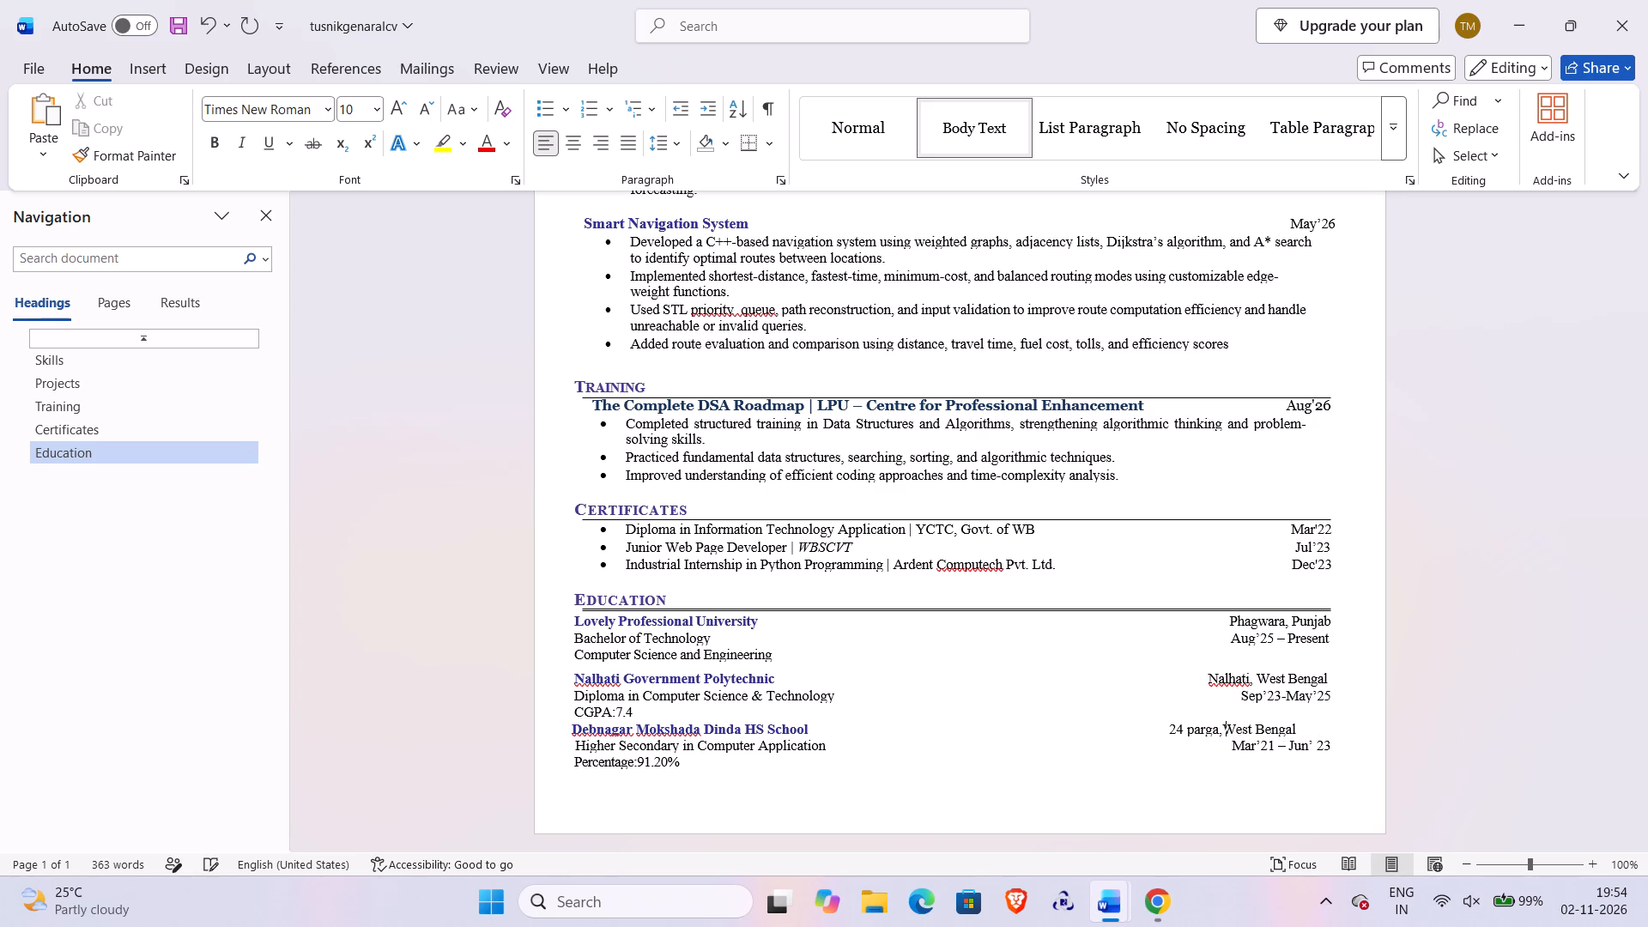
key(BackSpace)
key(BackSpace)
key(BackSpace)
key(BackSpace)
key(BackSpace)
key(BackSpace)
key(BackSpace)
key(BackSpace)
text(Nam)
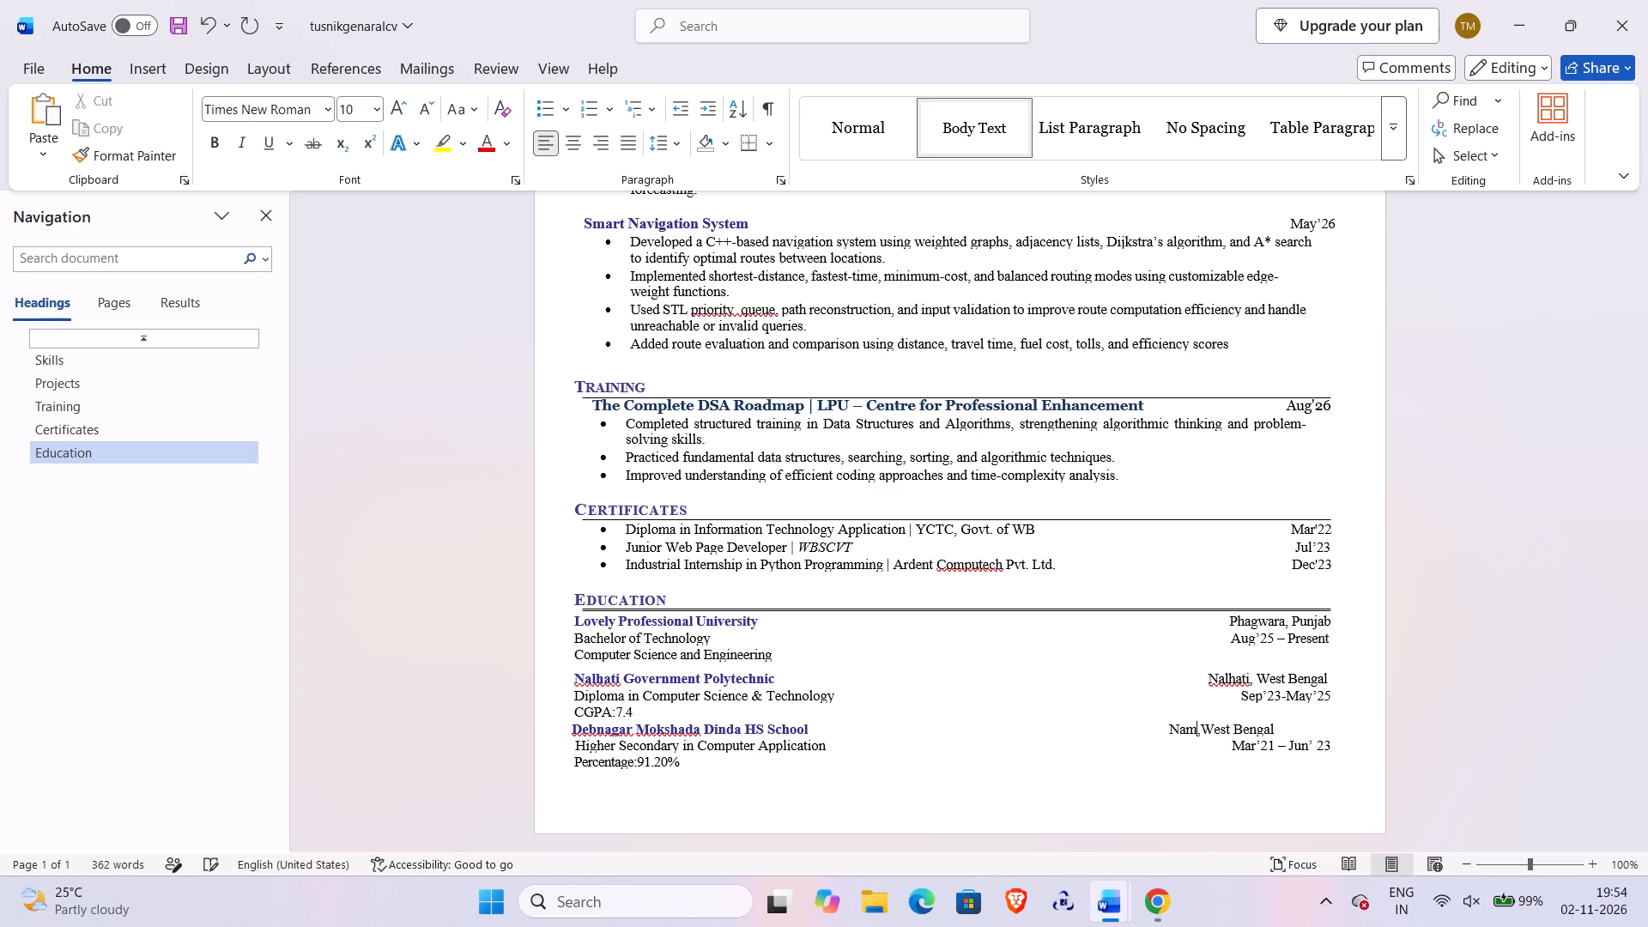
text(khan)
key(a)
Adjust the spacing before "Namkhana,West Bengal" on the Debnagar Mokshada Dinda HS School line so it ends flush with the other Education locations.
click(1169, 724)
key(BackSpace)
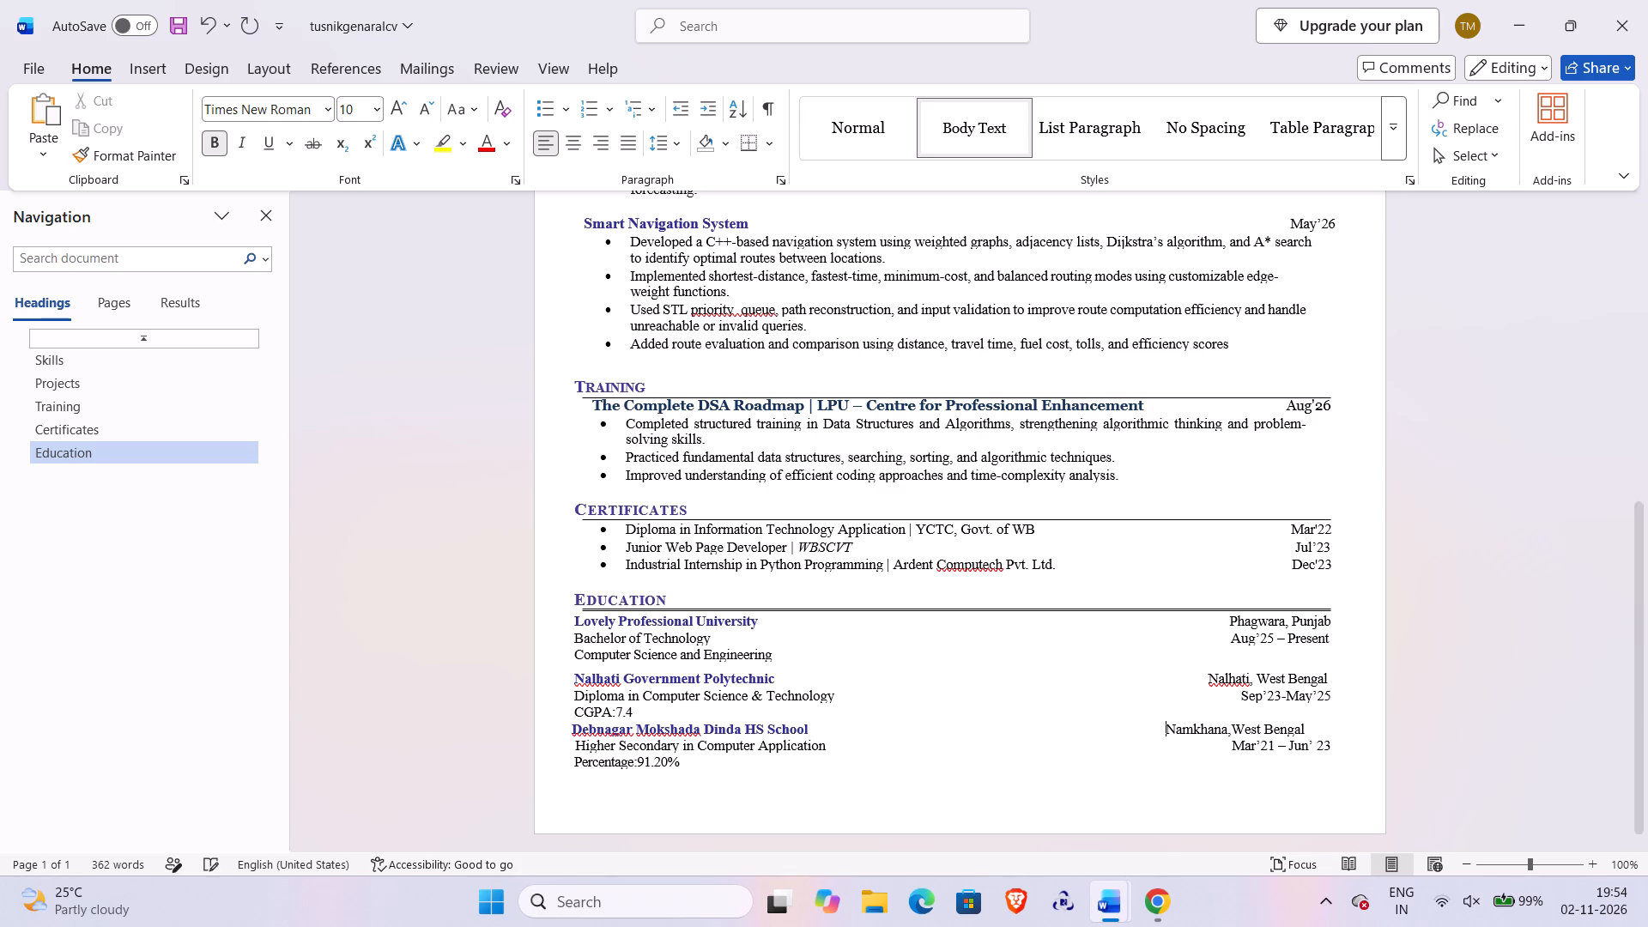
key(BackSpace)
key(BackSpace)
key(BackSpace)
key(BackSpace)
key(BackSpace)
key(BackSpace)
key(BackSpace)
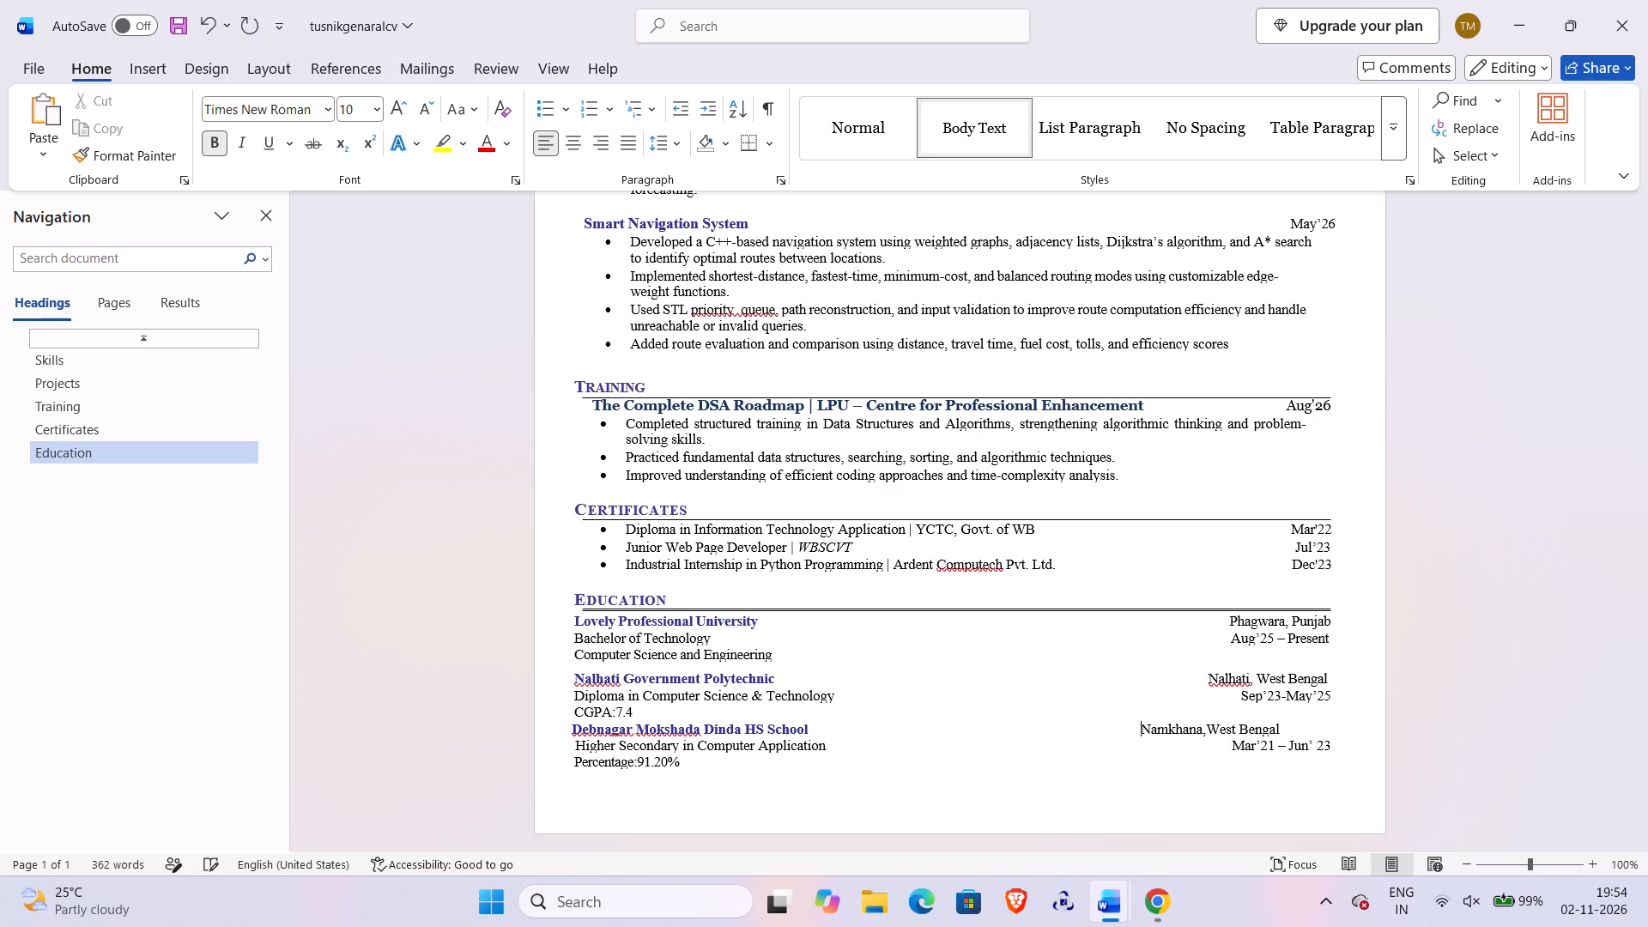
key(BackSpace)
key(BackSpace)
key(BackSpace)
key(BackSpace)
key(BackSpace)
key(BackSpace)
key(BackSpace)
key(BackSpace)
key(BackSpace)
key(BackSpace)
key(BackSpace)
key(BackSpace)
key(BackSpace)
key(BackSpace)
key(BackSpace)
key(BackSpace)
key(BackSpace)
key(BackSpace)
key(BackSpace)
key(BackSpace)
key(BackSpace)
key(BackSpace)
key(BackSpace)
key(BackSpace)
key(BackSpace)
key(BackSpace)
key(BackSpace)
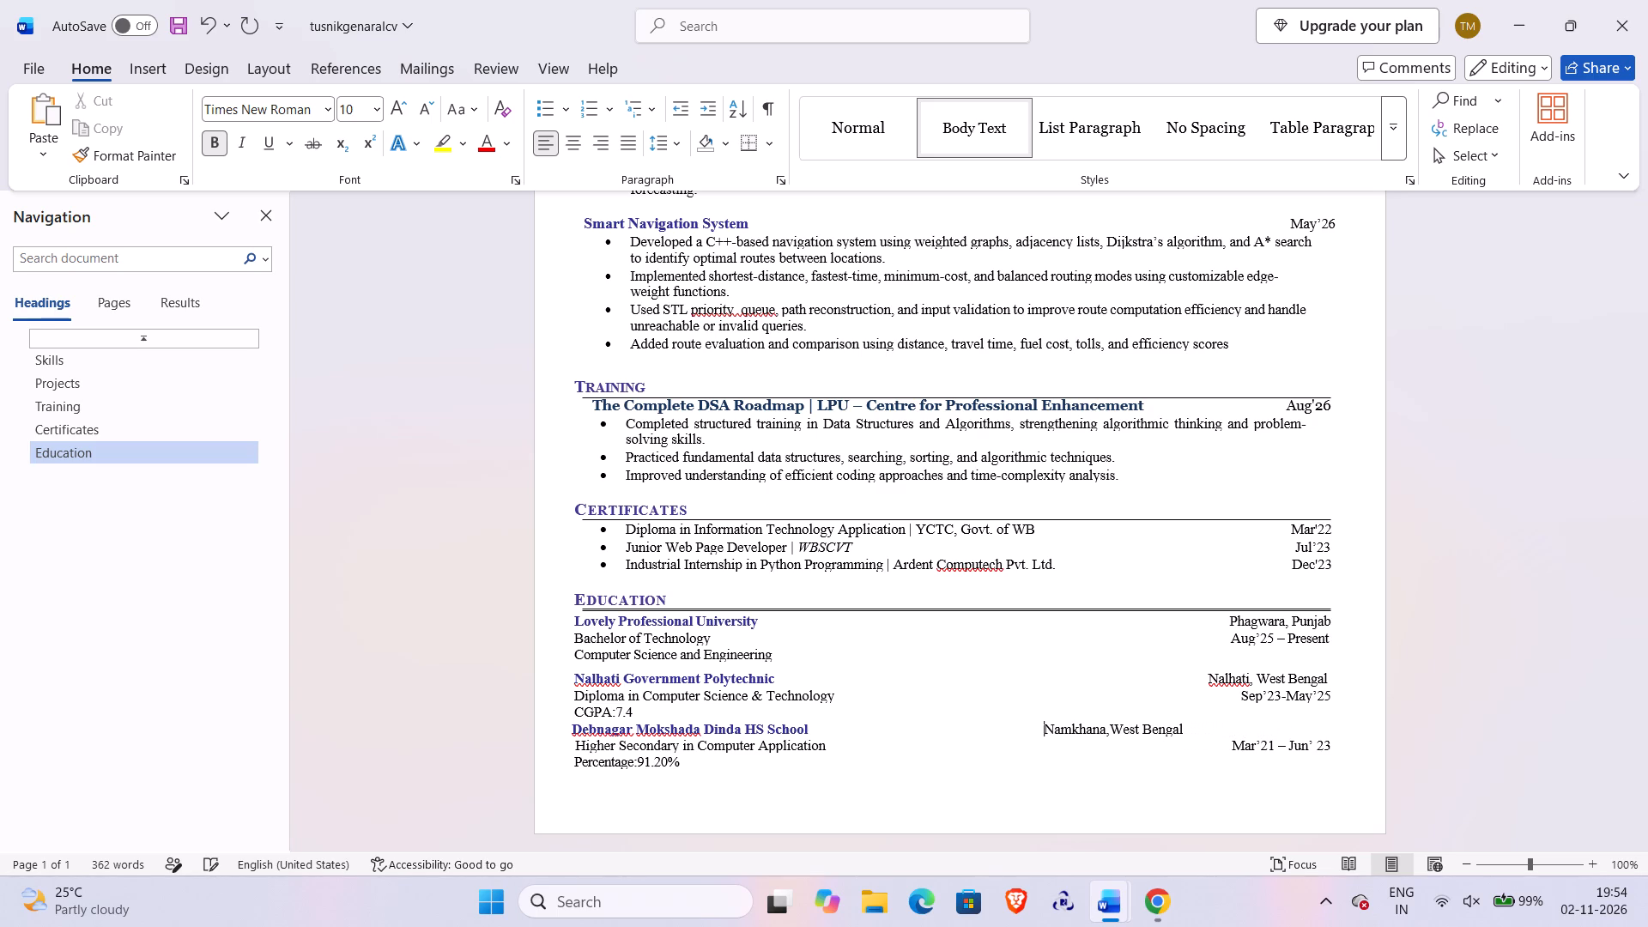
key(space)
key(space)
key(space)
key(space)
key(space)
key(space)
key(space)
key(space)
key(space)
key(space)
key(space)
key(space)
key(space)
key(space)
key(space)
key(space)
key(space)
key(space)
key(space)
key(space)
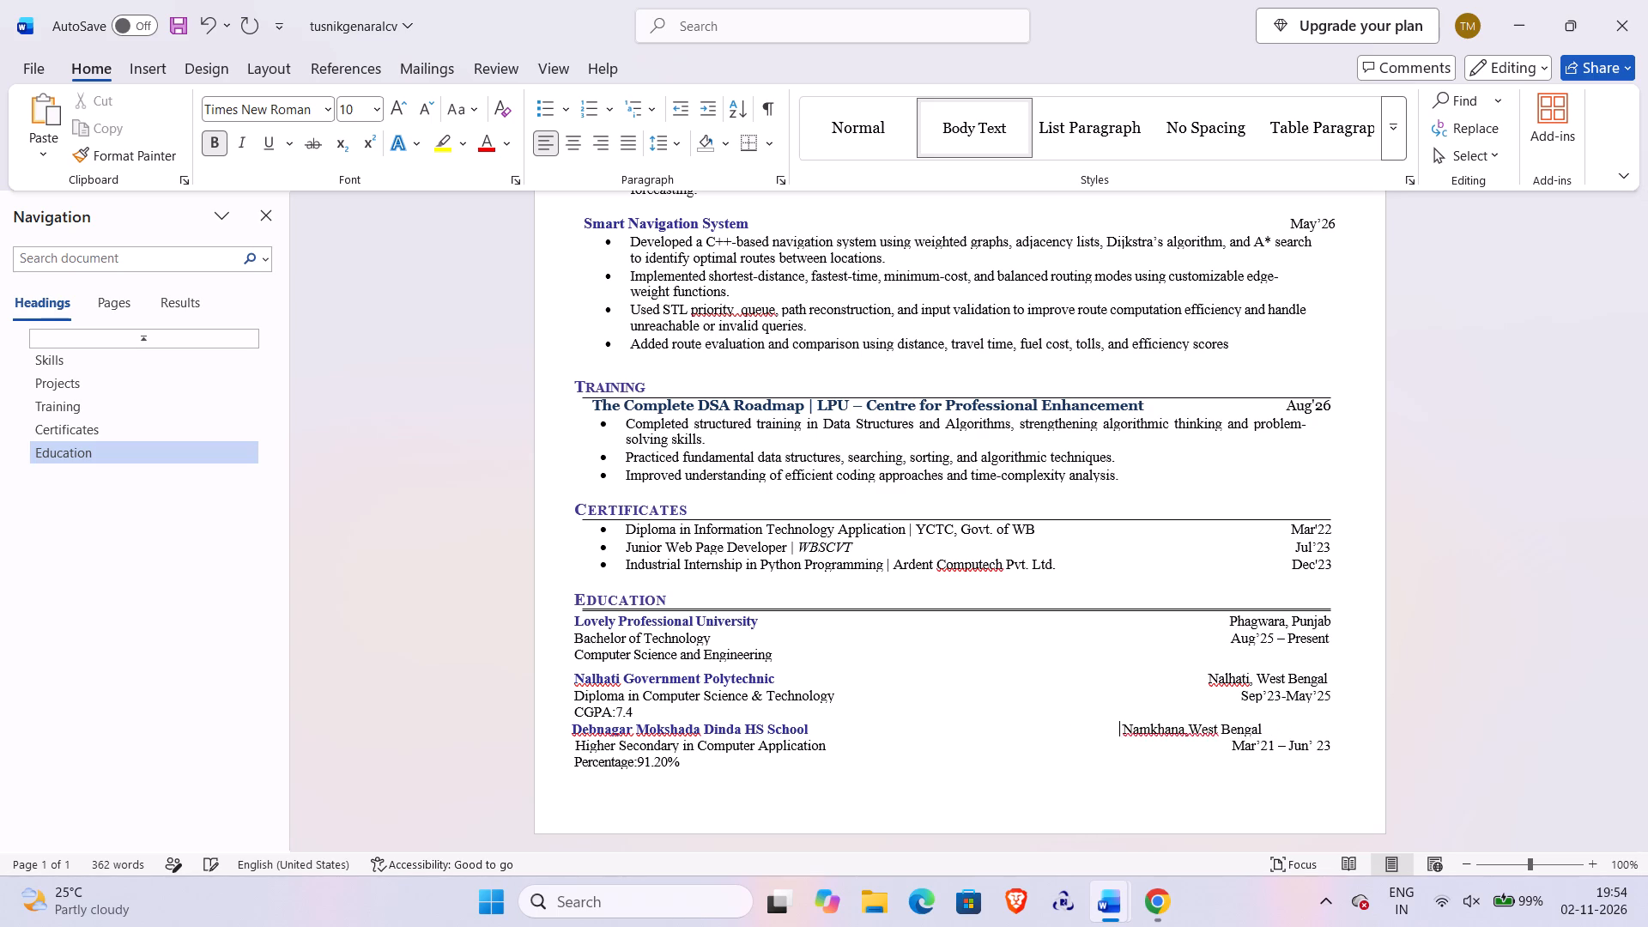
key(space)
key(space)
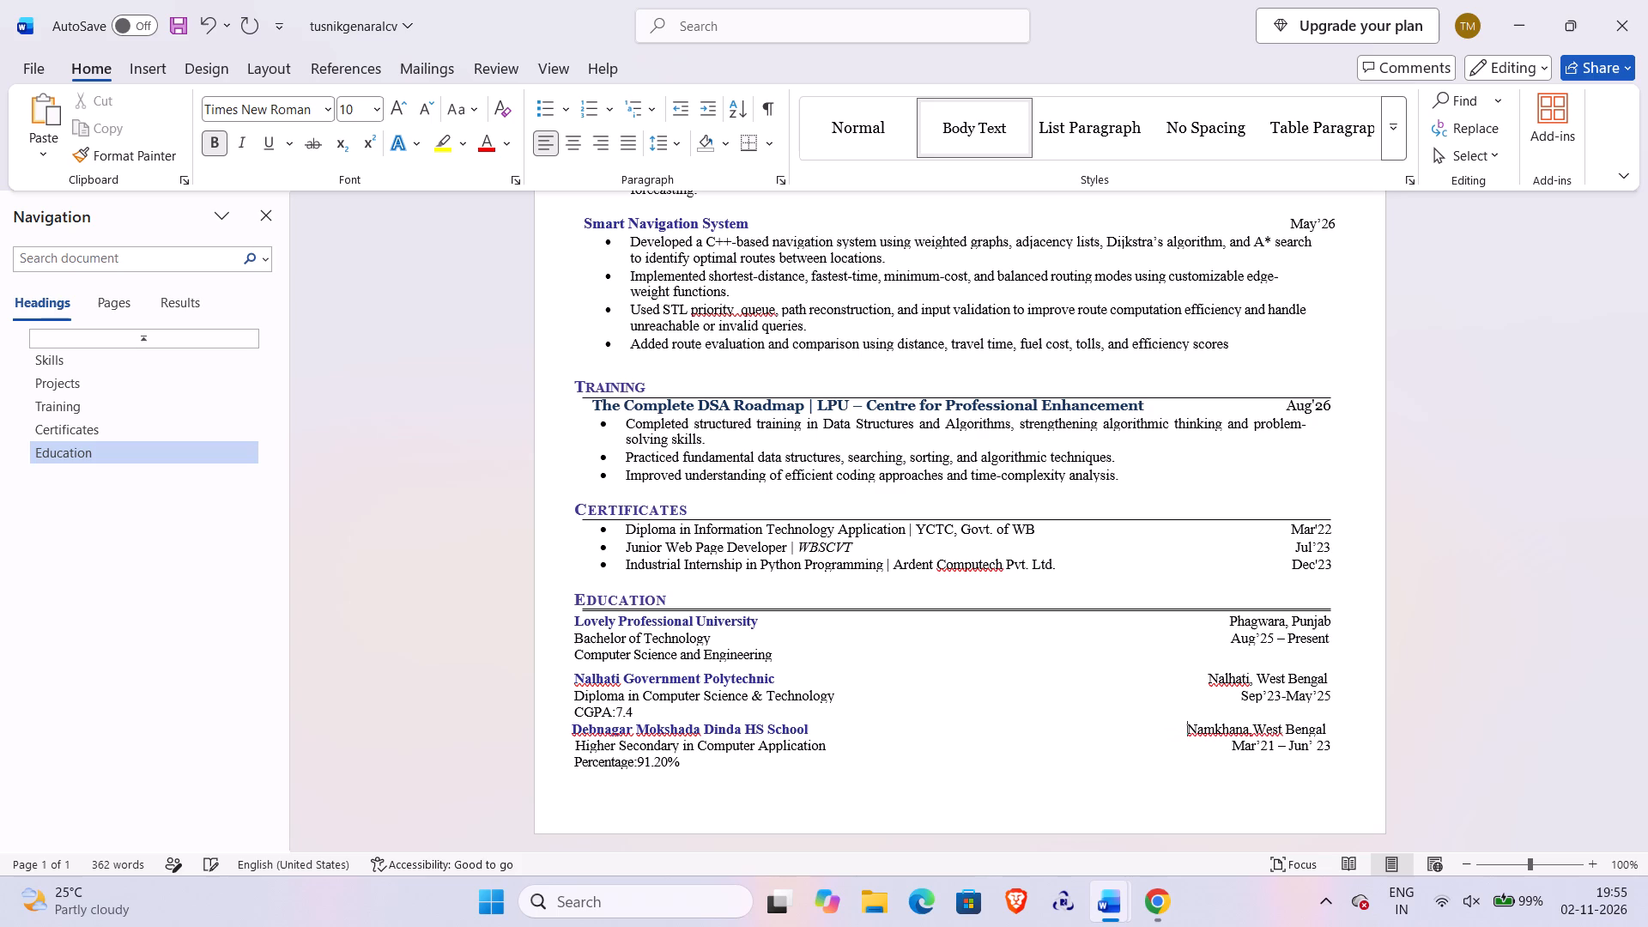
key(space)
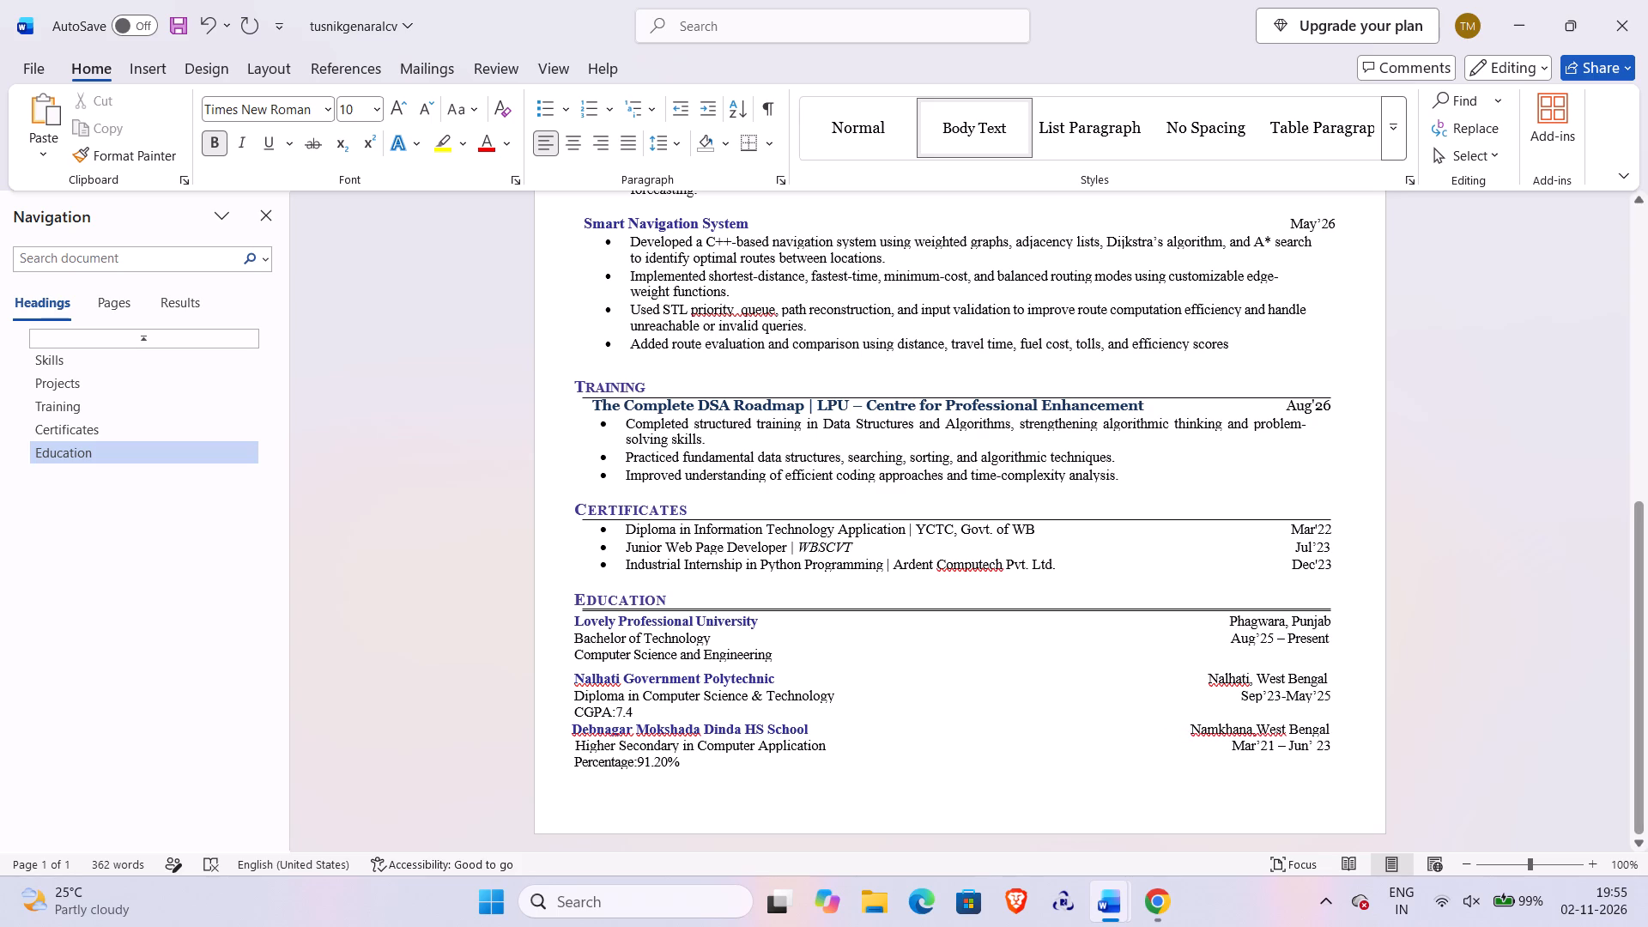
Add one space before "Nalhati, West Bengal" on the Government Polytechnic line to align it with the other locations.
click(1203, 678)
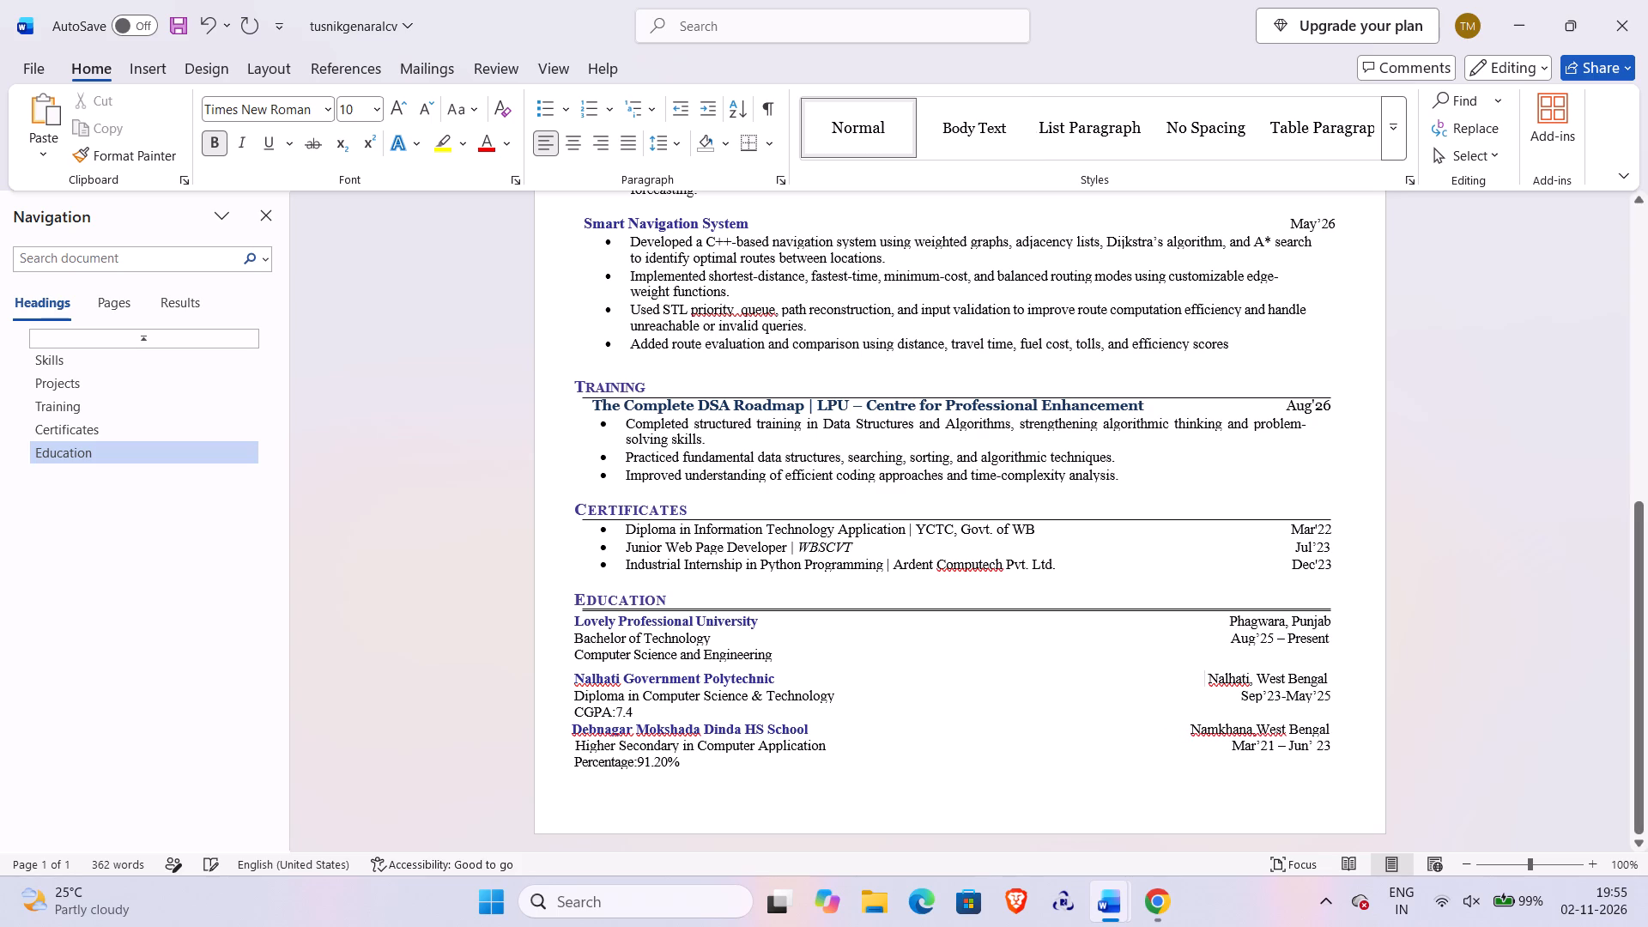
key(space)
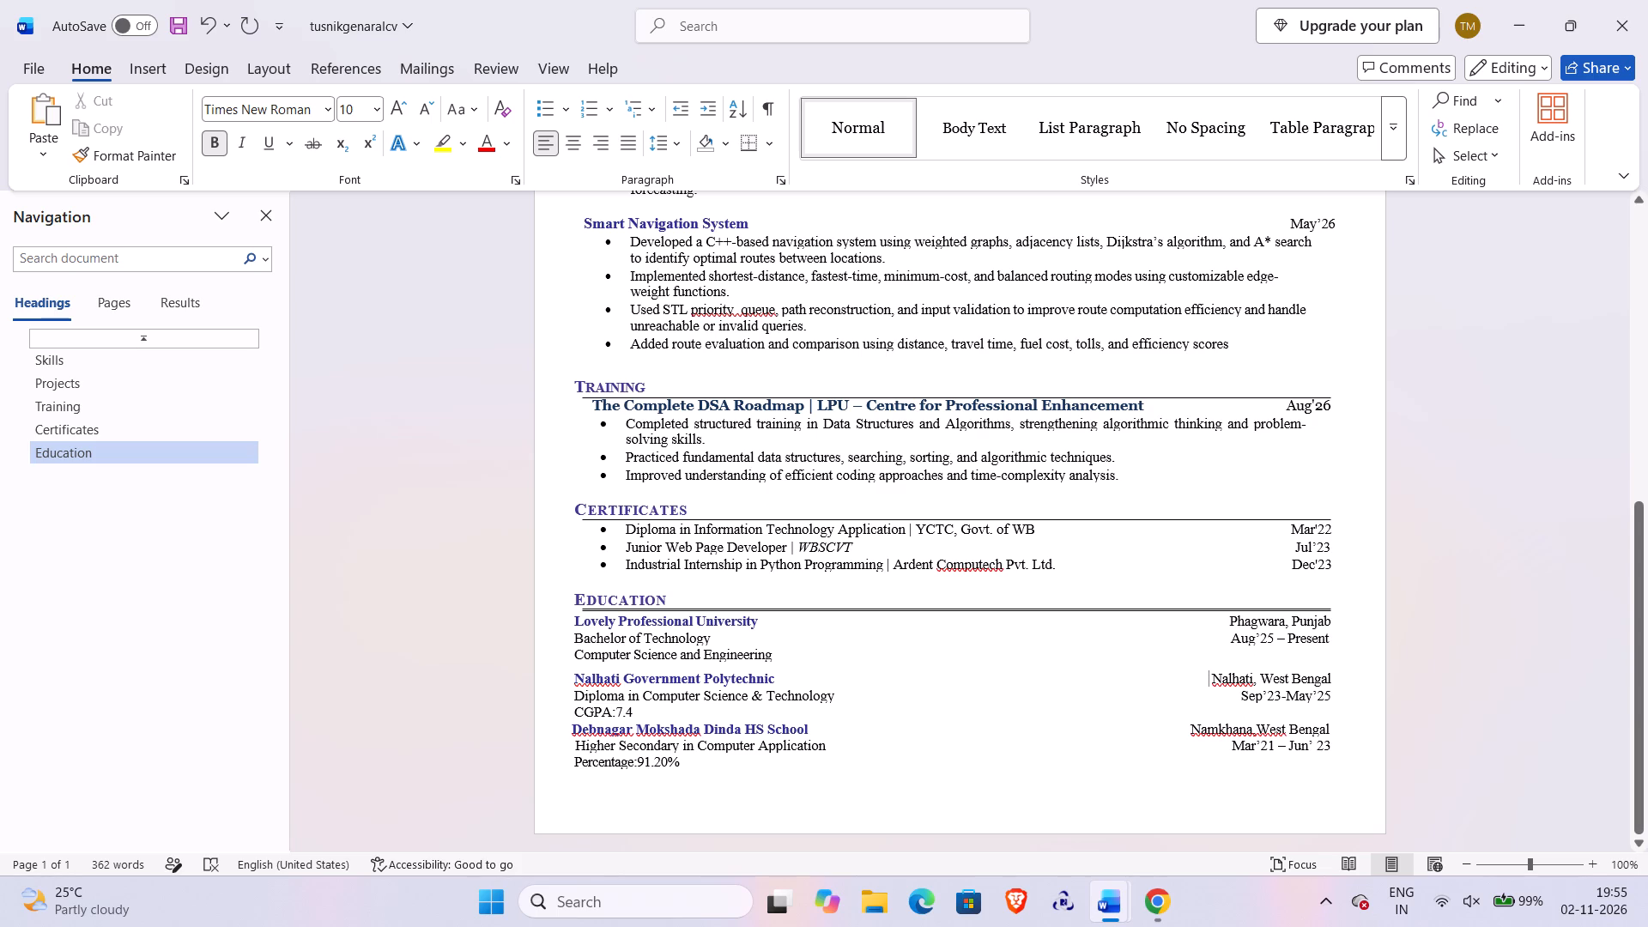
Add an empty bullet under Certificates directly after the Diploma in Information Technology Application entry.
drag(593, 566, 1036, 603)
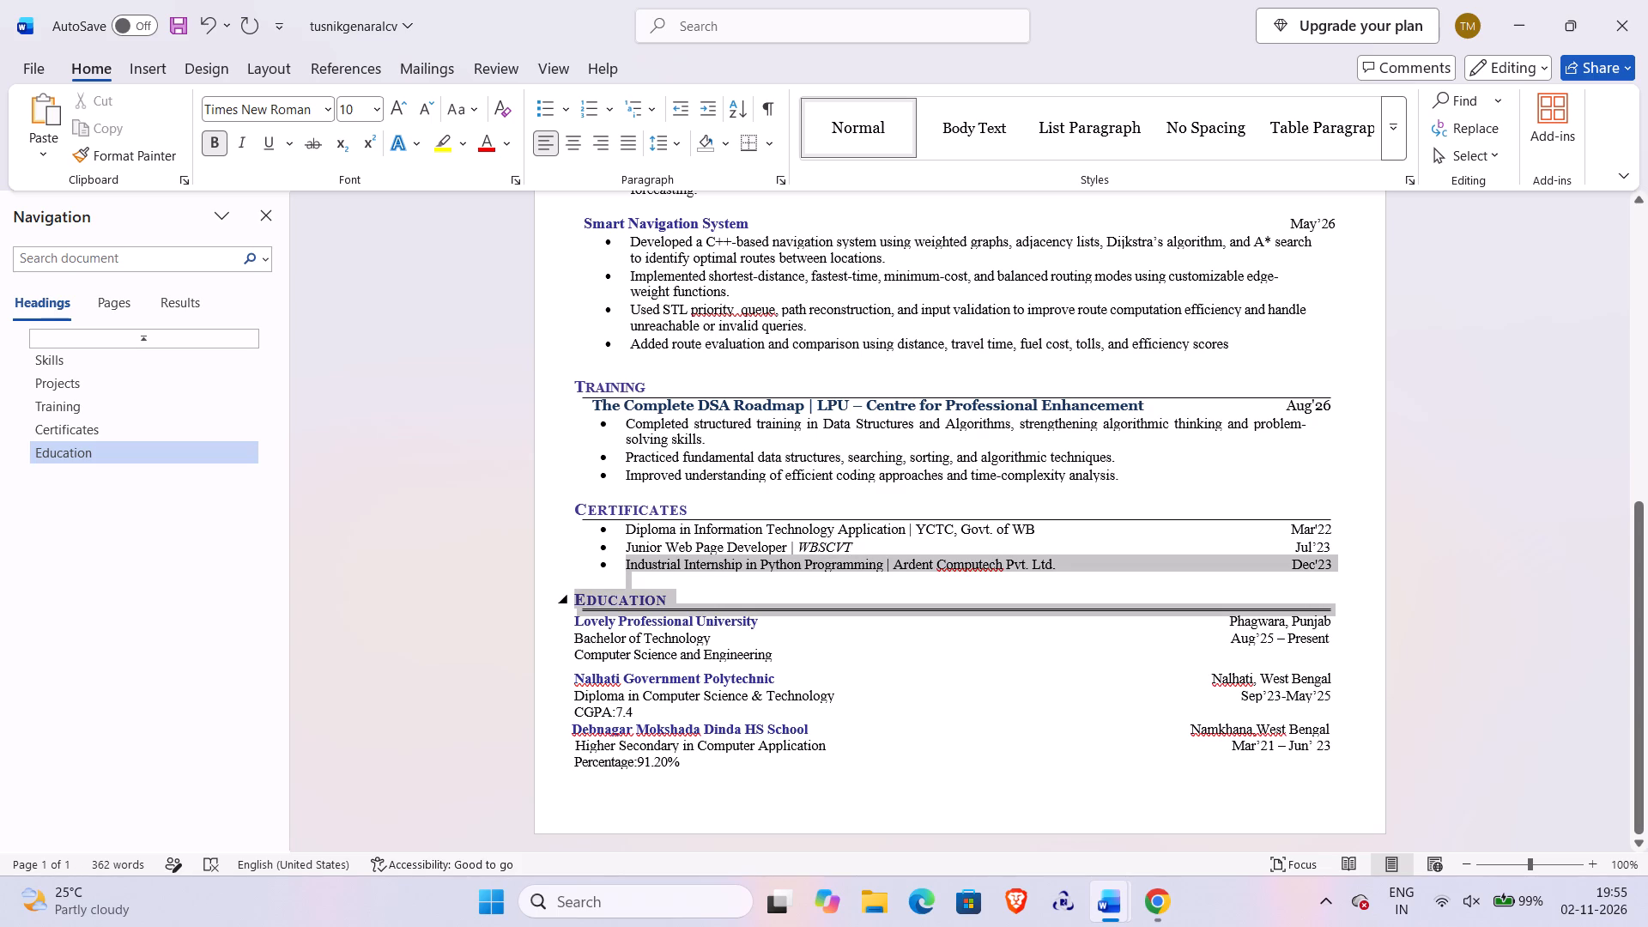
drag(1036, 603, 1257, 563)
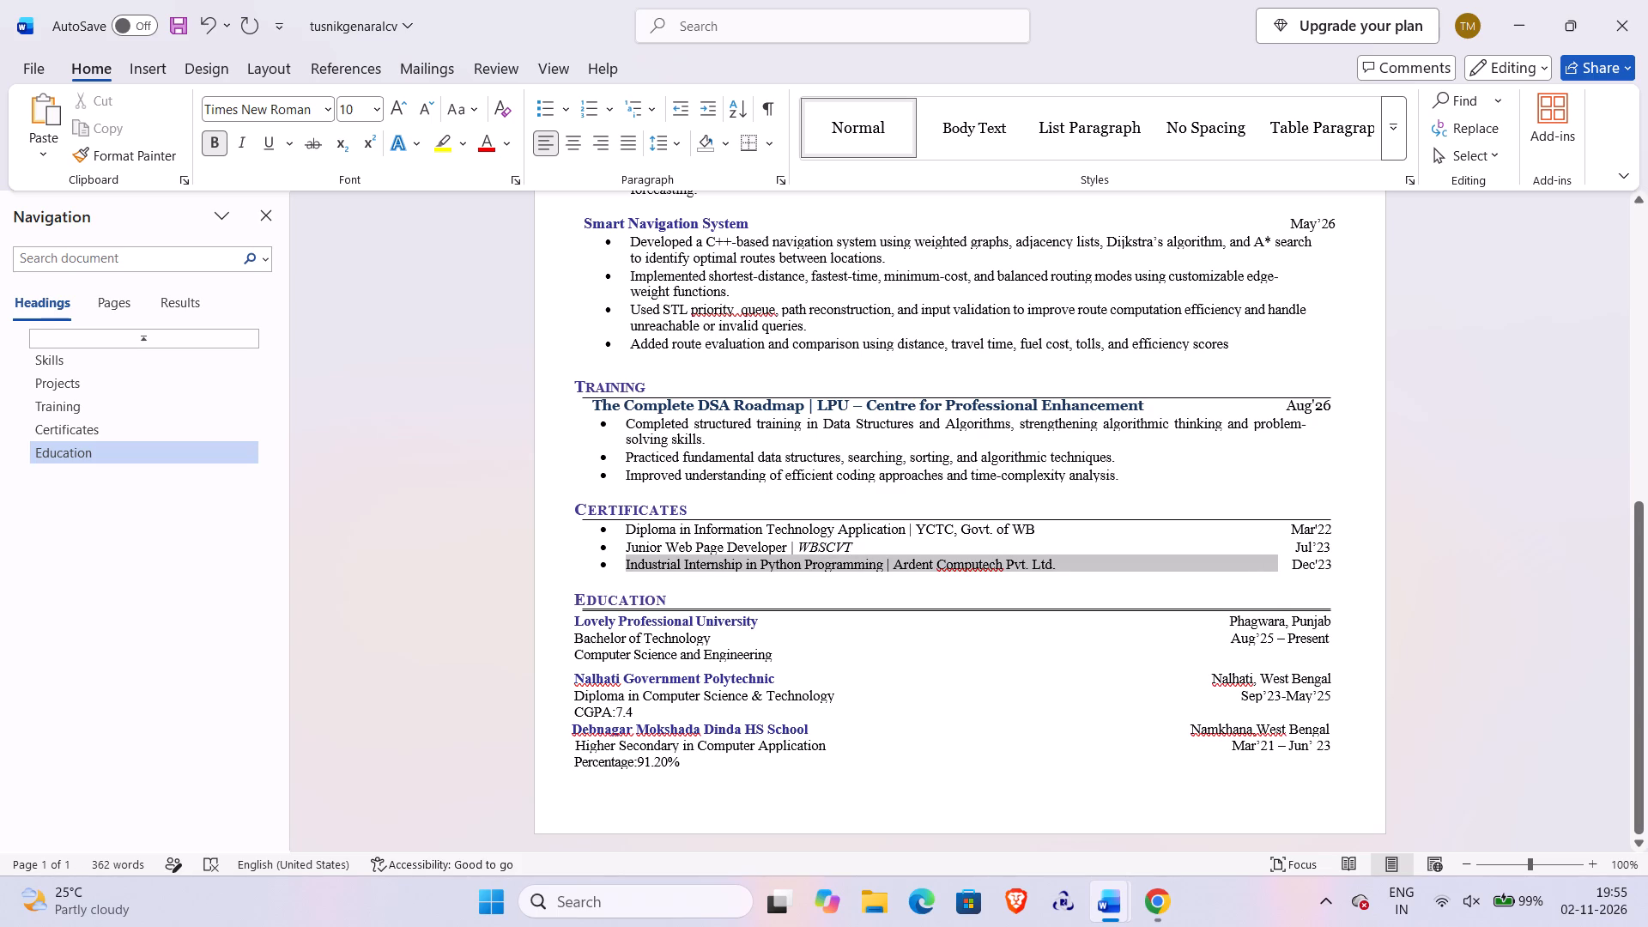
drag(1257, 563, 1365, 565)
click(868, 557)
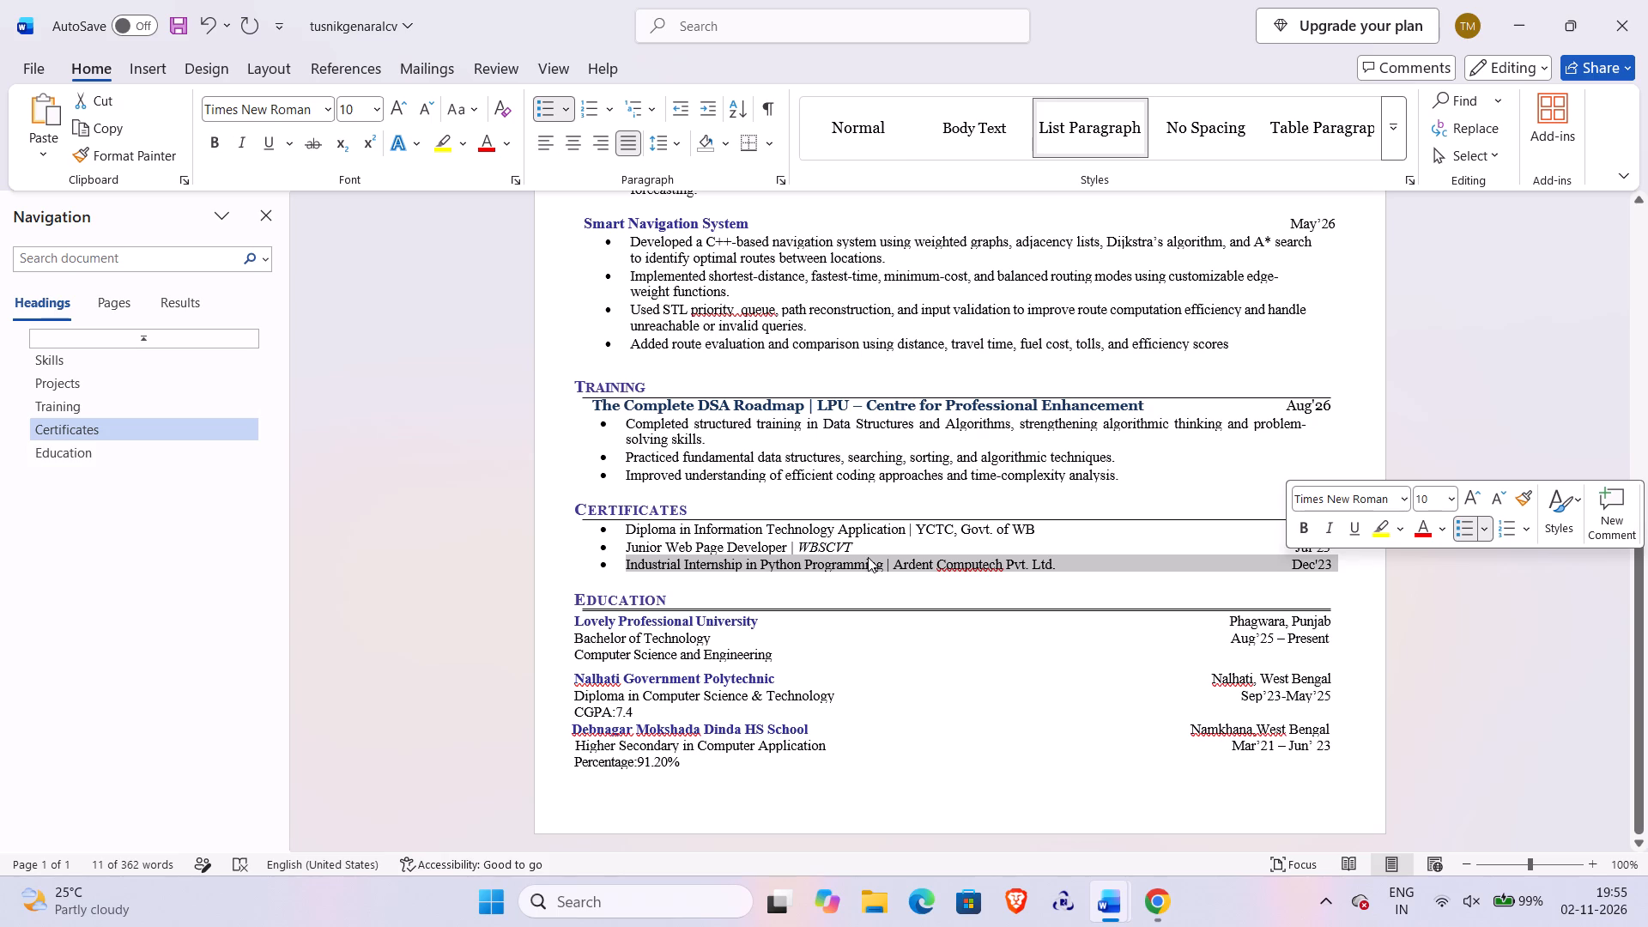
click(1041, 532)
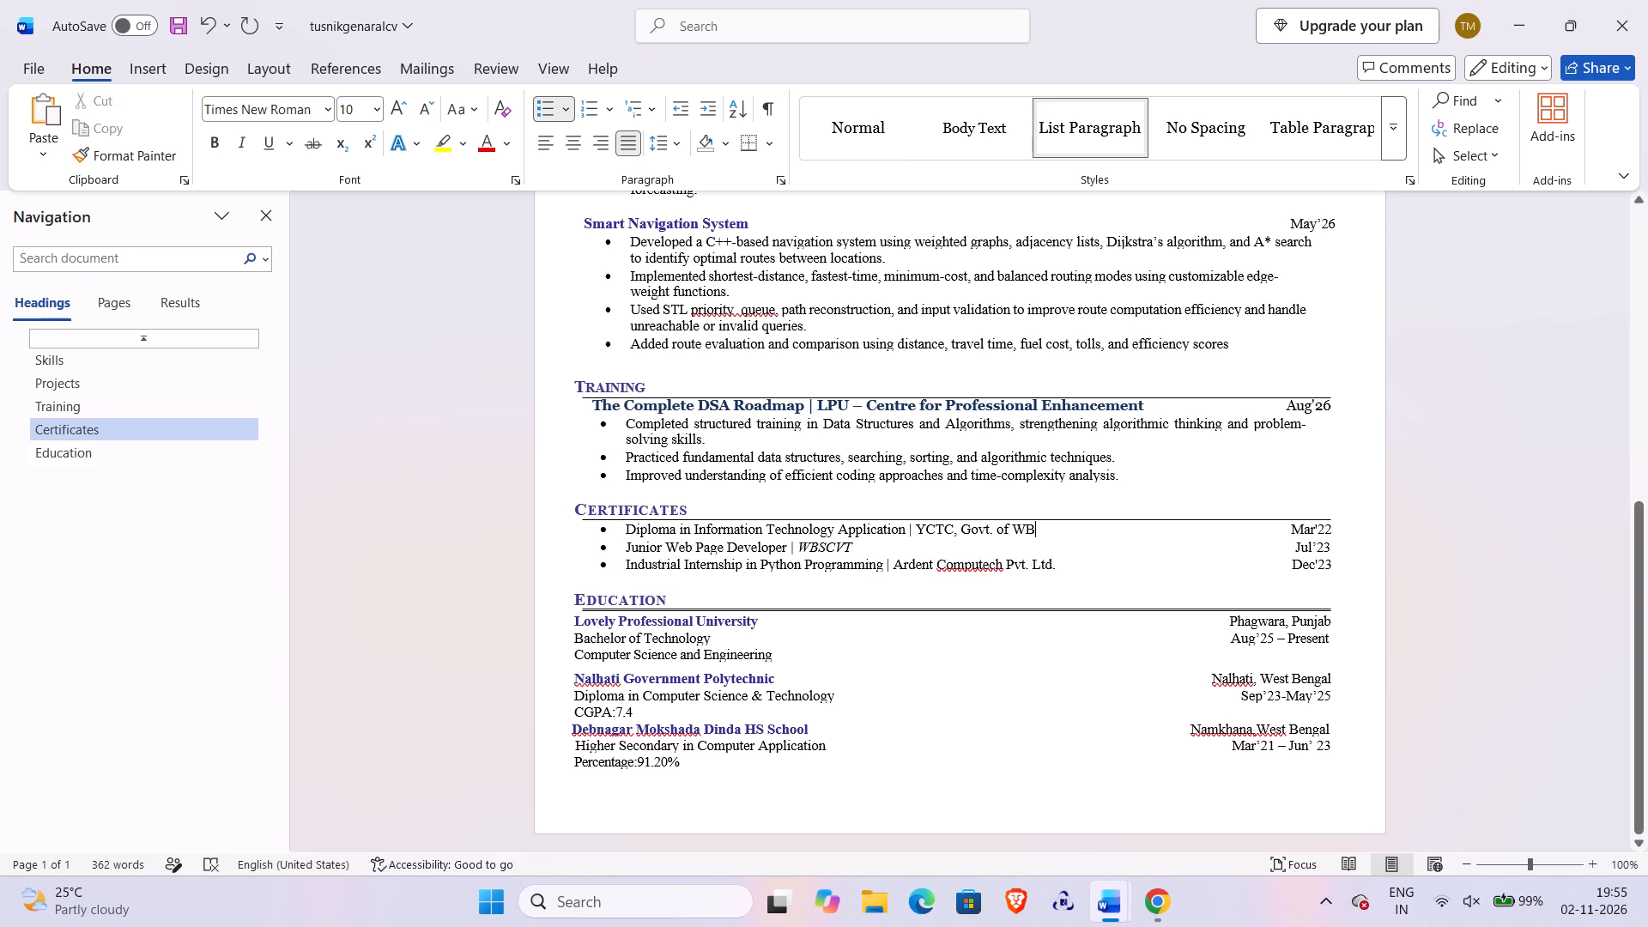
click(1335, 529)
key(Return)
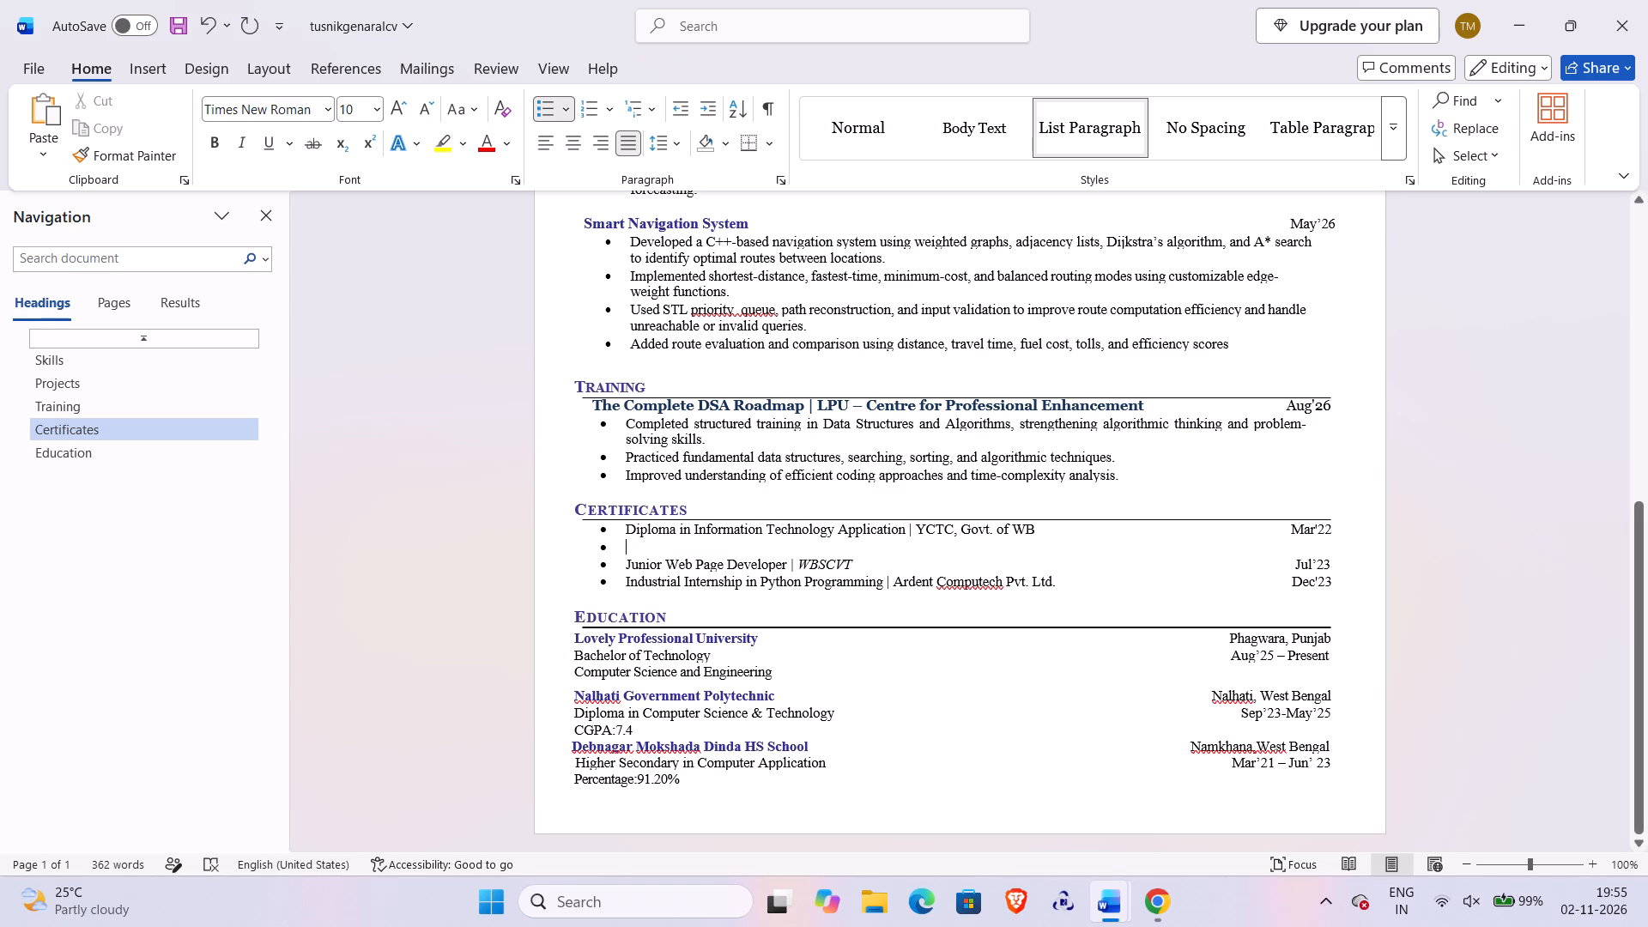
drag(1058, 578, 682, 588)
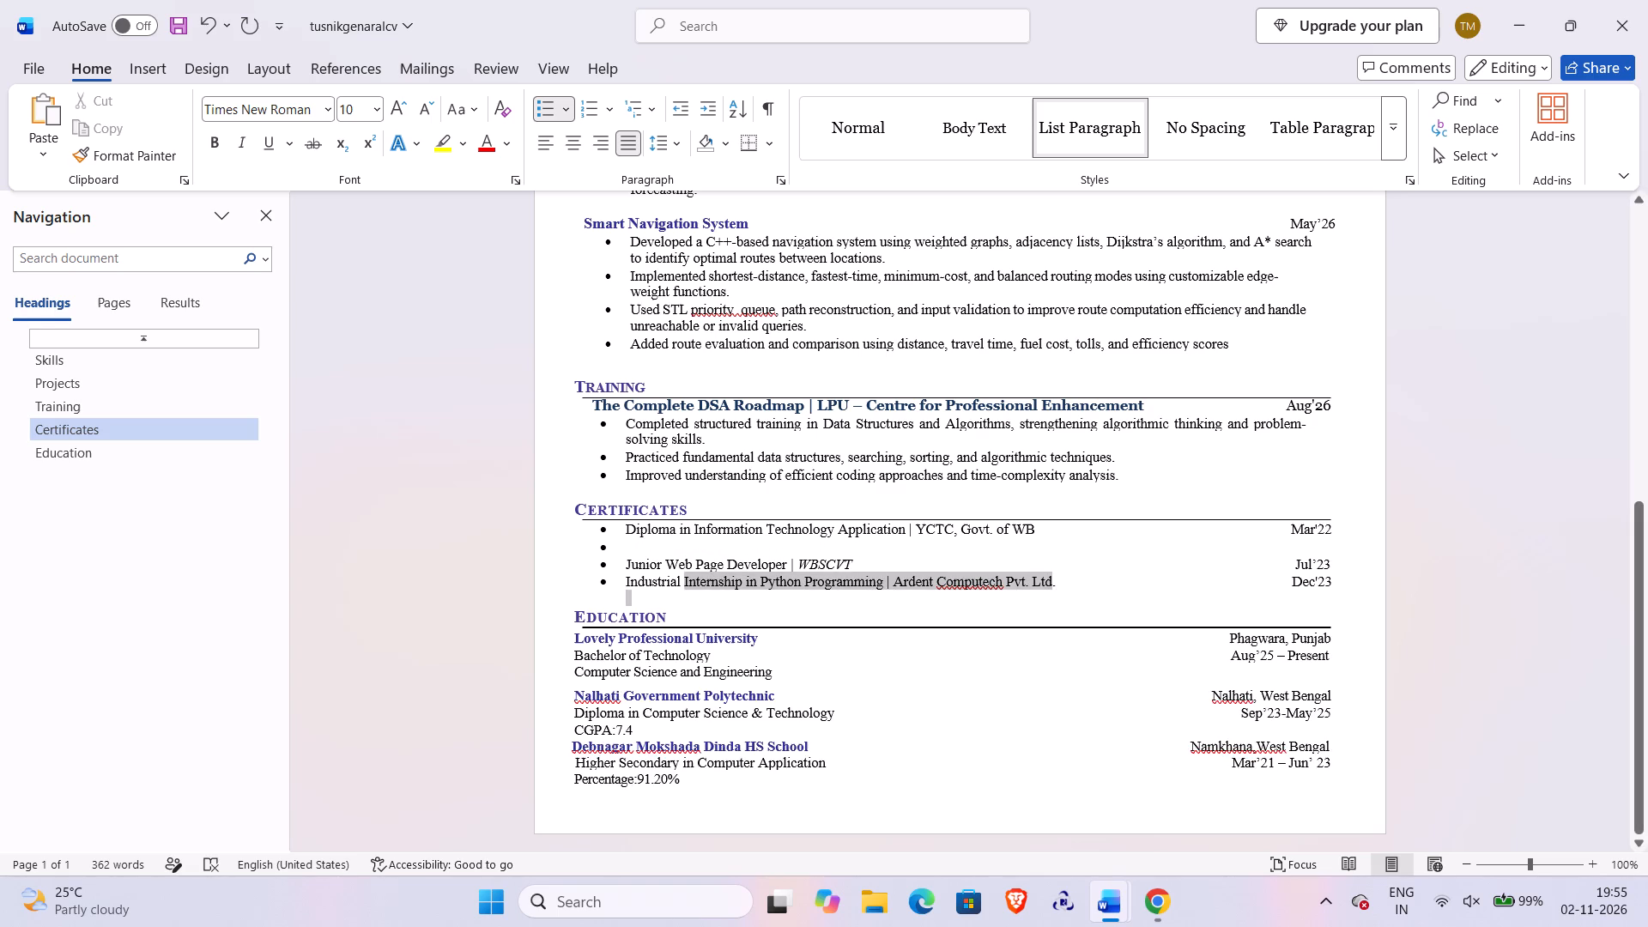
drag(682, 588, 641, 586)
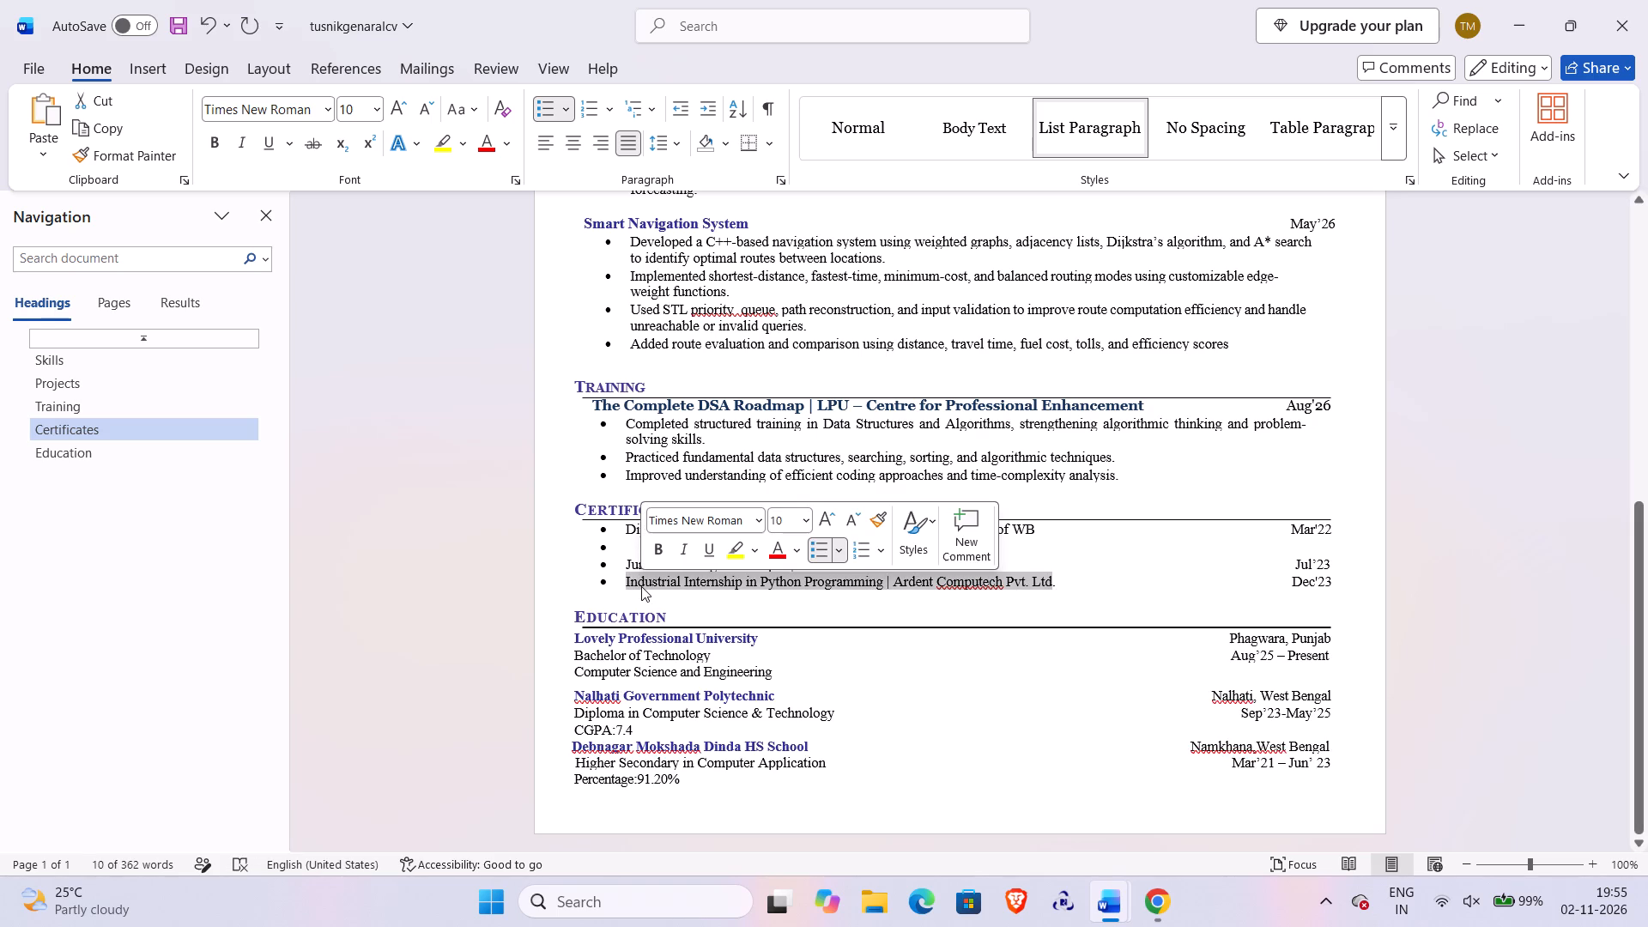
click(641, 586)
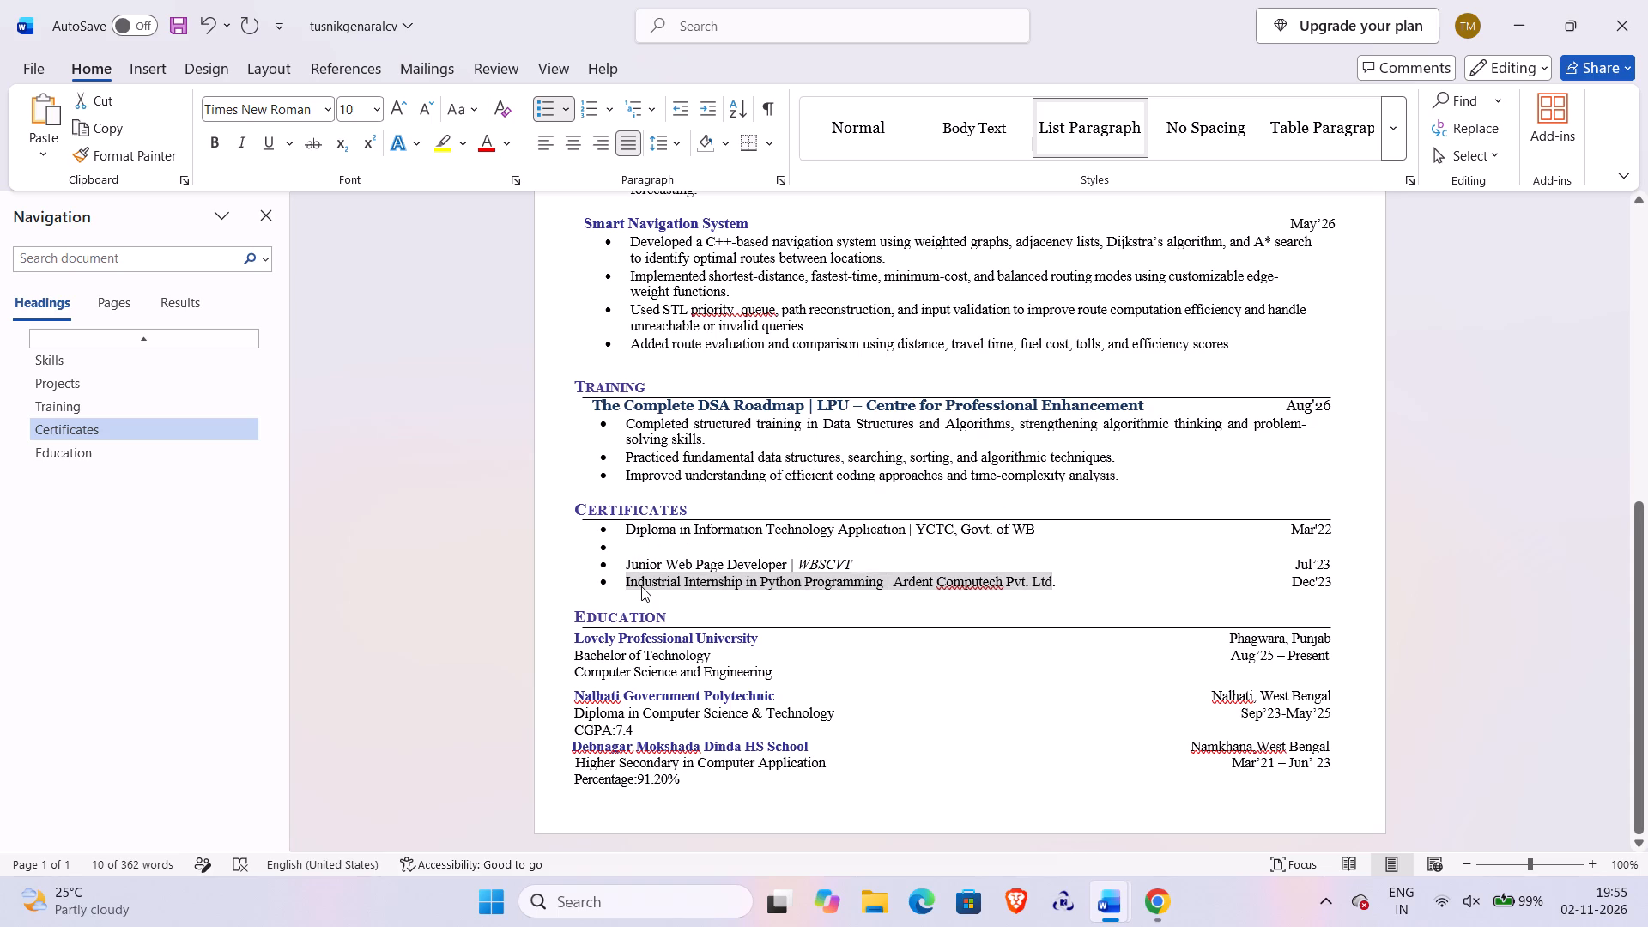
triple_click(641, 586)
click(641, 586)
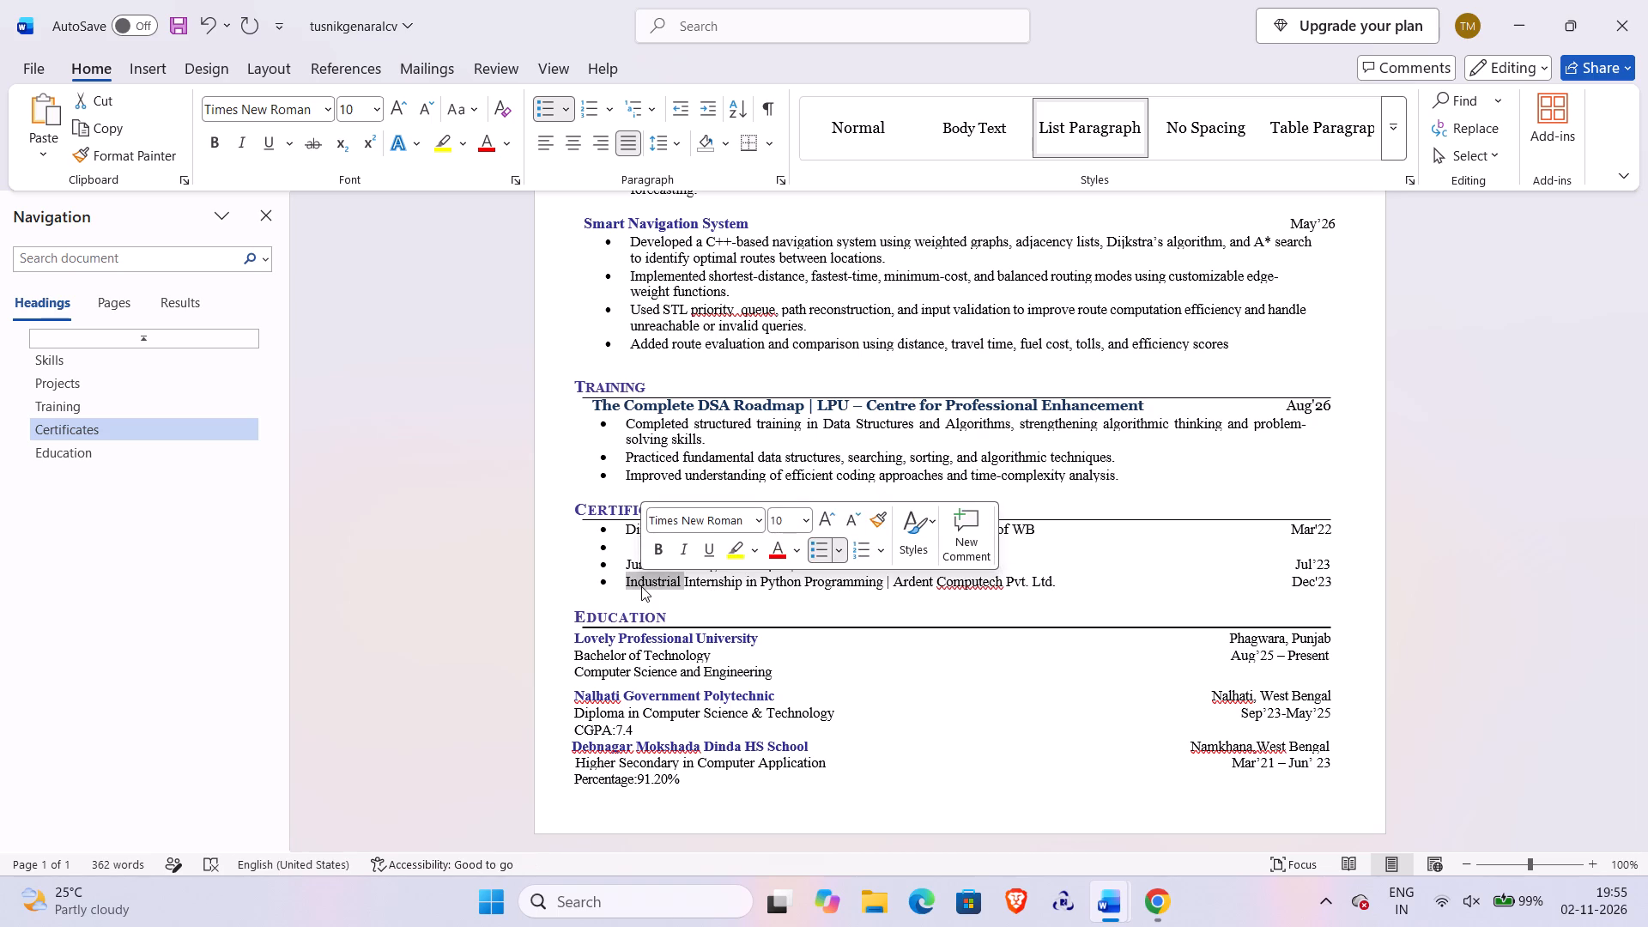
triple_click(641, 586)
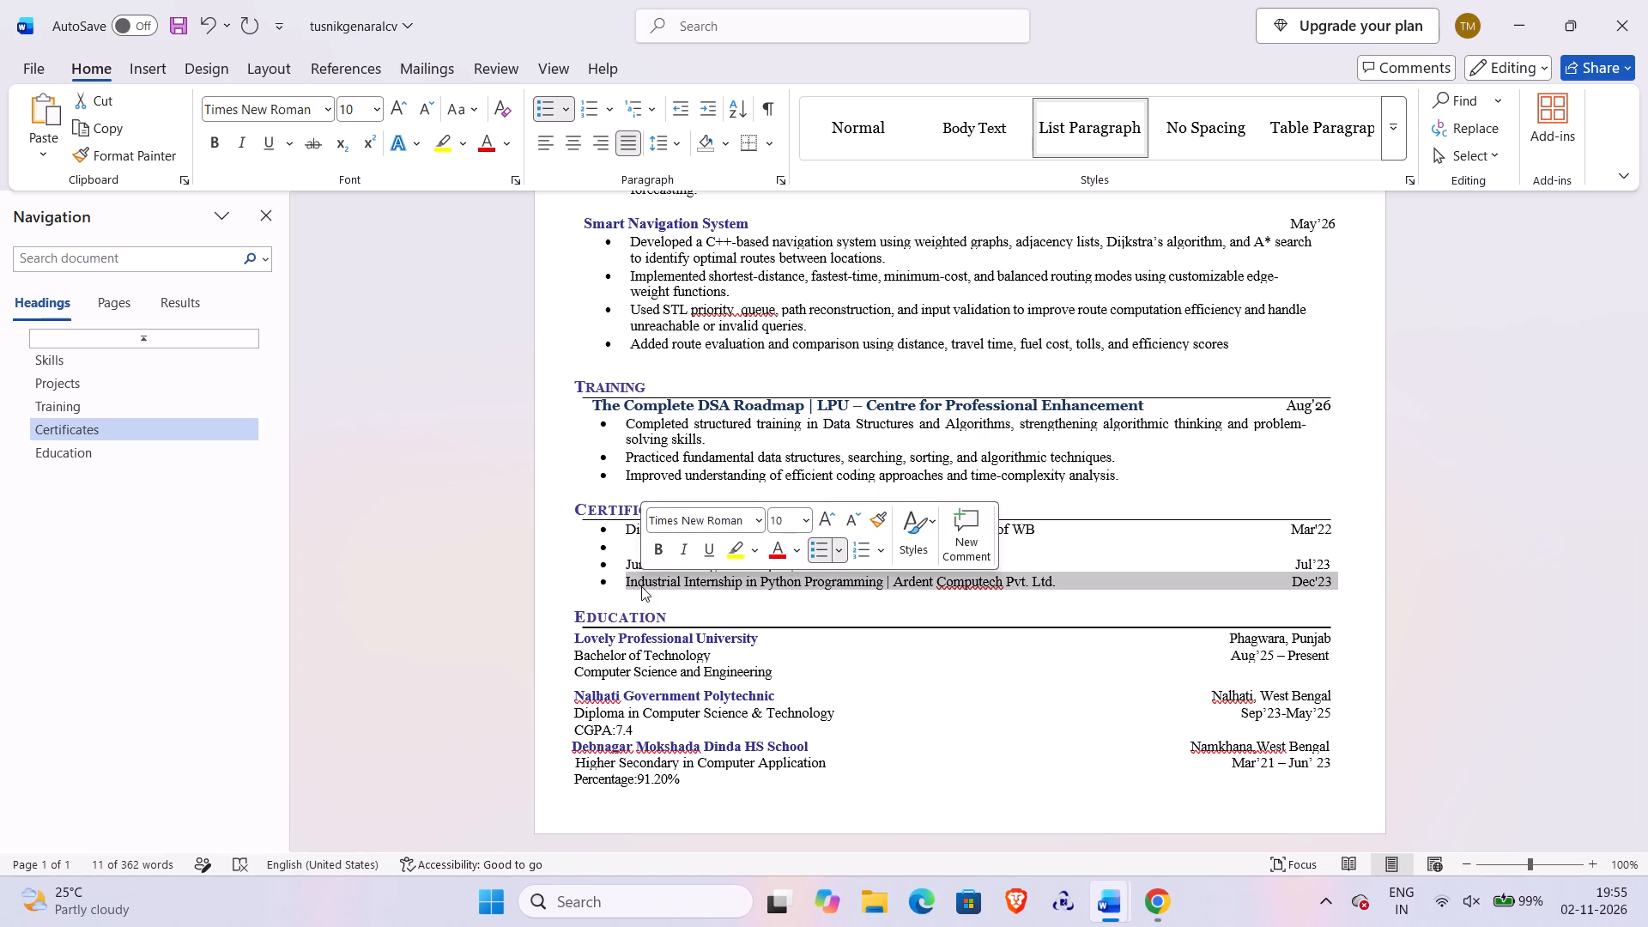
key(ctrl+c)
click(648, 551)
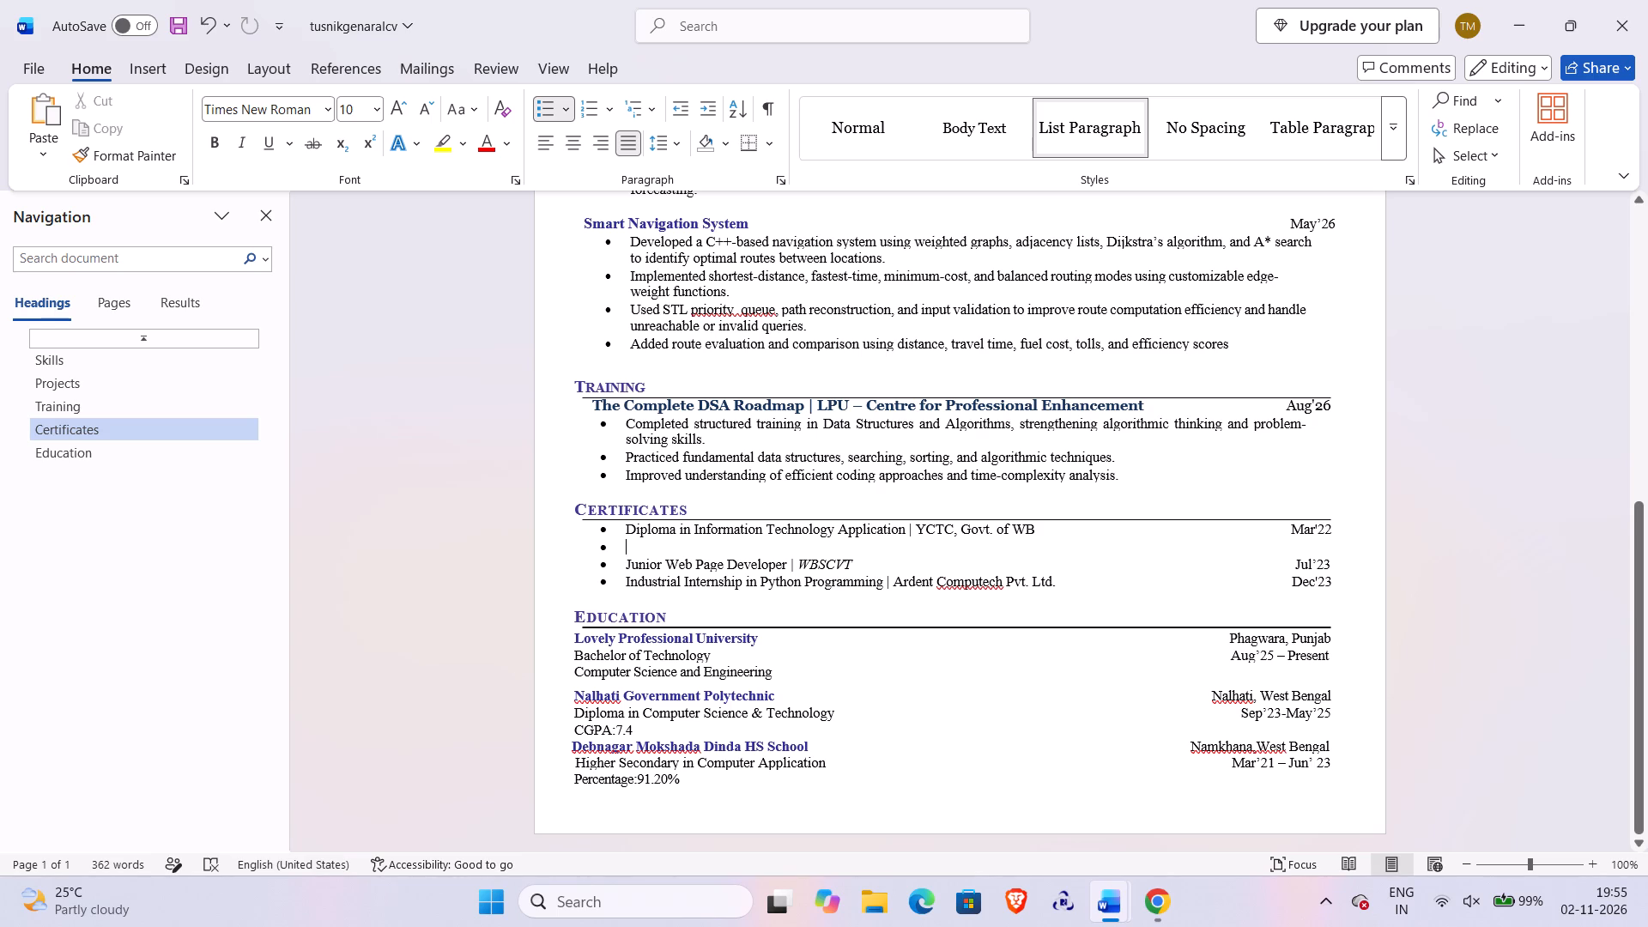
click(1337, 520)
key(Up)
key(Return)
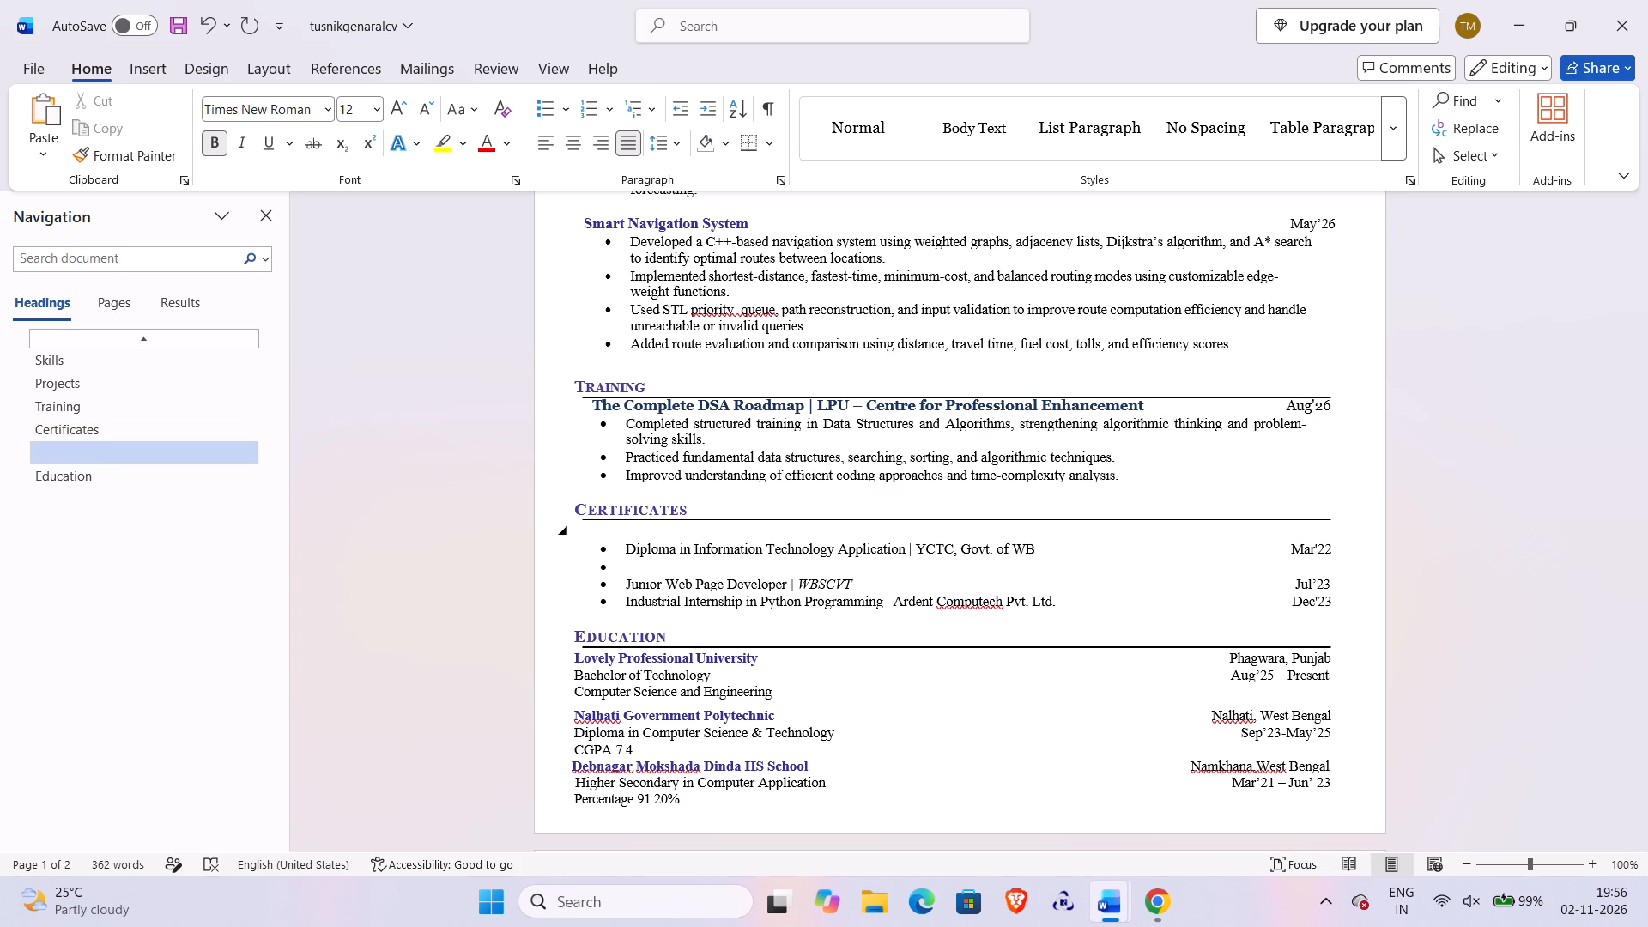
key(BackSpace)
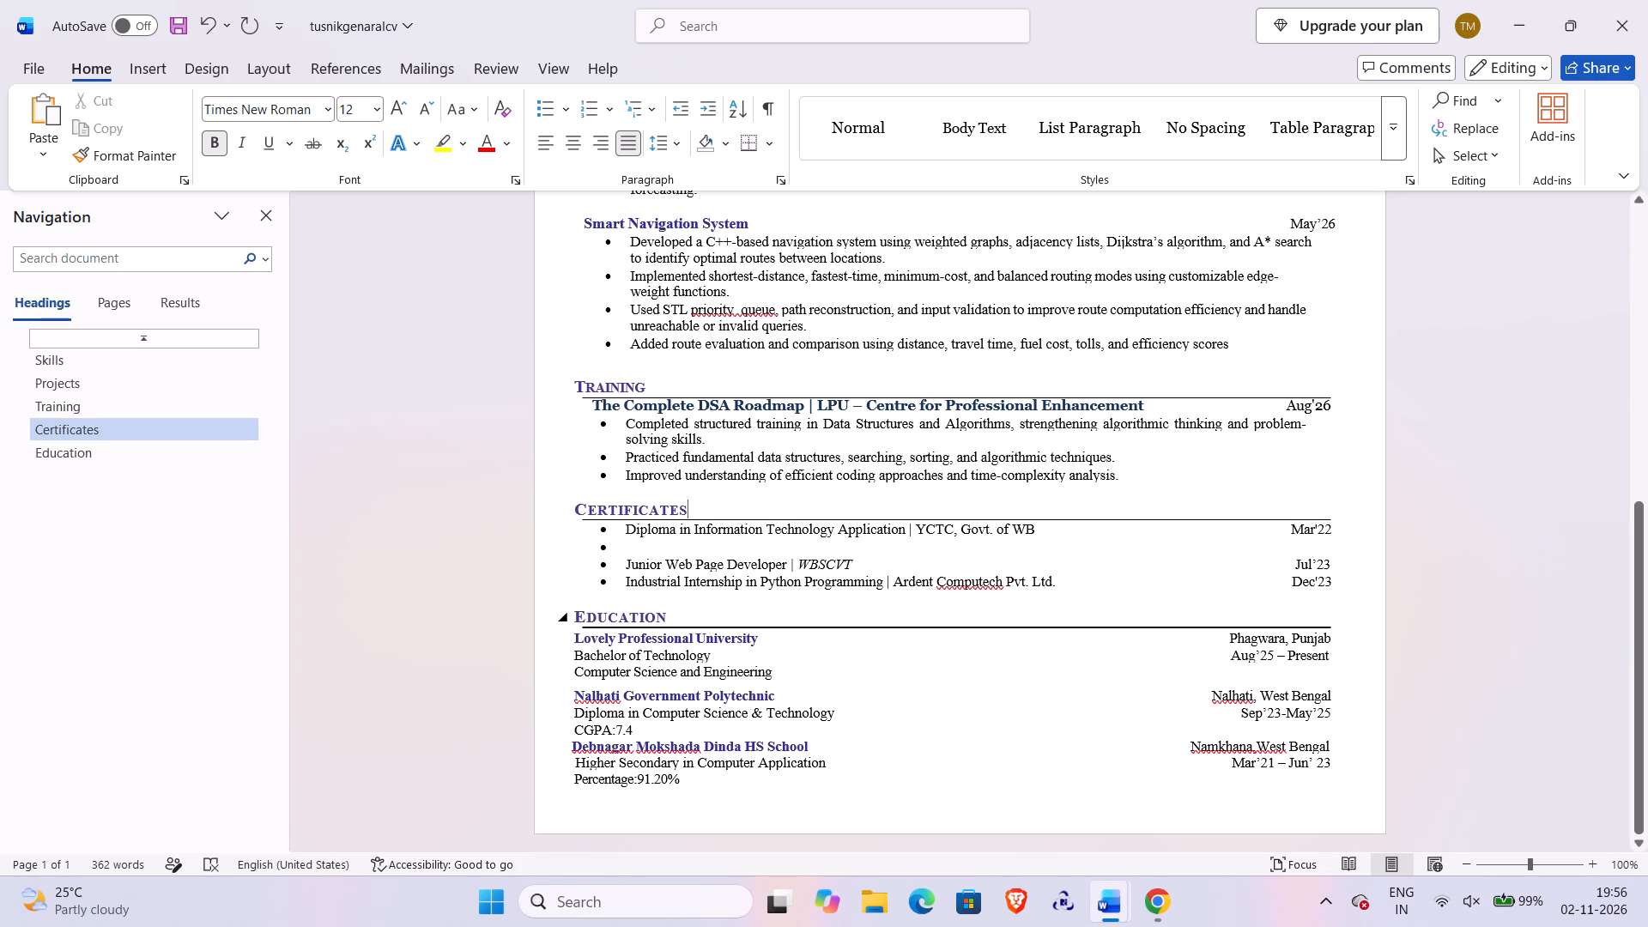
Duplicate the Industrial Internship in Python Programming certificate entry, with its date, into the empty bullet under Certificates.
drag(1040, 531, 718, 560)
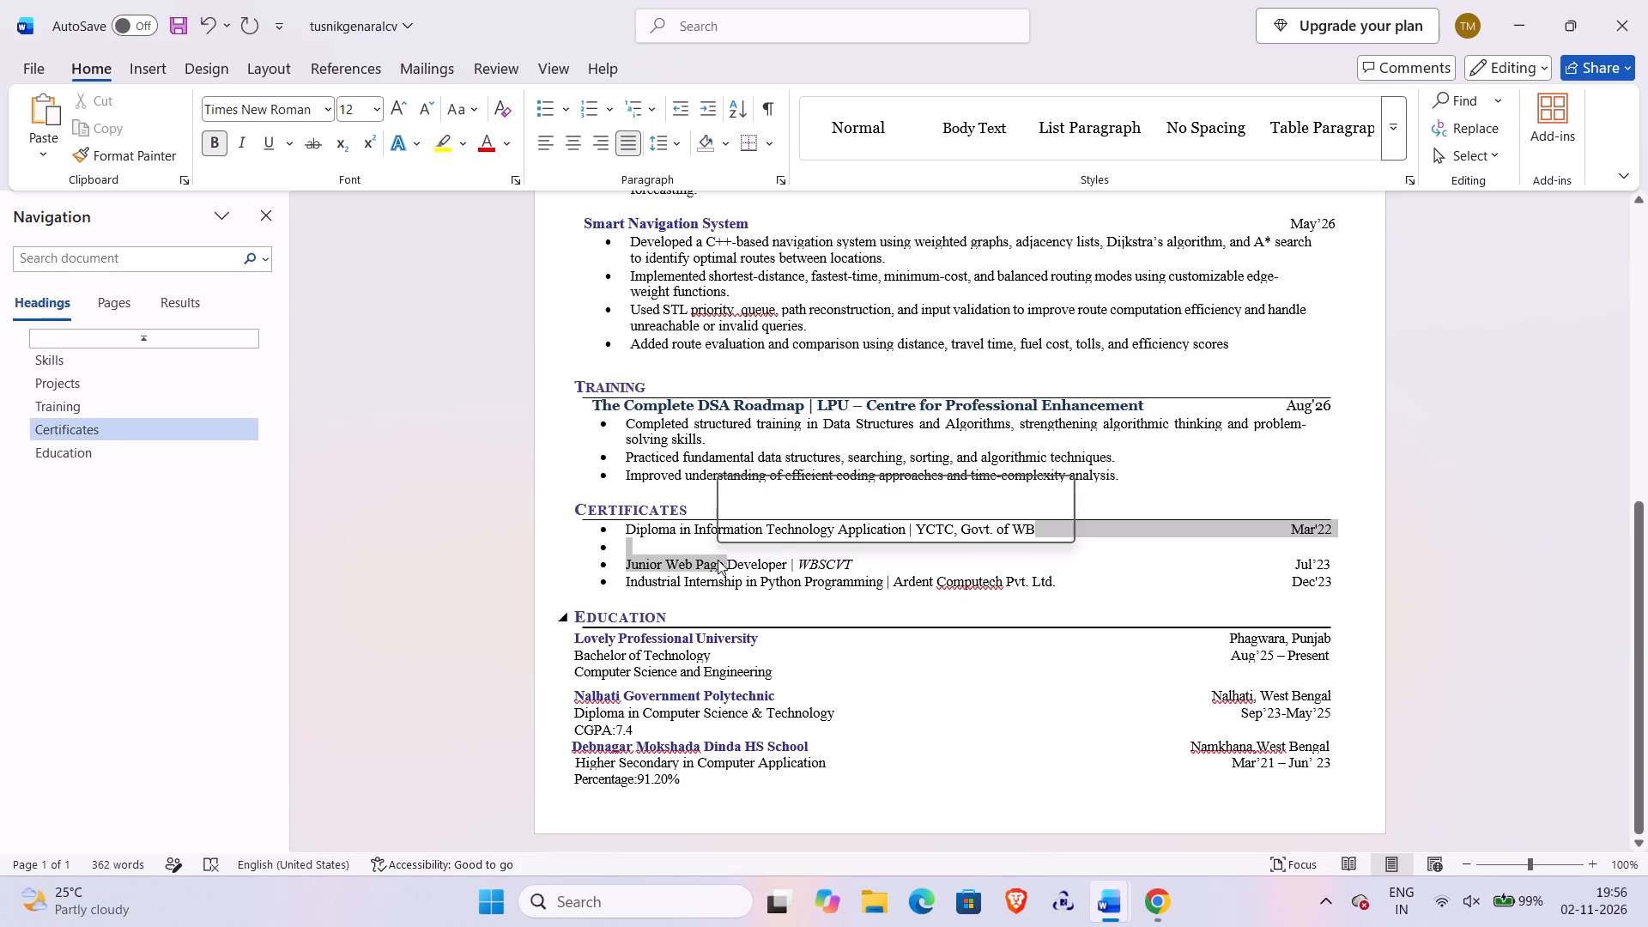
click(919, 575)
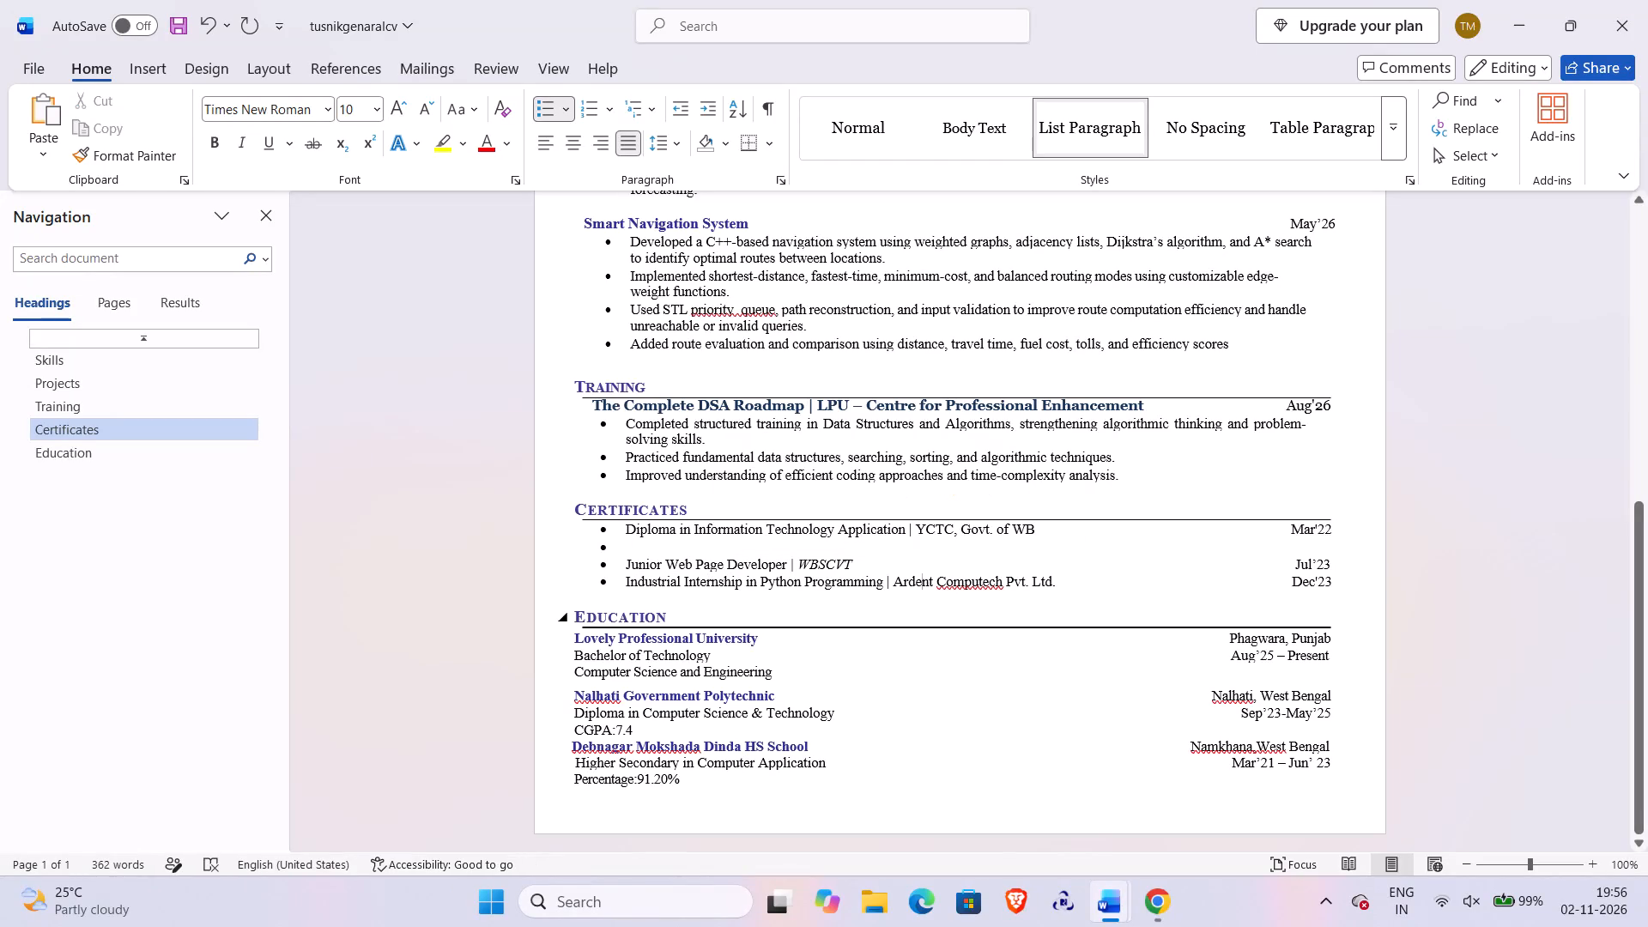
drag(1063, 589, 658, 588)
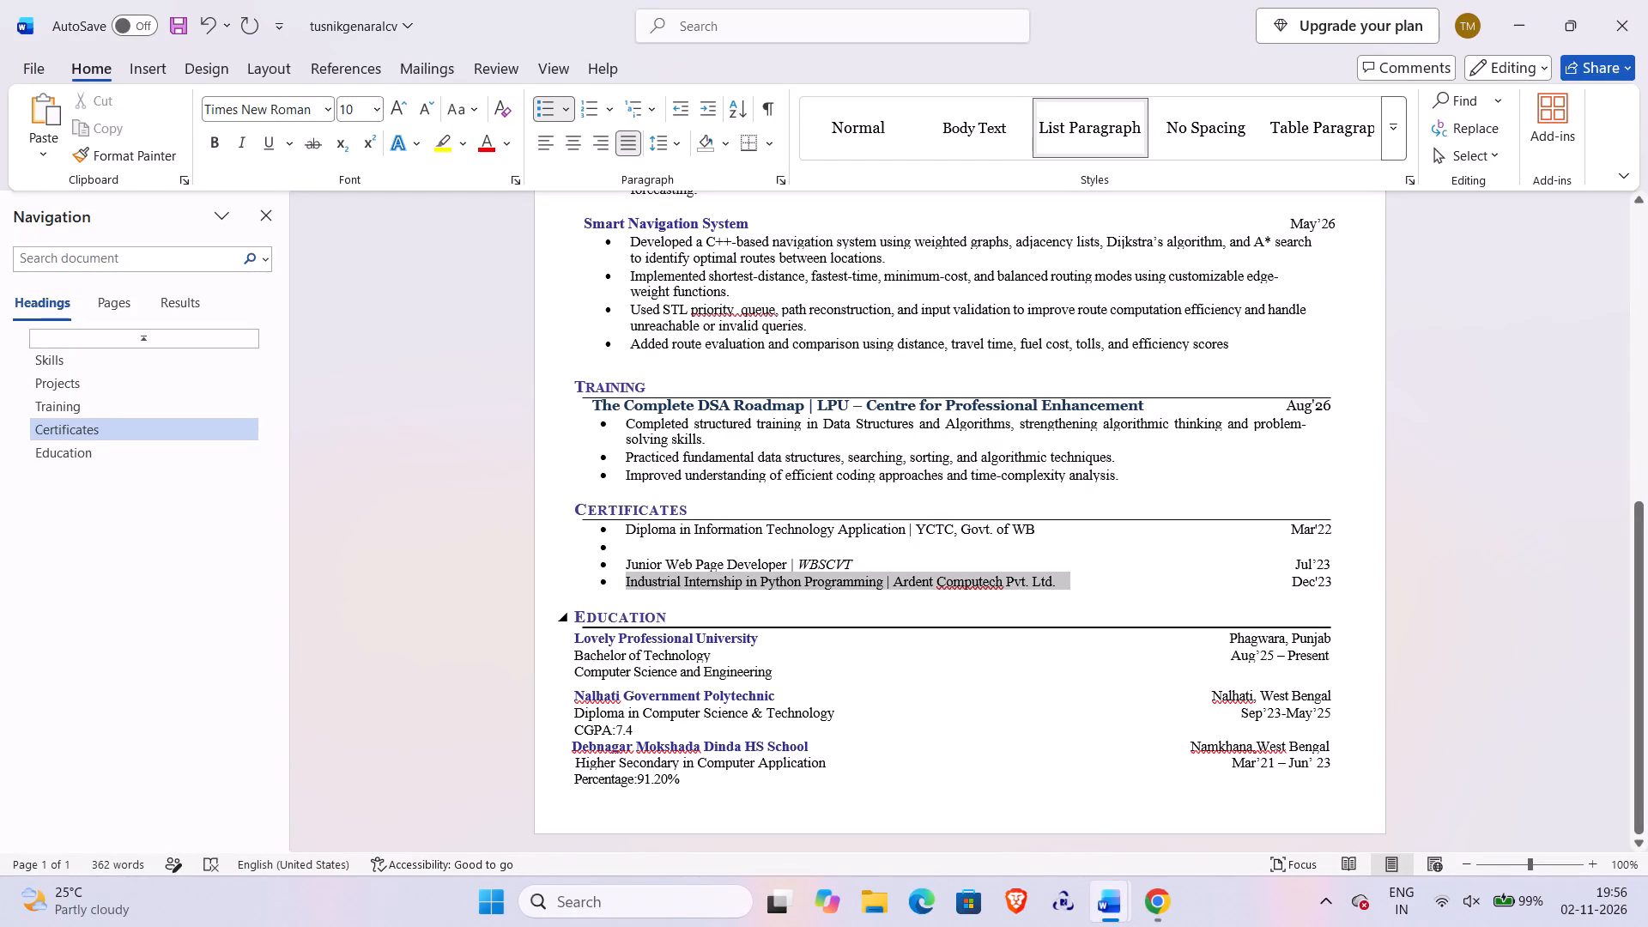
drag(658, 588, 651, 588)
click(651, 588)
triple_click(651, 588)
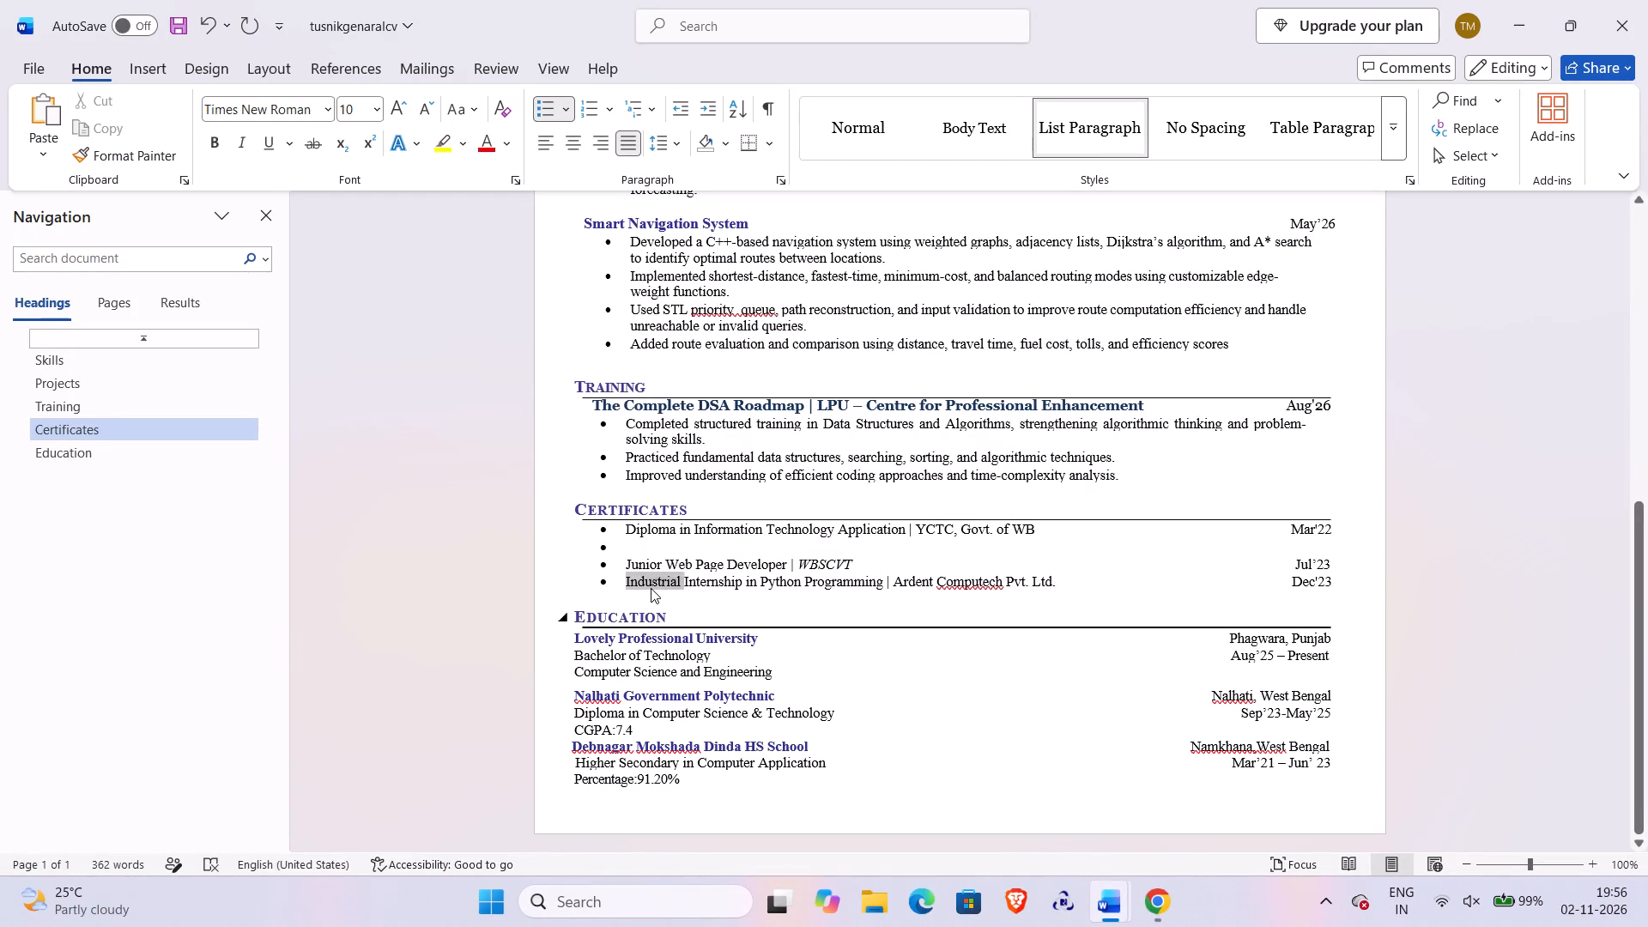
key(ctrl+c)
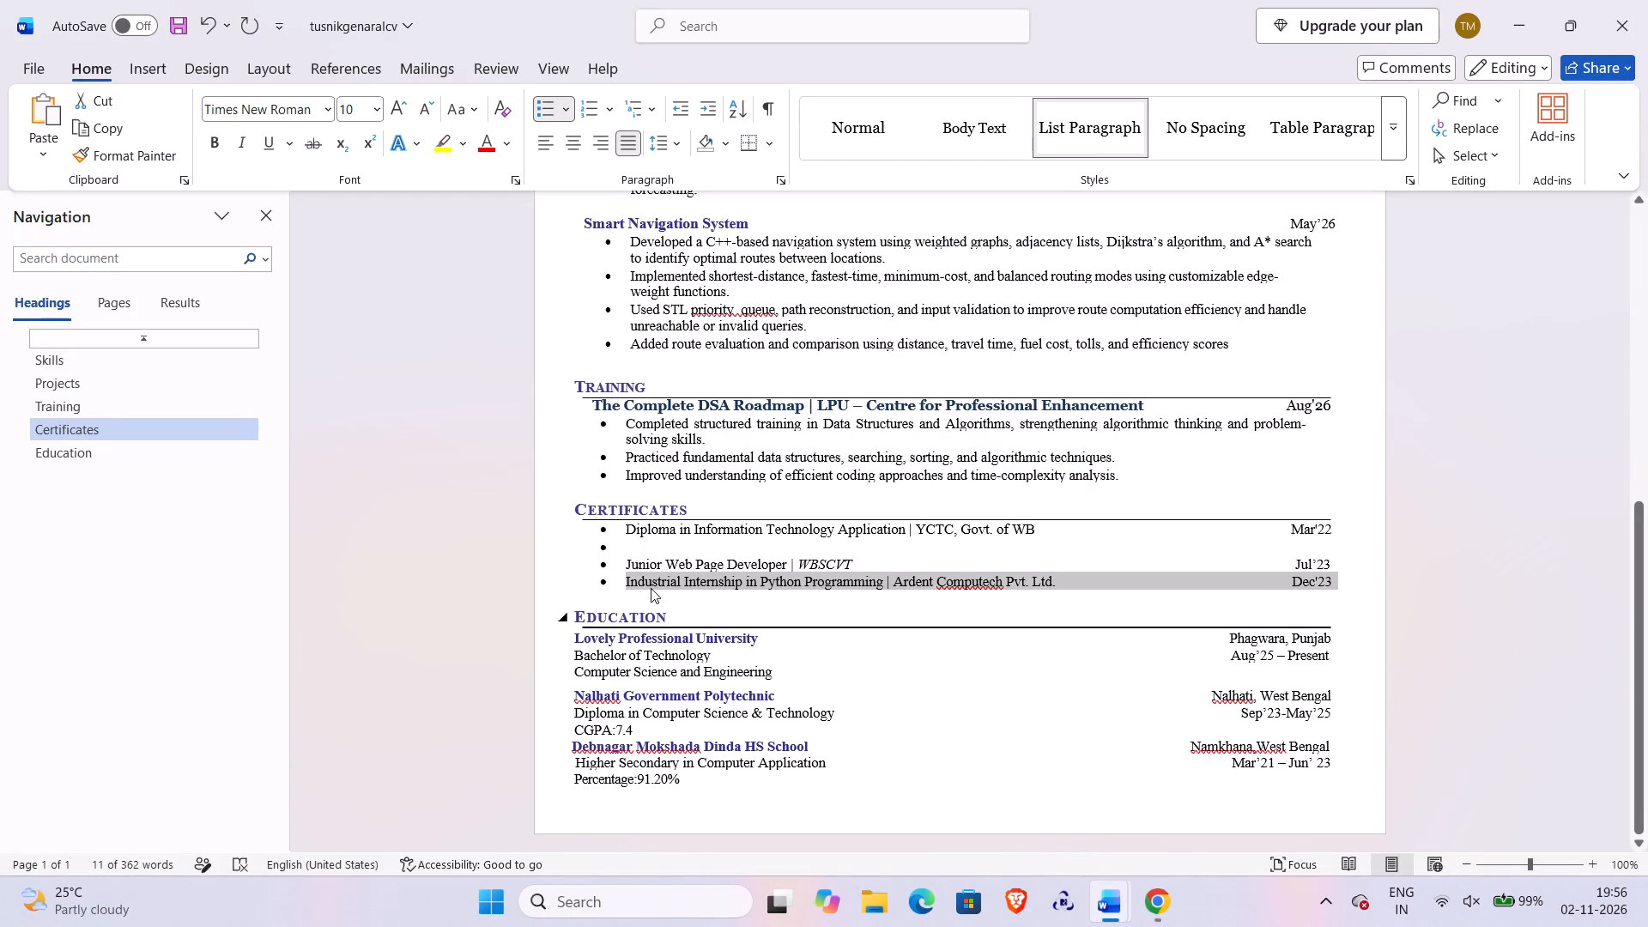
click(653, 541)
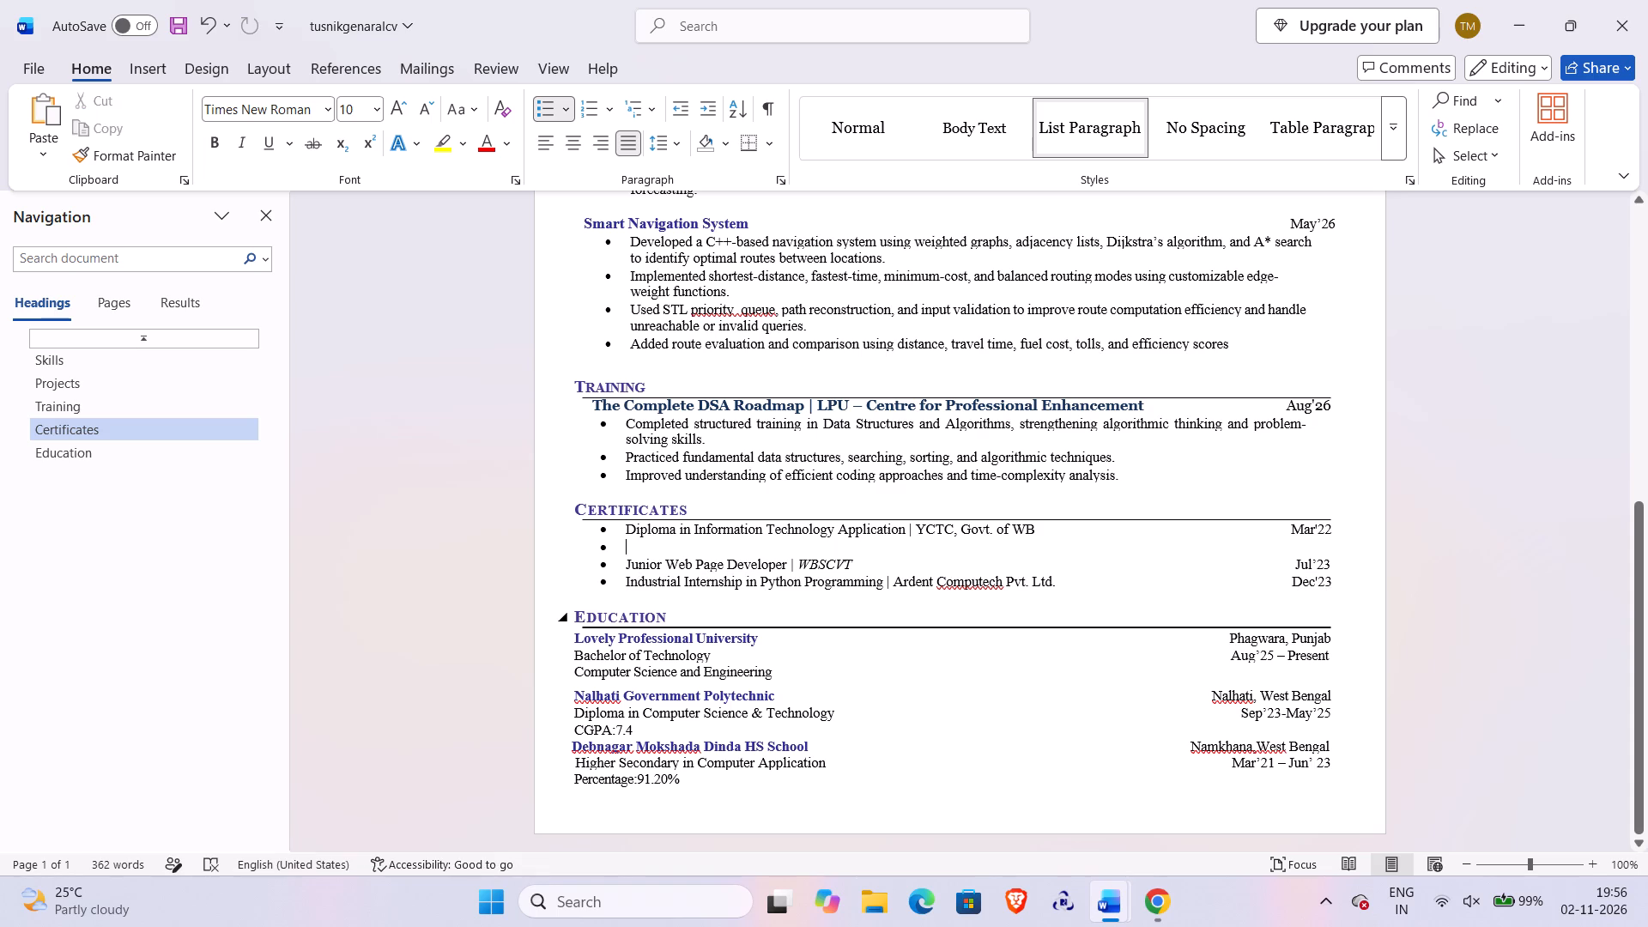
key(ctrl+v)
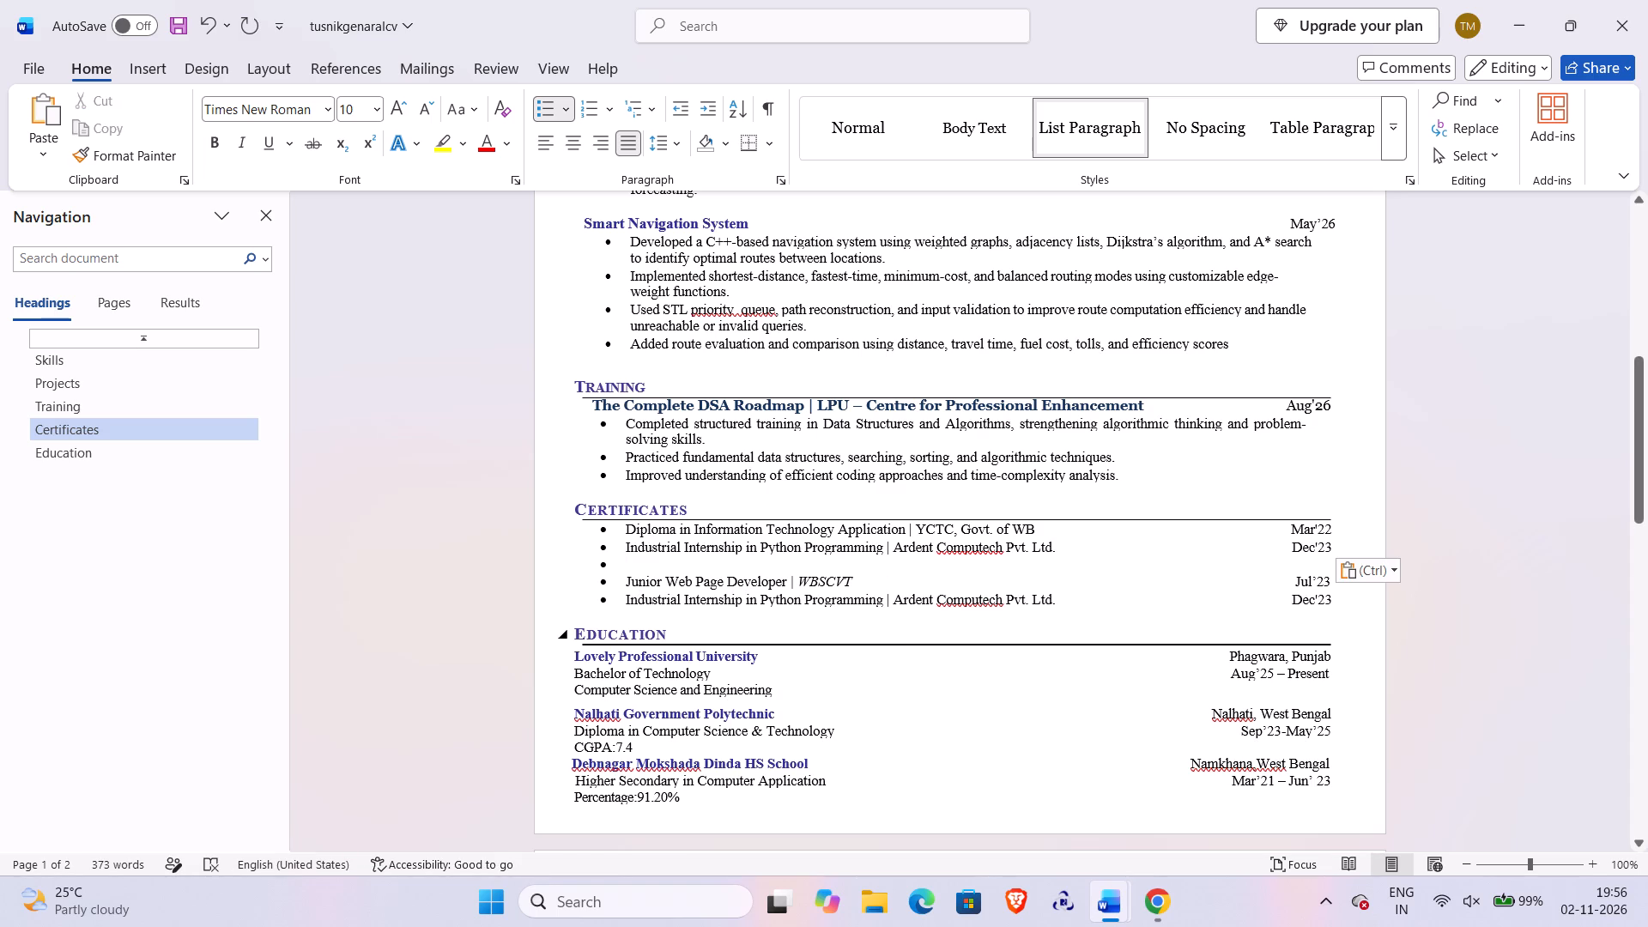
Duplicate the Diploma in Information Technology Application entry, with its Mar'22 date, into the empty bullet below the Python Programming internship copy.
click(1043, 528)
drag(1043, 528, 1025, 528)
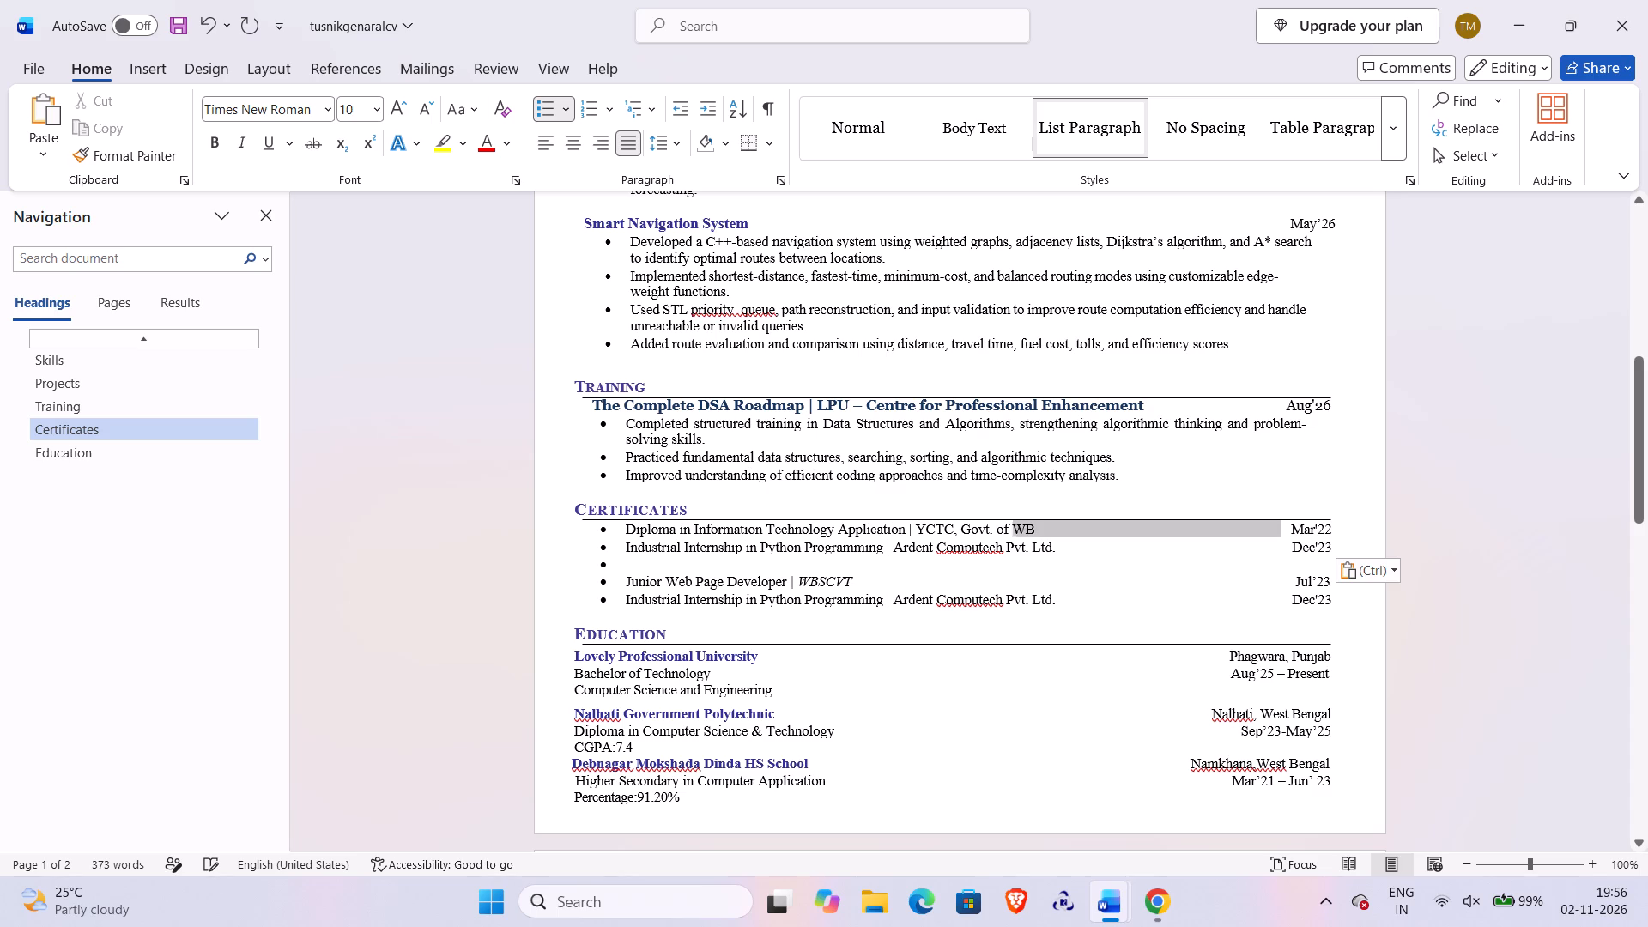
drag(1025, 528, 880, 517)
click(873, 524)
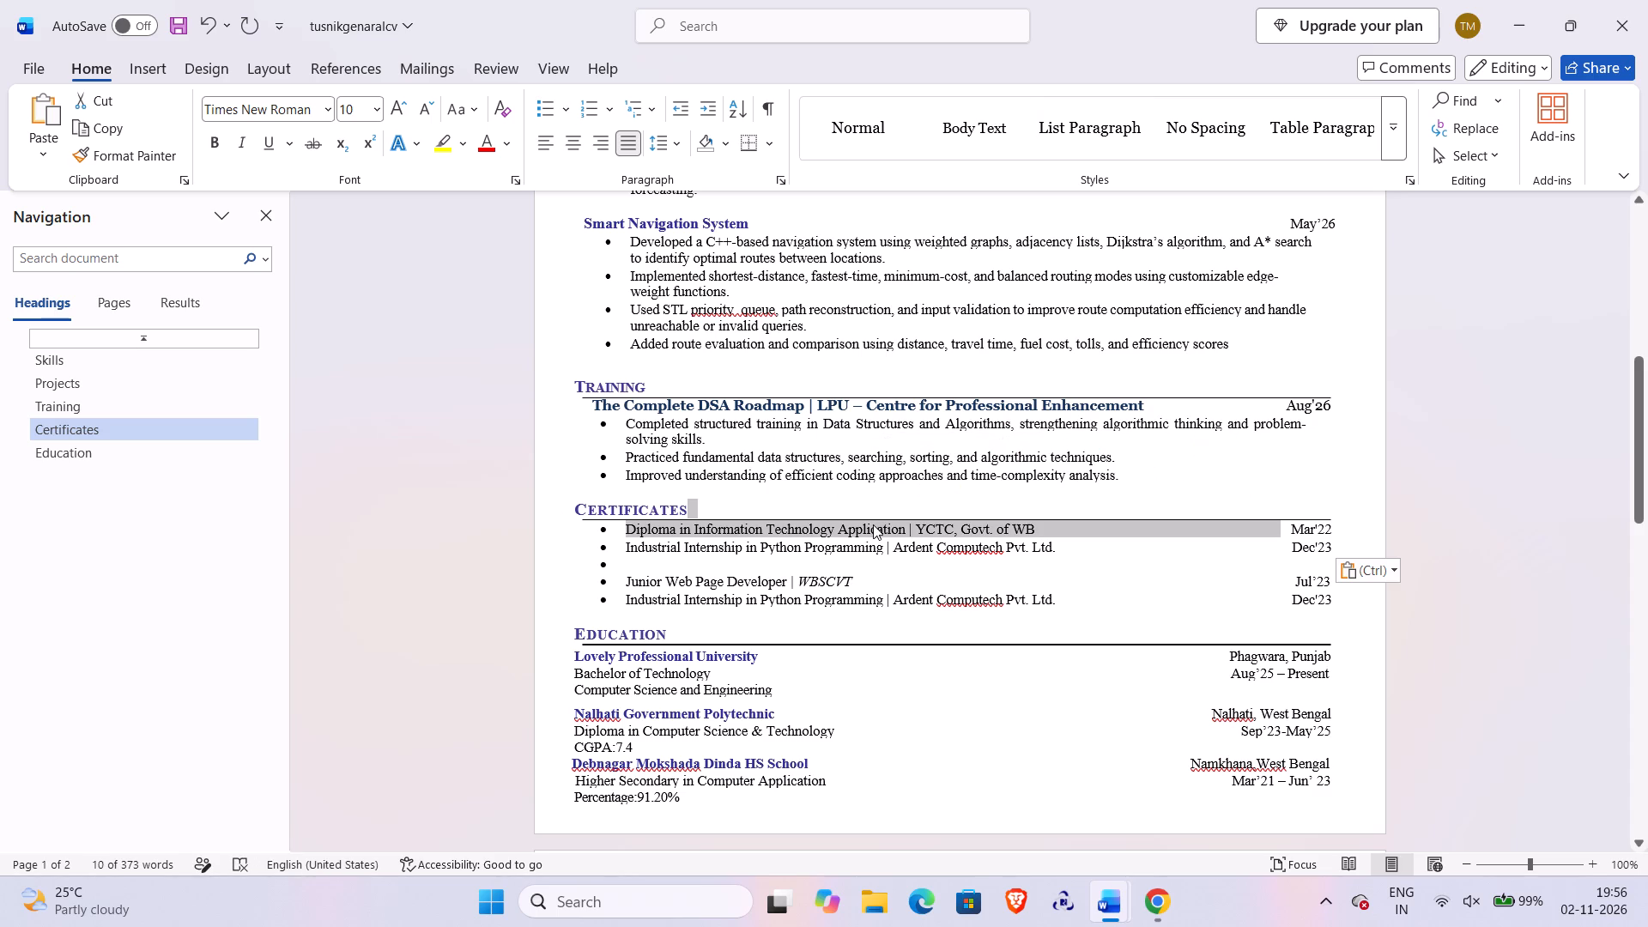
triple_click(873, 524)
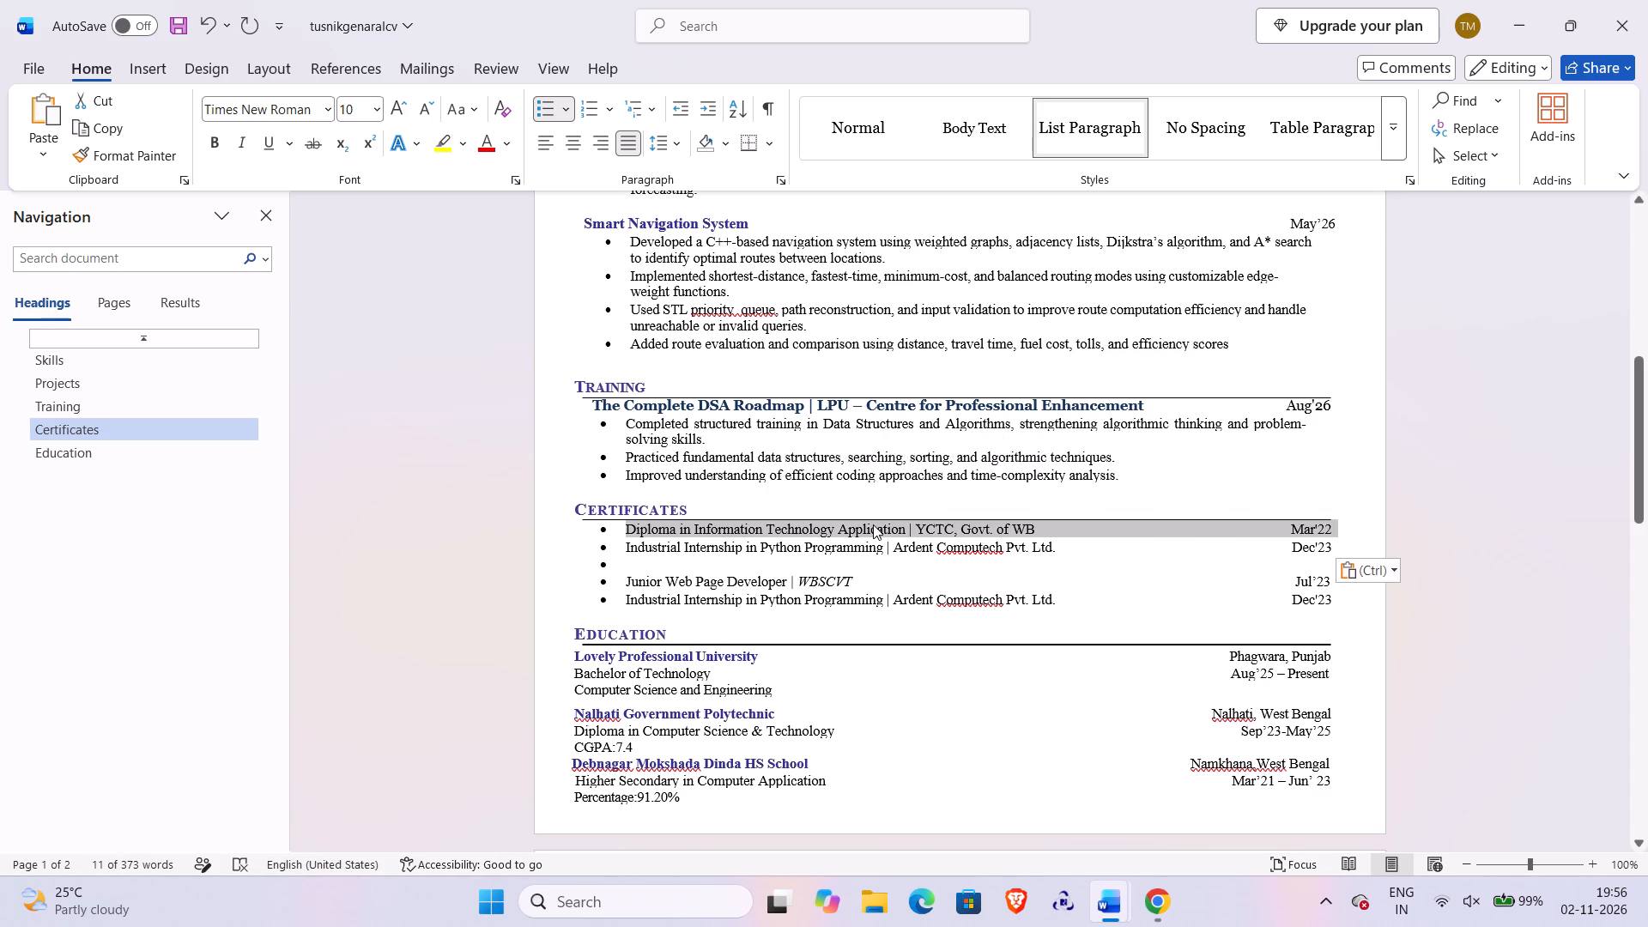
key(ctrl+c)
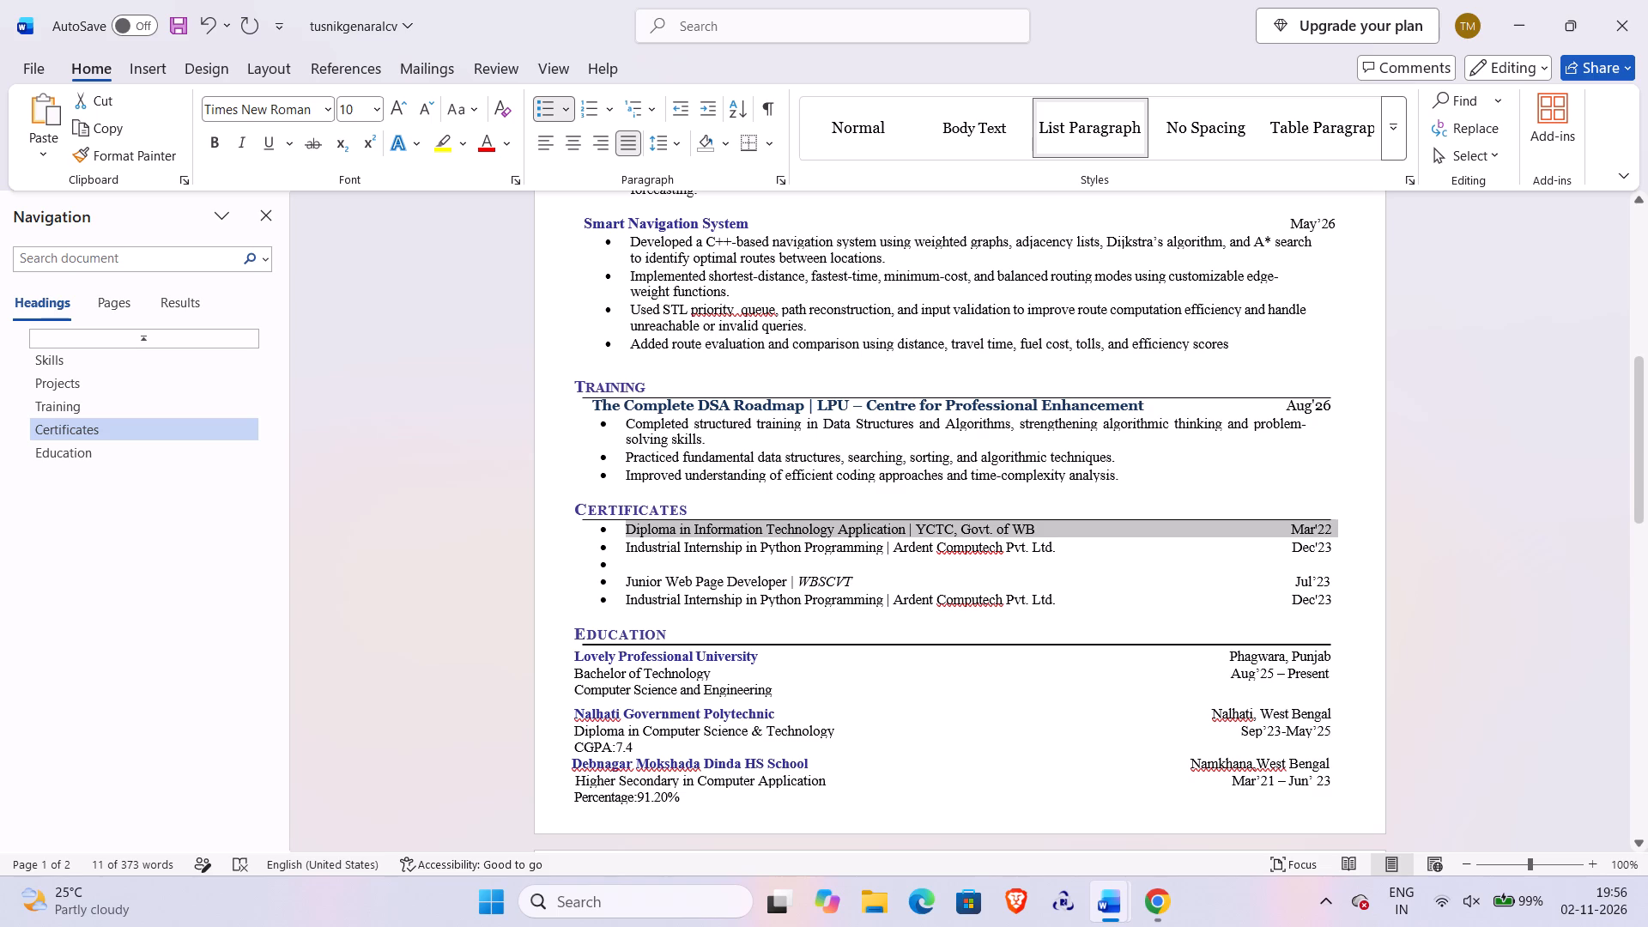
click(840, 570)
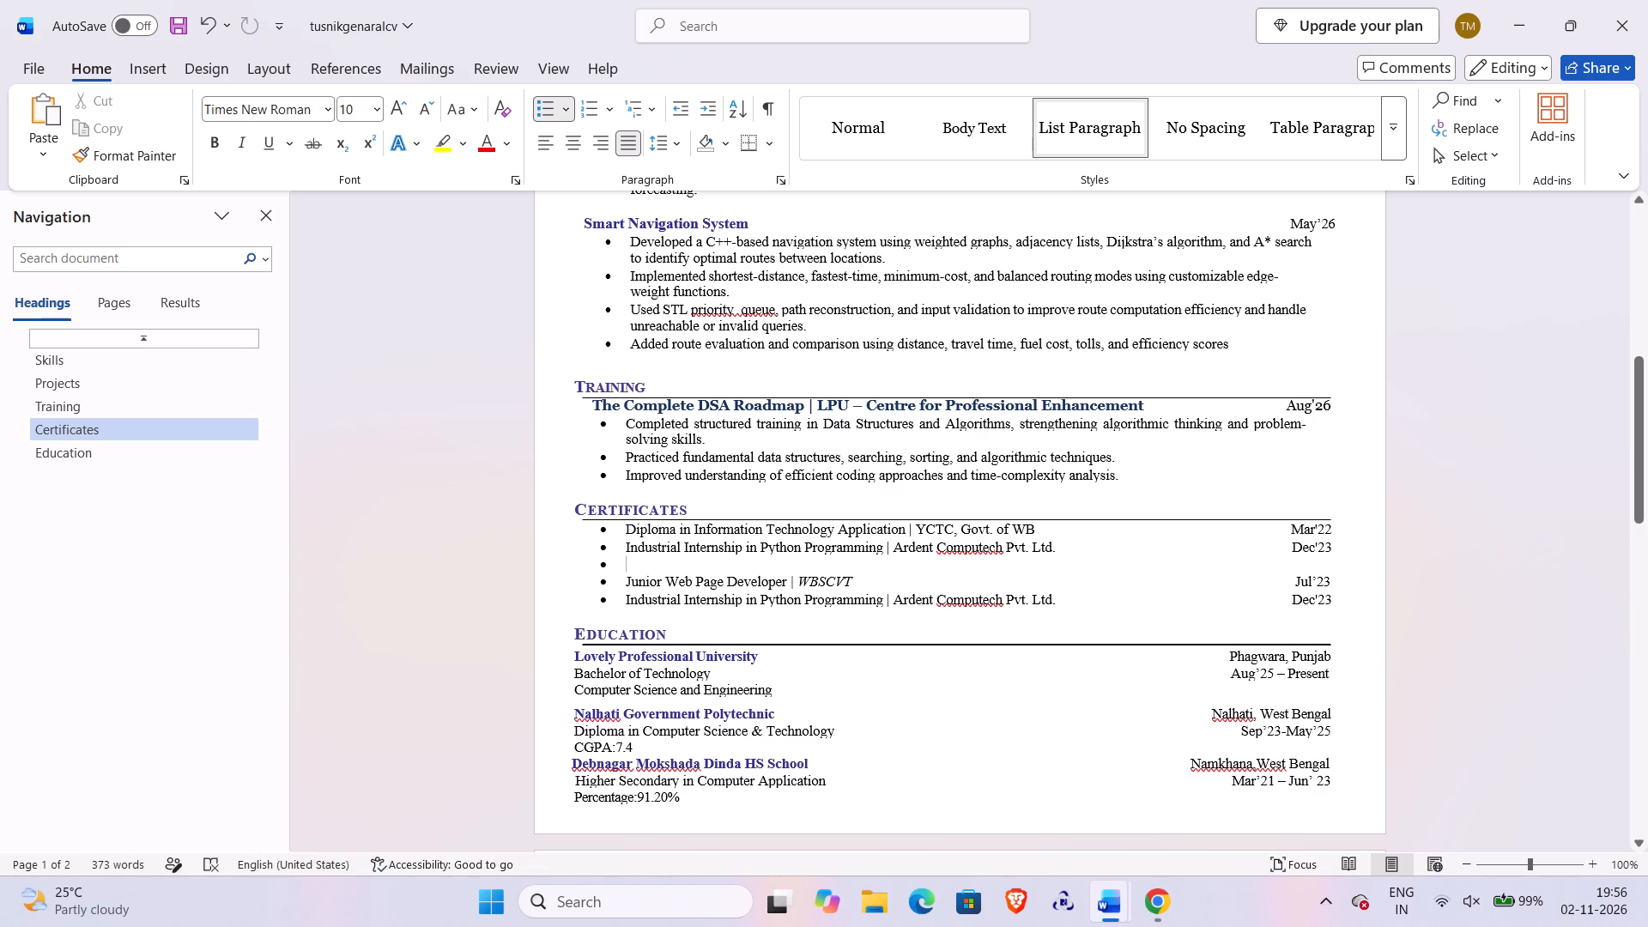
key(ctrl+v)
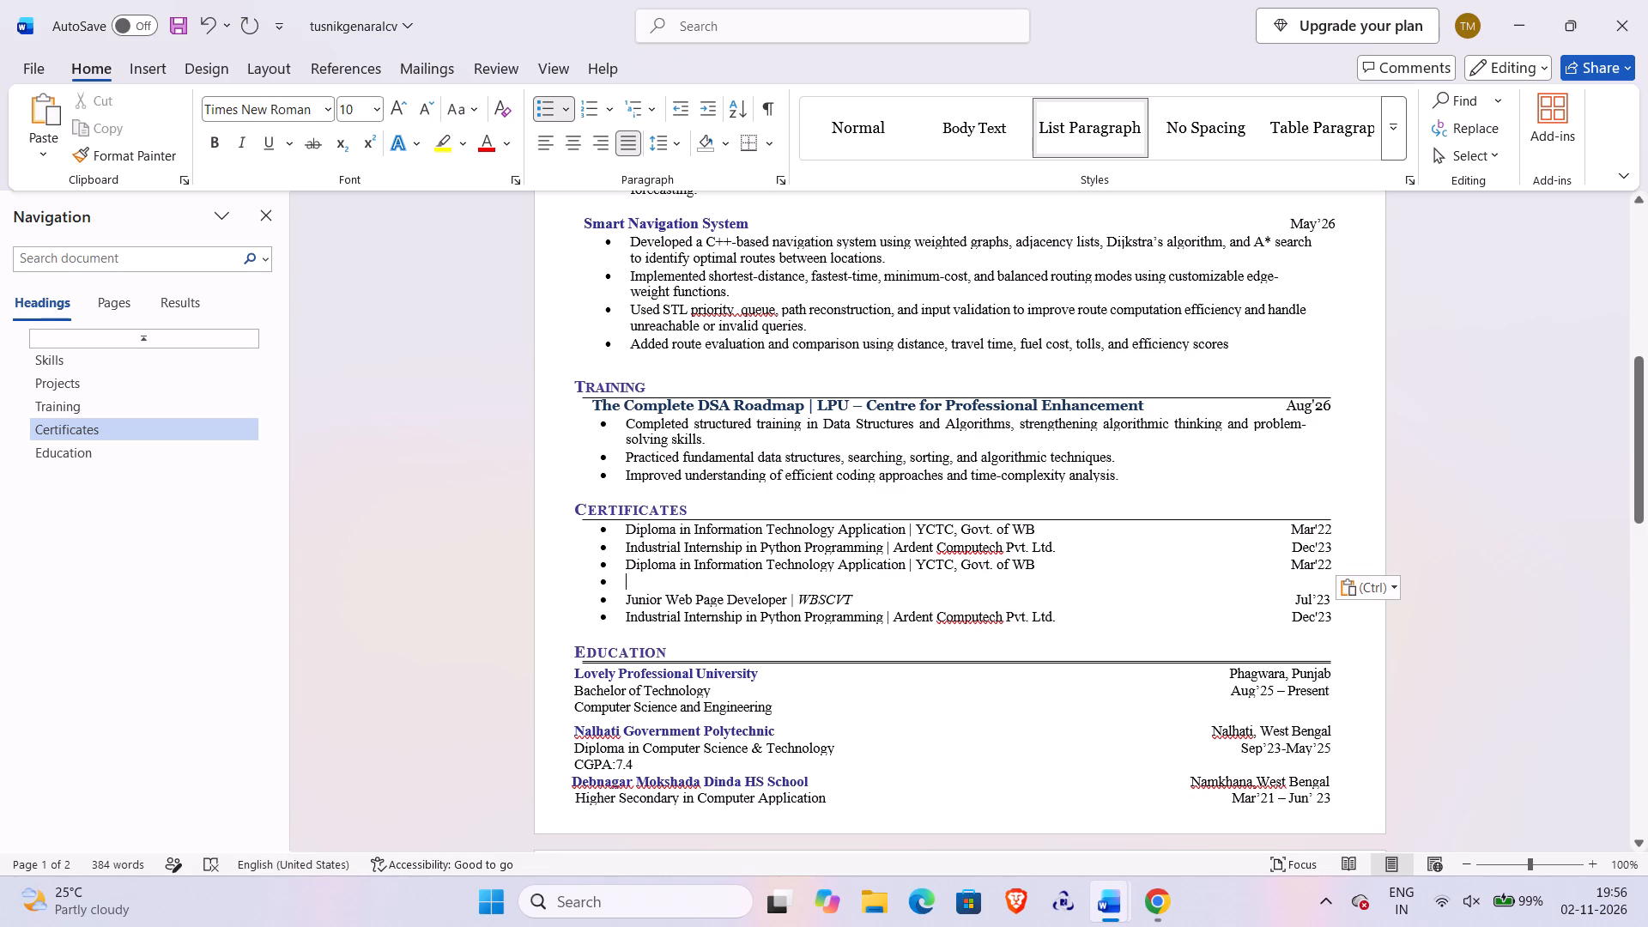
Delete the original Diploma in Information Technology Application entry, with its bullet, from the top of the Certificates list.
click(1334, 535)
key(BackSpace)
key(BackSpace)
key(BackSpace)
key(BackSpace)
key(BackSpace)
key(BackSpace)
key(BackSpace)
key(BackSpace)
key(BackSpace)
key(BackSpace)
key(BackSpace)
key(BackSpace)
key(BackSpace)
key(BackSpace)
key(BackSpace)
key(BackSpace)
key(BackSpace)
key(BackSpace)
key(BackSpace)
key(BackSpace)
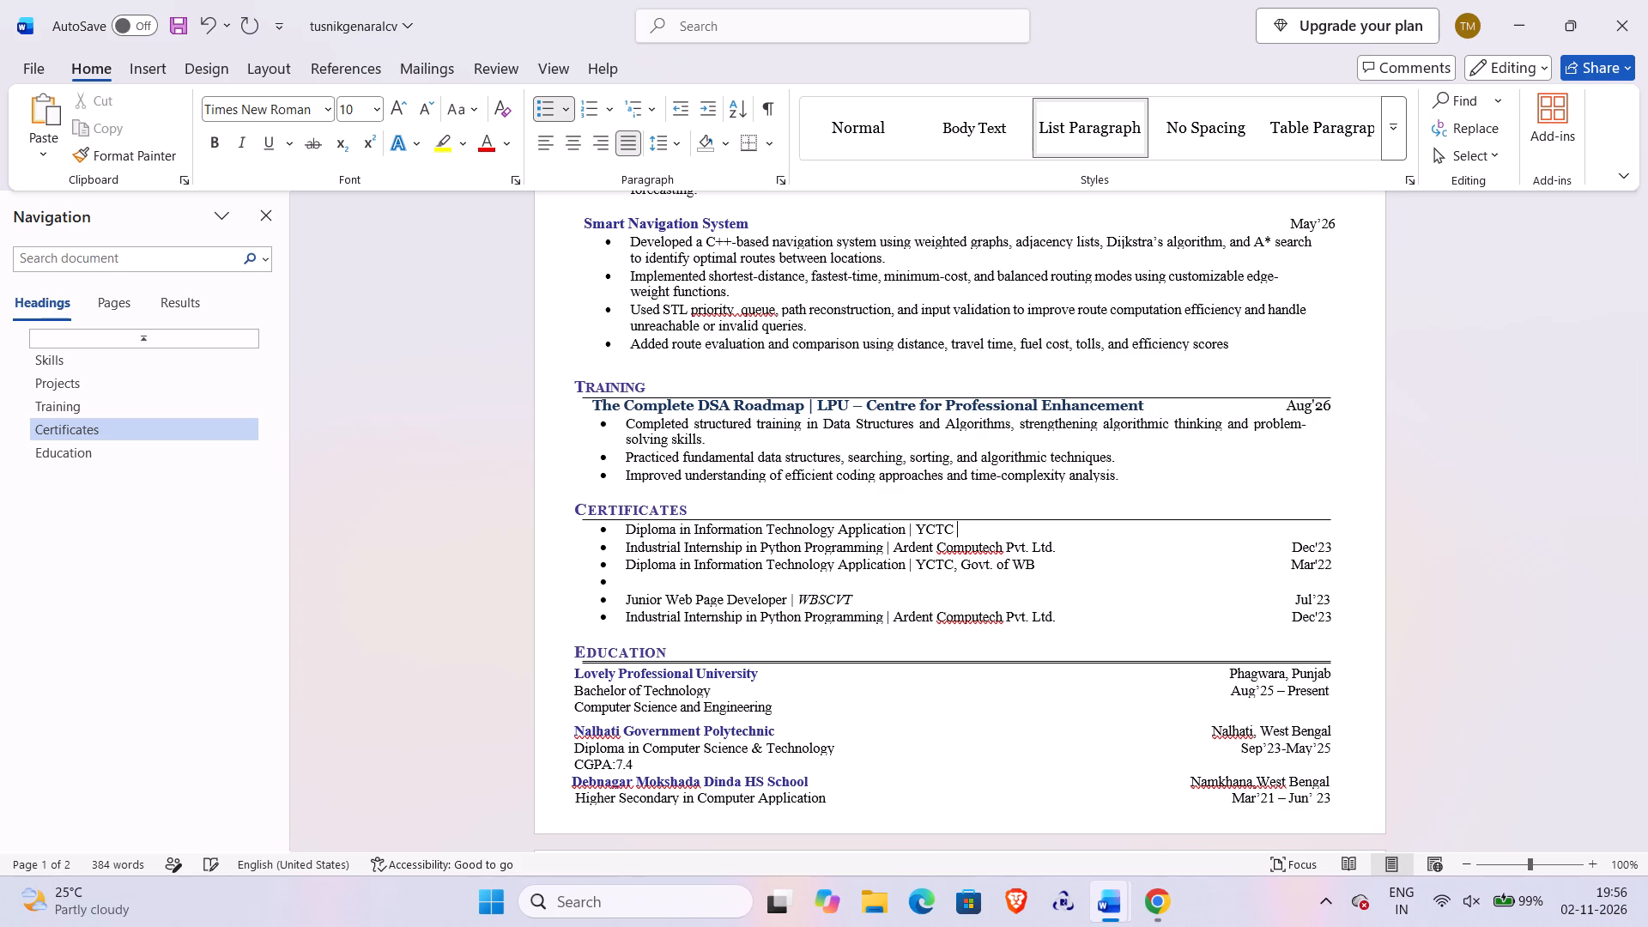
key(BackSpace)
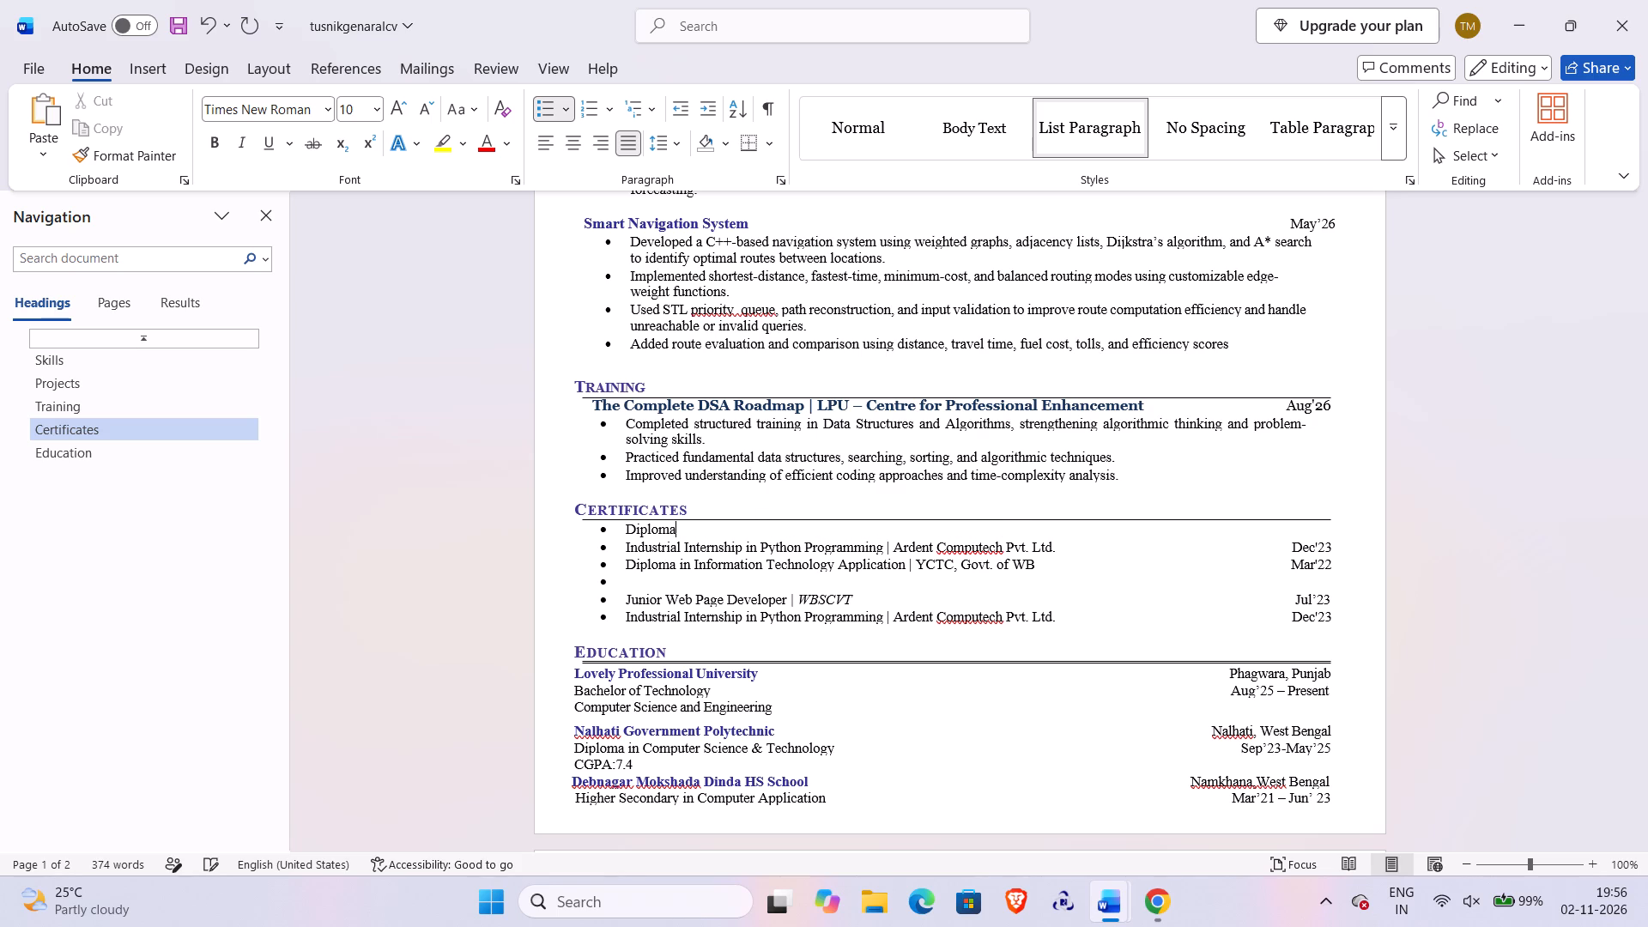
key(BackSpace)
key(BackSpace)
key(BackSpace)
key(BackSpace)
key(BackSpace)
key(BackSpace)
key(BackSpace)
key(BackSpace)
key(BackSpace)
key(BackSpace)
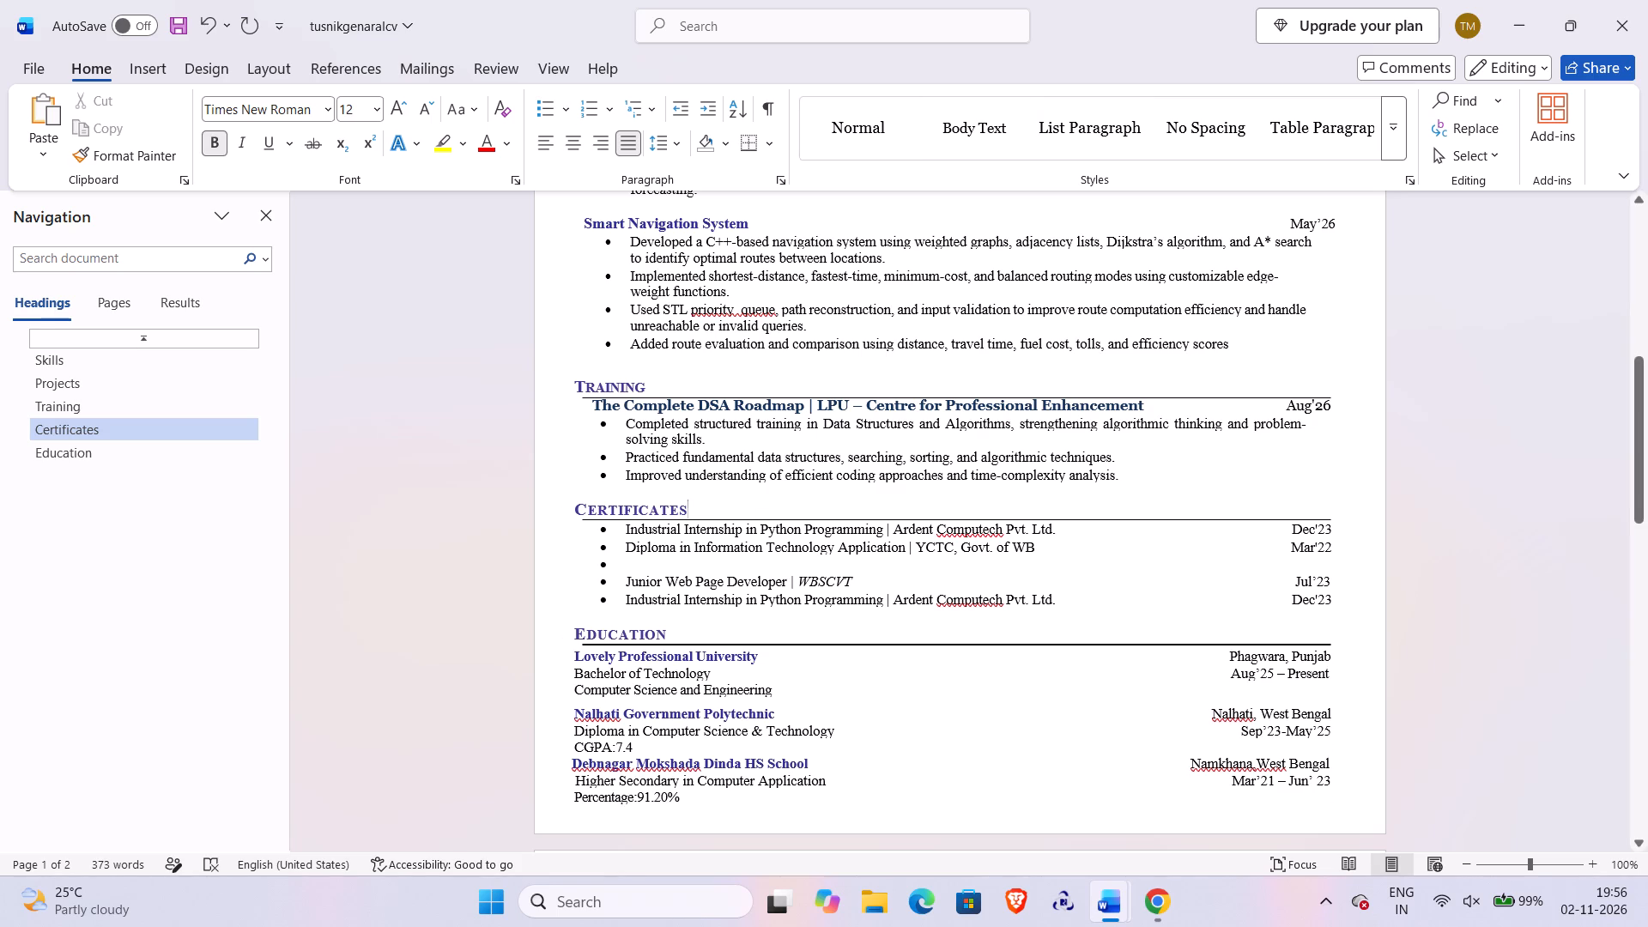
Delete the duplicate Industrial Internship in Python Programming entry, with its bullet, at the end of the Certificates list.
click(1342, 600)
key(BackSpace)
key(BackSpace)
key(BackSpace)
key(BackSpace)
key(BackSpace)
key(BackSpace)
key(BackSpace)
key(BackSpace)
key(BackSpace)
key(BackSpace)
key(BackSpace)
key(BackSpace)
key(BackSpace)
key(BackSpace)
key(BackSpace)
key(BackSpace)
key(BackSpace)
key(BackSpace)
key(BackSpace)
key(BackSpace)
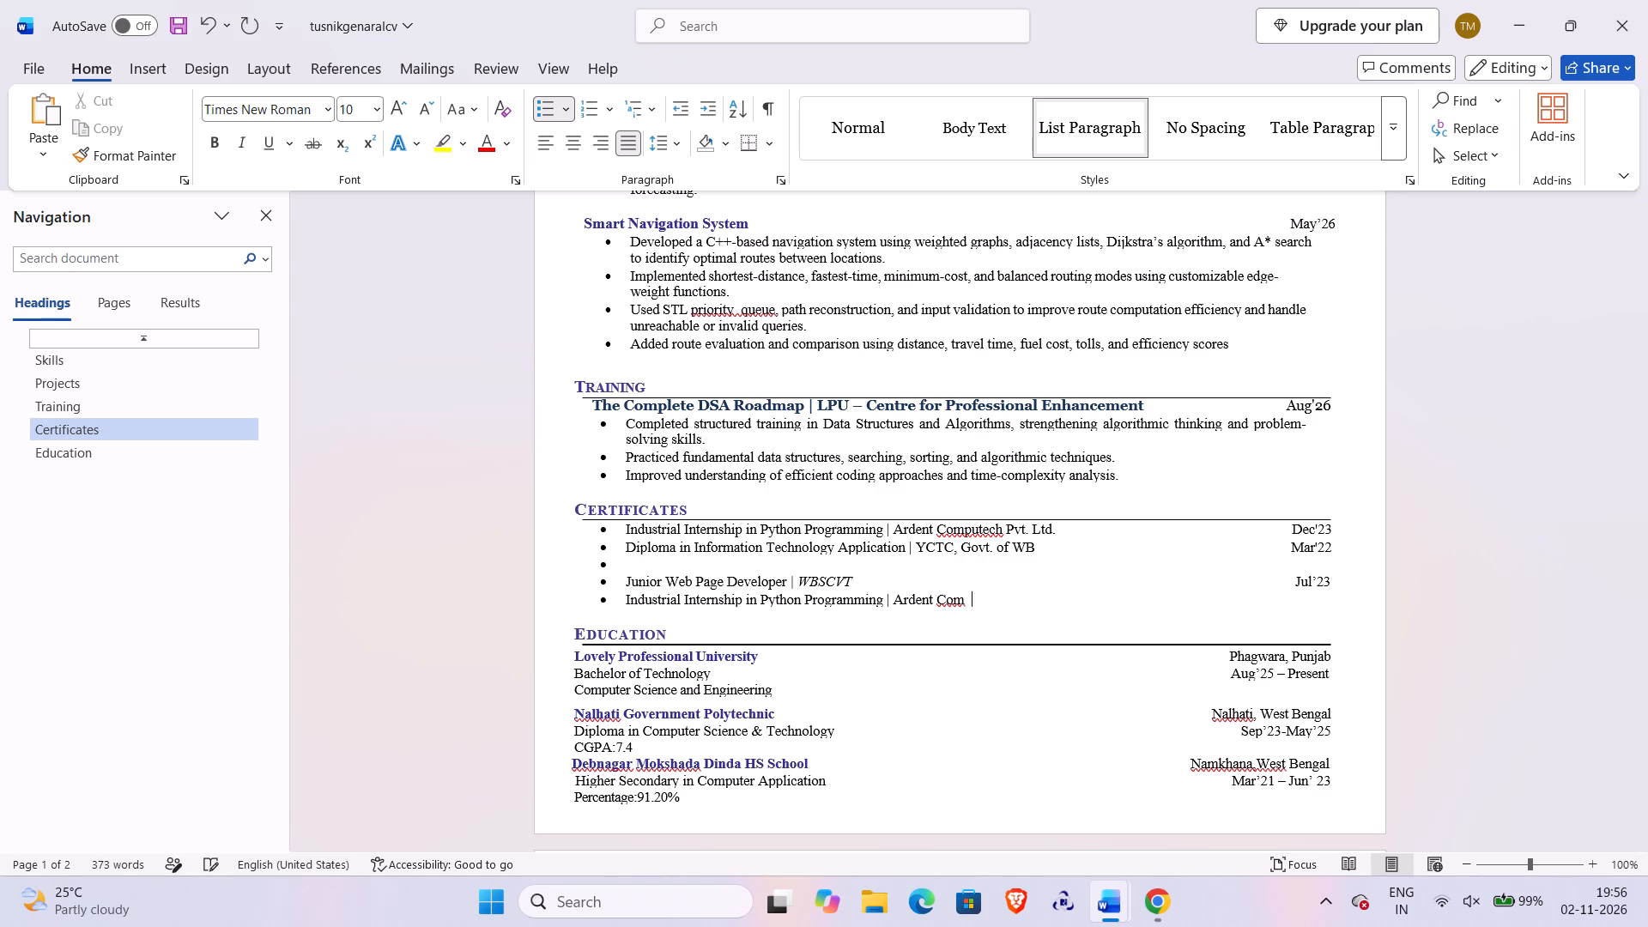
key(BackSpace)
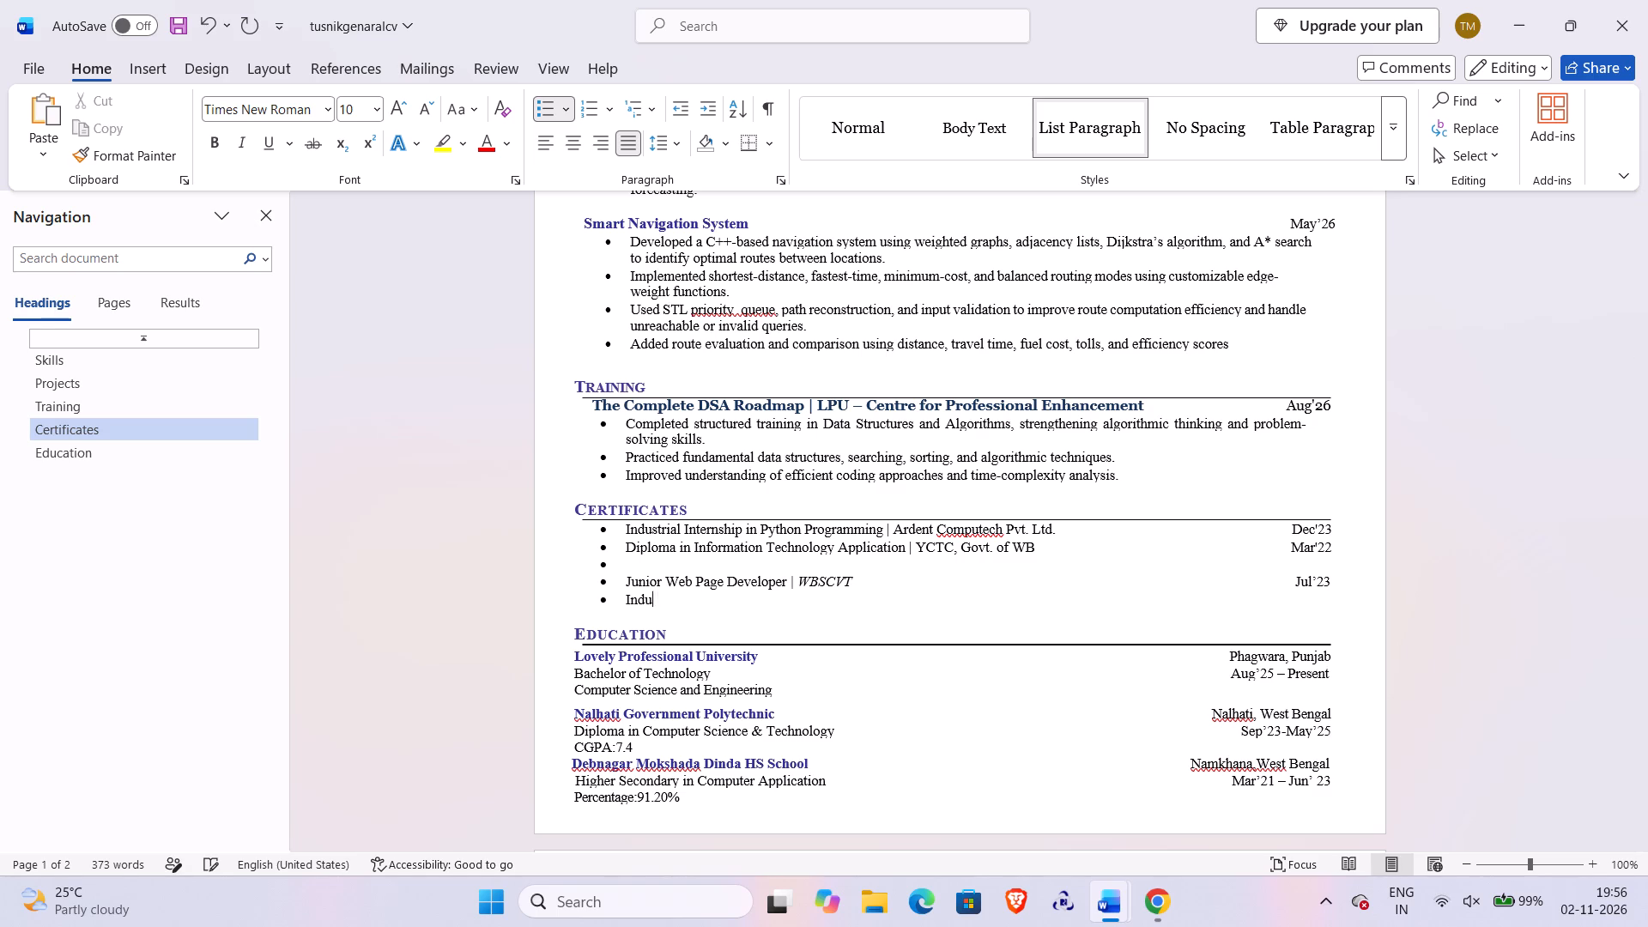
key(BackSpace)
key(BackSpace)
key(BackSpace)
key(BackSpace)
key(BackSpace)
key(BackSpace)
key(BackSpace)
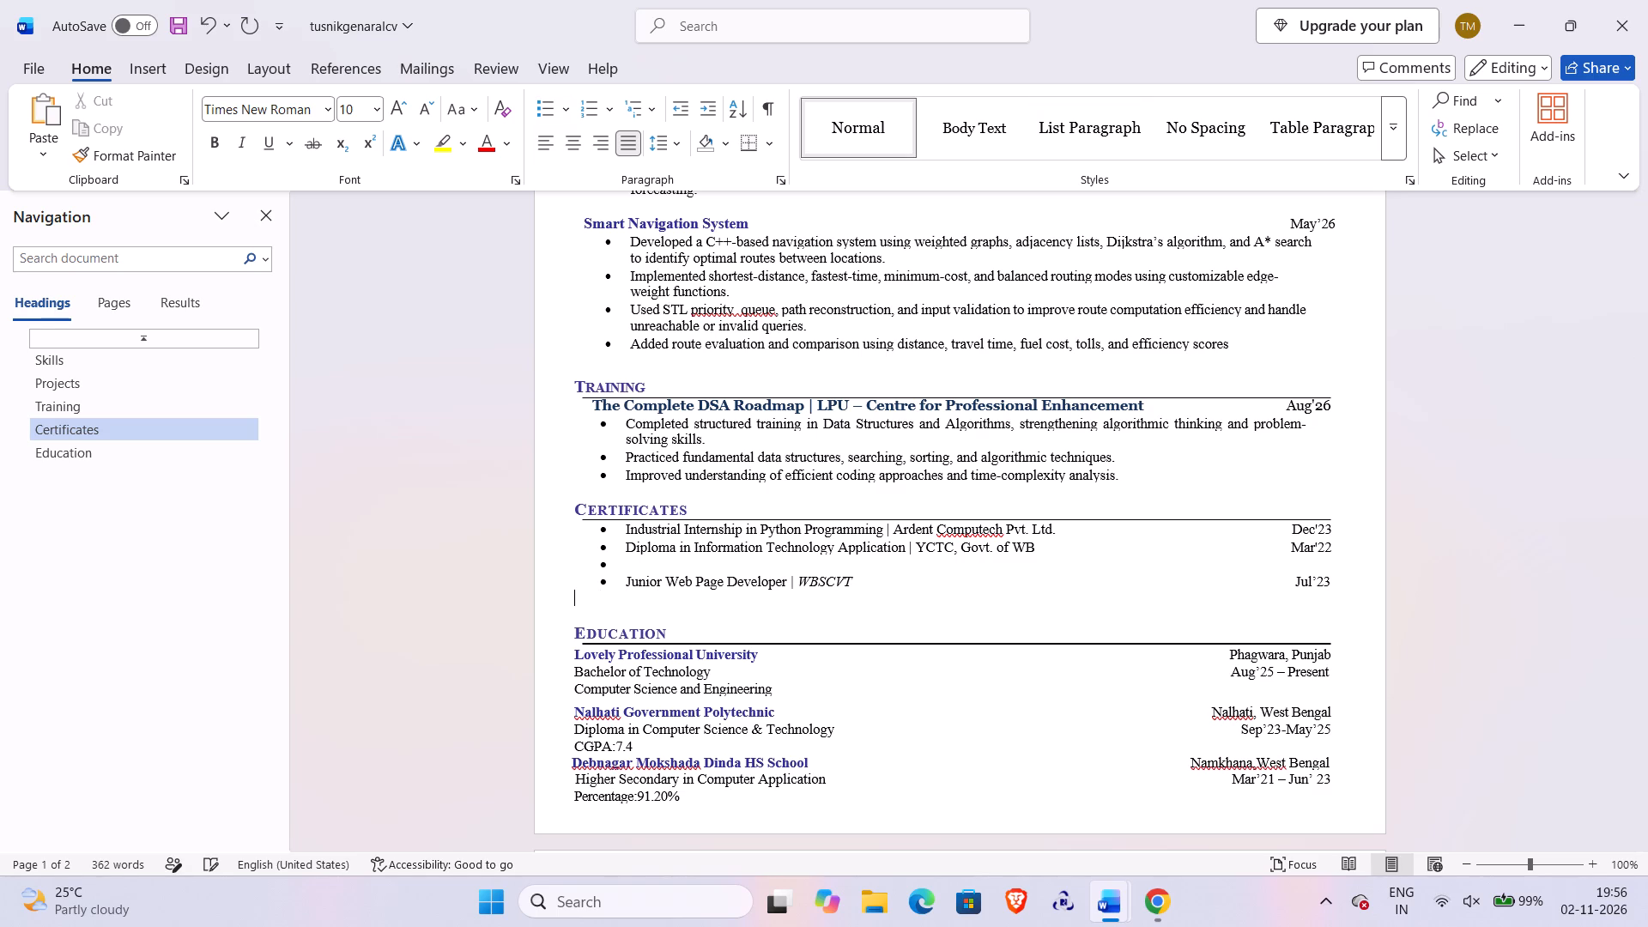
key(BackSpace)
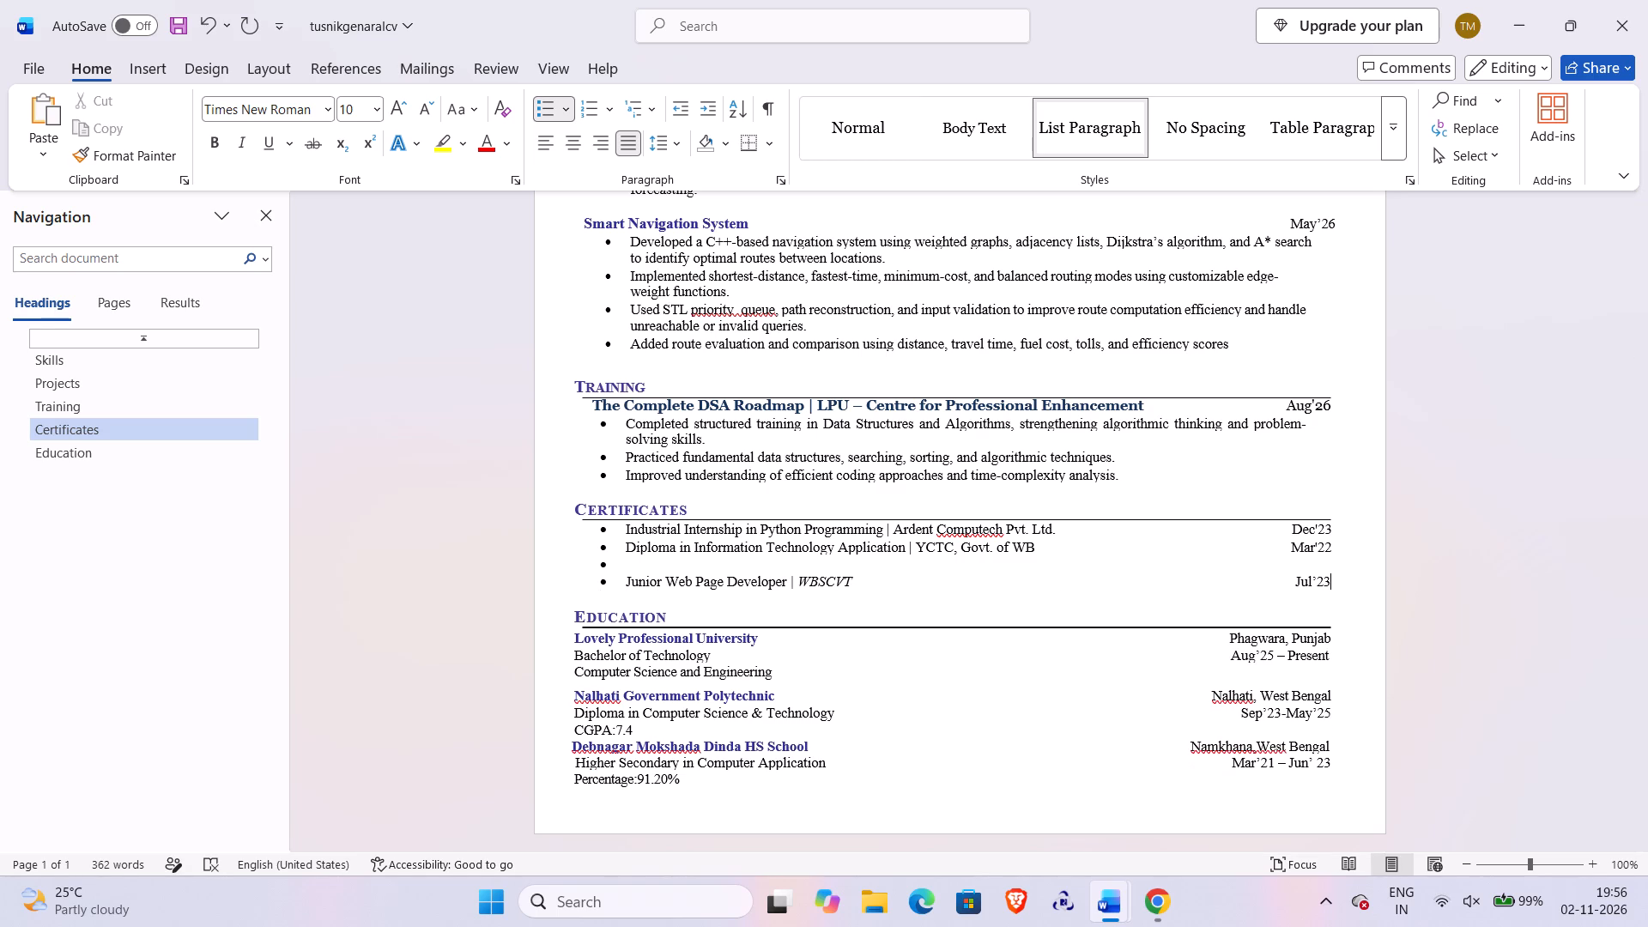
Remove the empty bullet between the Diploma and Junior Web Page Developer entries under Certificates.
key(Up)
key(BackSpace)
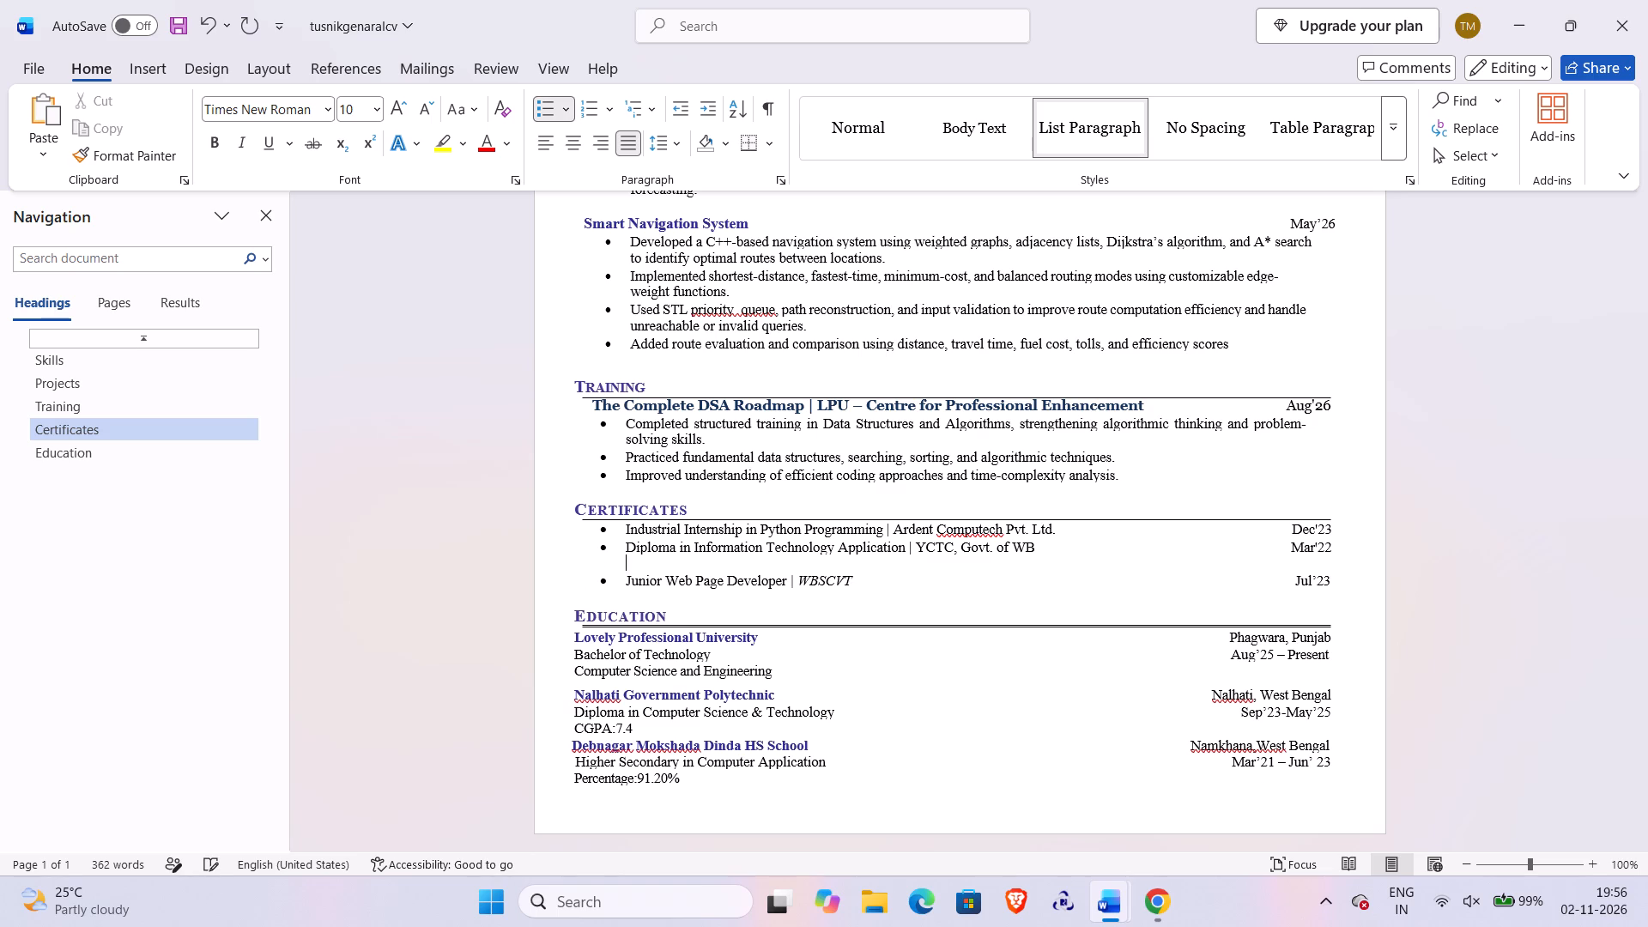
key(BackSpace)
key(BackSpace)
key(BackSpace)
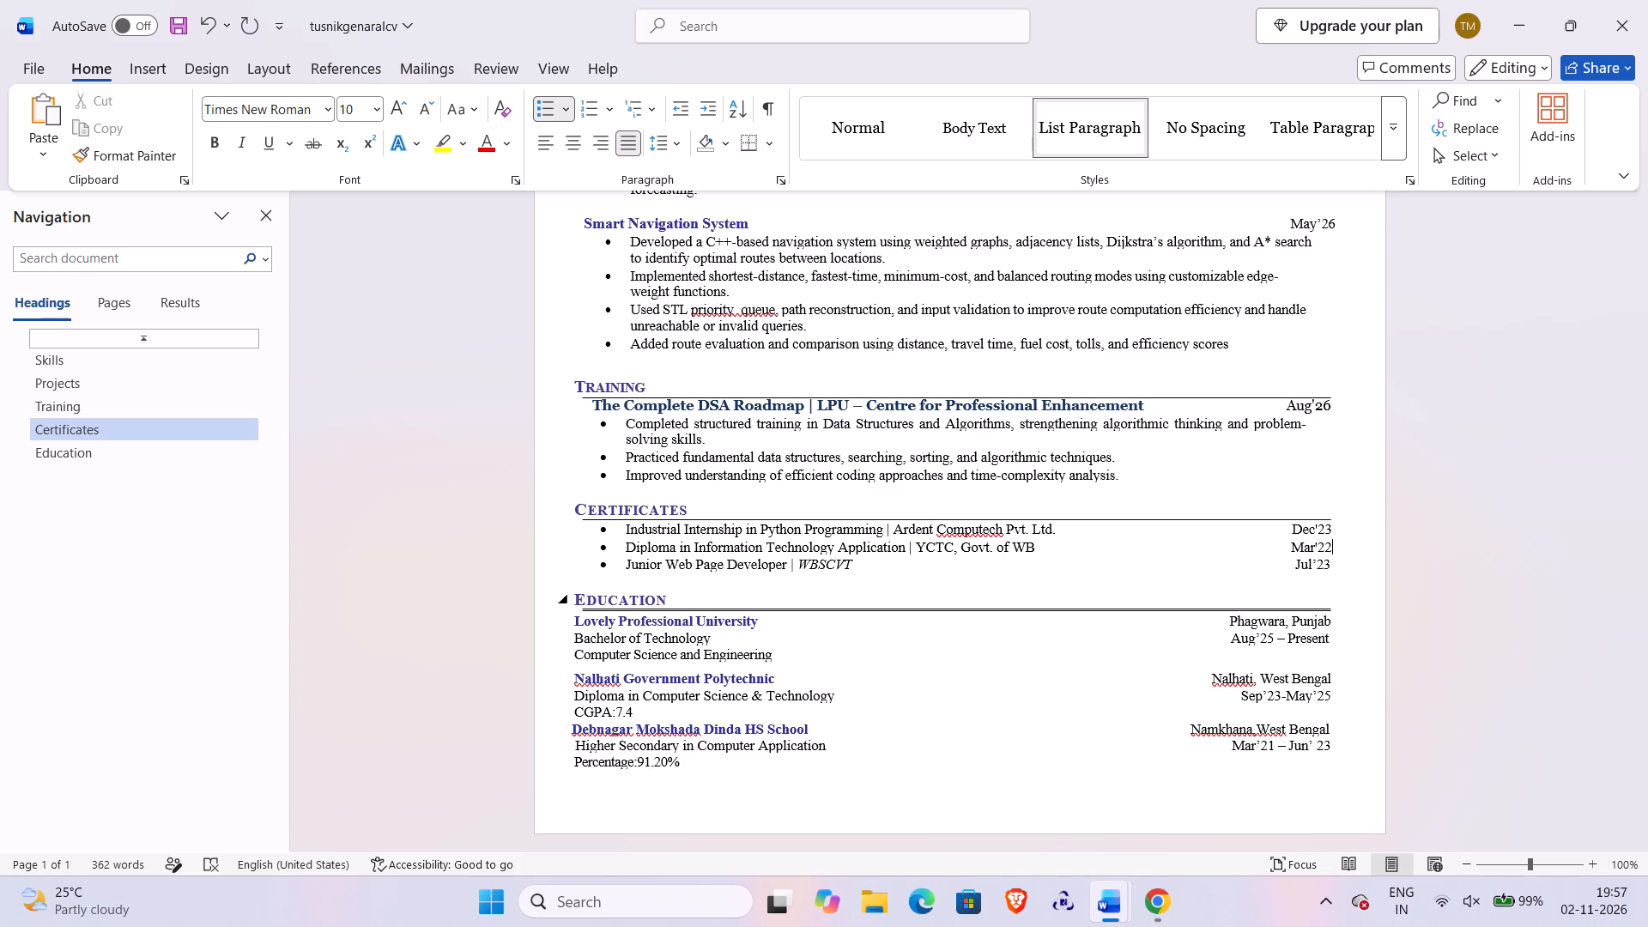
Duplicate the Diploma in Information Technology Application entry, with its date, into a new bullet after the Junior Web Page Developer entry.
key(Down)
key(Up)
key(Down)
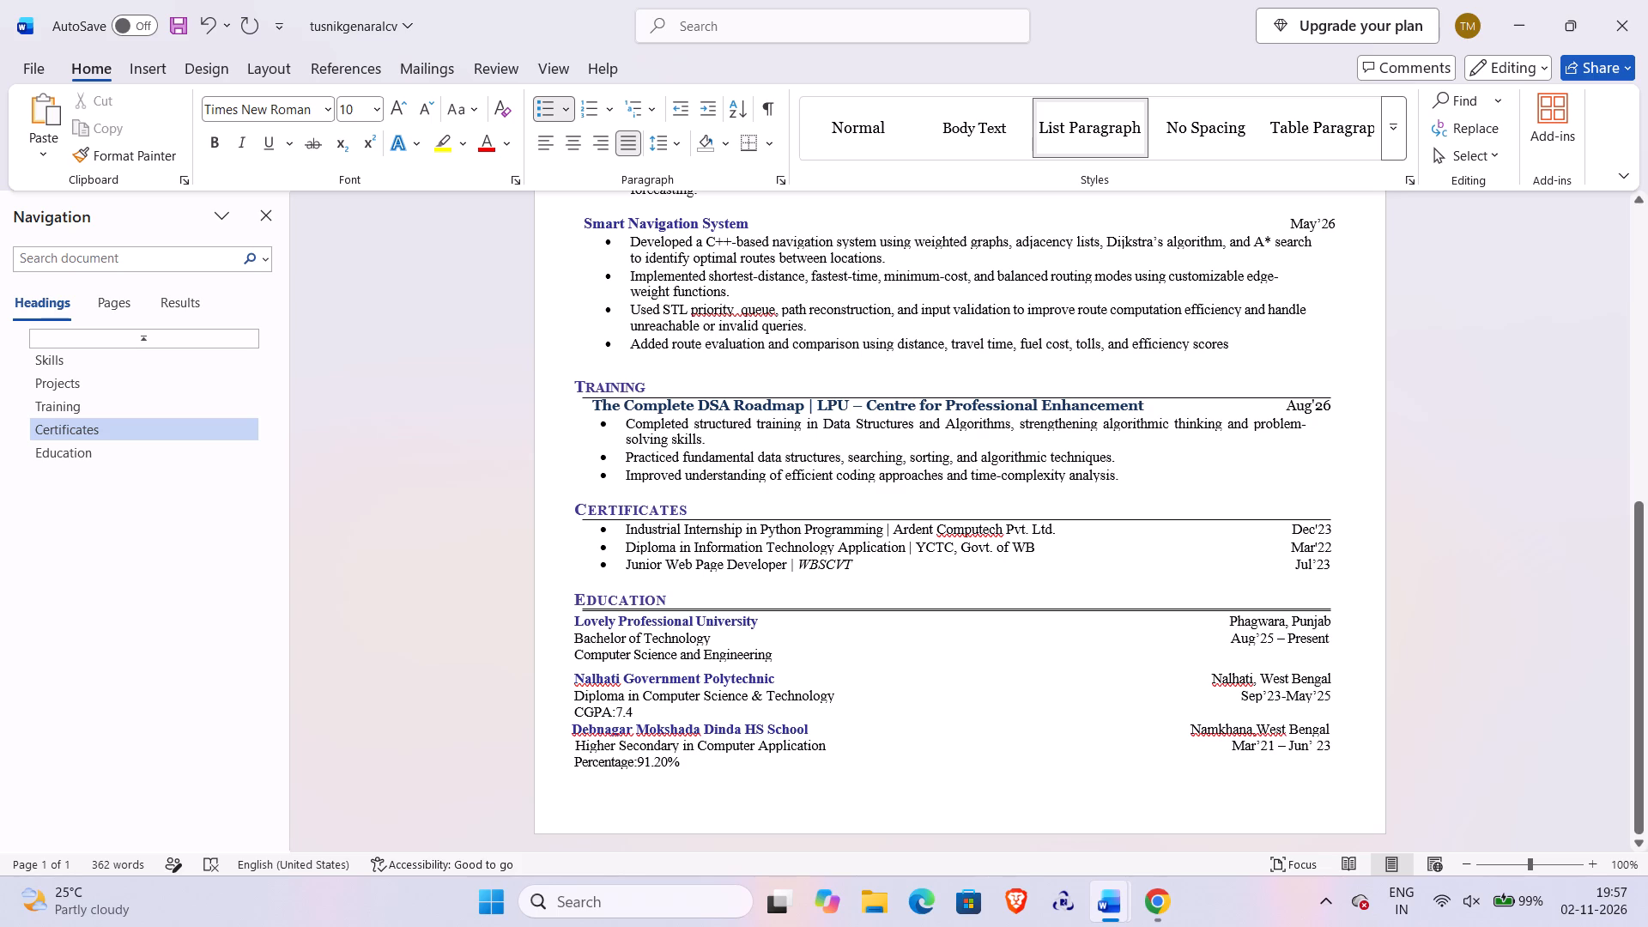
key(Return)
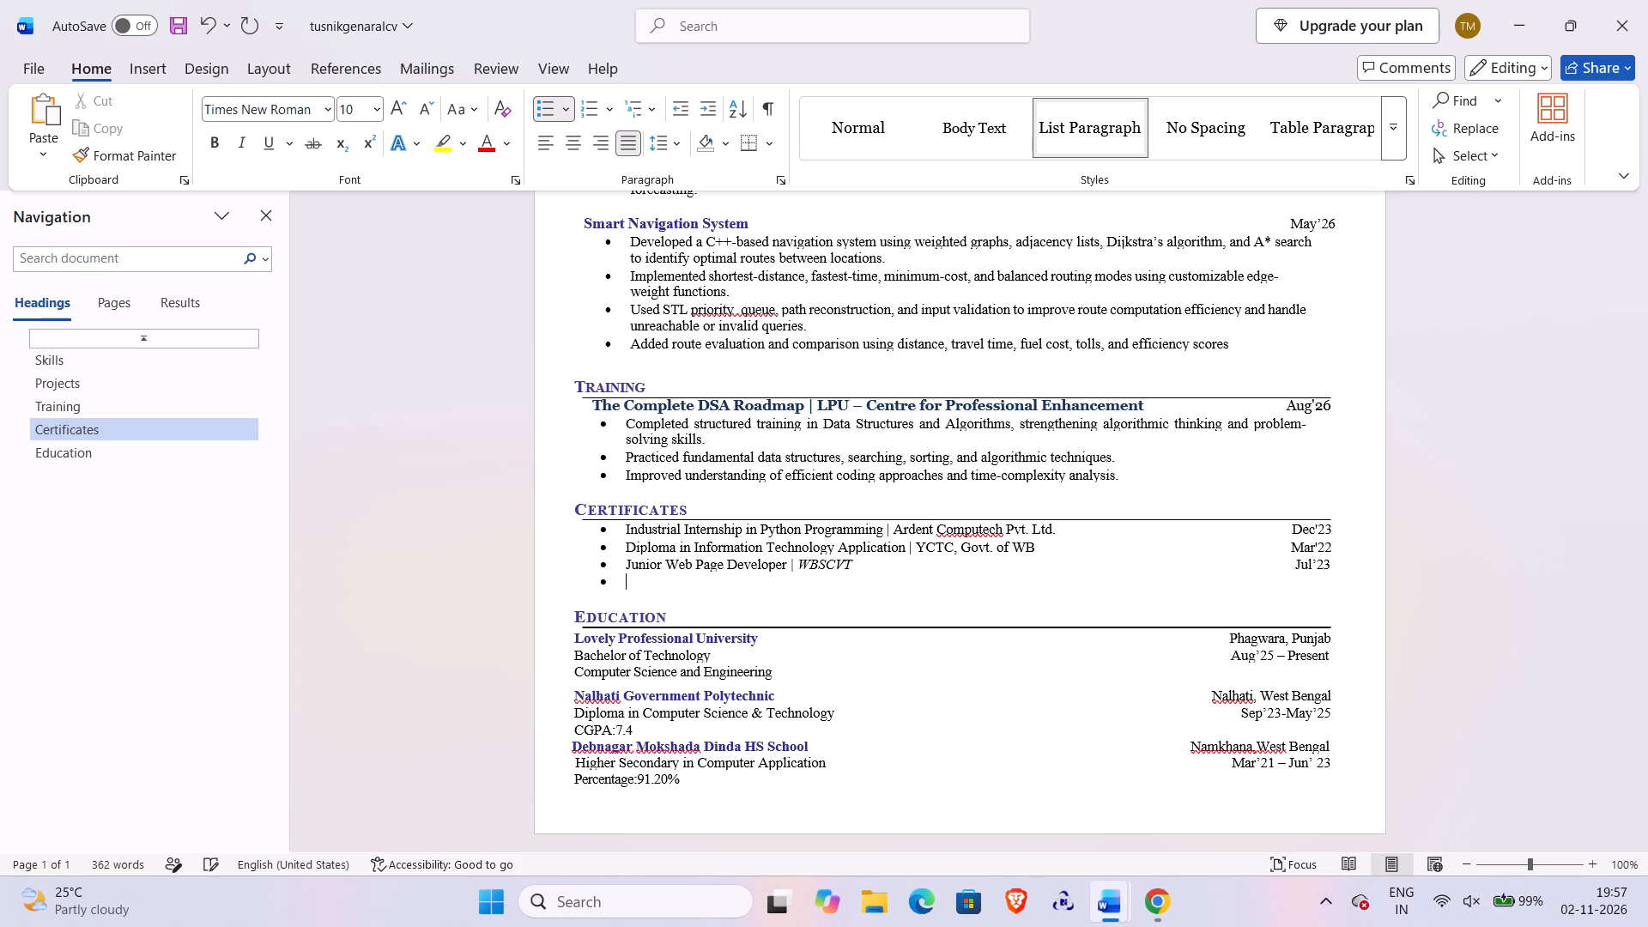
drag(1334, 547, 632, 554)
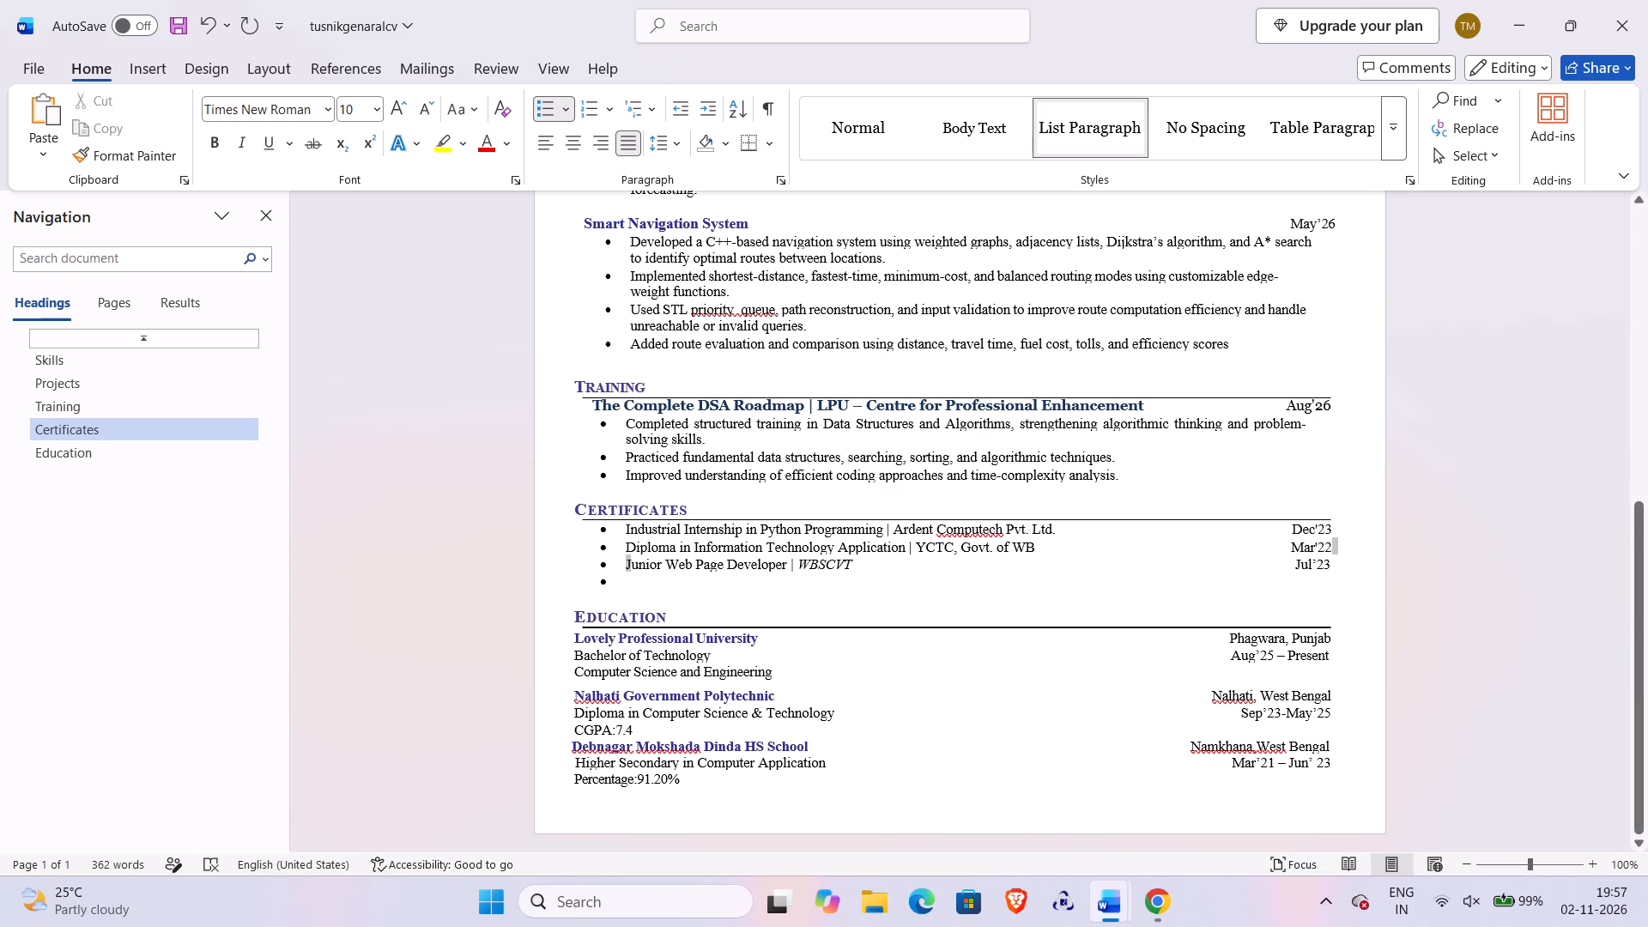
drag(632, 554, 625, 549)
key(ctrl+c)
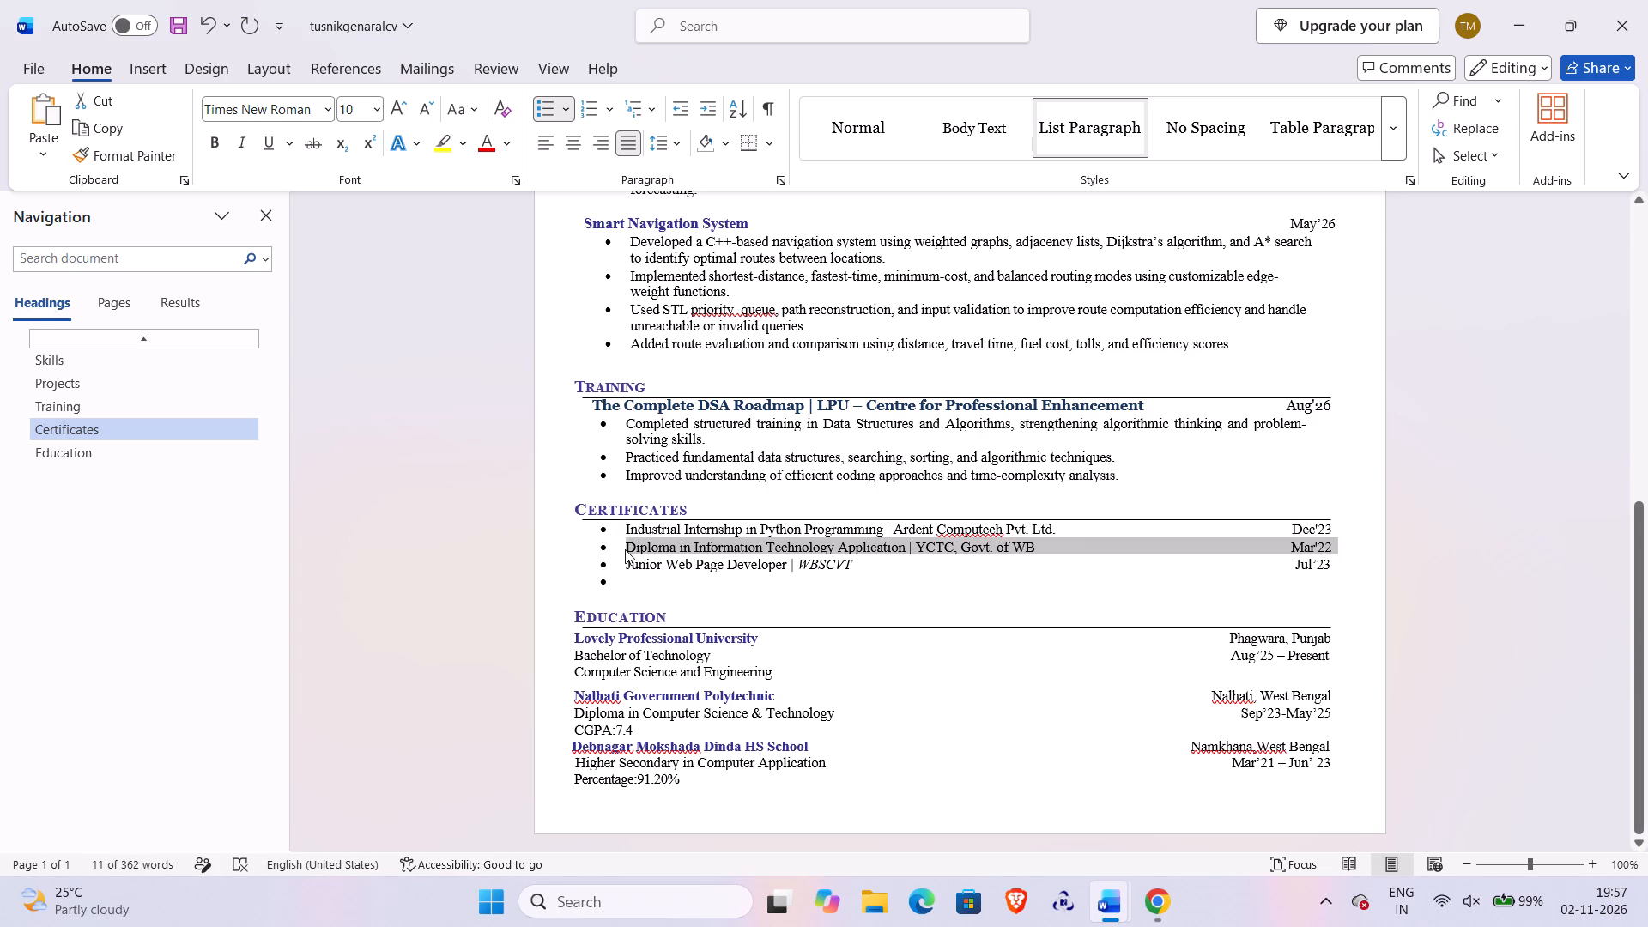
click(623, 580)
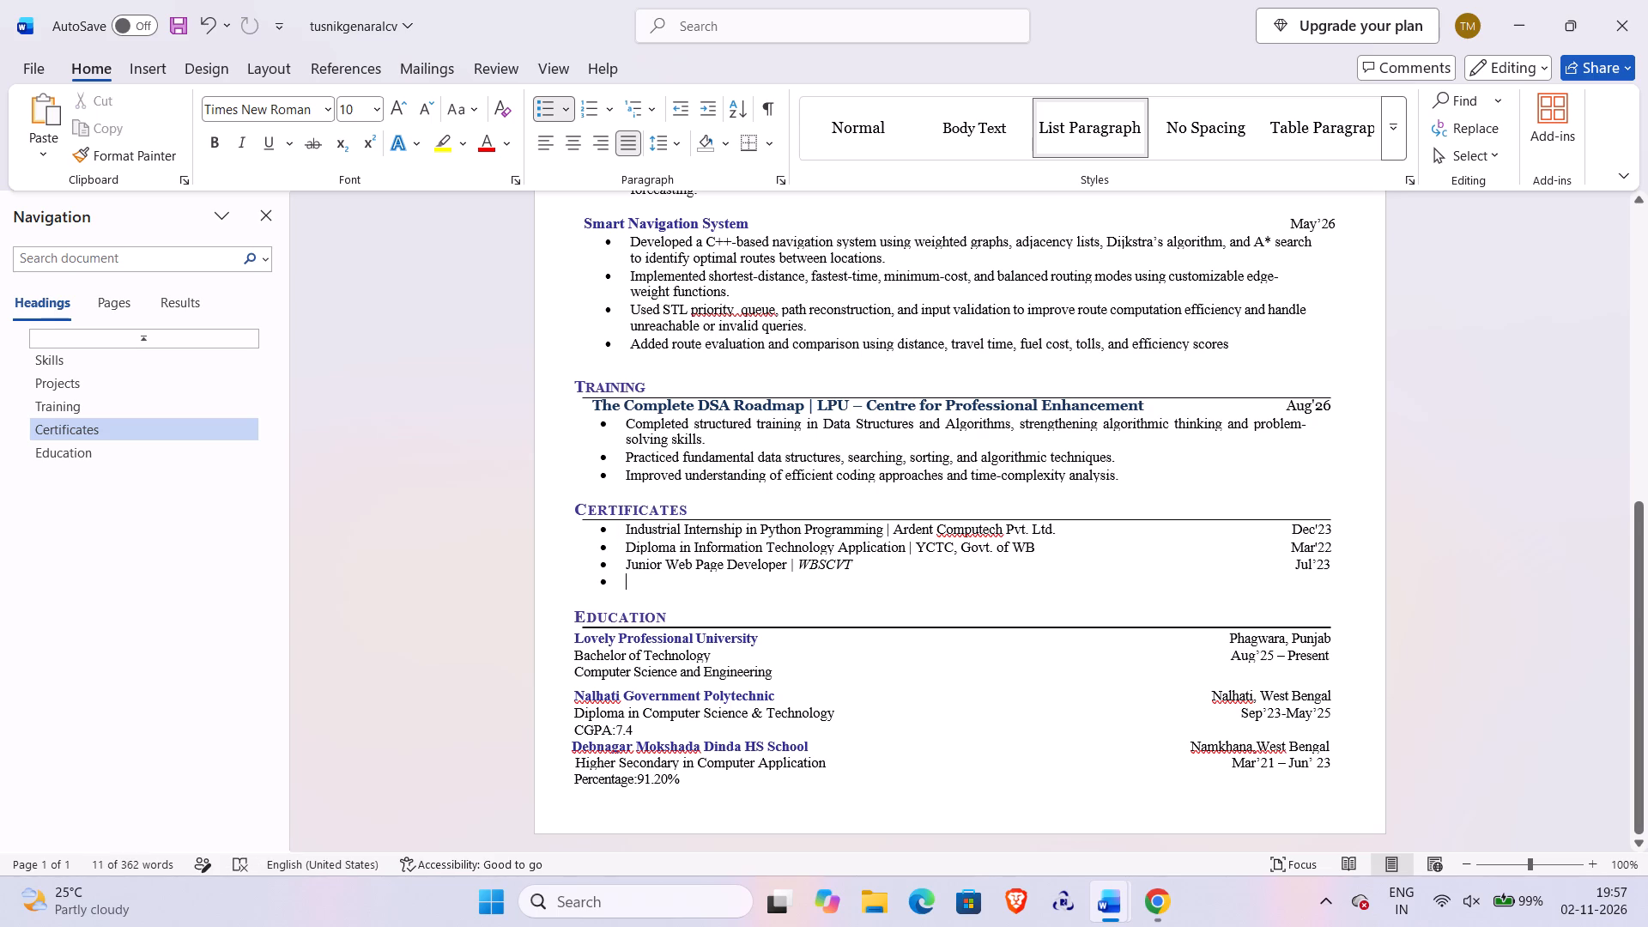
key(ctrl+v)
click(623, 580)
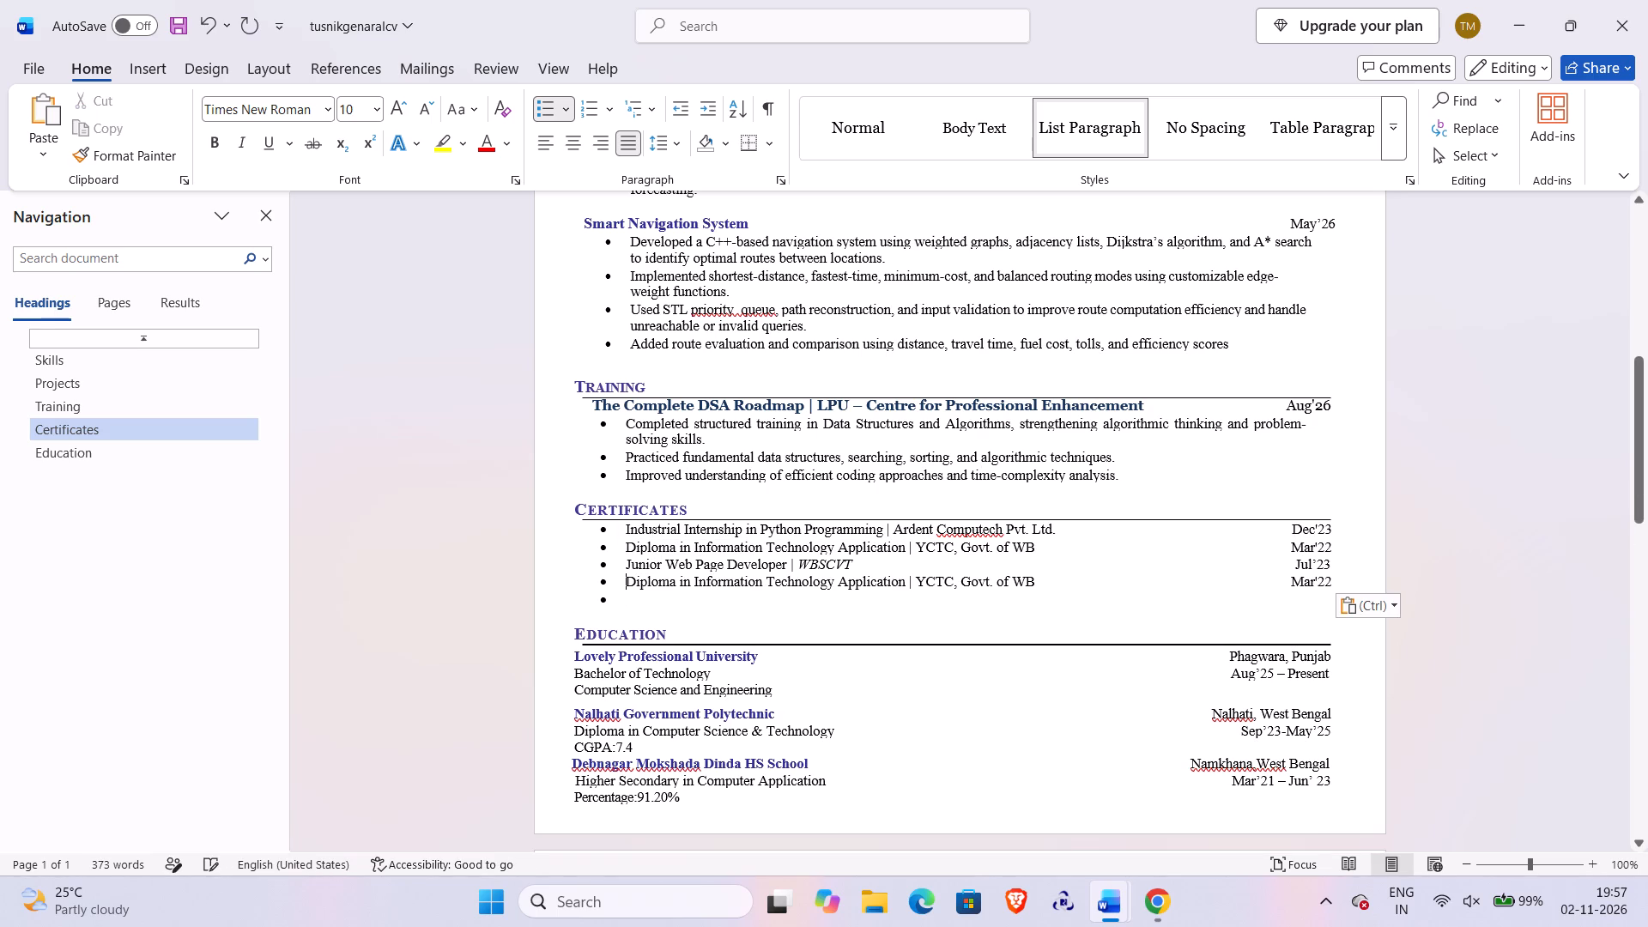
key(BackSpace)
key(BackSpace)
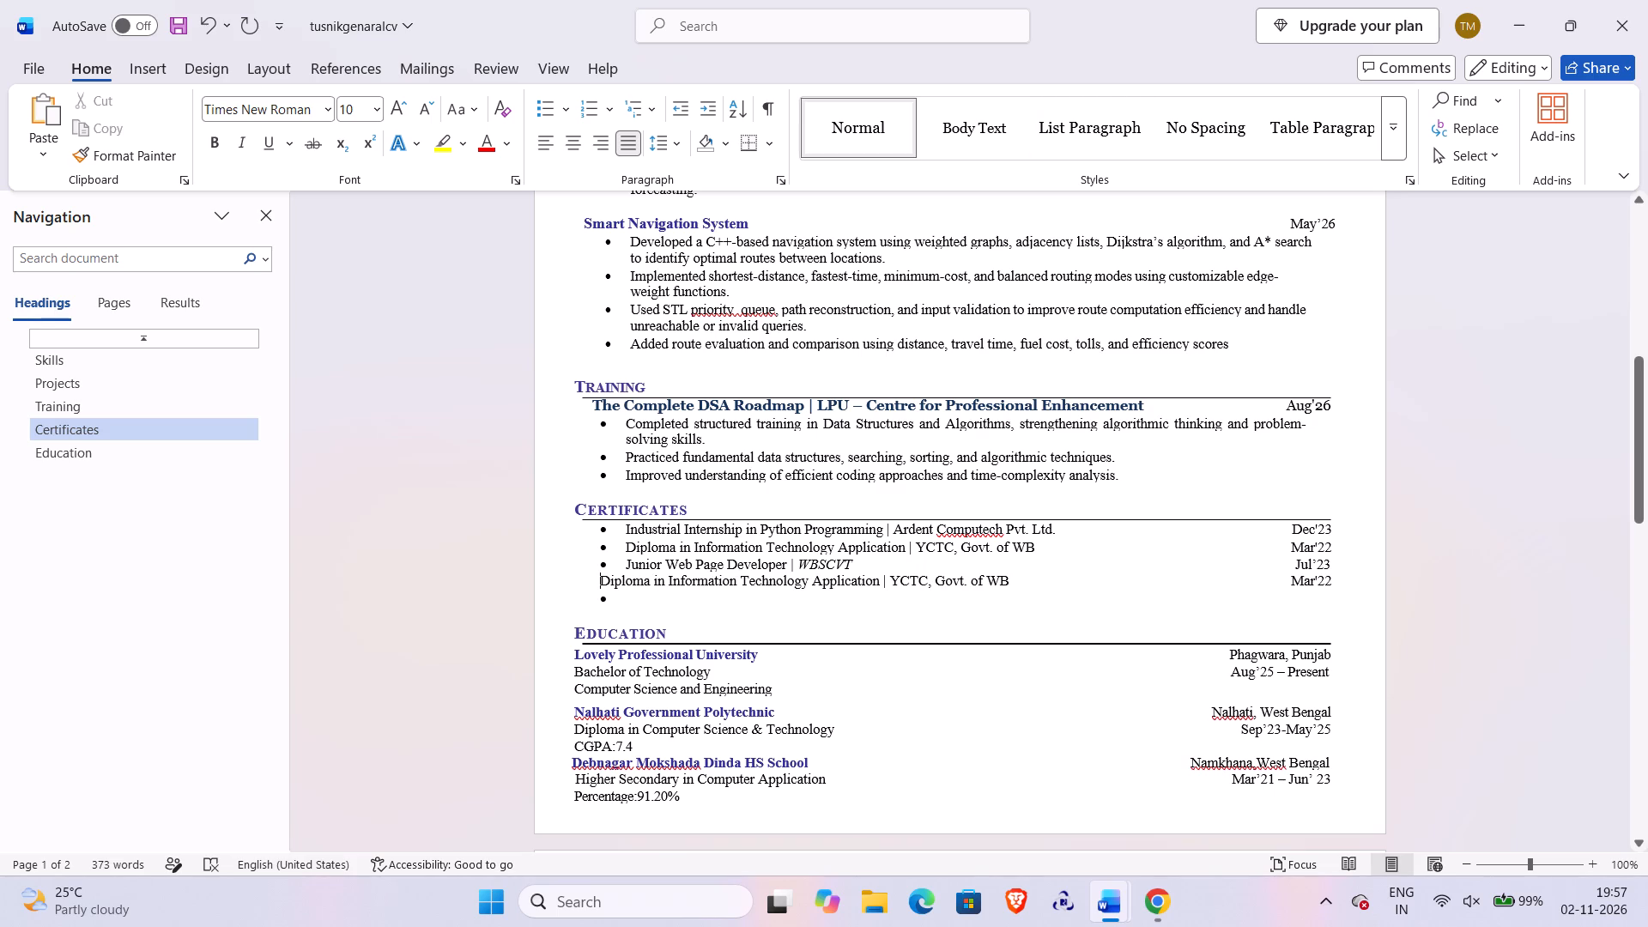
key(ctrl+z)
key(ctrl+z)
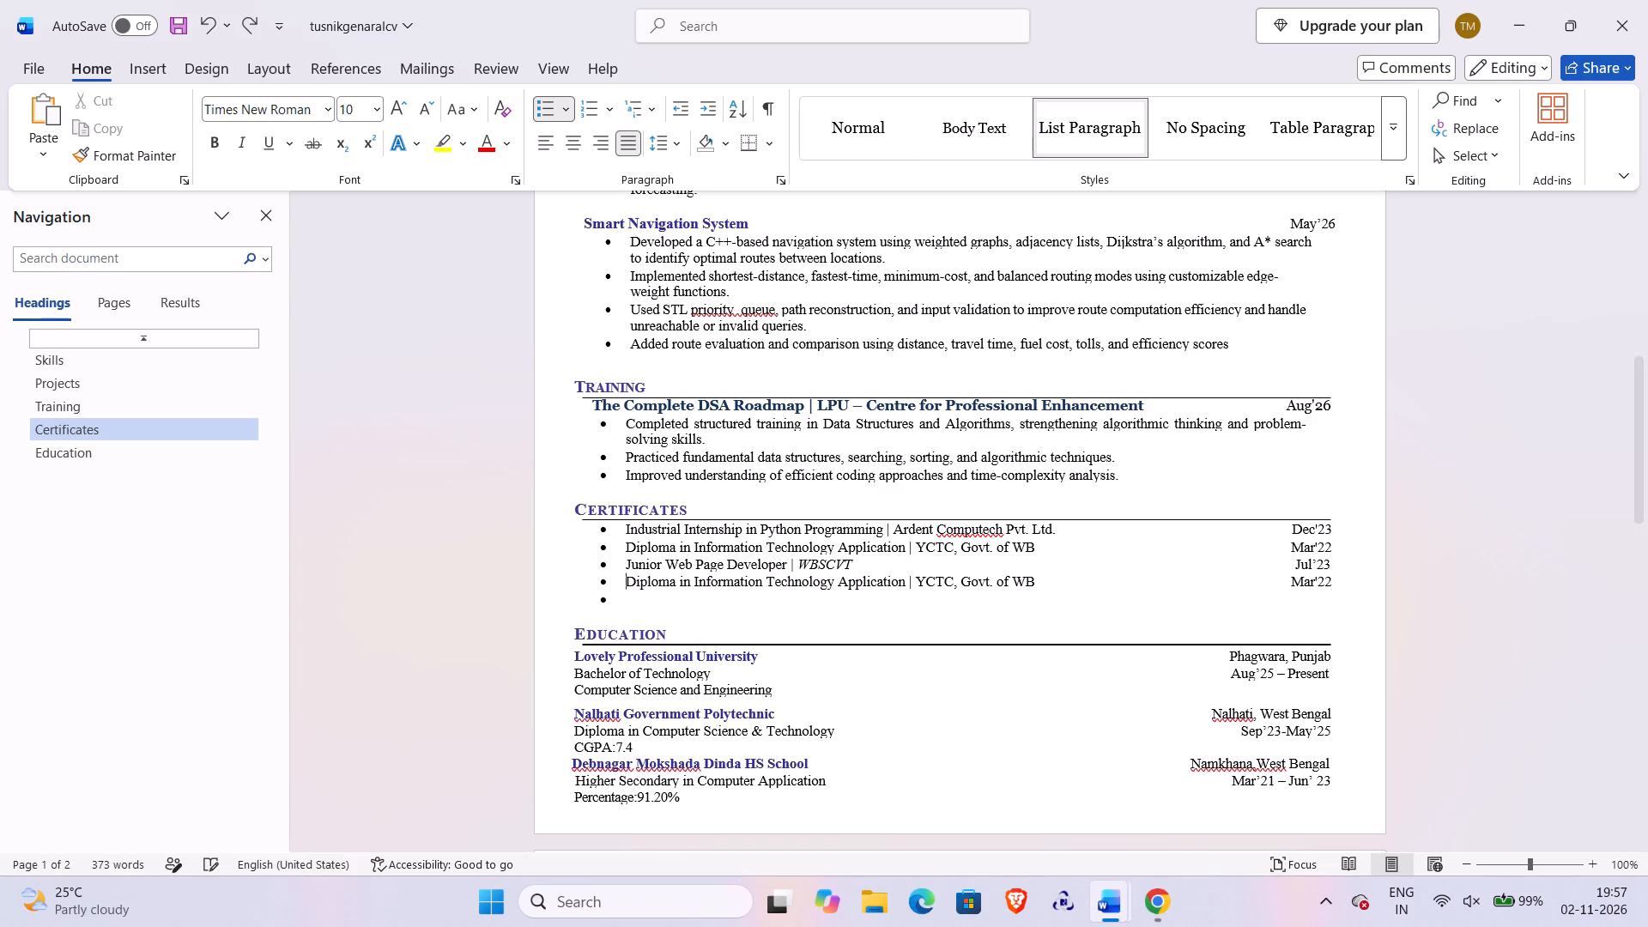
Remove the empty bullet and blank line between the last Certificates entry and the Education heading.
click(619, 610)
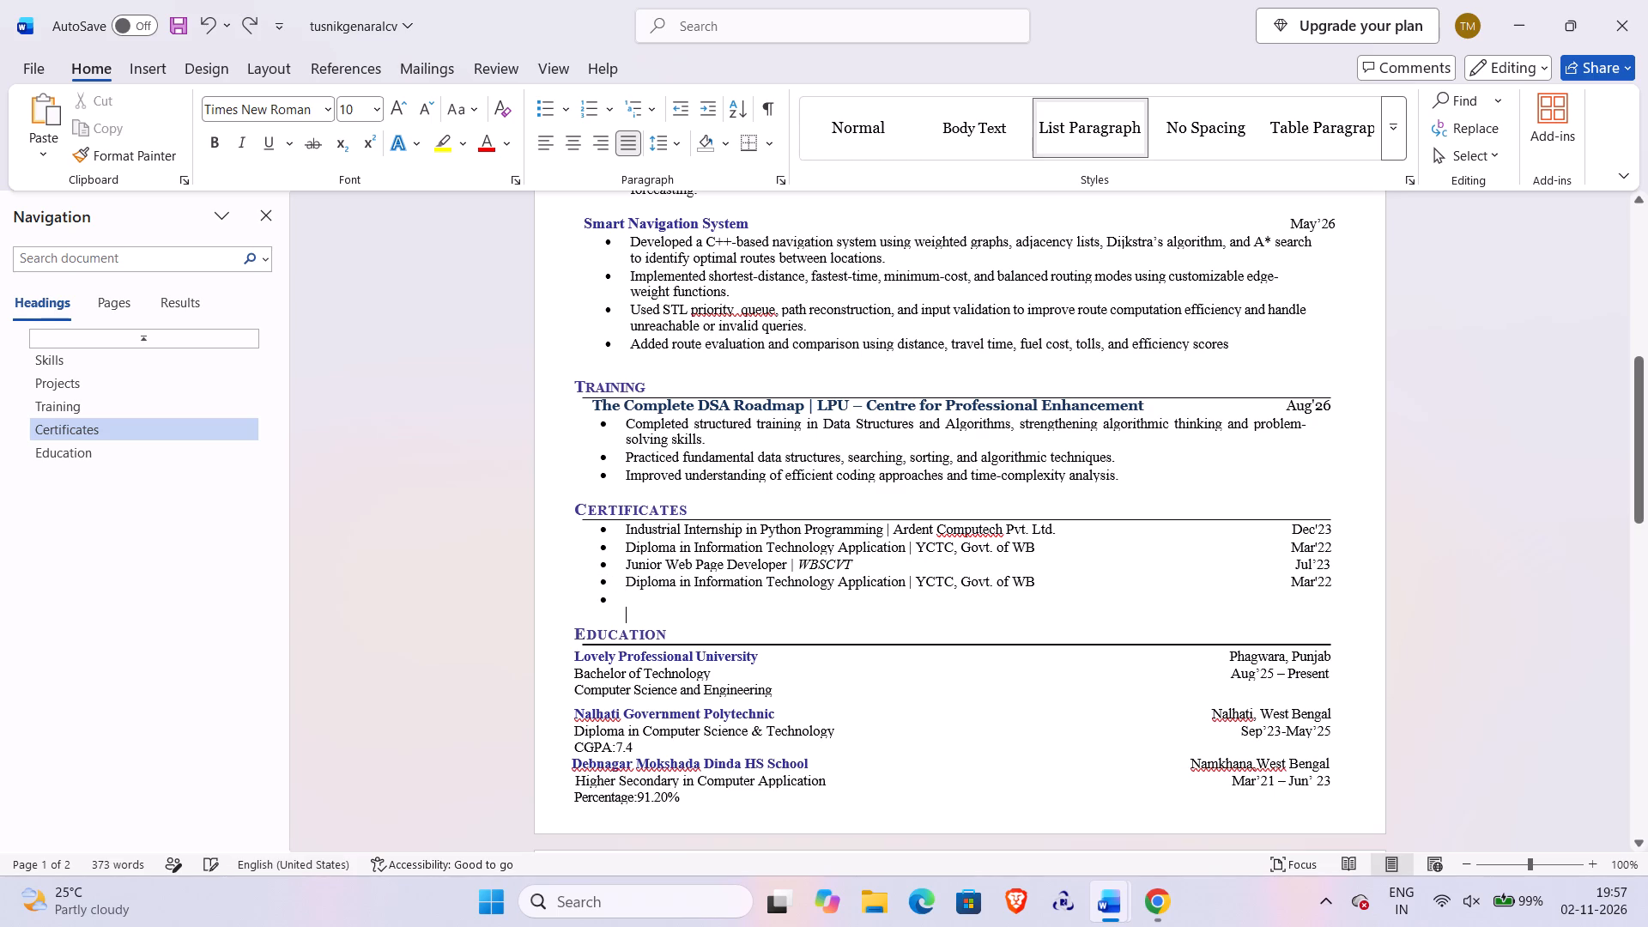
click(619, 610)
key(BackSpace)
key(BackSpace)
key(BackSpace)
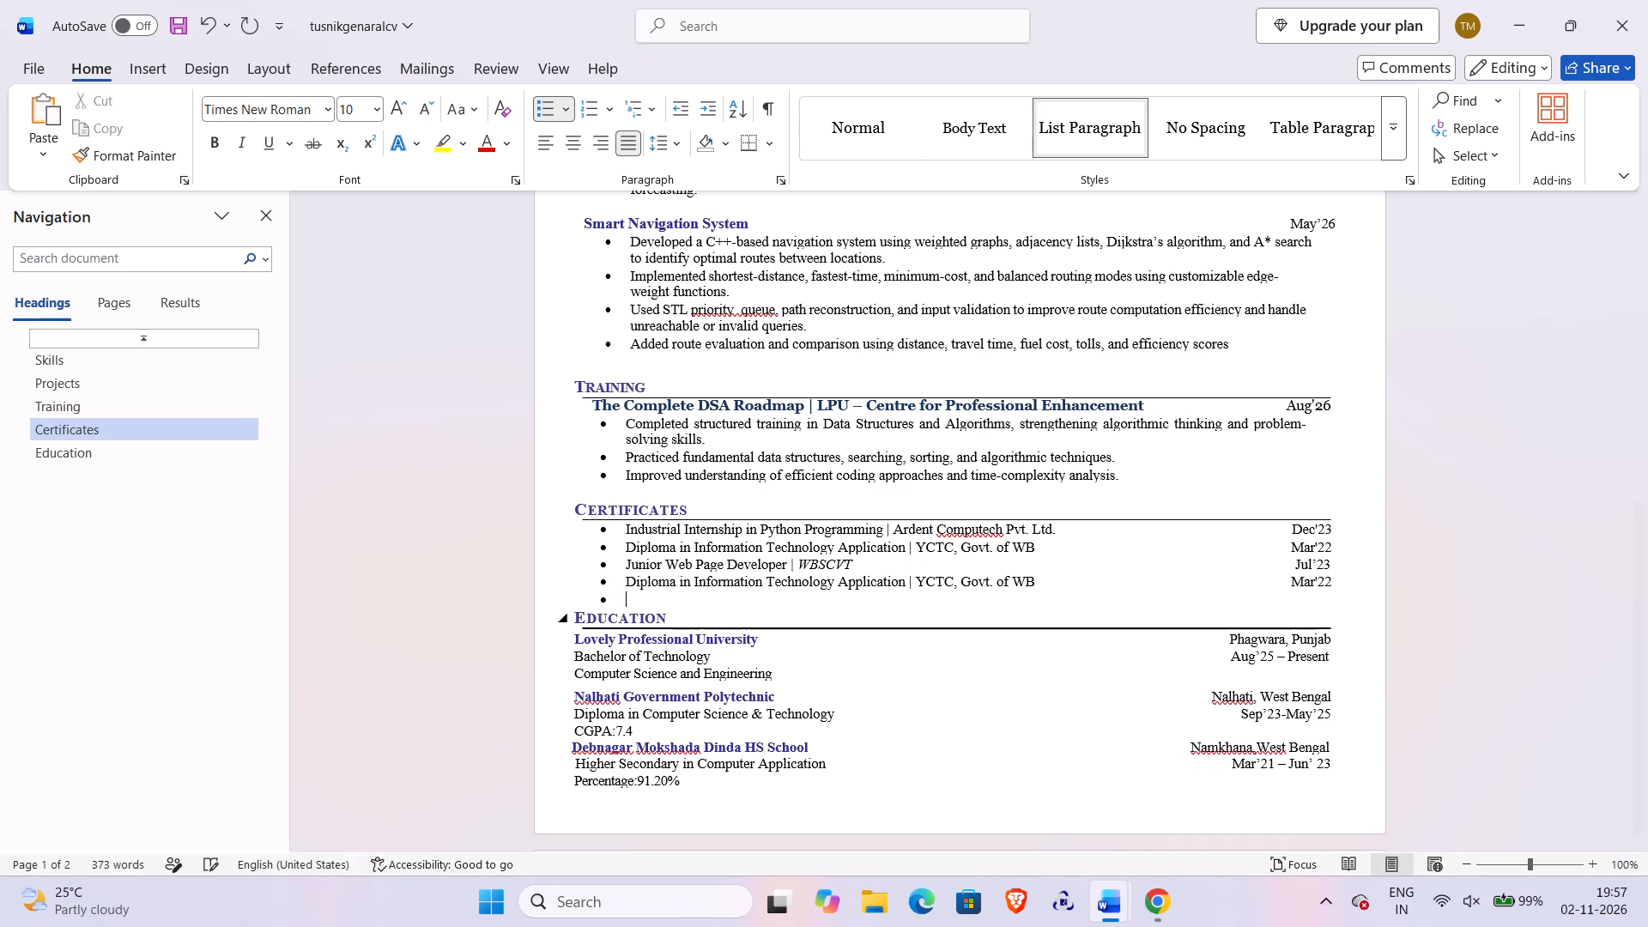
key(BackSpace)
key(BackSpace)
key(BackSpace)
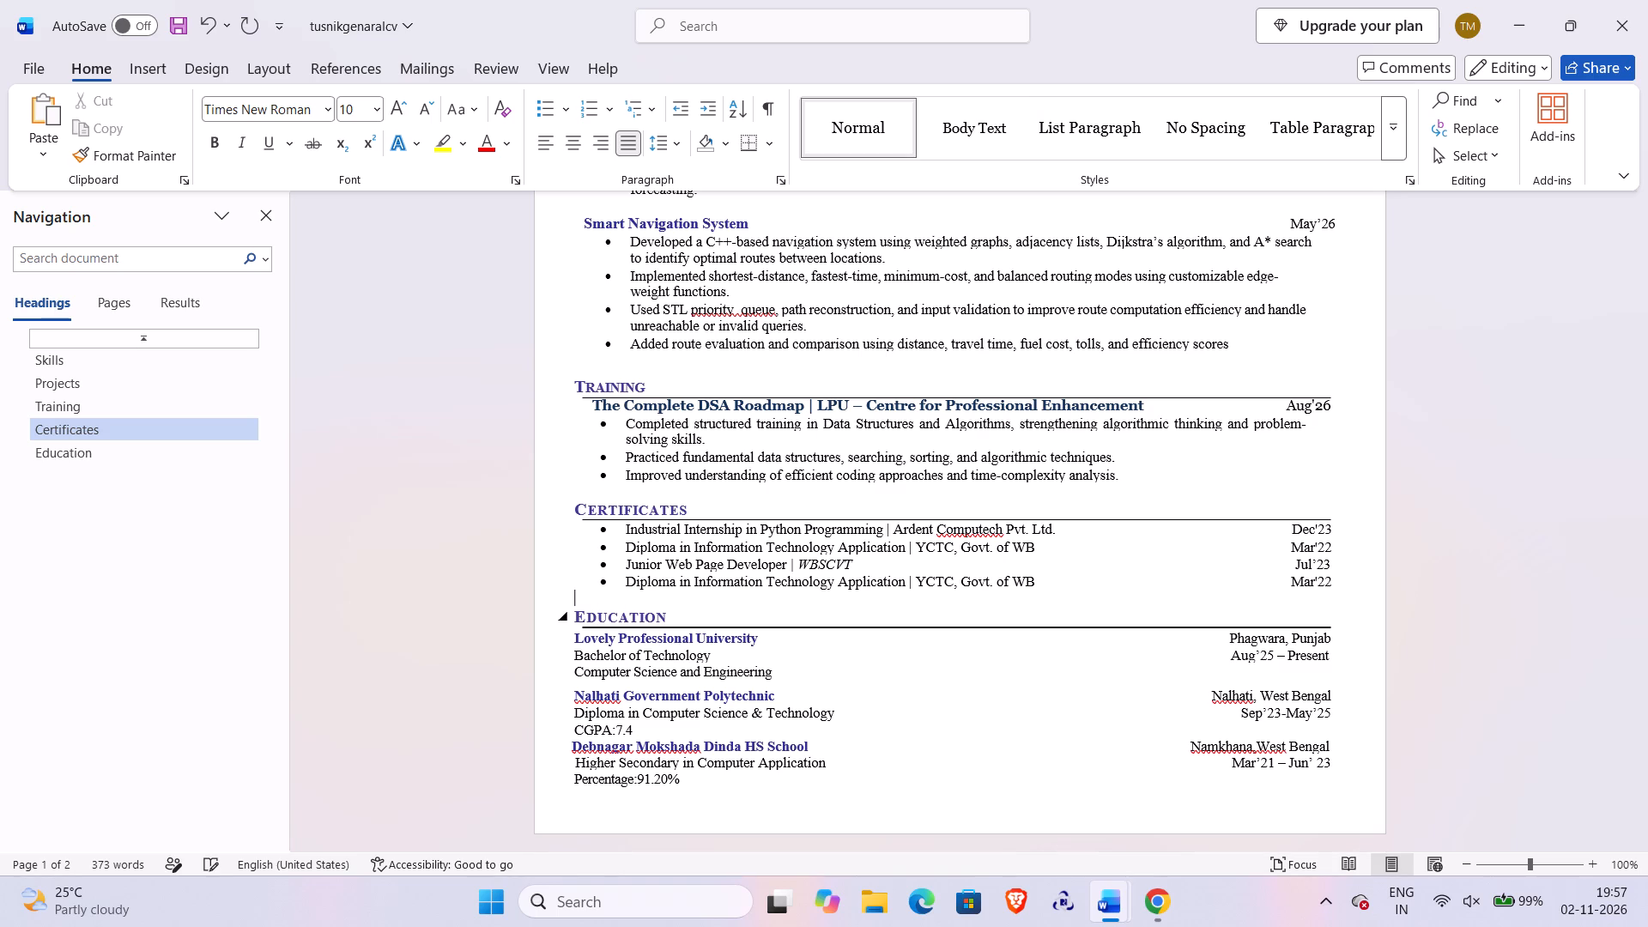
key(BackSpace)
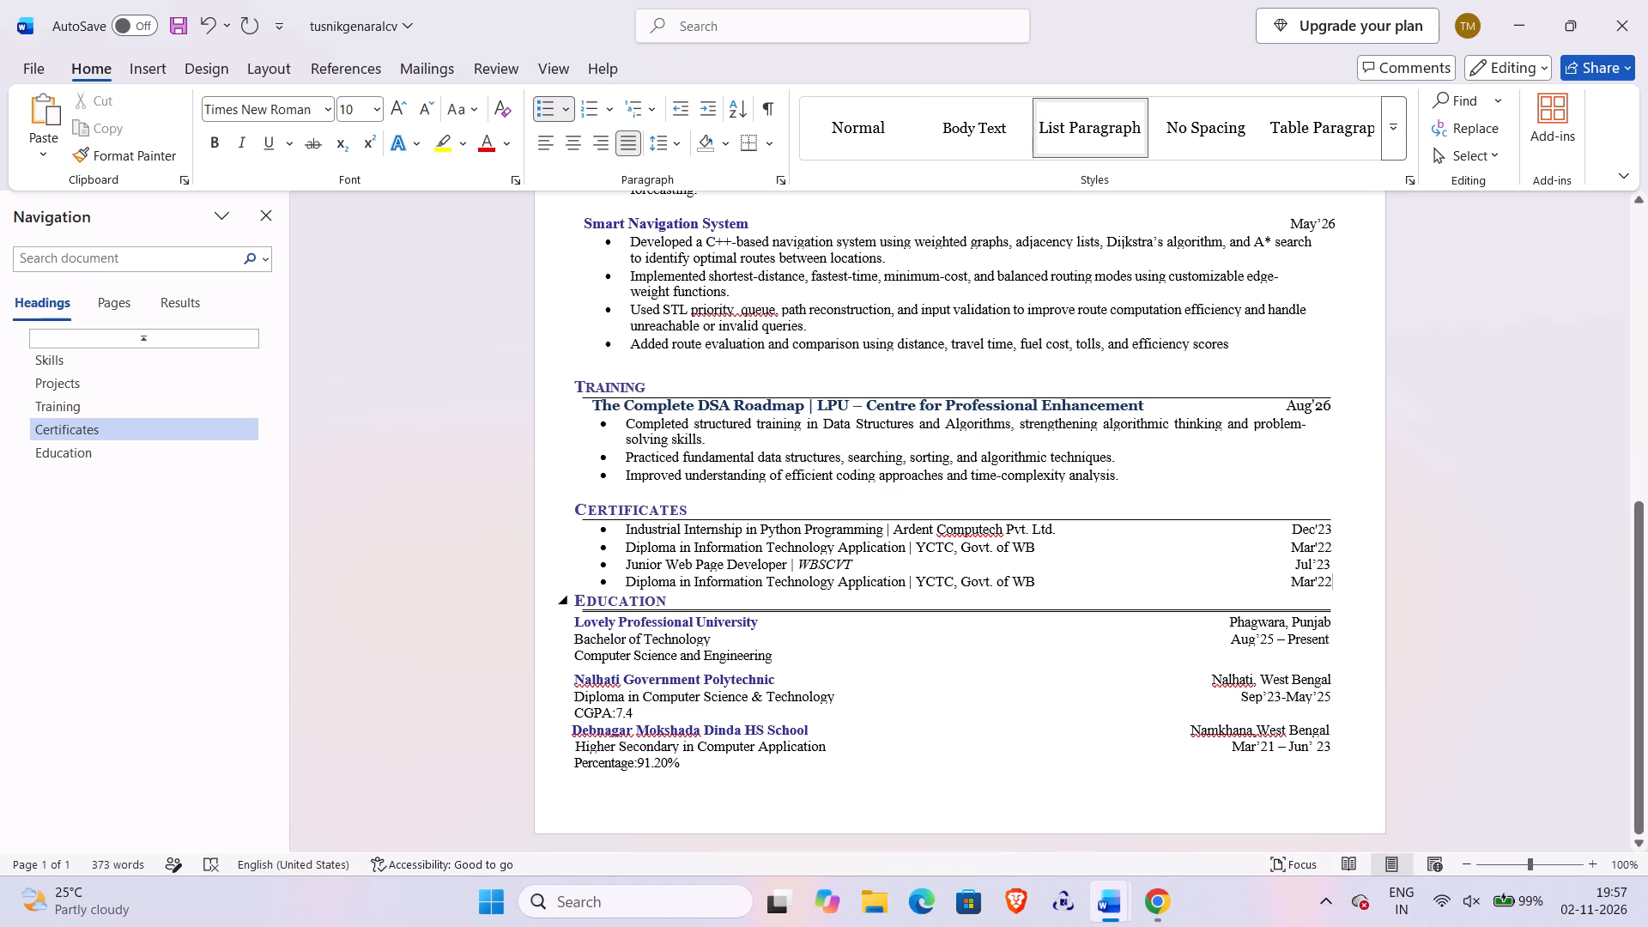
Delete the Diploma in Information Technology Application entry, with its bullet, between the Python internship and Junior Web Page Developer entries.
click(1041, 550)
key(Right)
key(Right)
key(Right)
key(Right)
key(Right)
key(Right)
key(Right)
key(Right)
key(Right)
key(Right)
key(BackSpace)
key(BackSpace)
key(BackSpace)
key(BackSpace)
key(BackSpace)
key(BackSpace)
key(BackSpace)
key(BackSpace)
key(BackSpace)
key(BackSpace)
key(BackSpace)
key(BackSpace)
key(BackSpace)
key(BackSpace)
key(BackSpace)
key(BackSpace)
key(BackSpace)
key(BackSpace)
key(BackSpace)
key(BackSpace)
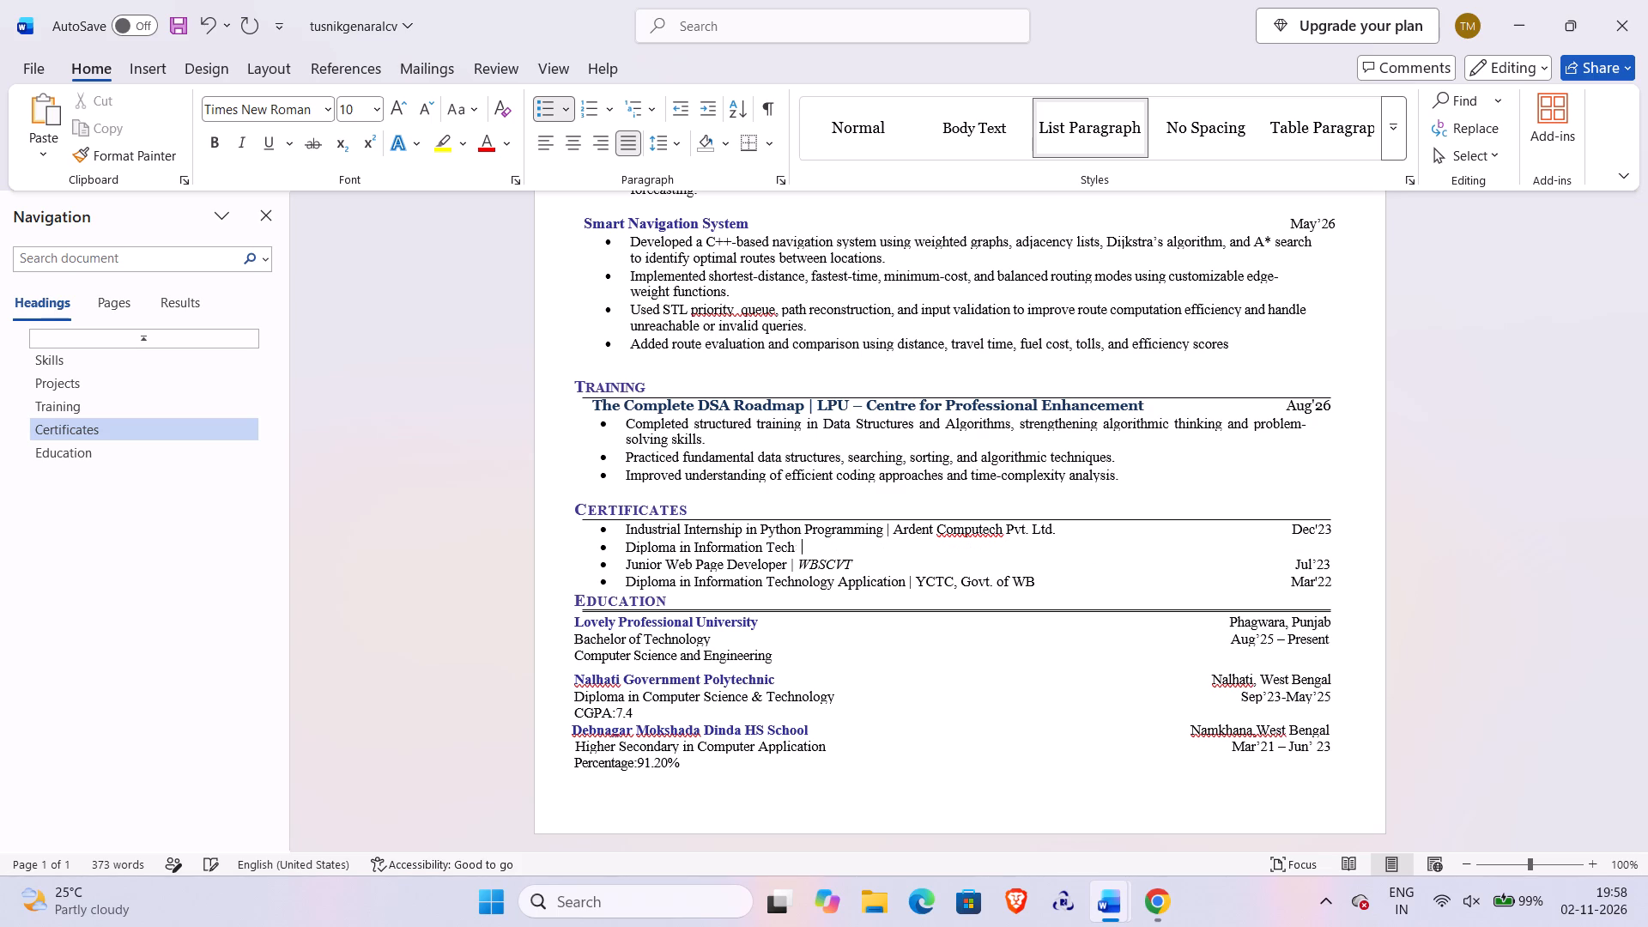
key(BackSpace)
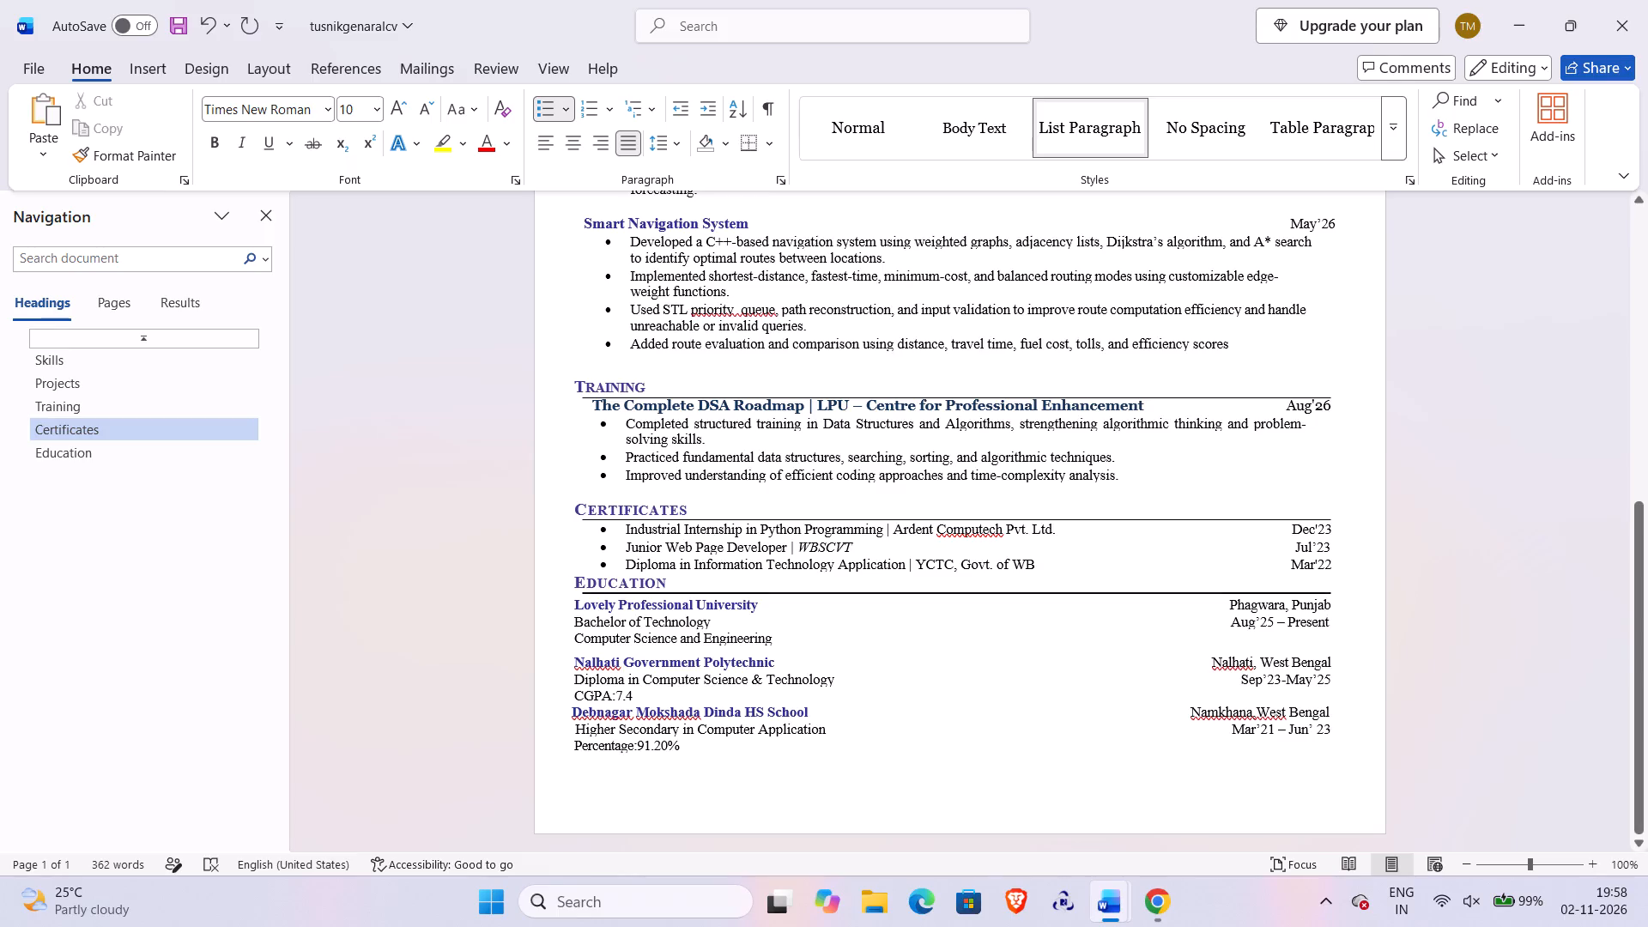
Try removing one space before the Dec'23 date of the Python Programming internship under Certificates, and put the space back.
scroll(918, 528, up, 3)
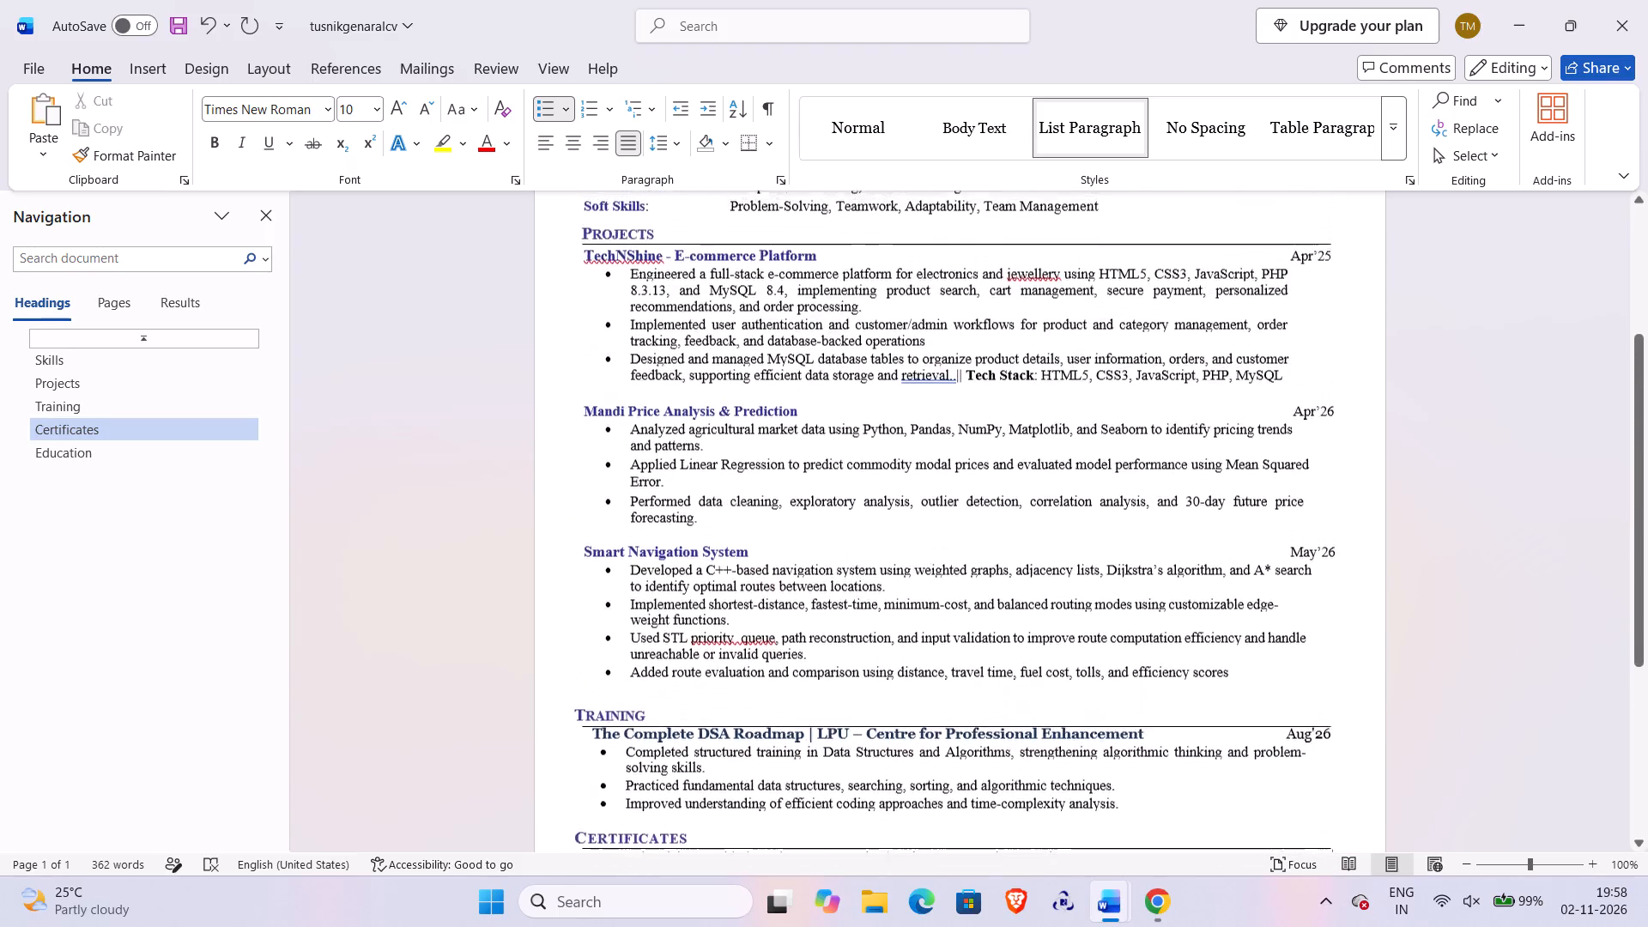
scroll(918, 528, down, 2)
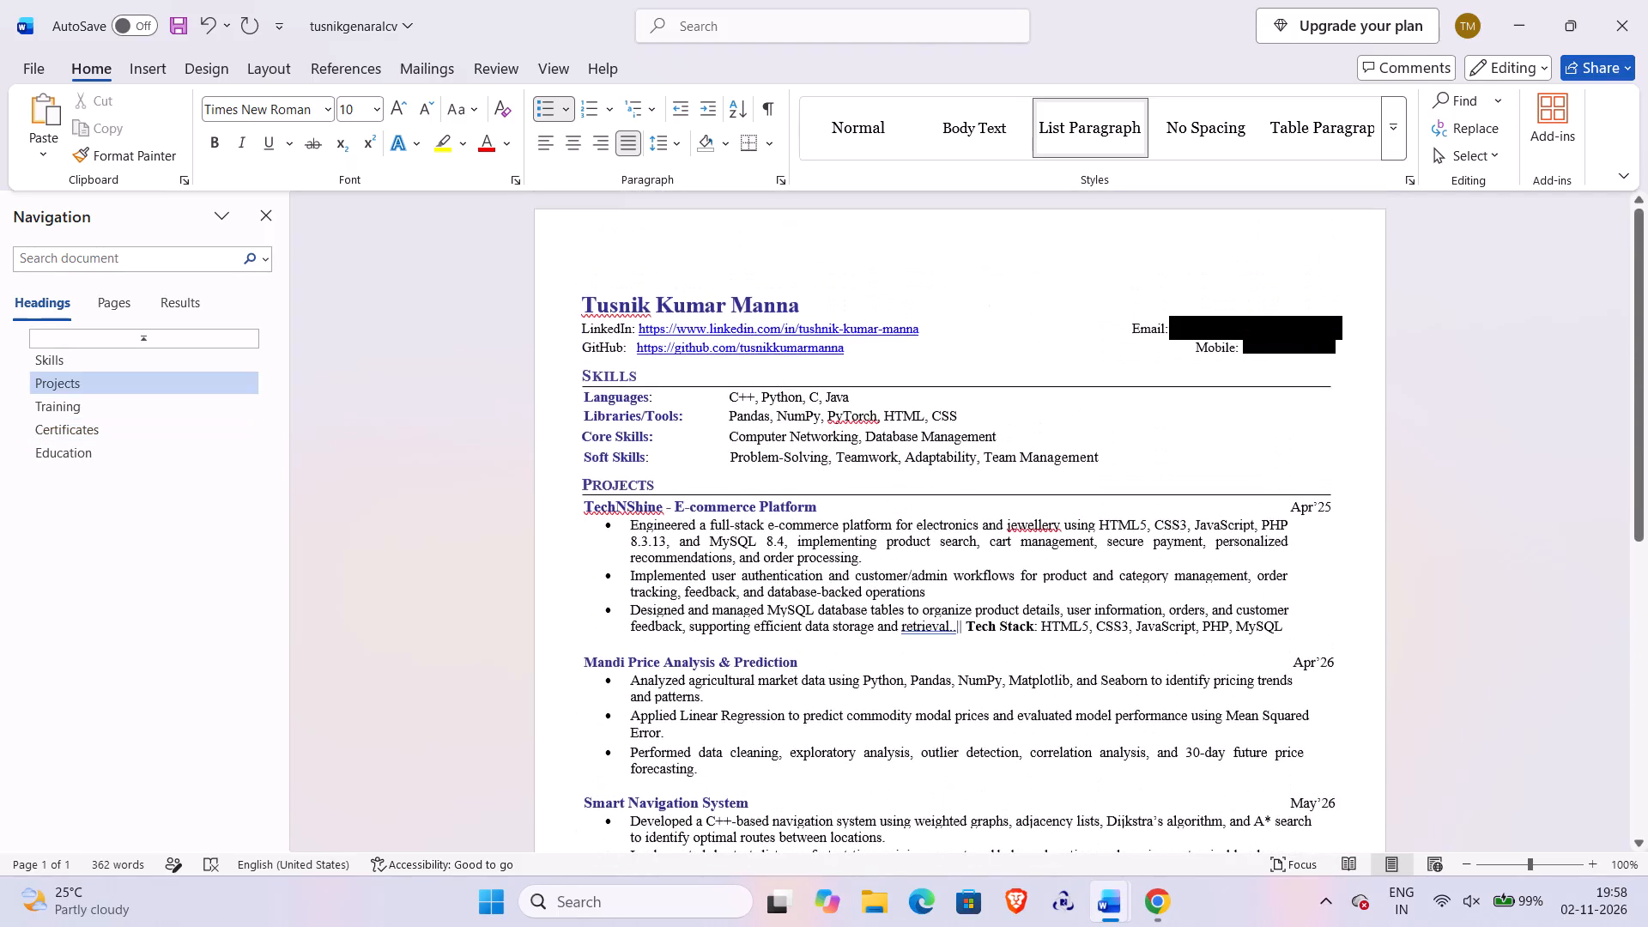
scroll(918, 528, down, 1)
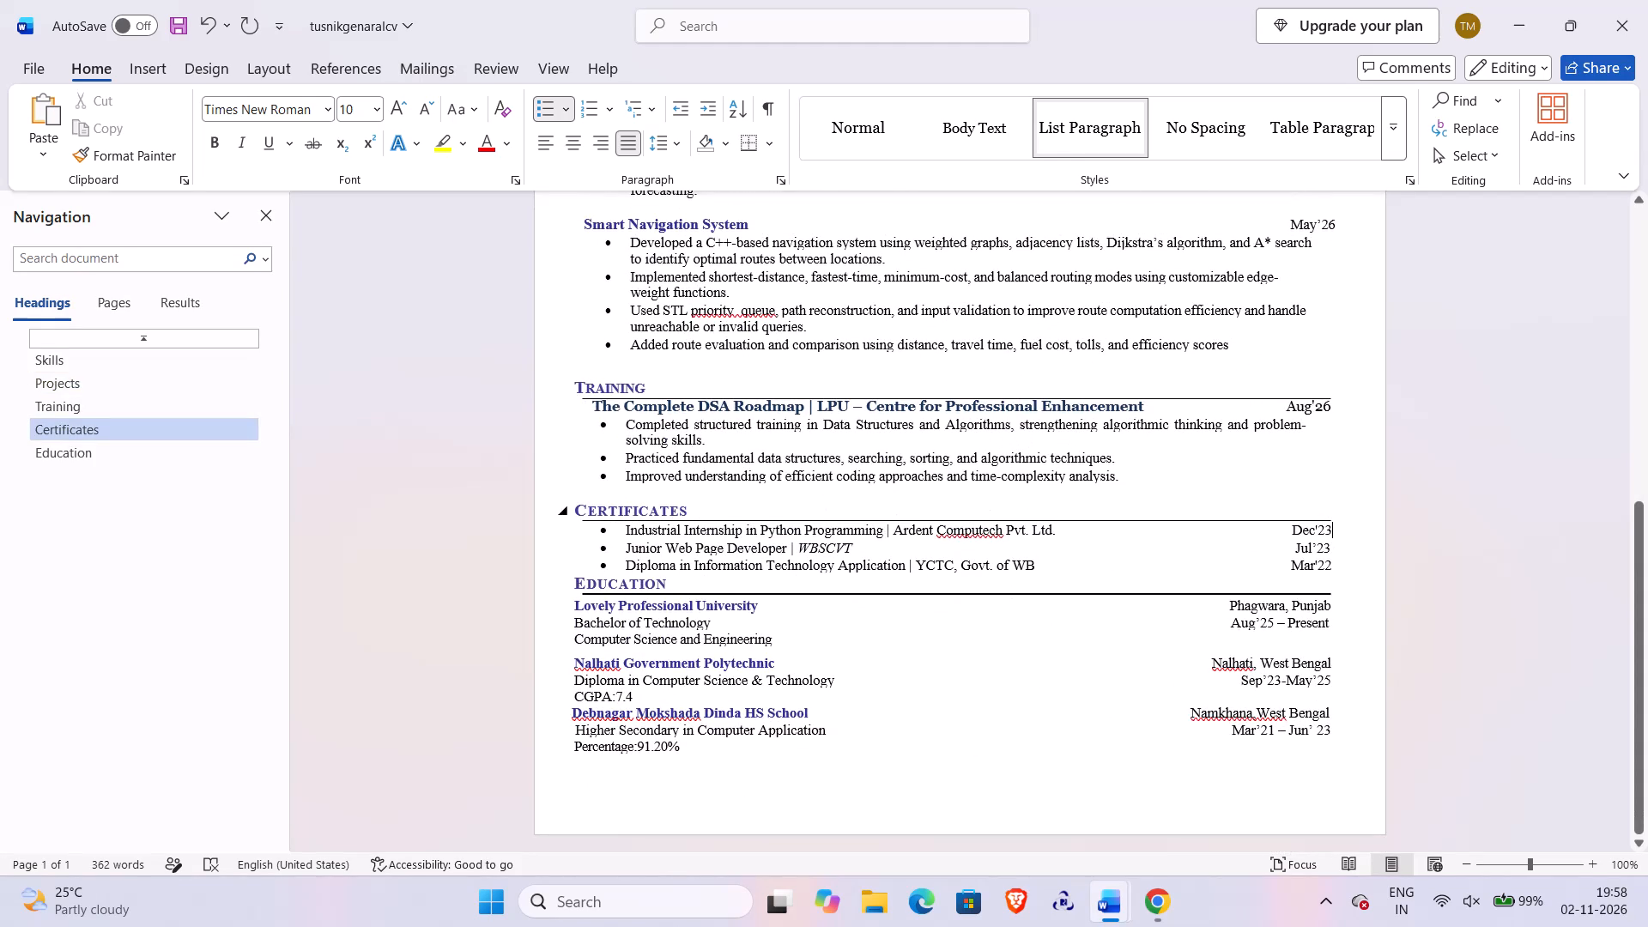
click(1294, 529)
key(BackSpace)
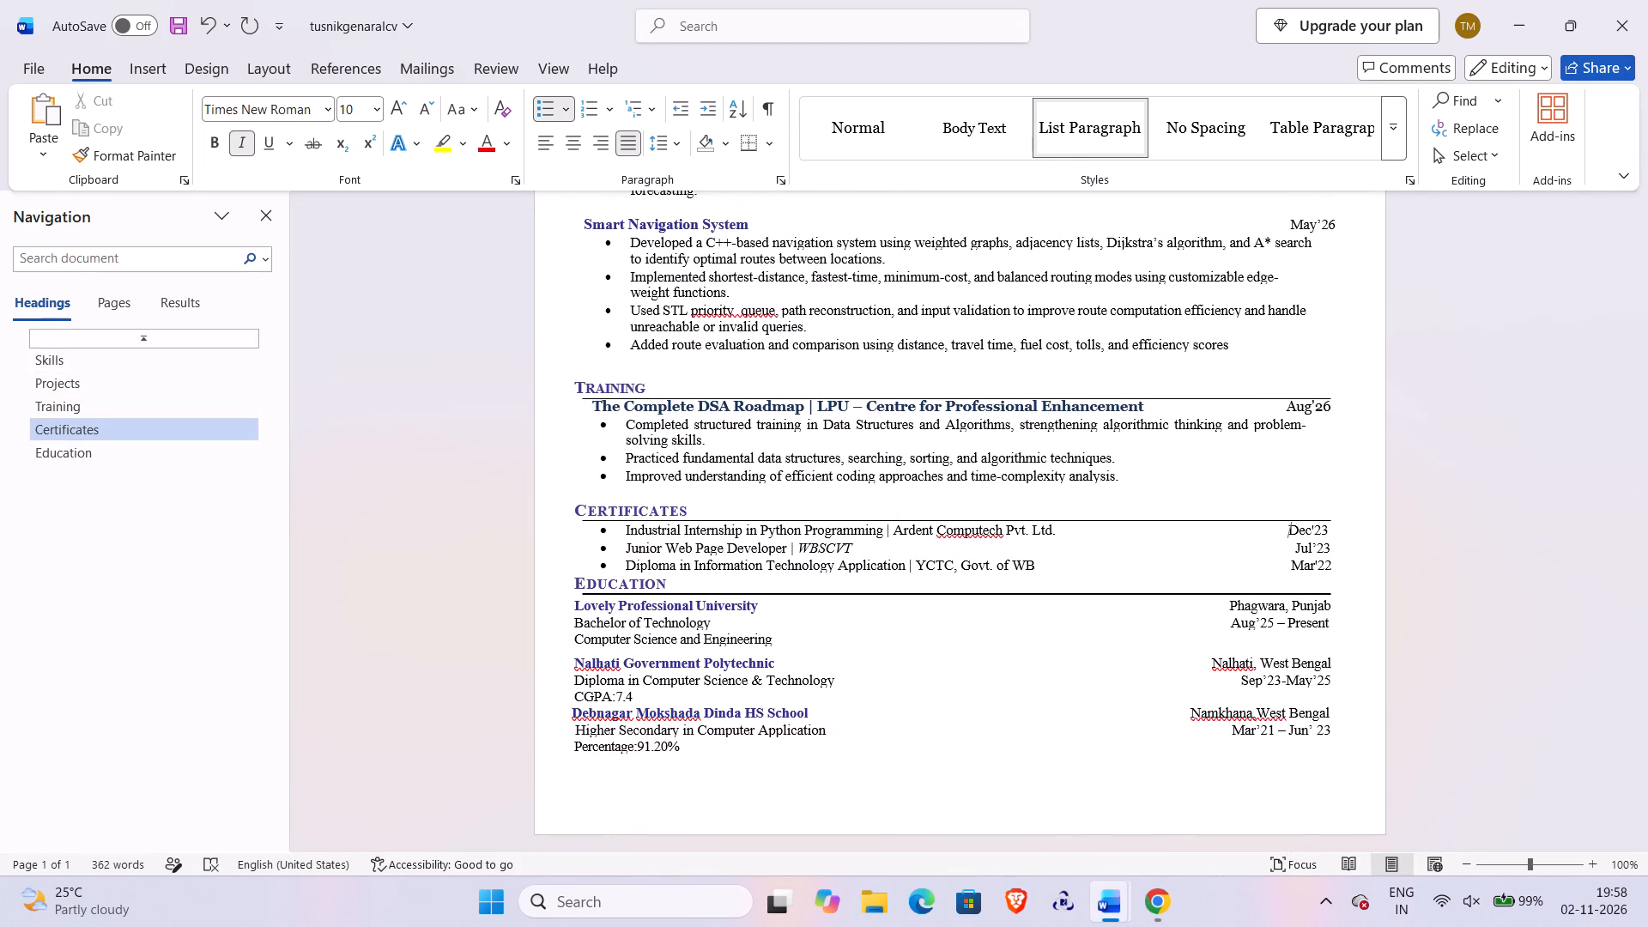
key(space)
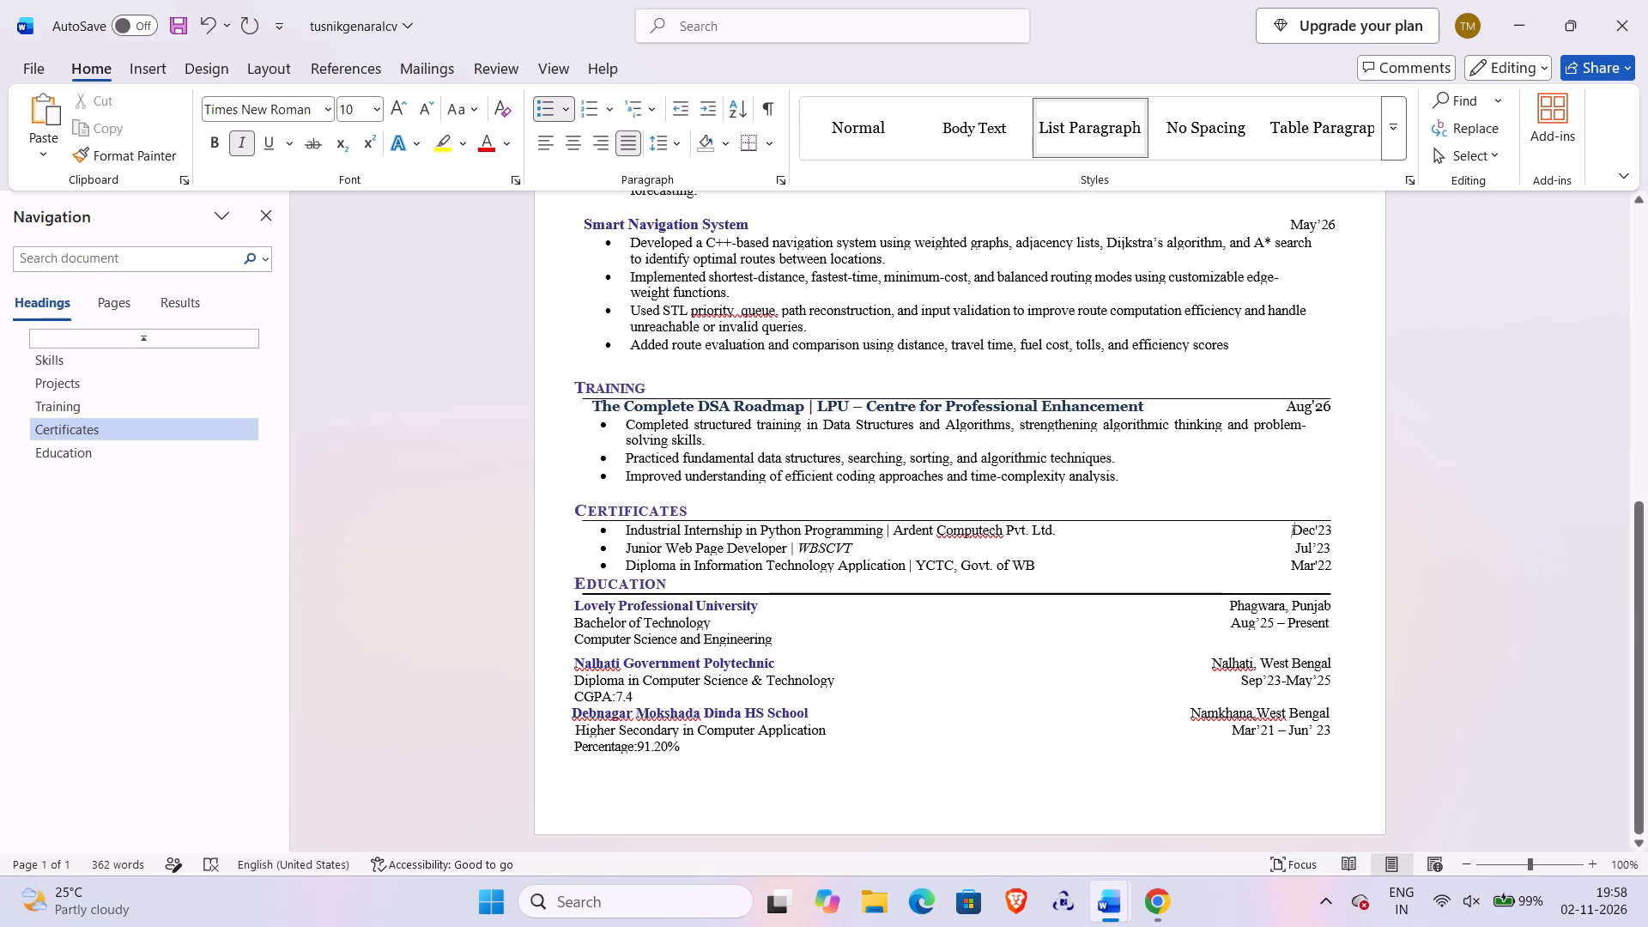
Indent the Lovely Professional University name, Bachelor of Technology and Computer Science and Engineering lines under Education by one leading space each.
click(569, 607)
key(space)
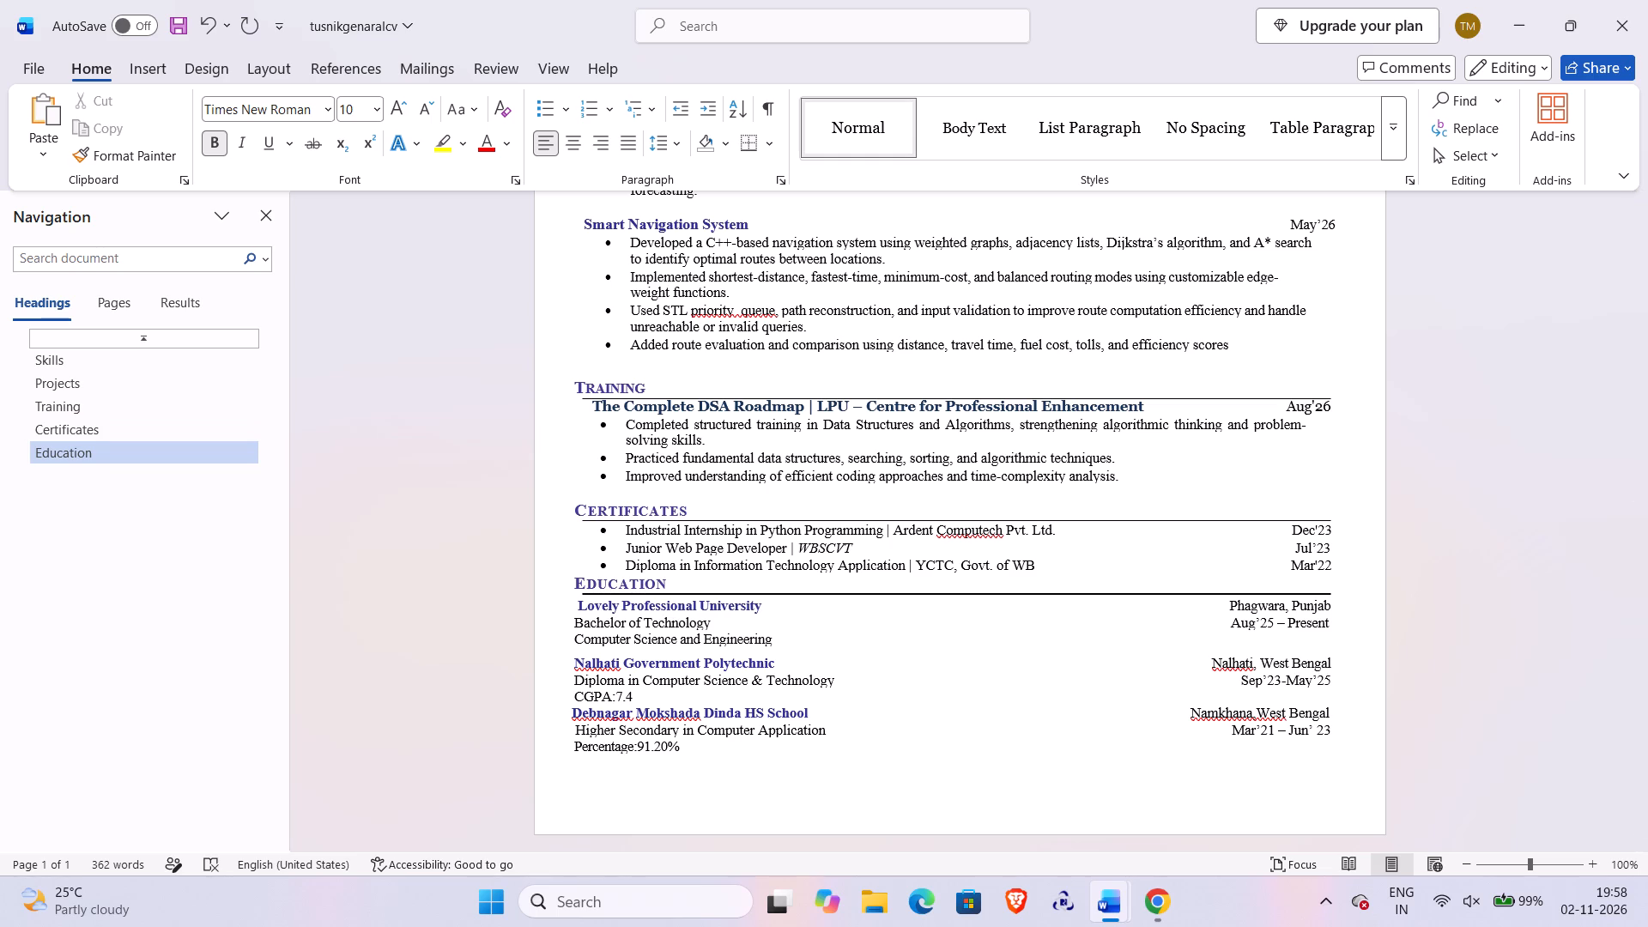
key(Down)
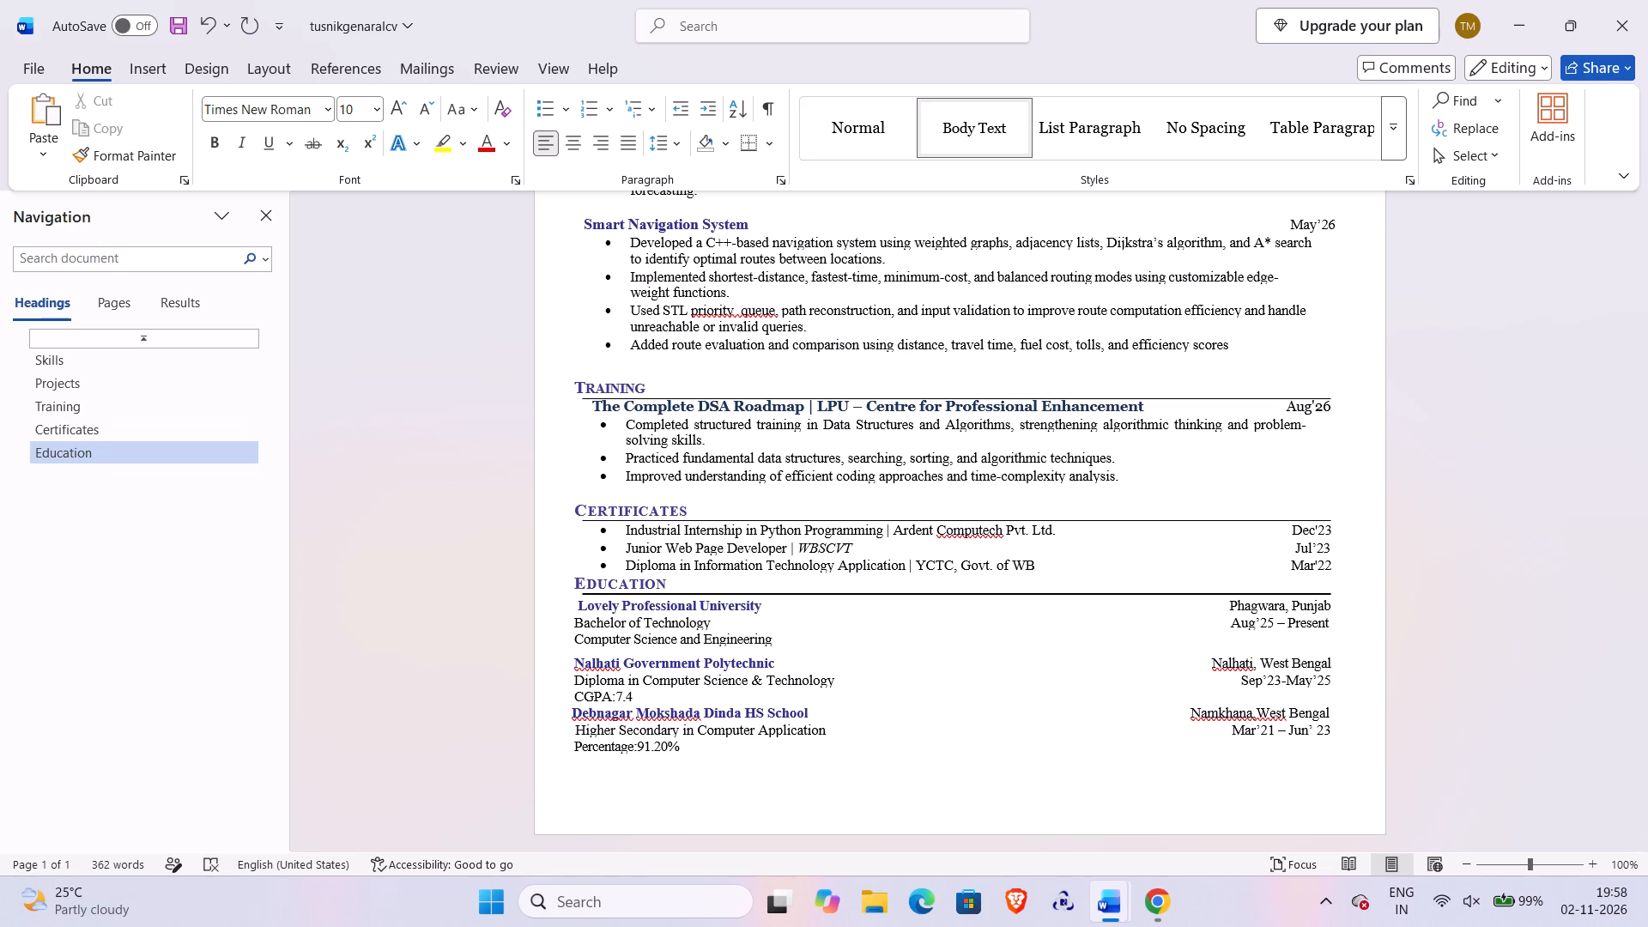
key(space)
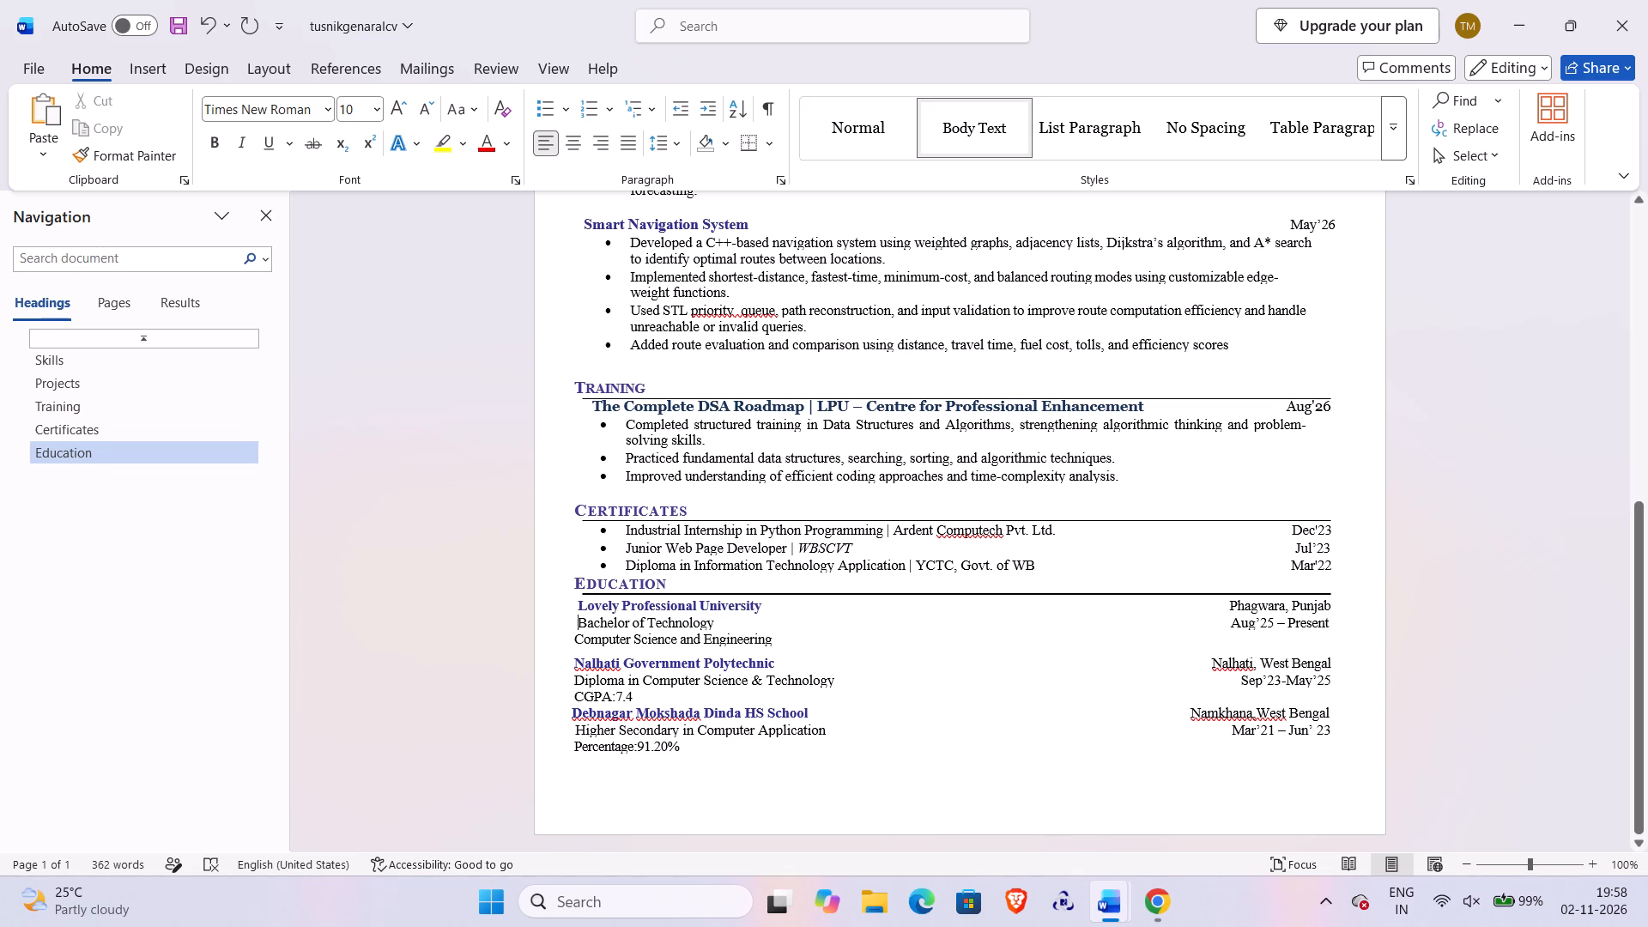
key(Down)
key(space)
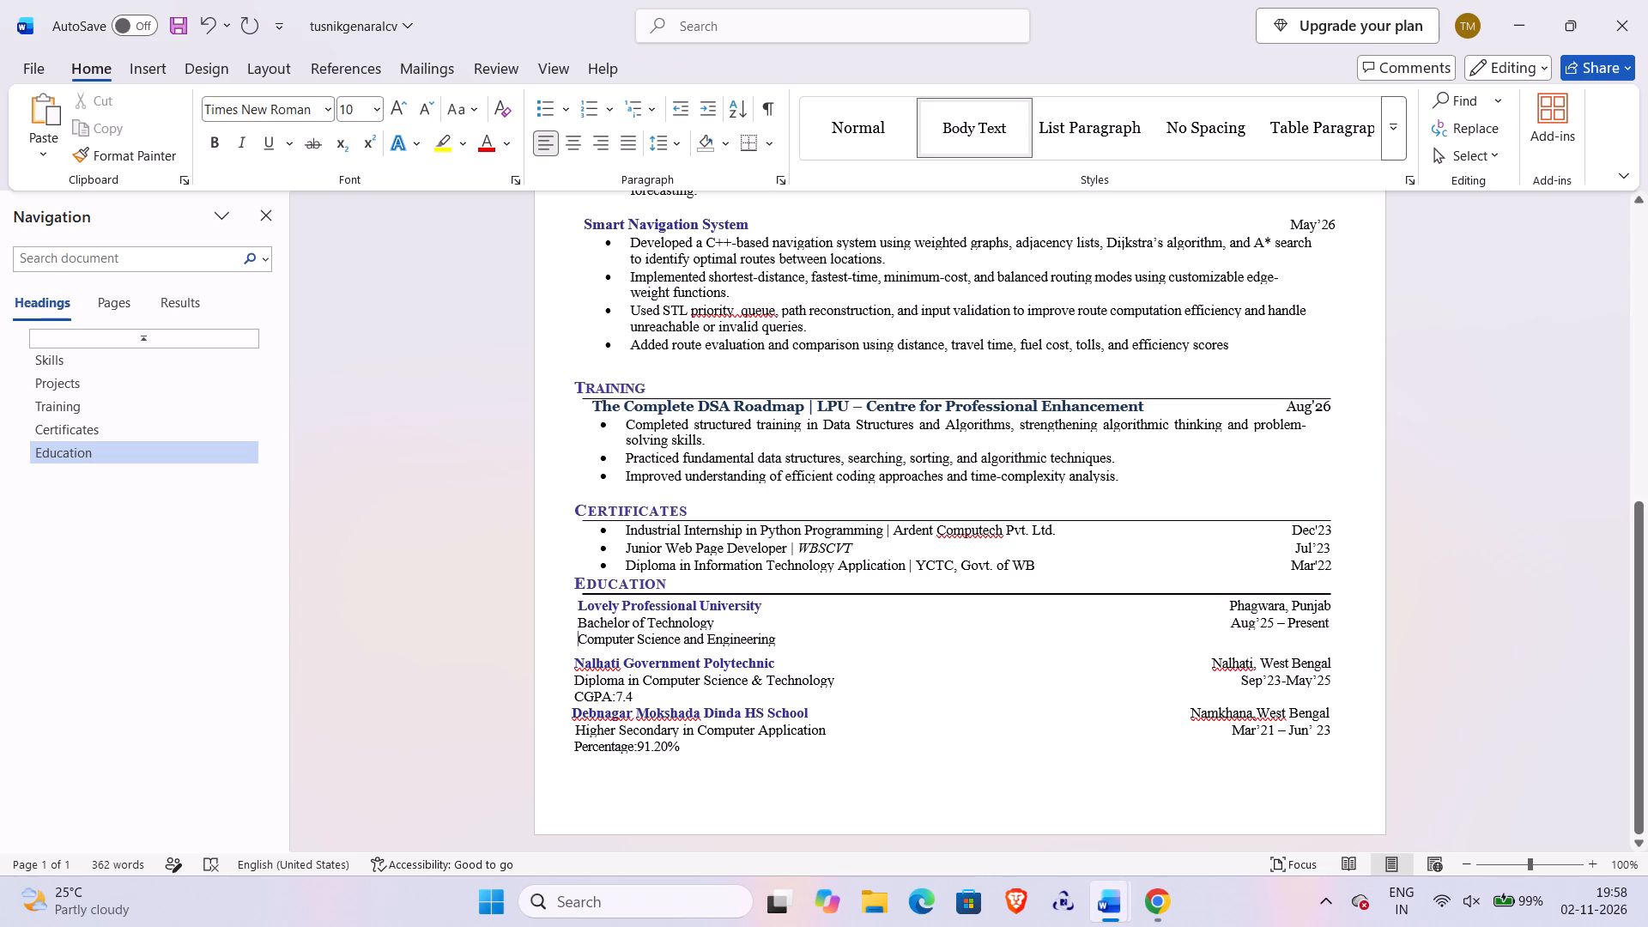
Indent the Nalhati Government Polytechnic name, Diploma in Computer Science & Technology and CGPA lines by one leading space each.
click(571, 665)
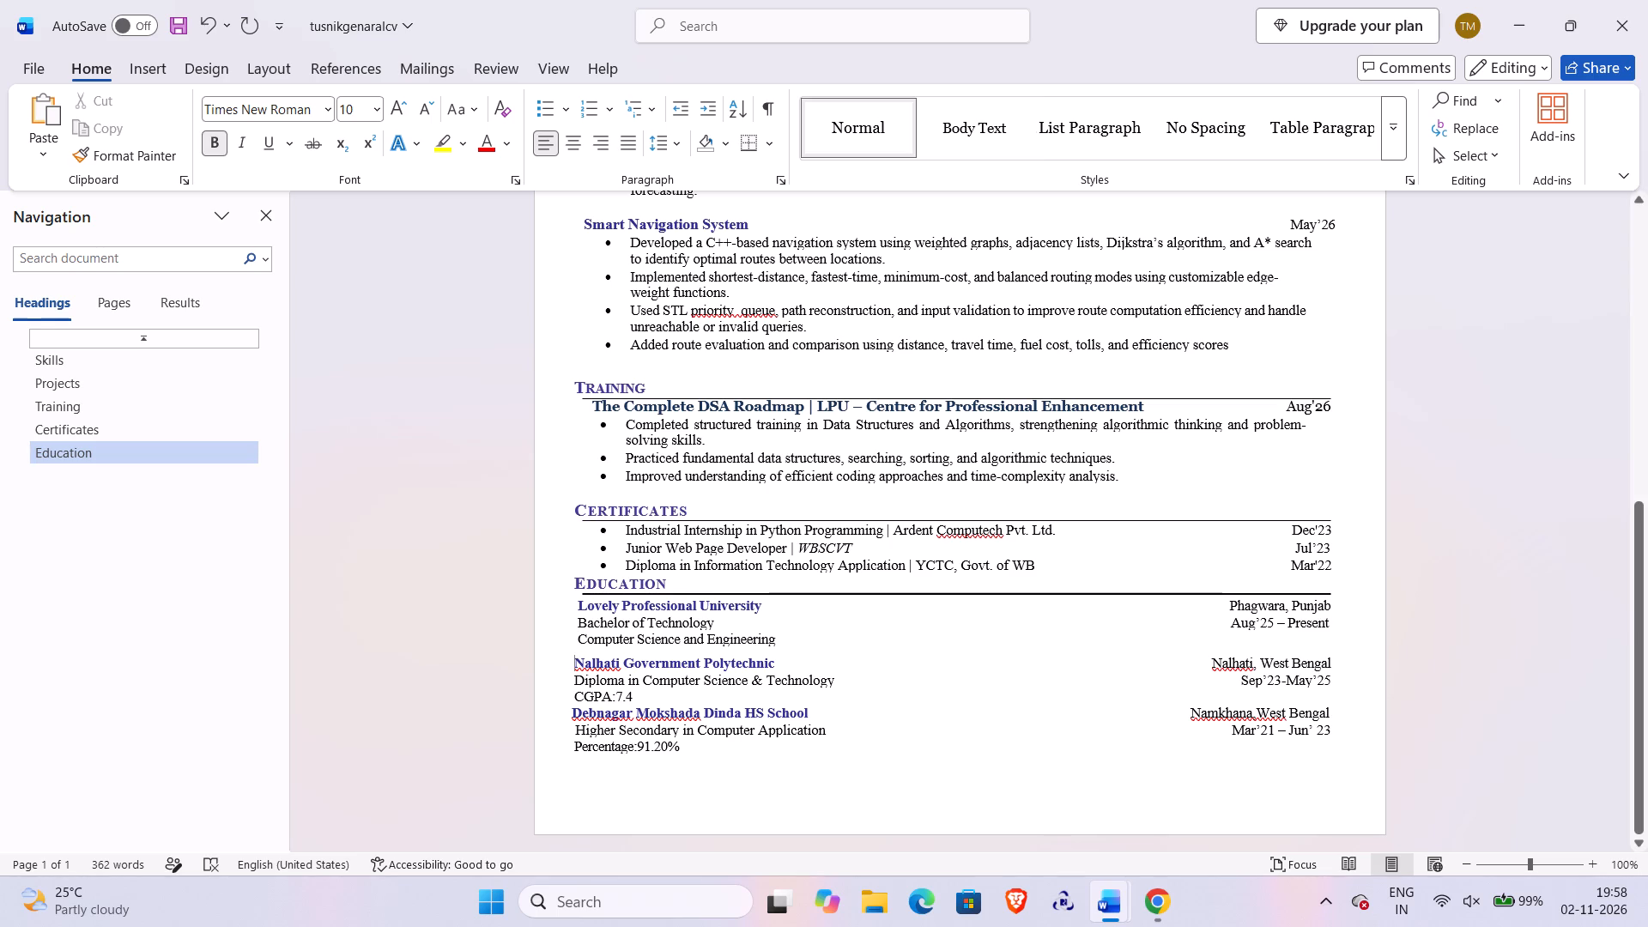
key(space)
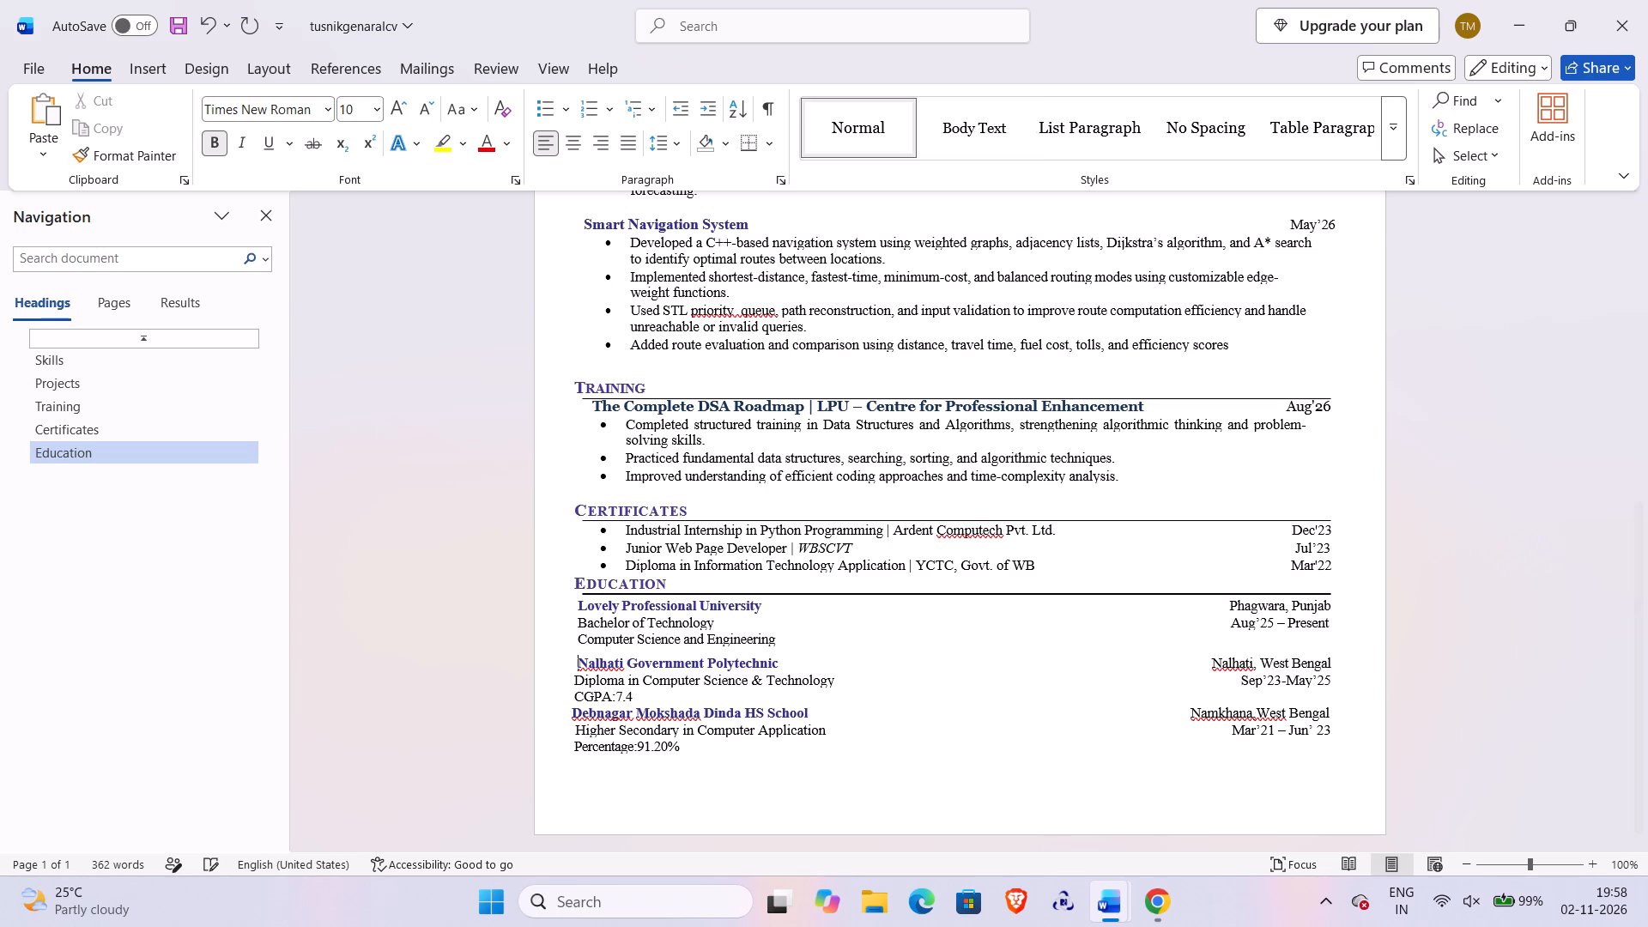
click(576, 682)
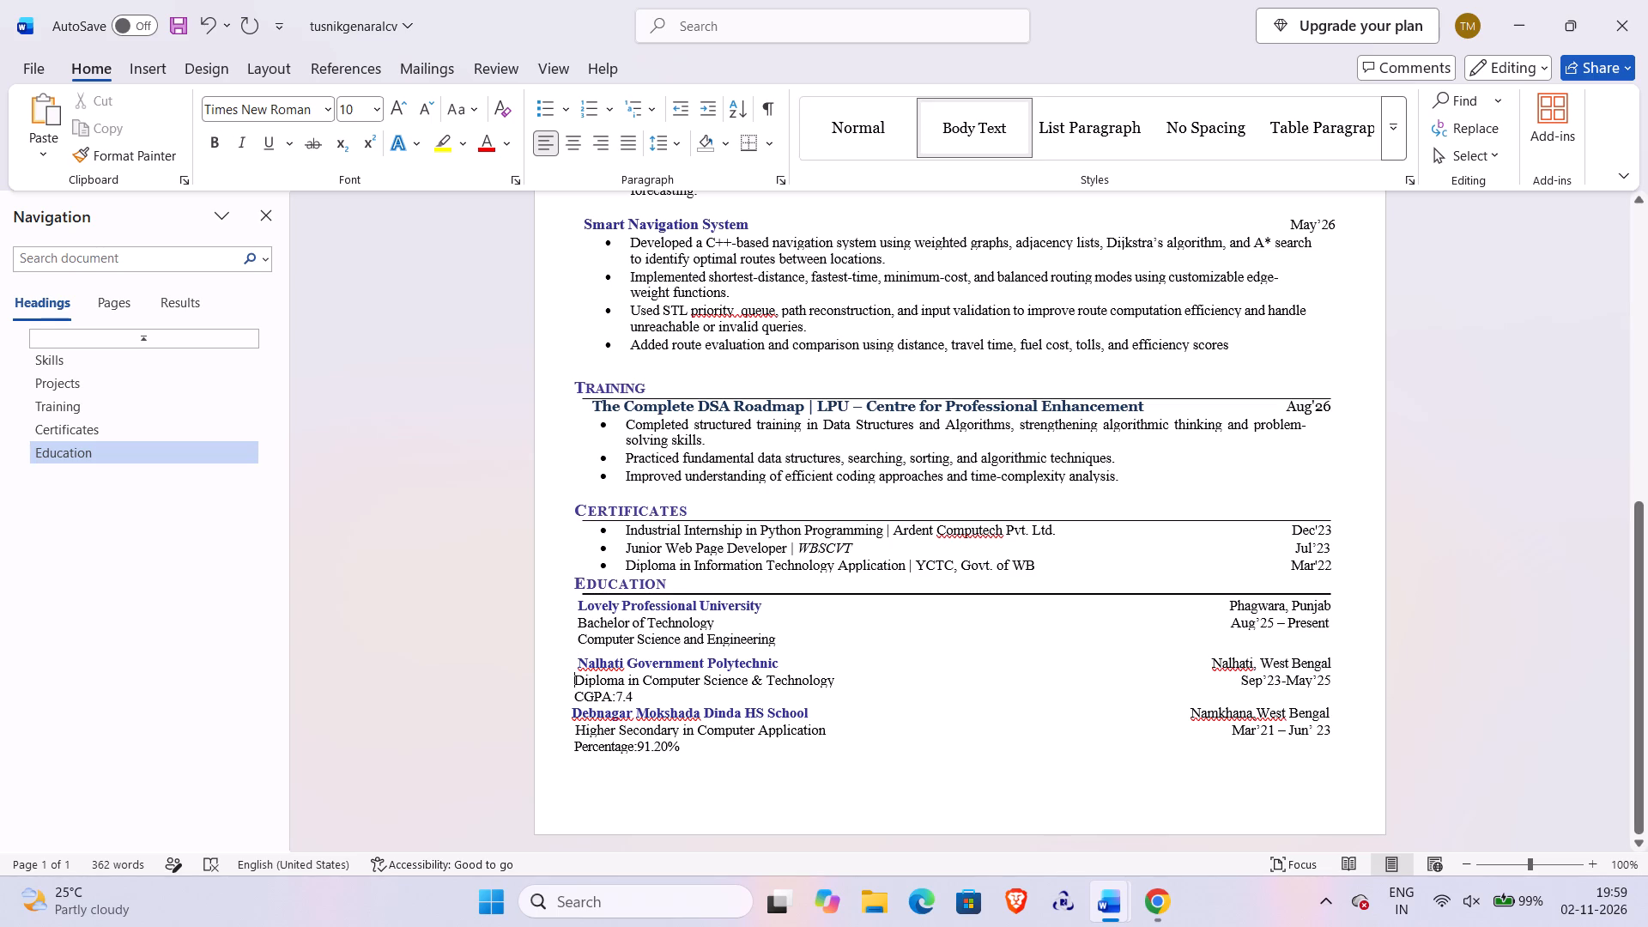
key(space)
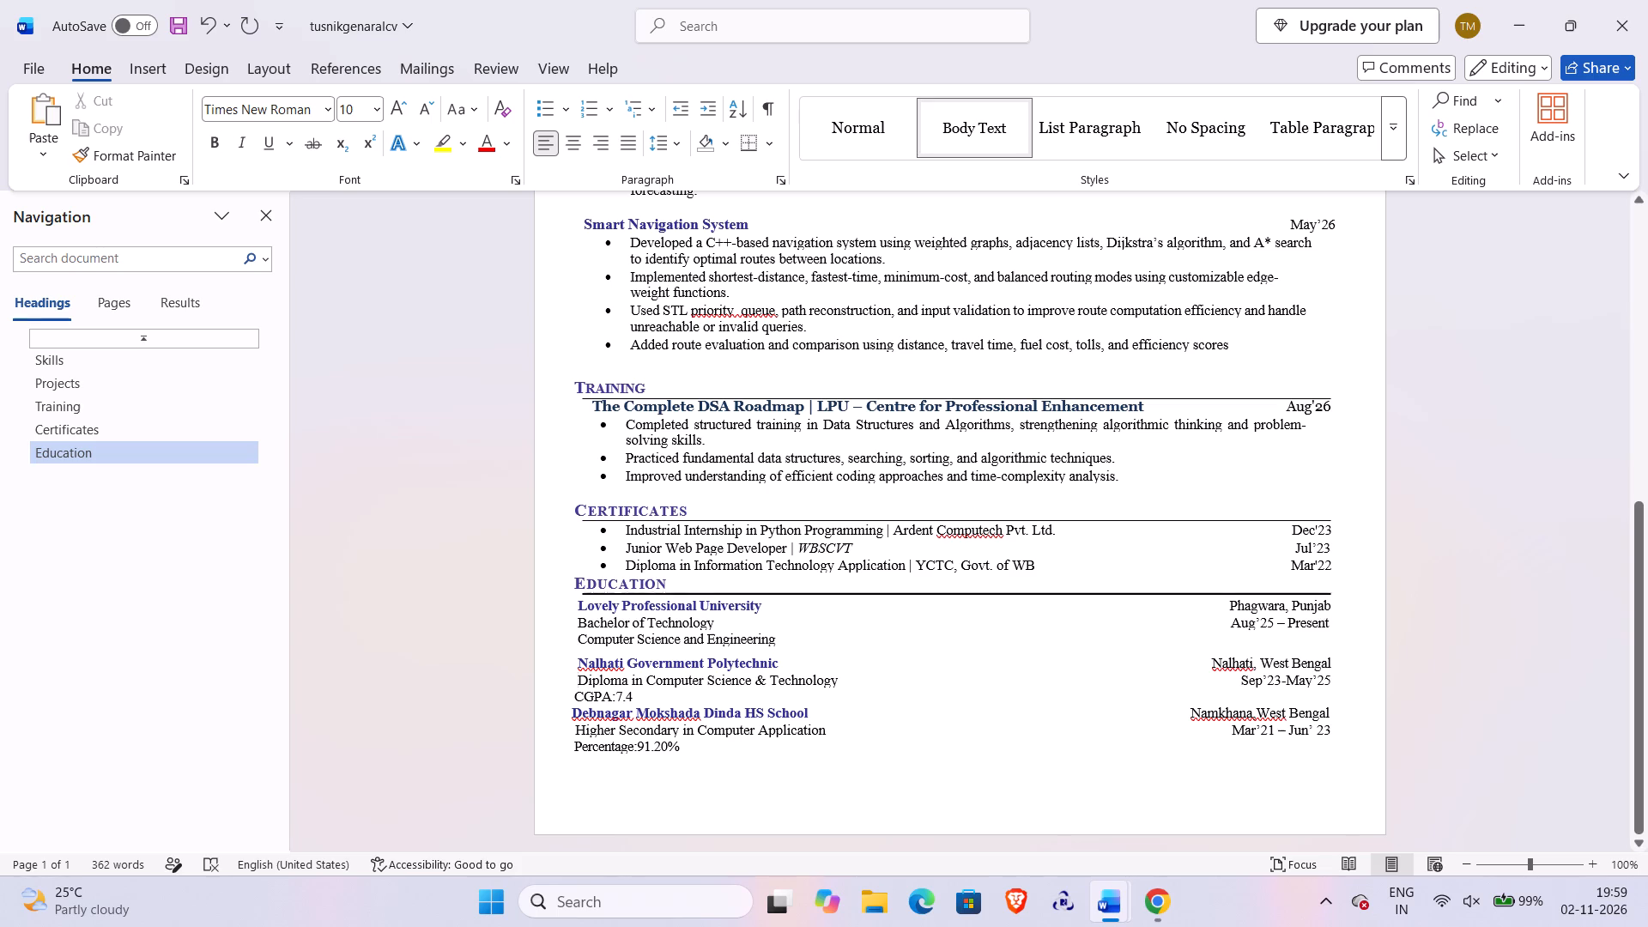
click(574, 693)
key(space)
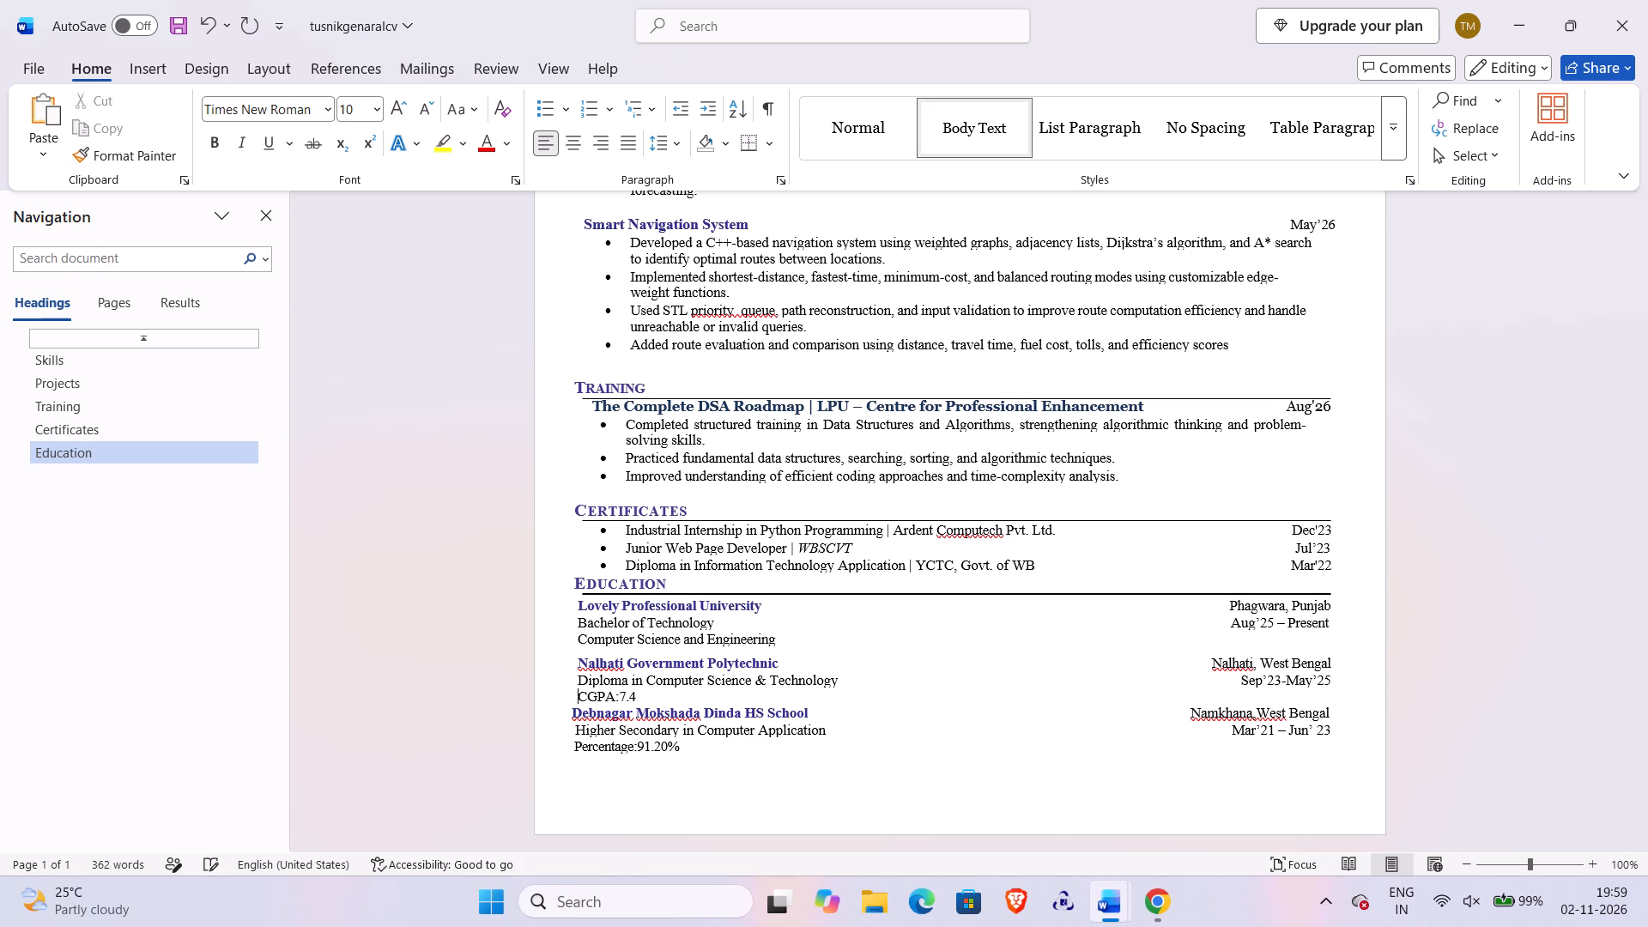
Indent the Debnagar Mokshada Dinda HS School name, Higher Secondary and Percentage lines by one leading space each.
key(Down)
key(Left)
key(space)
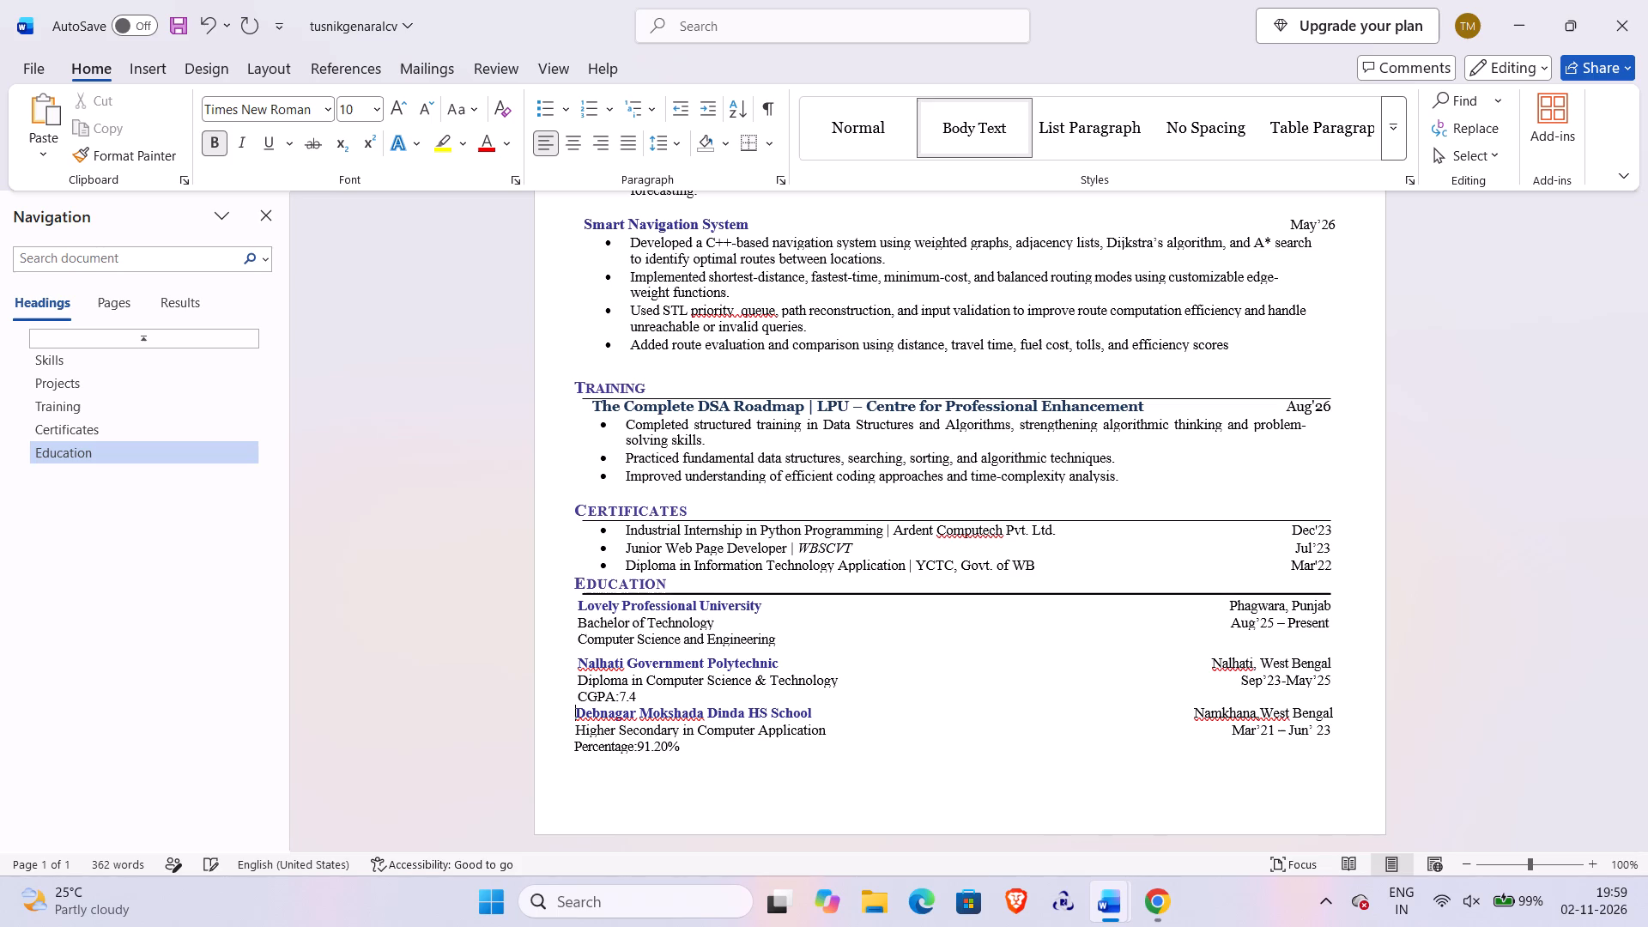
click(572, 747)
key(space)
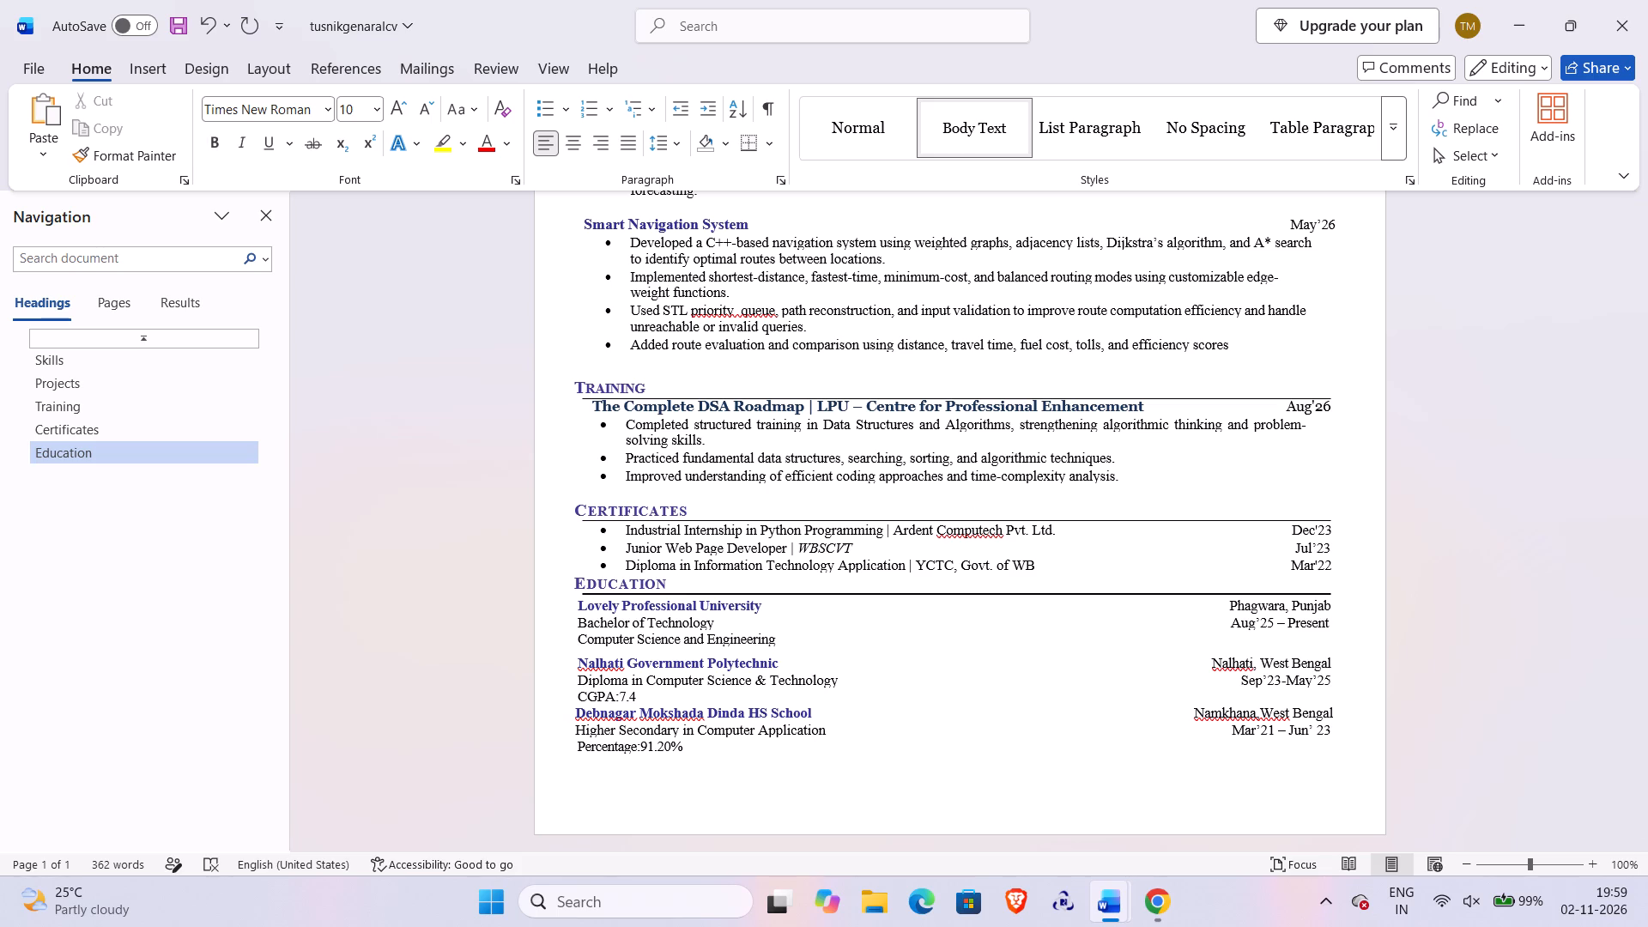
key(Up)
key(space)
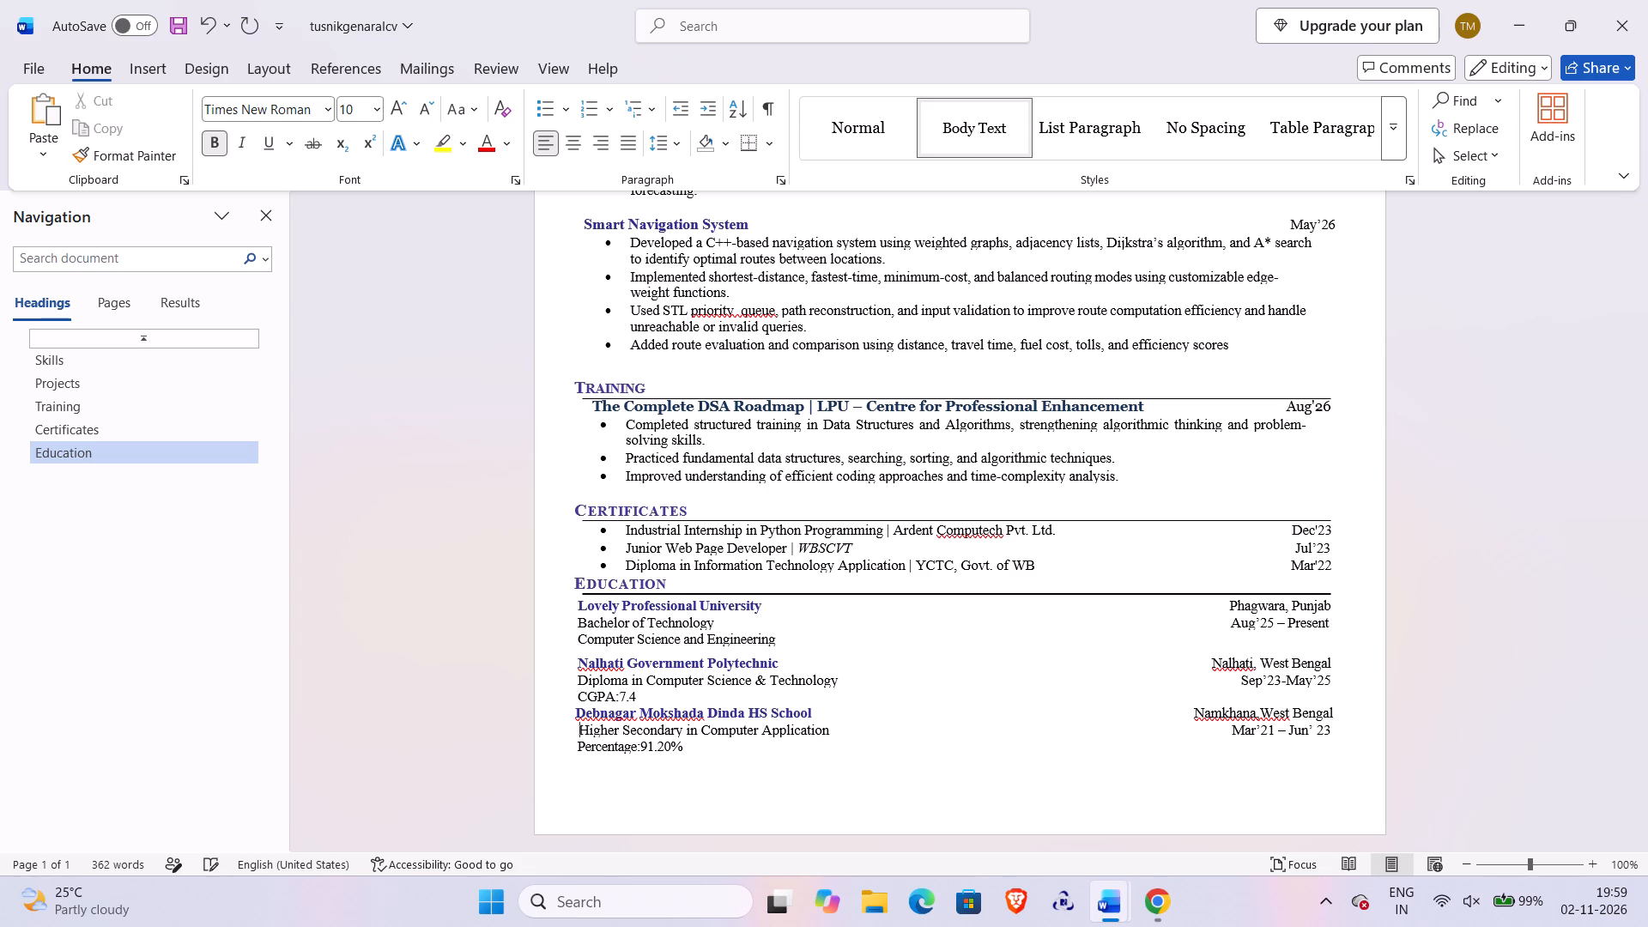
Add one more leading space to both detail lines beneath each of the three institution names in the Education section.
click(573, 678)
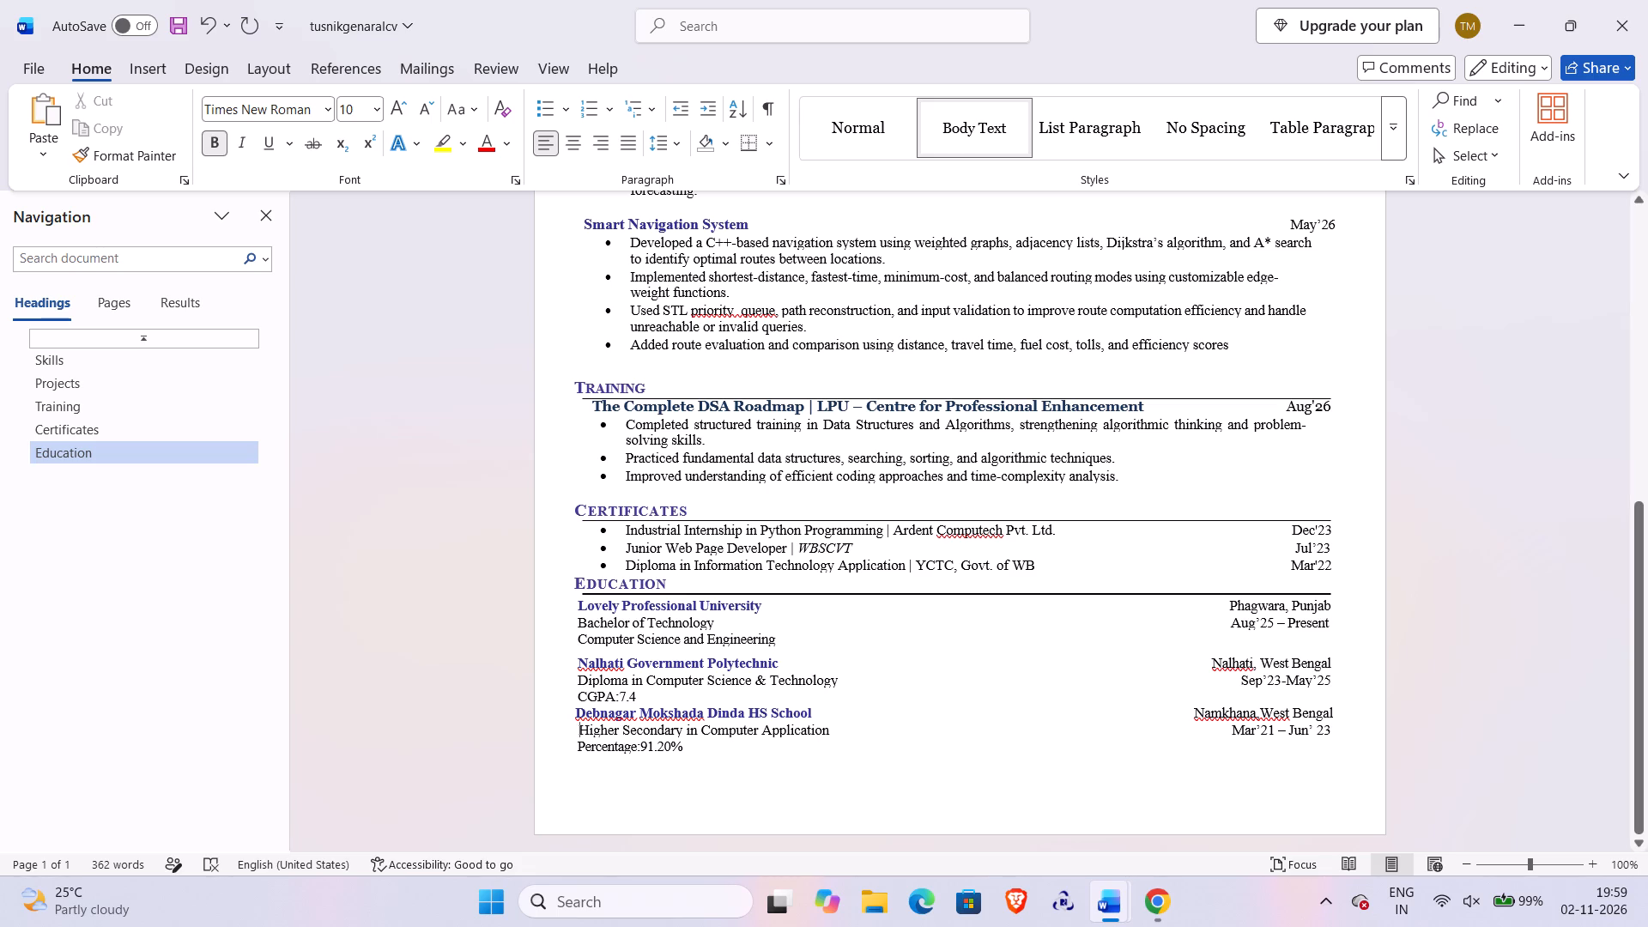
key(space)
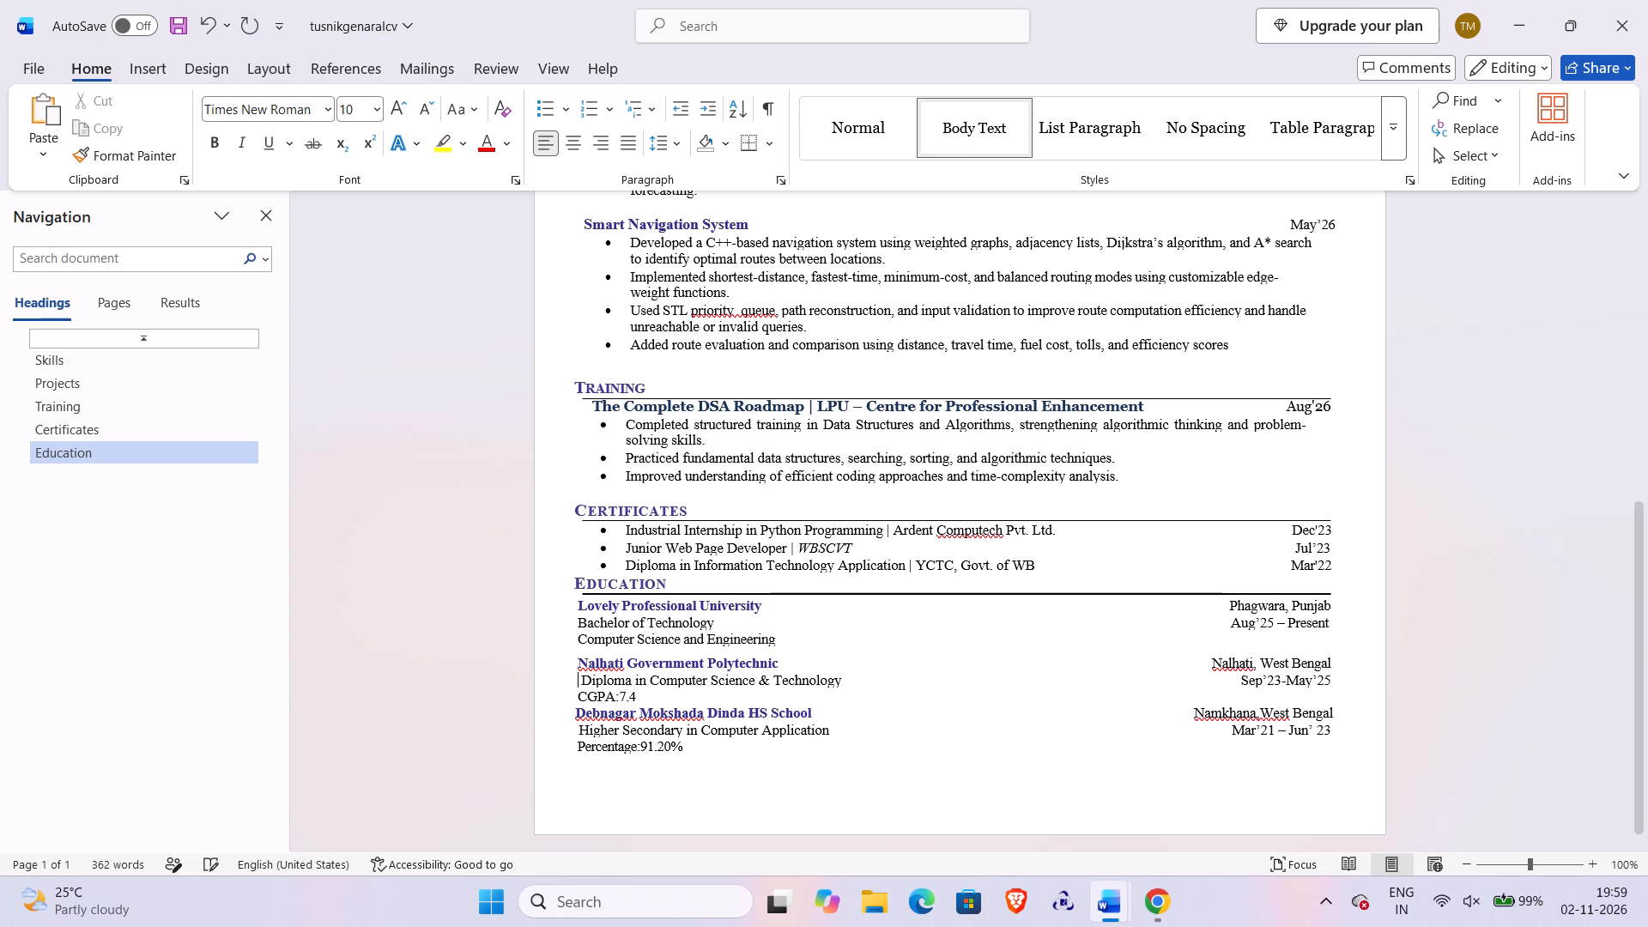
key(Down)
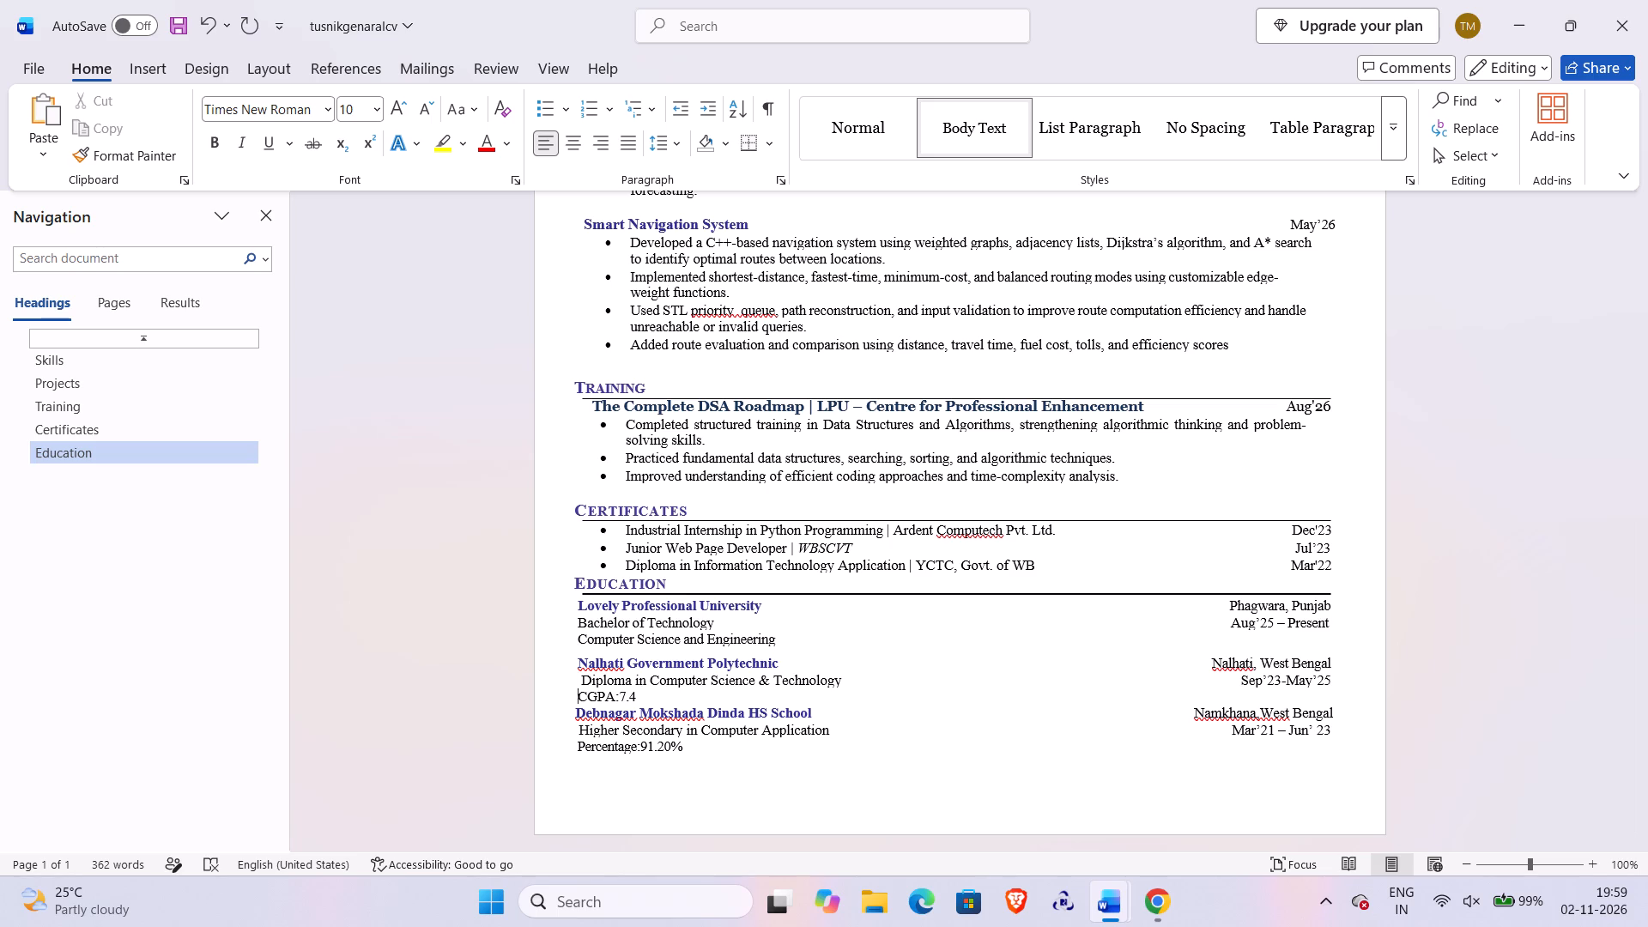
key(space)
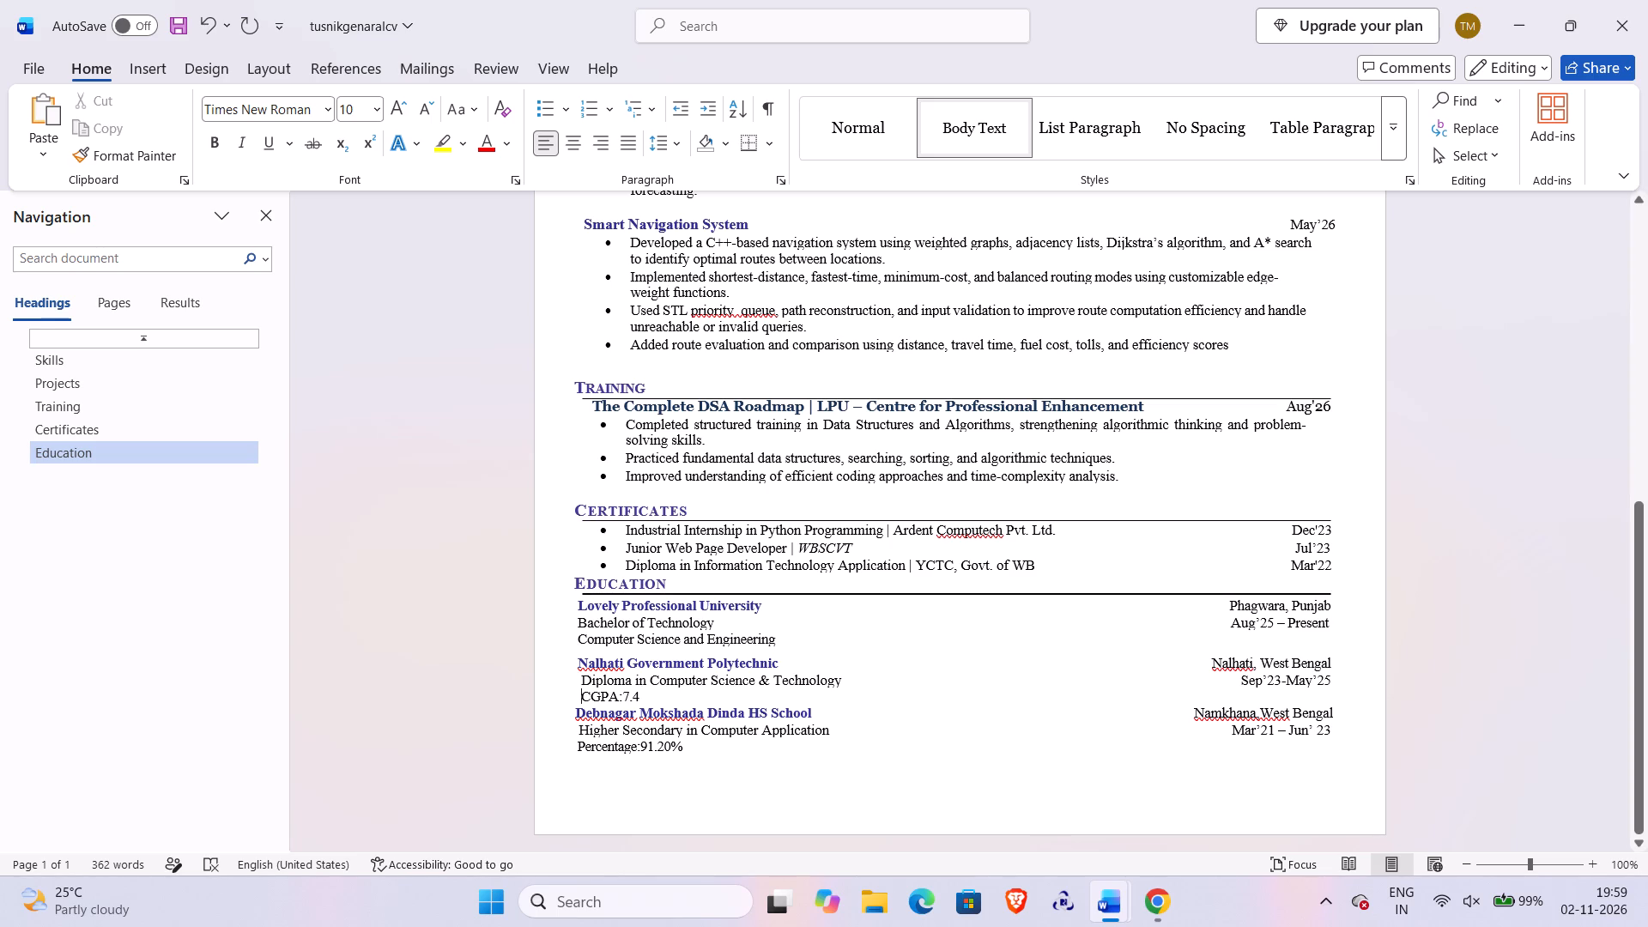
click(573, 623)
key(space)
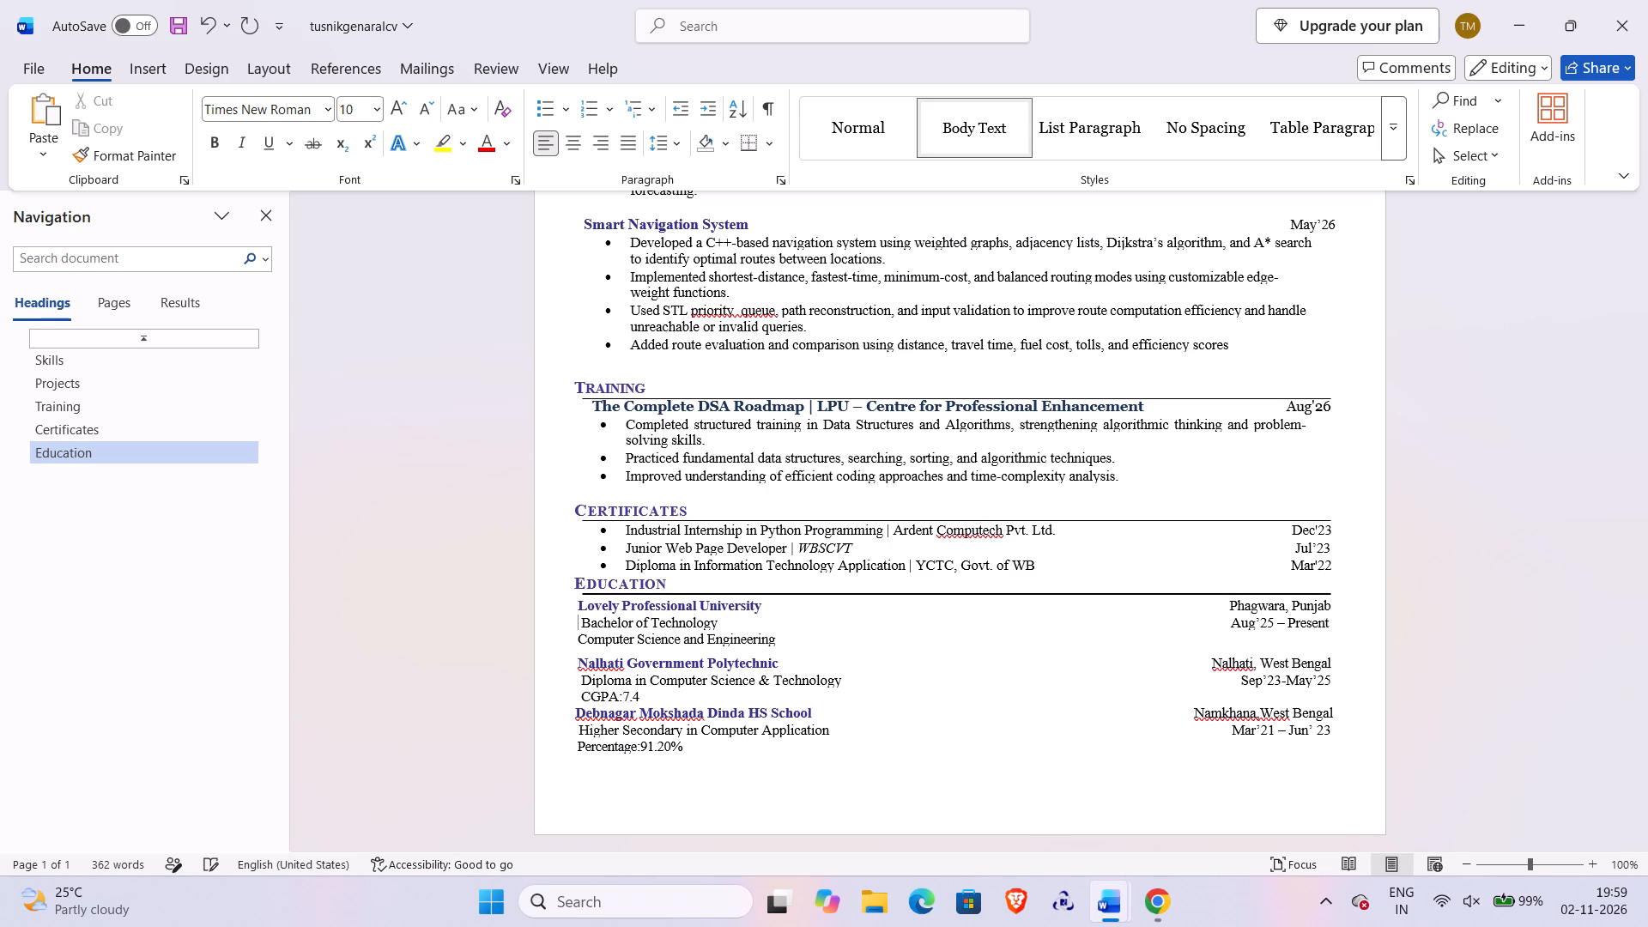
key(Down)
key(space)
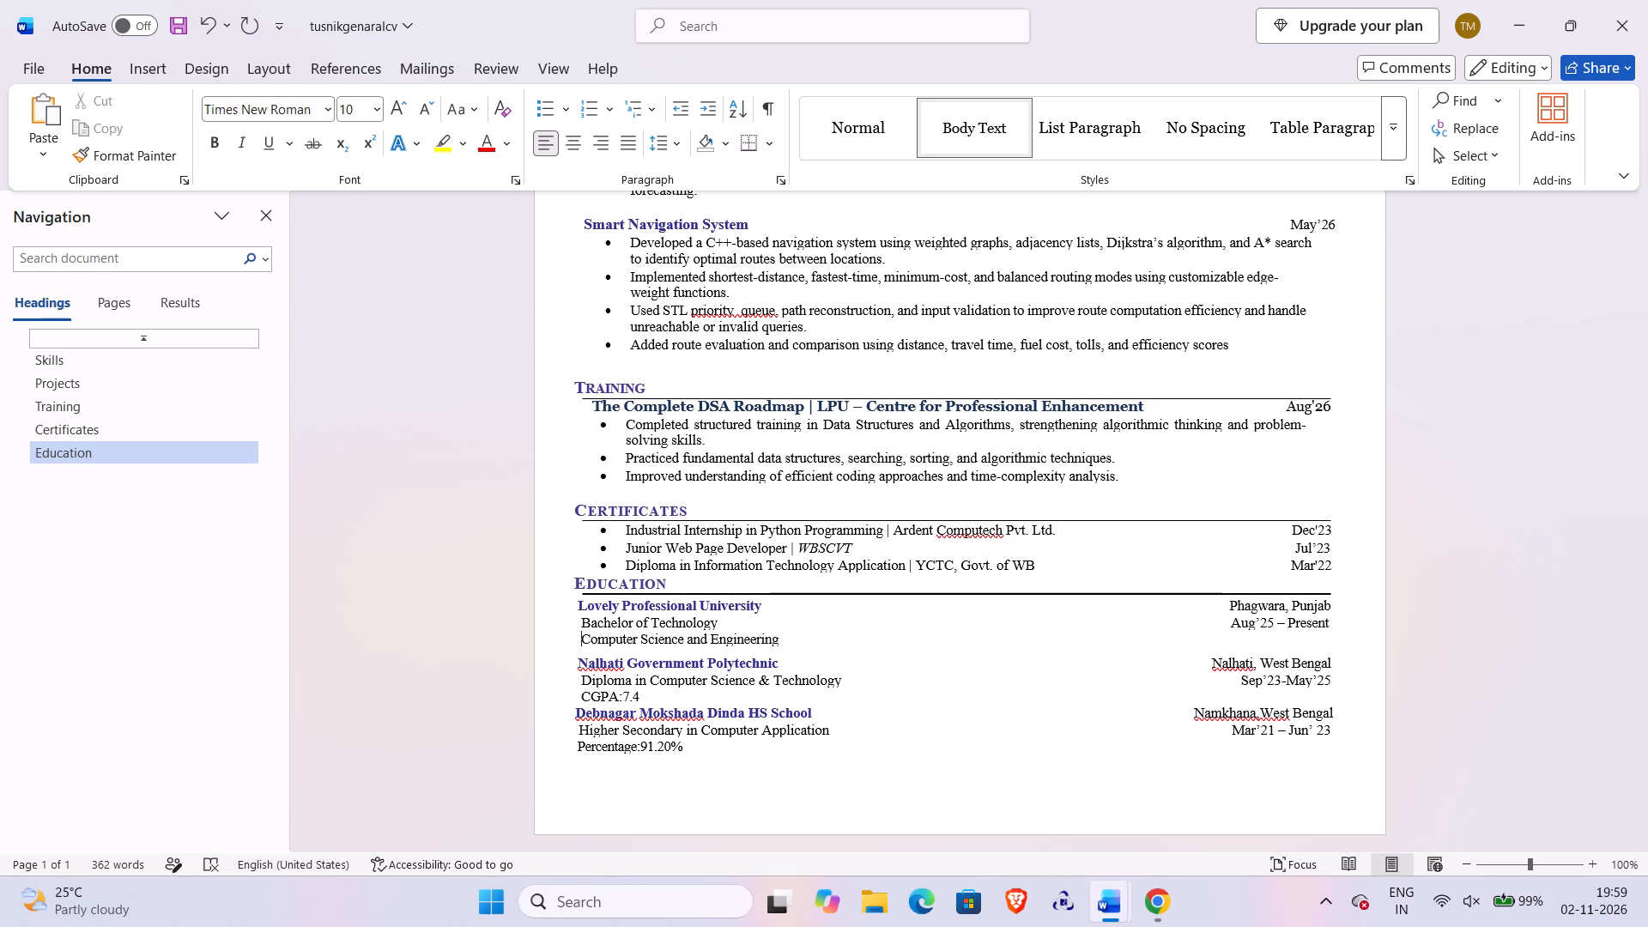
click(579, 731)
key(space)
key(Down)
key(Left)
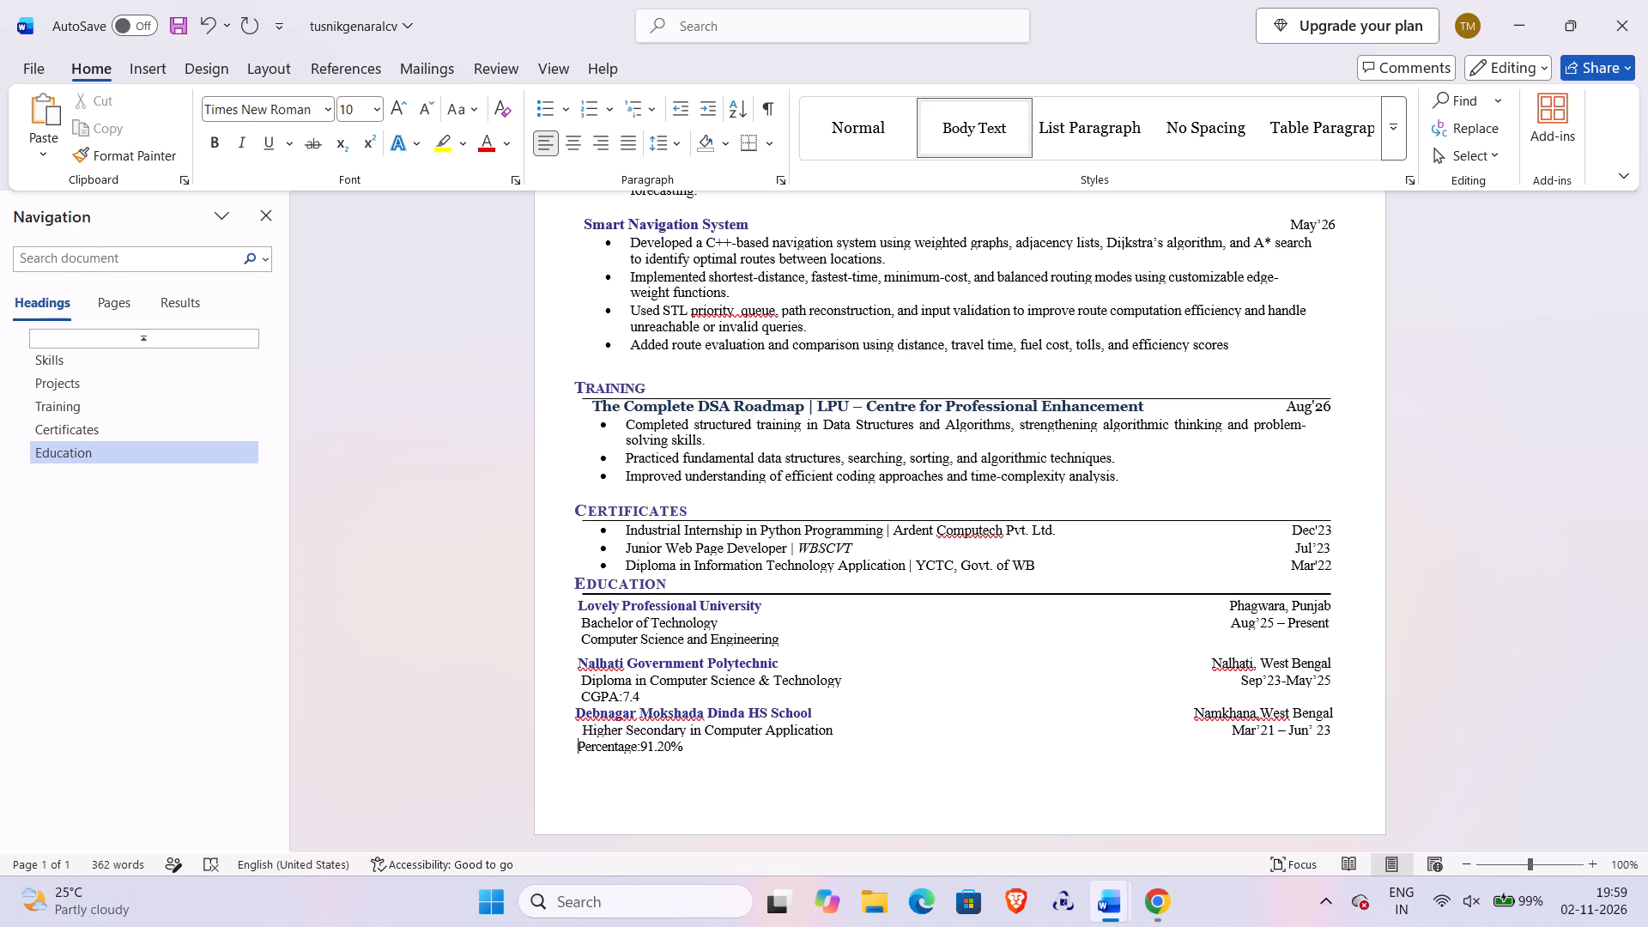
key(space)
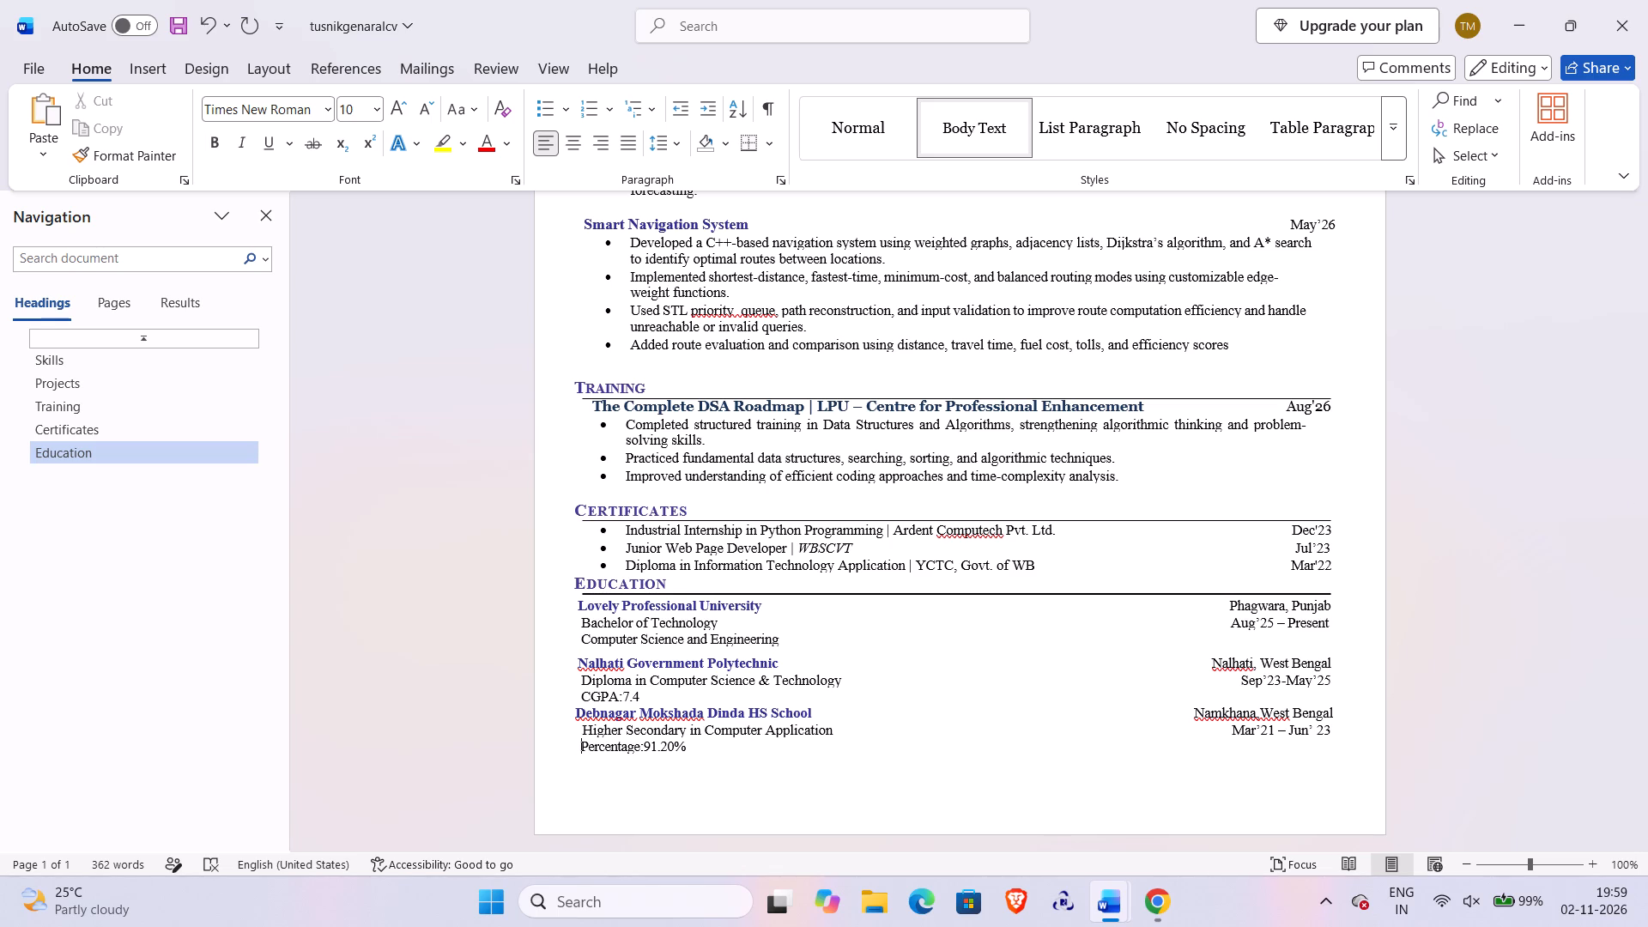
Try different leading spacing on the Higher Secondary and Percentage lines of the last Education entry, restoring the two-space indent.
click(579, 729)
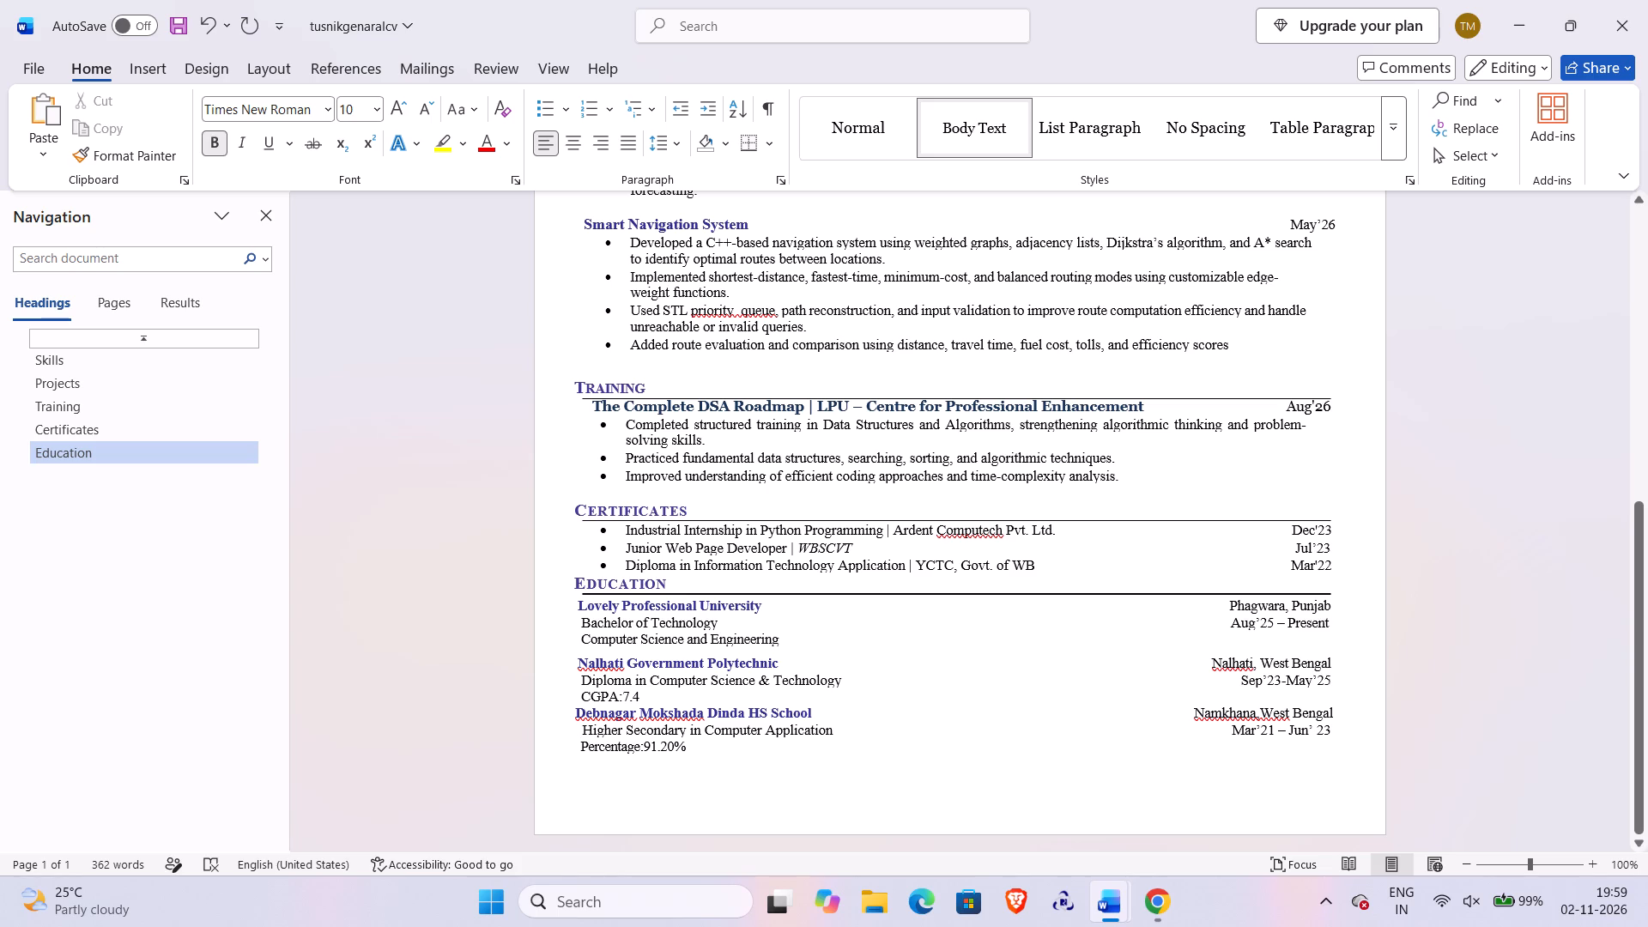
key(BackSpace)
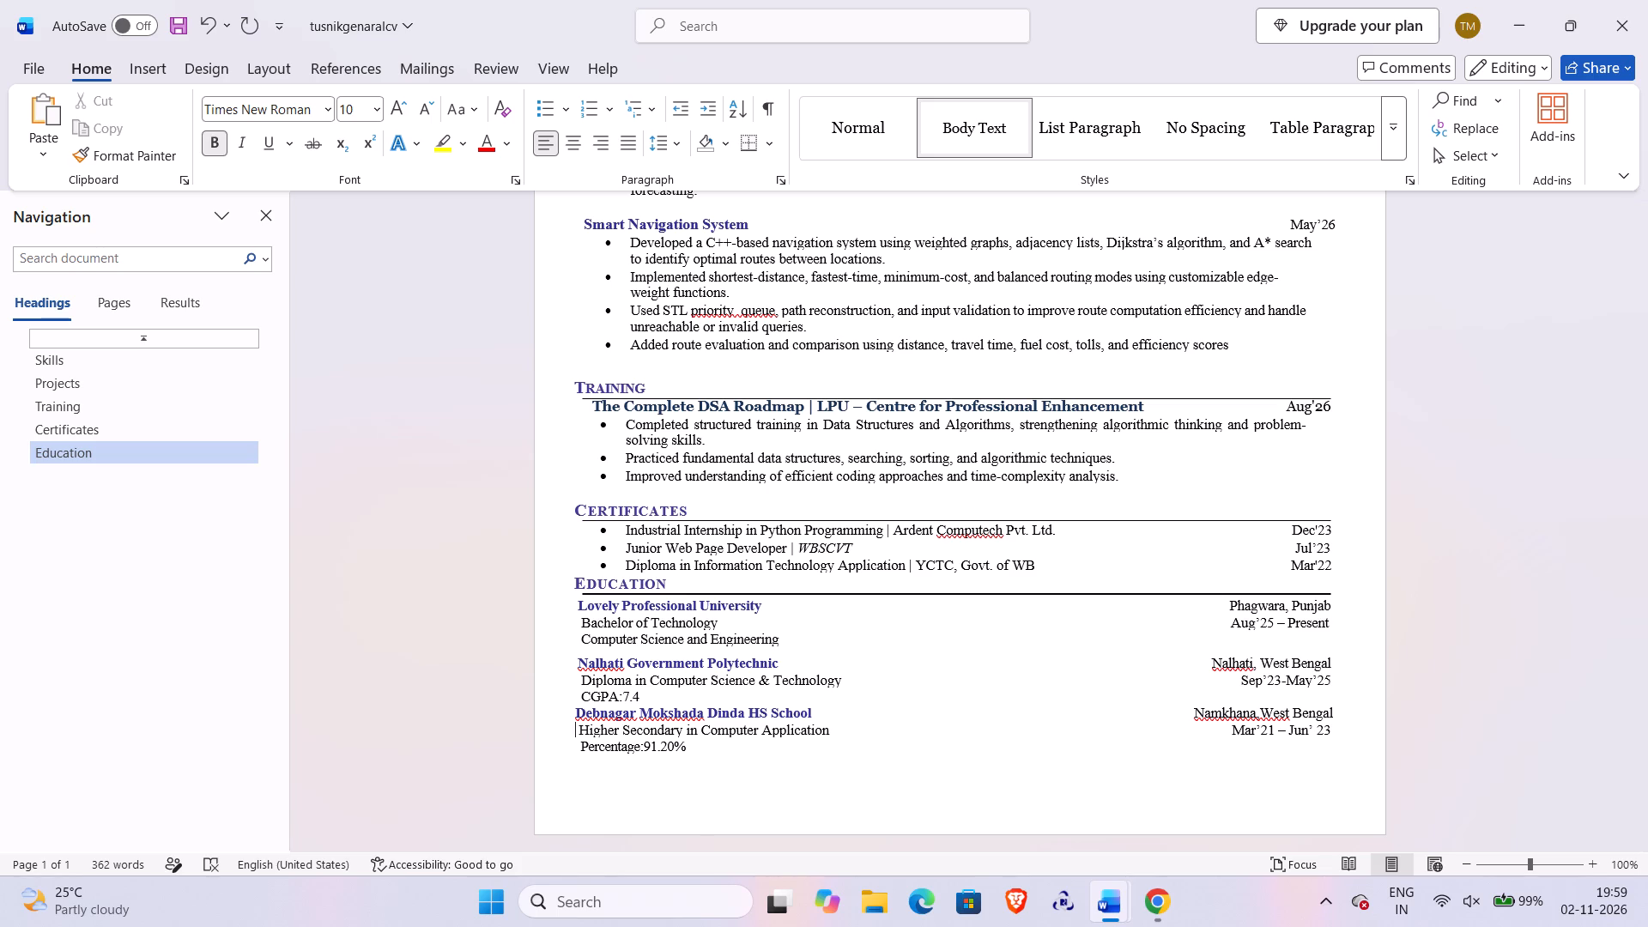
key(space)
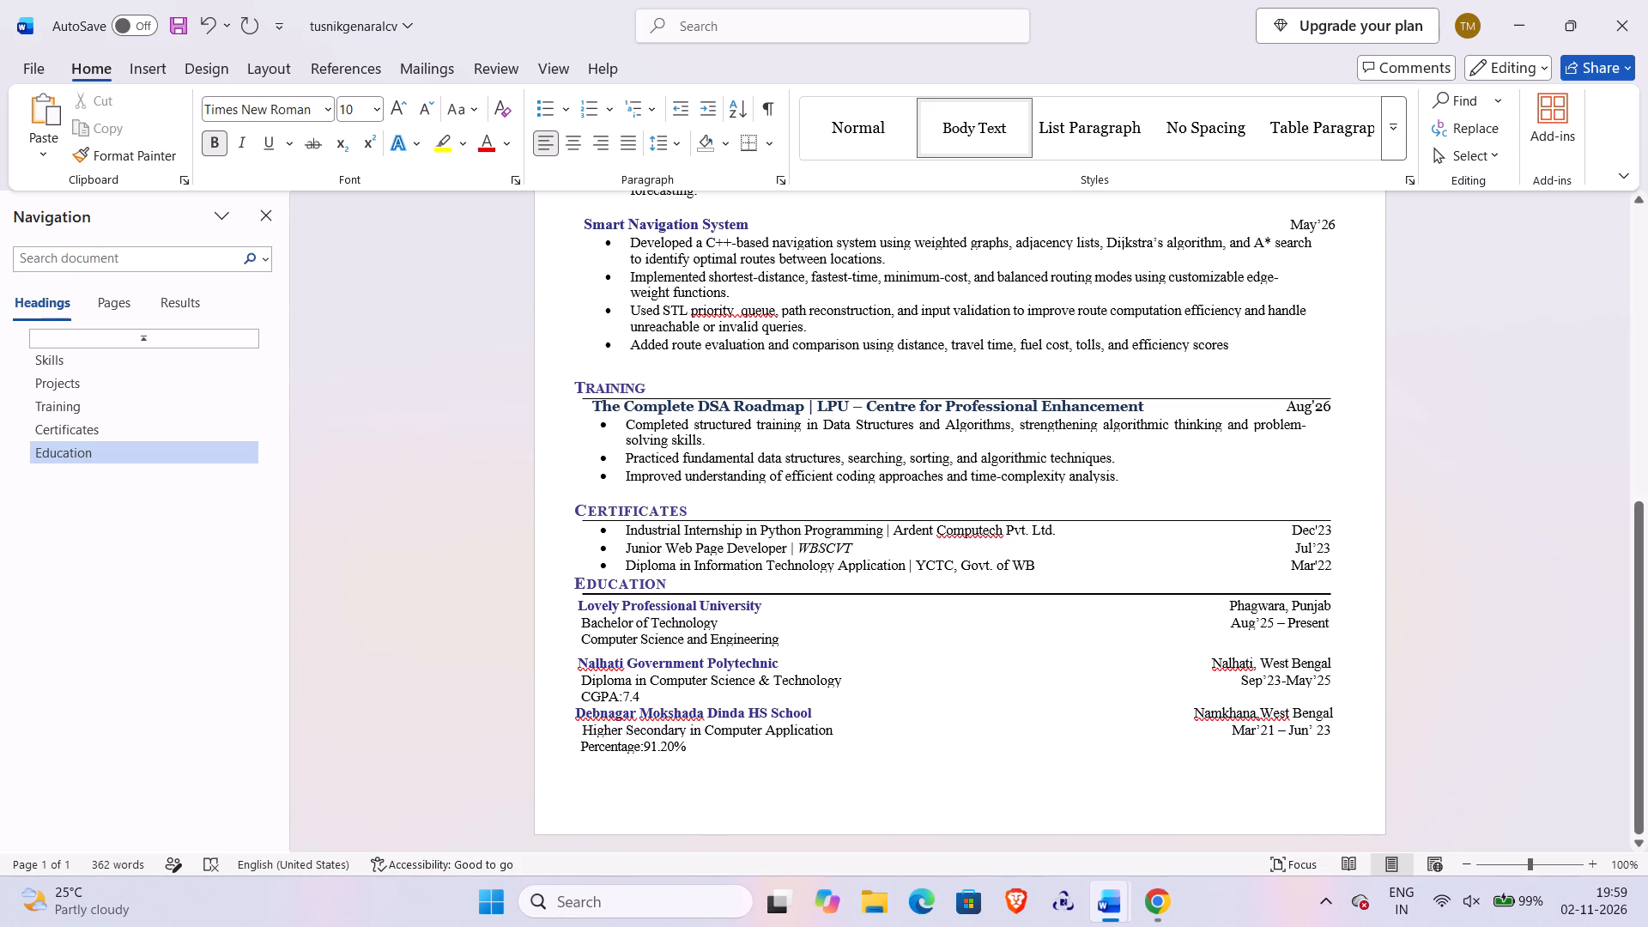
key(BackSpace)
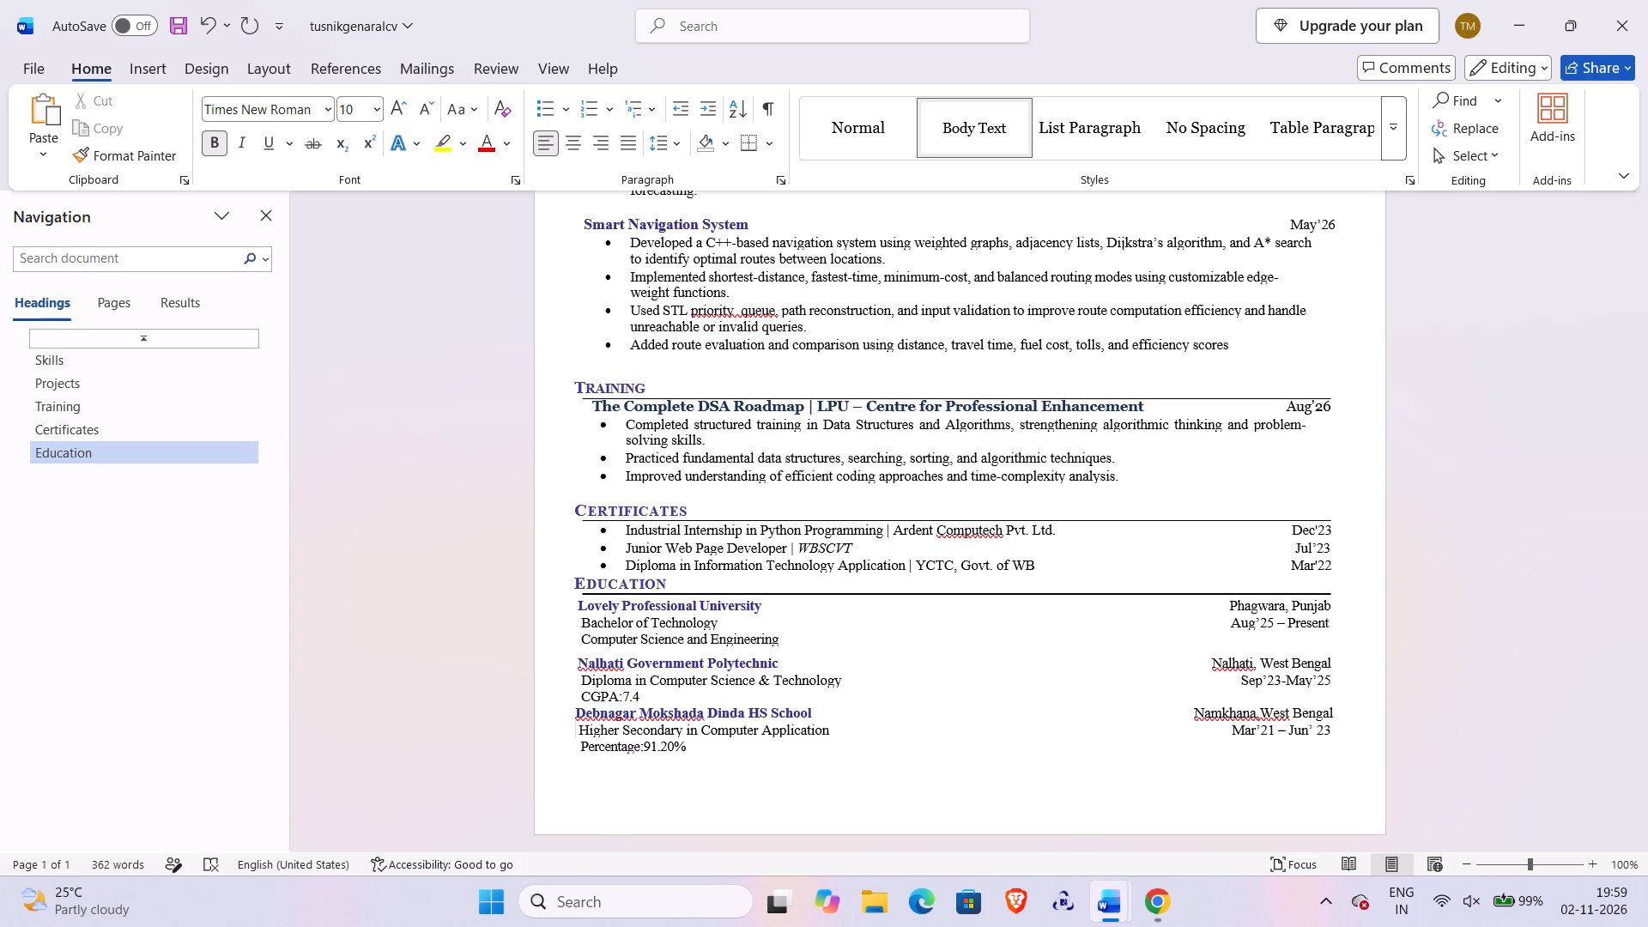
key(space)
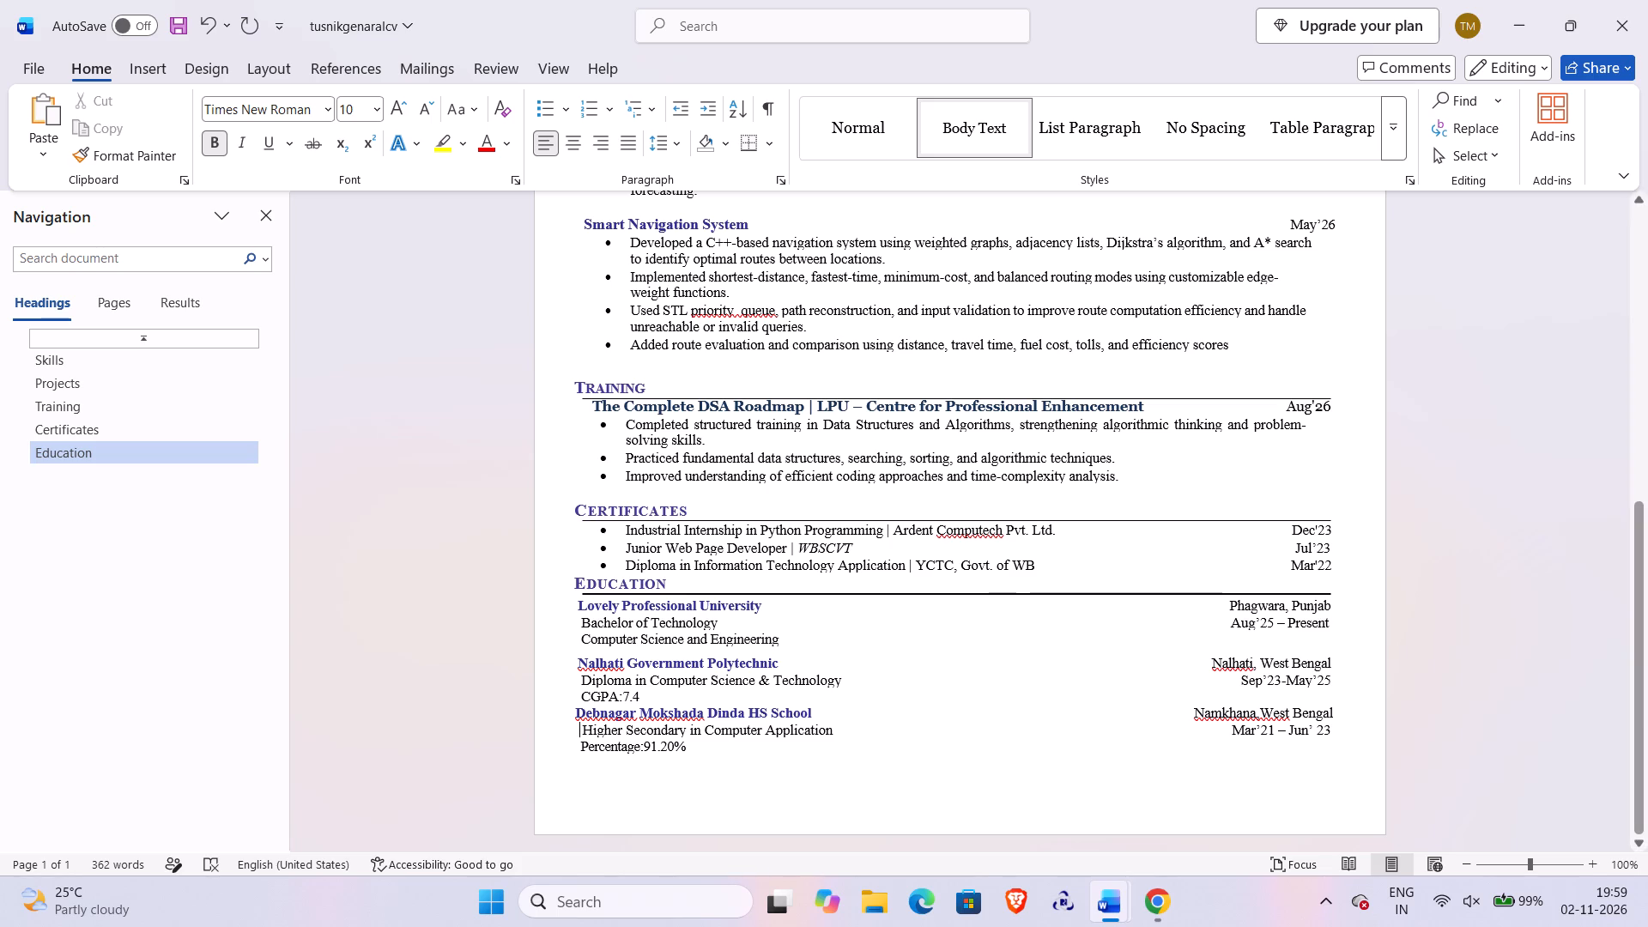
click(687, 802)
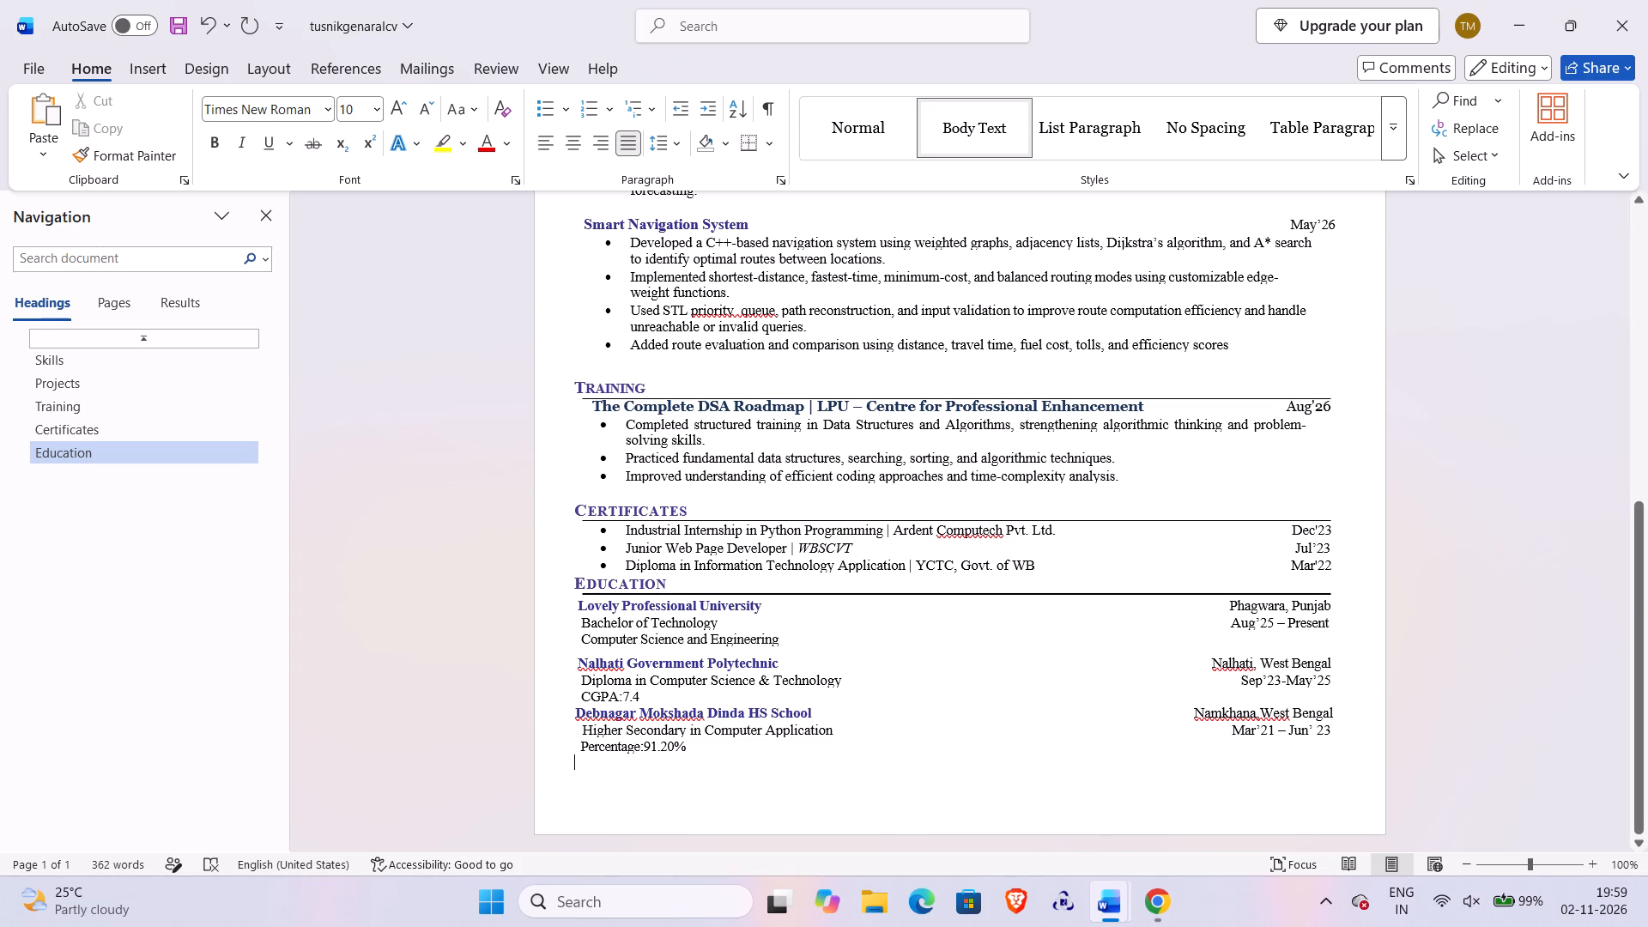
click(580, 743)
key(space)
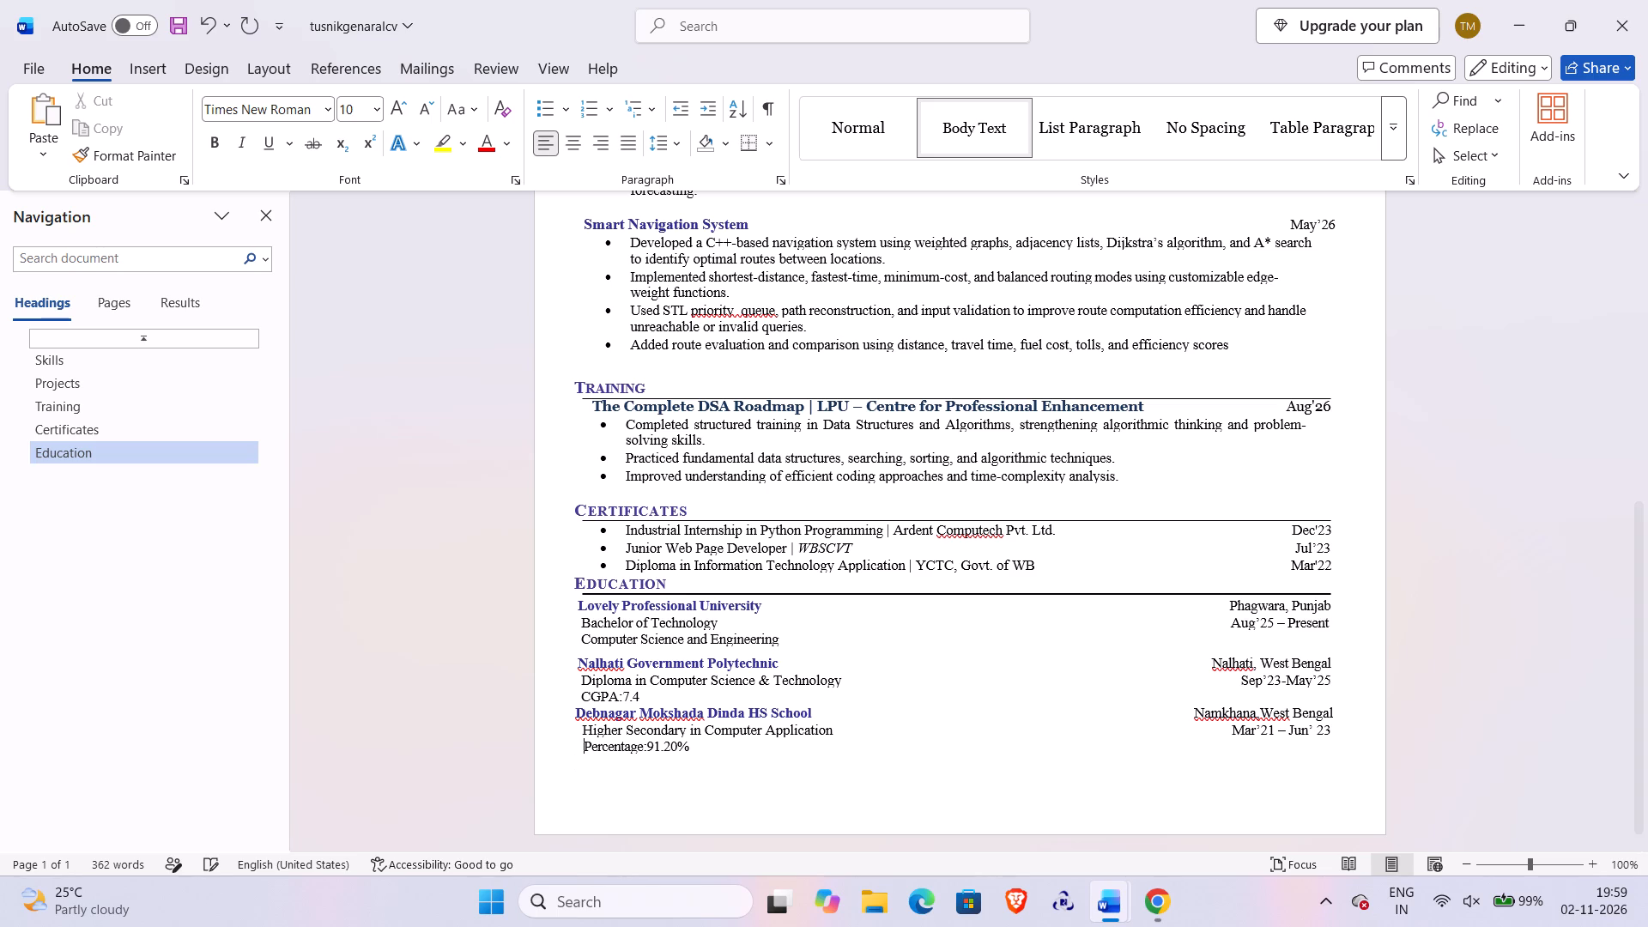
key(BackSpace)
Remove one leading space each from the Higher Secondary in Computer Application line and the Nalhati Government Polytechnic line in Education.
click(585, 724)
key(BackSpace)
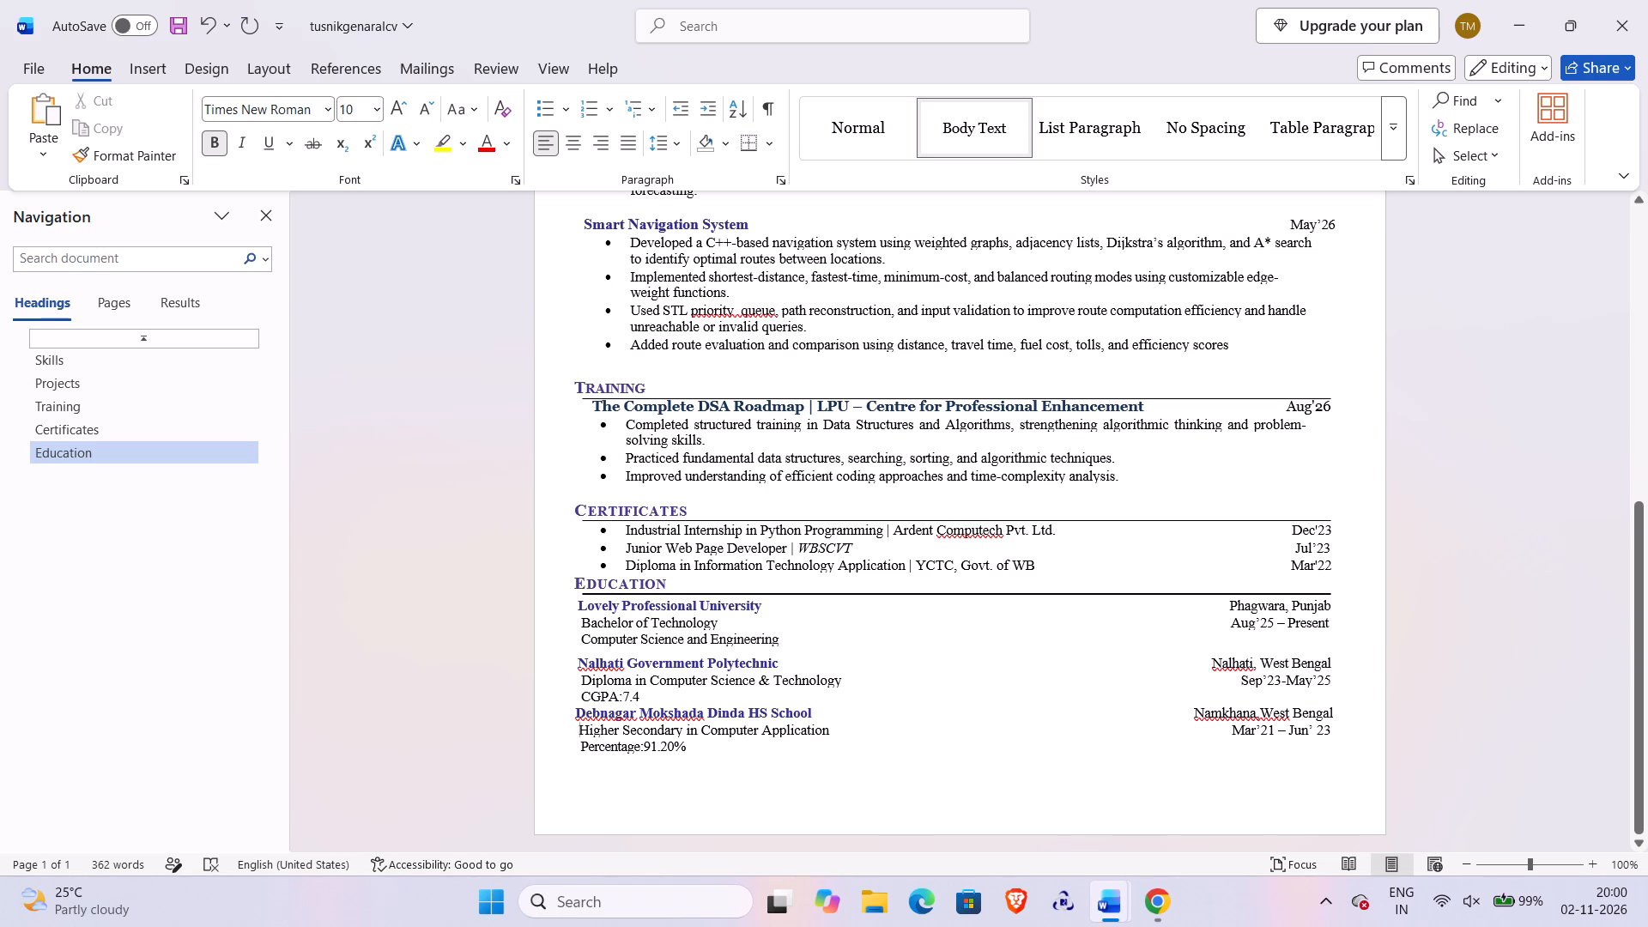
click(580, 663)
key(BackSpace)
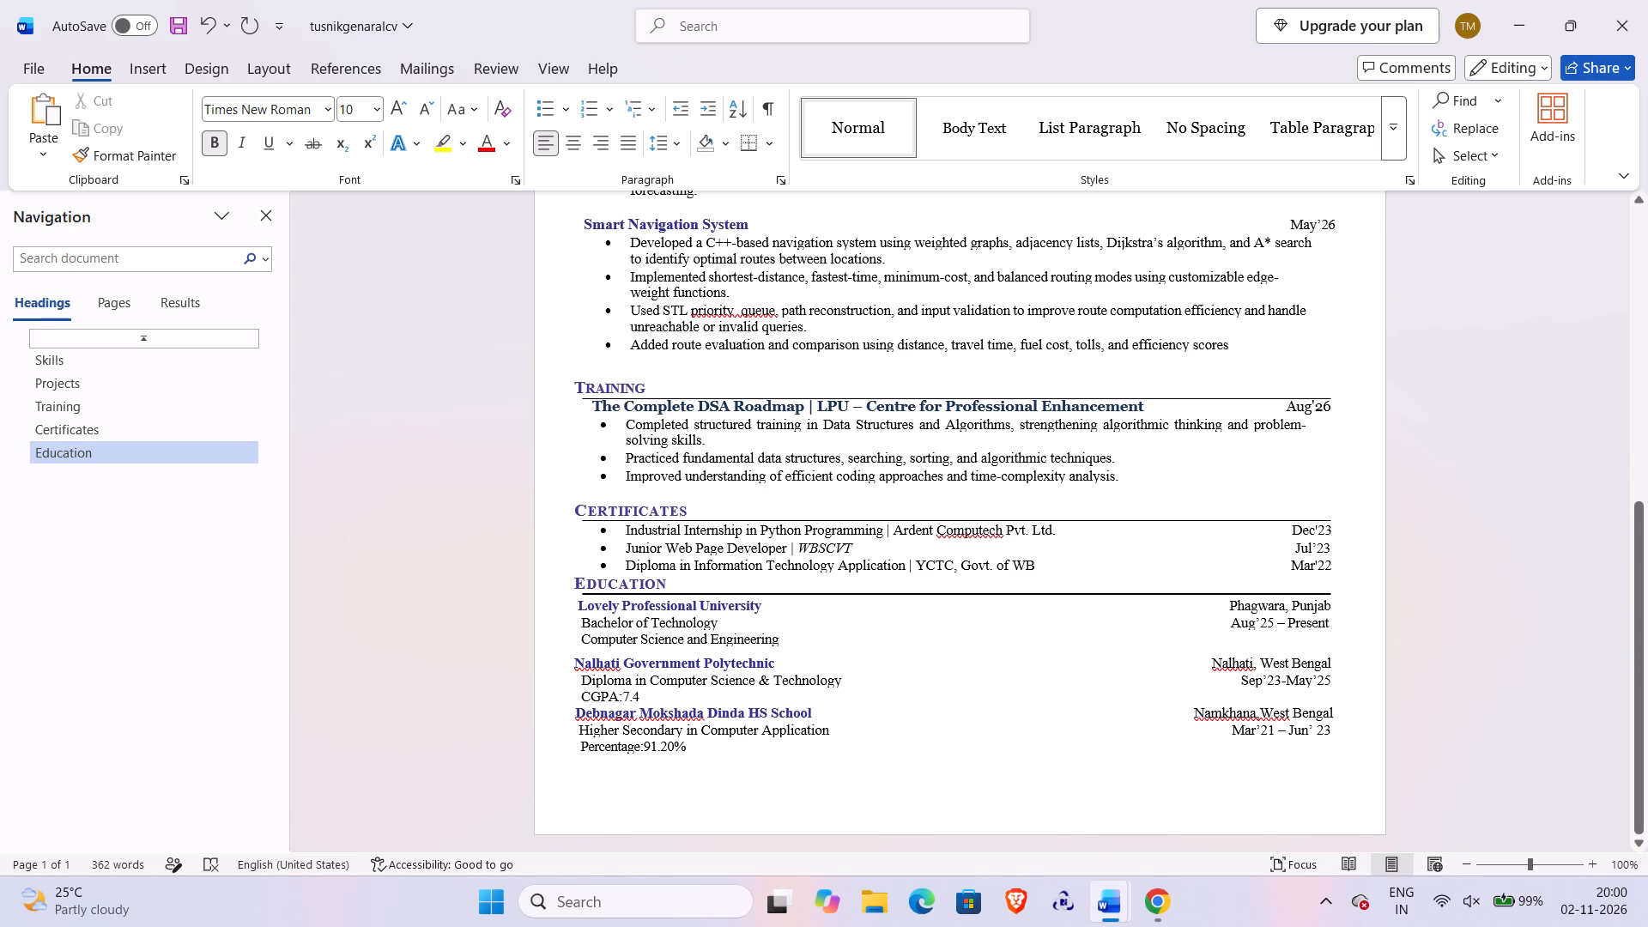
Save the CV document.
key(ctrl+s)
key(ctrl+s)
key(ctrl+s)
key(ctrl+s)
Leave Word for the desktop and search the computer for WhatsApp using "wh".
click(1647, 42)
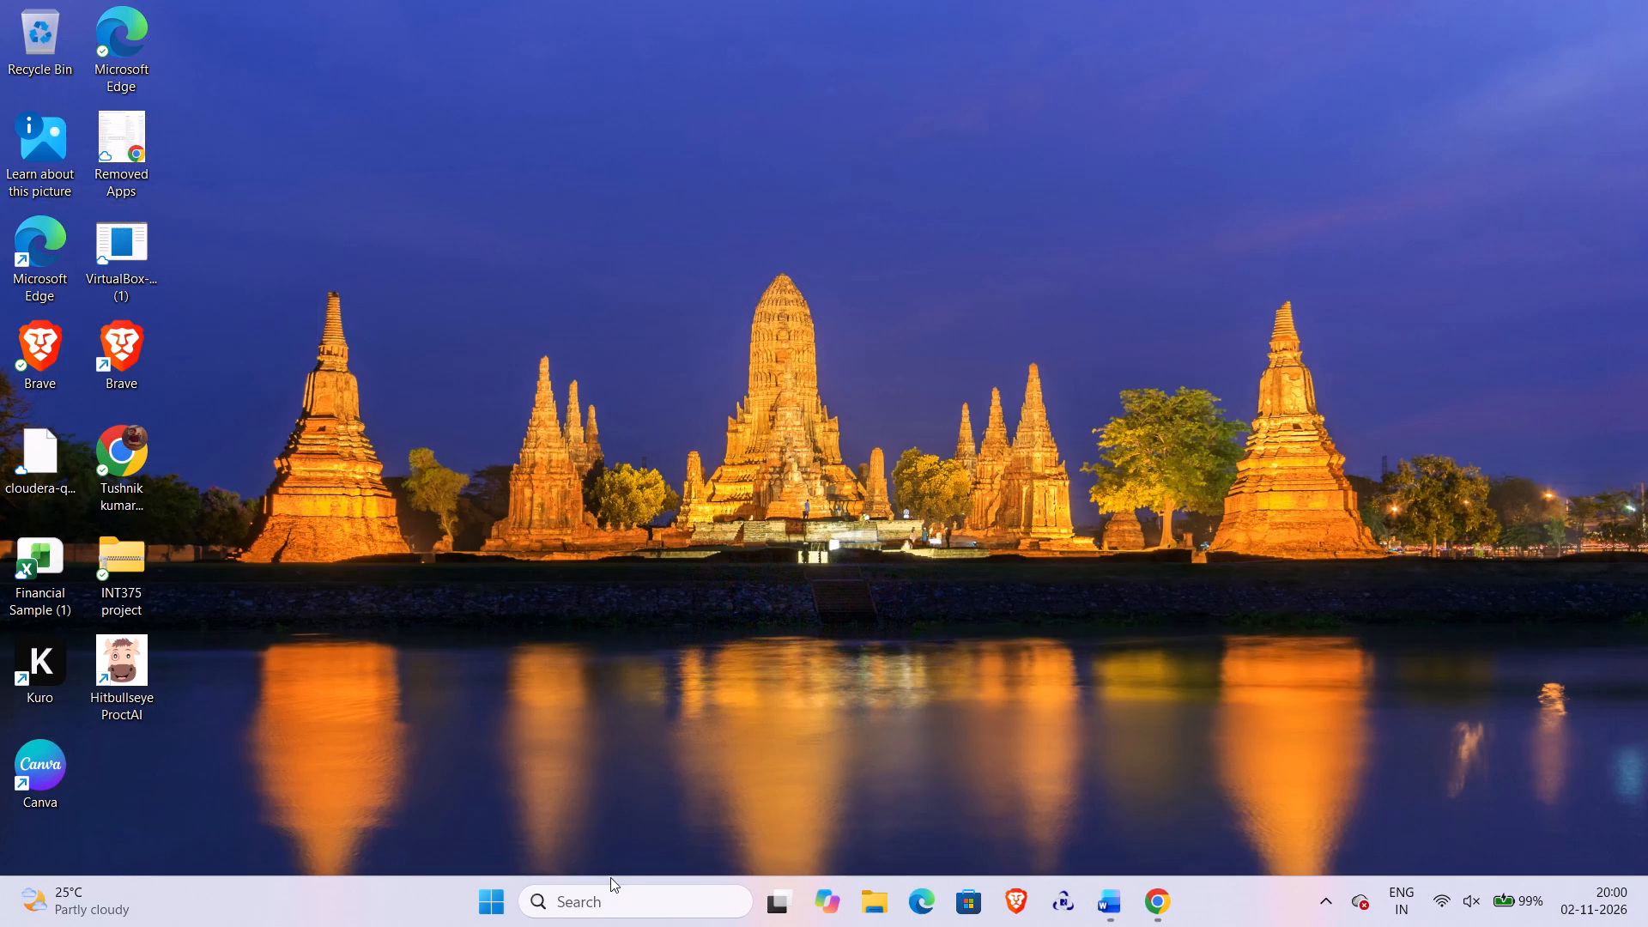
click(610, 910)
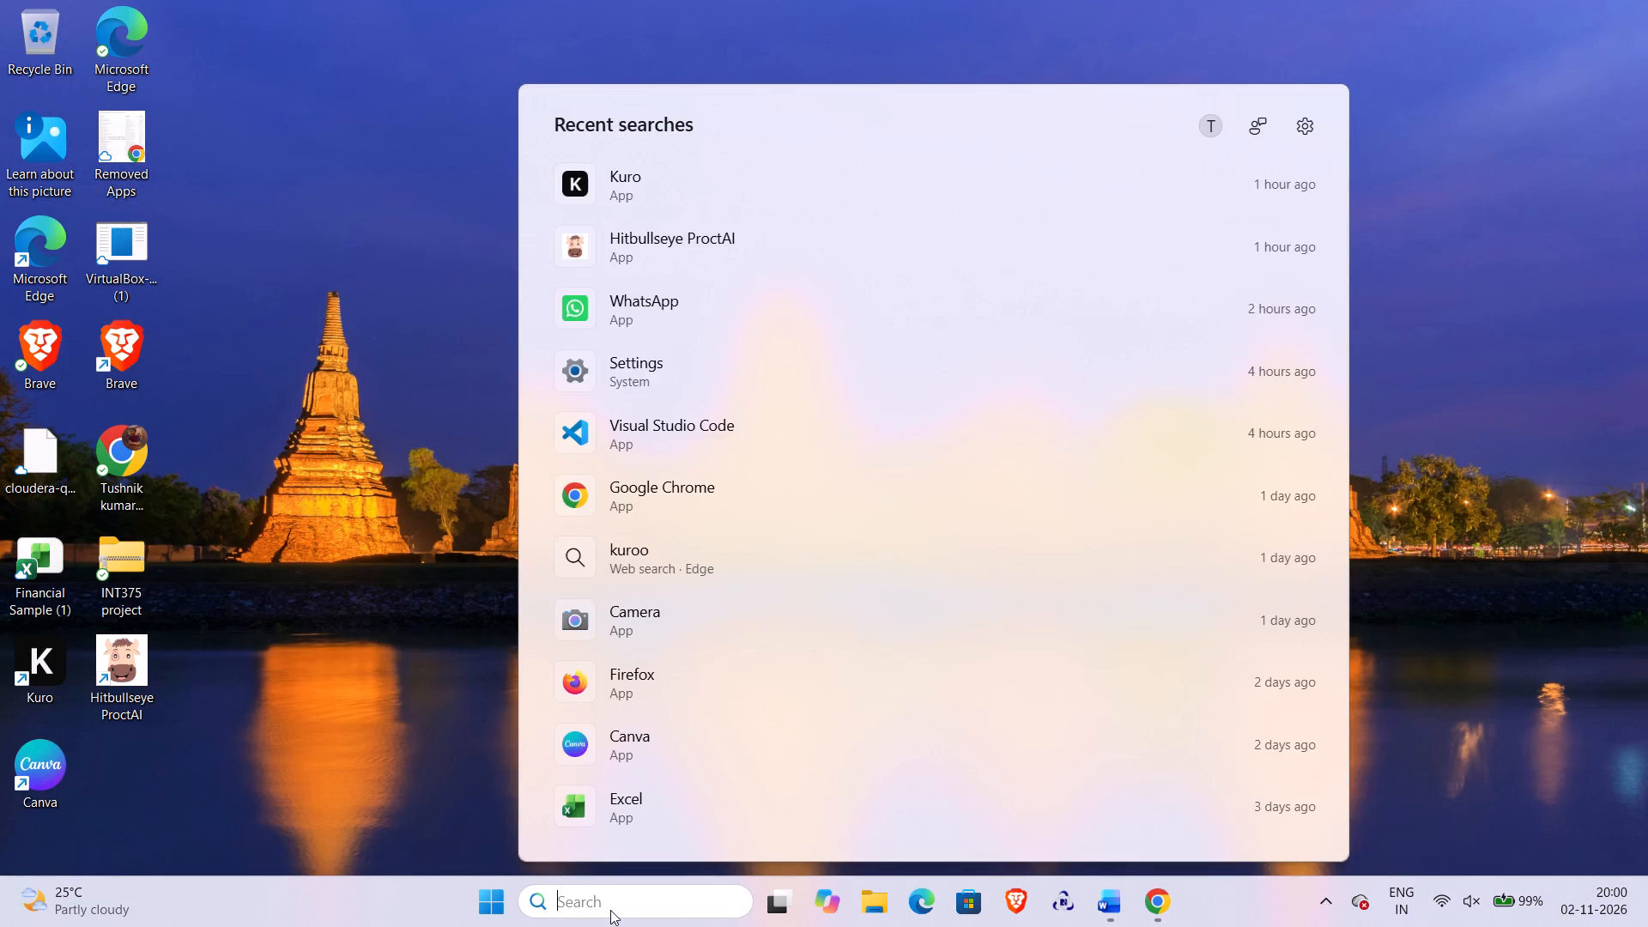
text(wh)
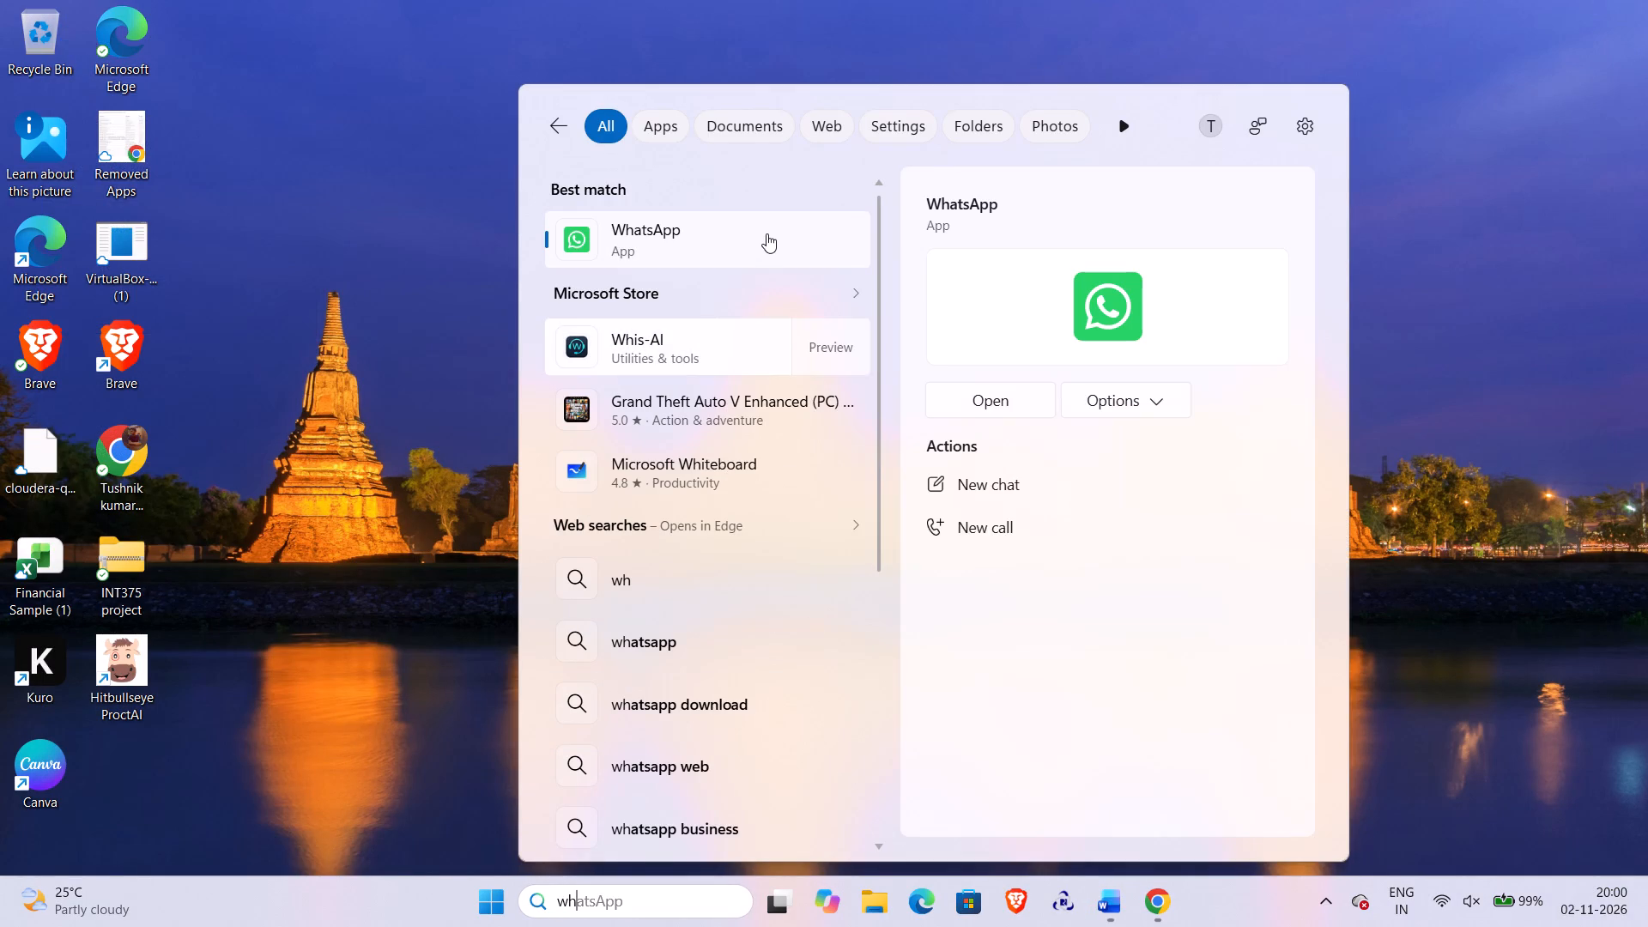
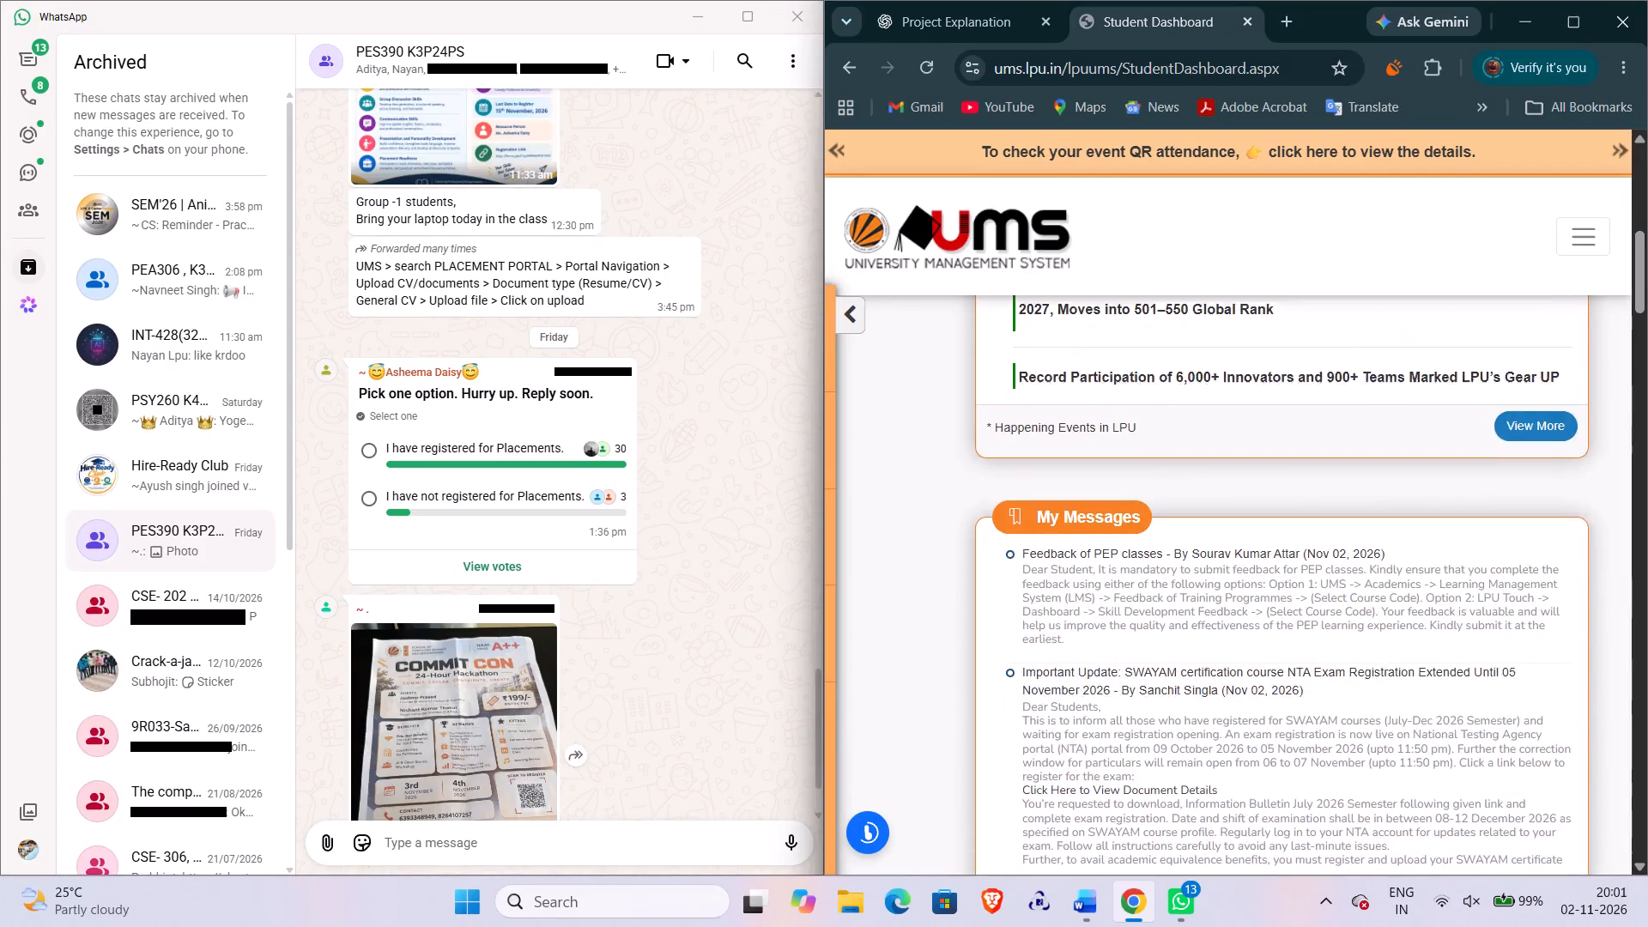
Open the assignments page from the Pending Assignments section of the UMS student dashboard.
scroll(1171, 575, down, 4)
scroll(919, 608, down, 3)
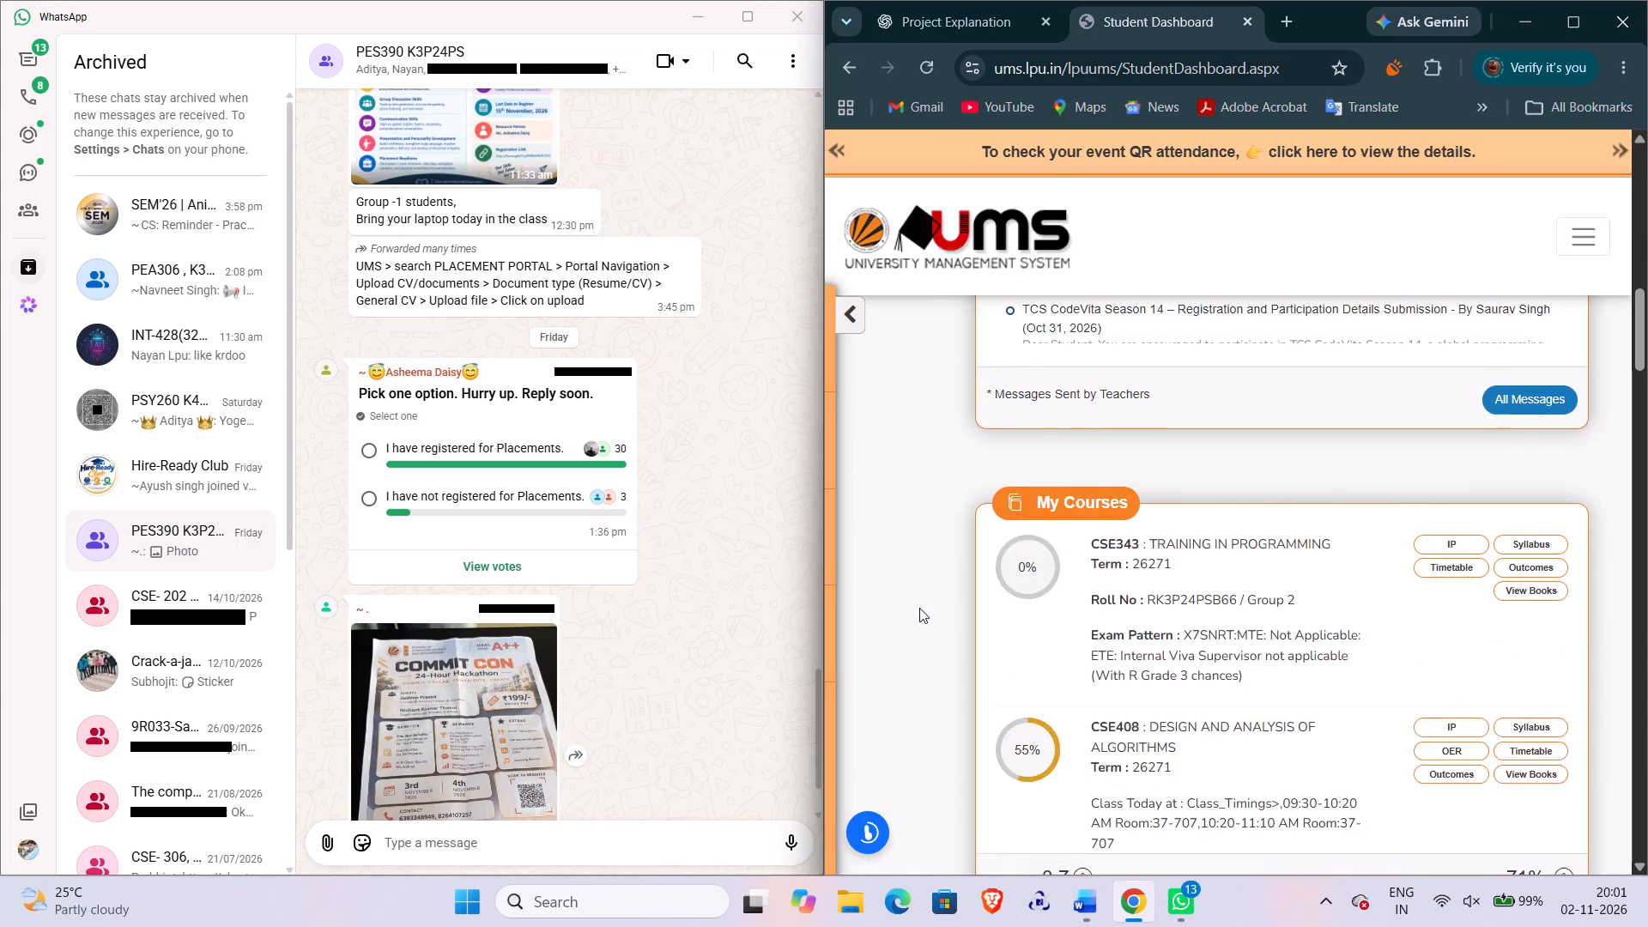
scroll(919, 608, down, 2)
scroll(1027, 750, down, 2)
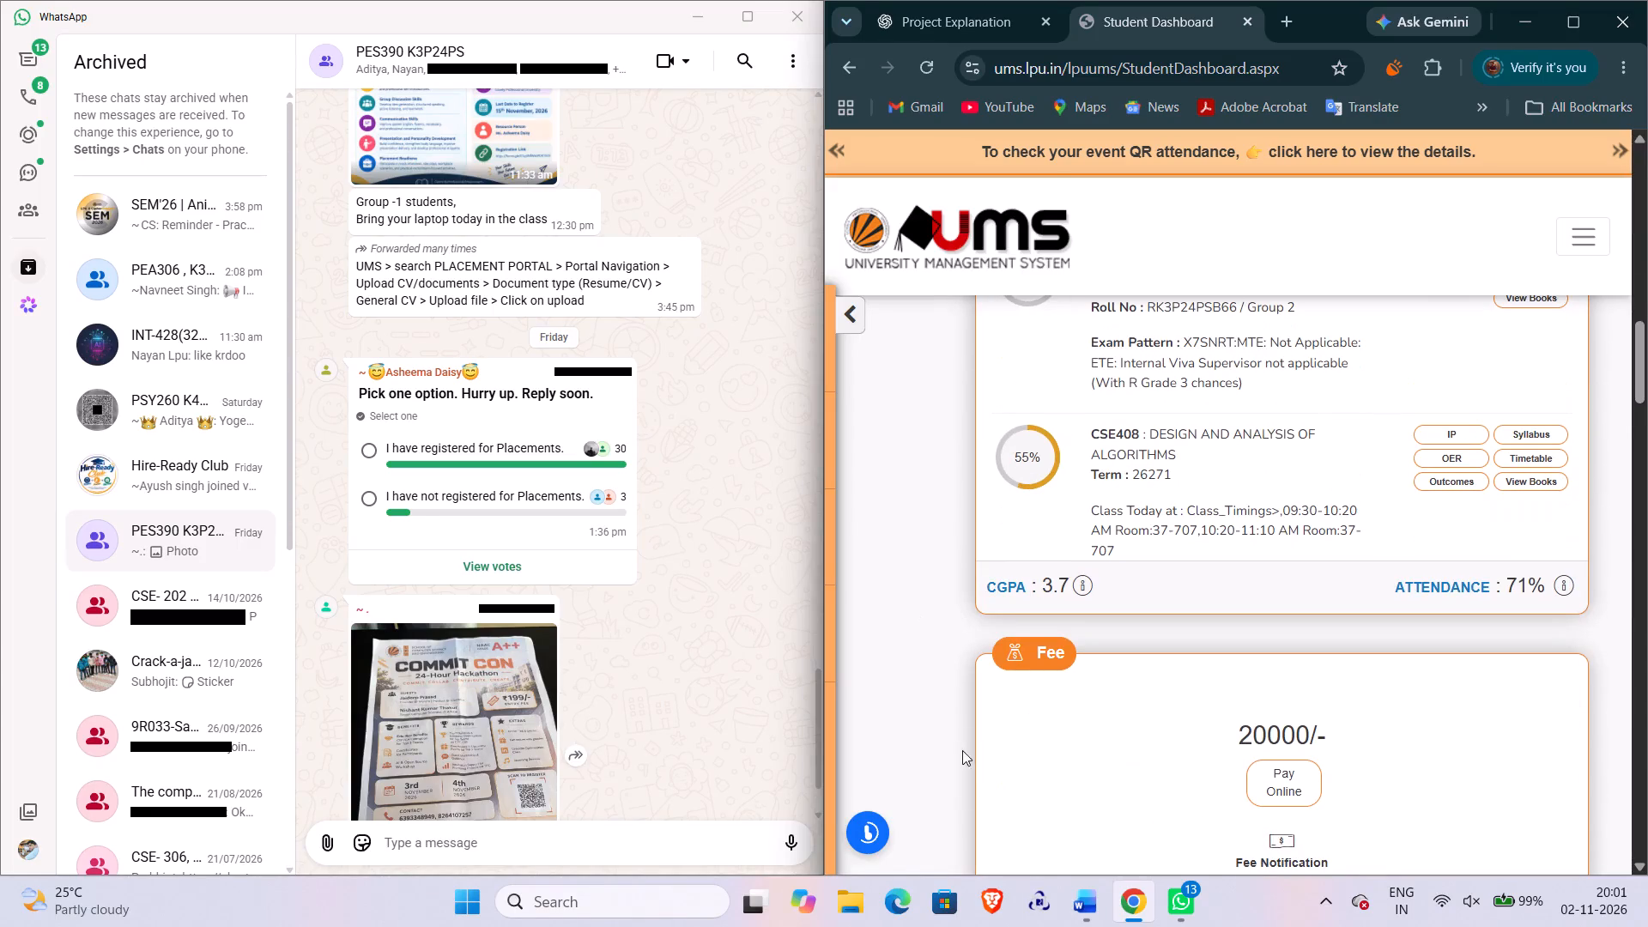
click(879, 732)
scroll(879, 732, down, 5)
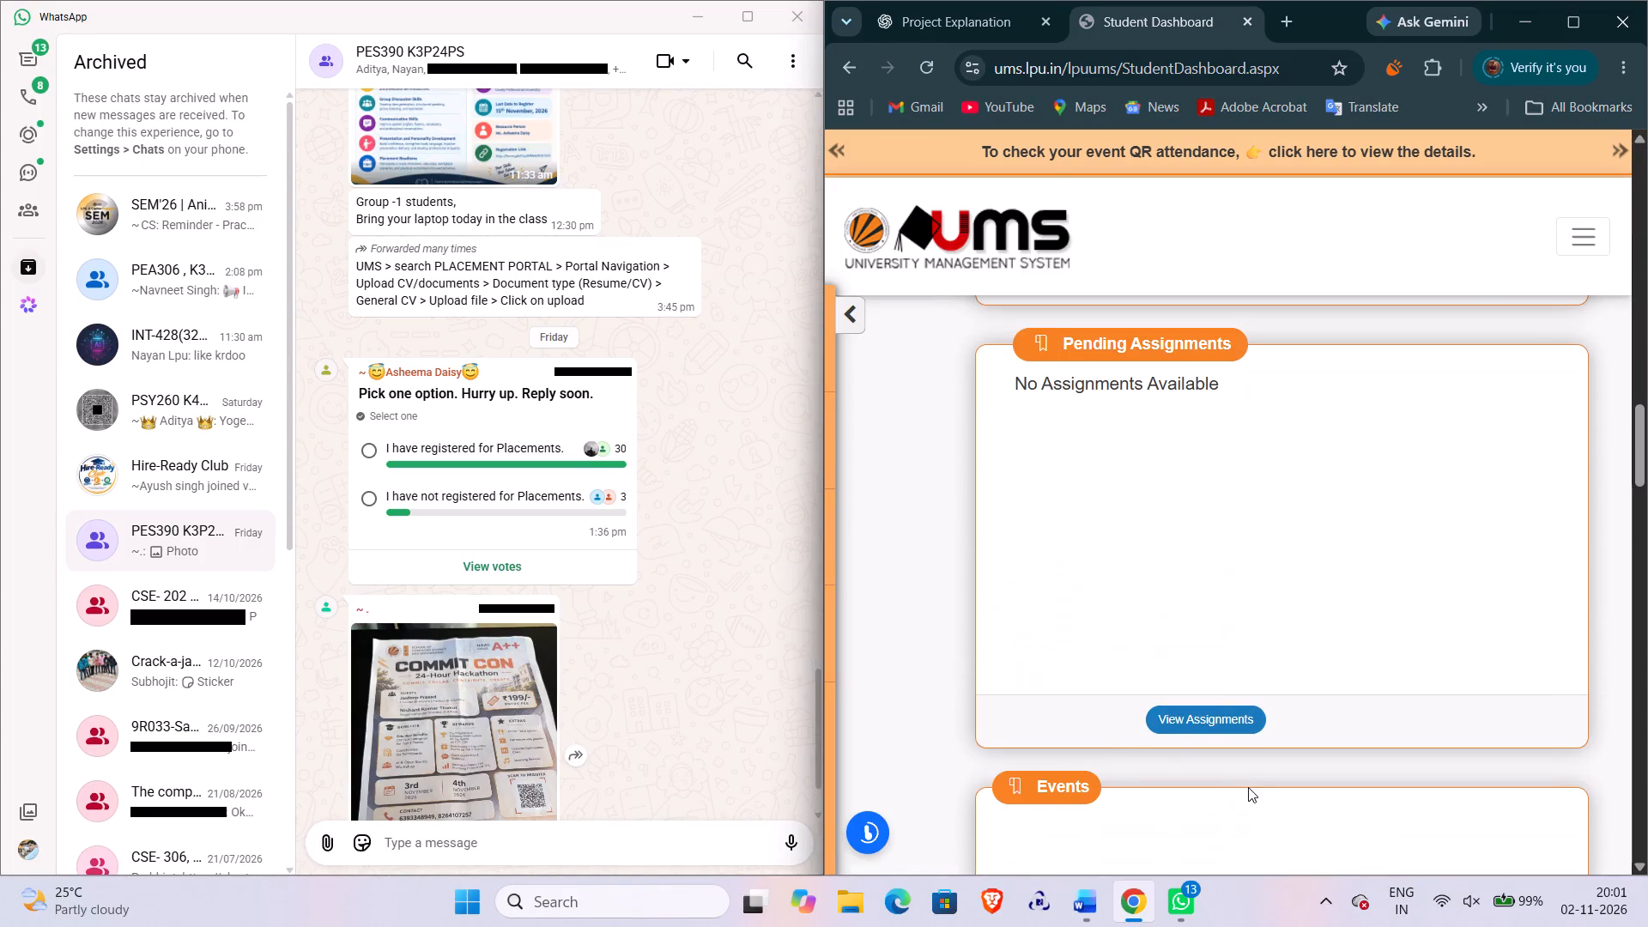
click(1209, 725)
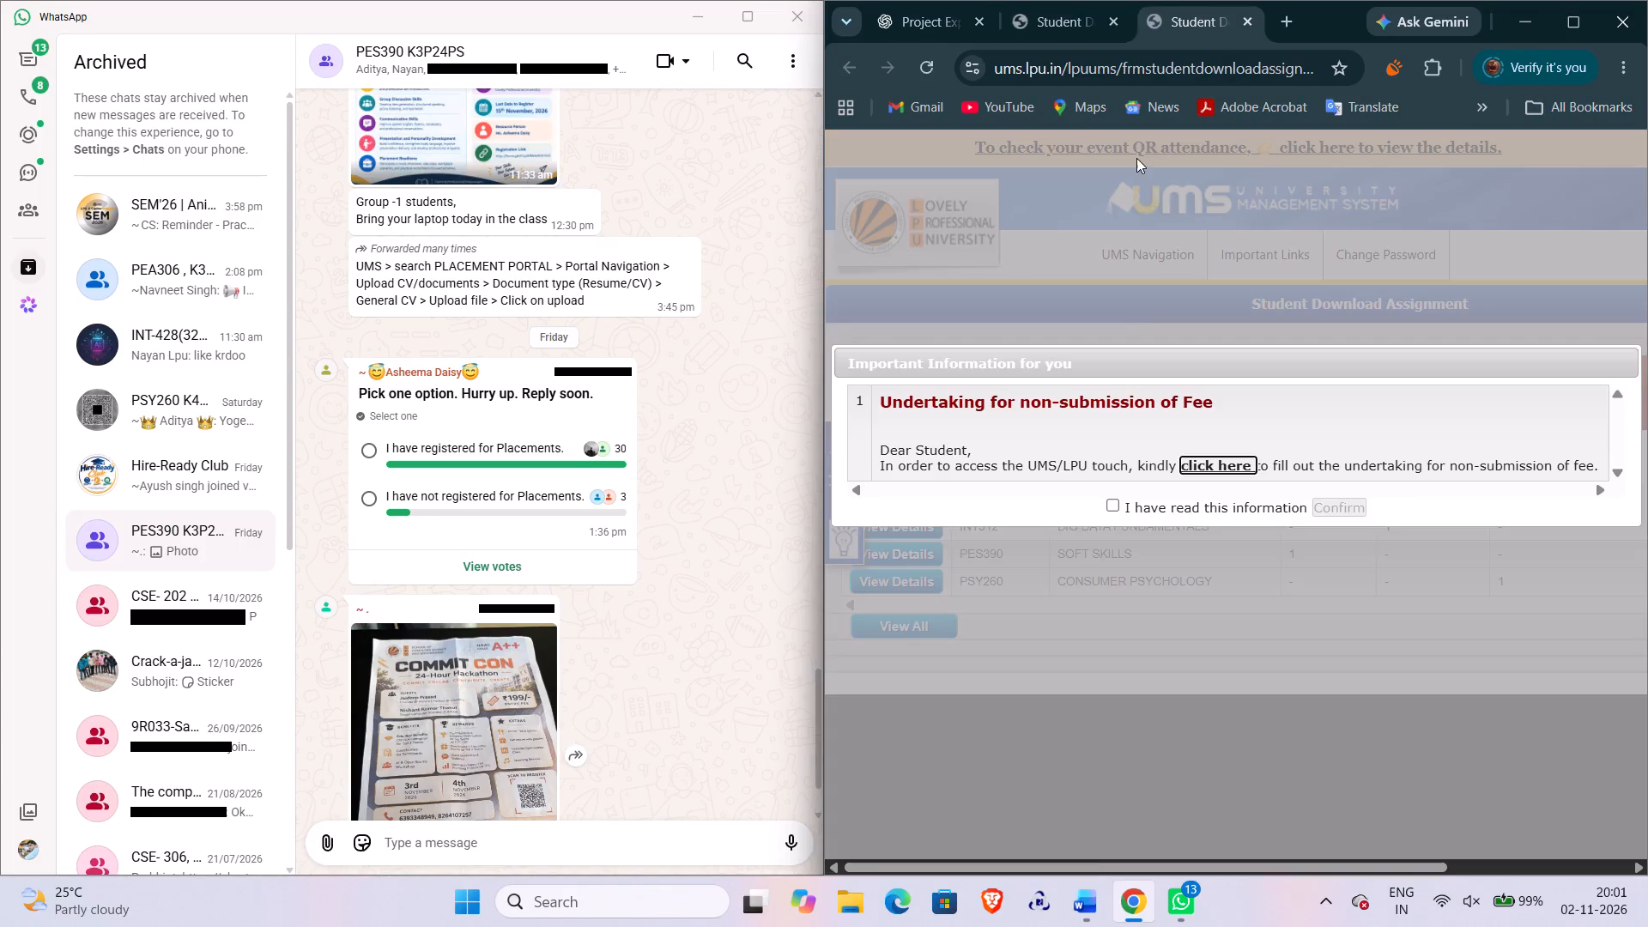
Acknowledge the notice about the undertaking for non-submission of fee as read and confirm it.
click(1117, 507)
click(1328, 505)
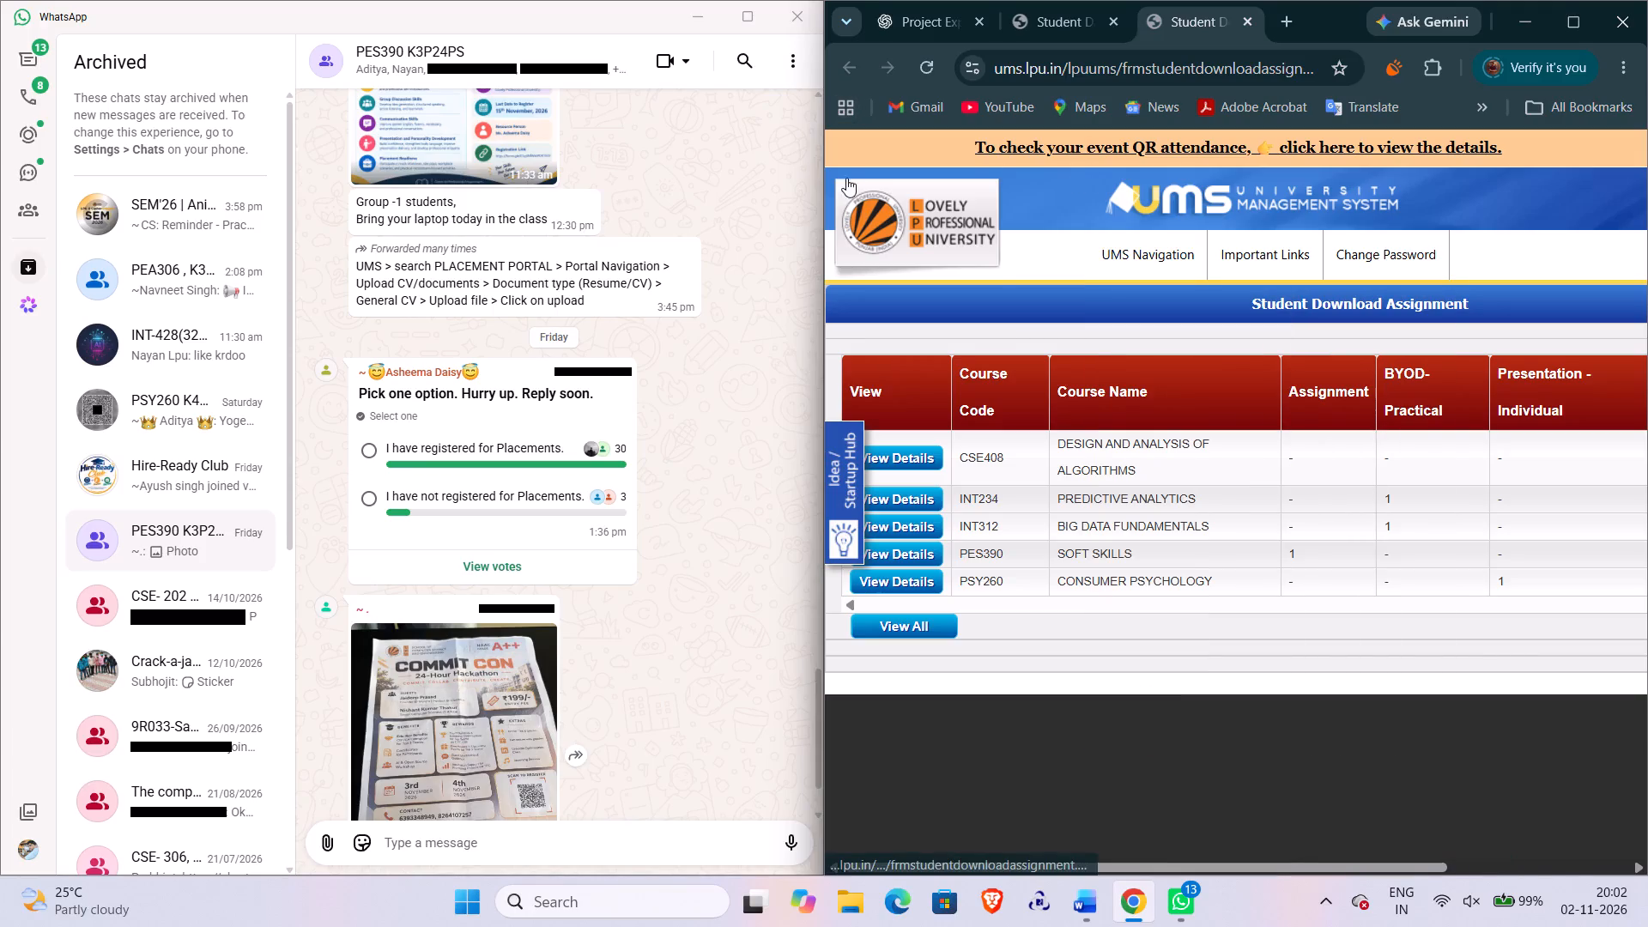
scroll(1143, 520, left, 4)
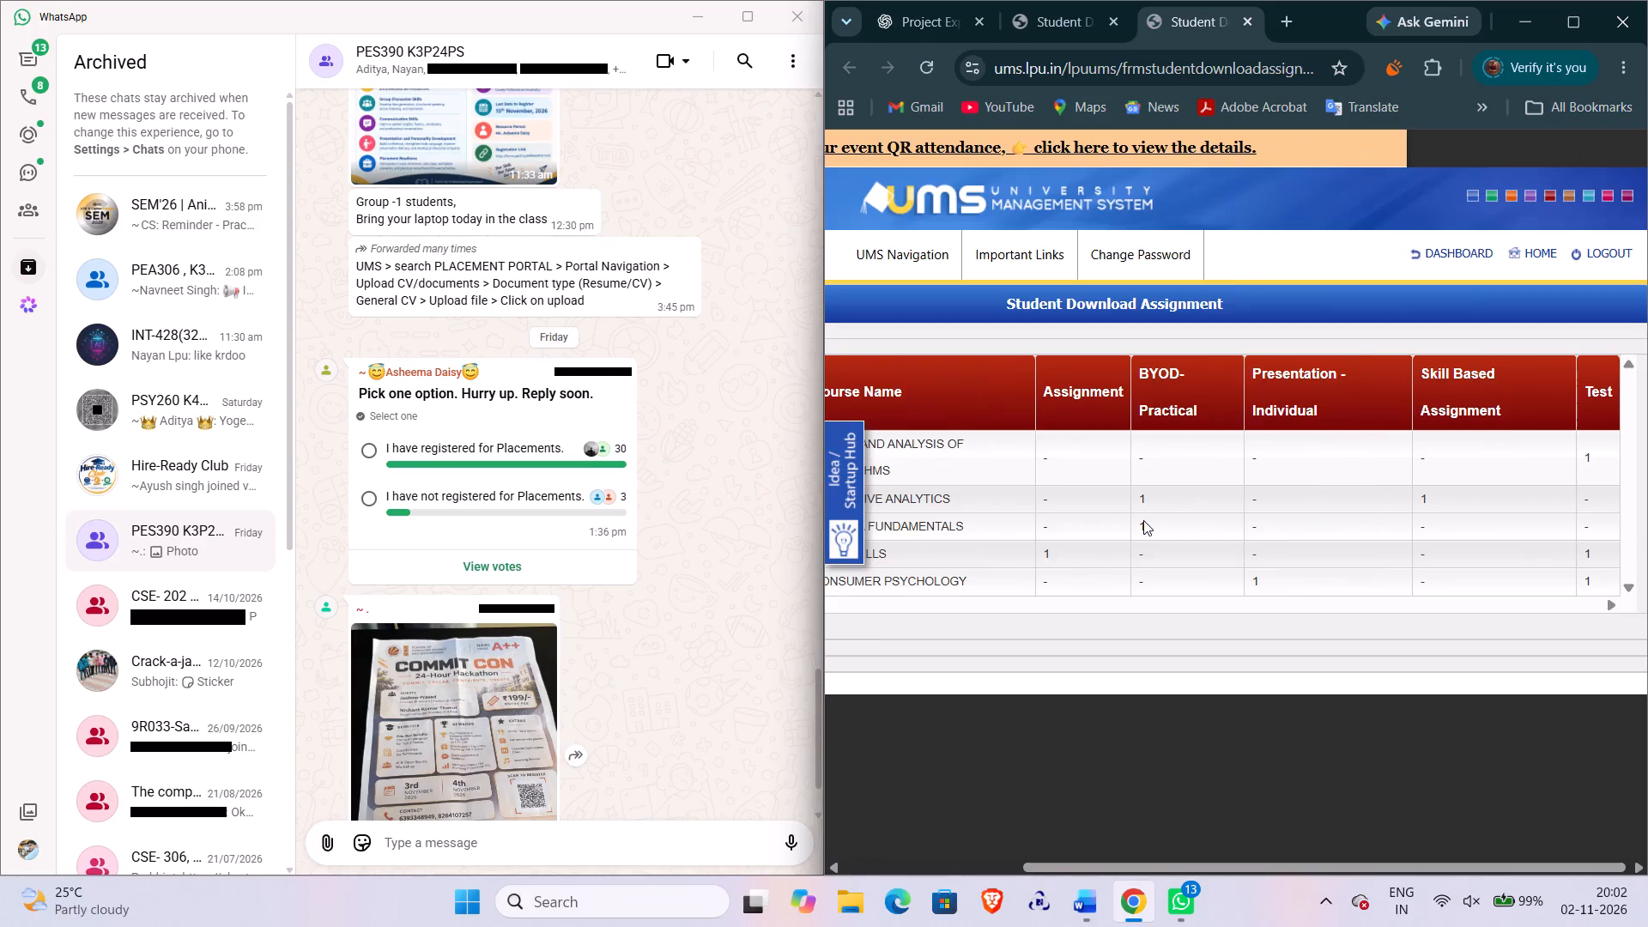
scroll(1143, 520, left, 1)
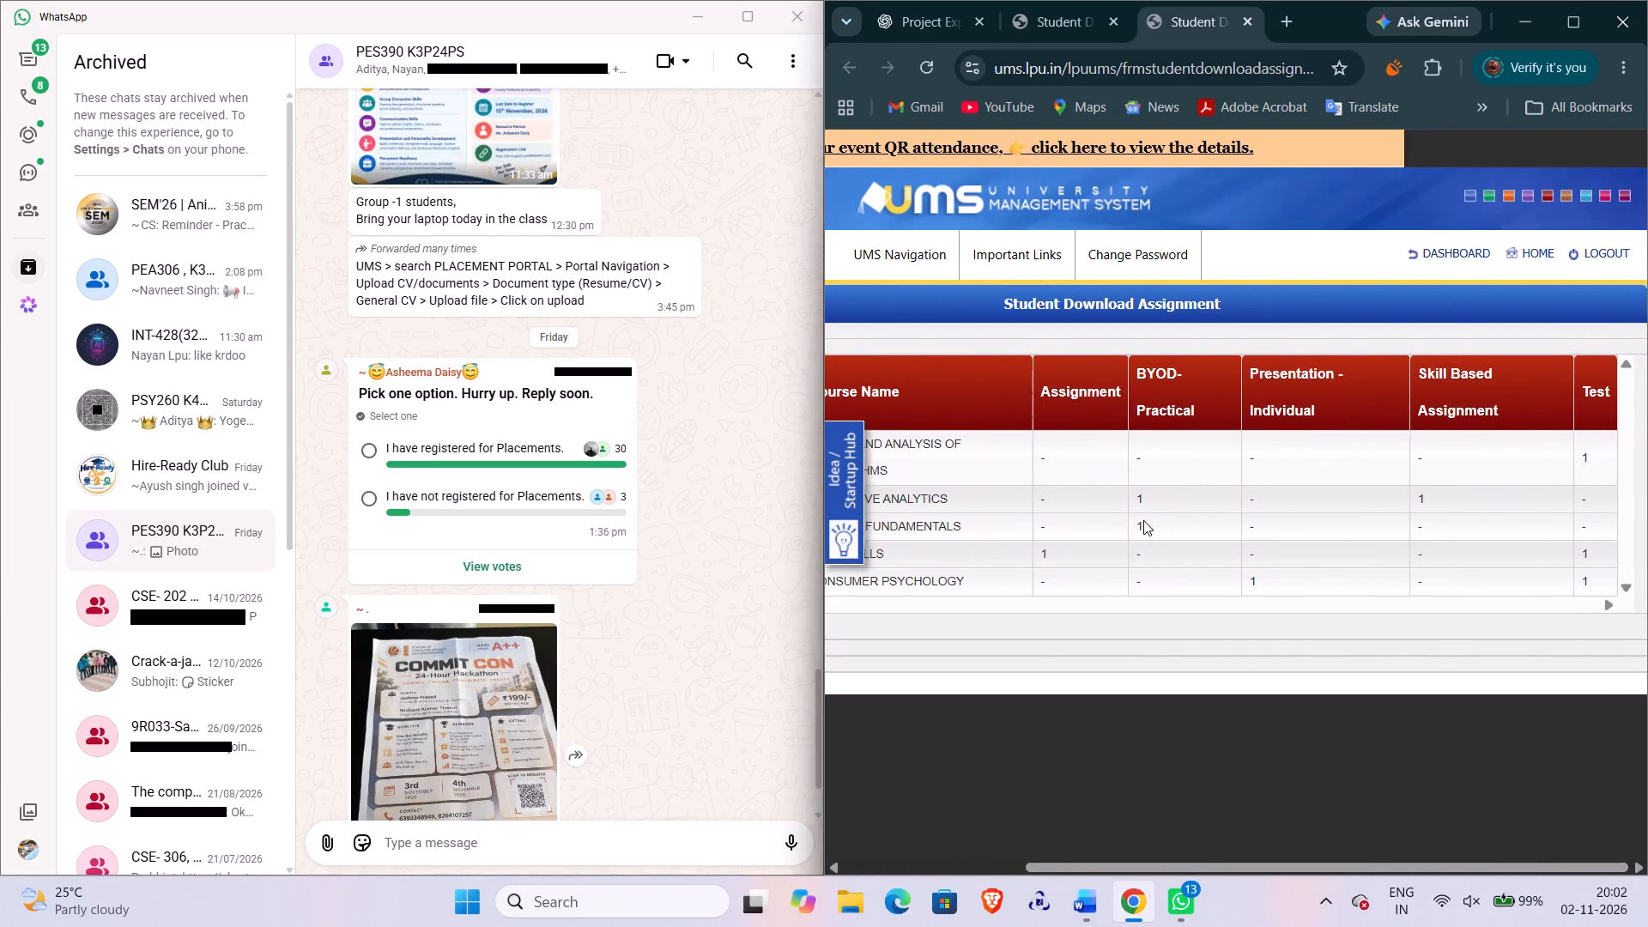
scroll(1143, 520, left, 2)
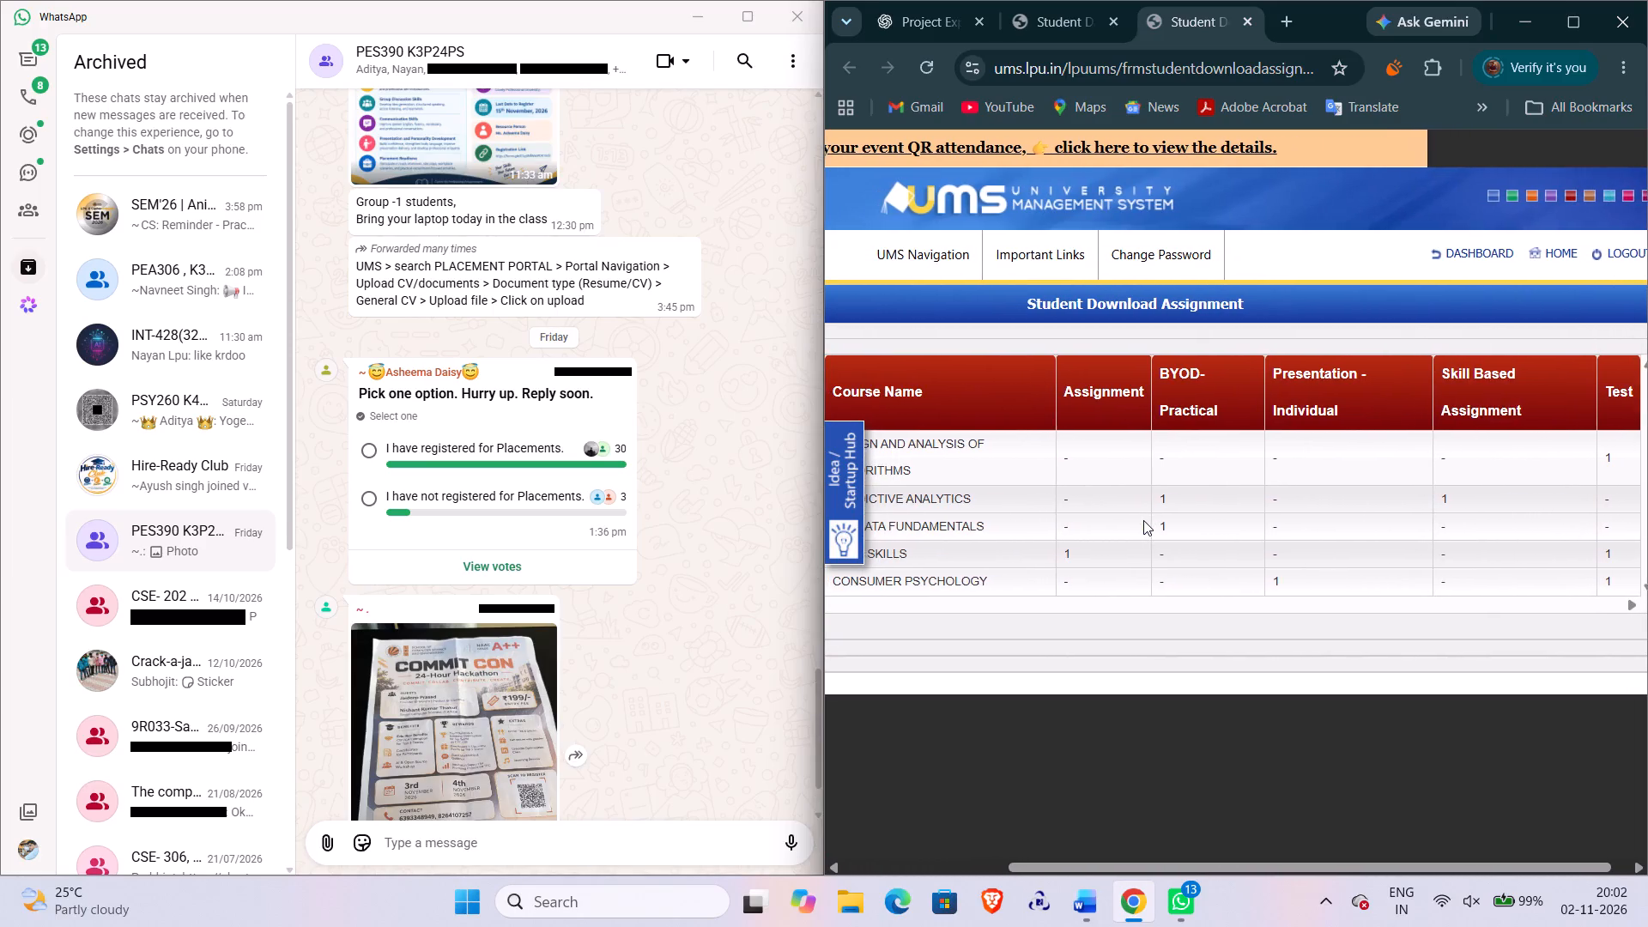
scroll(1143, 520, left, 4)
scroll(1143, 520, right, 2)
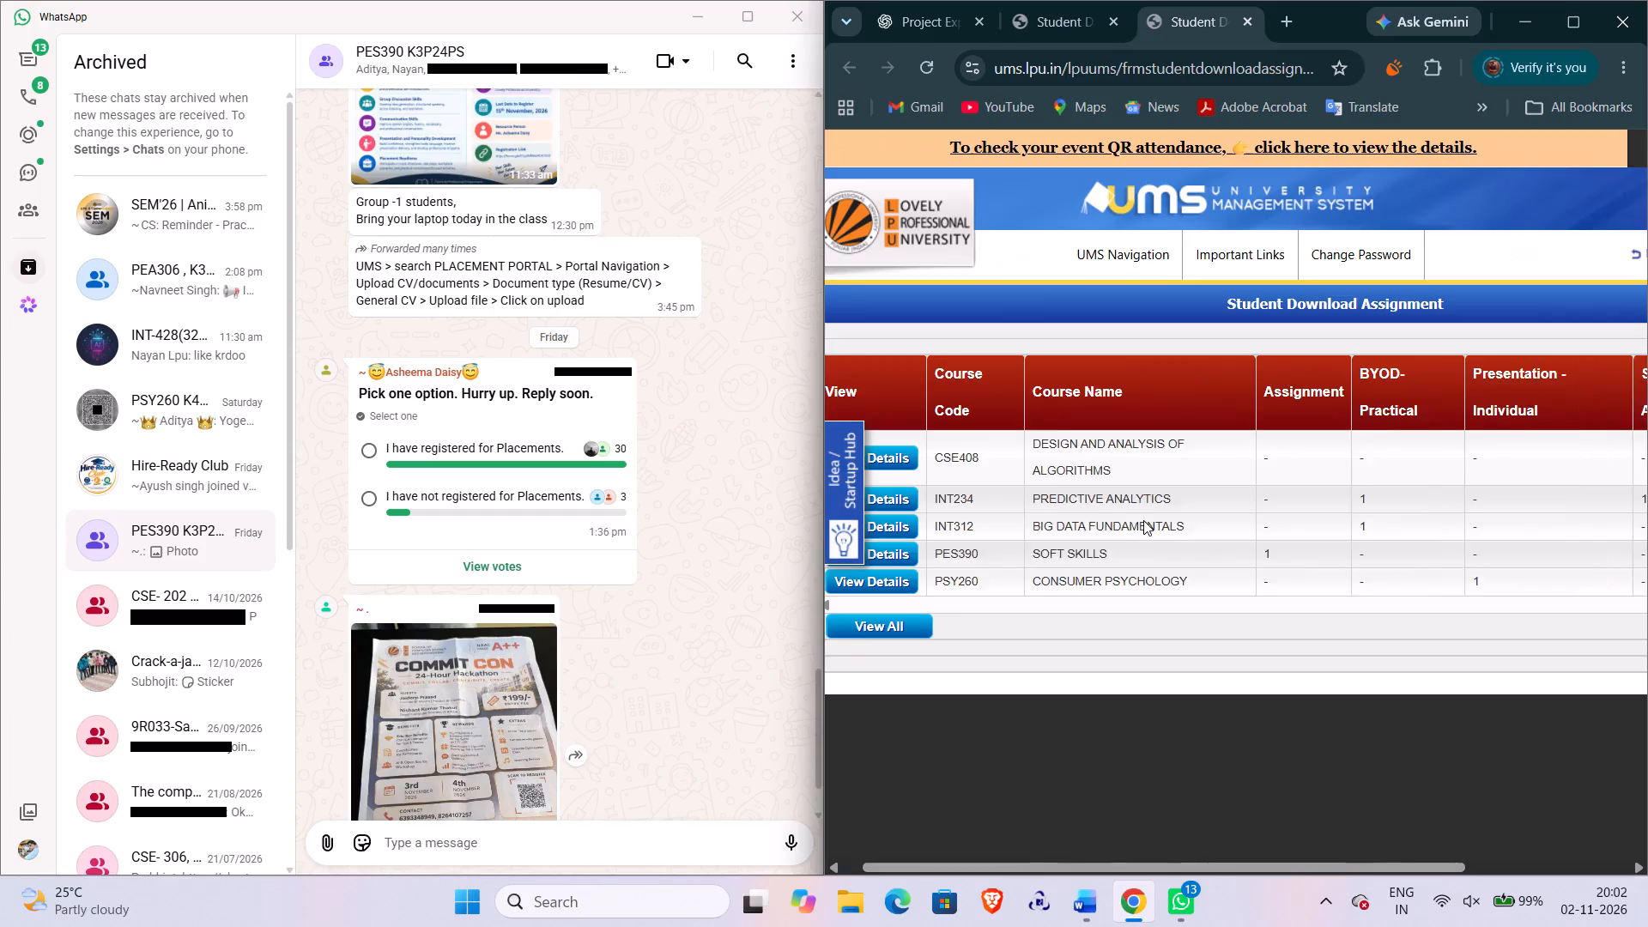
scroll(1143, 520, right, 1)
scroll(1143, 520, left, 3)
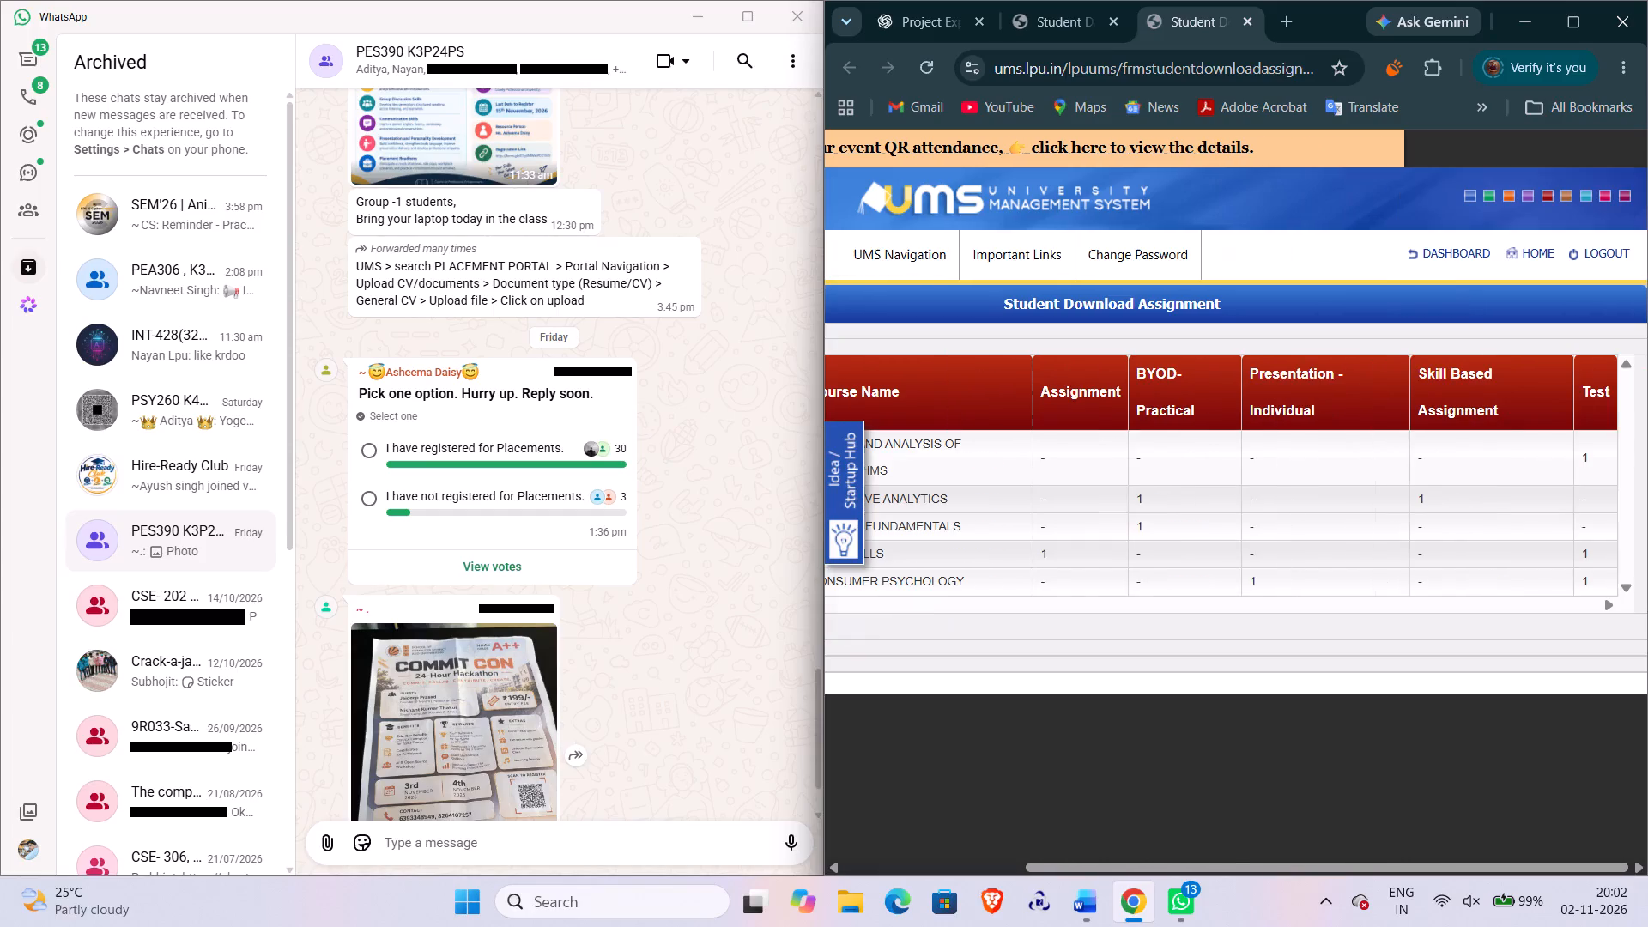
scroll(1143, 520, left, 1)
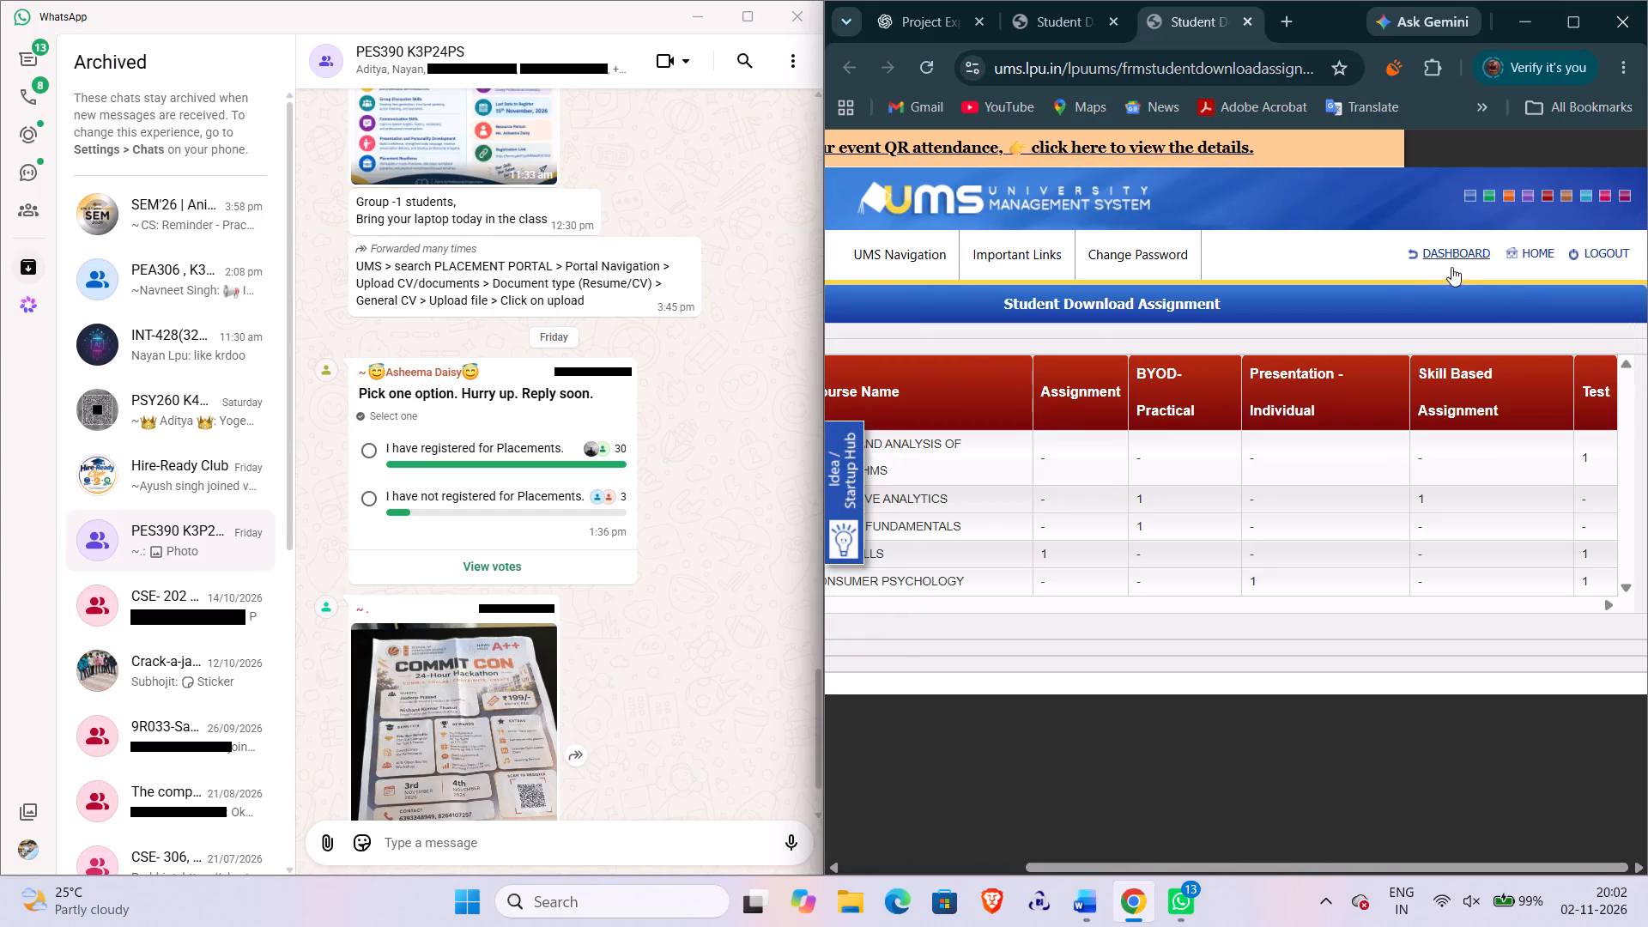
In the maximized browser window, list the assignments for all courses and acknowledge the fee non-submission undertaking notice as read.
click(1567, 8)
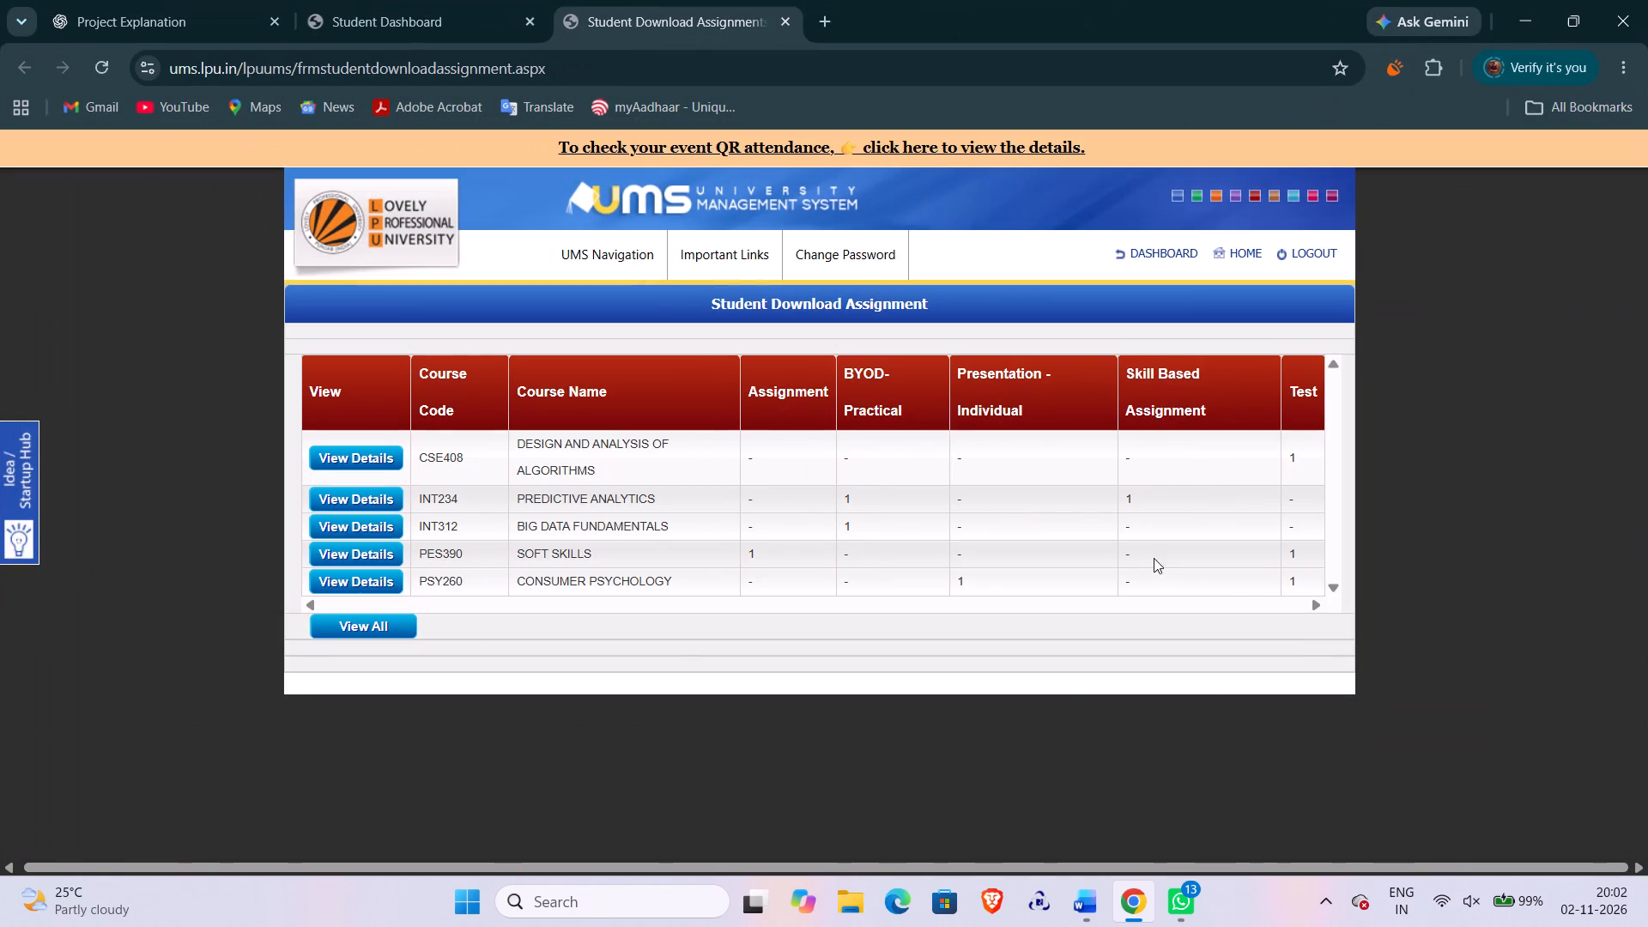
click(375, 624)
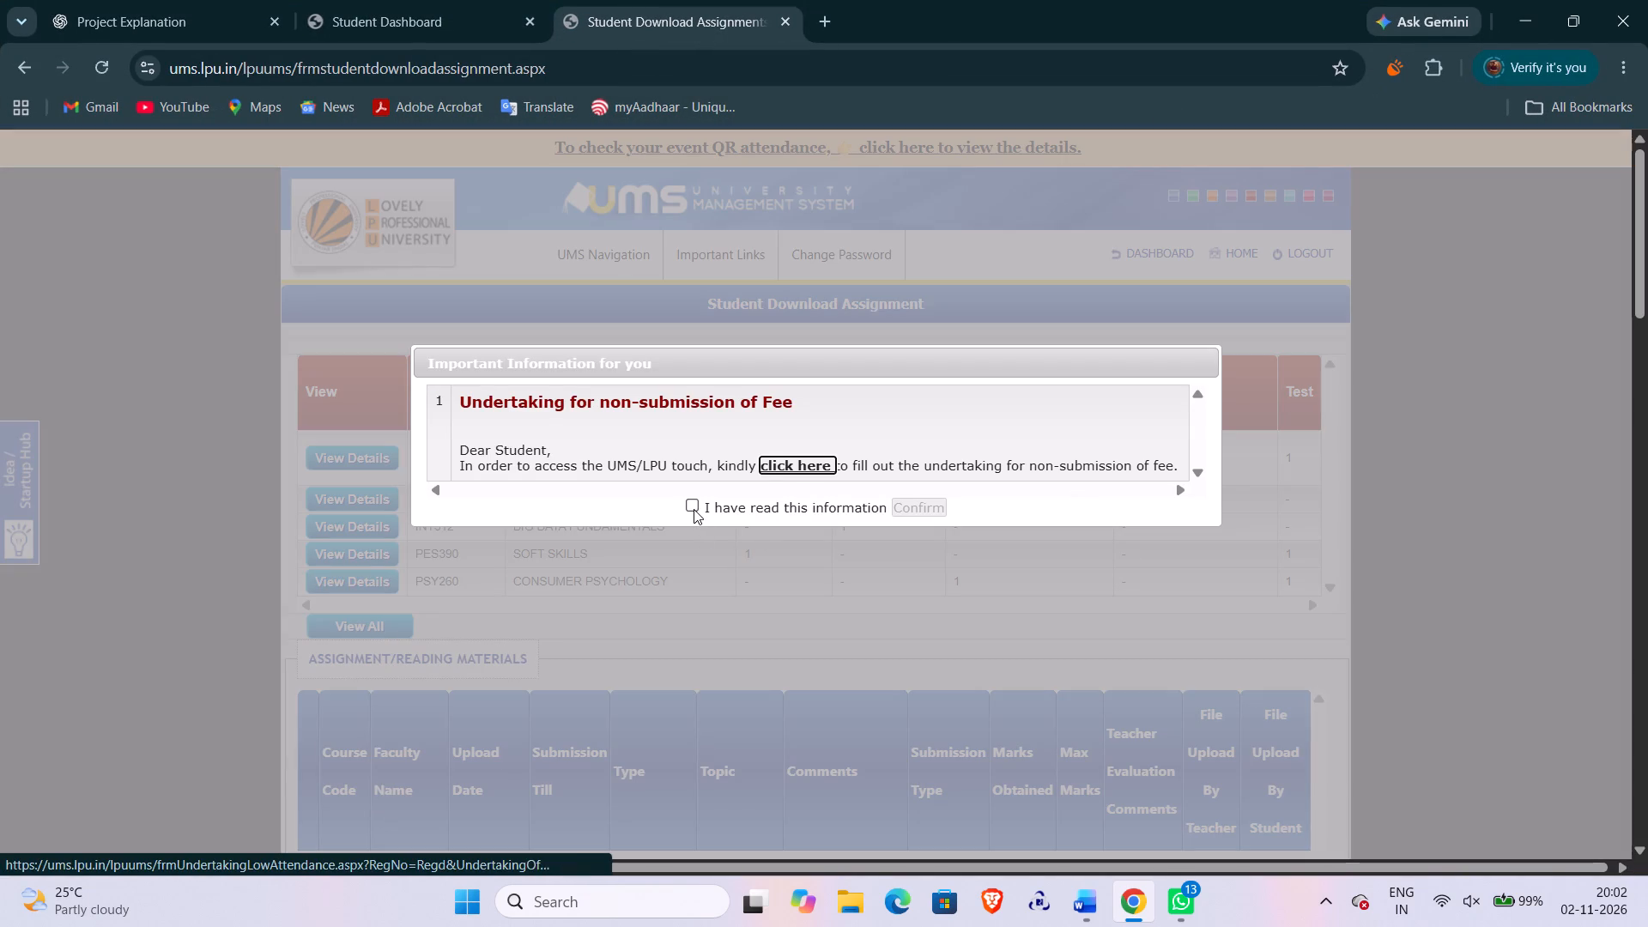
click(694, 509)
click(928, 515)
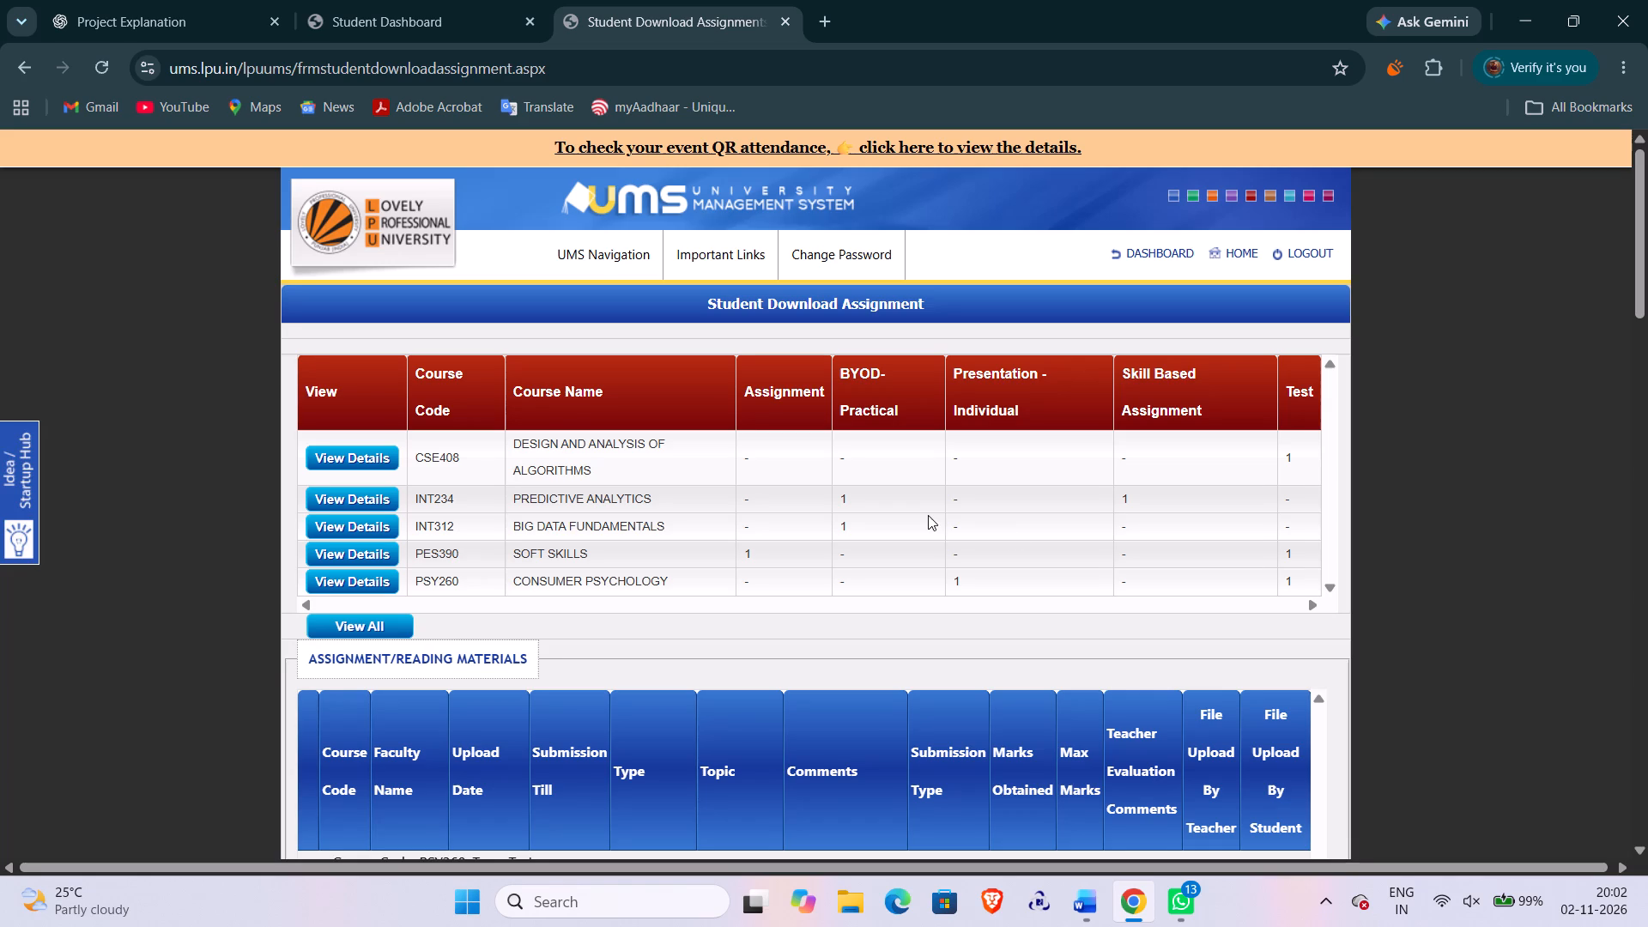
Examine the assignment and reading material entries of all courses, including submission dates, marks and upload status.
scroll(1017, 536, down, 2)
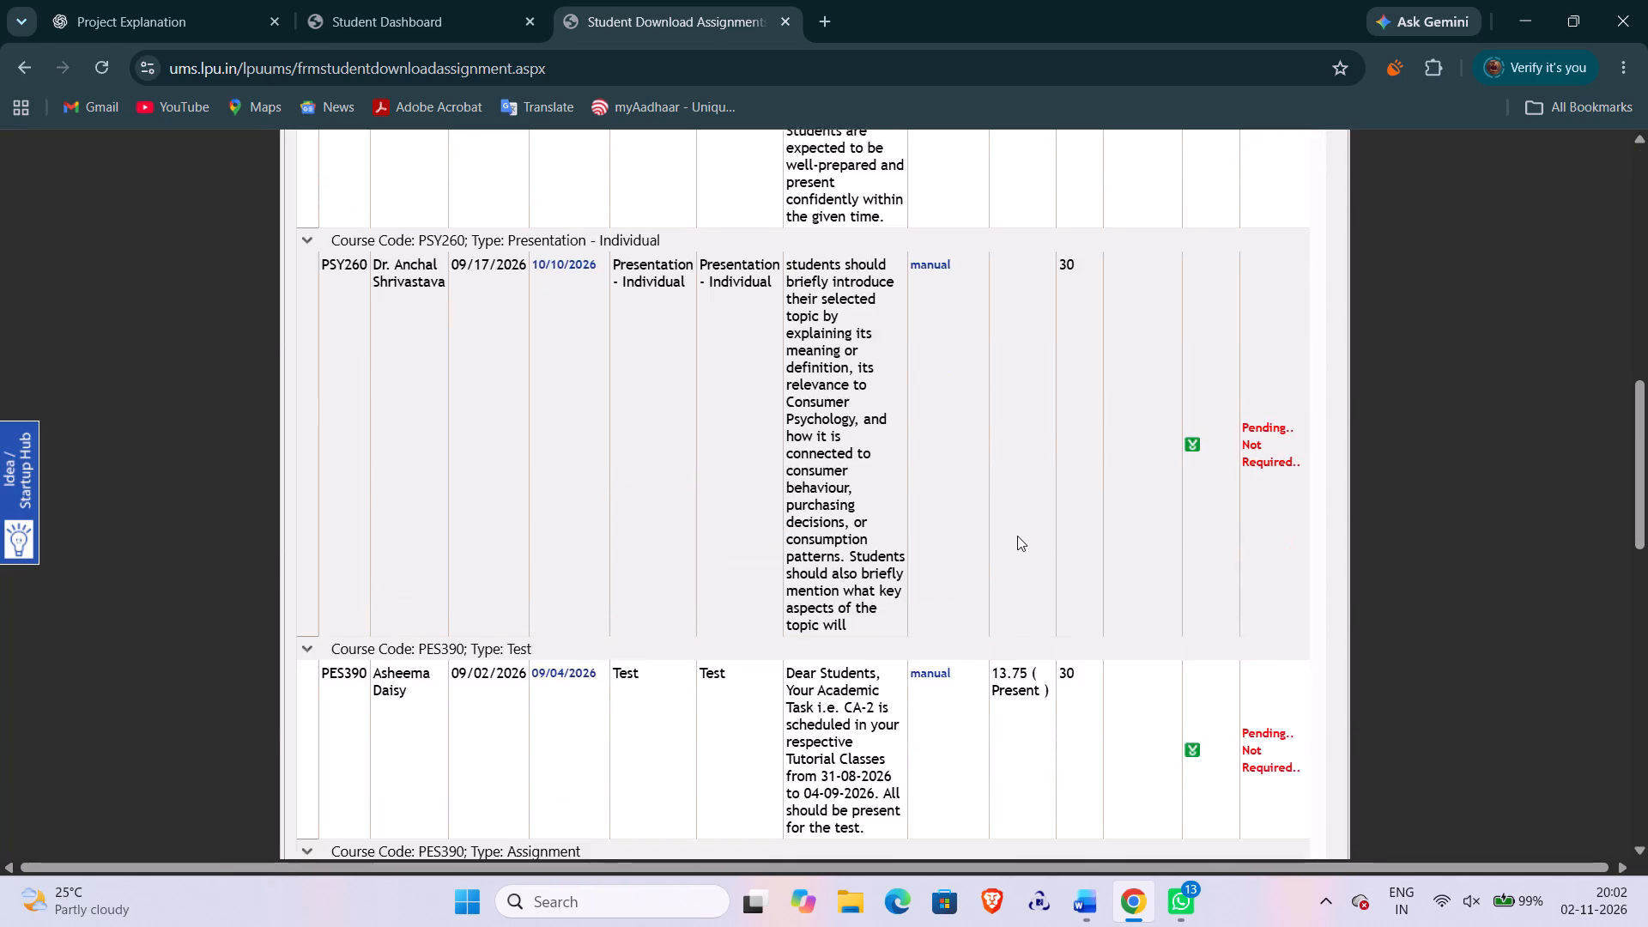
scroll(1017, 536, down, 4)
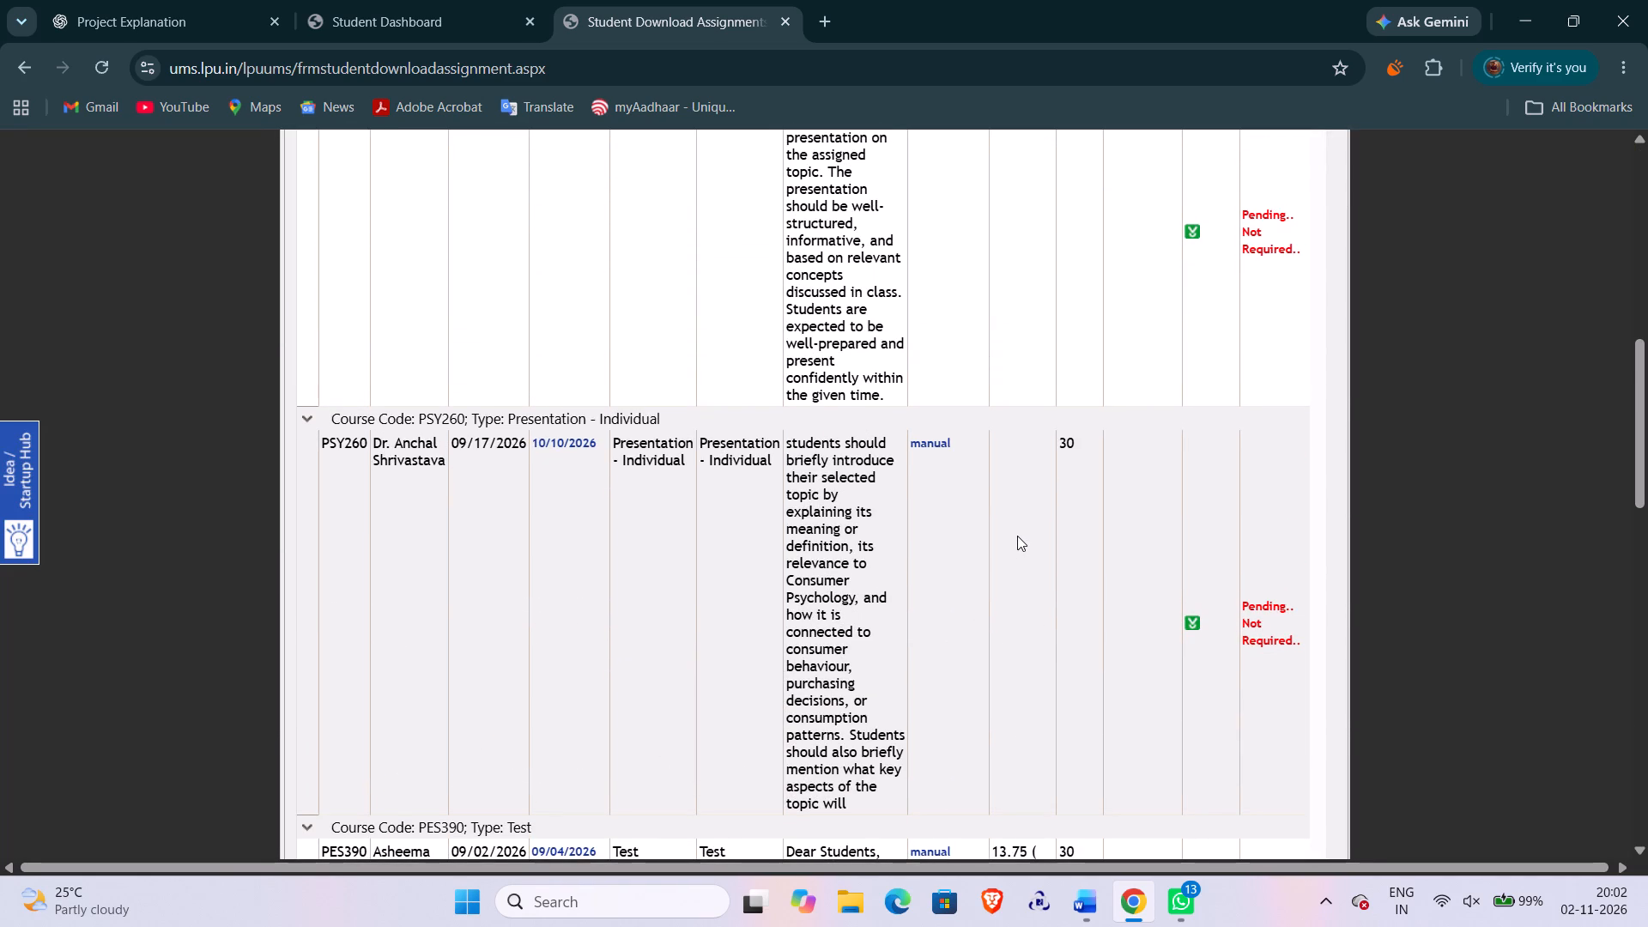
scroll(1017, 536, down, 1)
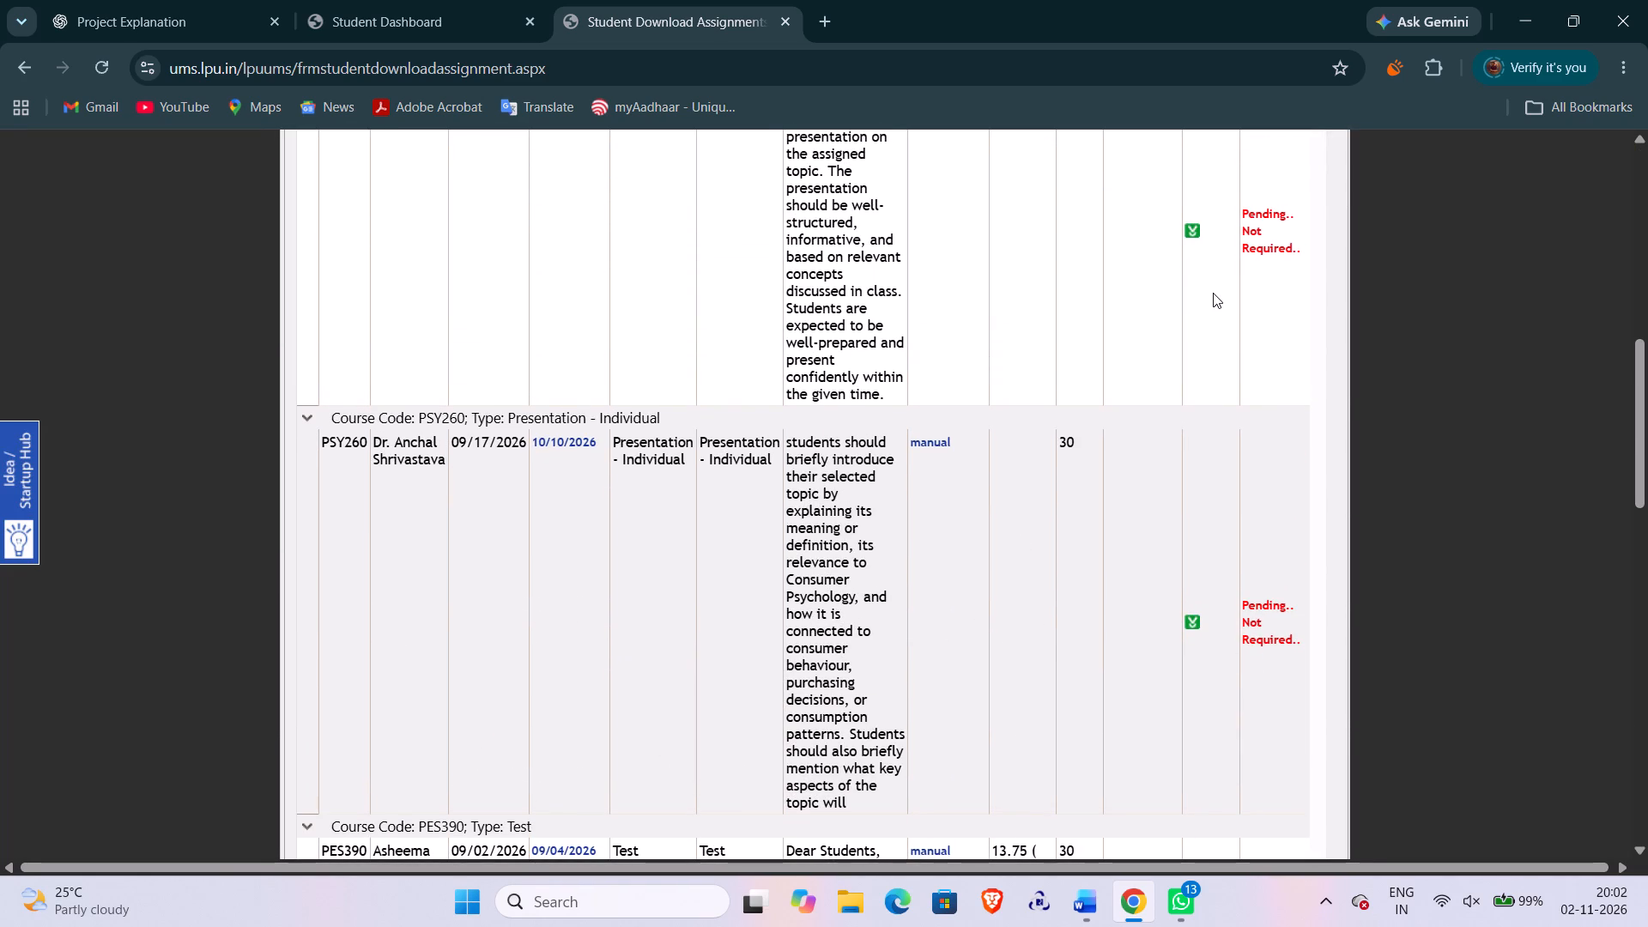
scroll(1213, 293, down, 14)
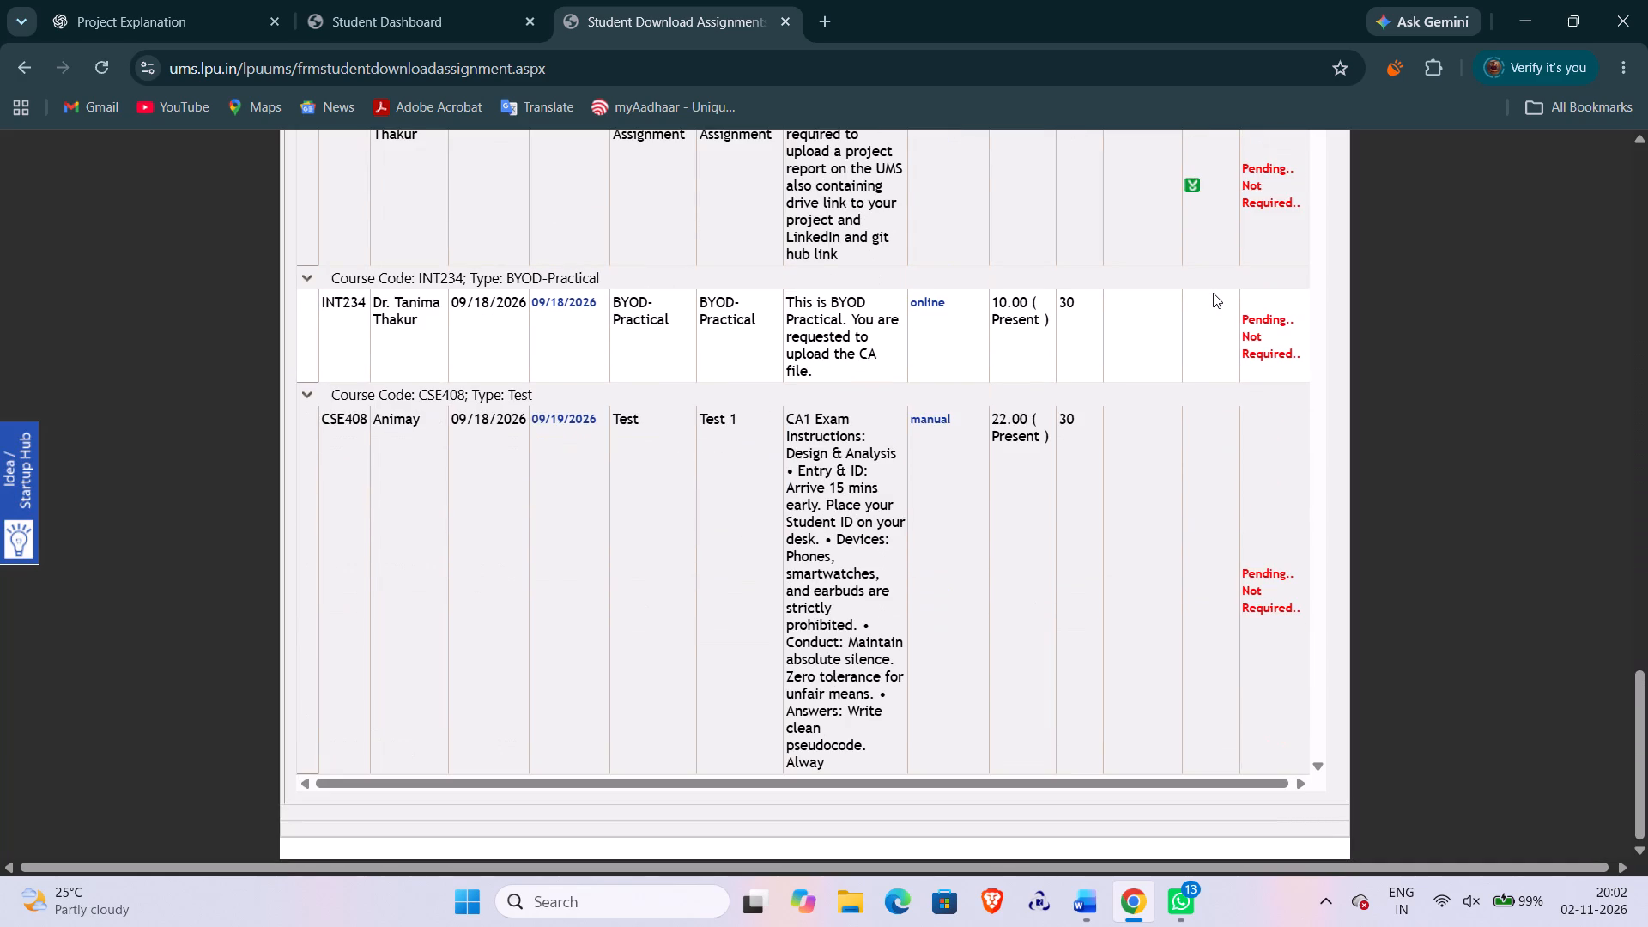
scroll(1213, 293, up, 15)
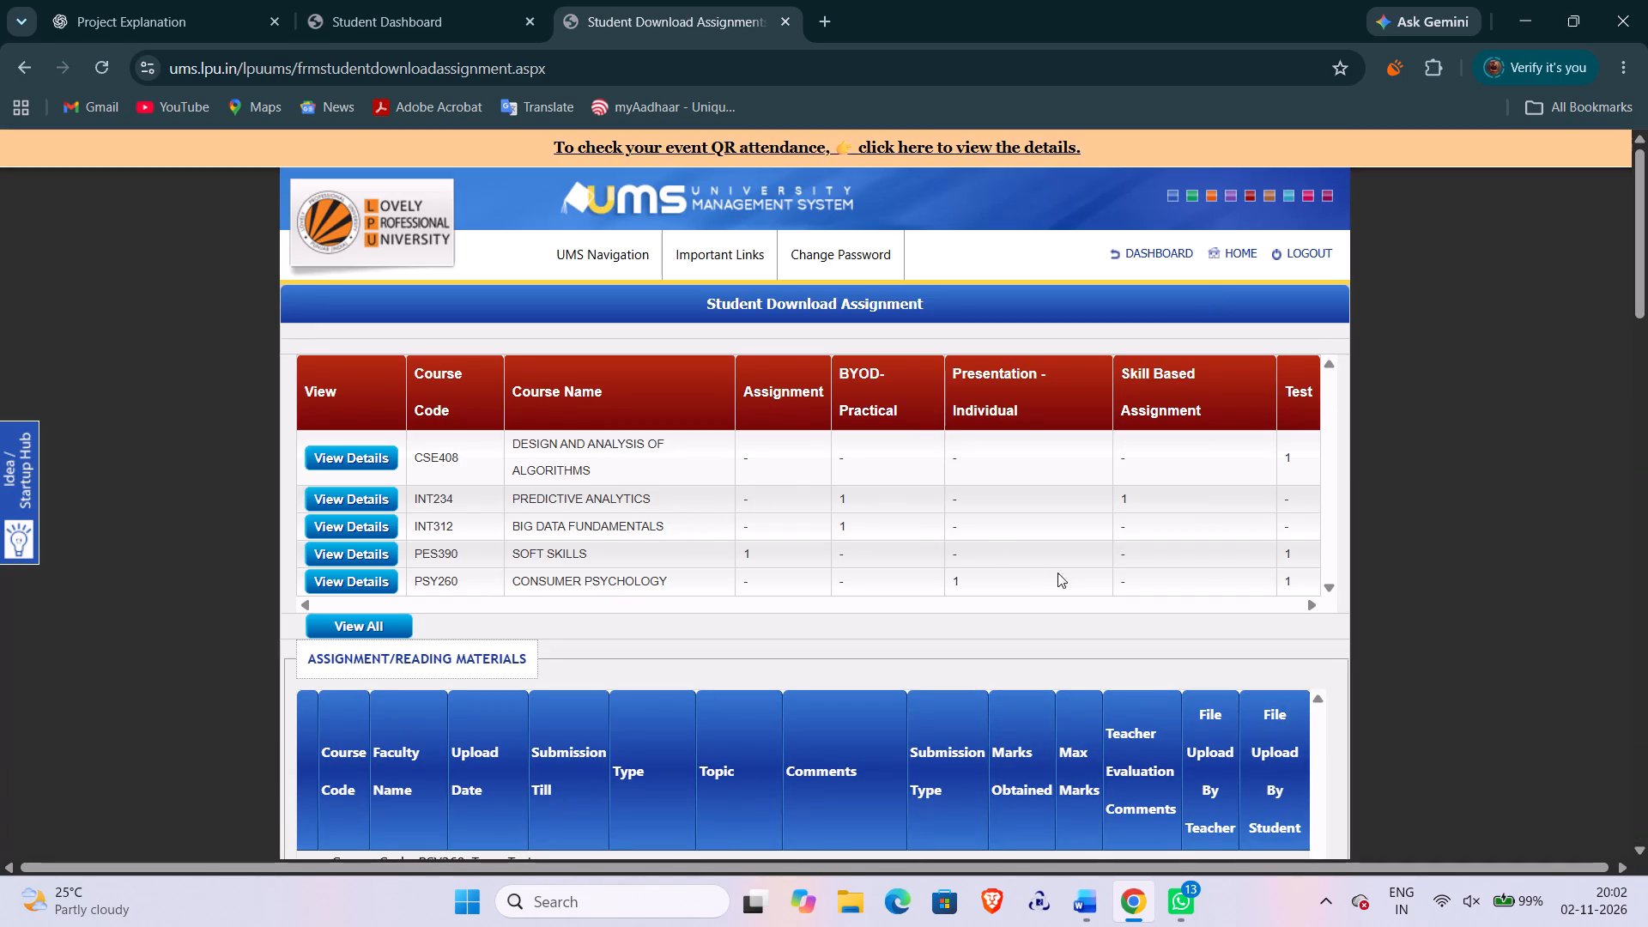
scroll(1224, 492, left, 4)
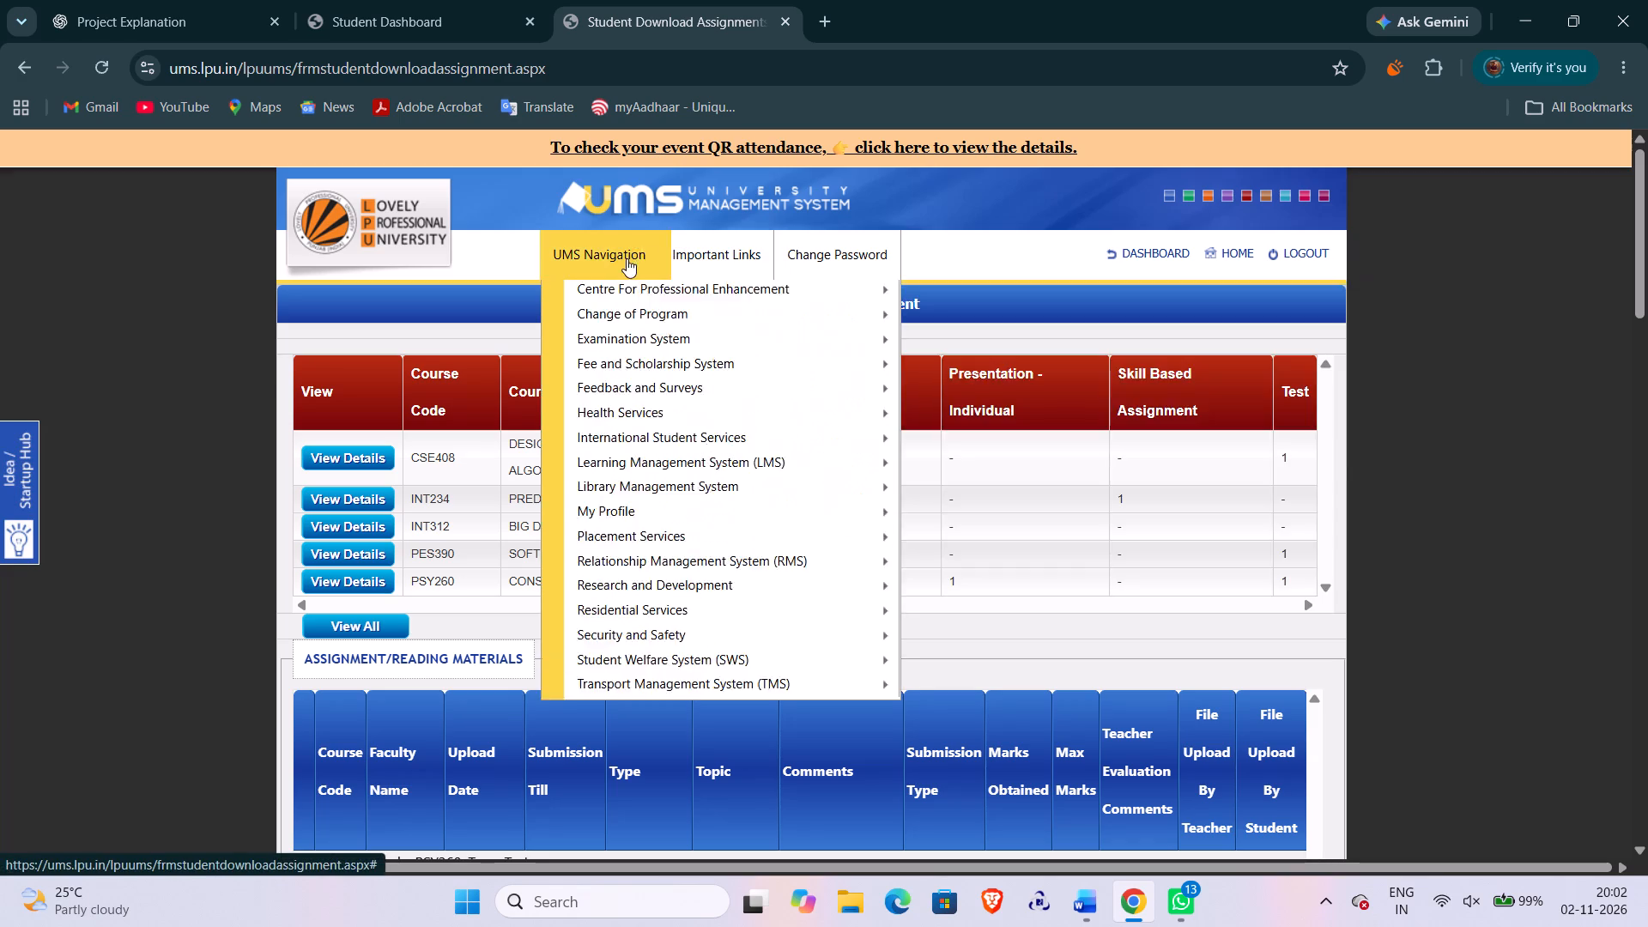
click(1415, 210)
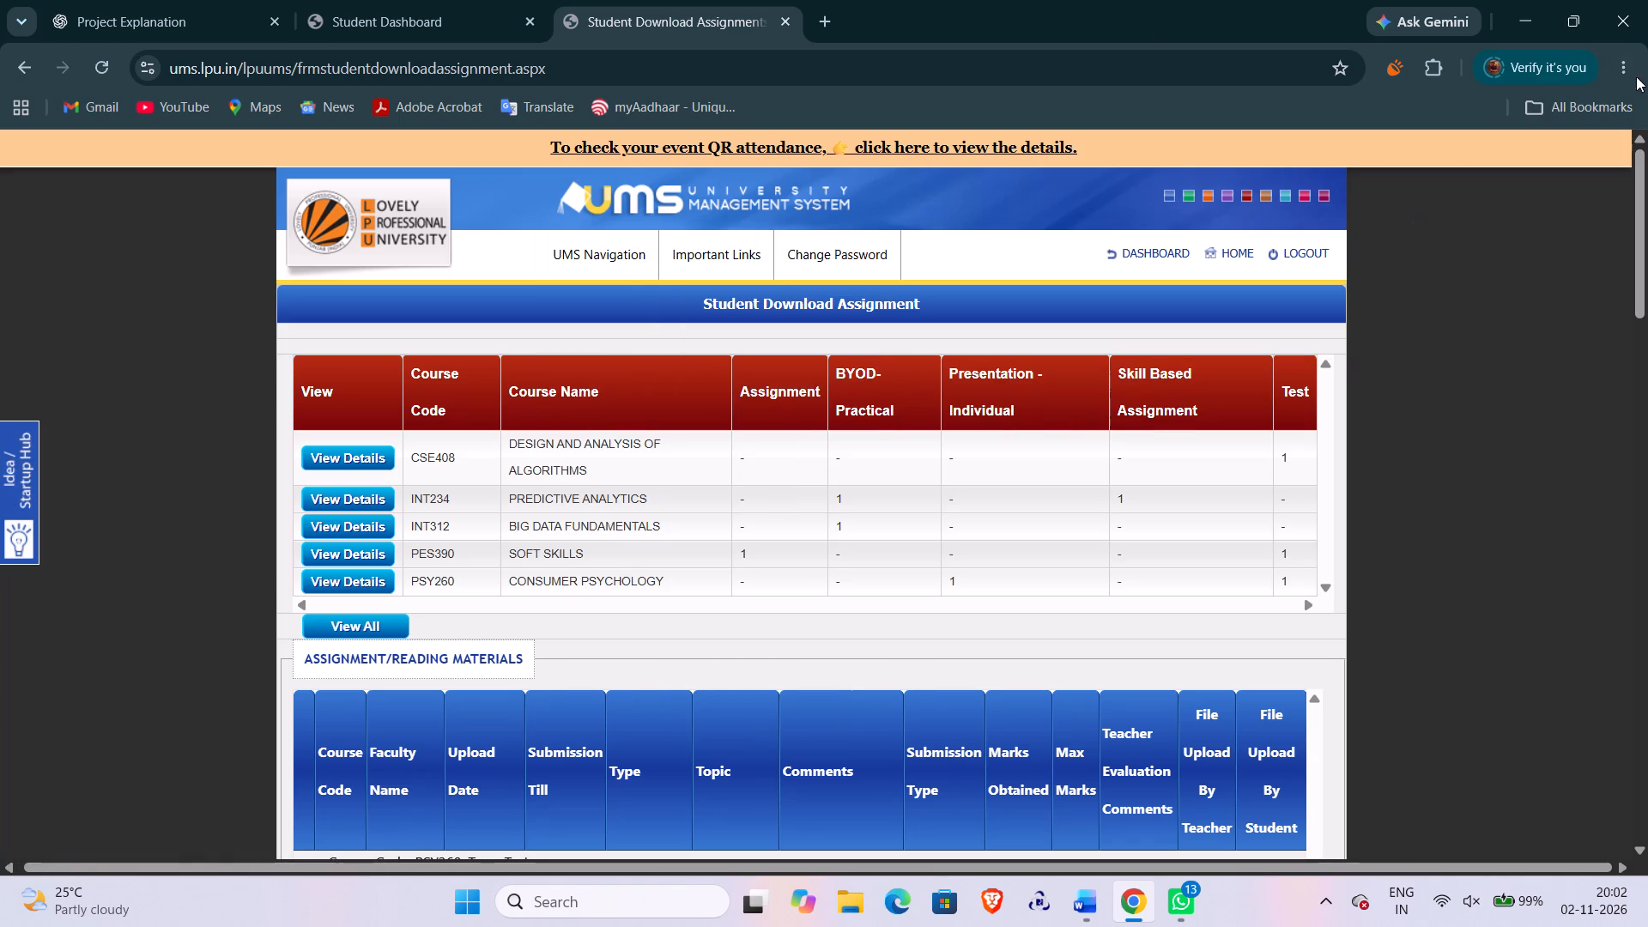
Close the assignment page and look through the Know your Authorities contact cards on the student dashboard.
click(784, 17)
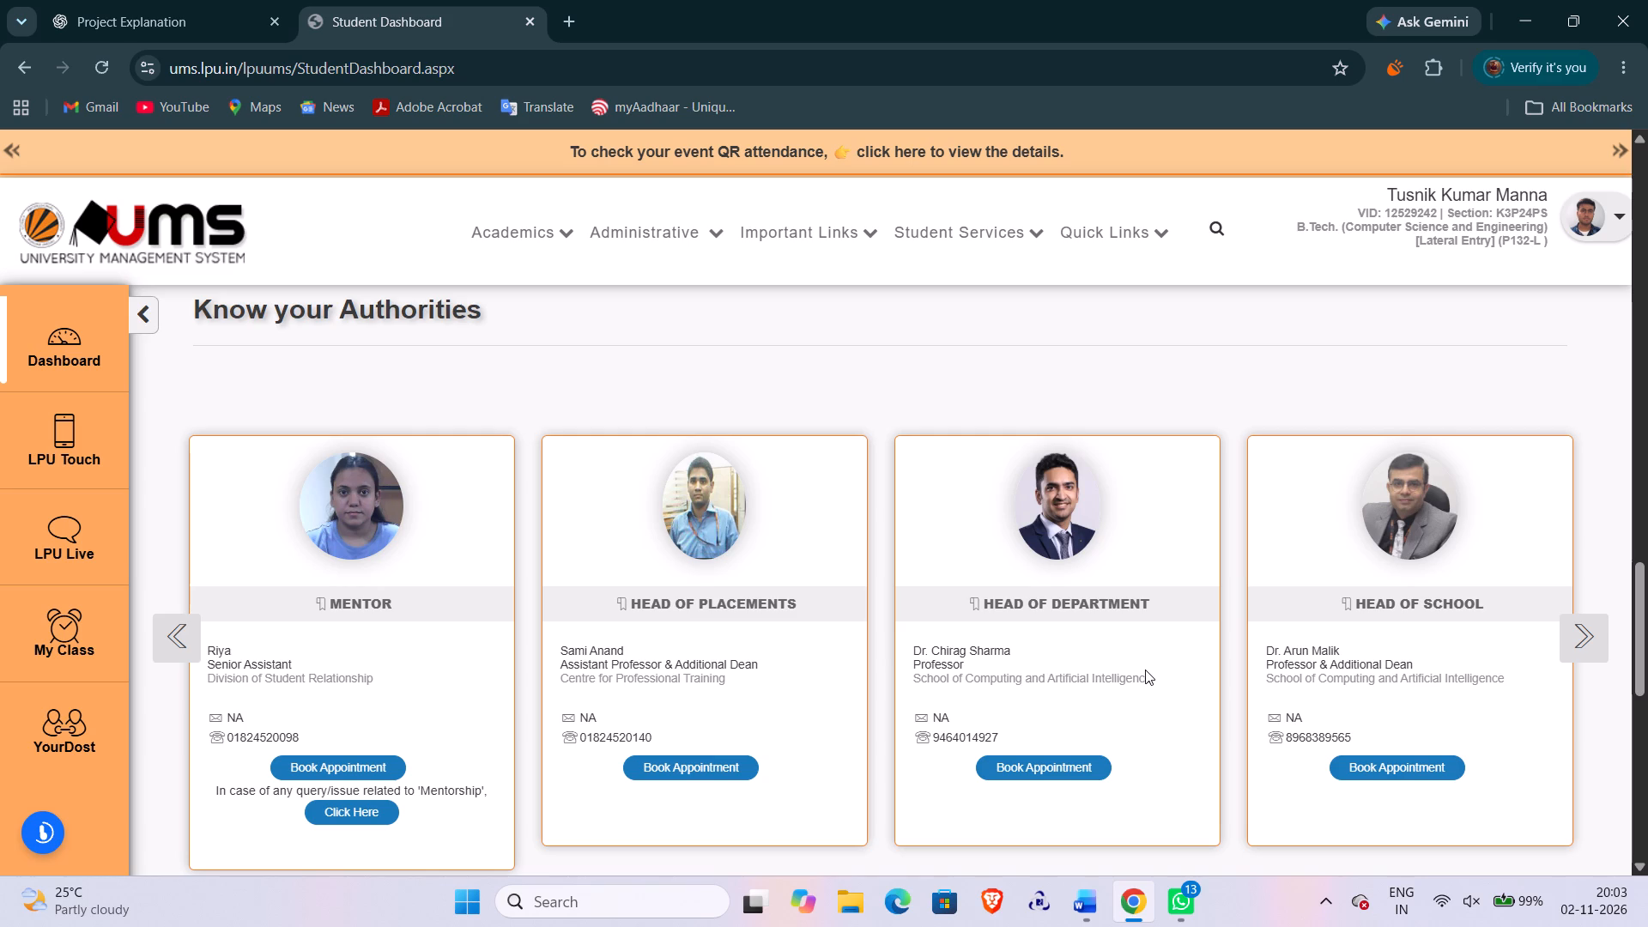
click(1575, 657)
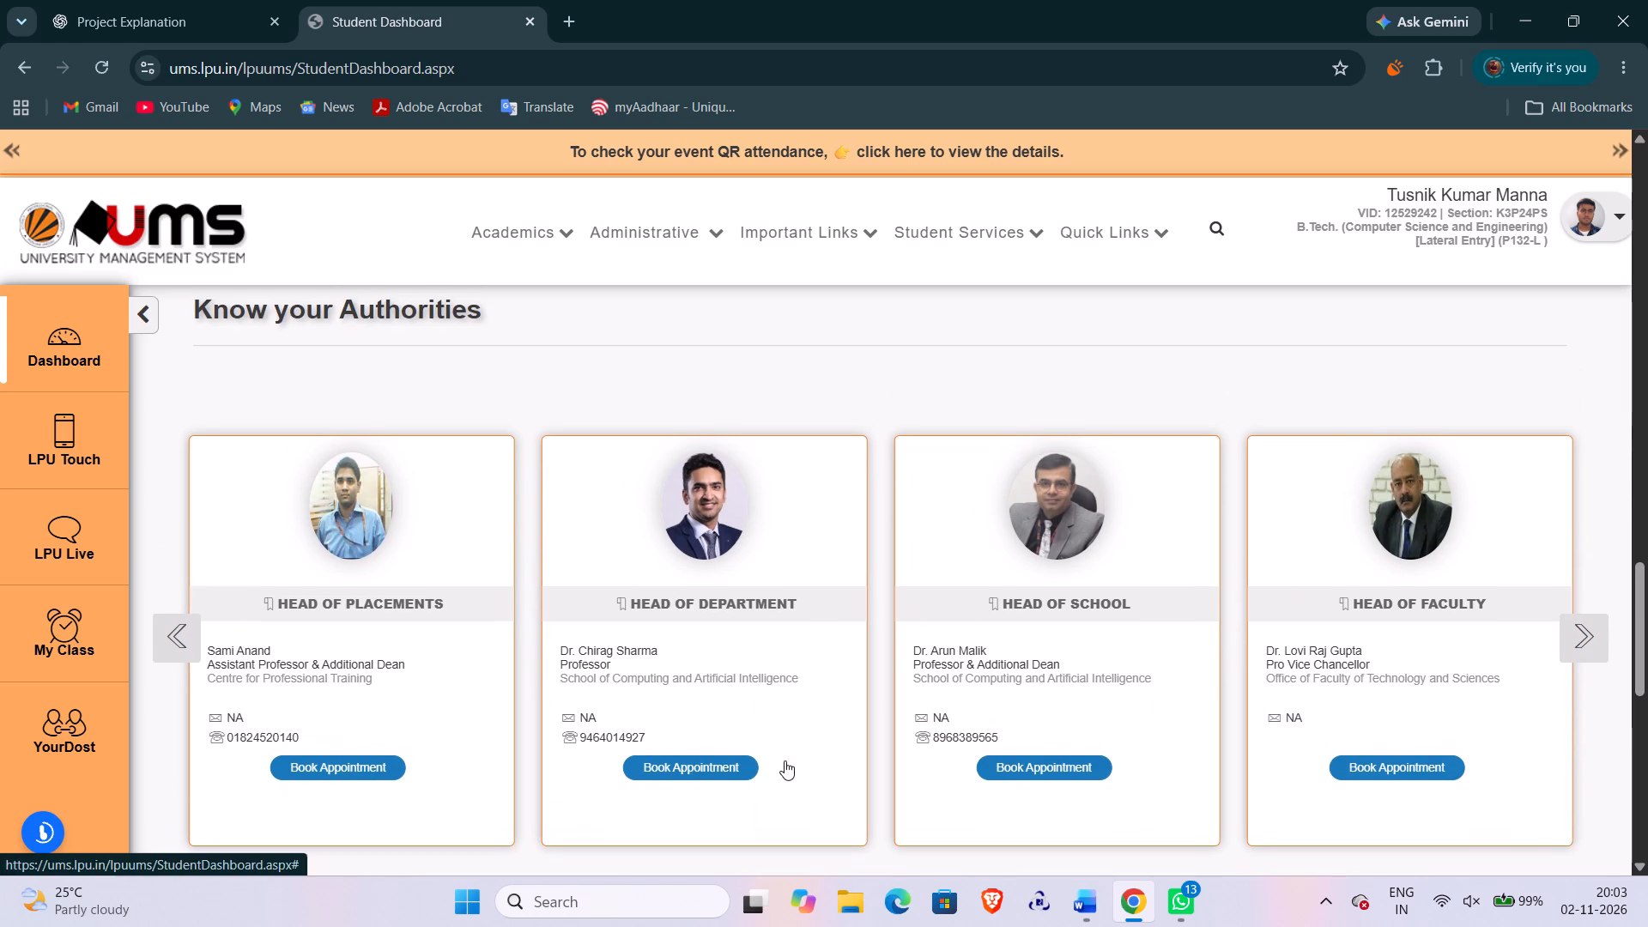
scroll(785, 760, right, 5)
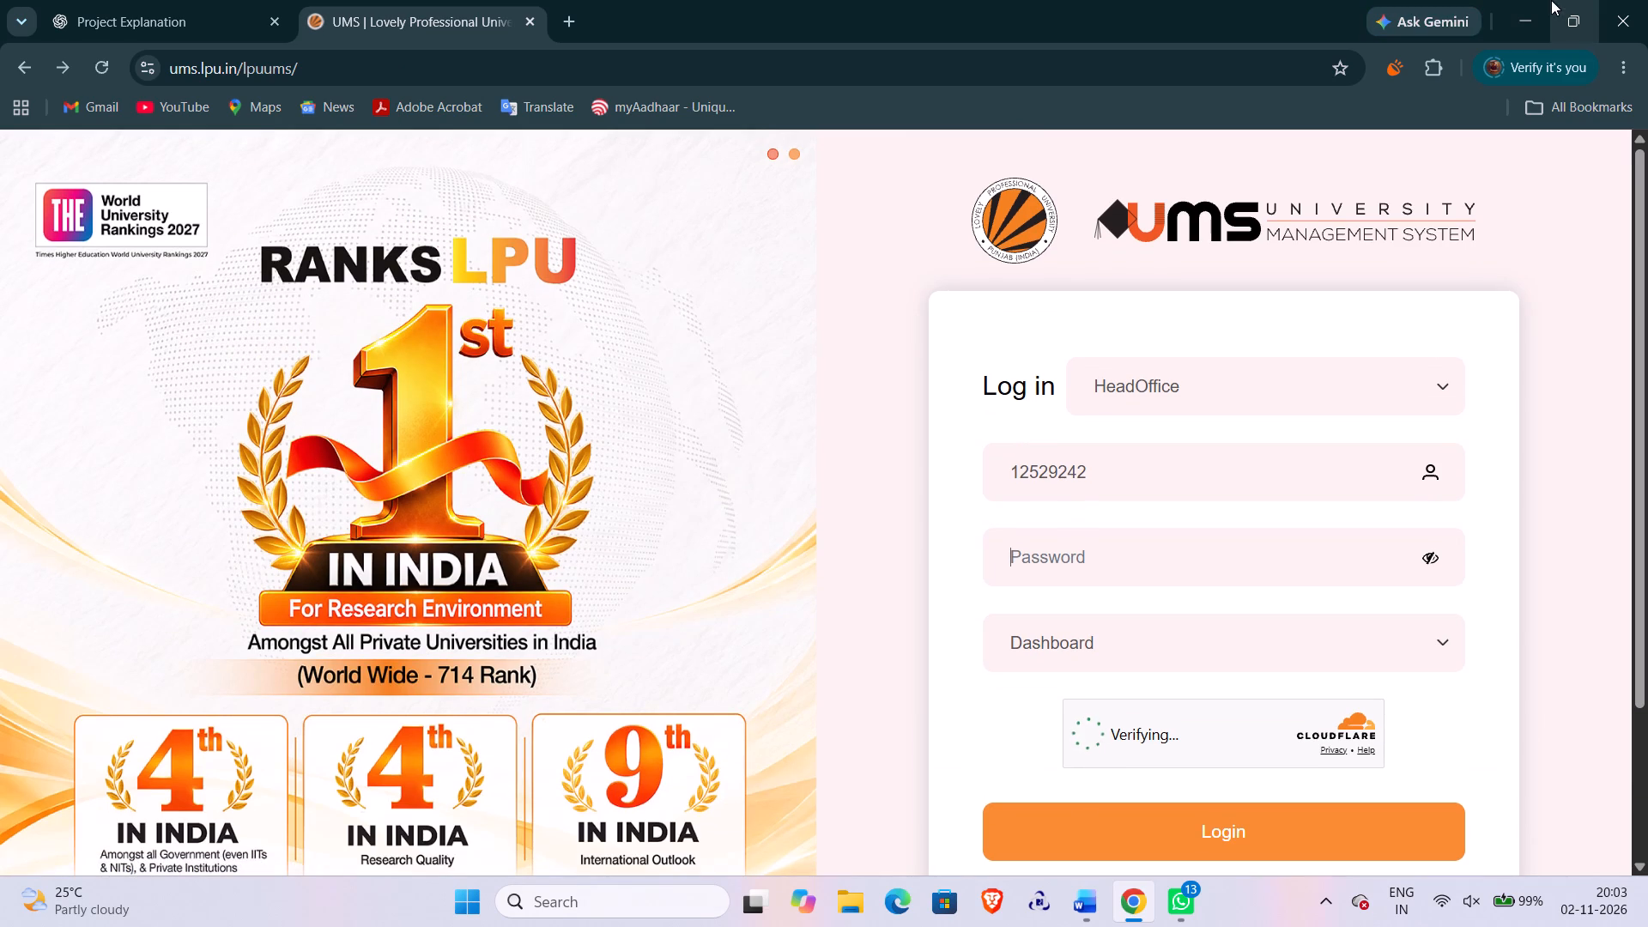